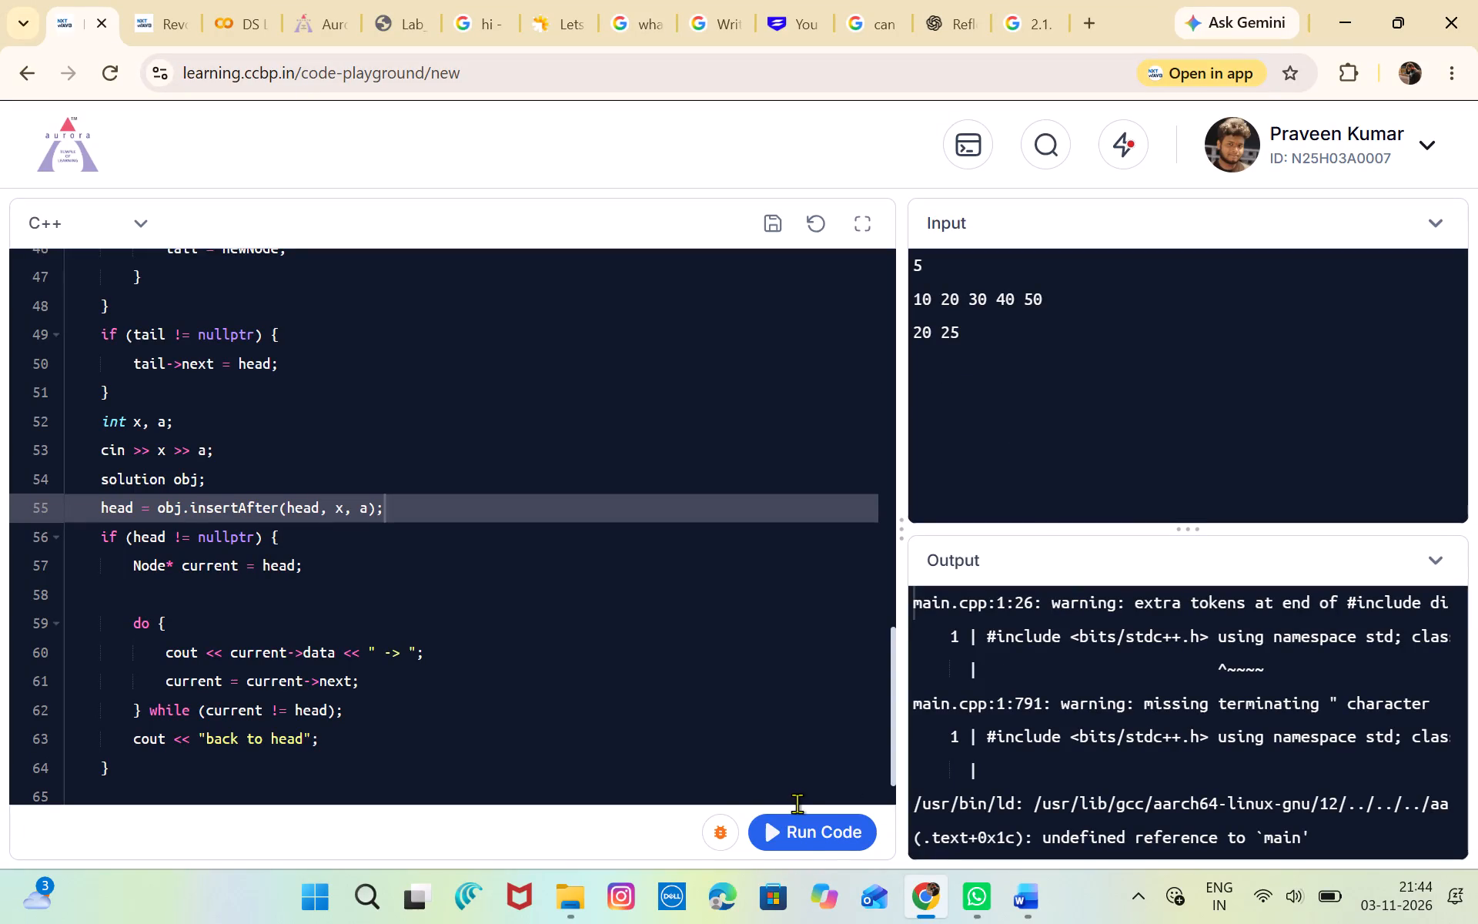
Run the circular linked list program with the given input and check the printed list in the output.
left_click(786, 827)
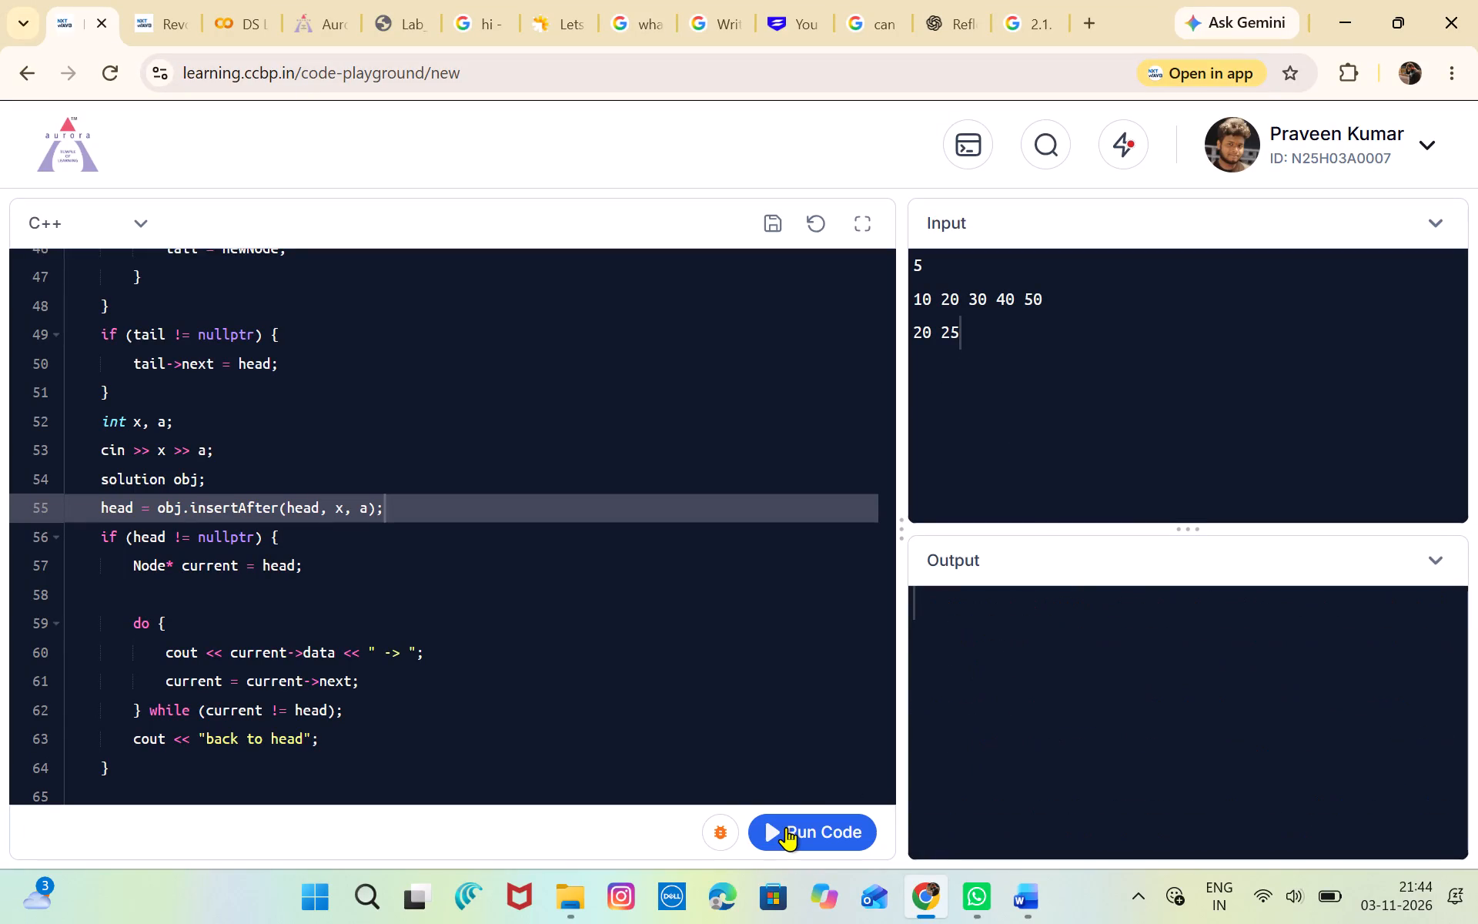
scroll(1389, 612, "left", 1)
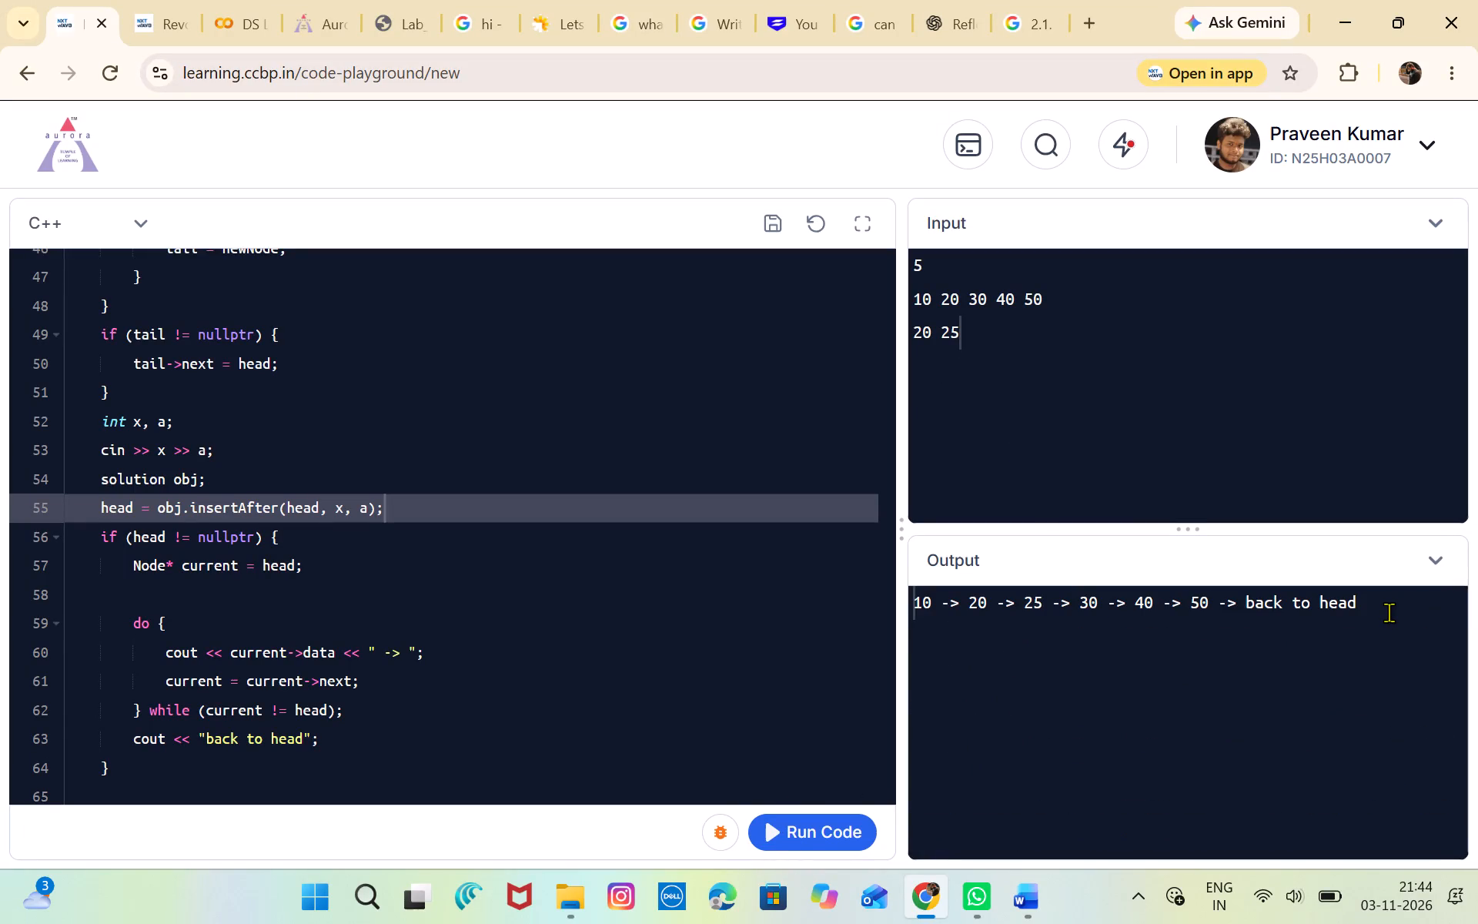
scroll(1389, 612, "left", 1)
left_click_drag(1389, 612, 848, 604)
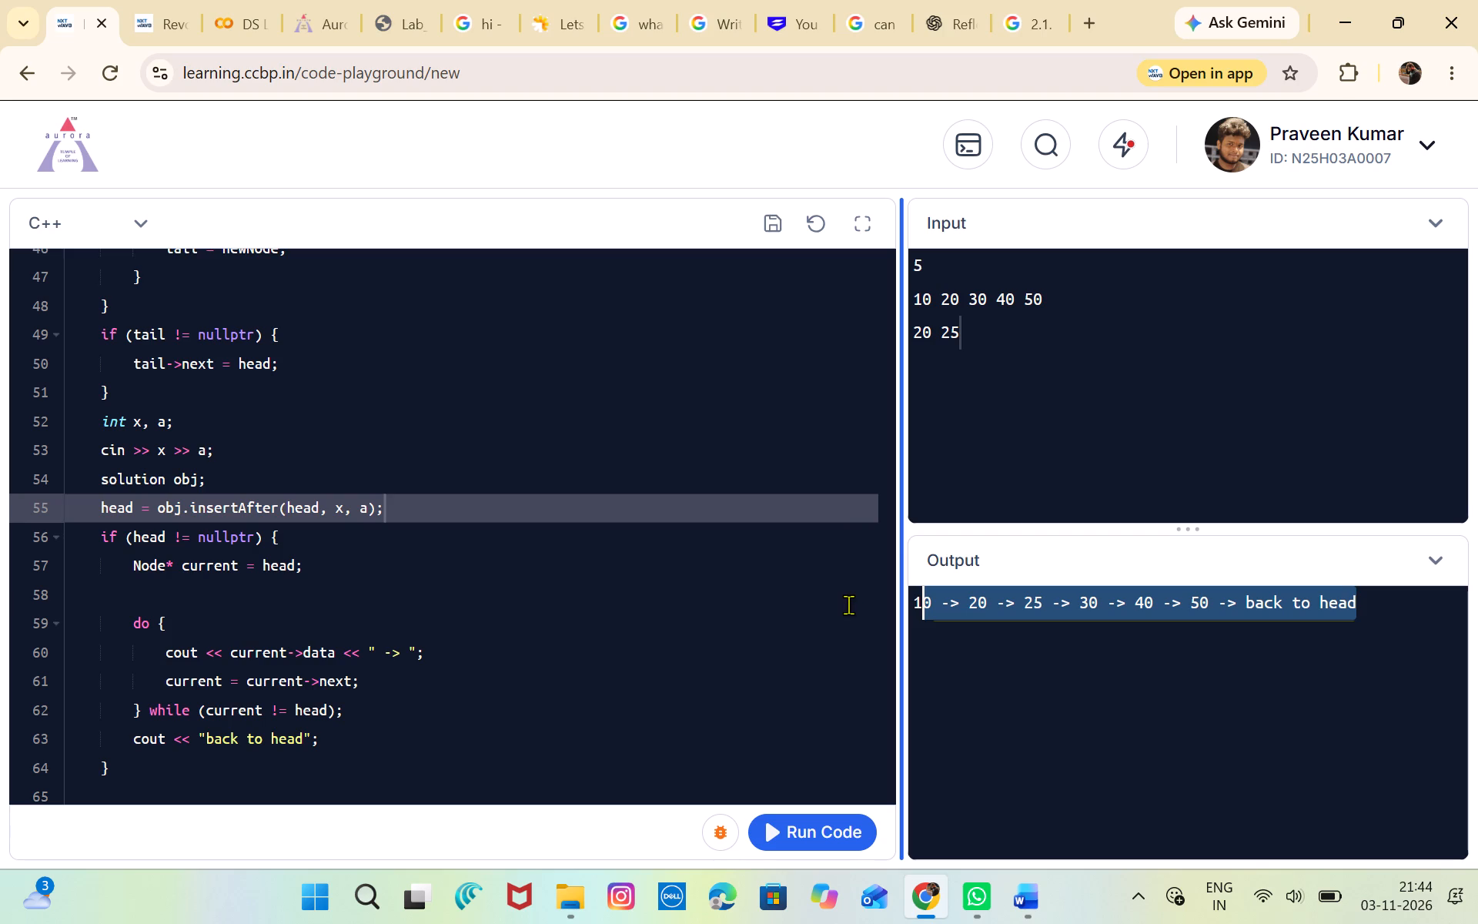
left_click_drag(848, 604, 940, 624)
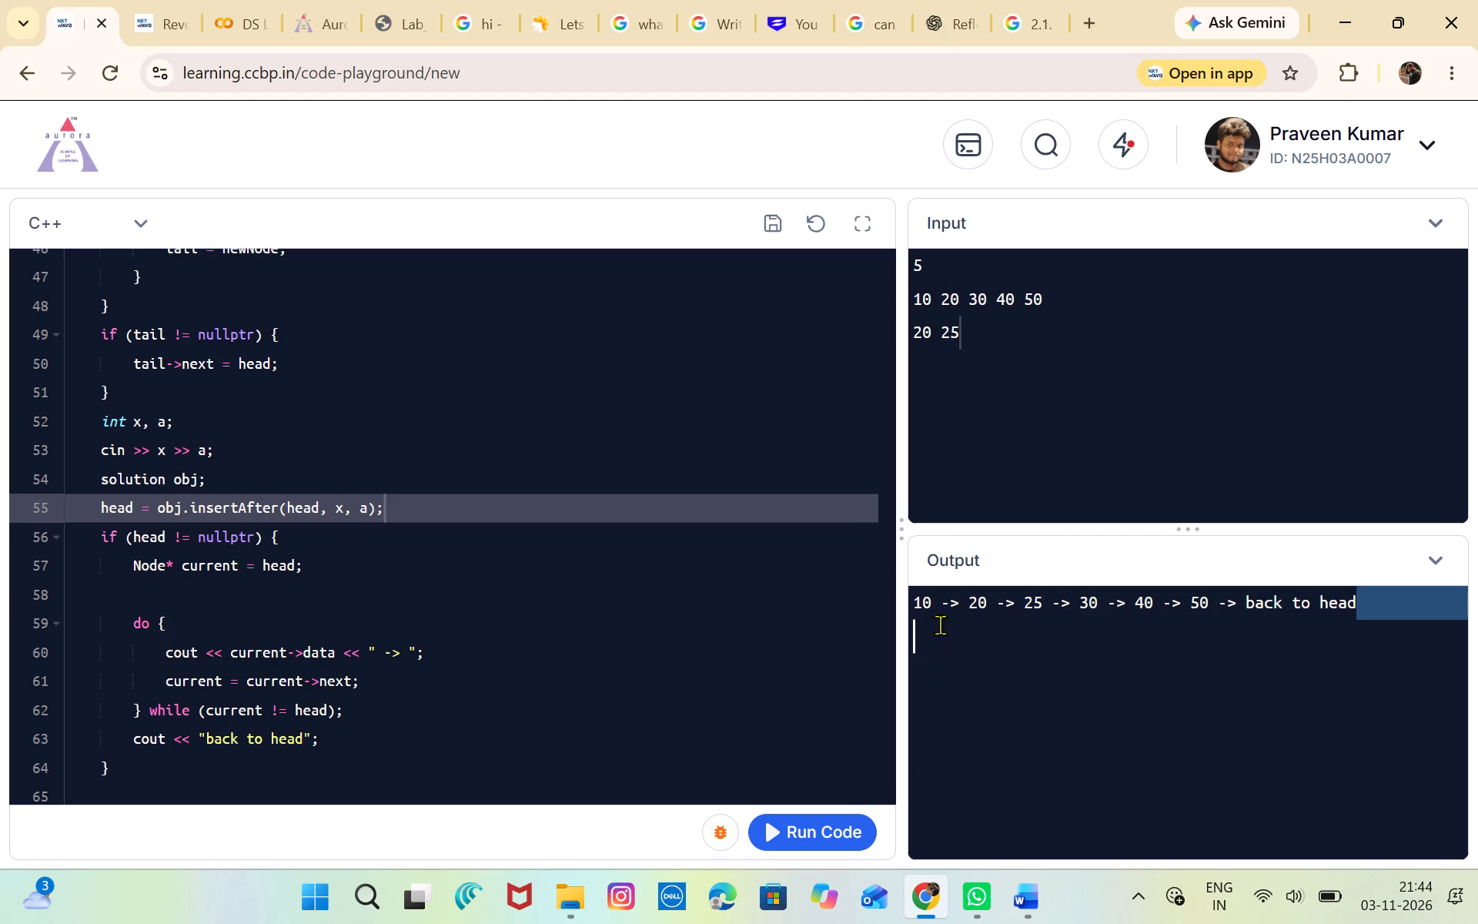
left_click_drag(940, 624, 901, 593)
left_click(1216, 641)
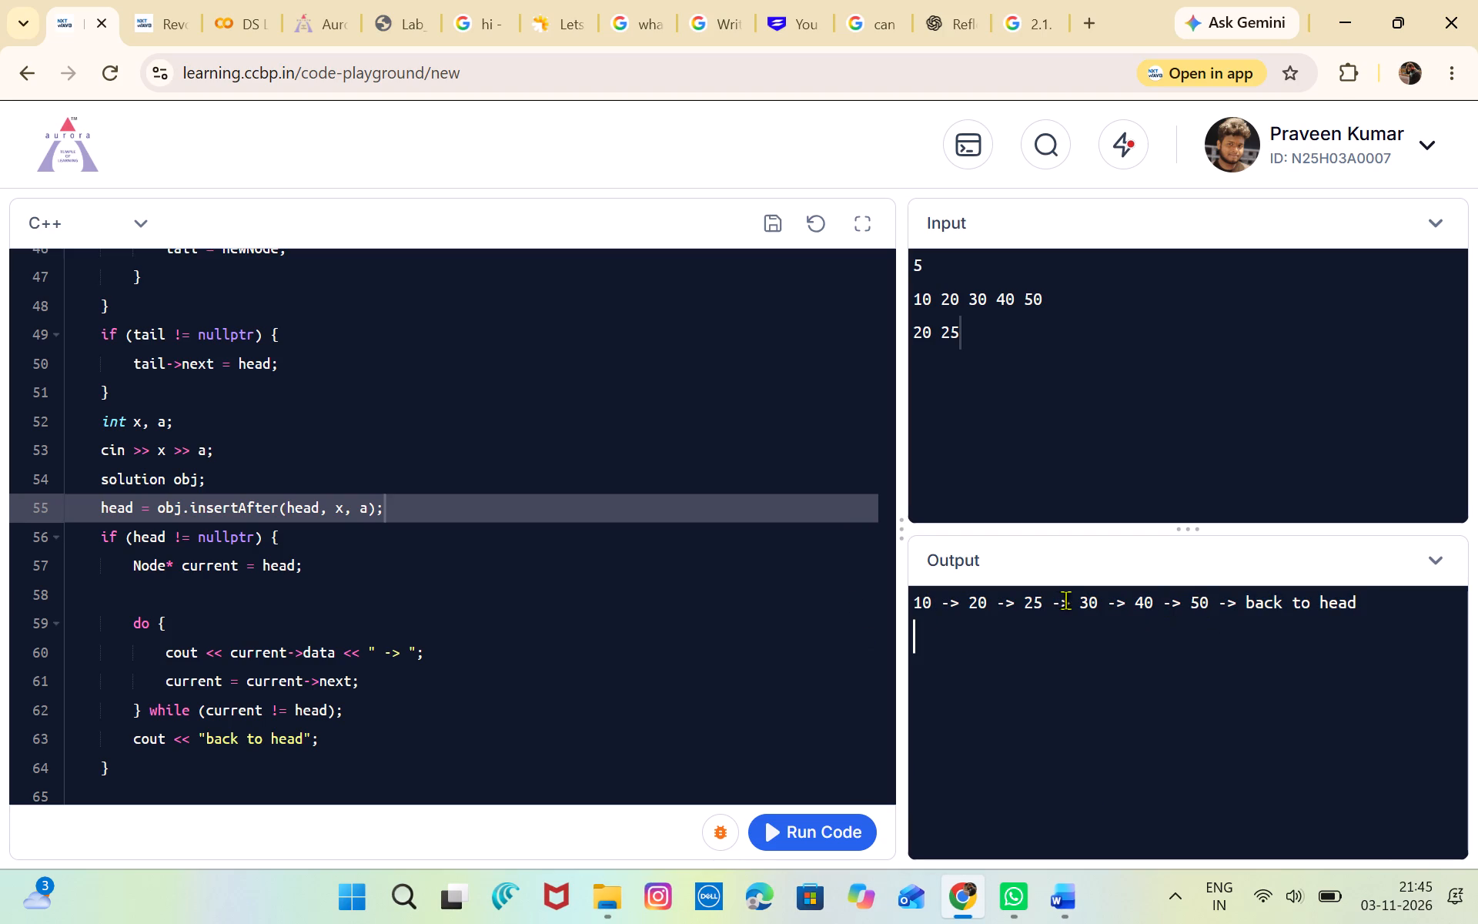
Look at question 2.4 of Lab_Report_2 in Word and return to the code playground in Chrome.
left_click(985, 333)
left_click_drag(985, 333, 838, 273)
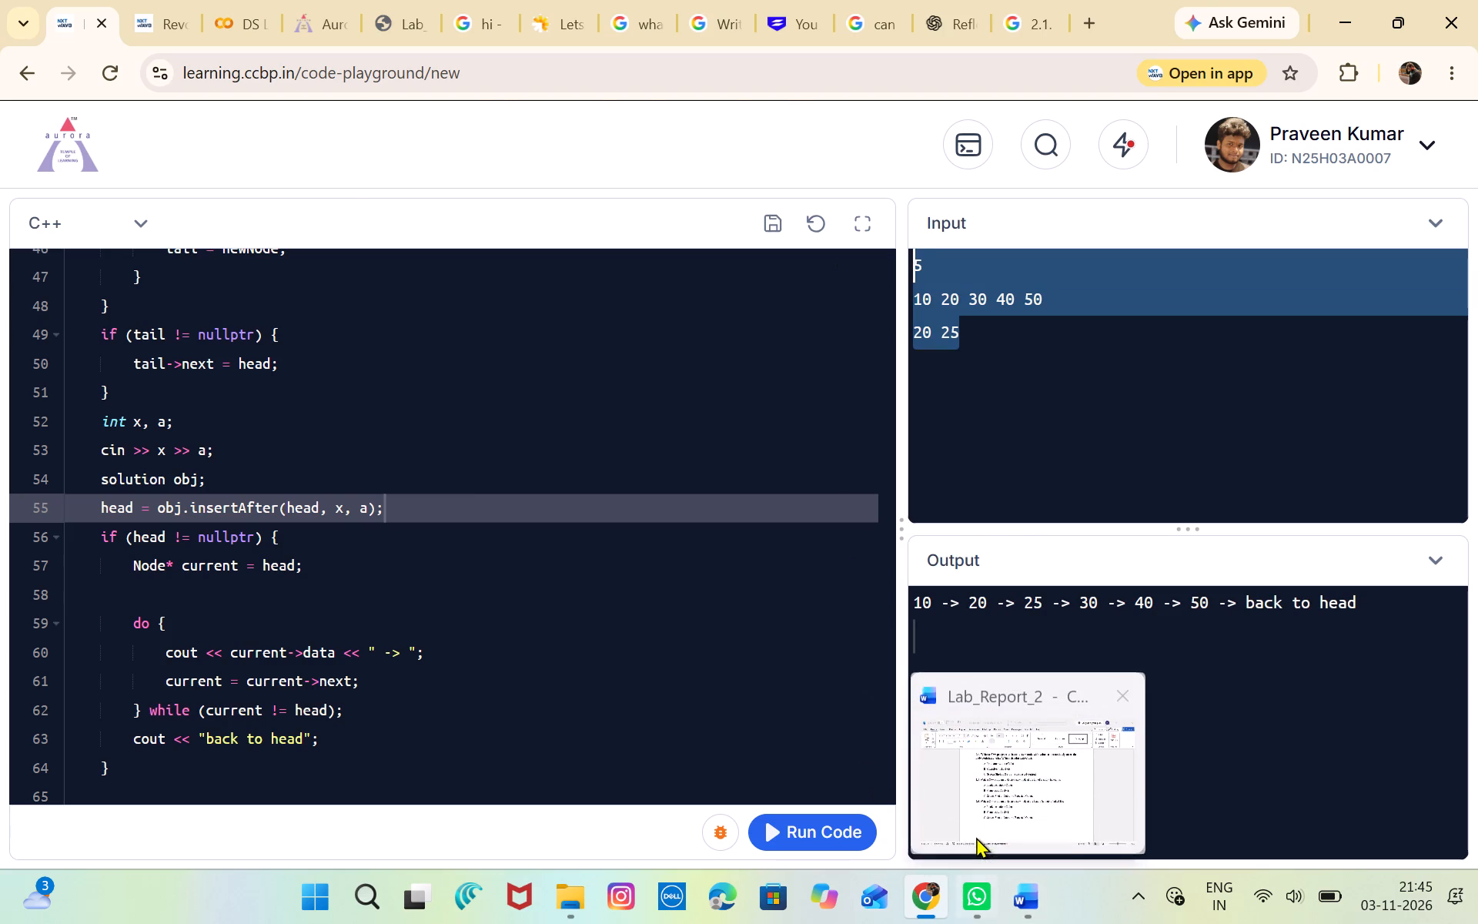
left_click(976, 837)
left_click(868, 684)
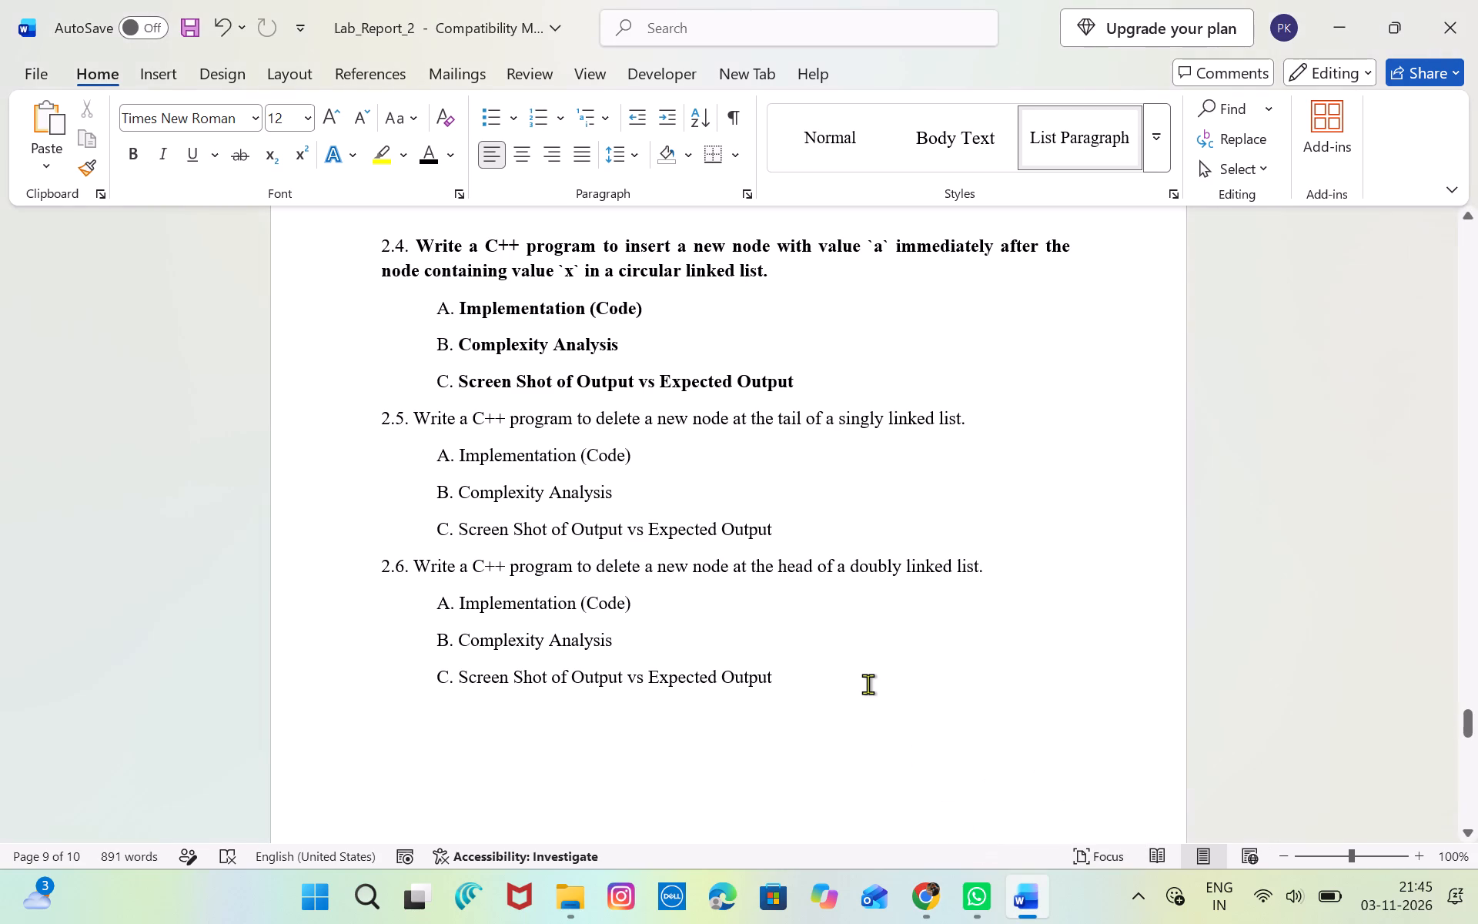
left_click(886, 771)
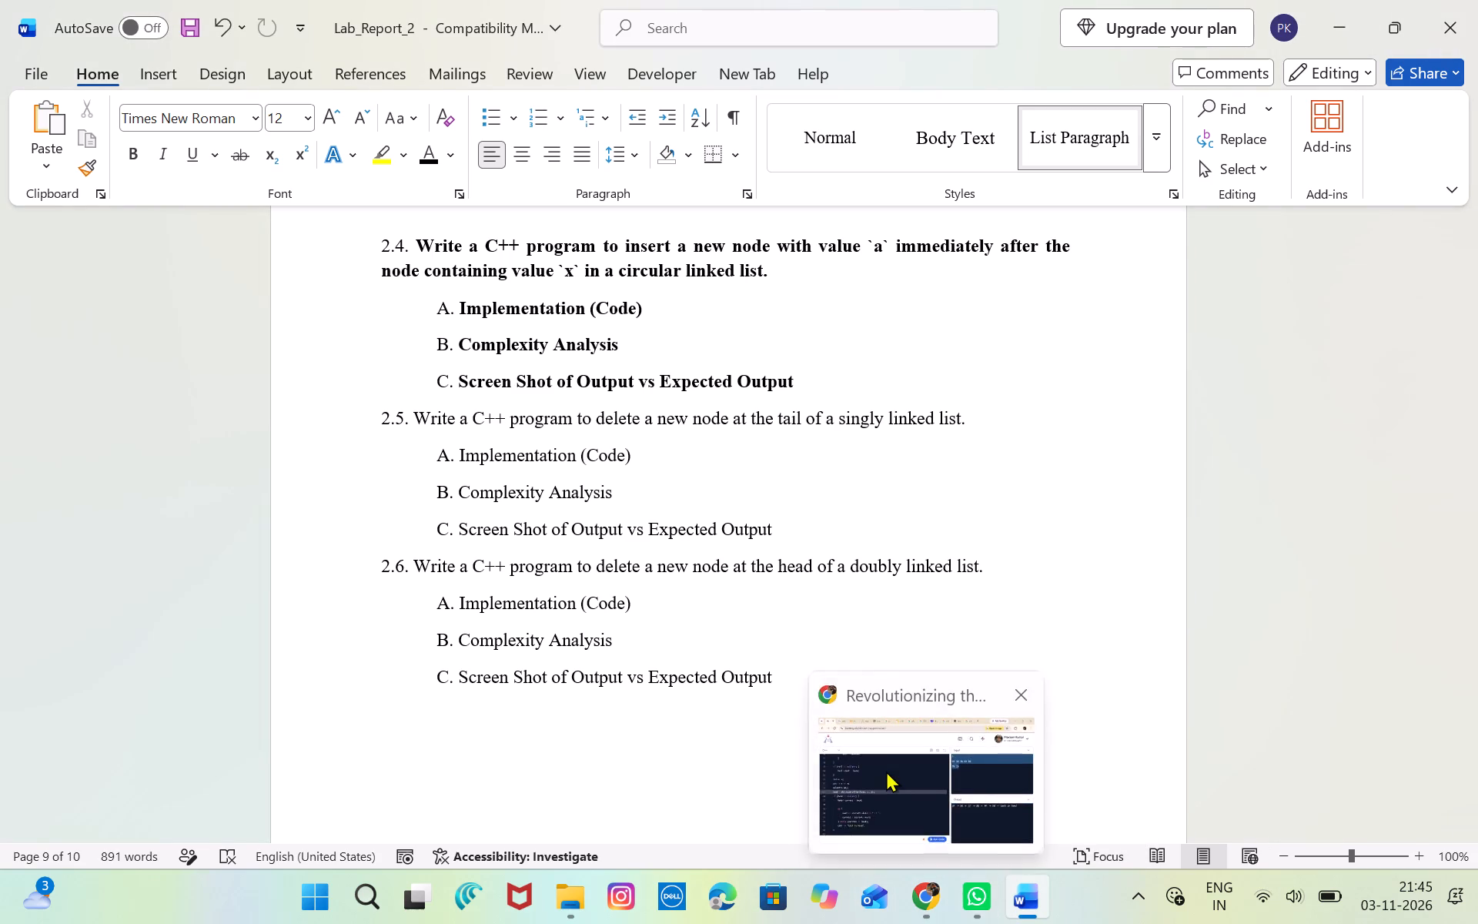
left_click(987, 347)
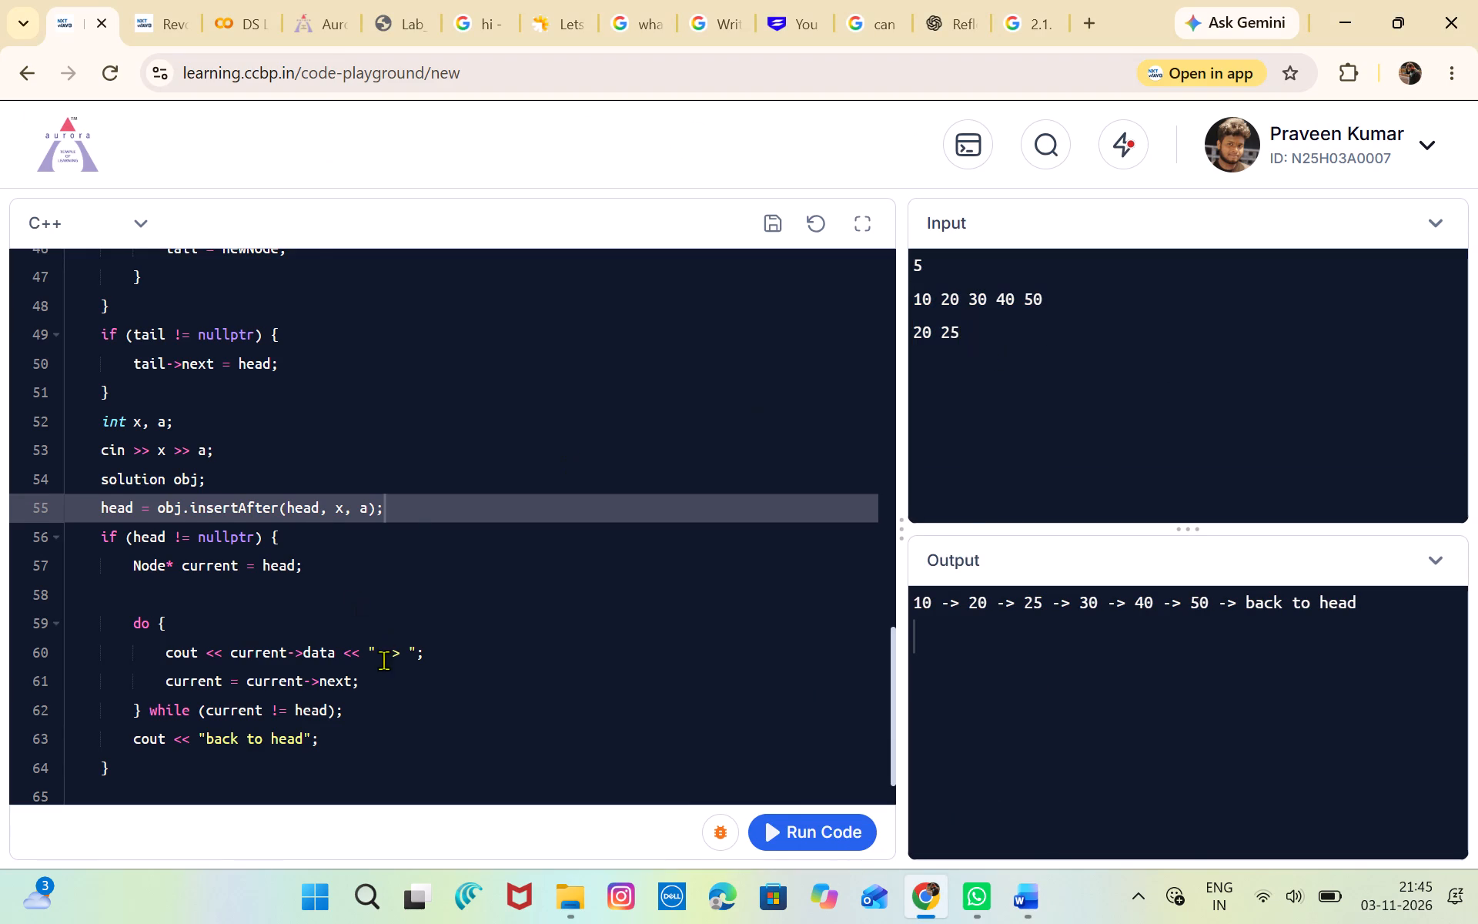
Delete the blank line between "Node* current = head;" and the do loop in main.
scroll(383, 660, "up", 5)
scroll(383, 660, "down", 7)
scroll(383, 660, "up", 6)
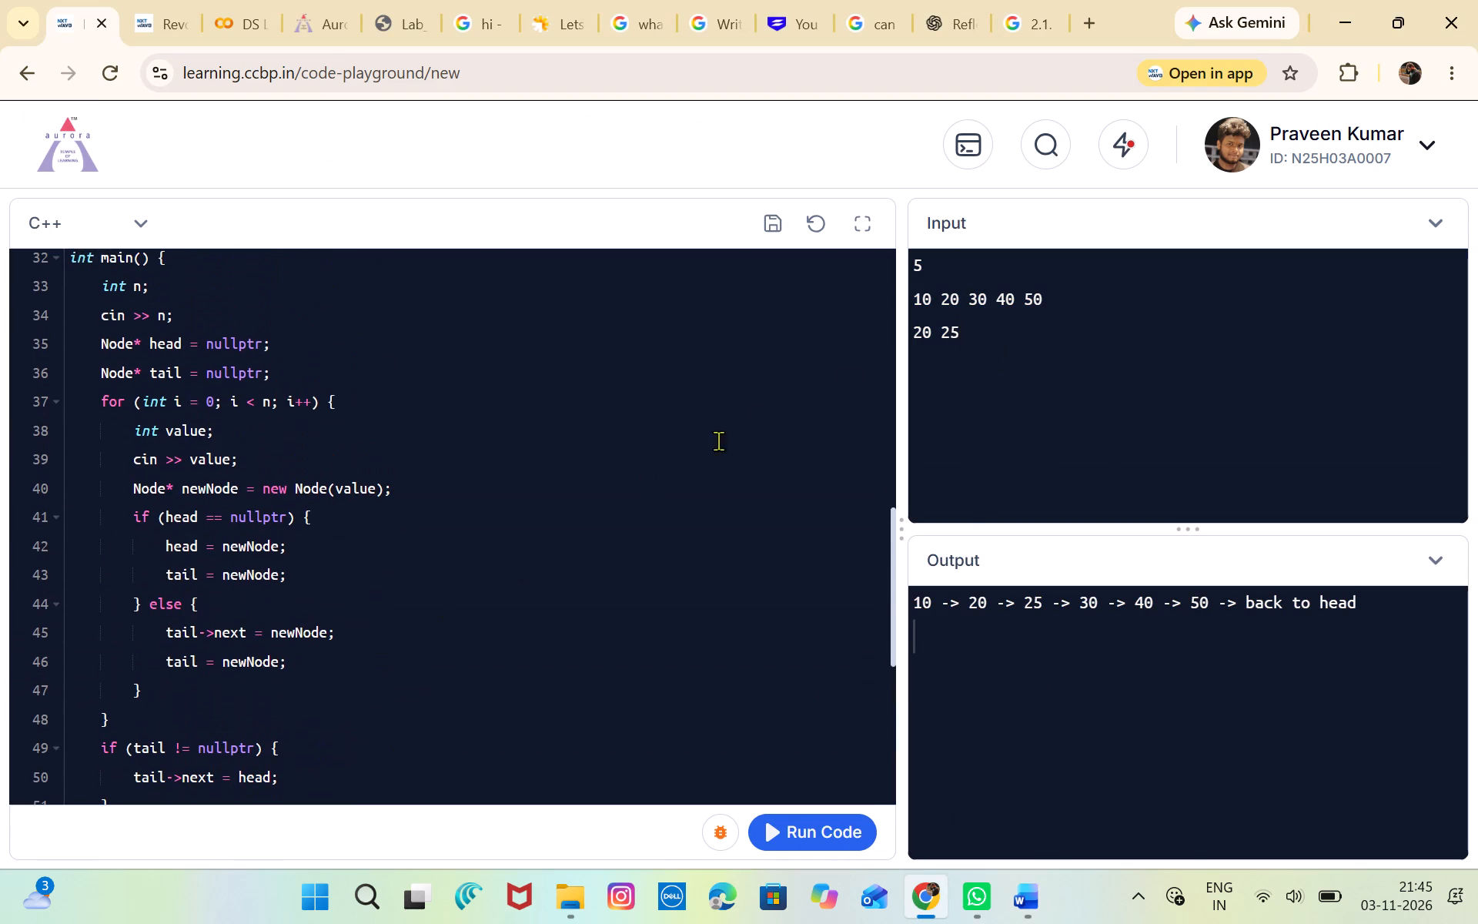
scroll(412, 613, "down", 11)
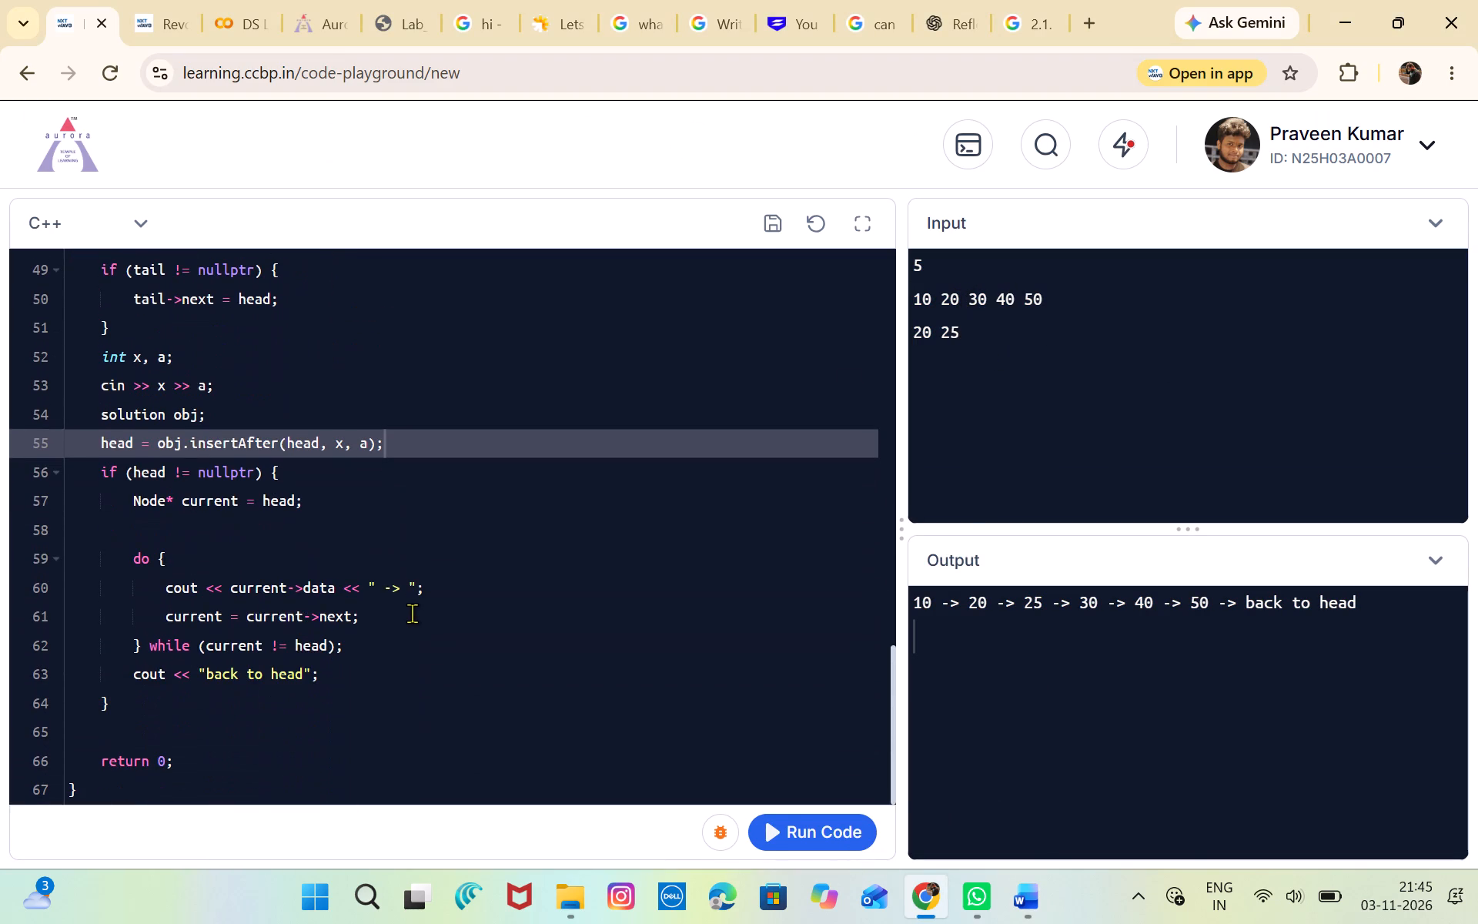
left_click(195, 526)
key("BackSpace")
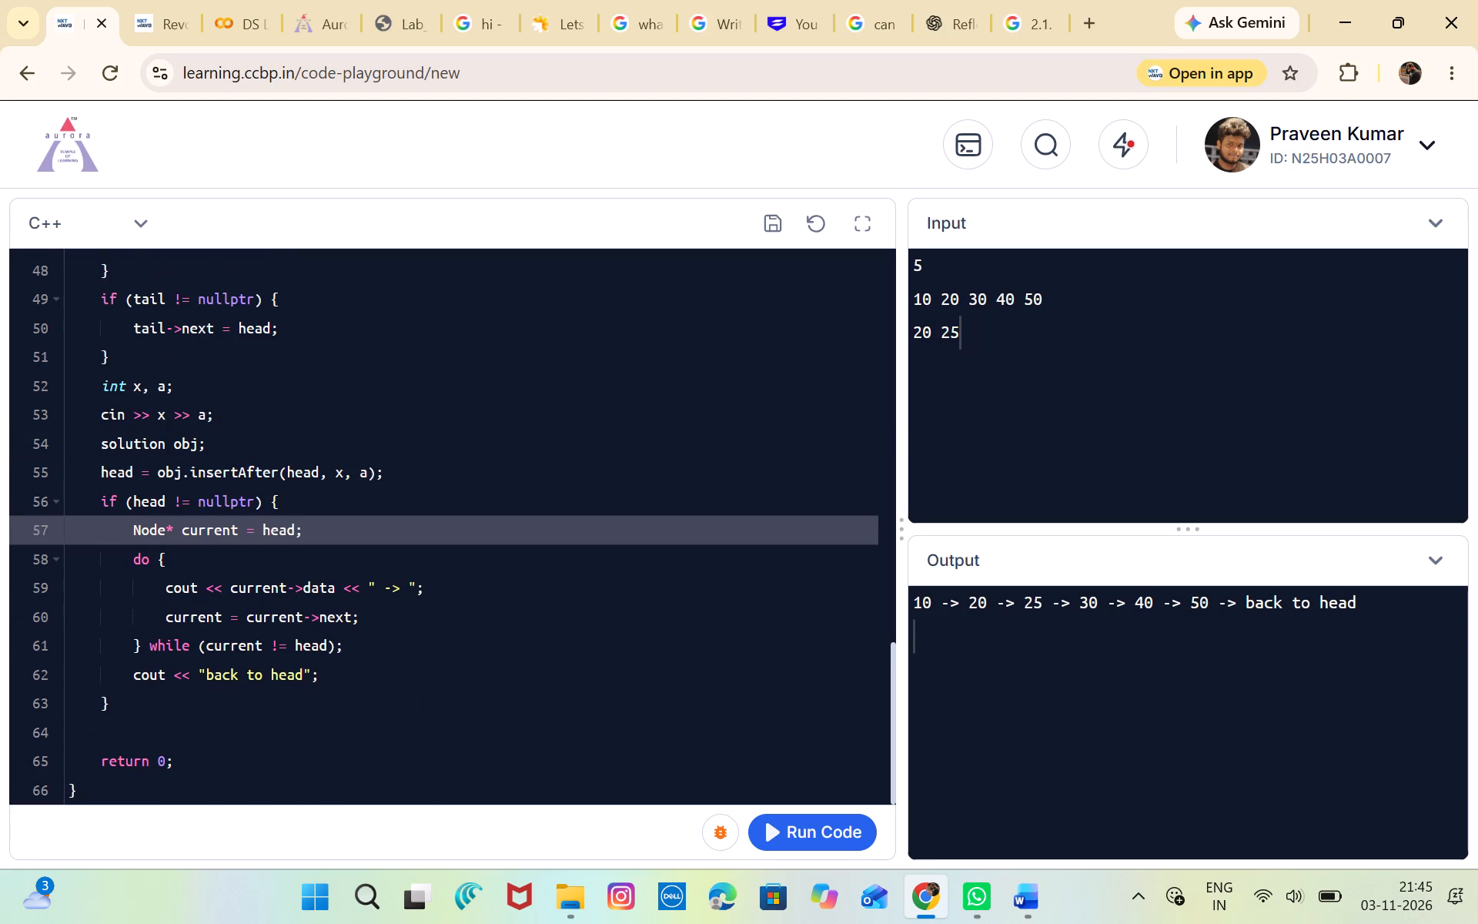
Review the code from the Node constructor and insertAfter function through the main function.
scroll(195, 526, "down", 1)
scroll(195, 526, "up", 2)
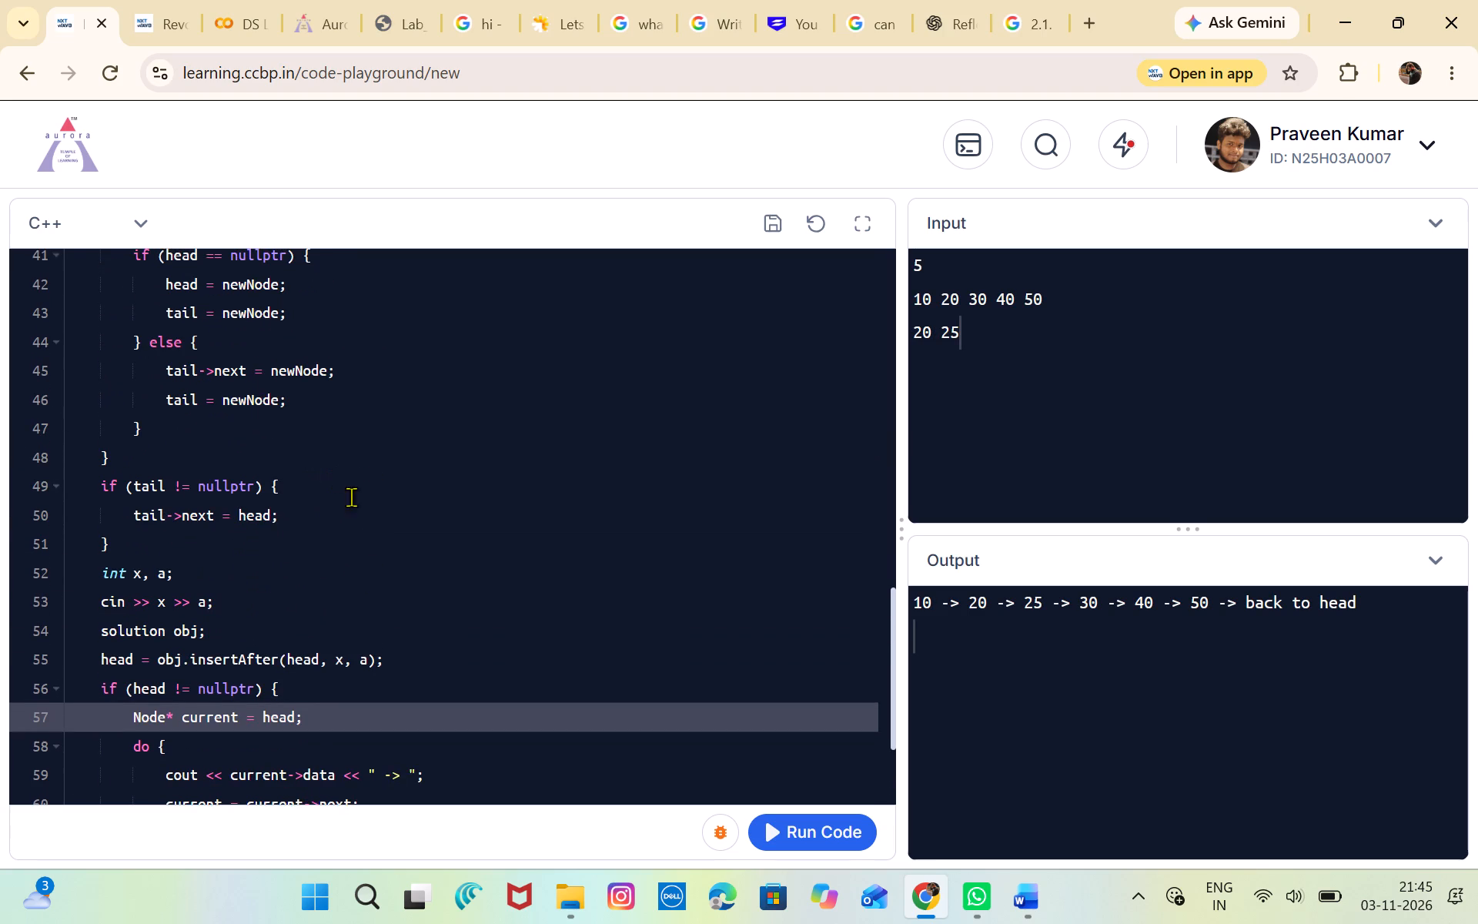
left_click(420, 657)
scroll(420, 657, "up", 2)
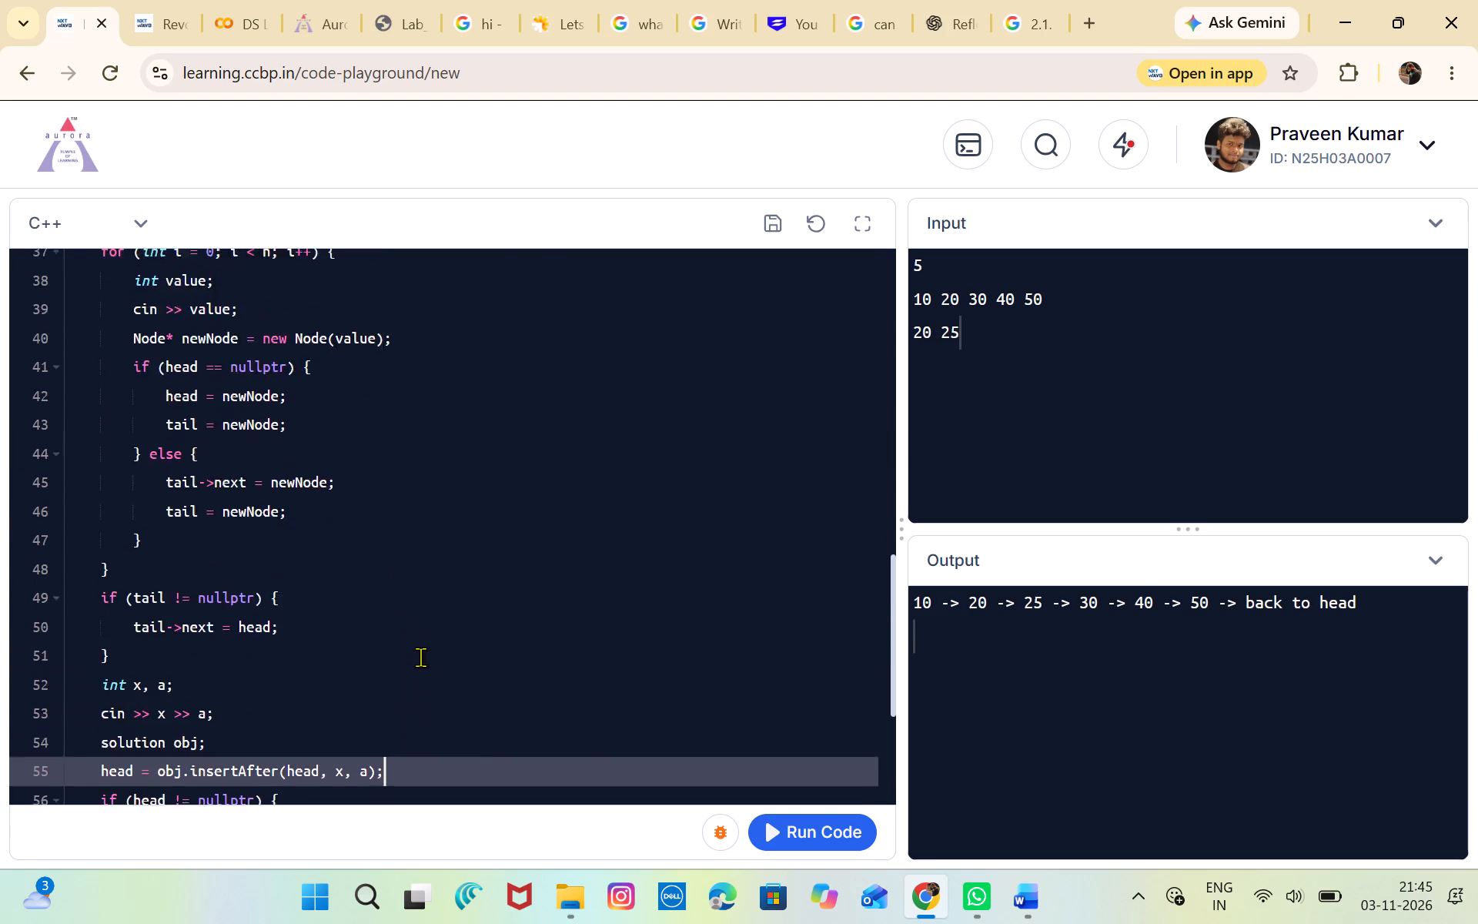
scroll(420, 657, "up", 8)
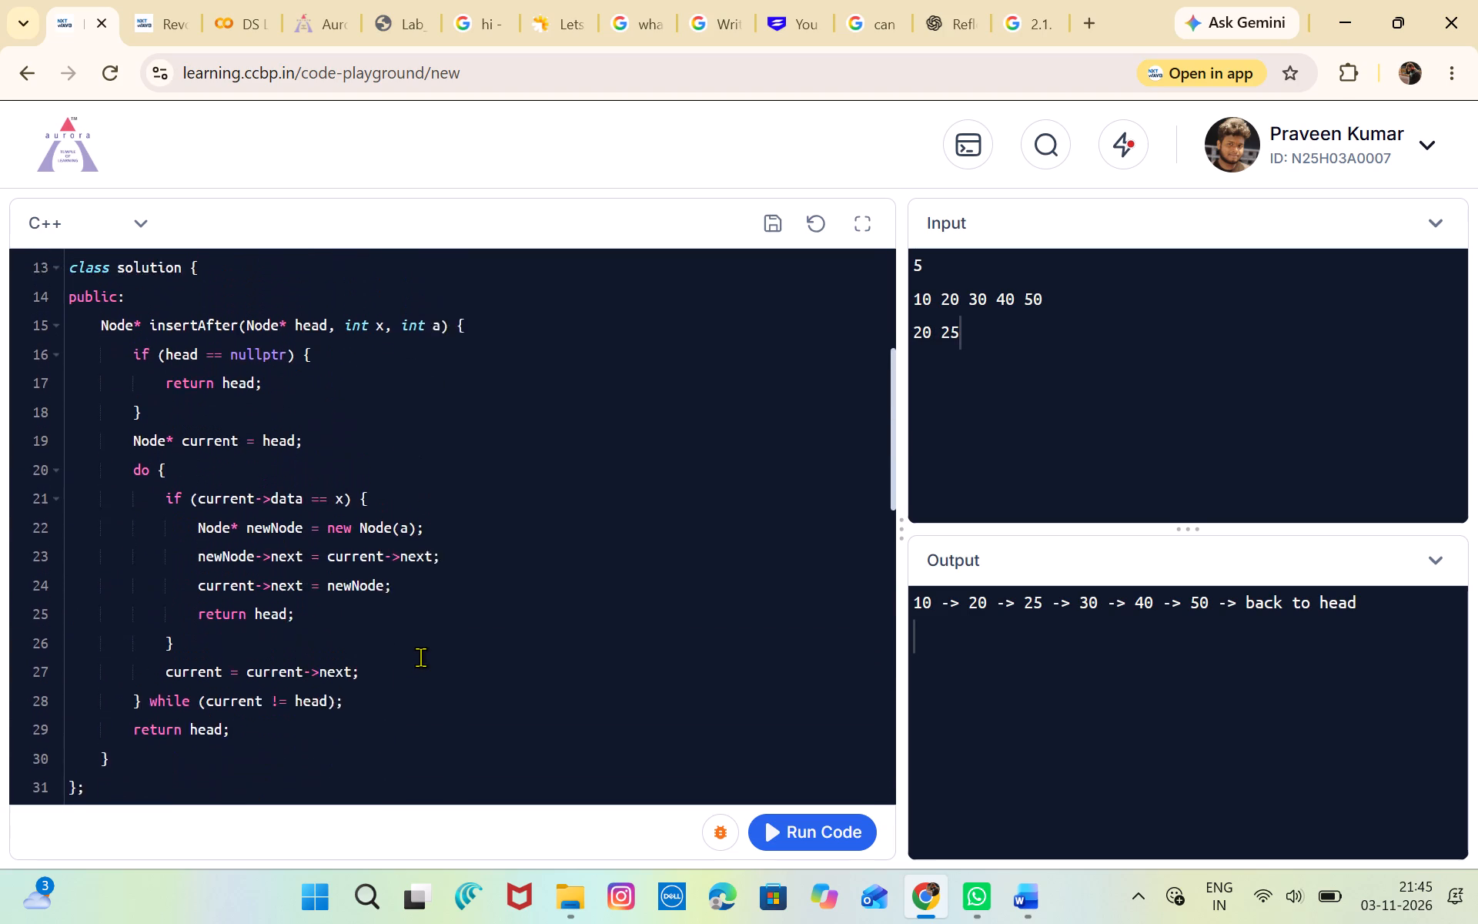
scroll(420, 657, "right", 2)
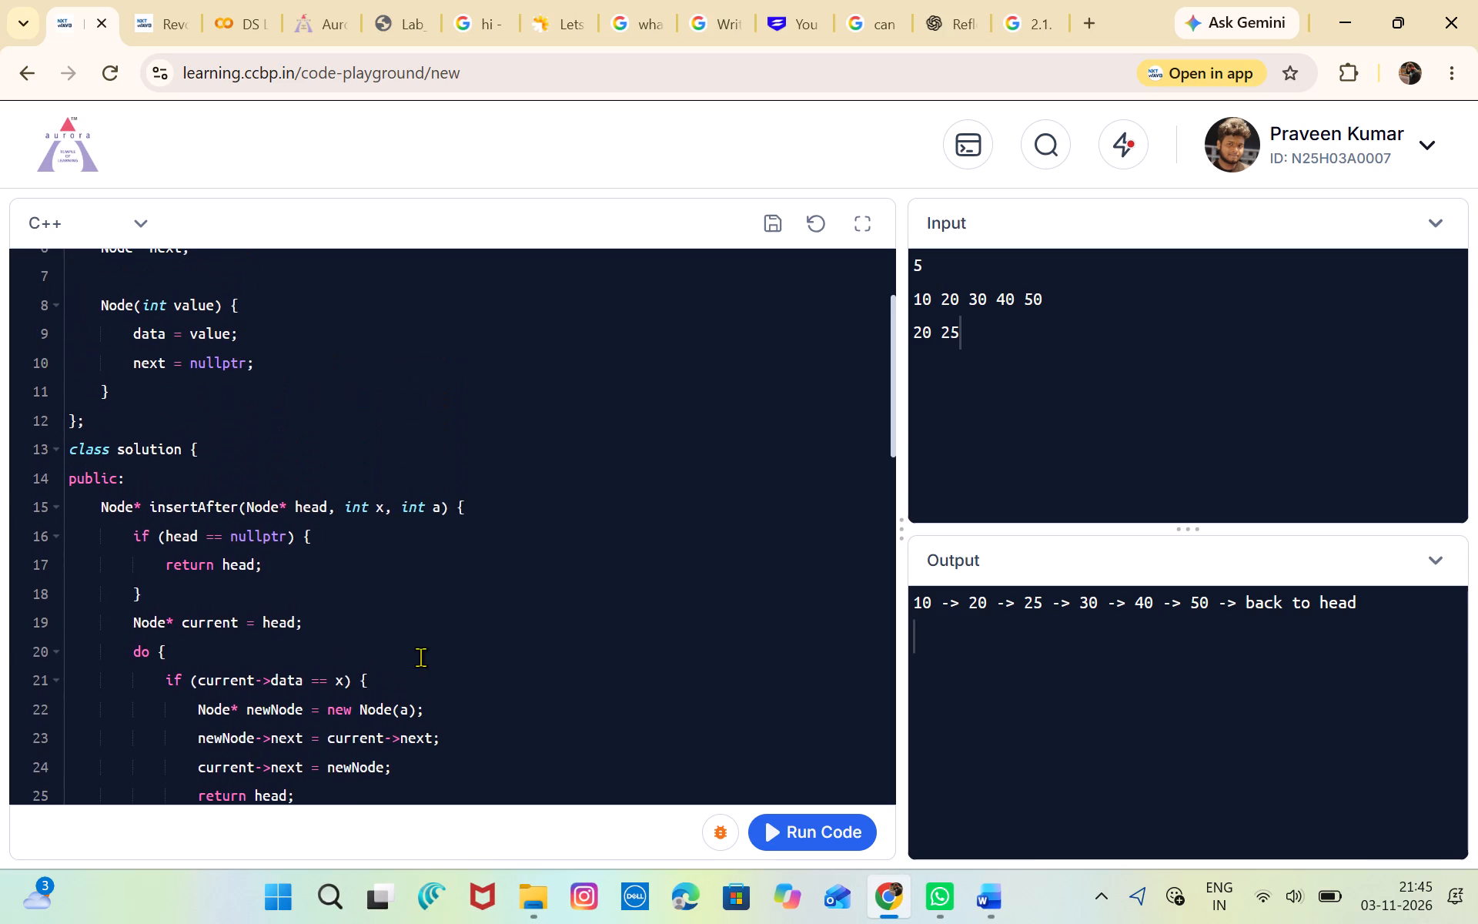
scroll(420, 657, "right", 1)
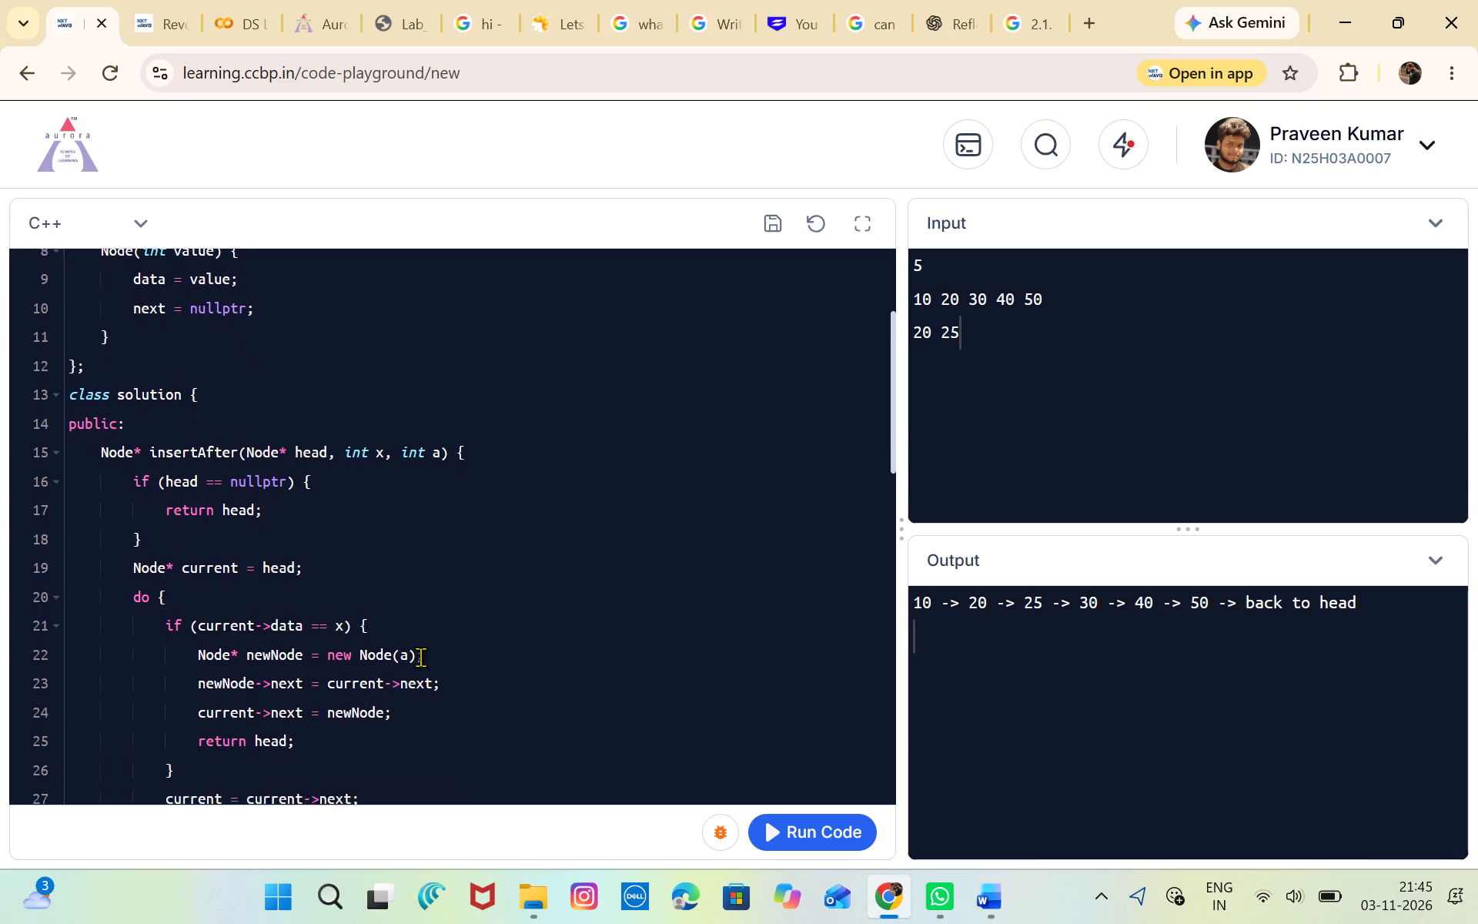
scroll(420, 657, "right", 1)
scroll(420, 657, "down", 2)
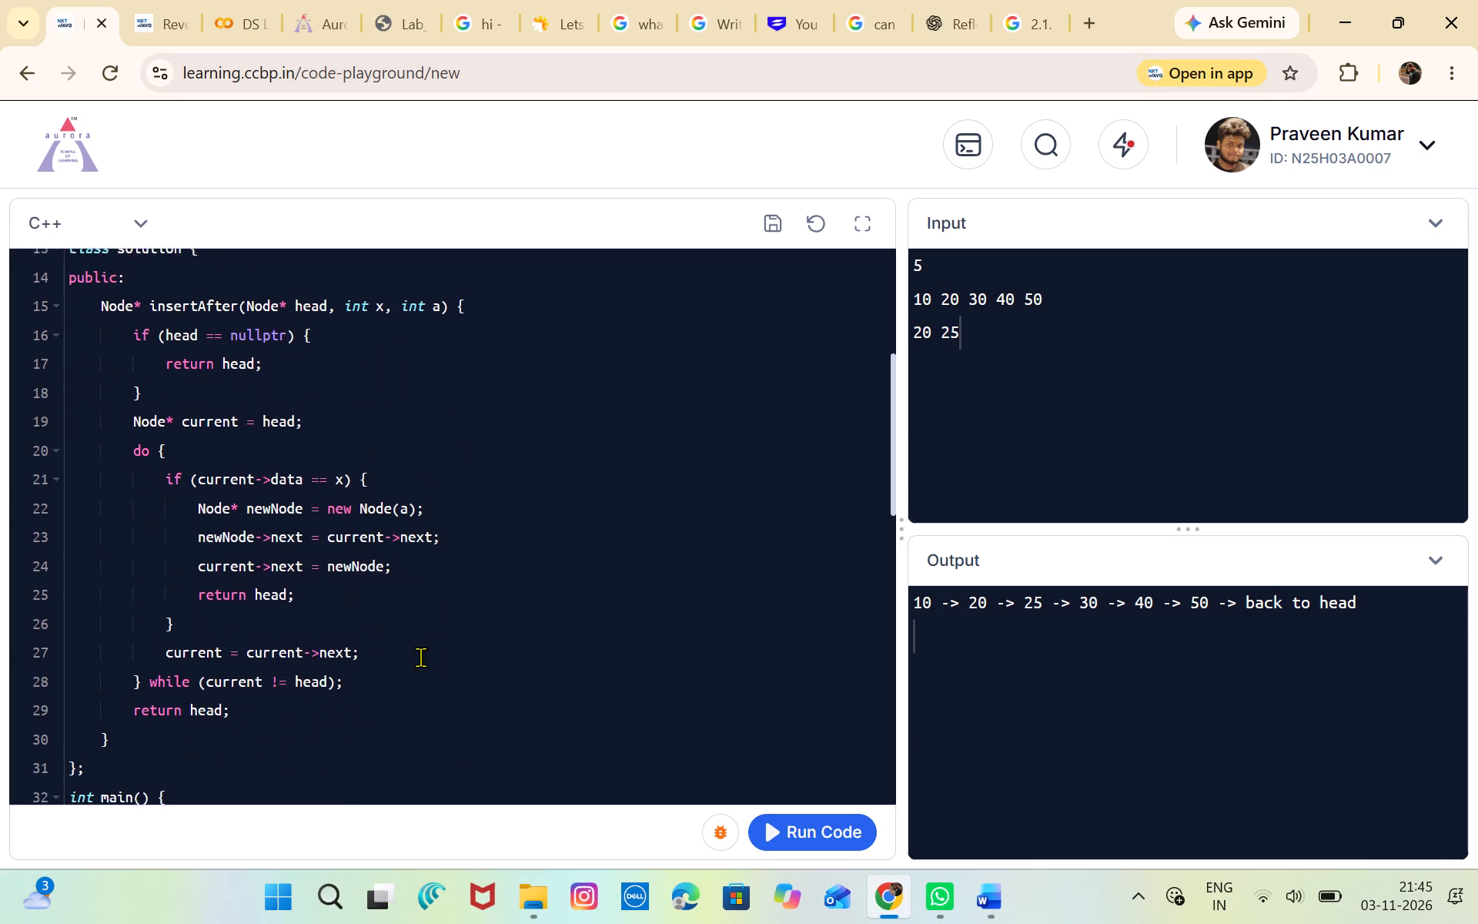
scroll(420, 657, "down", 4)
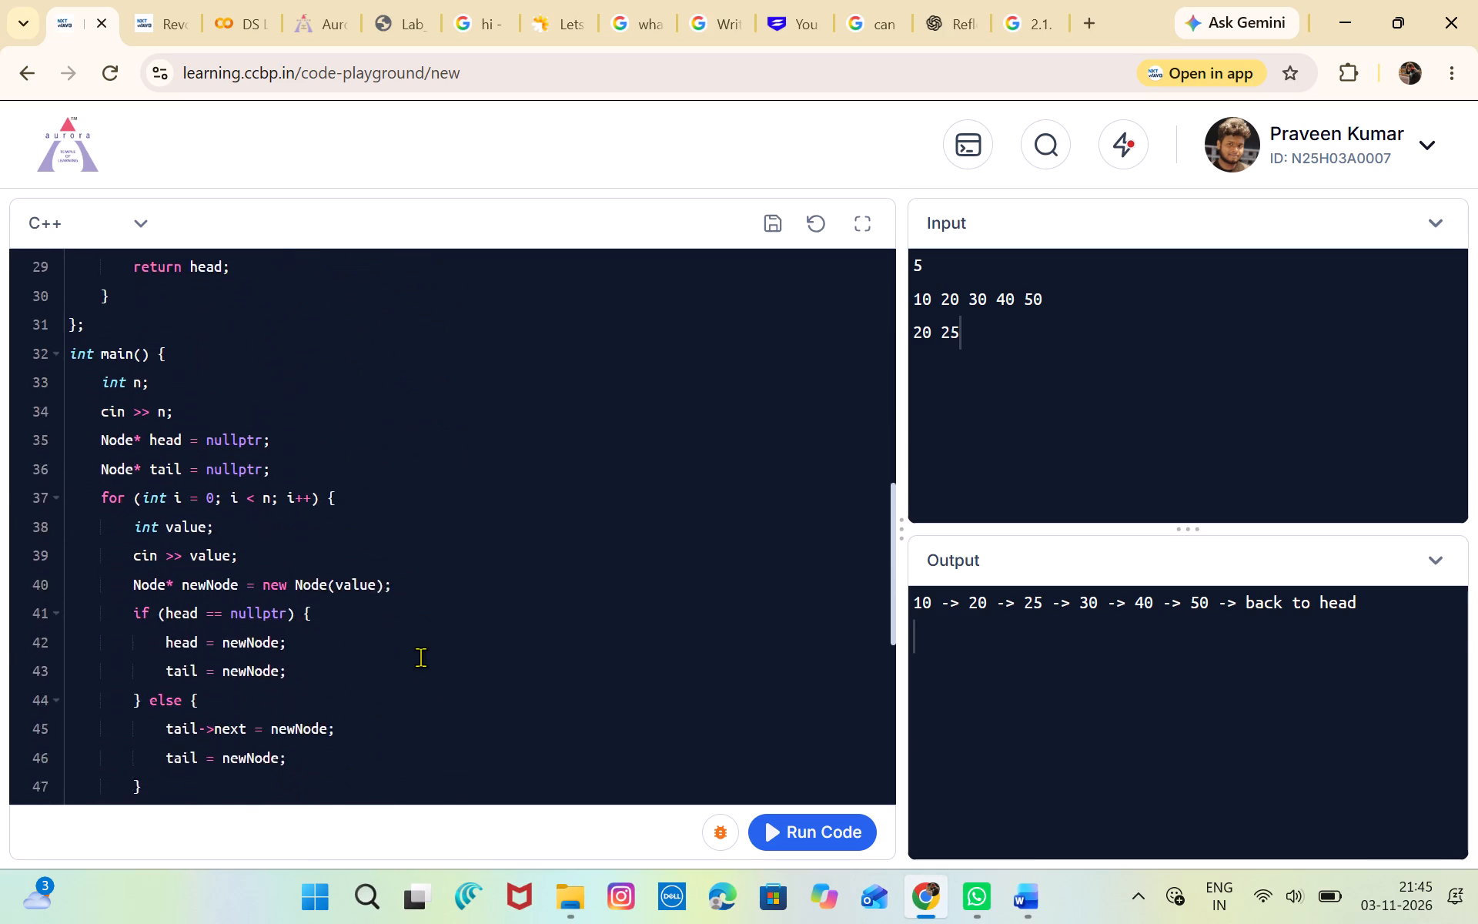
scroll(420, 657, "down", 8)
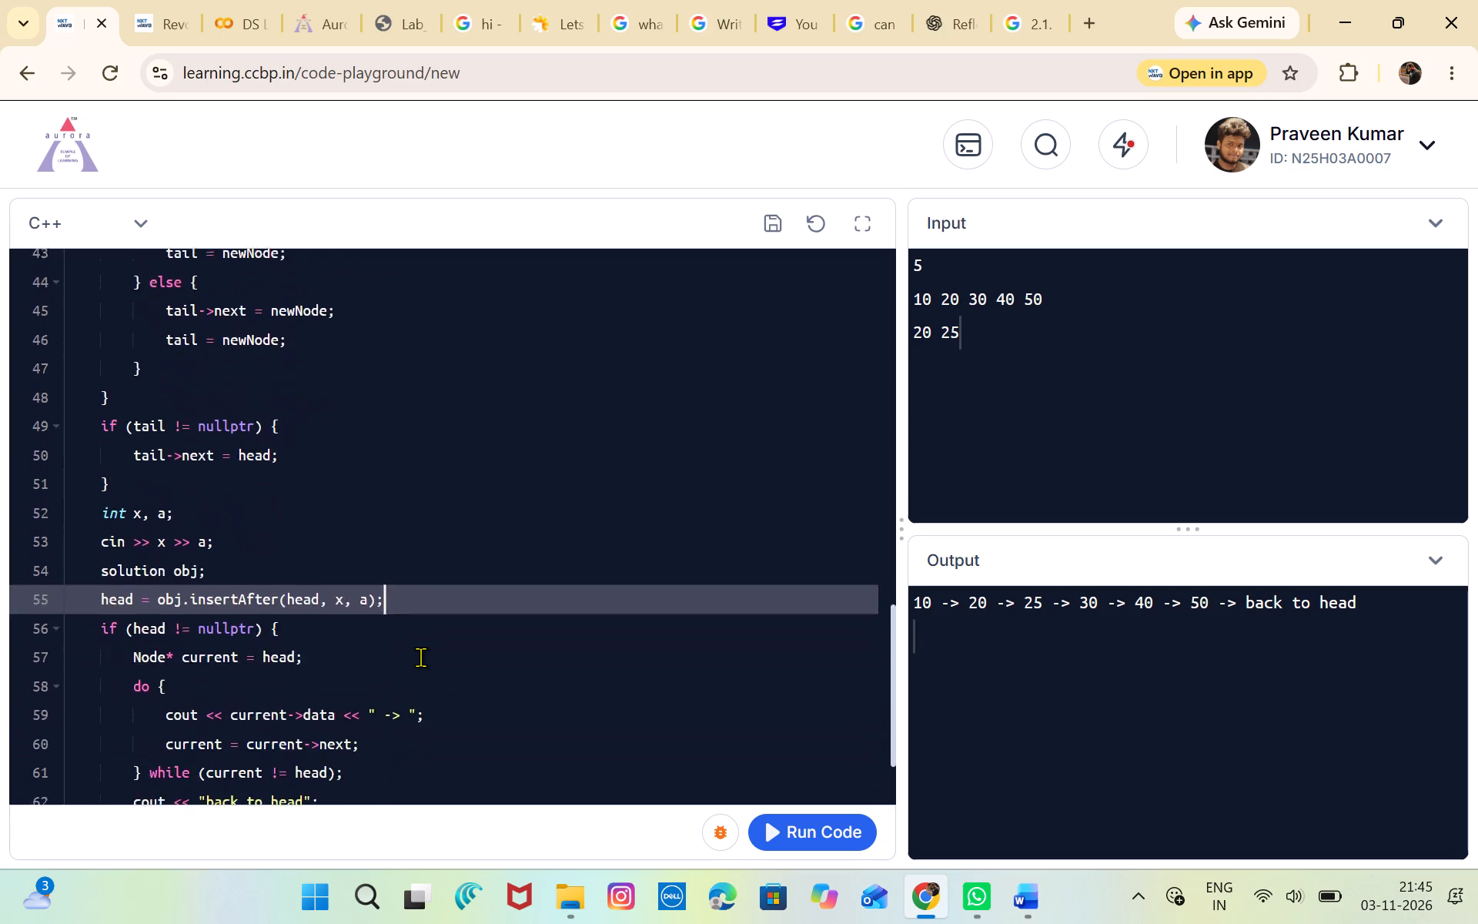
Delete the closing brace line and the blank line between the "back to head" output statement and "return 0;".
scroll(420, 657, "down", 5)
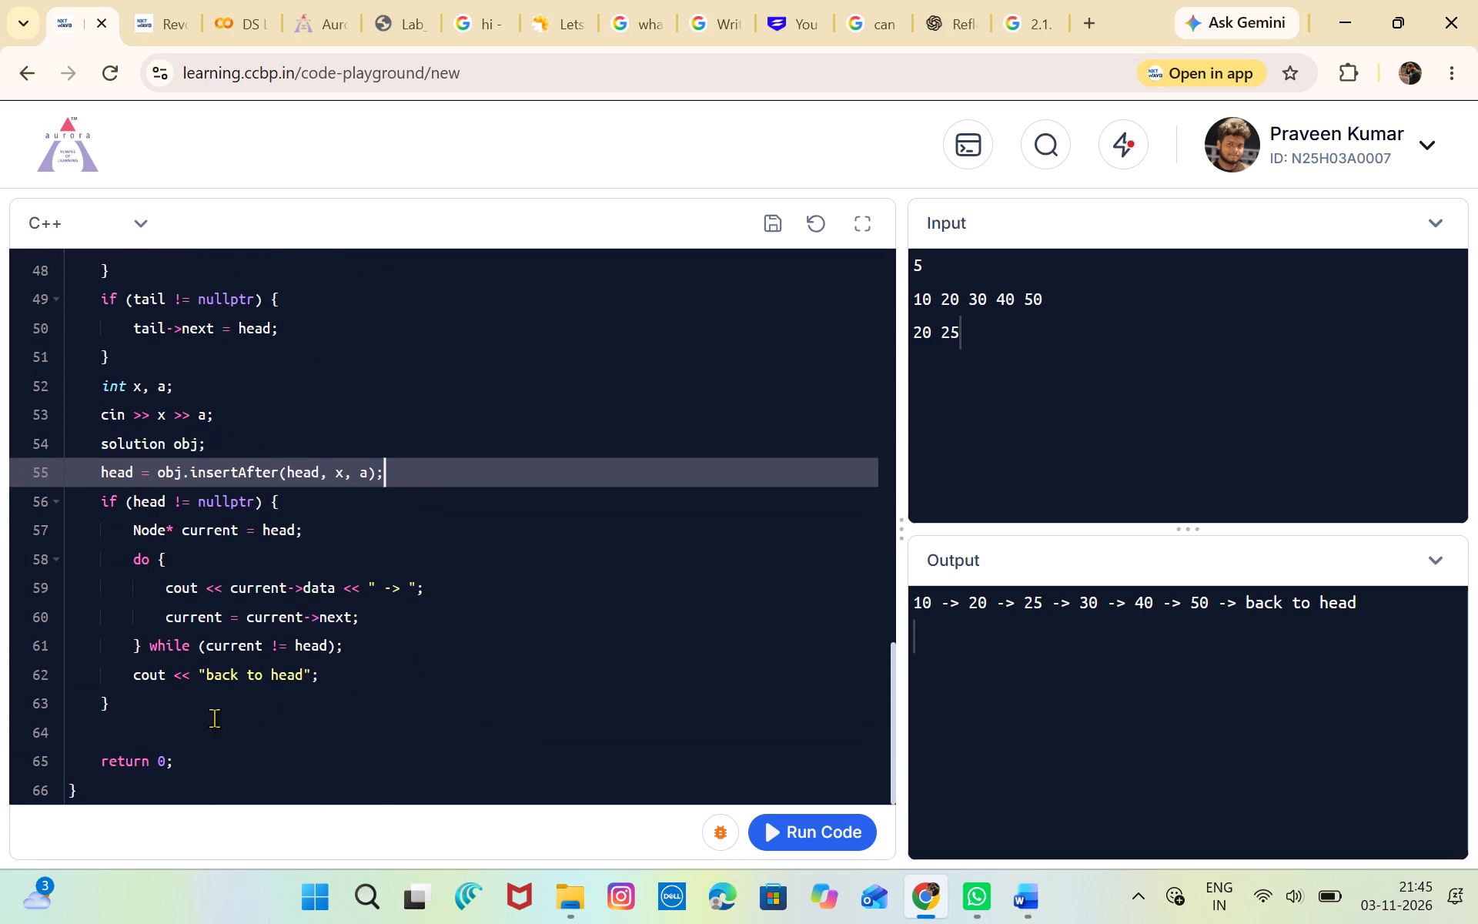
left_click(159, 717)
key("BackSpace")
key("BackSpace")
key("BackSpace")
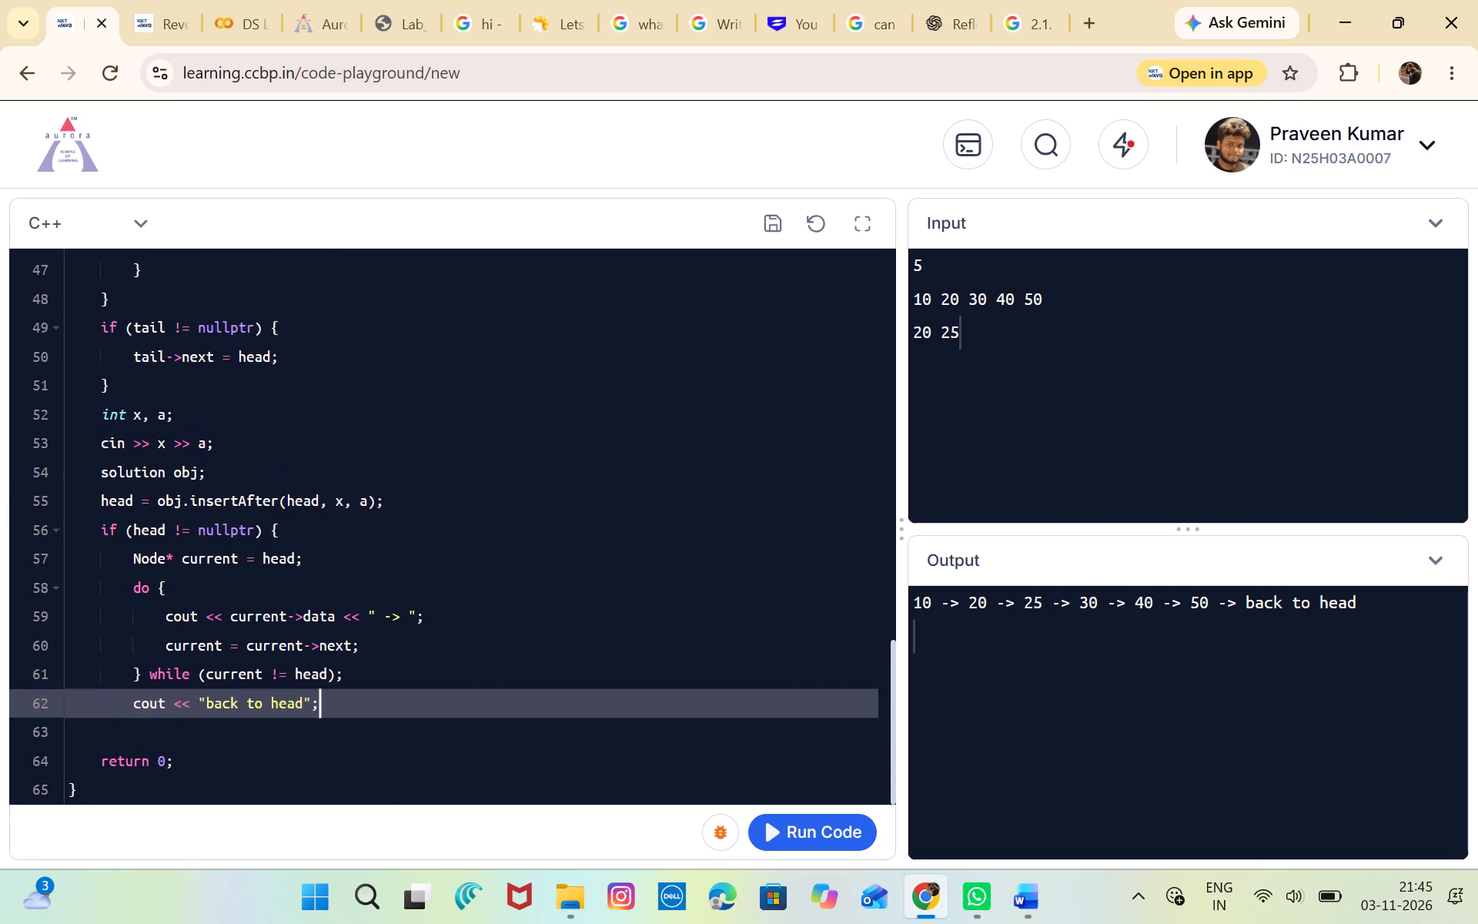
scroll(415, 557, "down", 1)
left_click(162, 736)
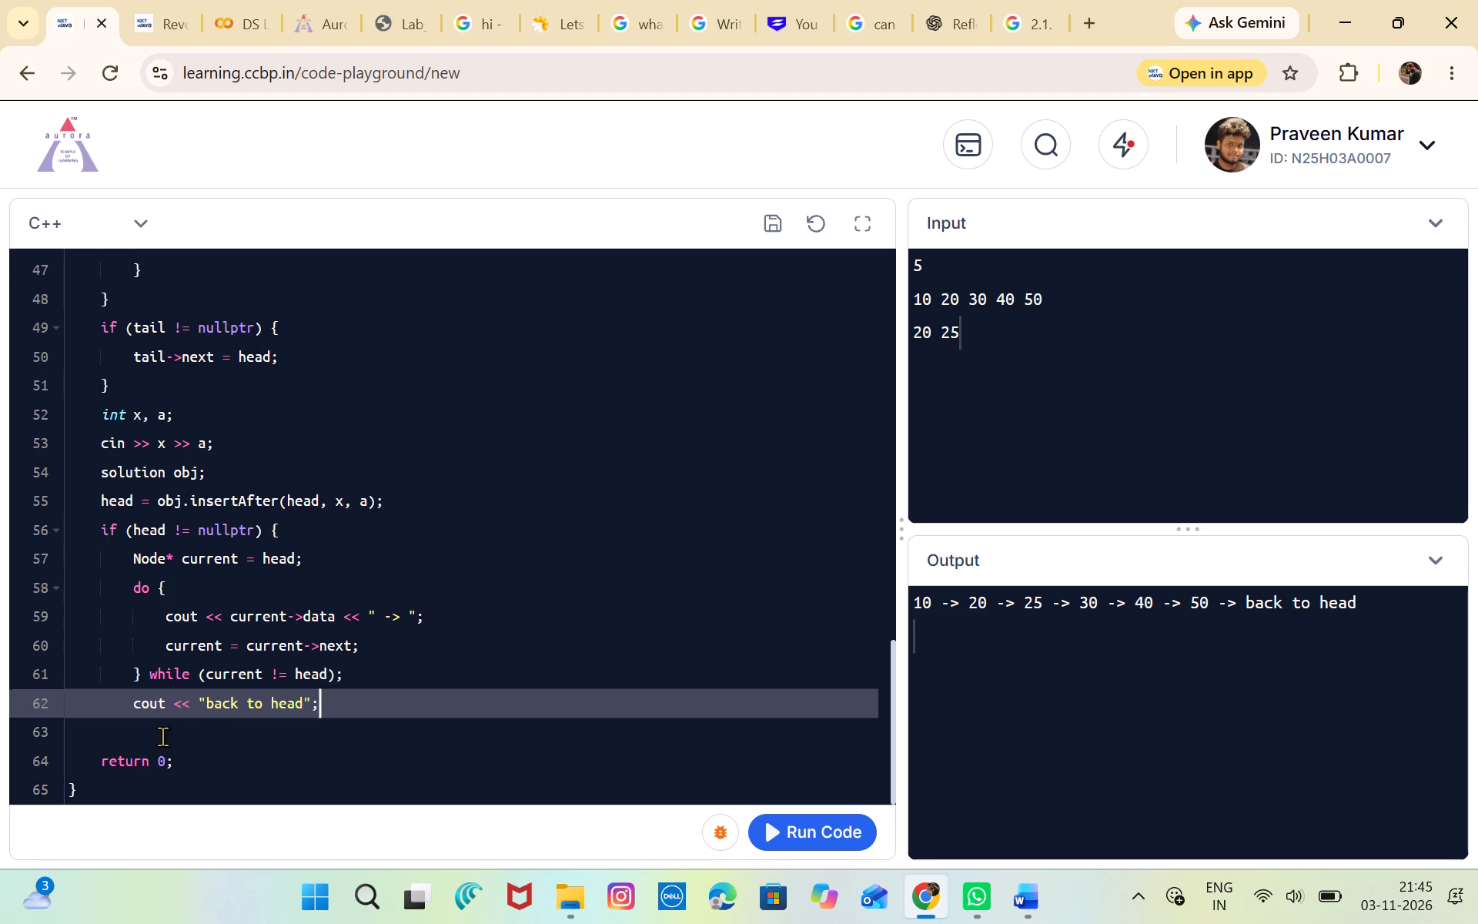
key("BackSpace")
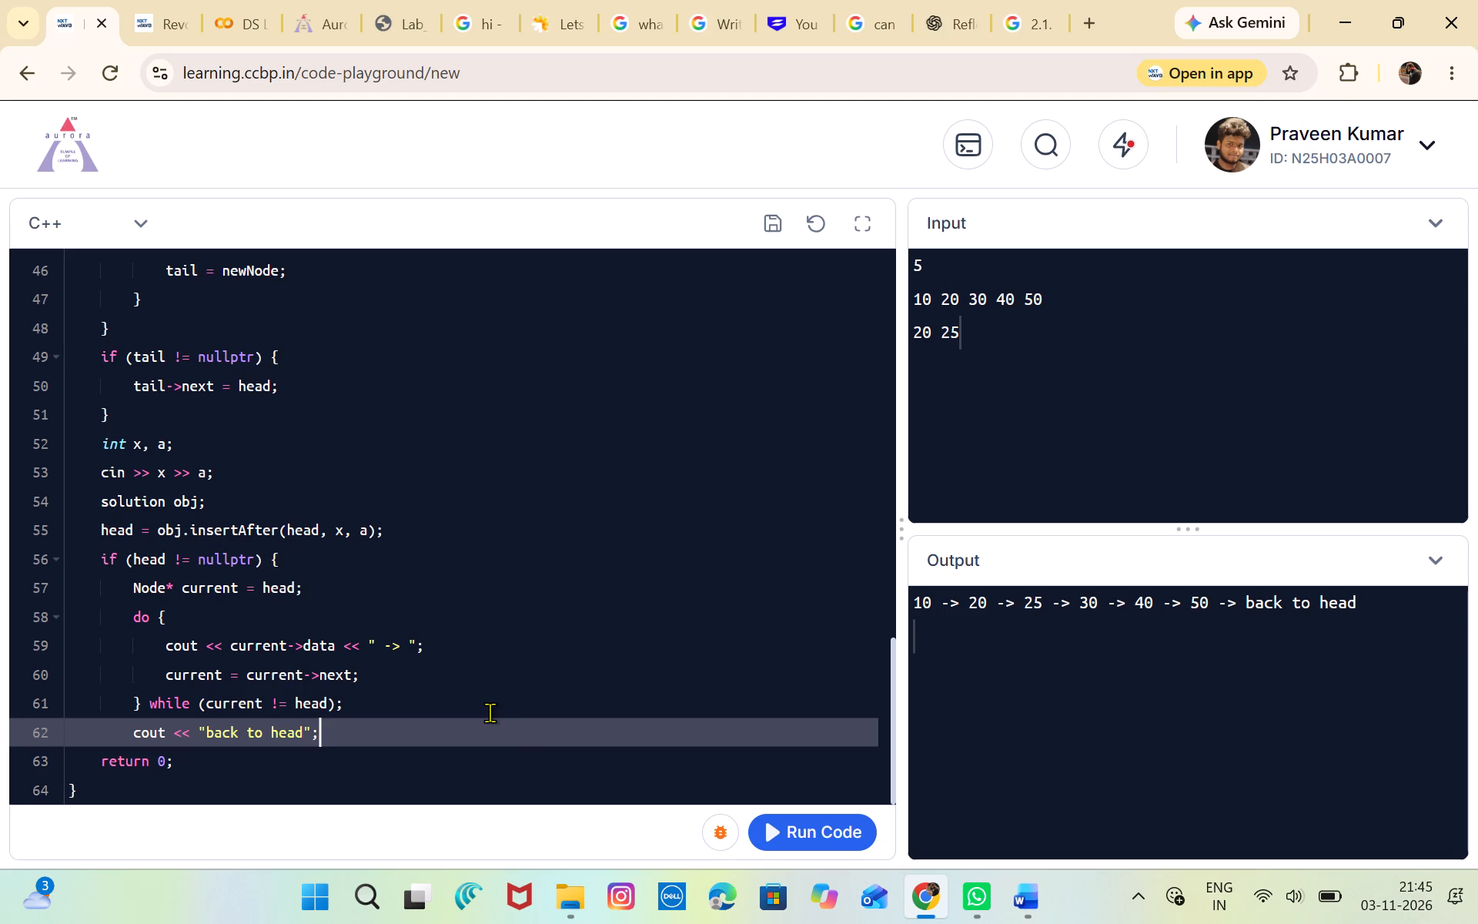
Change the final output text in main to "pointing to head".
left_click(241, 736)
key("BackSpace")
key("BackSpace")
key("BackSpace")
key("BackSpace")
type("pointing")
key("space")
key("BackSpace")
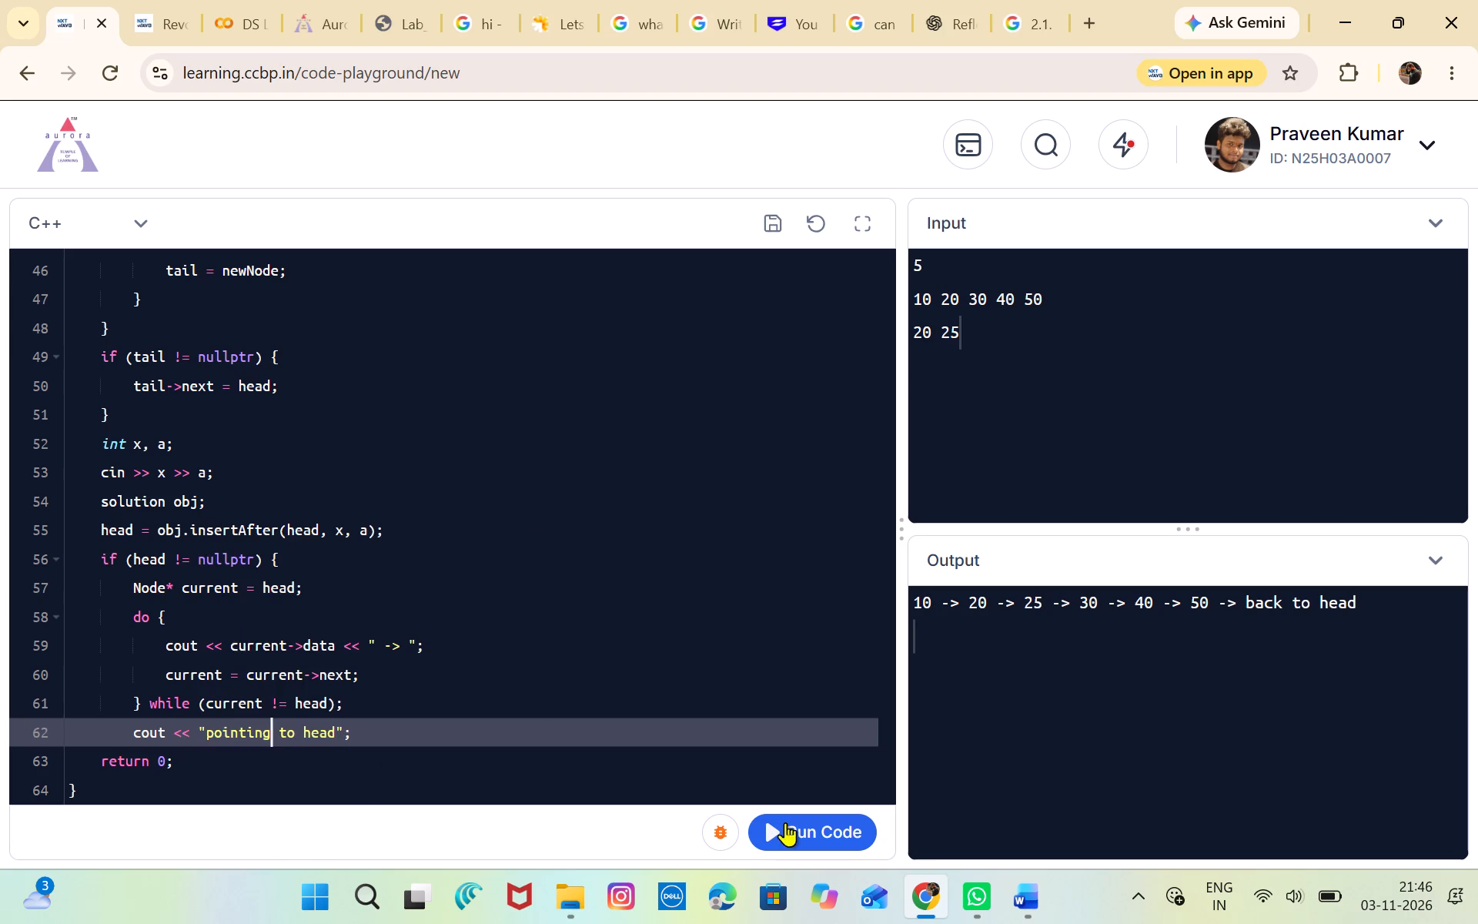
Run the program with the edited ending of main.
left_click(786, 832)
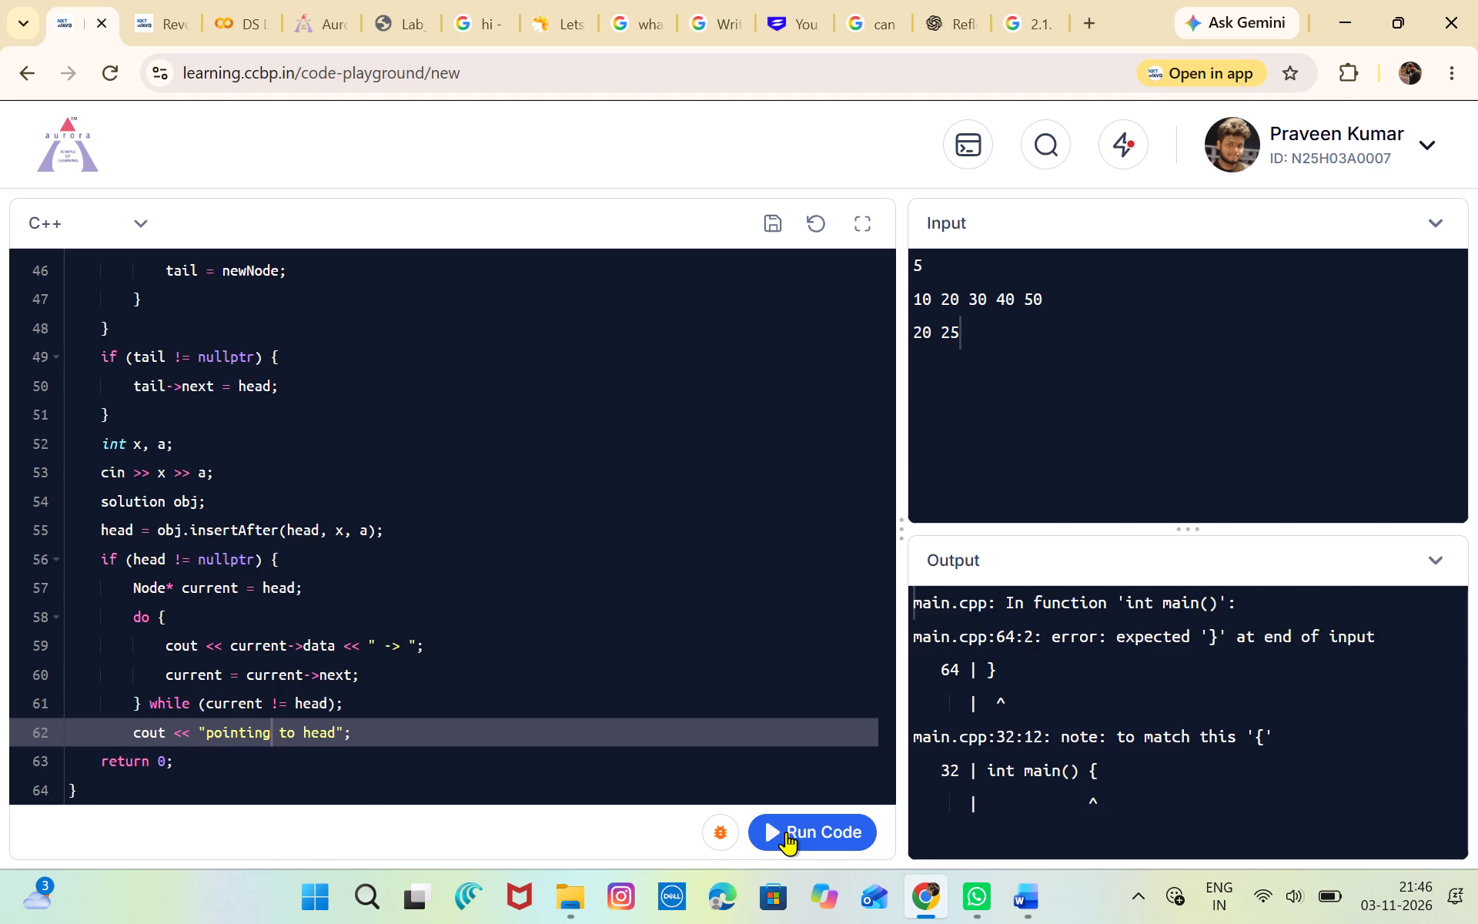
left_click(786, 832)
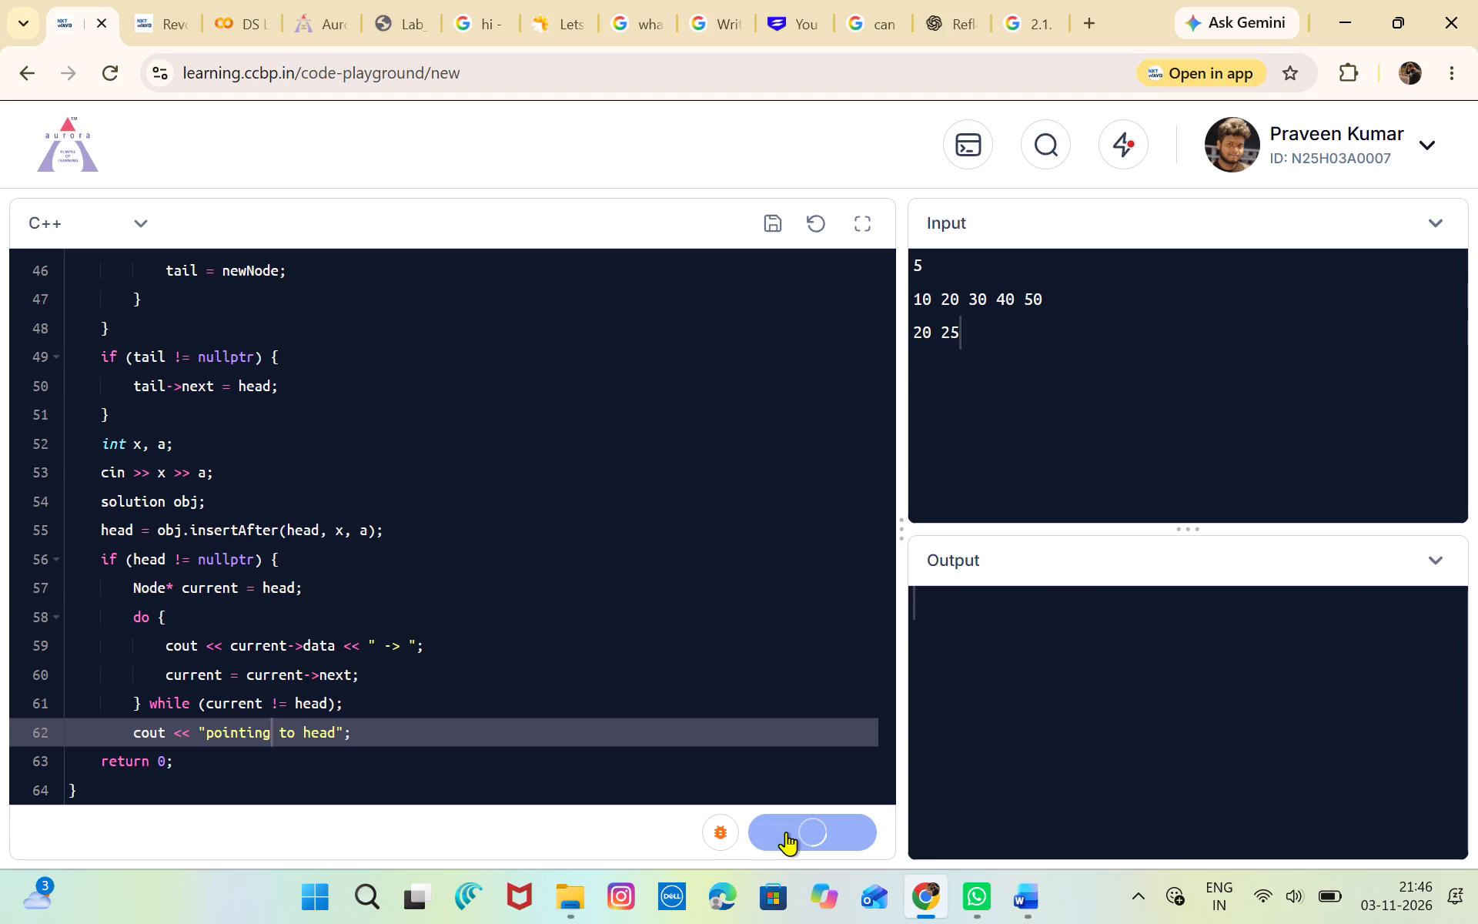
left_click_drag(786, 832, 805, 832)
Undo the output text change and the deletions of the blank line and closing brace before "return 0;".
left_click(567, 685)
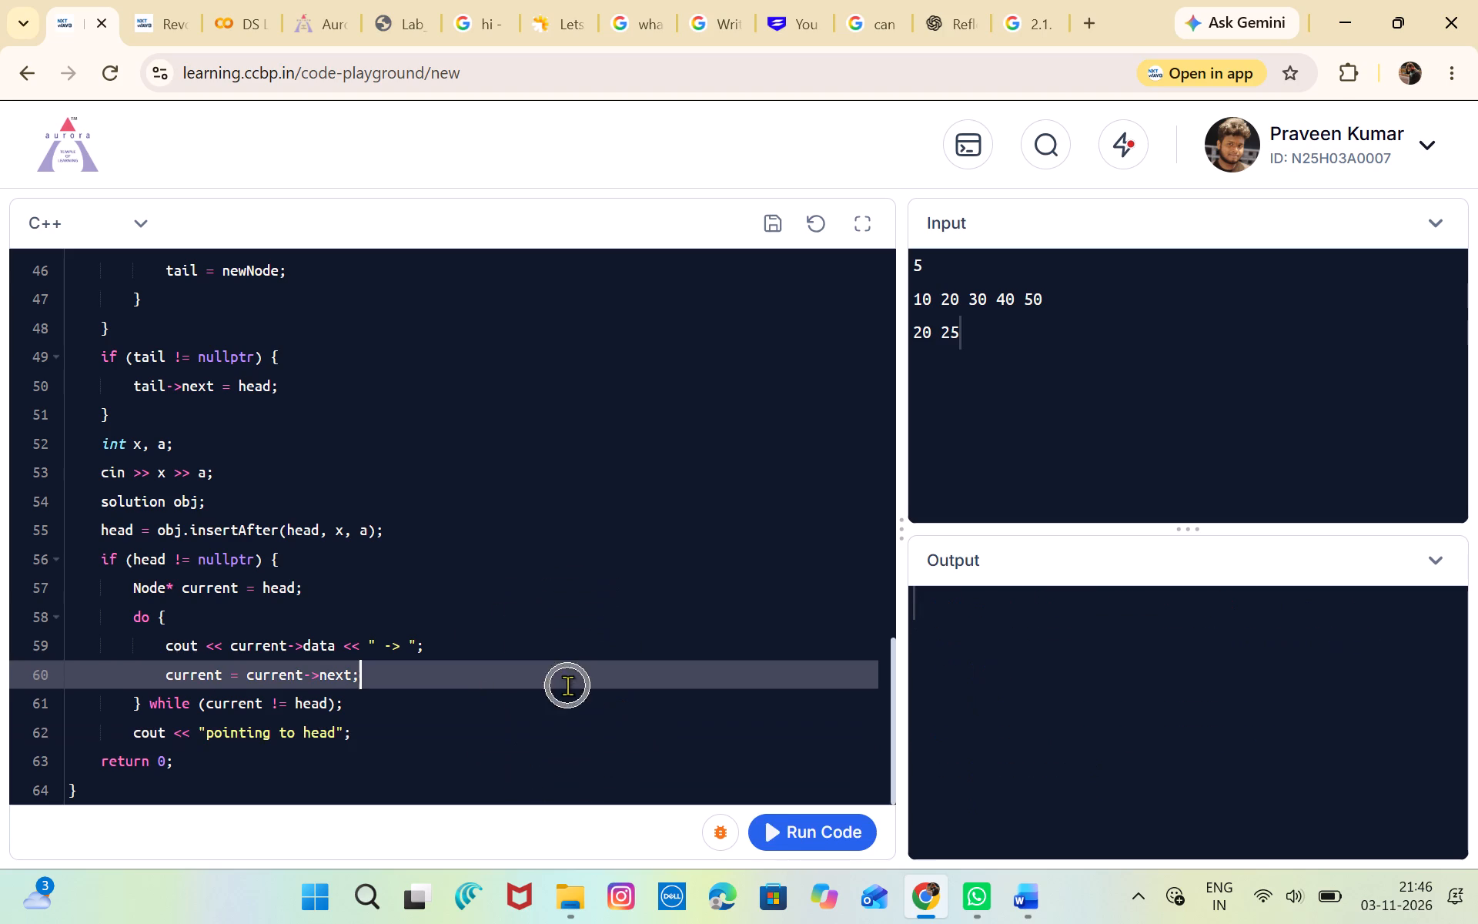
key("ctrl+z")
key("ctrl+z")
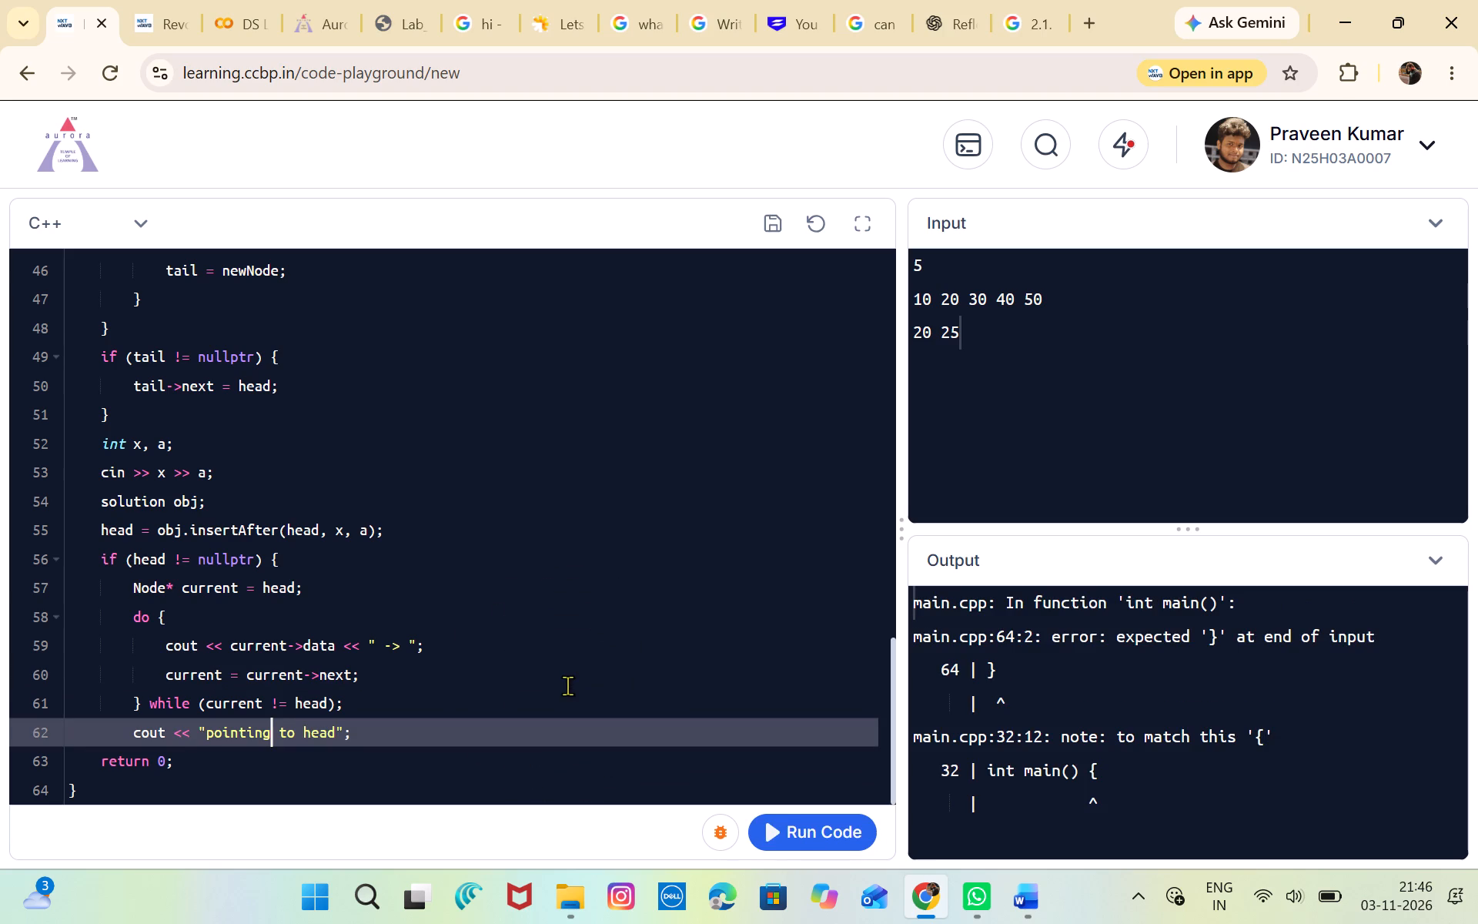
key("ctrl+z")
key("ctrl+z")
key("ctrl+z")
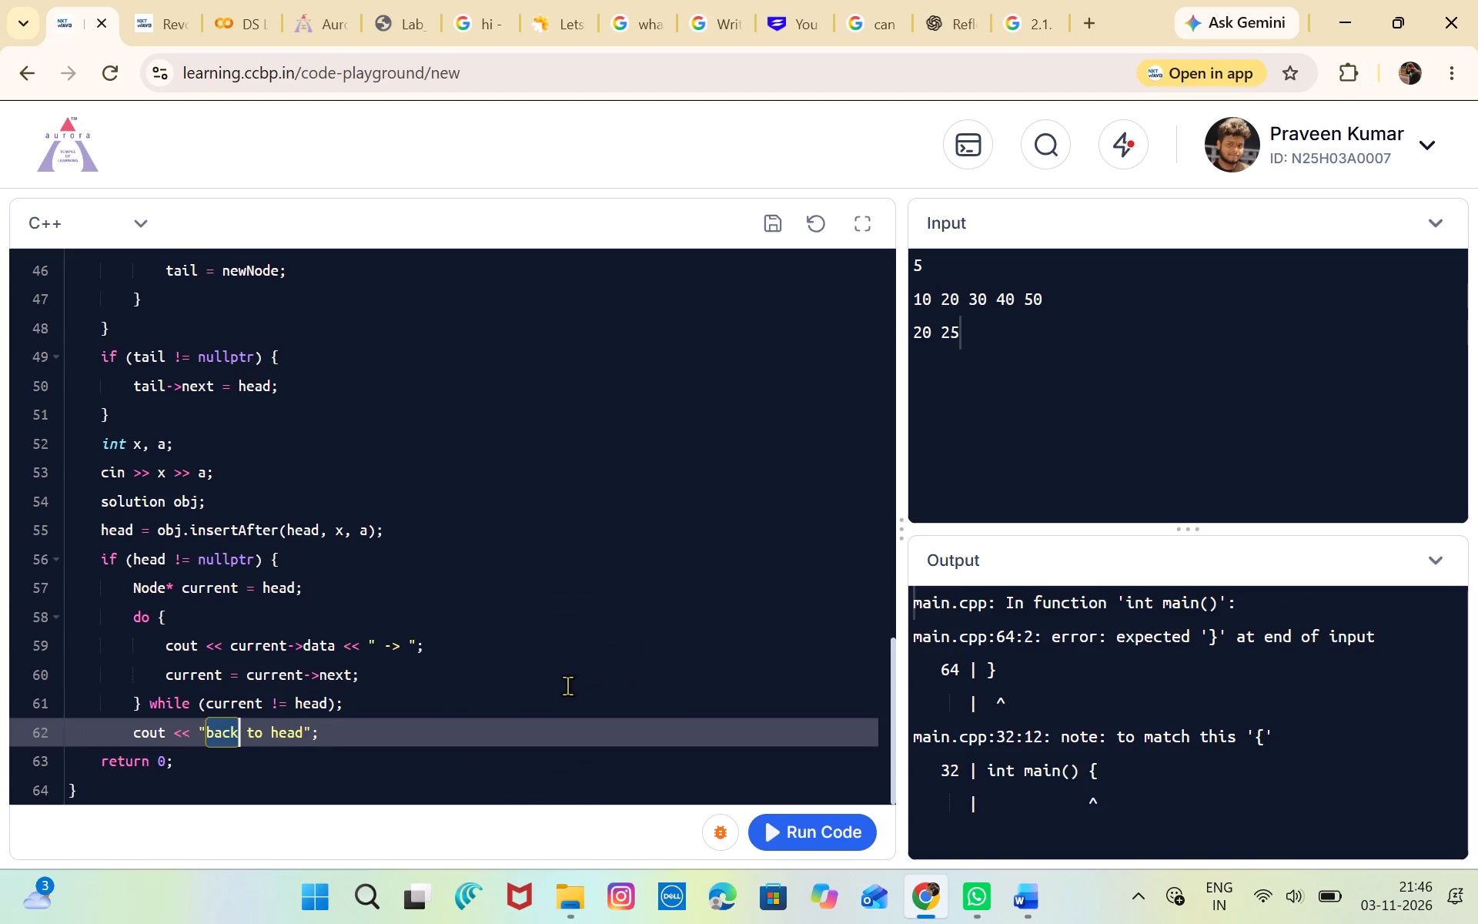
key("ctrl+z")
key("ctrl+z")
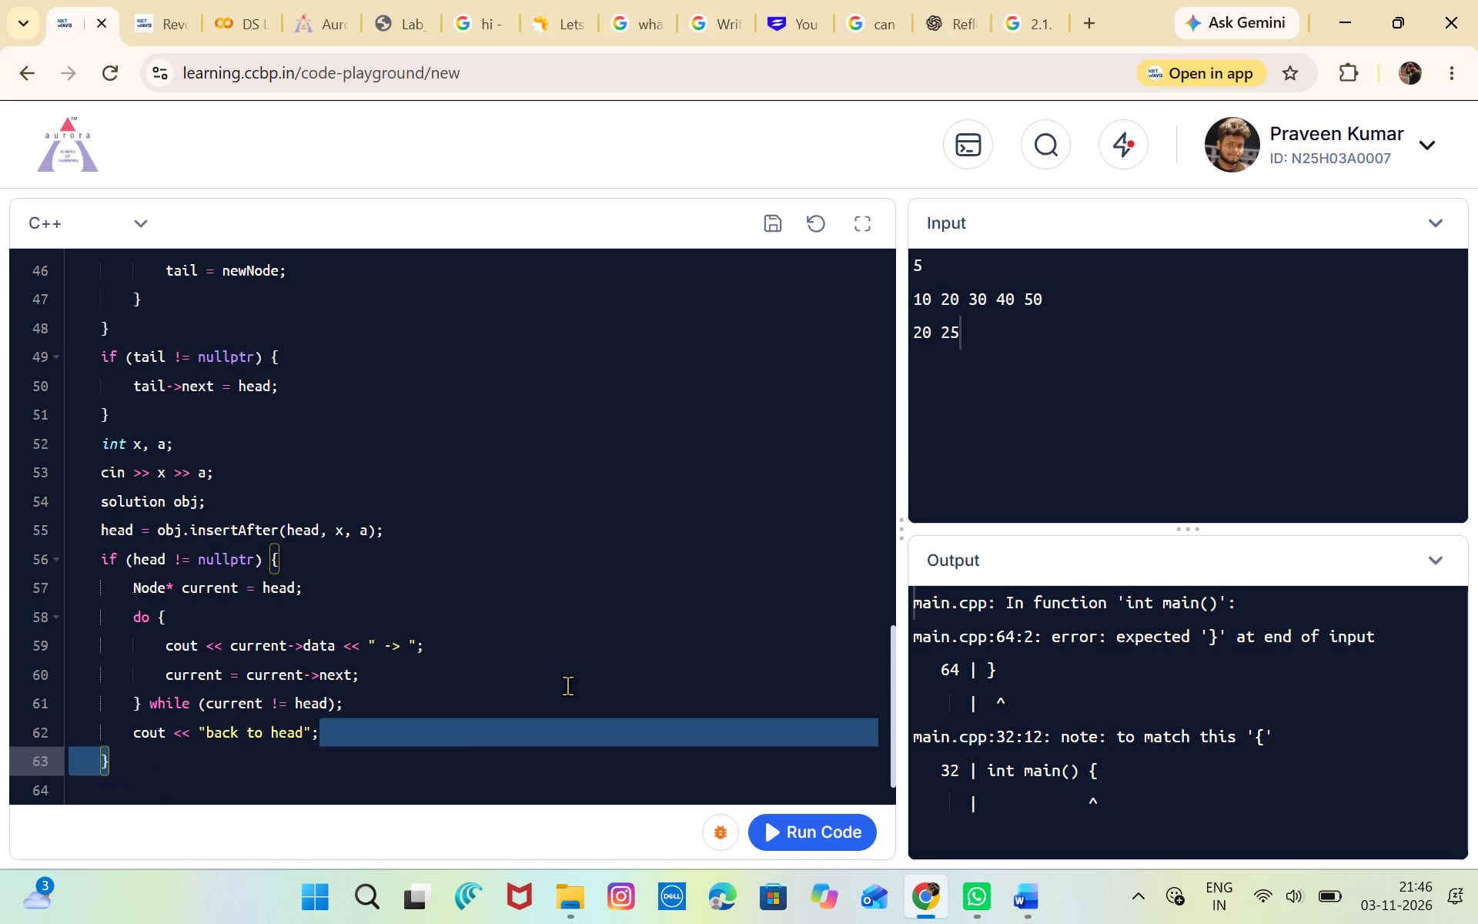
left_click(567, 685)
Delete only the blank line before "return 0;" in main, keeping the if block's closing brace.
scroll(470, 736, "down", 2)
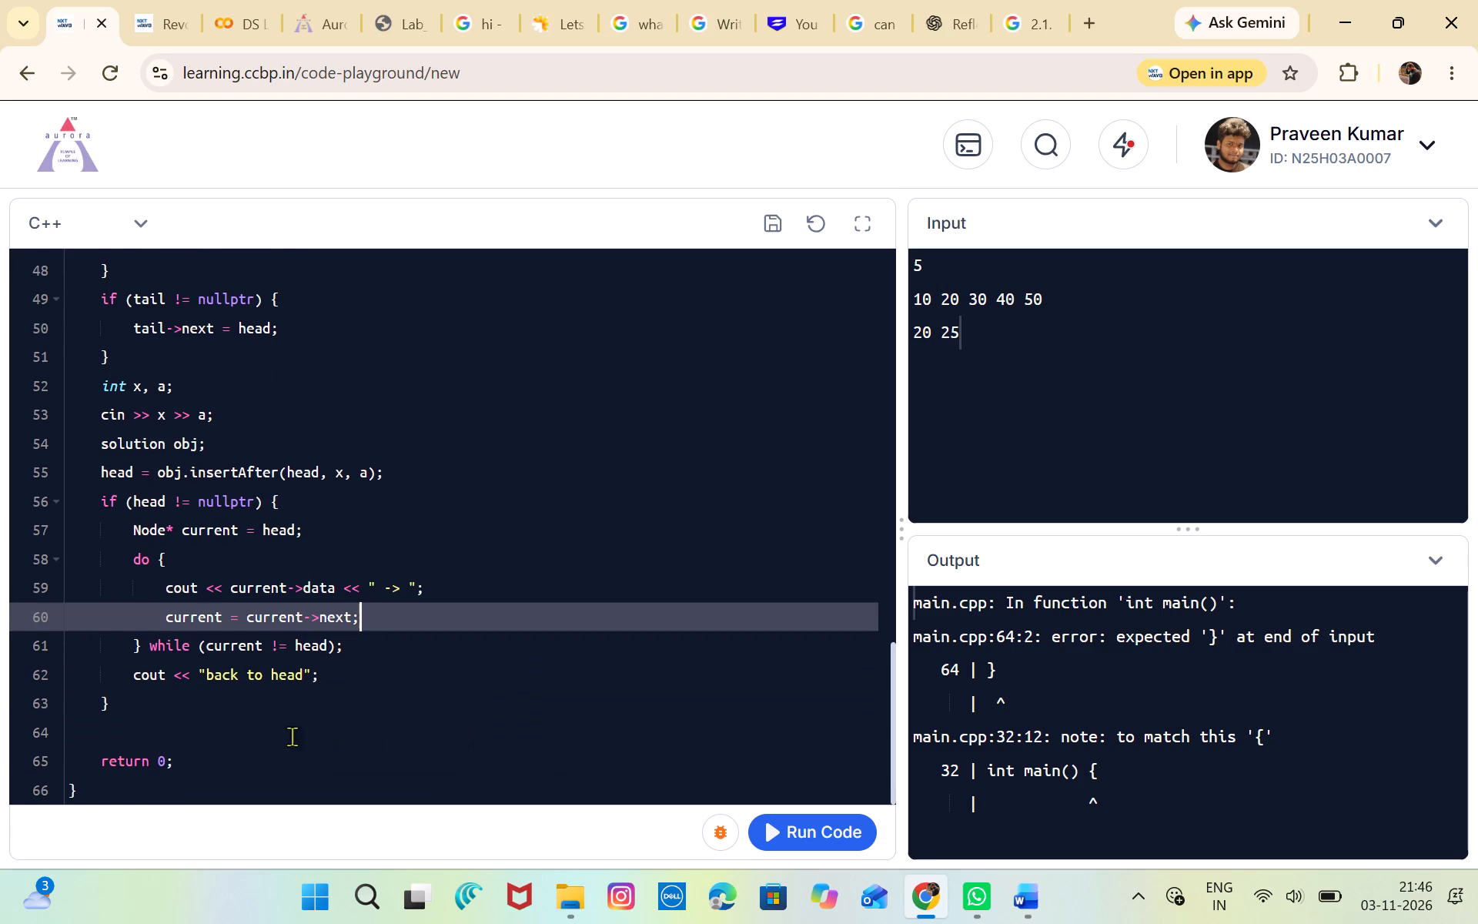
left_click(266, 726)
key("BackSpace")
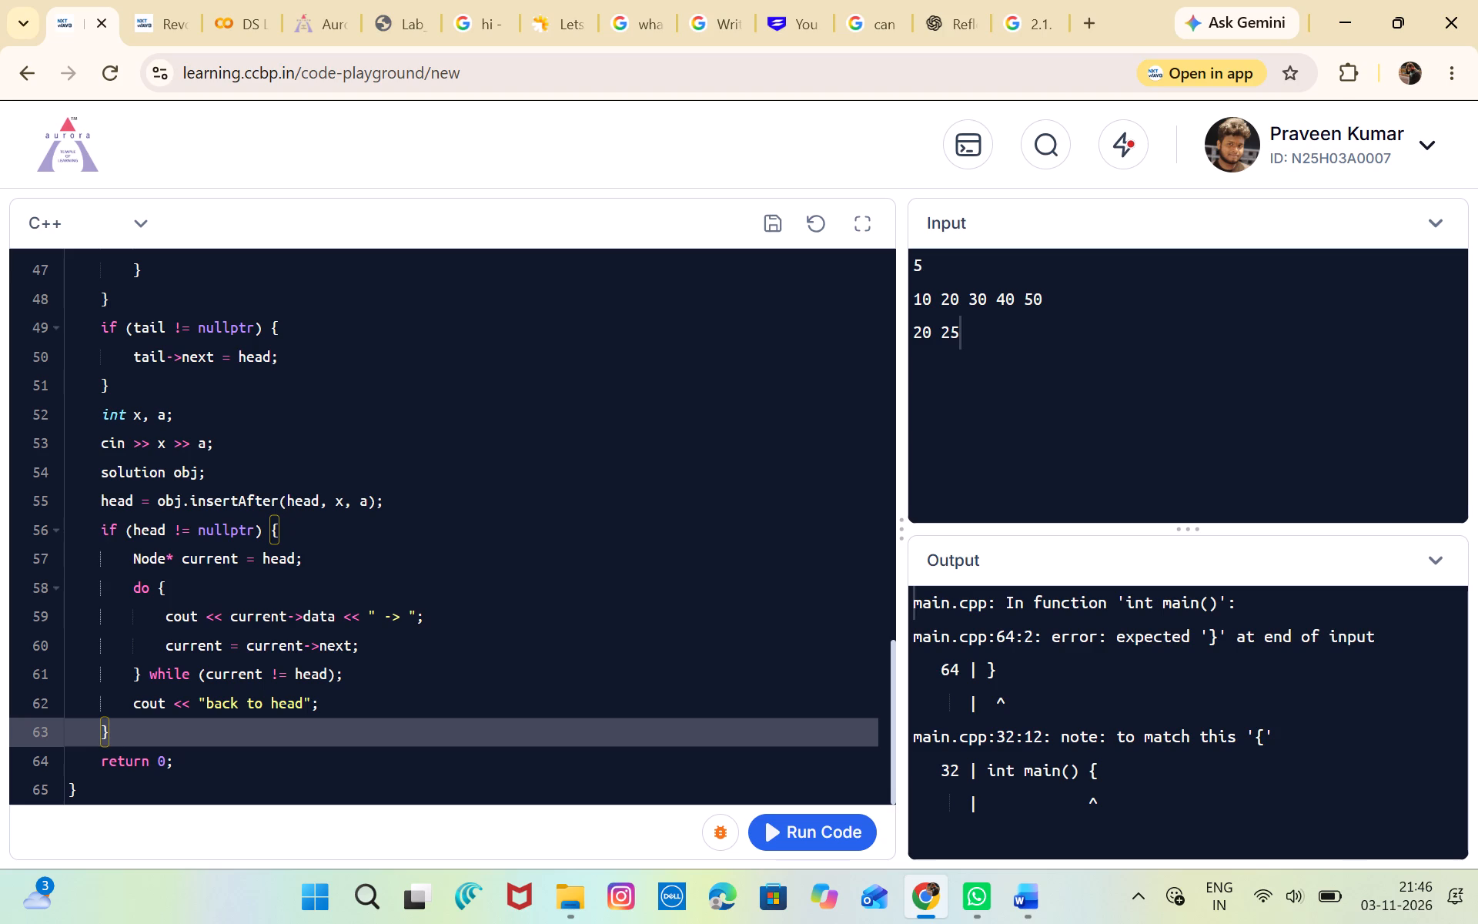
Change the final output text in main from "back to head" to "pointing to head".
left_click(233, 700)
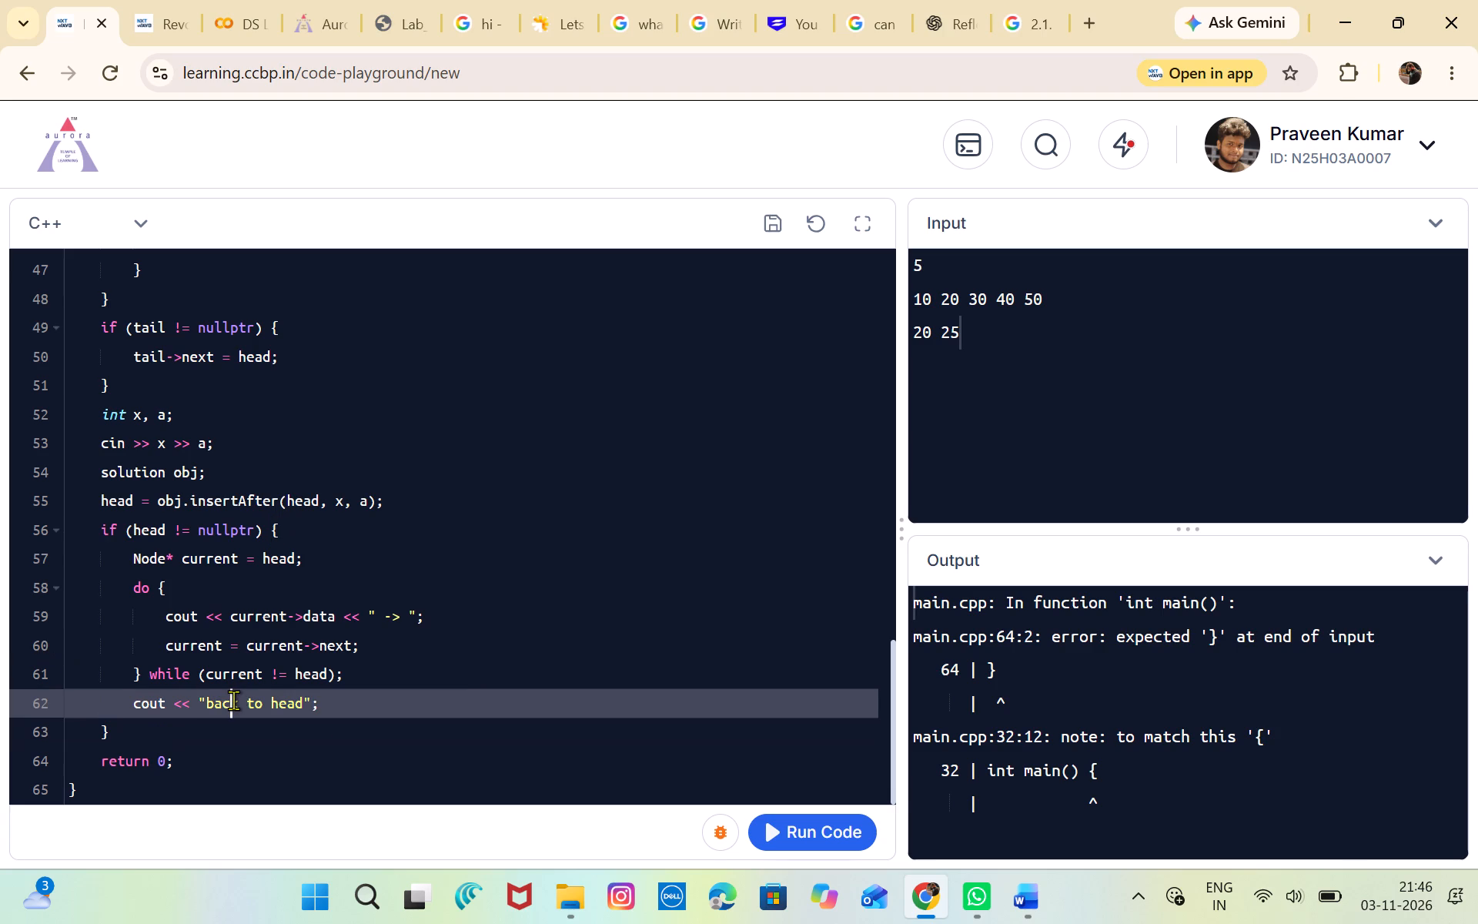
key("Right")
key("BackSpace")
key("BackSpace")
key("BackSpace")
key("BackSpace")
type("pointing")
key("ctrl+a")
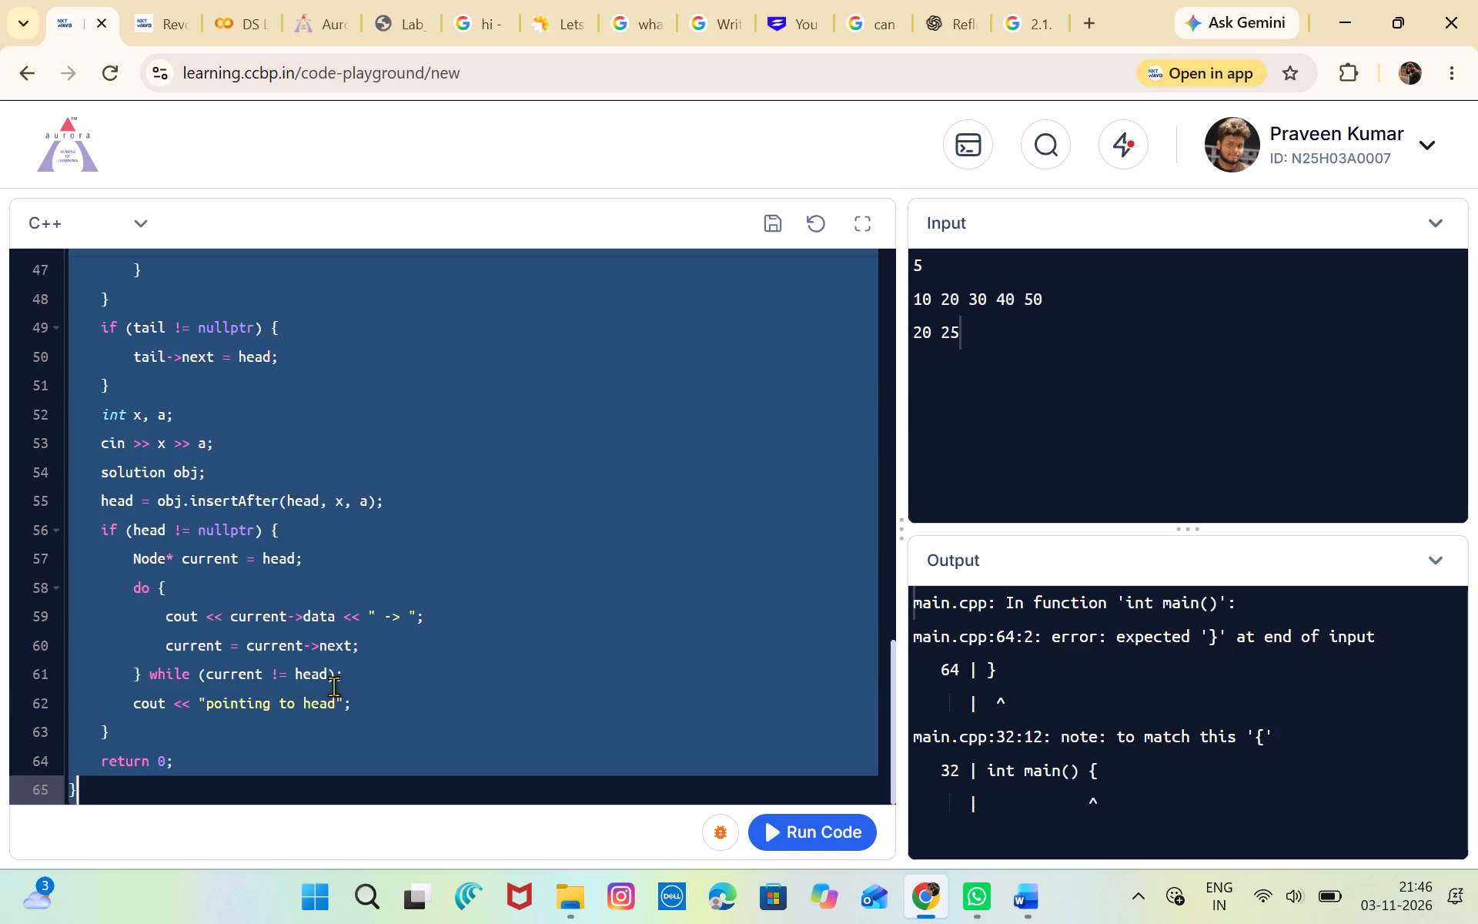
left_click(333, 686)
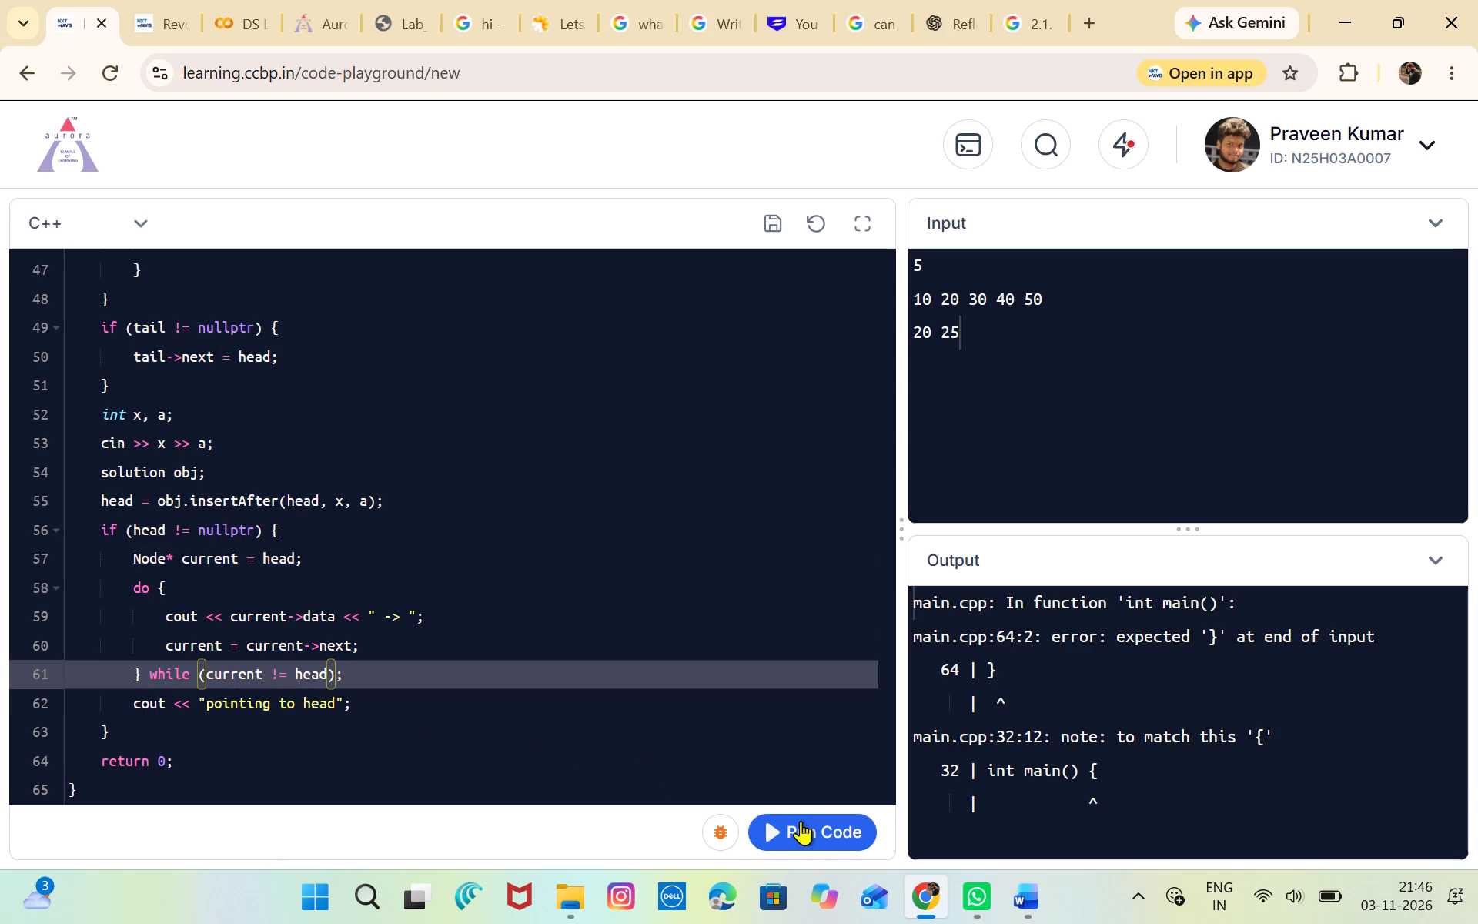
left_click(801, 821)
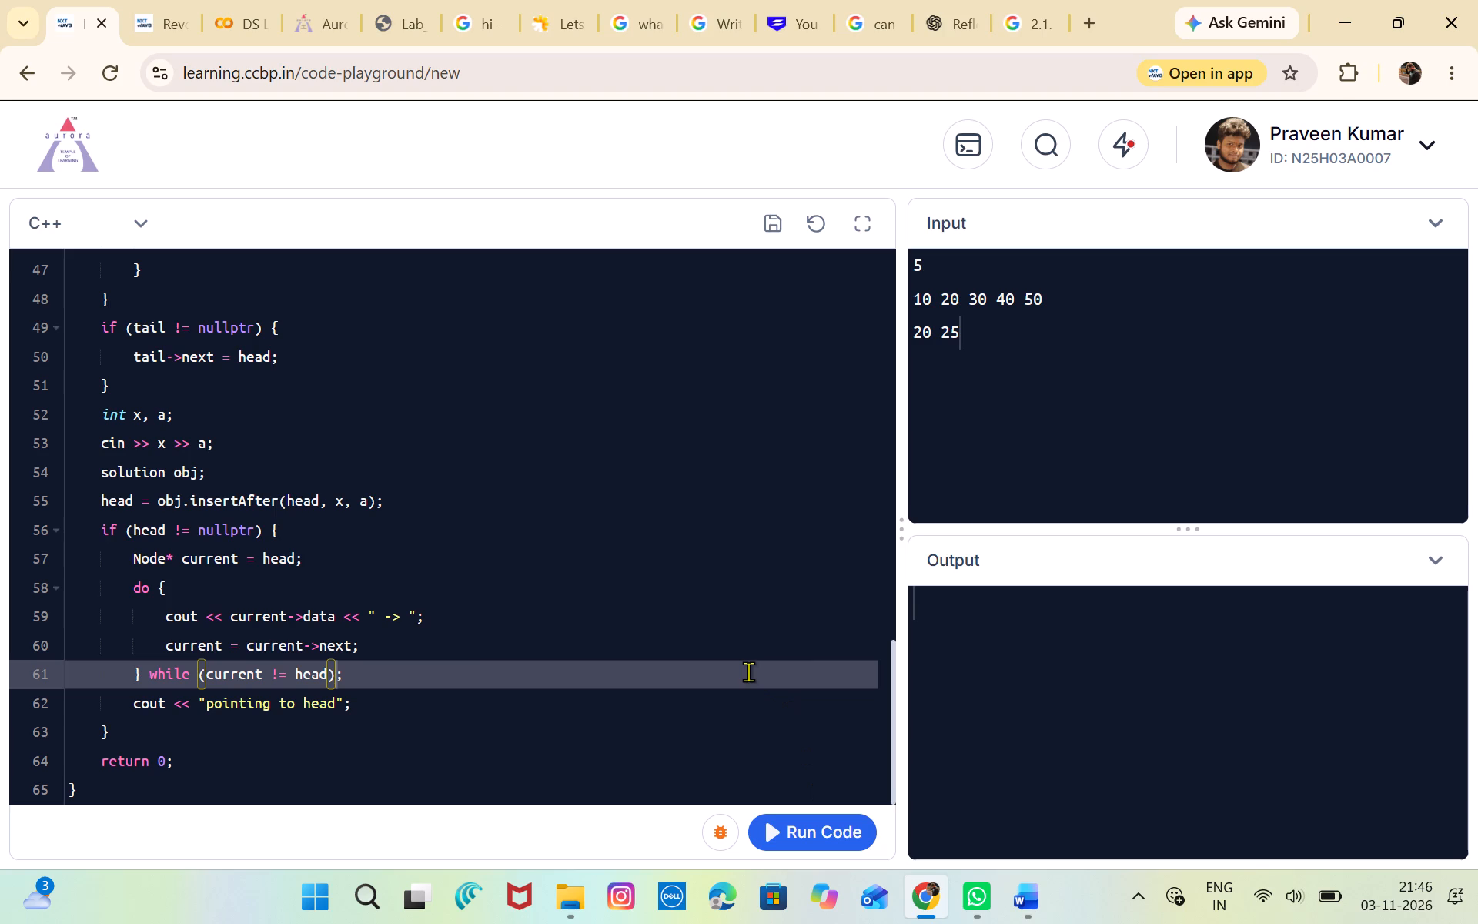
Delete the blank line between "Node* next;" and the constructor in the Node class.
scroll(1266, 656, "up", 5)
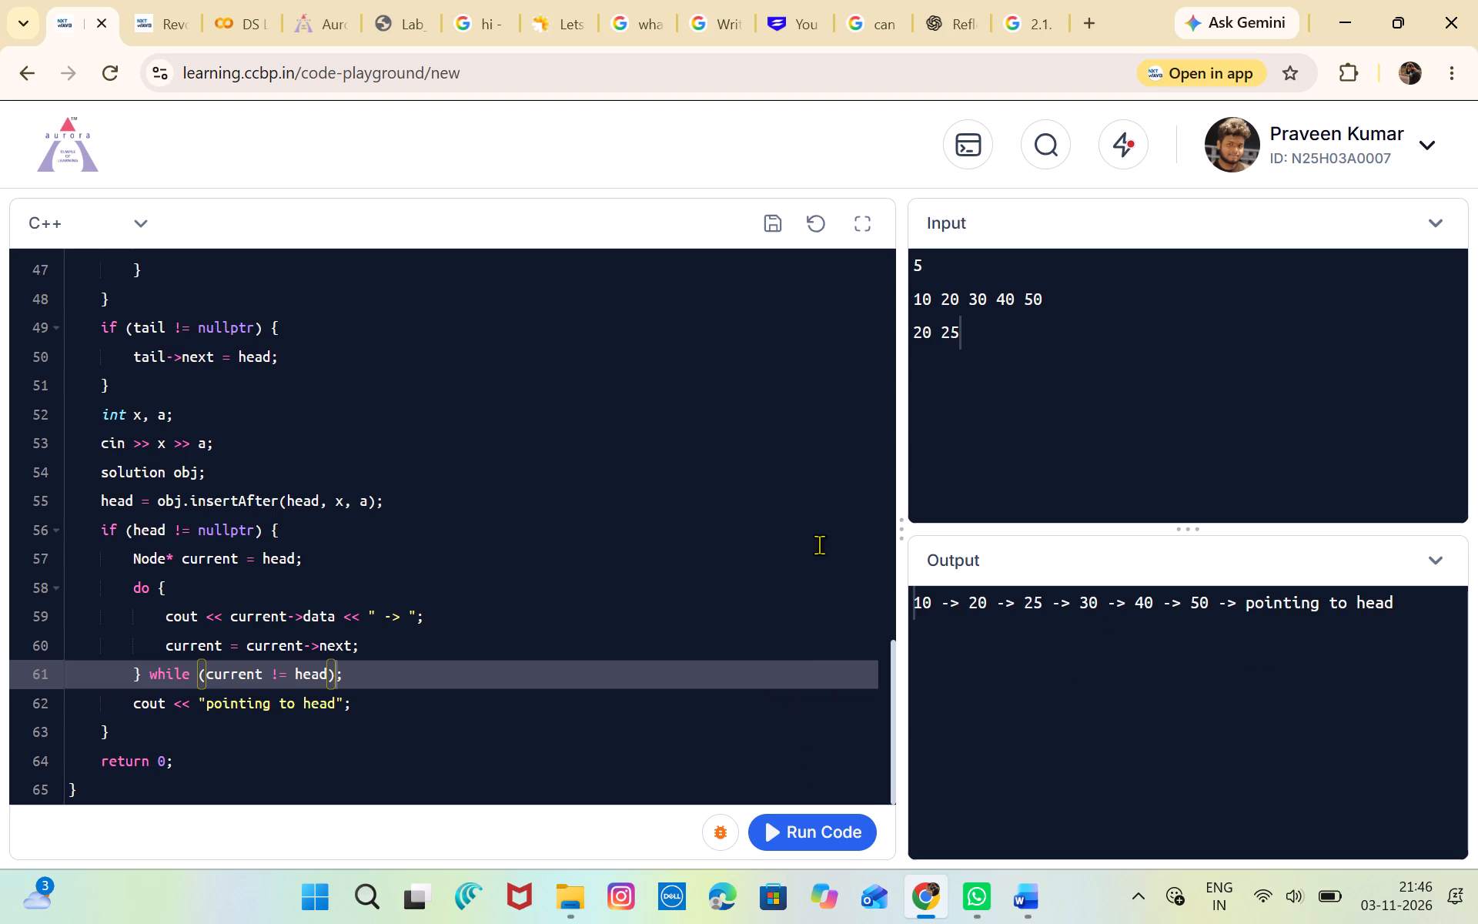
scroll(166, 293, "up", 2)
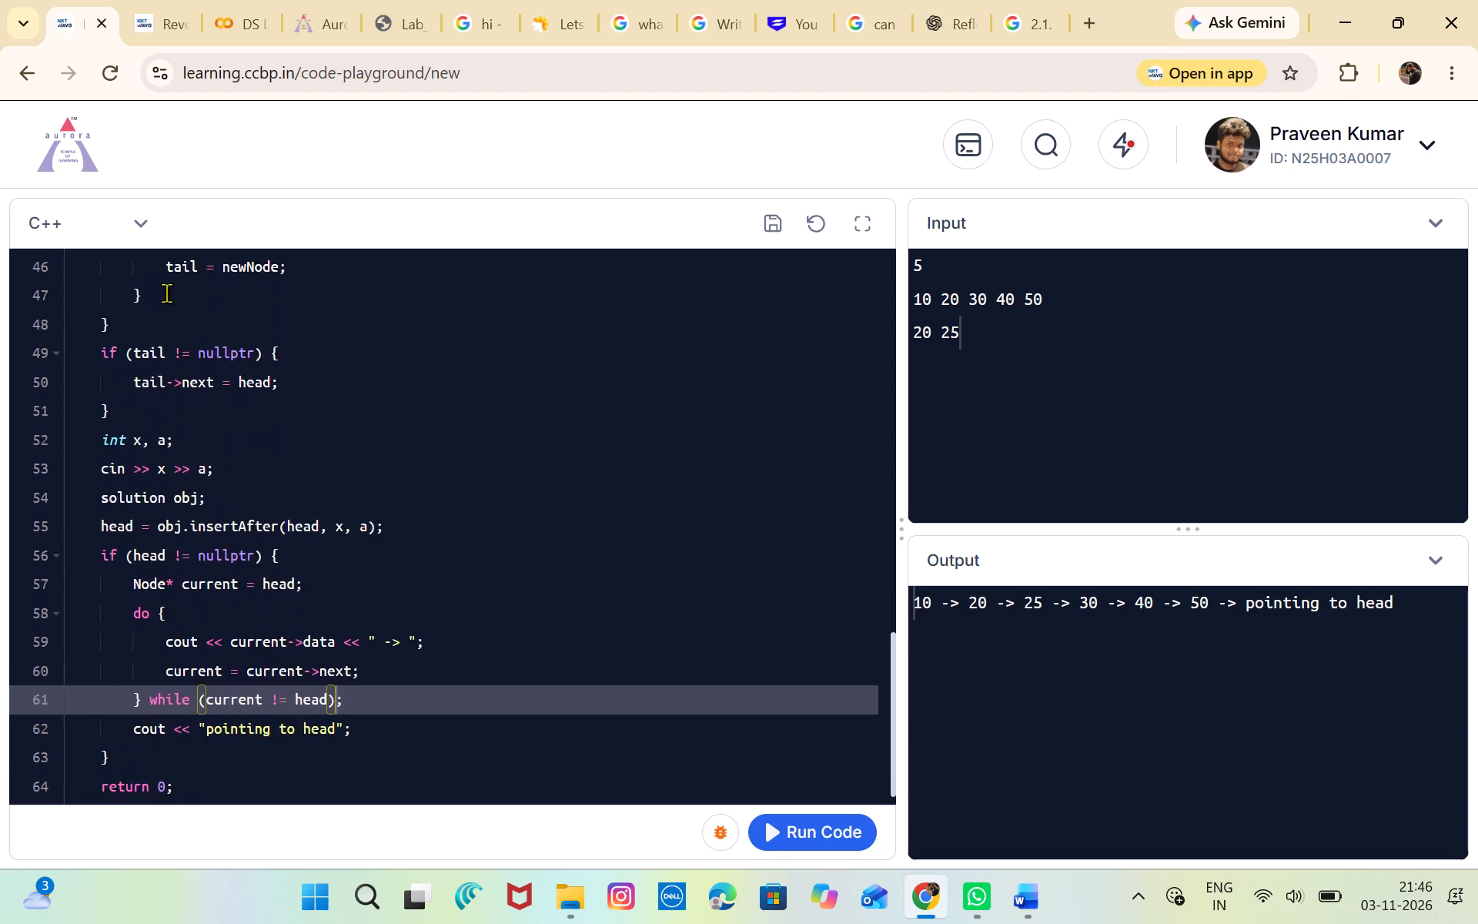
scroll(166, 293, "up", 9)
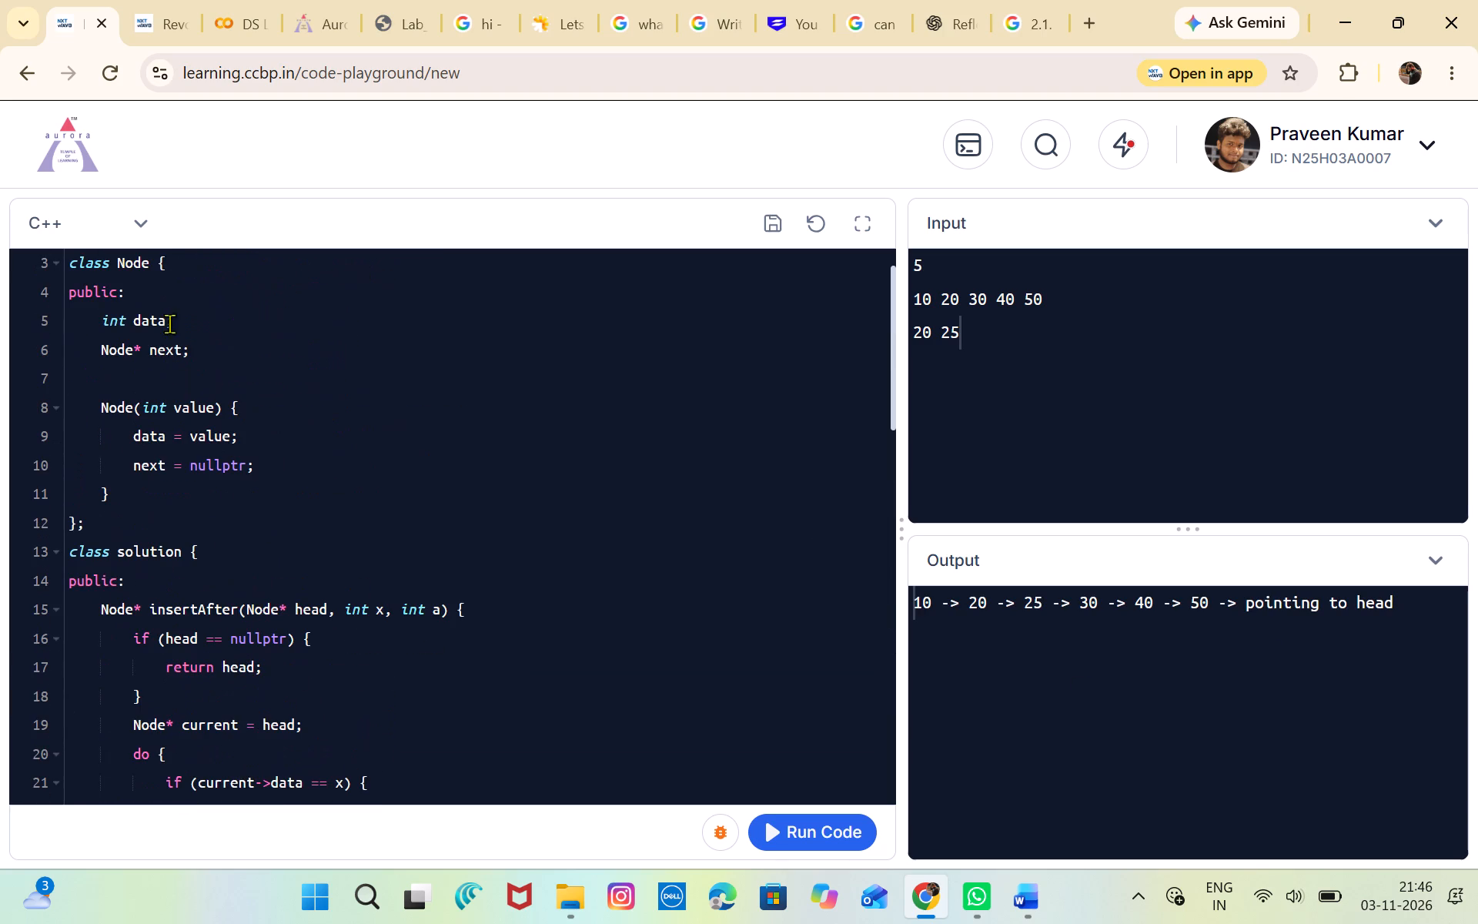
left_click(121, 433)
key("BackSpace")
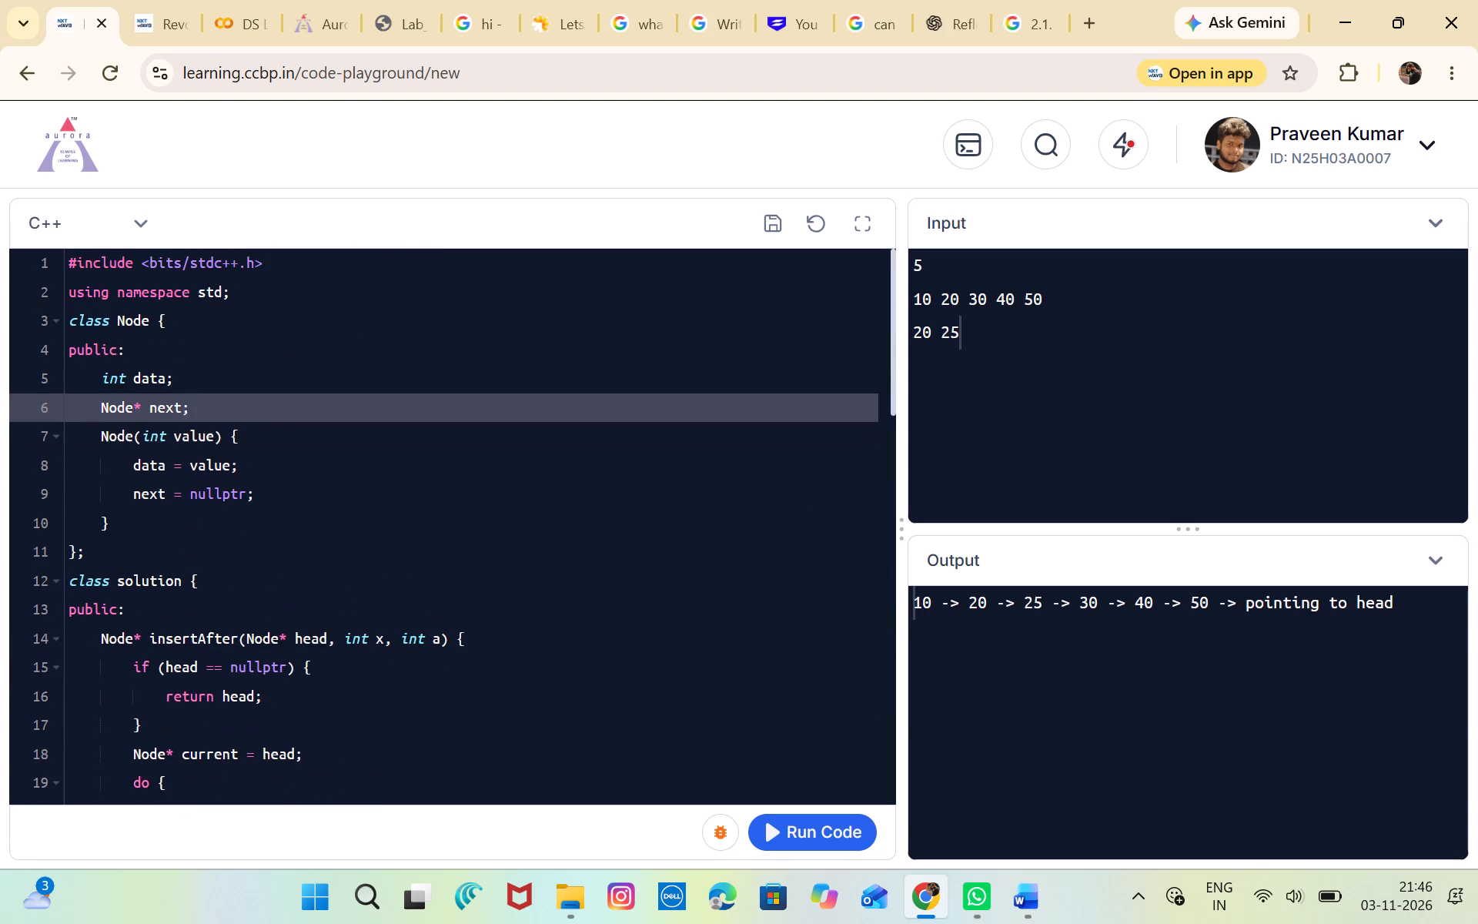
Review the whole program, from the Node and solution classes to the end of main.
scroll(228, 551, "down", 8)
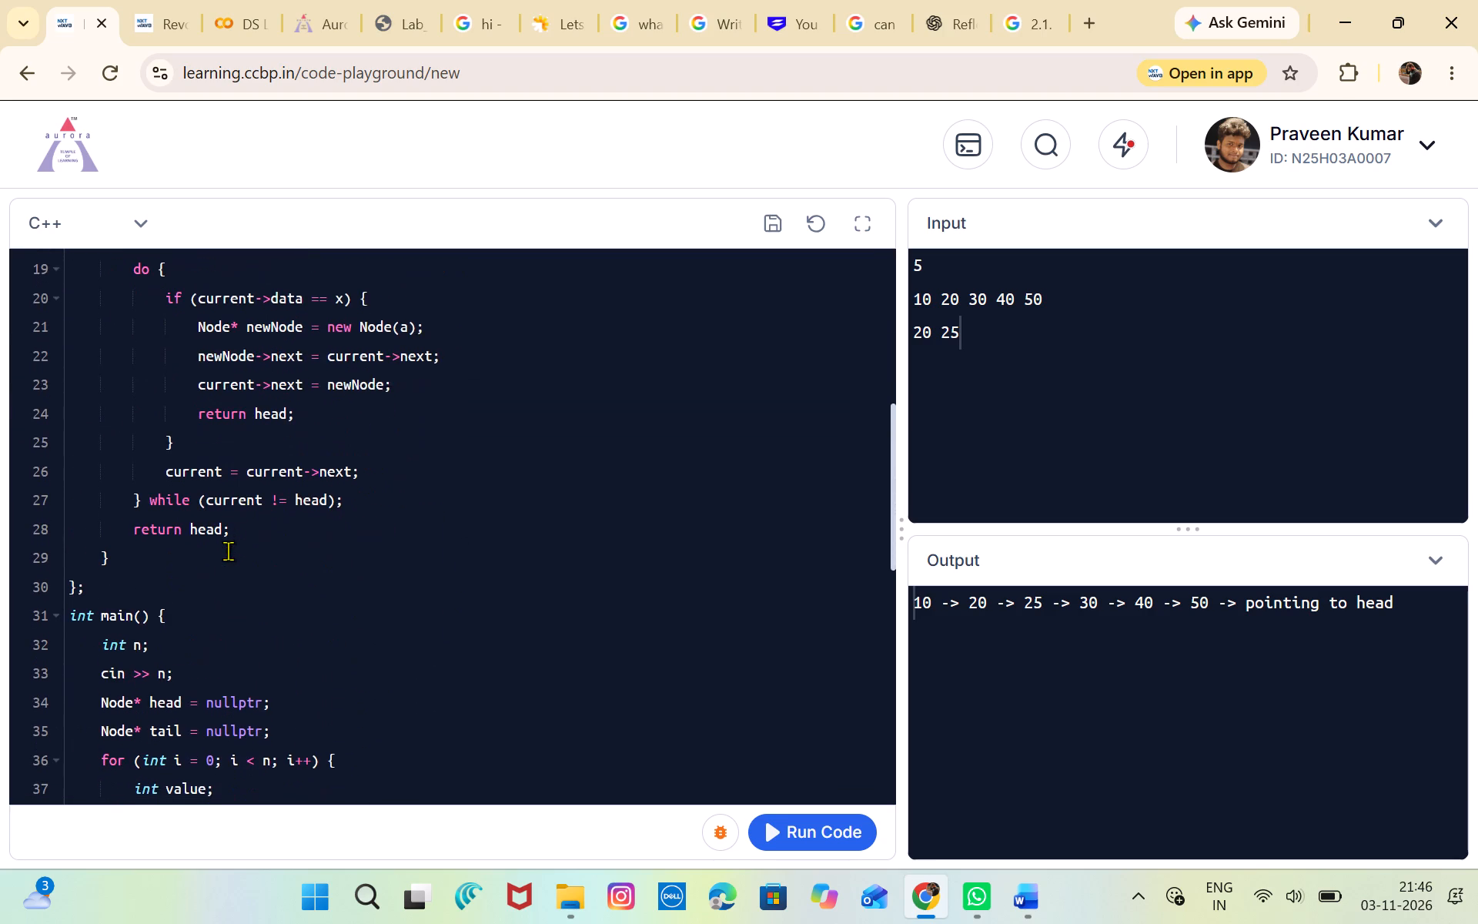
scroll(108, 598, "down", 8)
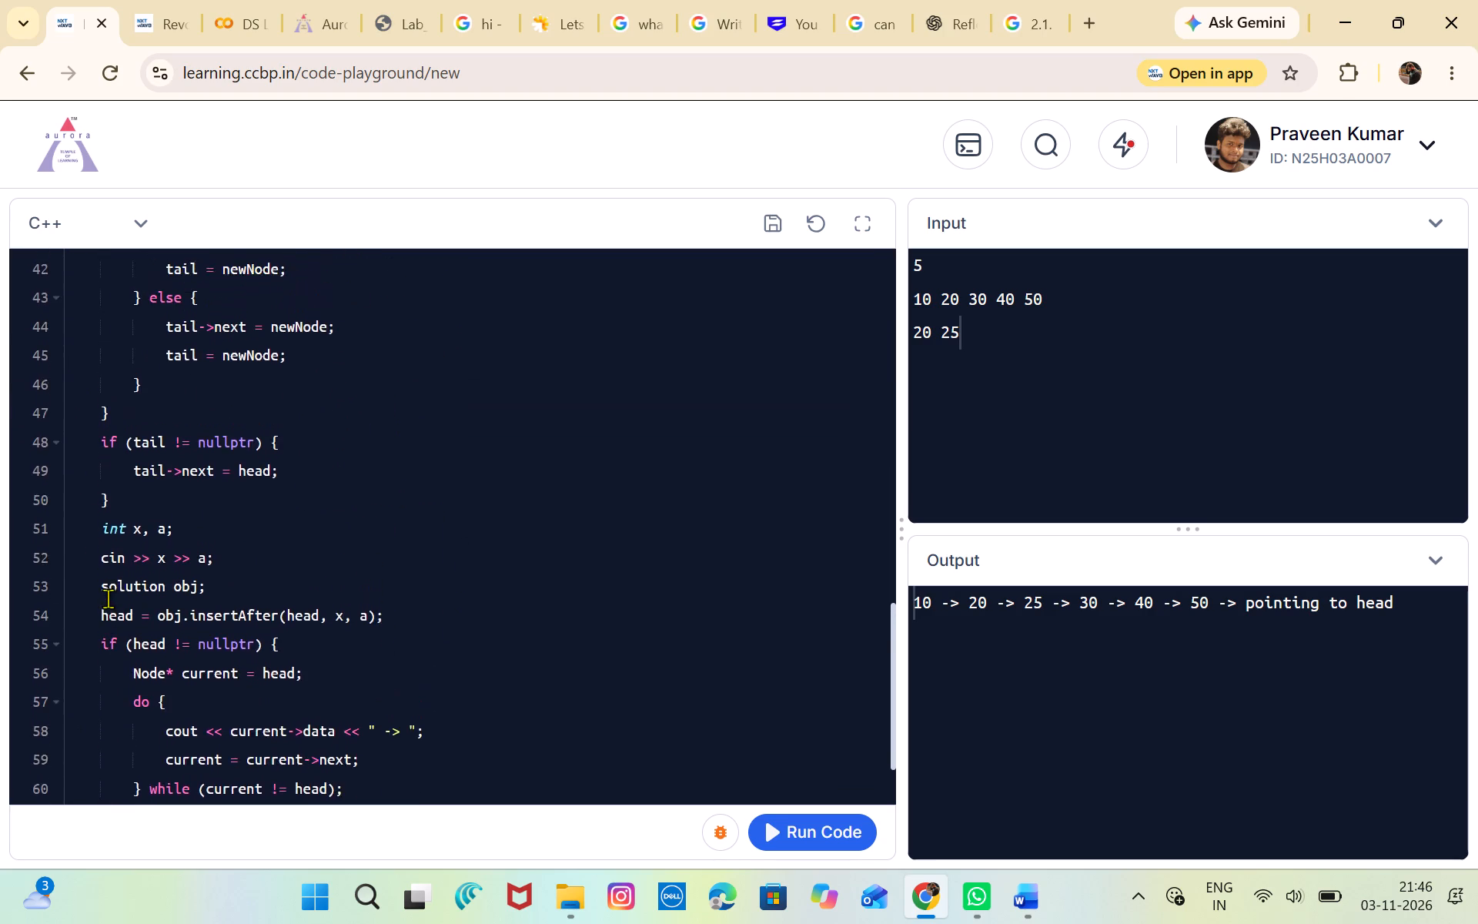
scroll(108, 598, "down", 2)
scroll(108, 598, "up", 4)
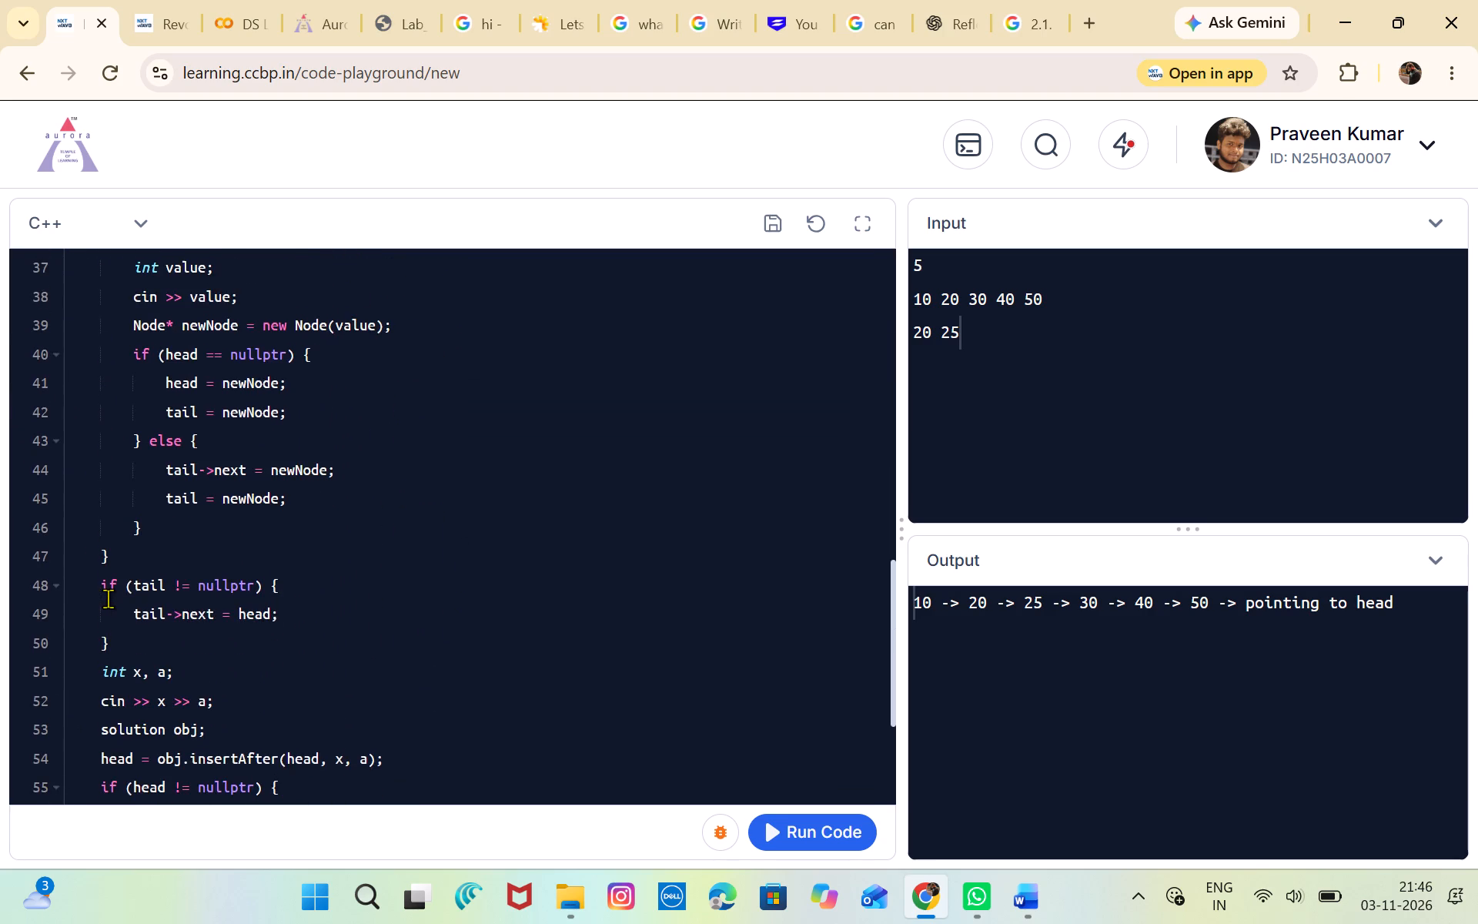
scroll(108, 598, "up", 7)
scroll(108, 598, "down", 11)
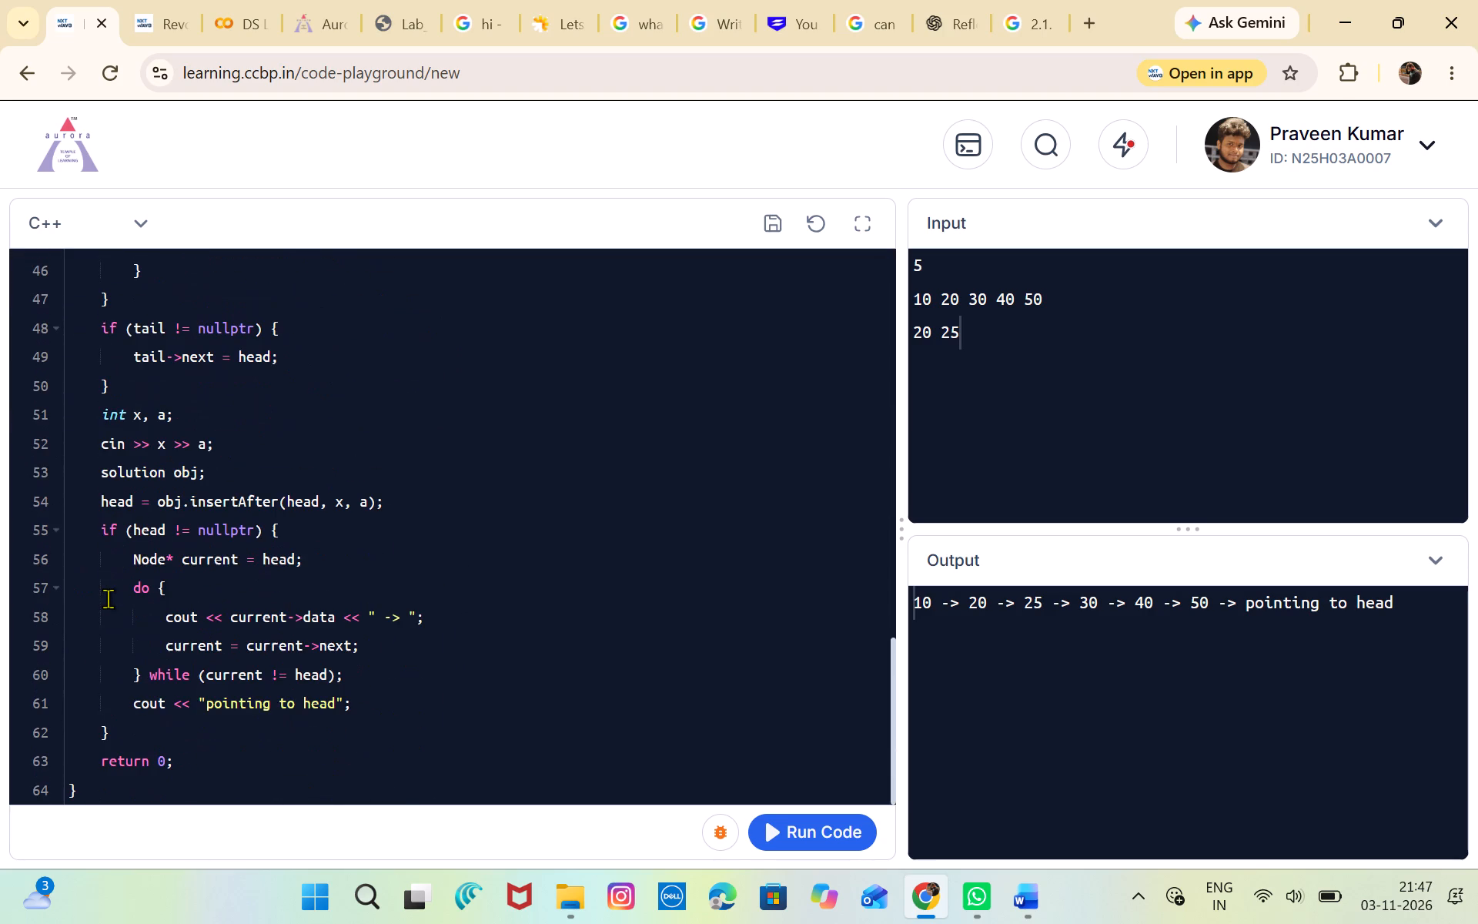
scroll(108, 598, "down", 2)
scroll(108, 598, "up", 12)
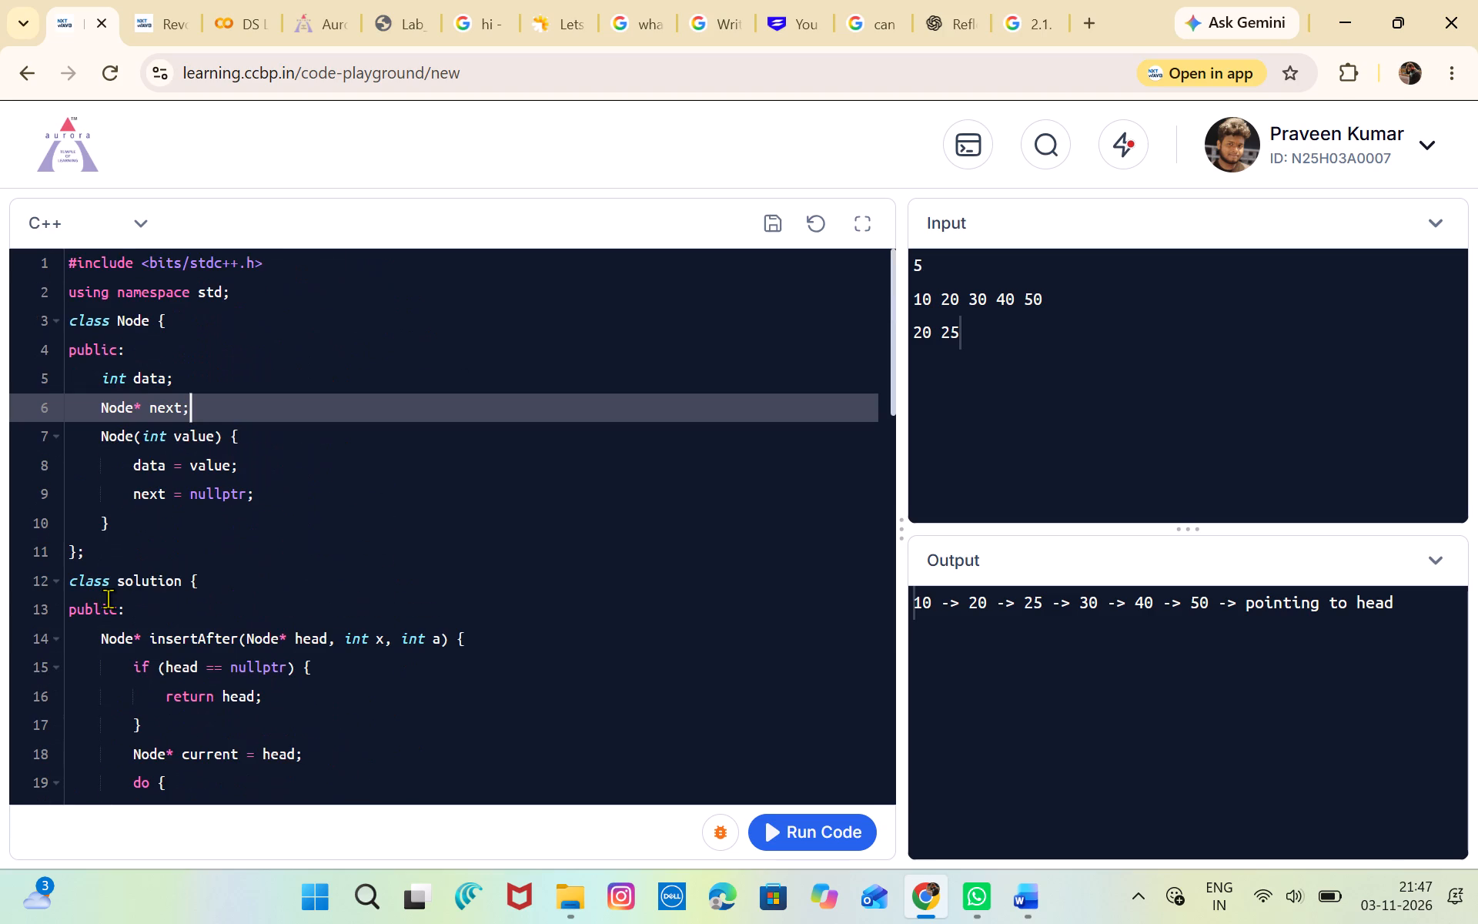
left_click(108, 598)
left_click(172, 601)
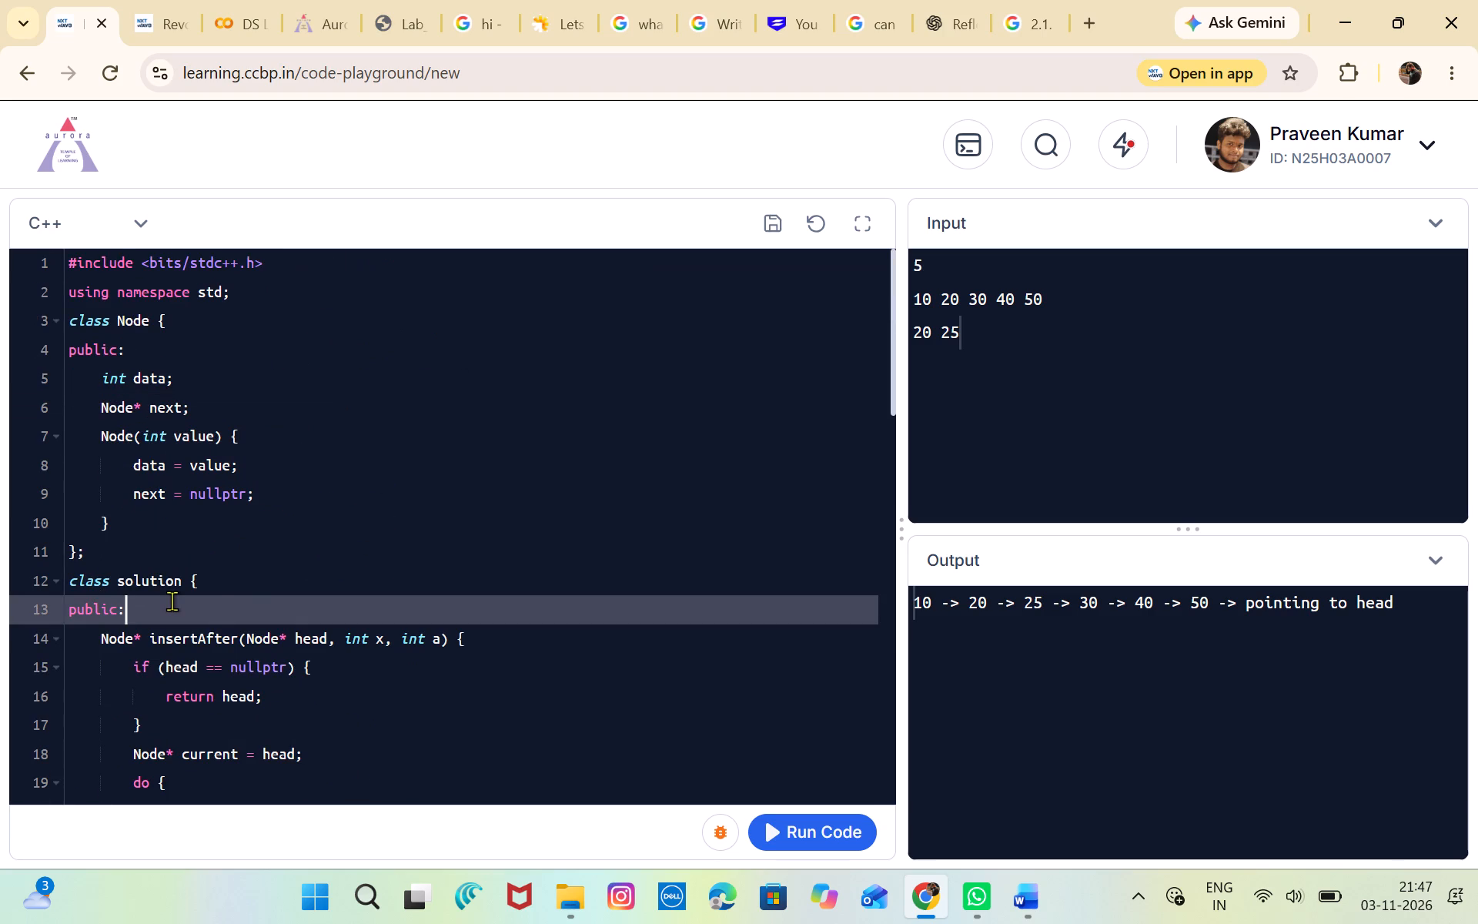
left_click_drag(172, 601, 49, 608)
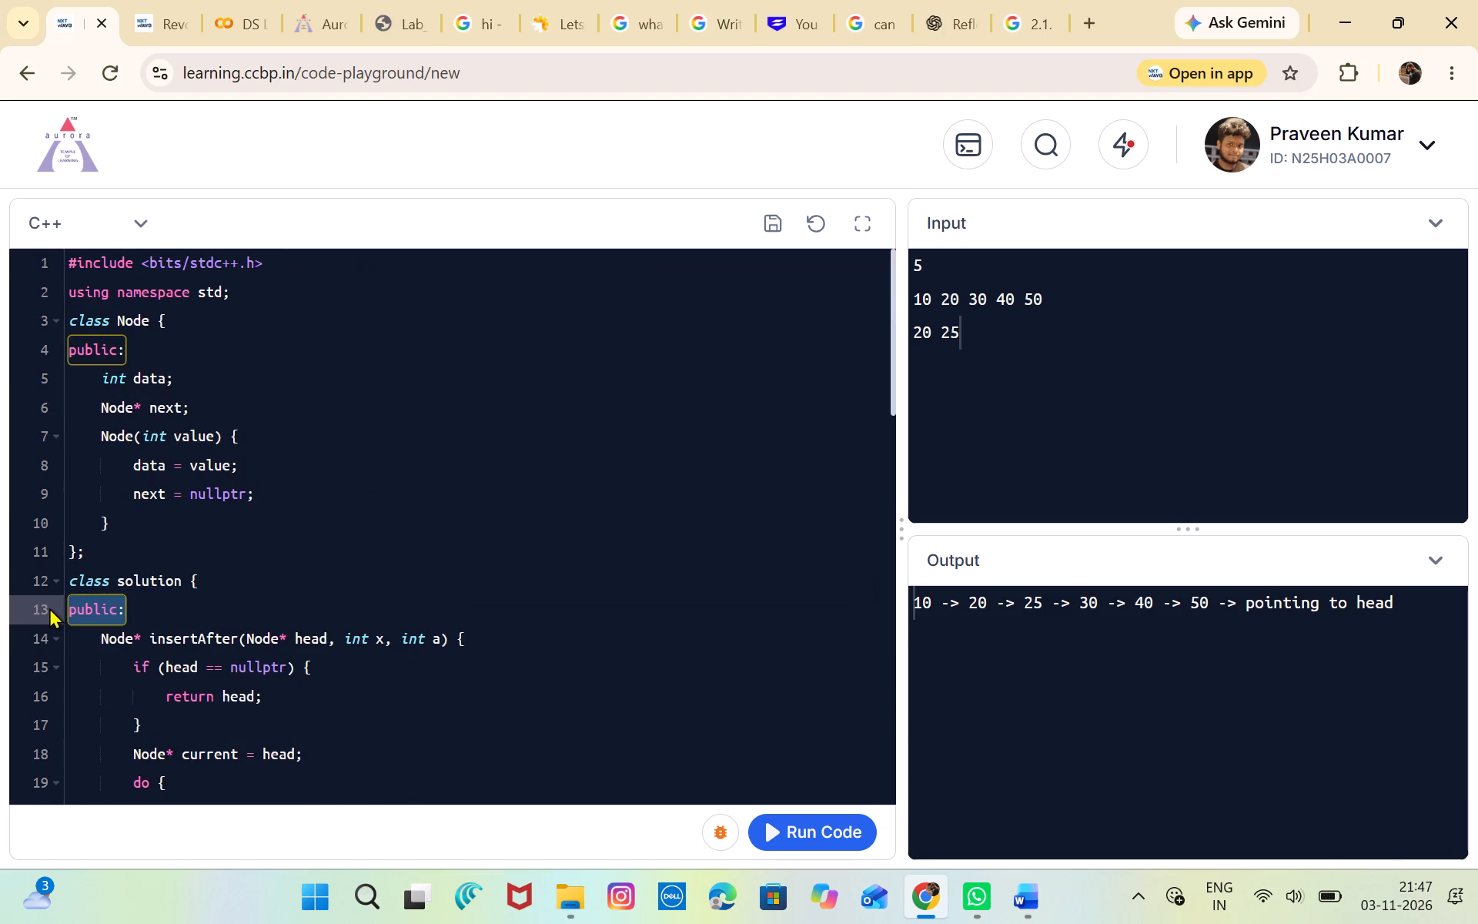
left_click_drag(49, 608, 45, 608)
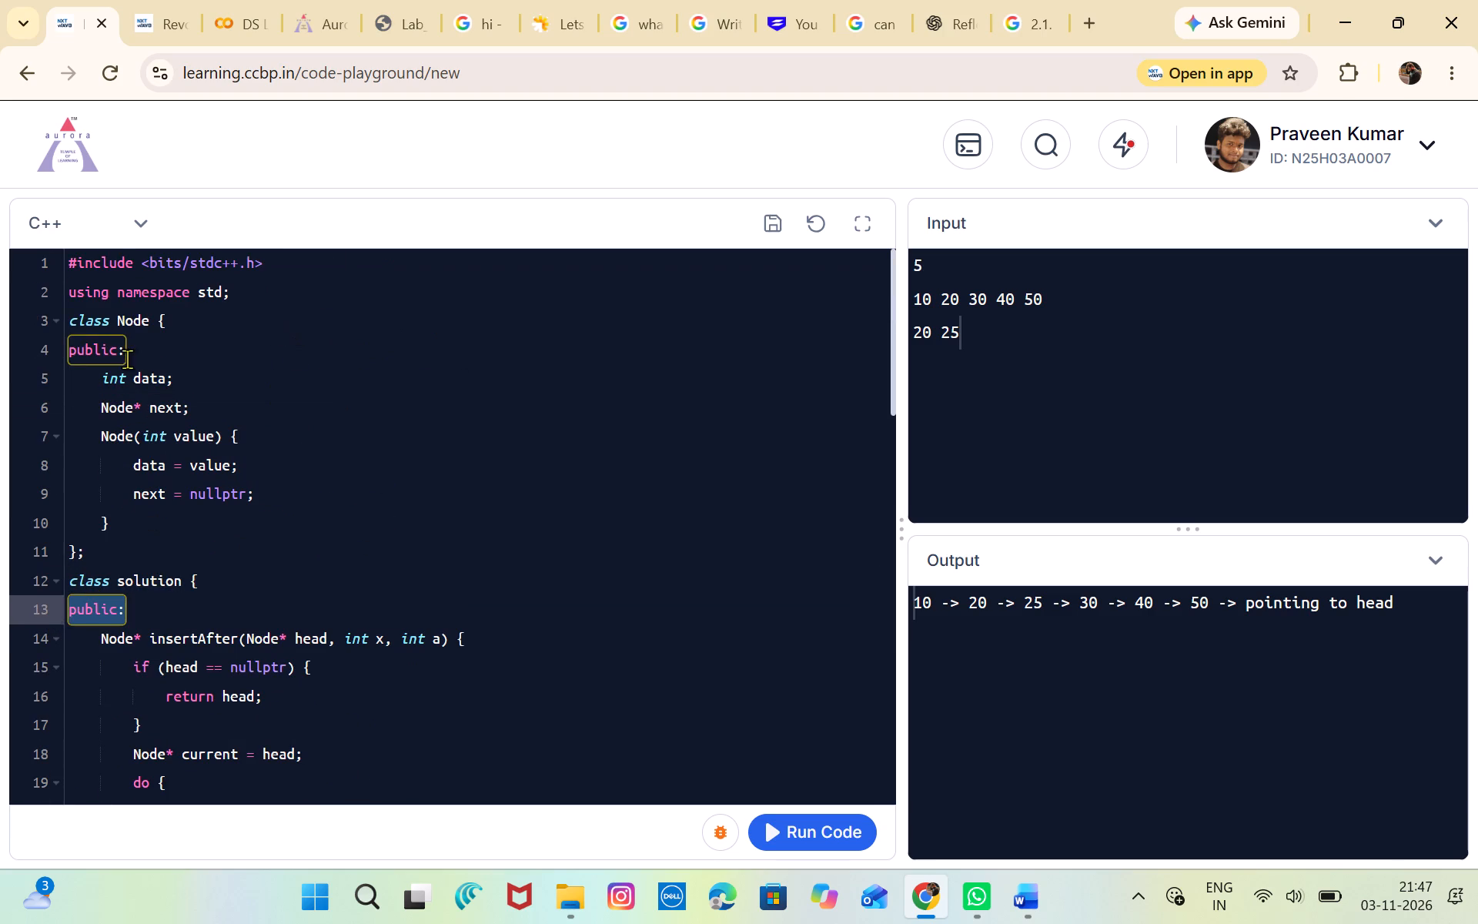
left_click(132, 354)
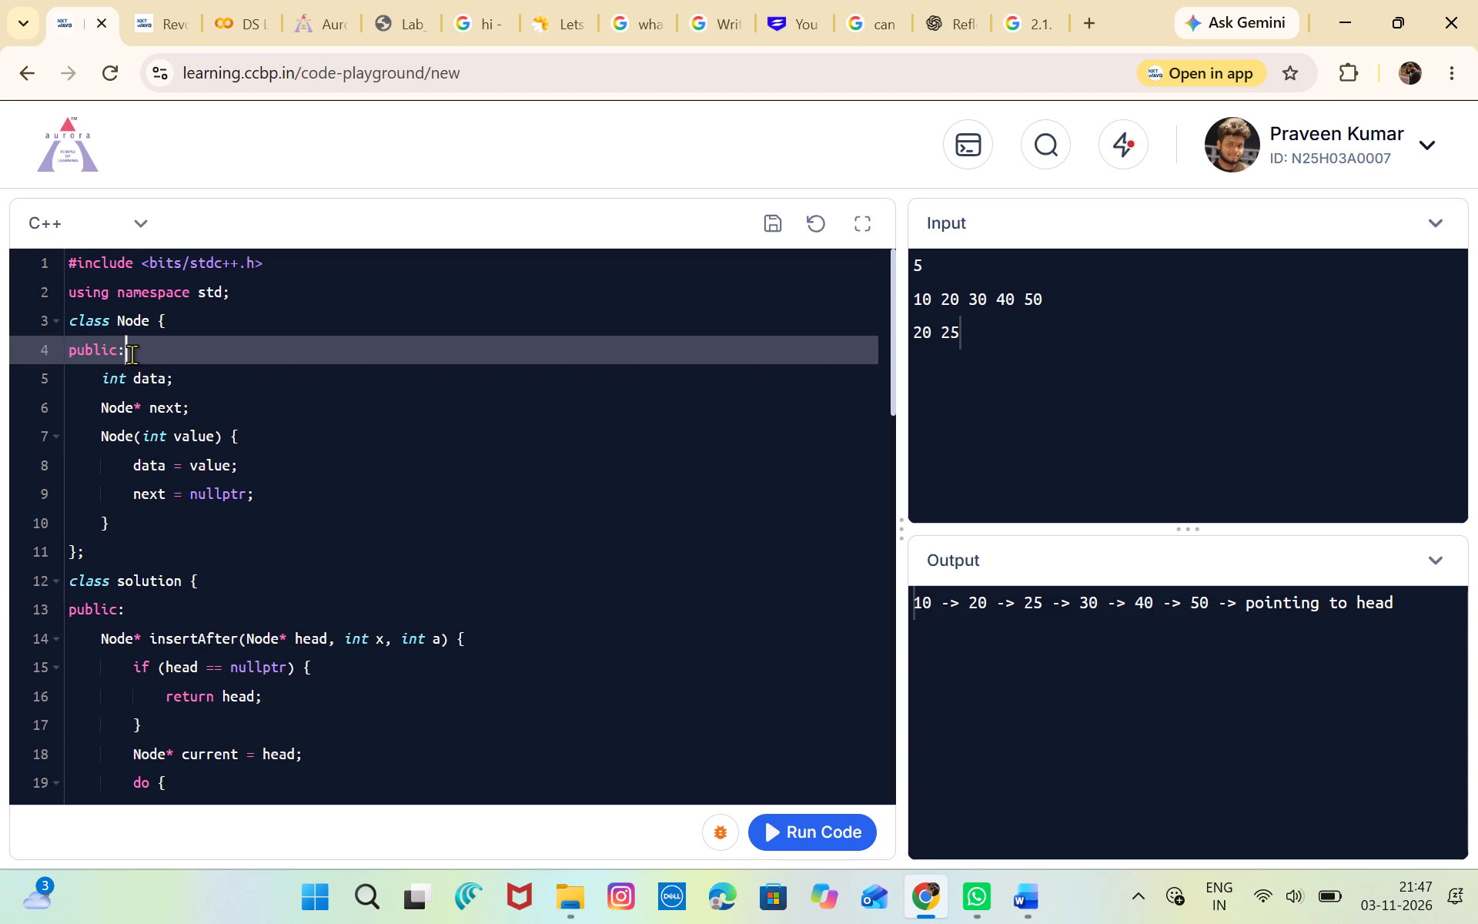
Copy the entire program into Lab_Report_2 in Word, on a new unnumbered line under "Implementation (Code)" of question 2.4.
key("ctrl+a")
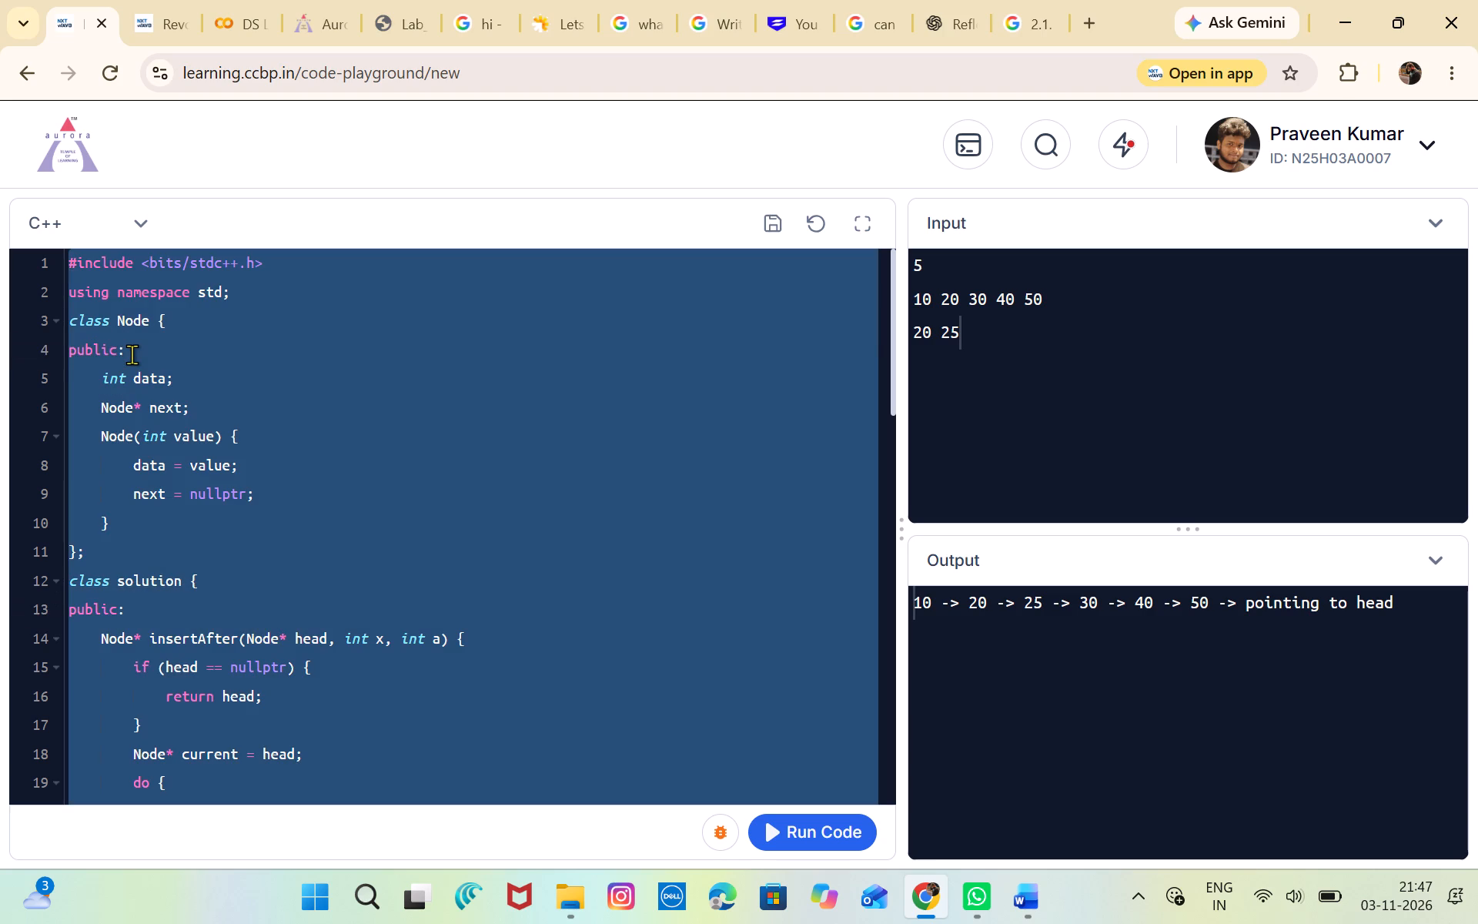
key("ctrl+c")
left_click(273, 385)
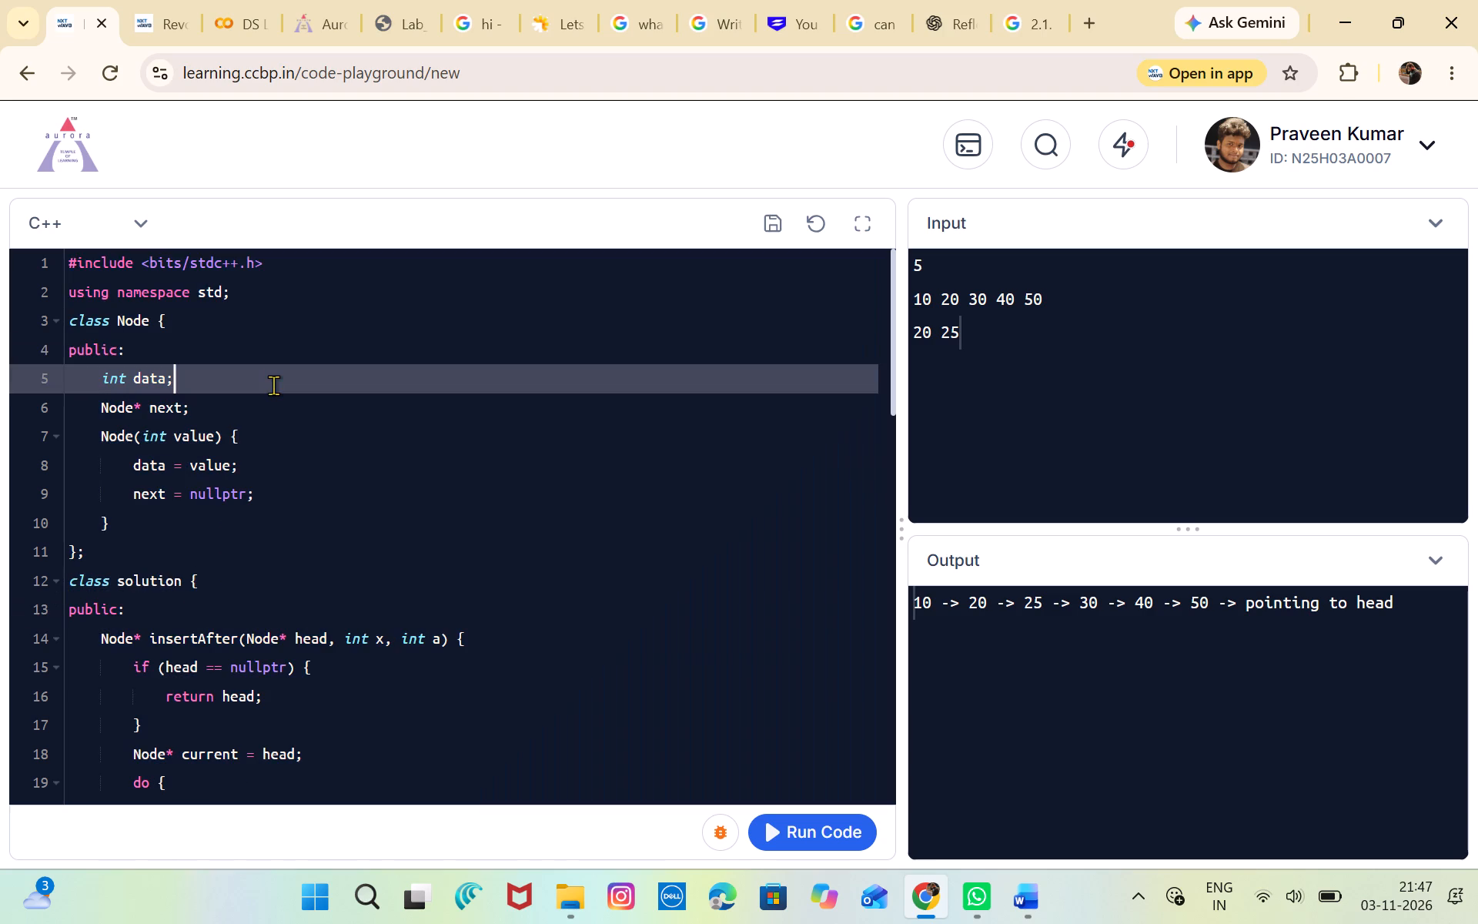
left_click(1015, 901)
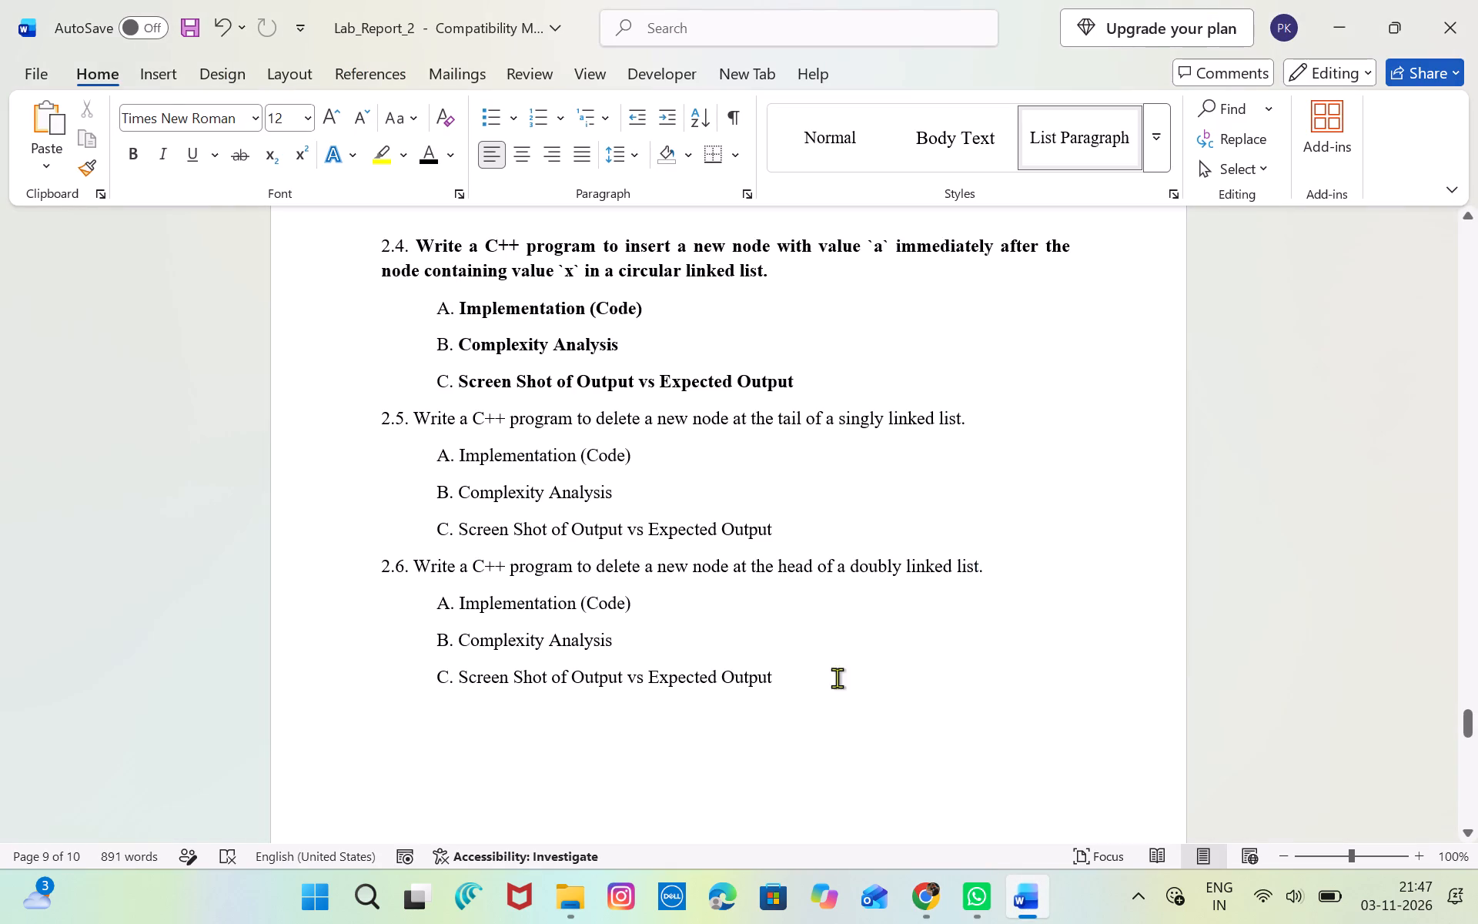
left_click(657, 269)
left_click(658, 302)
key("Return")
key("BackSpace")
key("ctrl+v")
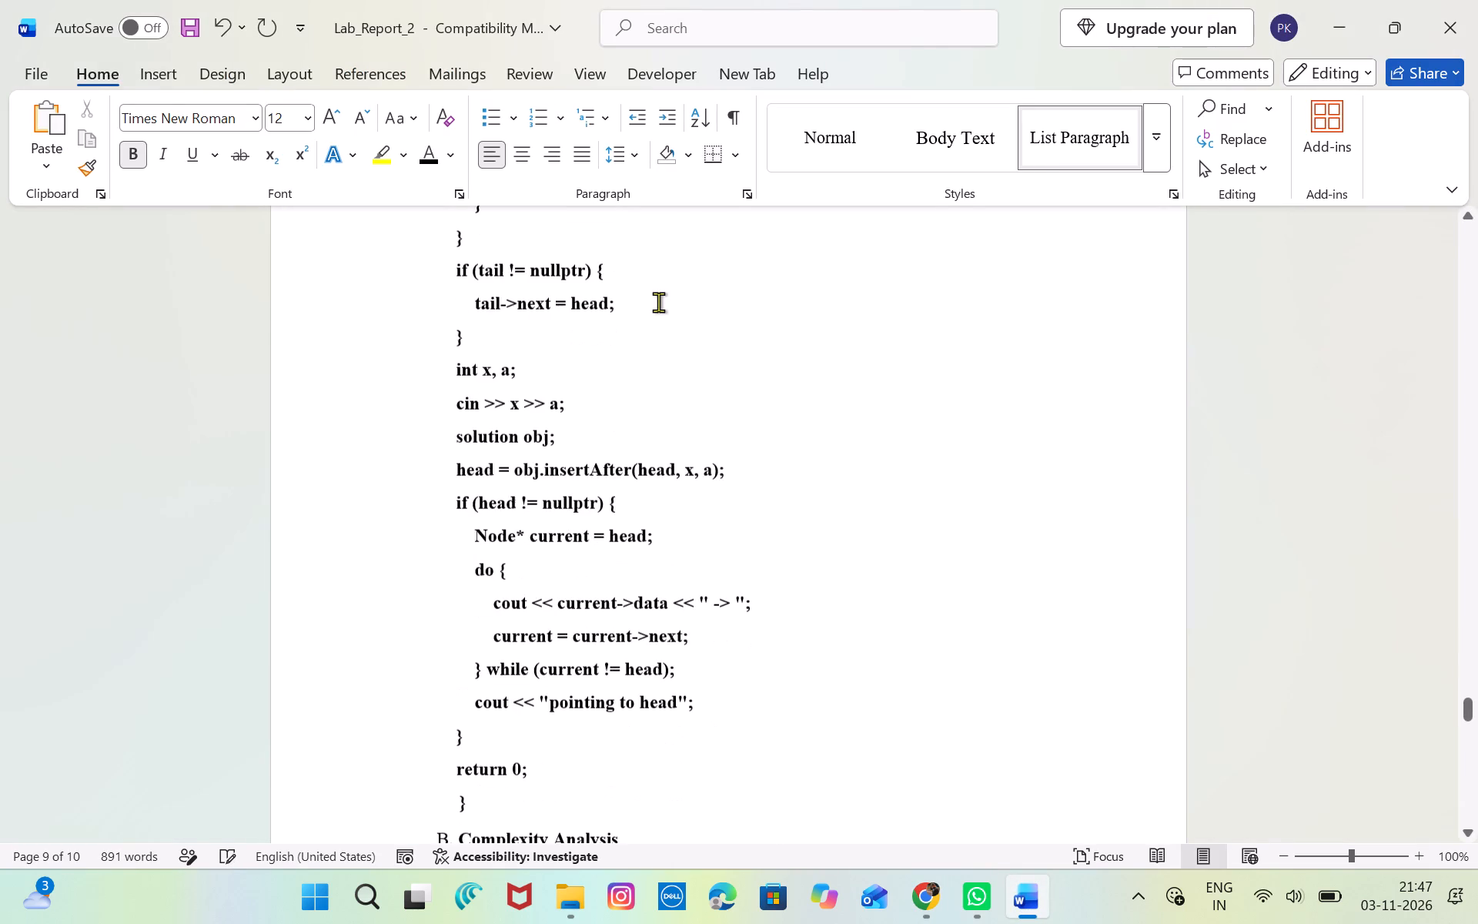
Remove the bold formatting from all of the pasted code under question 2.4.
left_click_drag(496, 790, 456, 383)
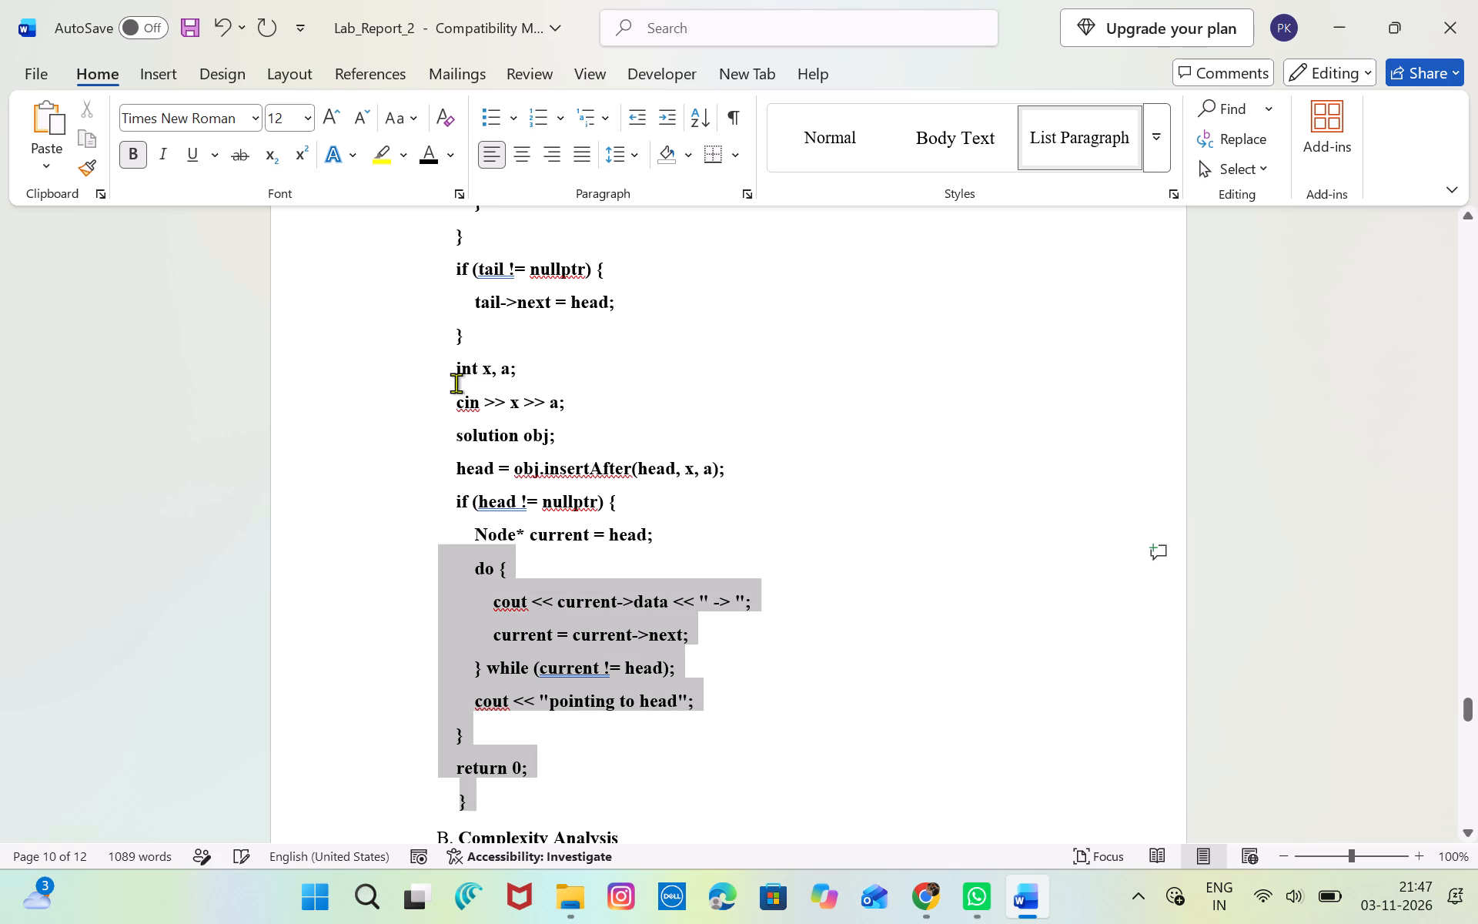
left_click_drag(456, 383, 466, 192)
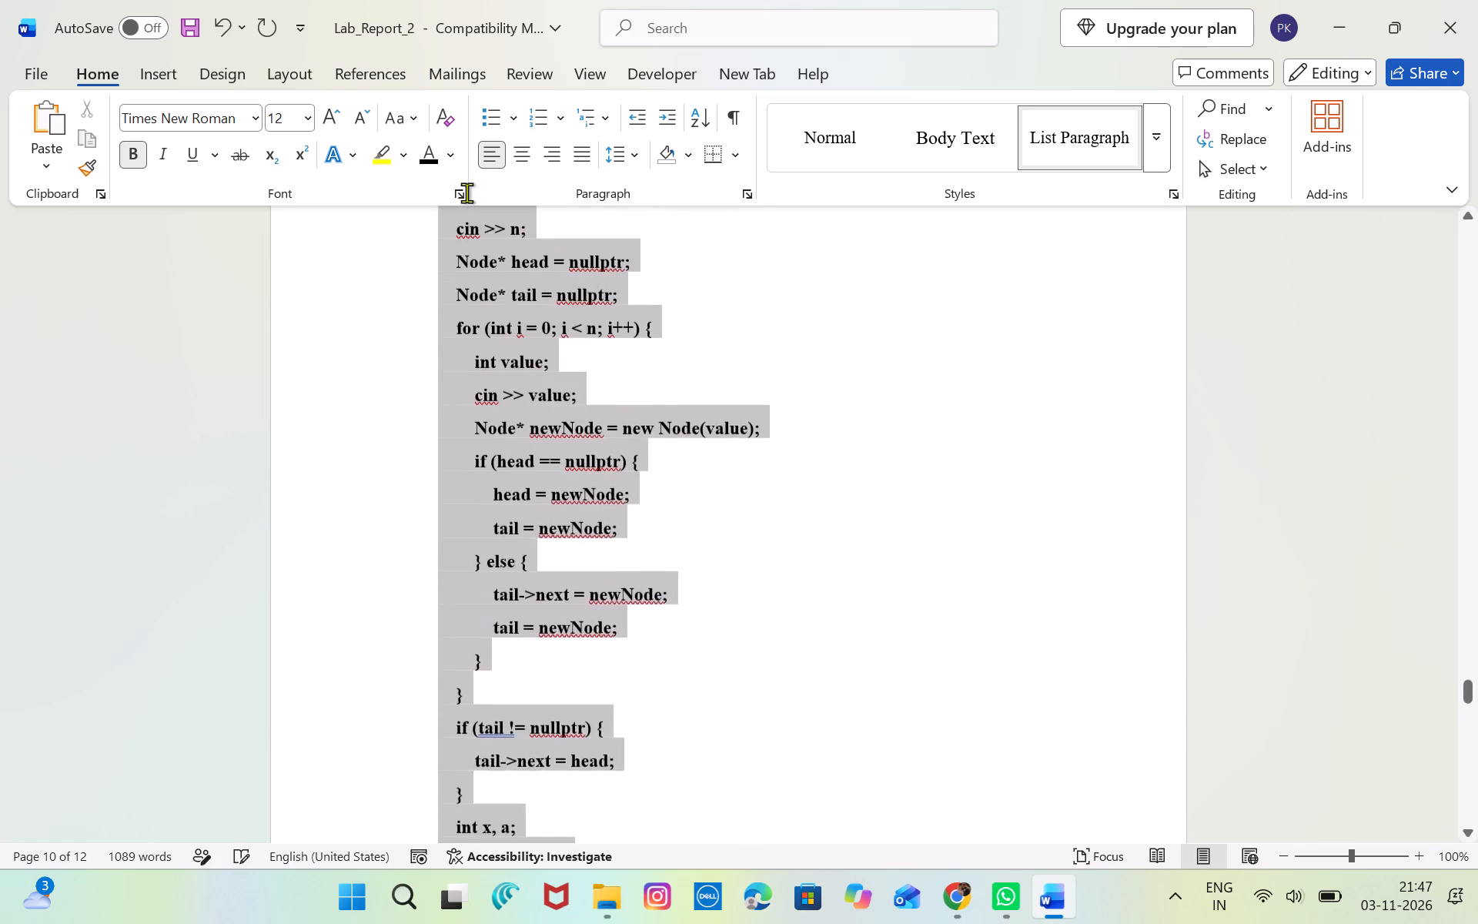
left_click_drag(466, 192, 425, 185)
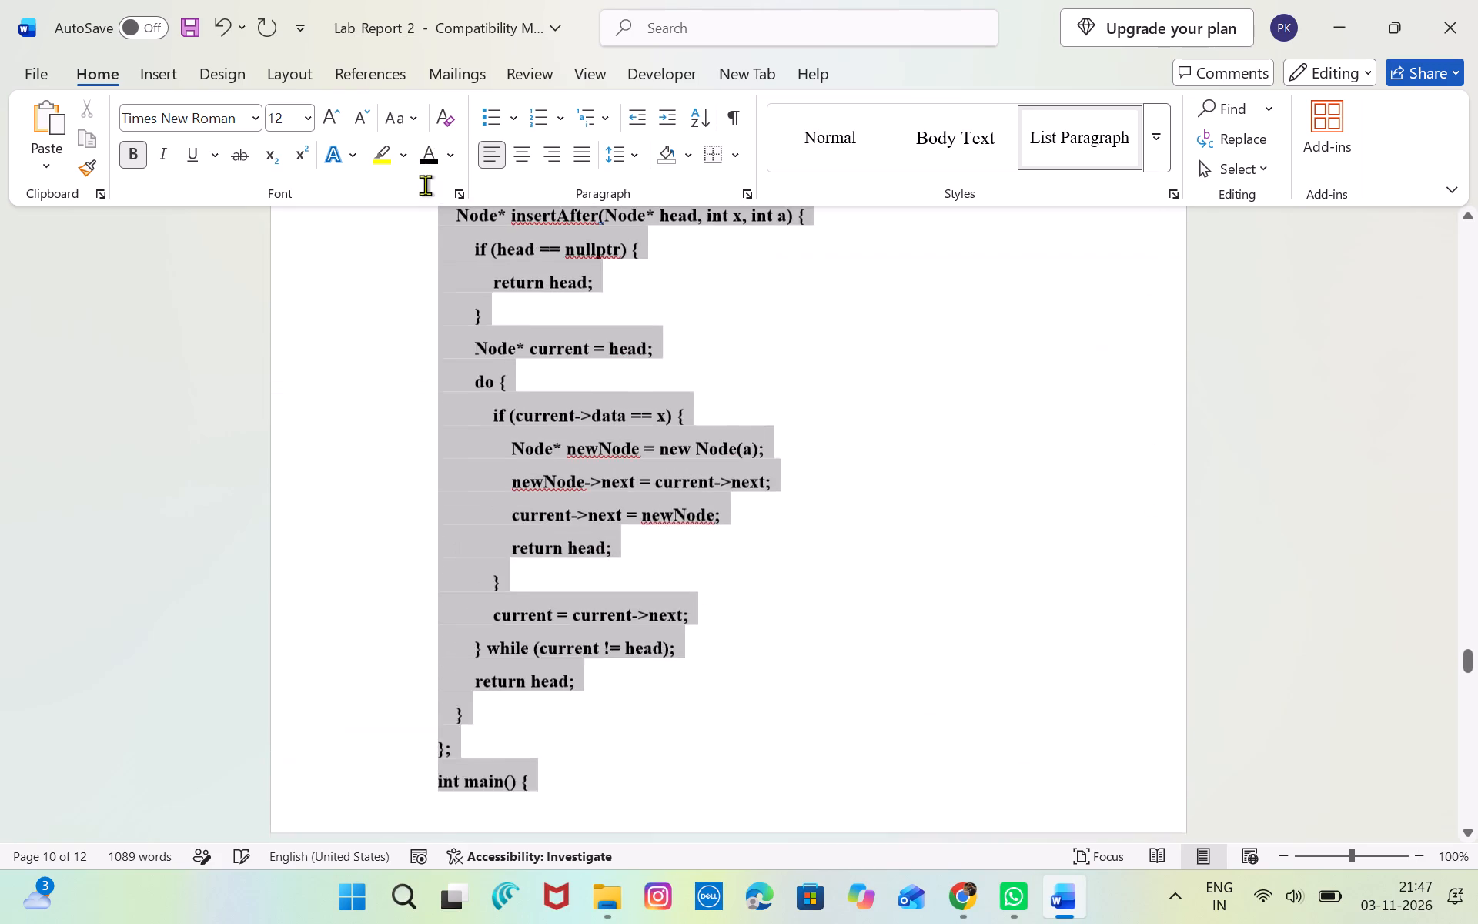
left_click_drag(425, 185, 420, 469)
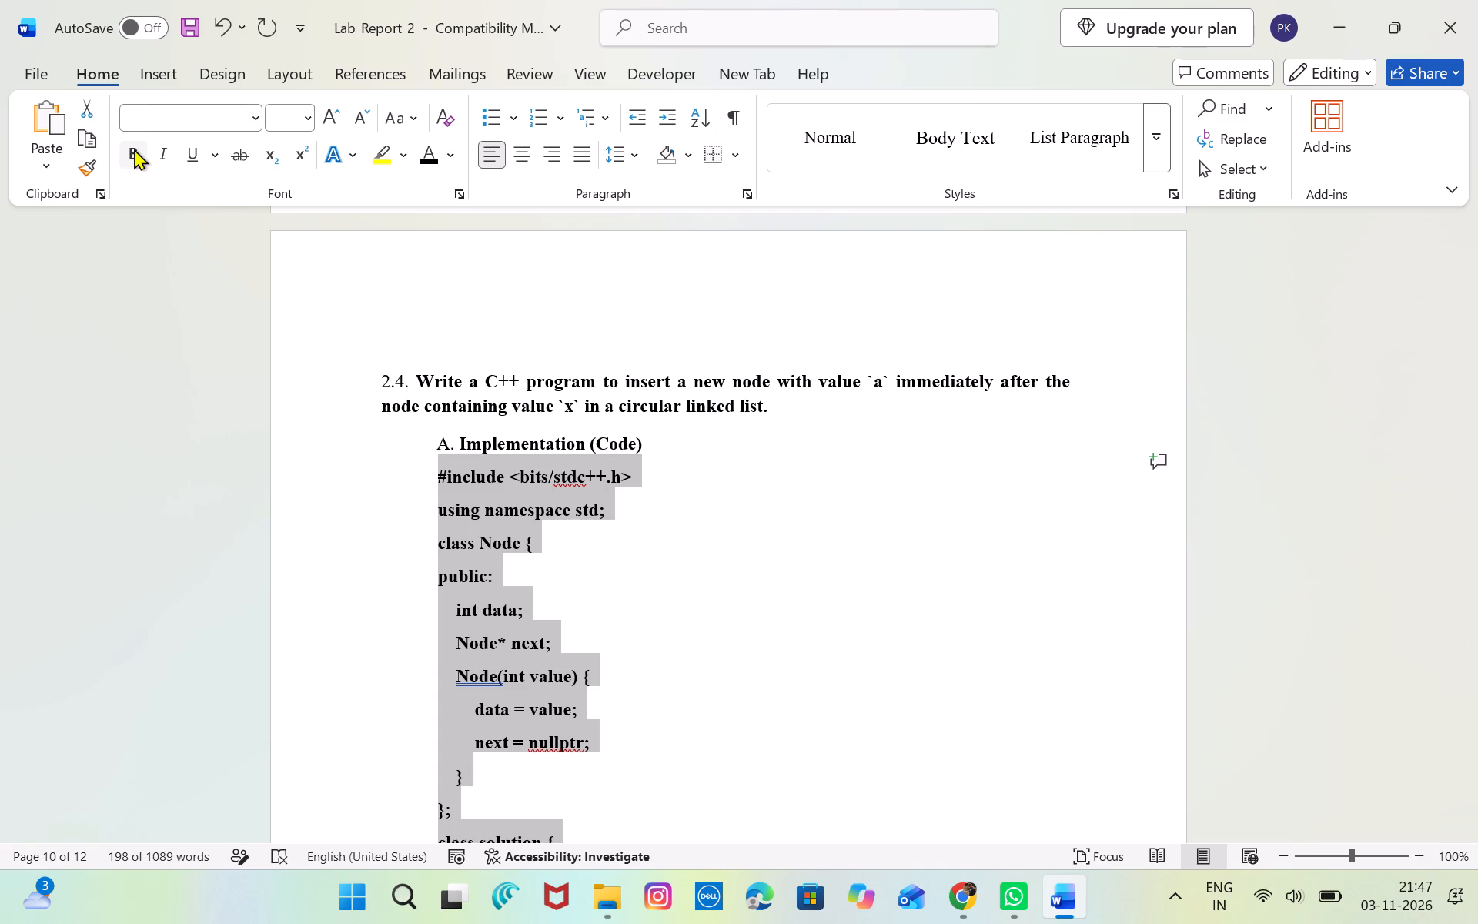
left_click(134, 149)
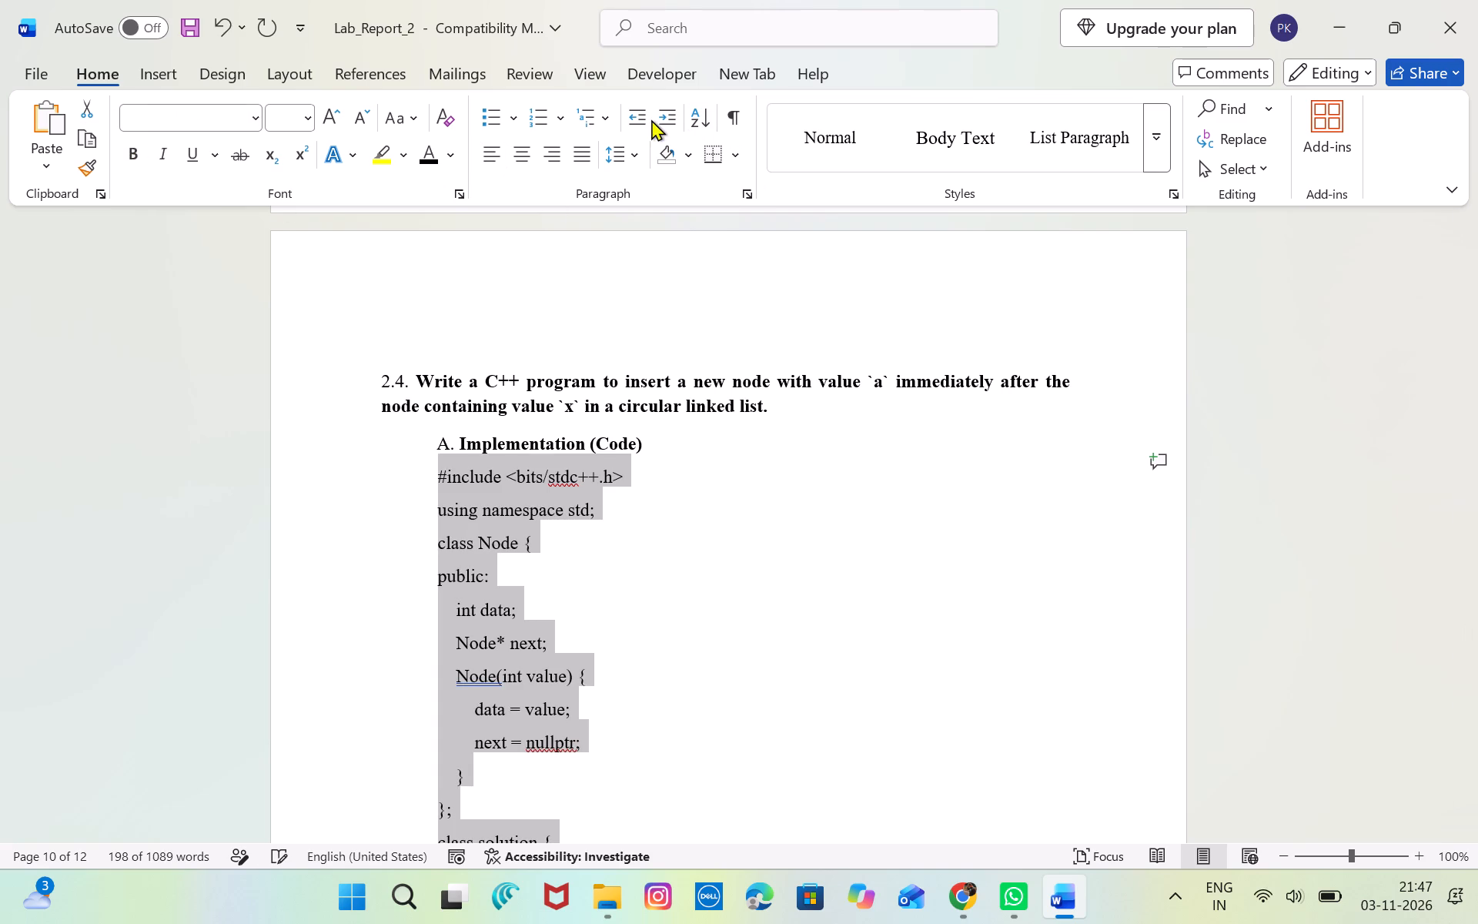
Indent the pasted code so that it lines up with the "Implementation (Code)" heading text.
left_click(662, 119)
left_click(662, 119)
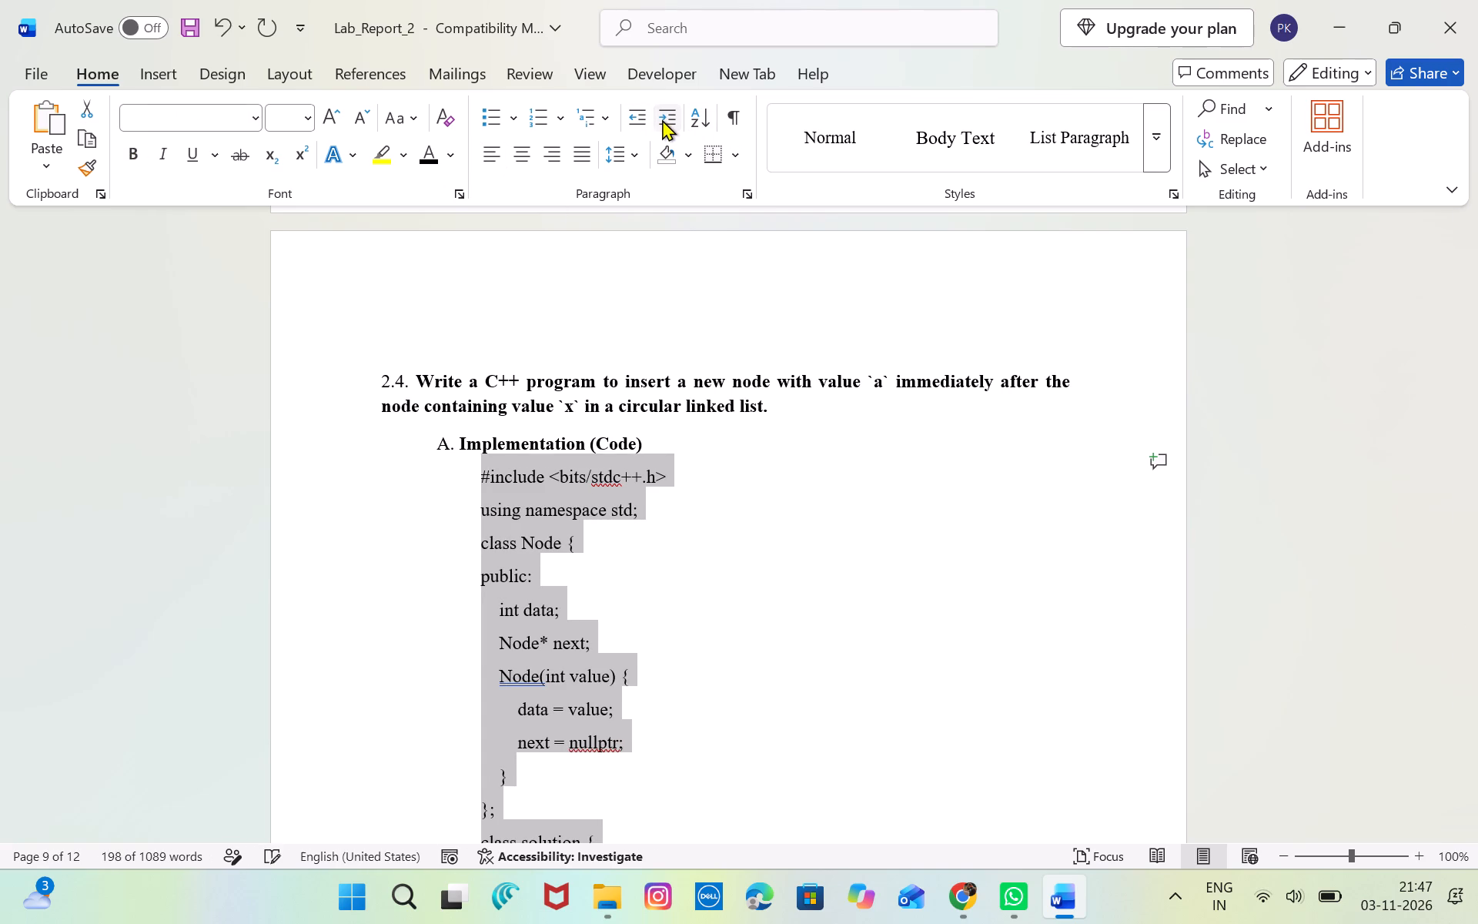
left_click(637, 115)
left_click(697, 566)
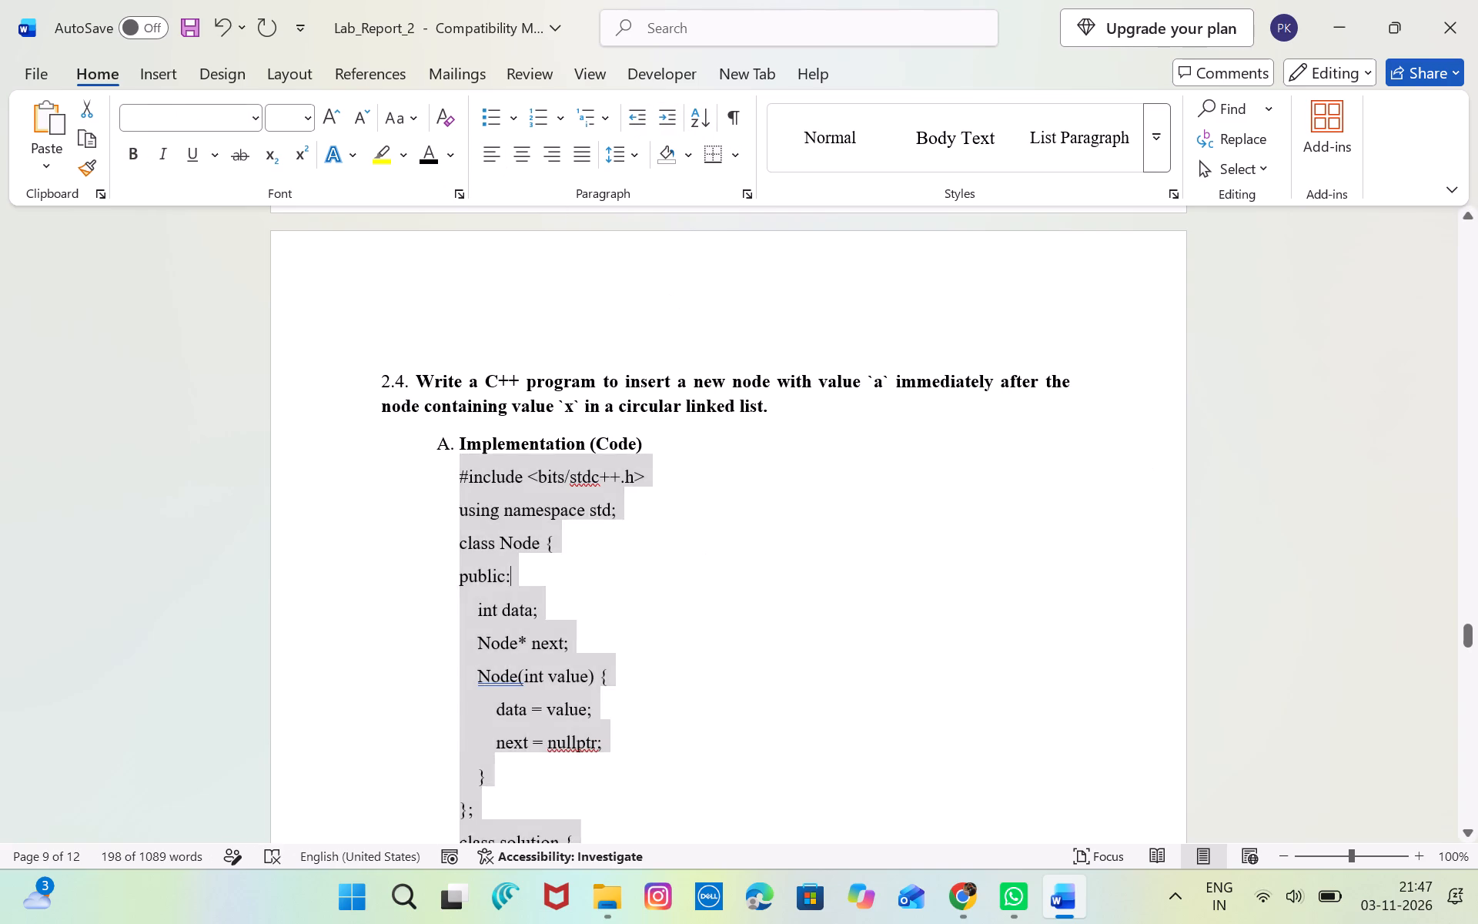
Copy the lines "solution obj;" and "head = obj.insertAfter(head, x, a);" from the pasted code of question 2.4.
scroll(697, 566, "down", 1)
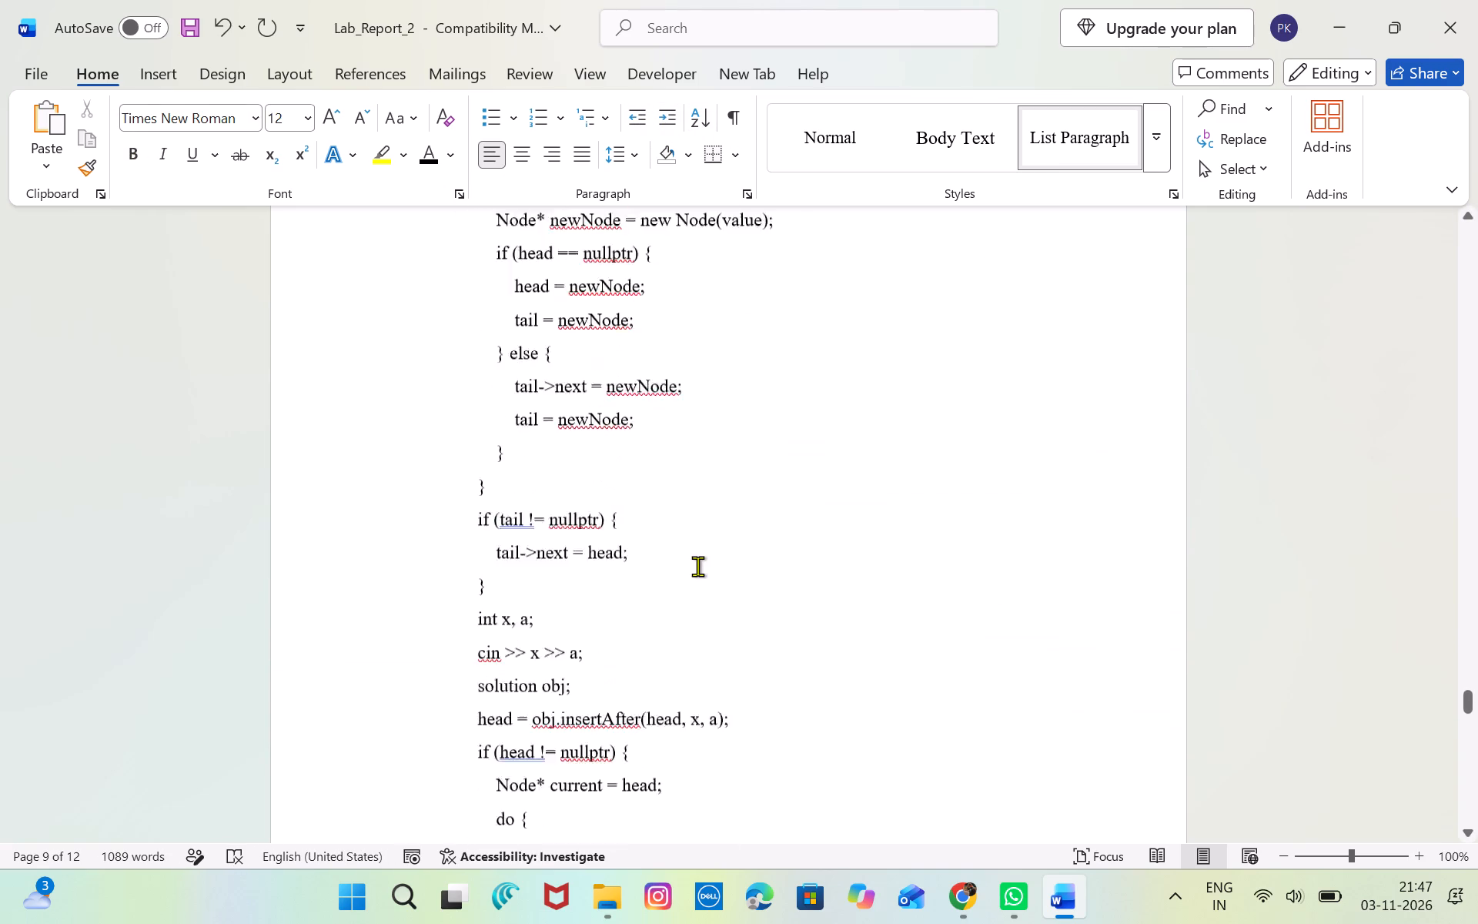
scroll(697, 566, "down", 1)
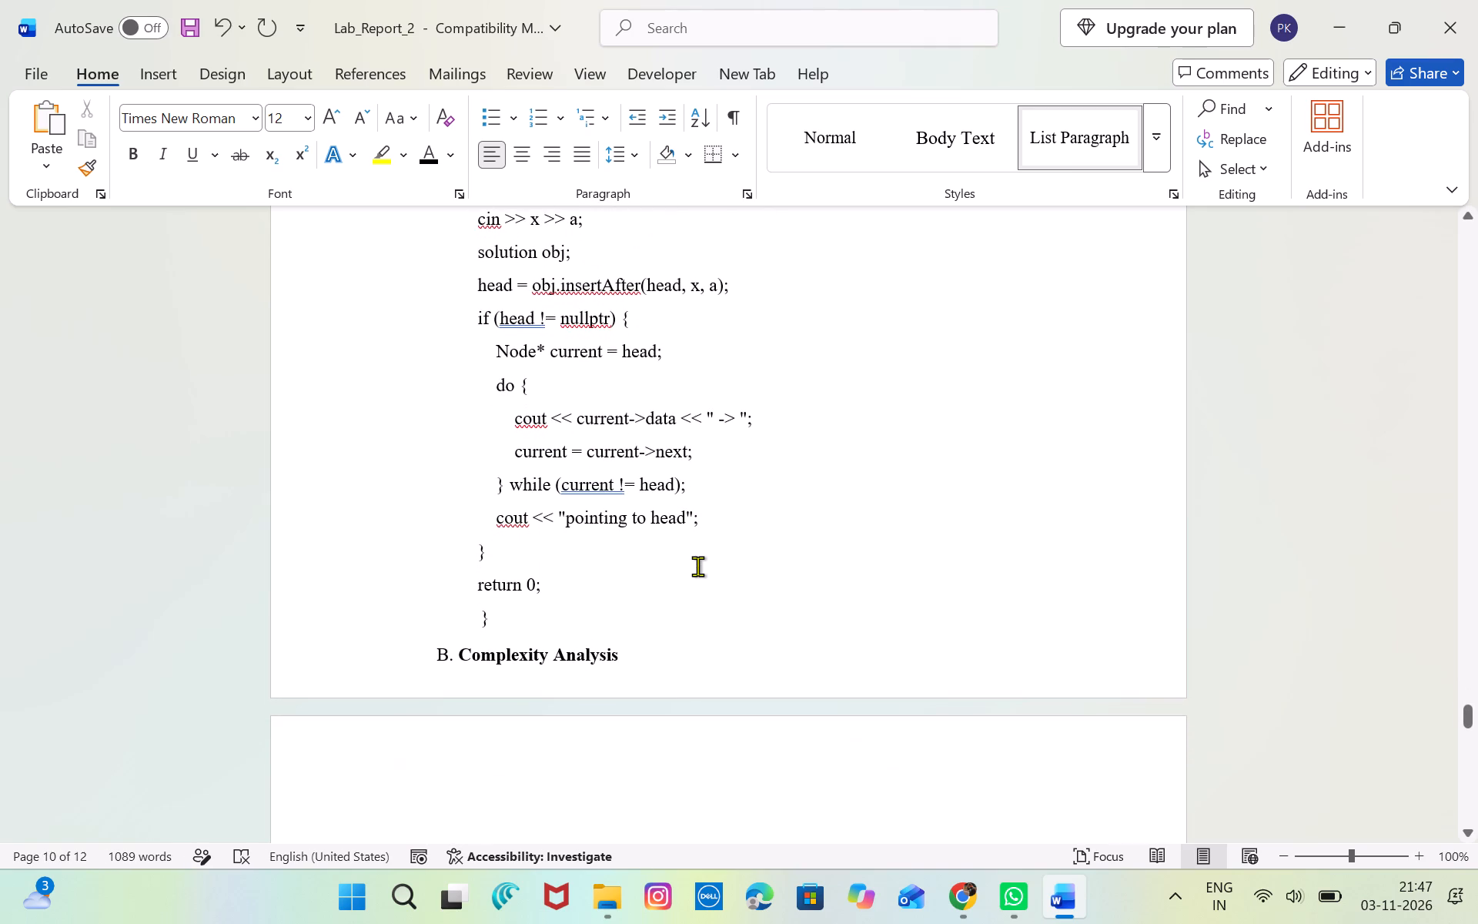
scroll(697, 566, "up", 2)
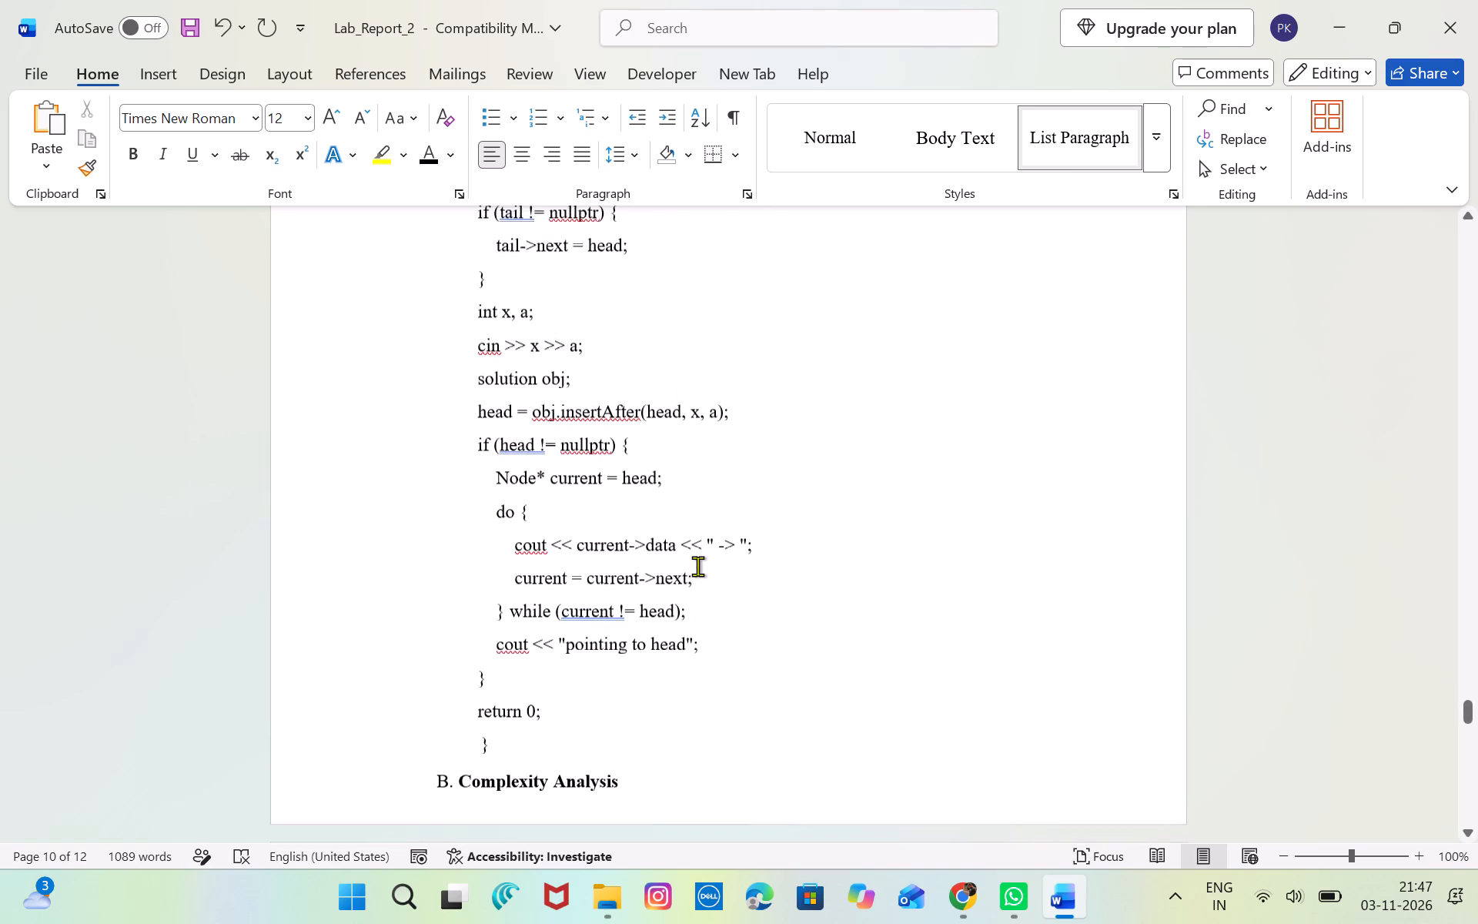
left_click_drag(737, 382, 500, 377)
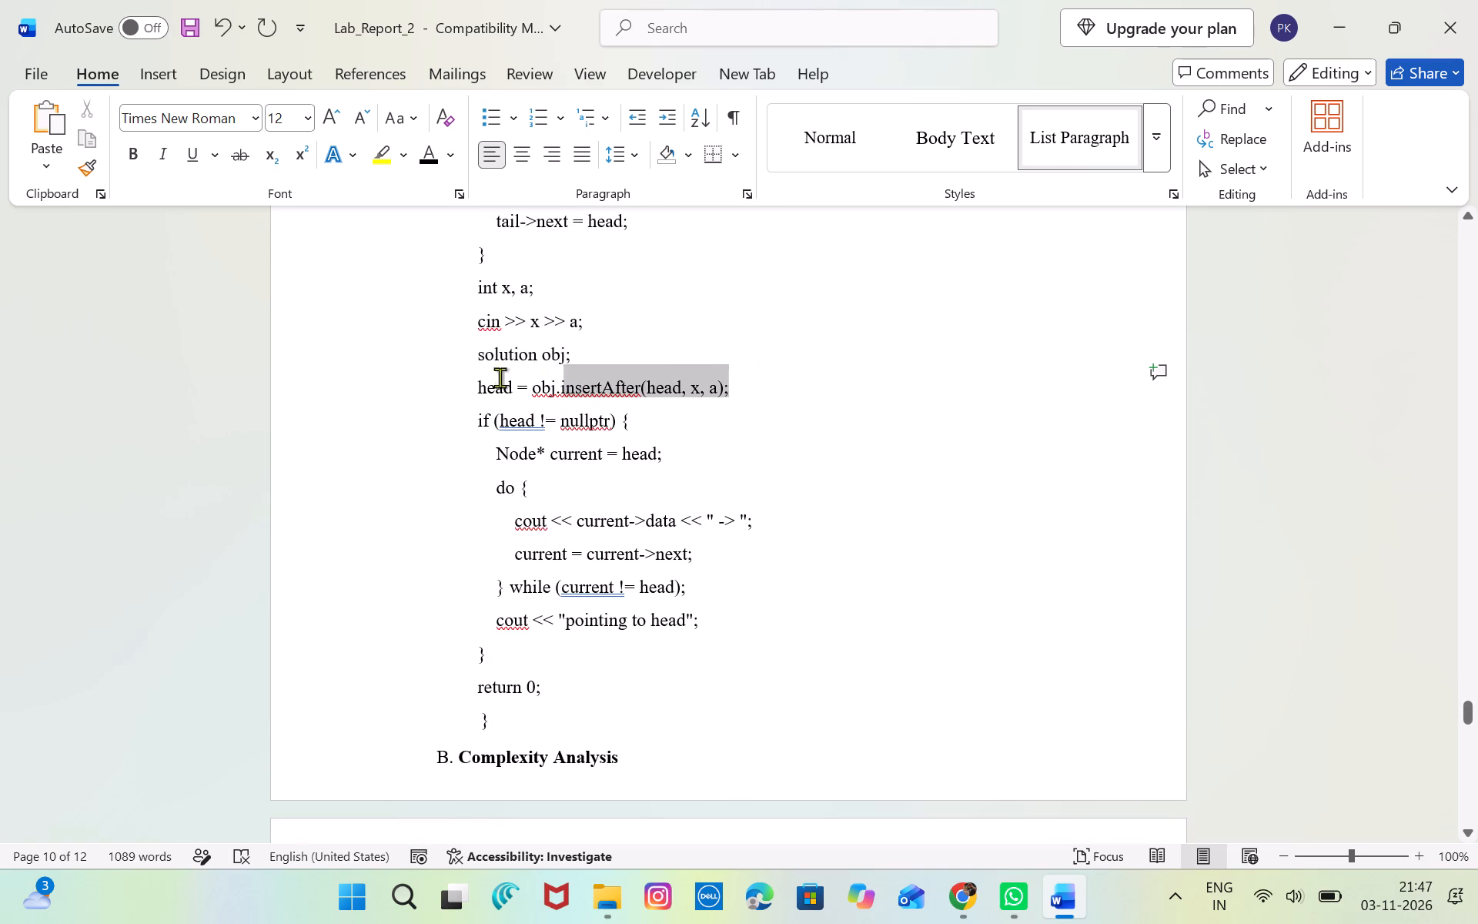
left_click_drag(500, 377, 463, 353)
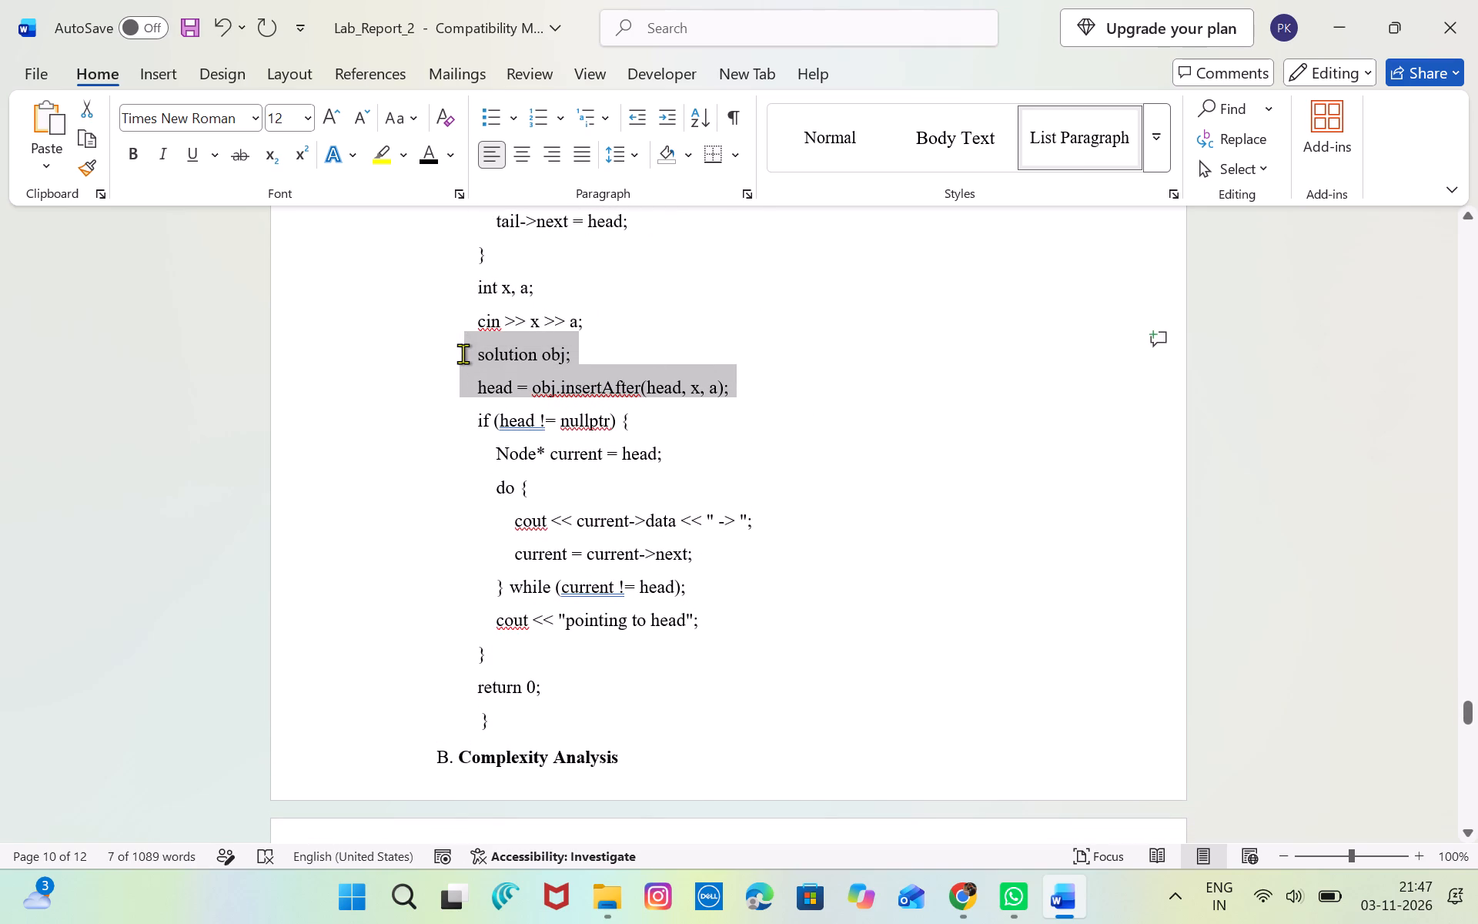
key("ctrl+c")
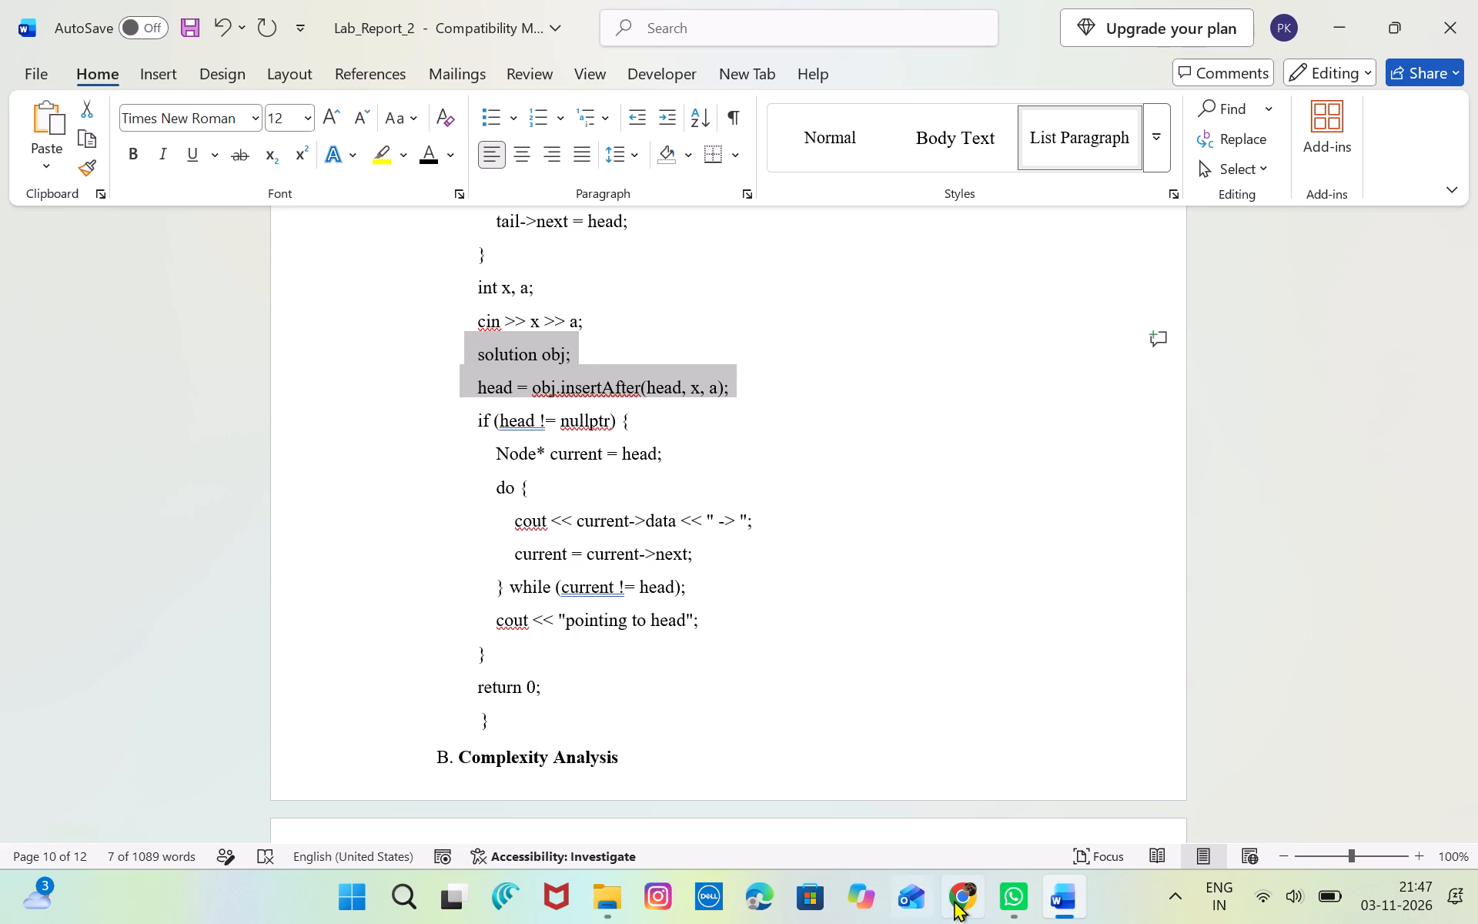
In Chrome, examine the pseudocode and C++ solution in the editorial of the coding practice "Verify if a Linked List Forms a Circle".
left_click(954, 900)
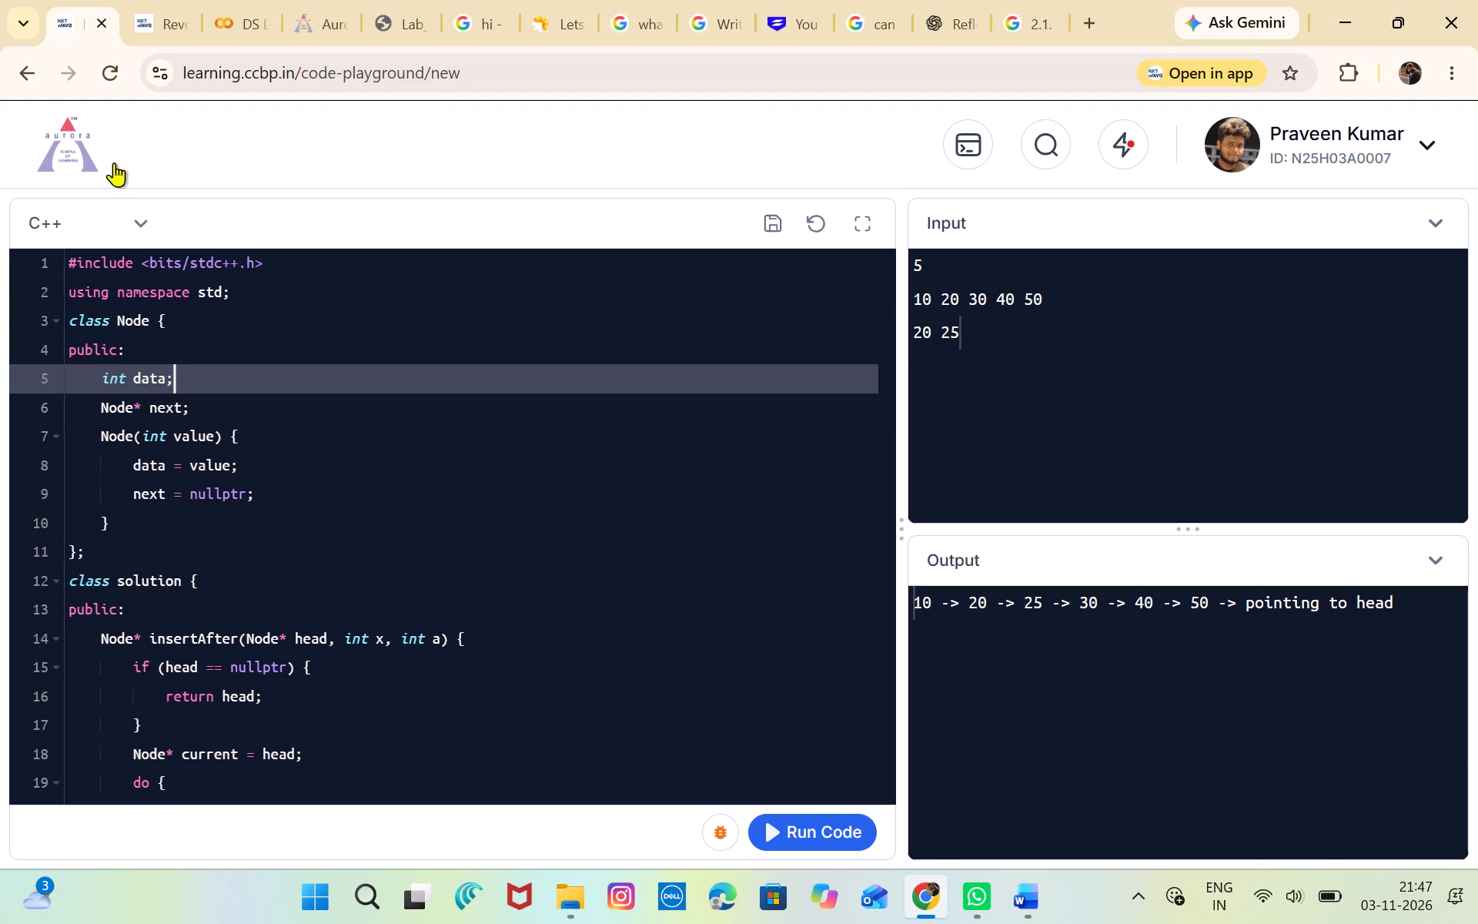
left_click(162, 0)
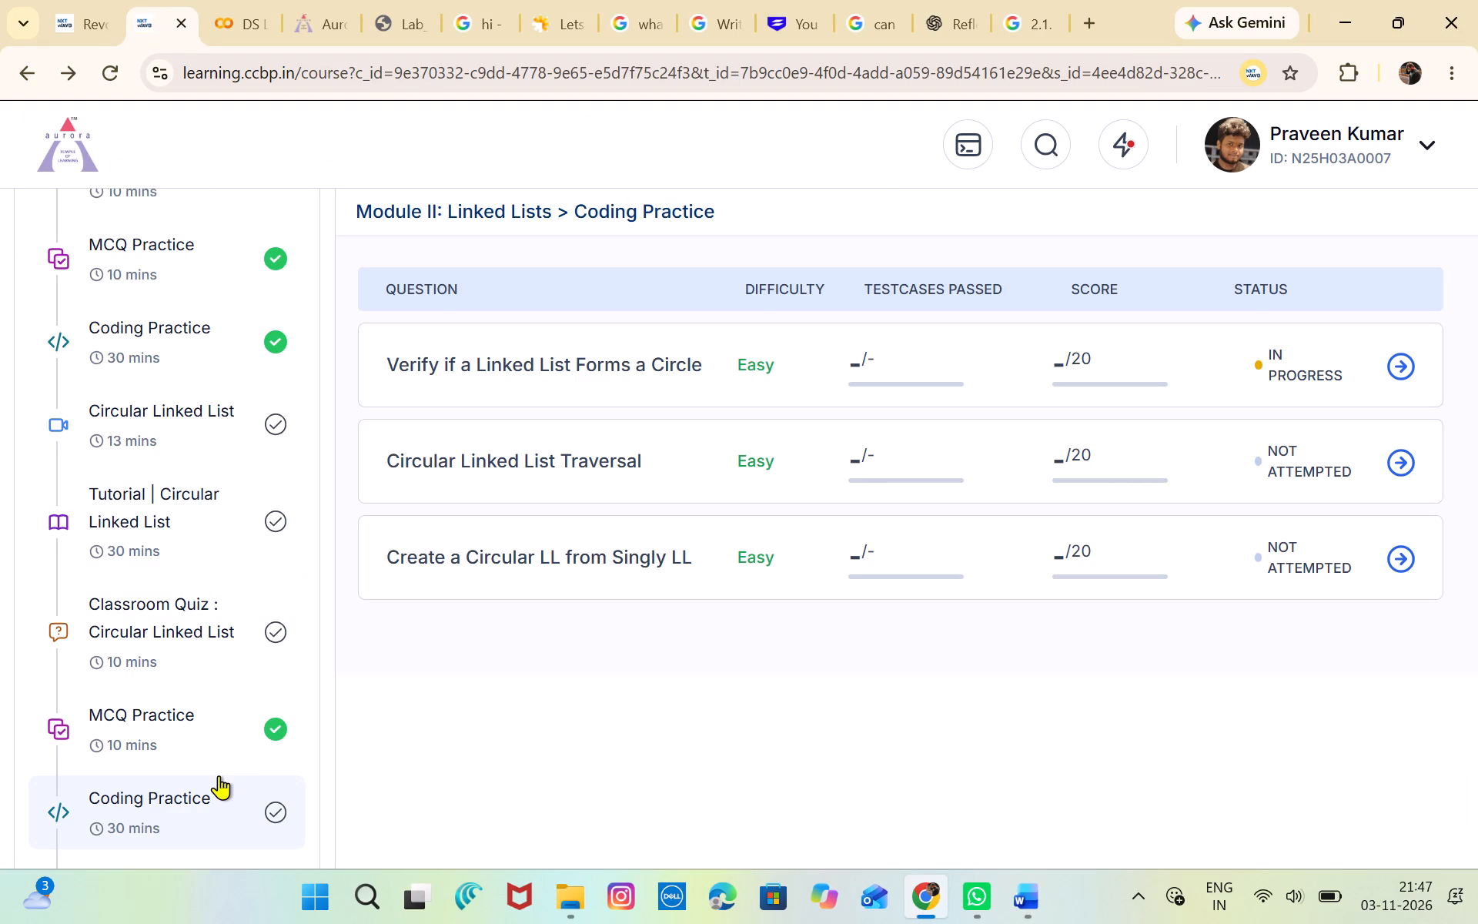
left_click(672, 341)
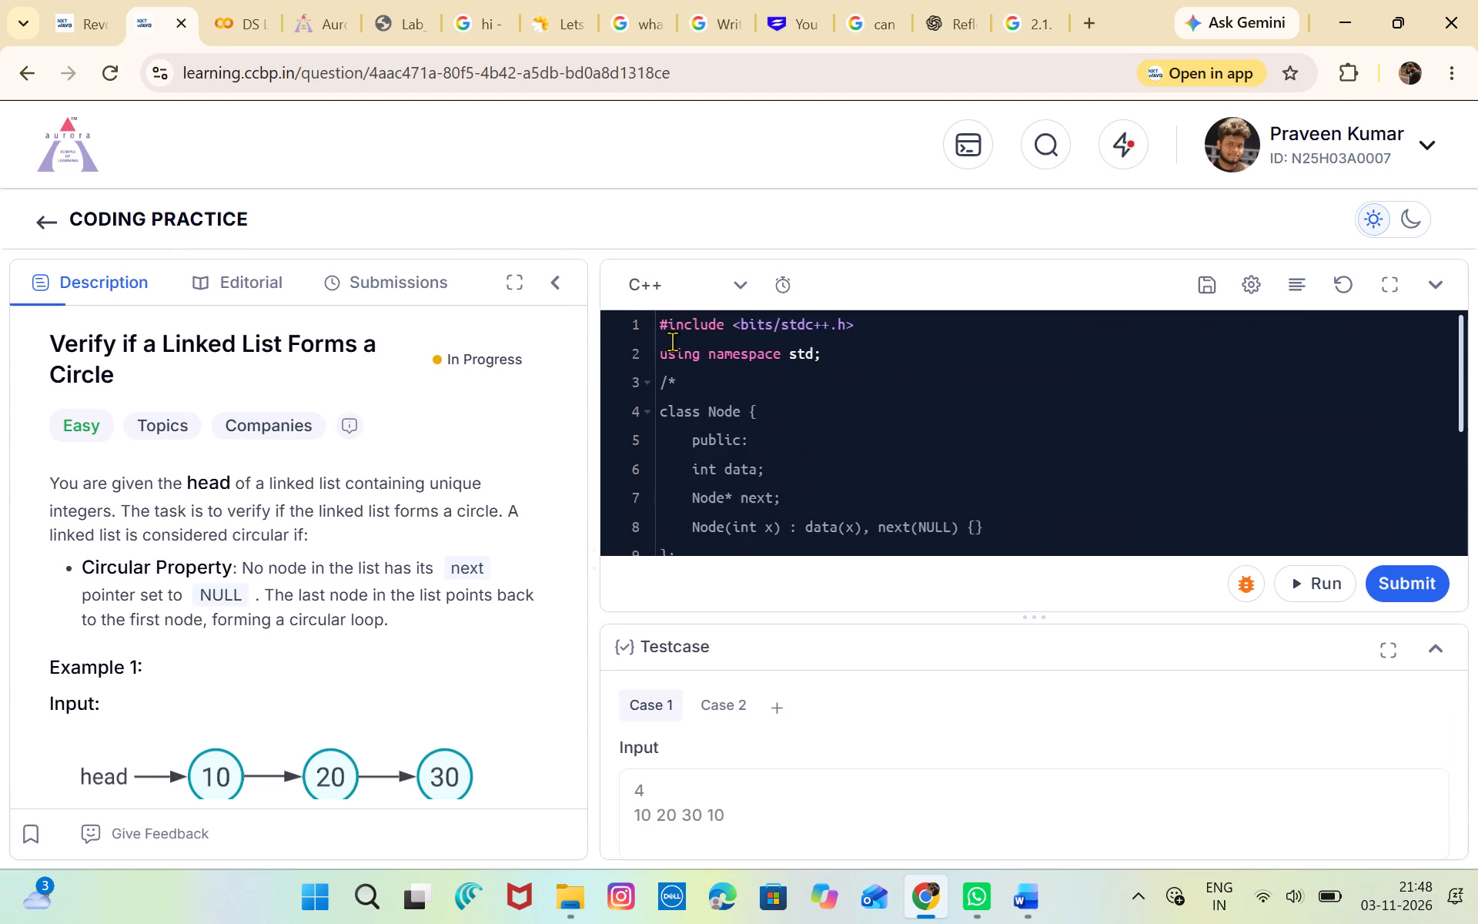
left_click(244, 284)
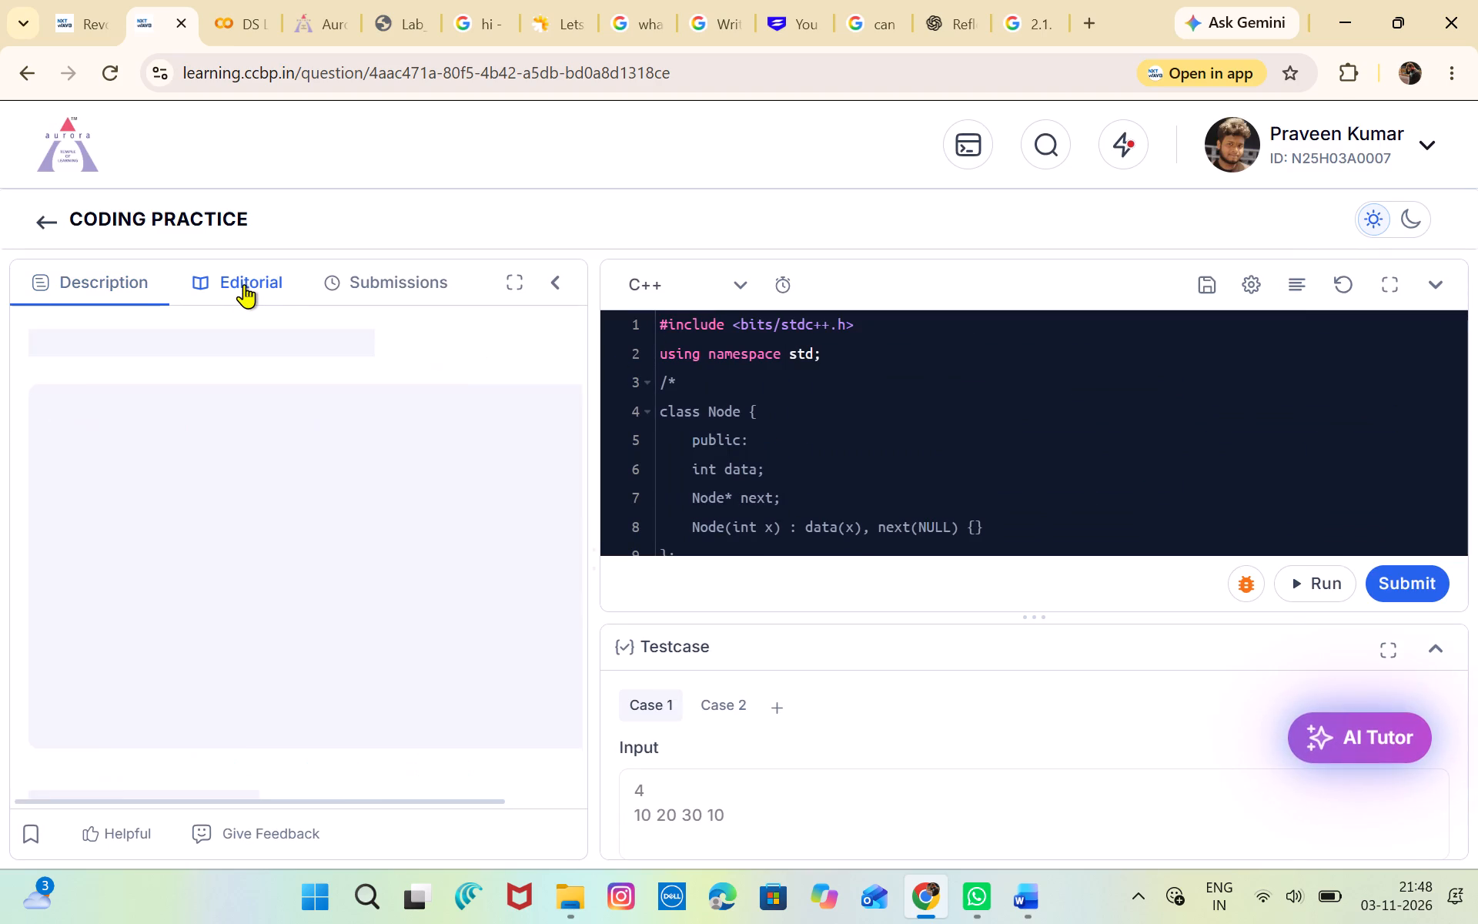
scroll(241, 590, "down", 10)
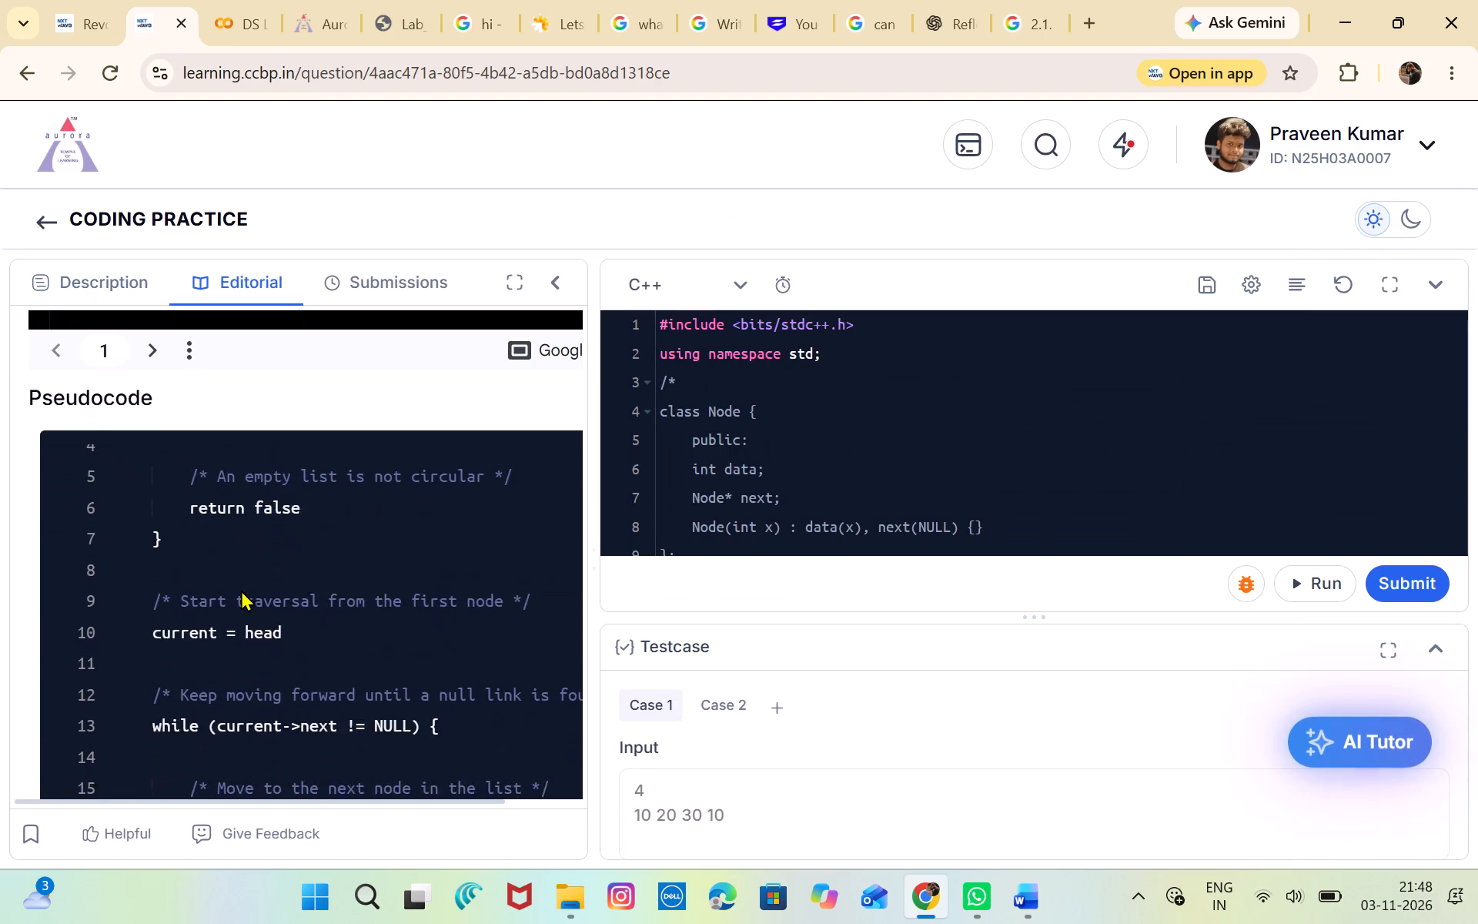
scroll(241, 590, "down", 13)
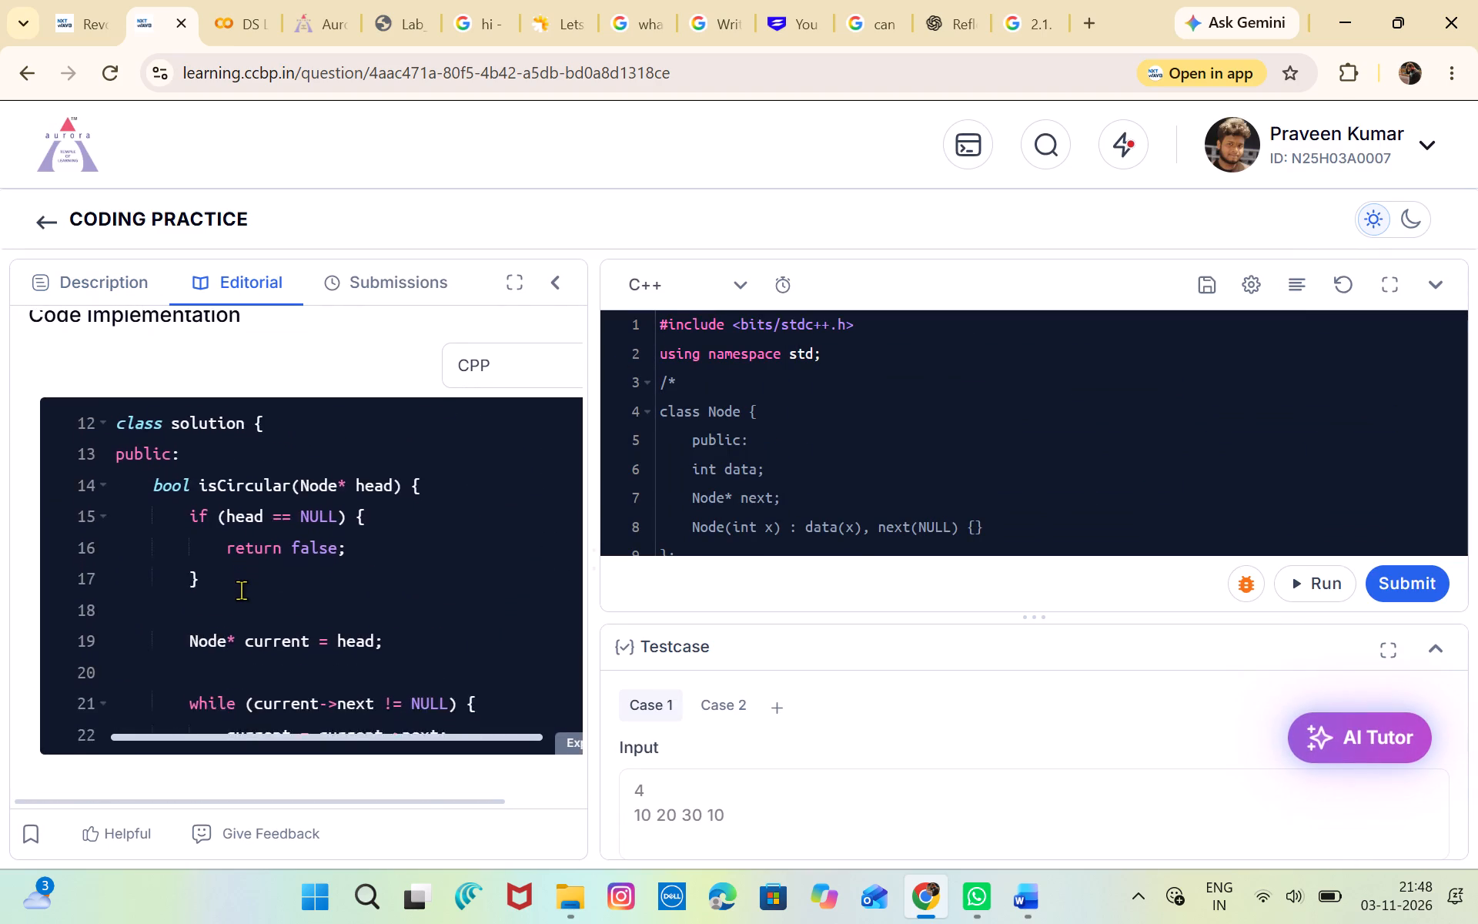
scroll(241, 590, "down", 8)
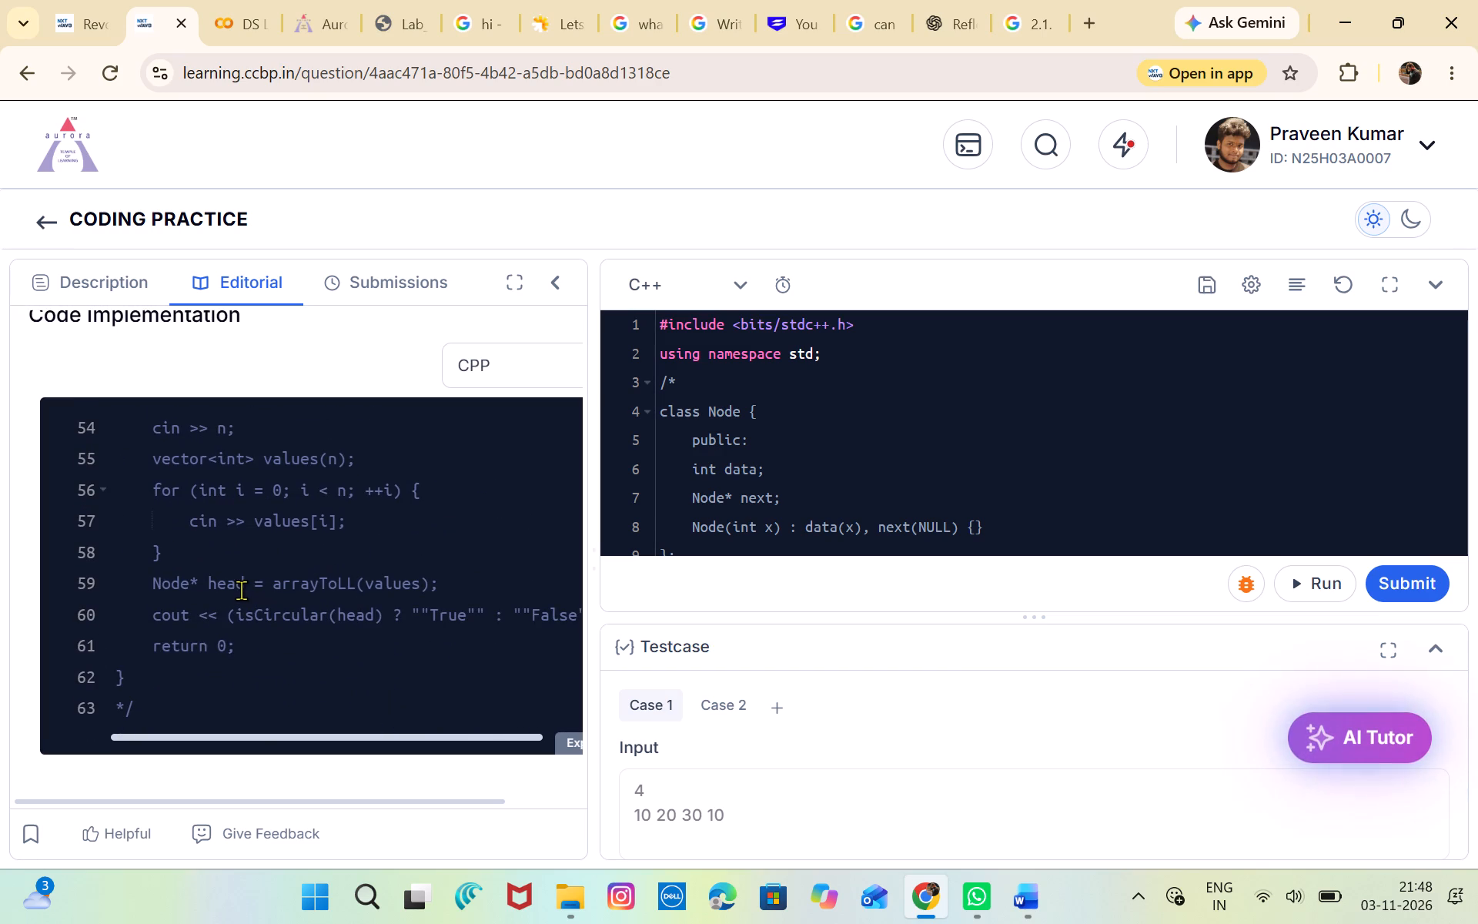
scroll(241, 590, "down", 1)
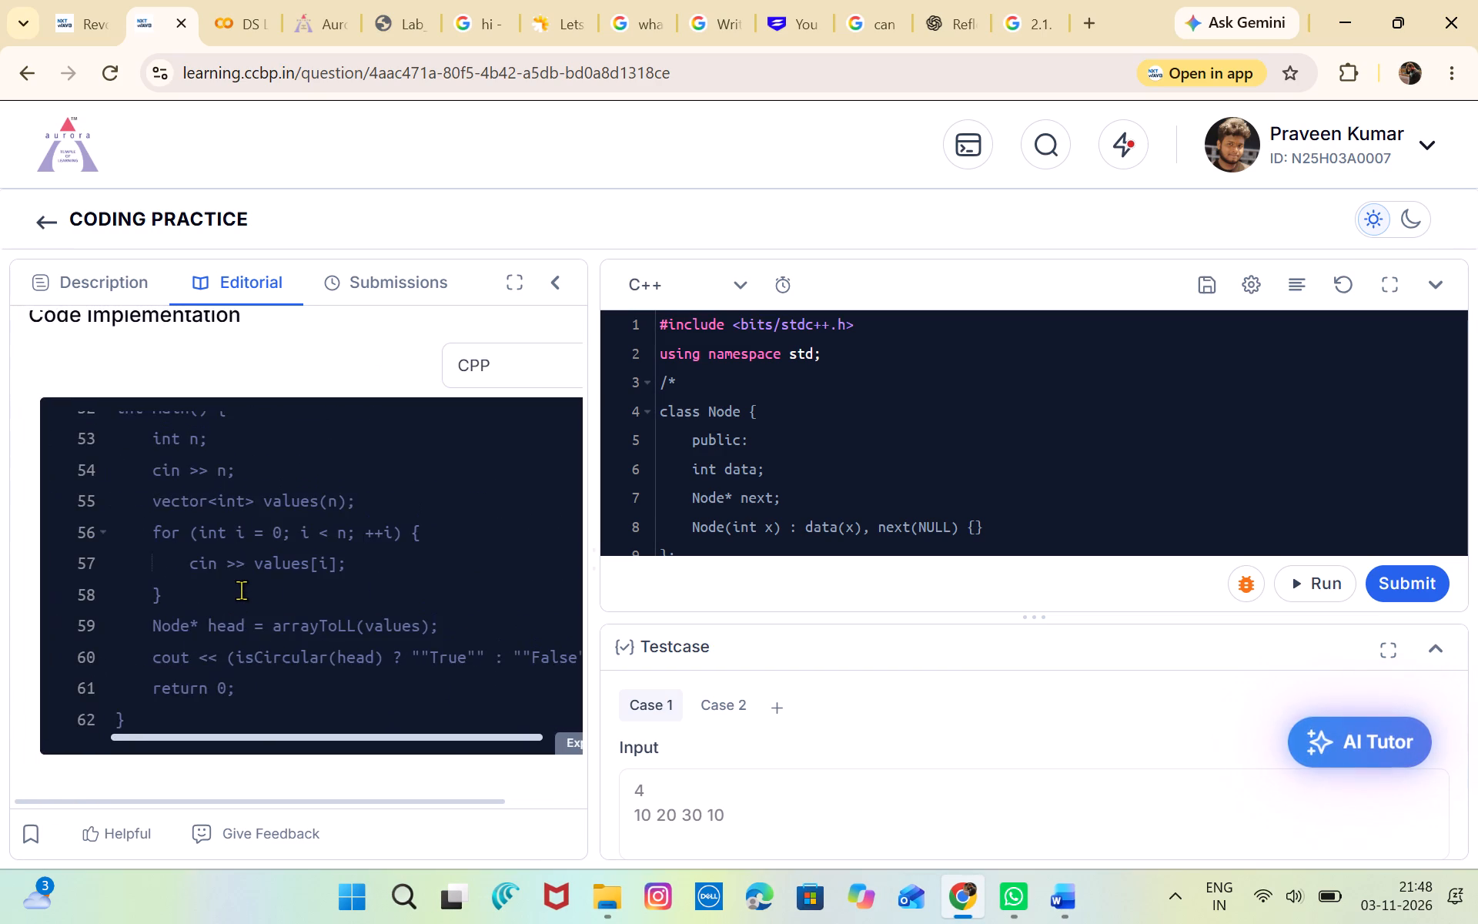
scroll(241, 590, "up", 1)
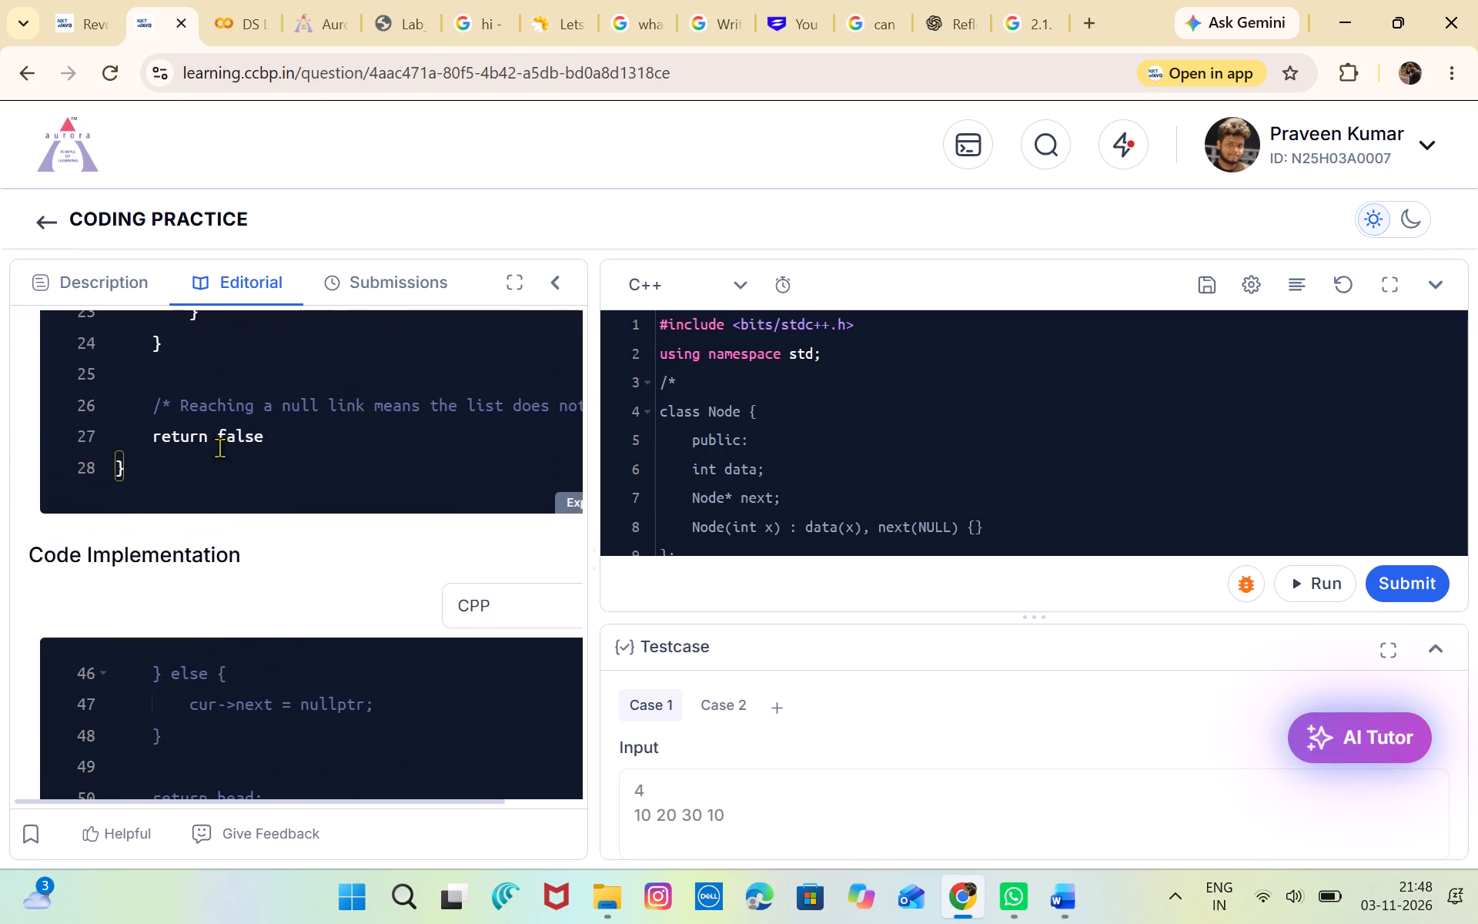
Examine the recursive solution and its C++ code in the editorial of the coding practice "Create a Circular LL from Singly LL".
left_click(45, 210)
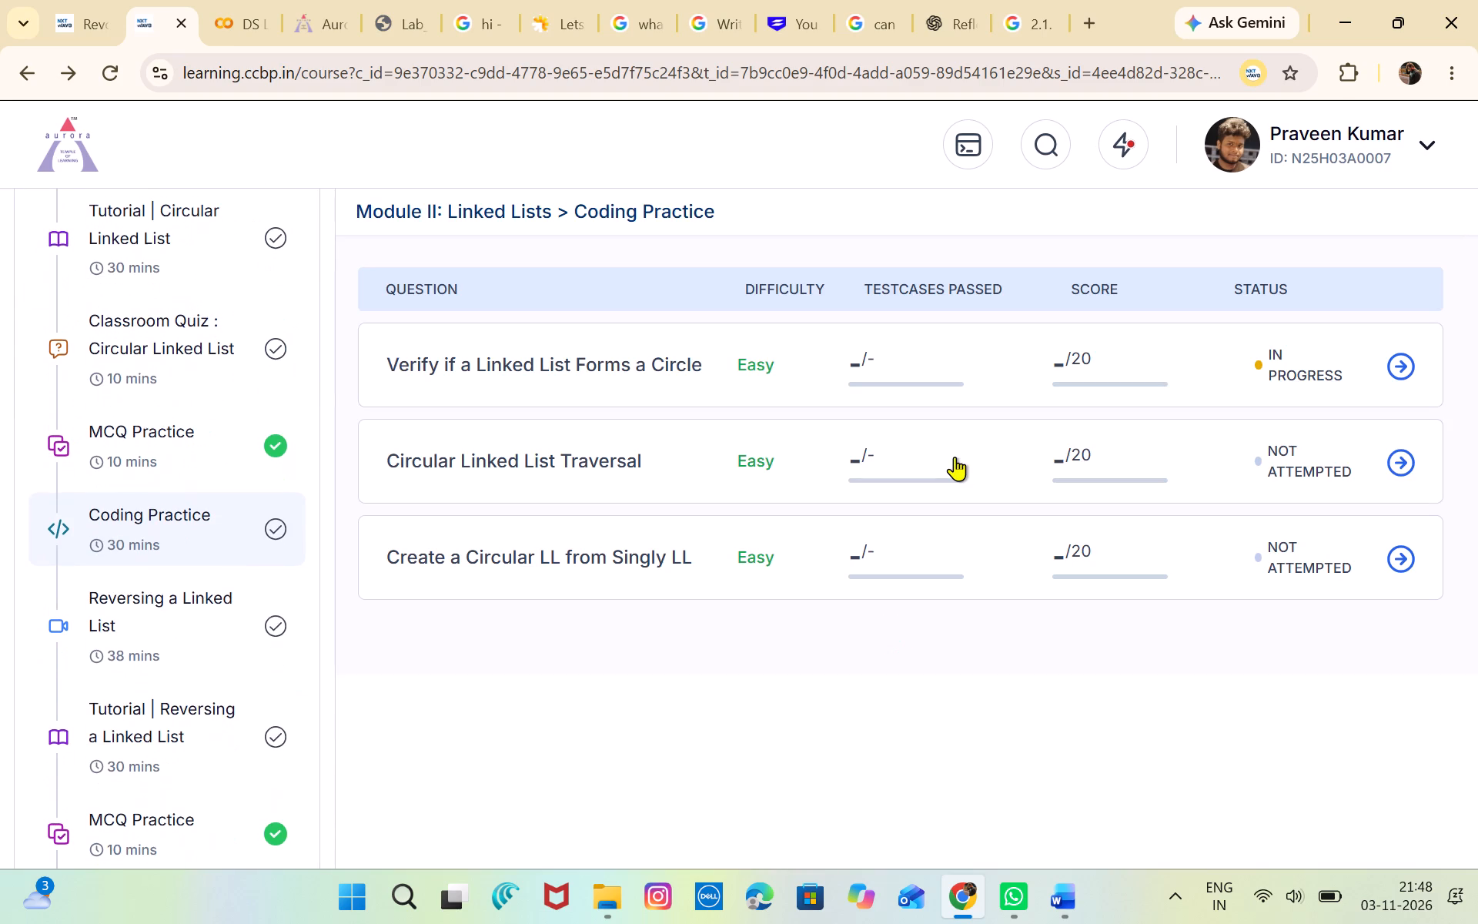
left_click(753, 551)
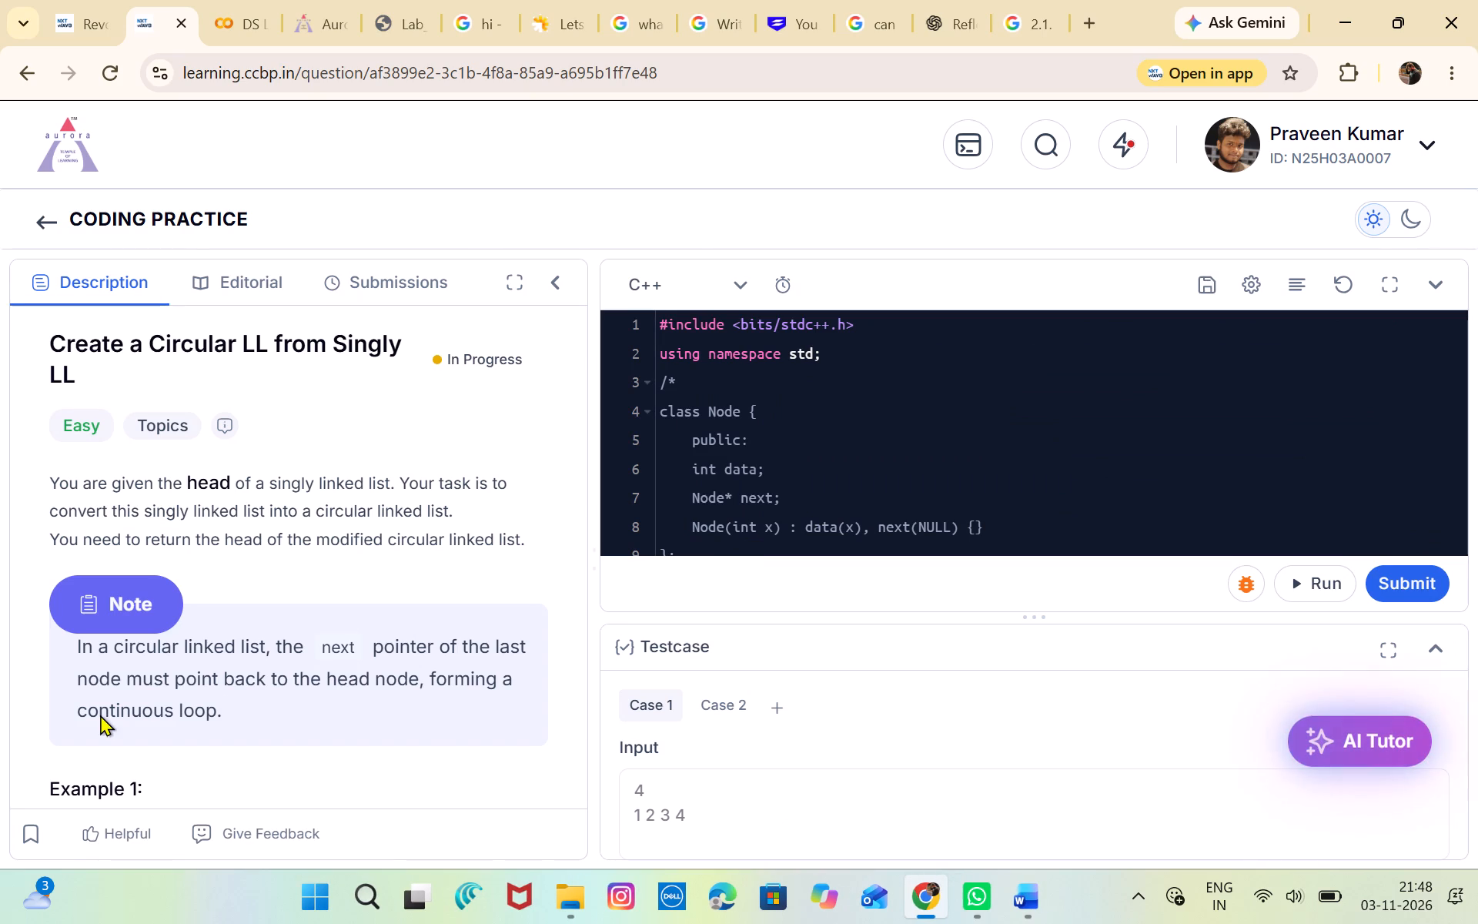
left_click(229, 283)
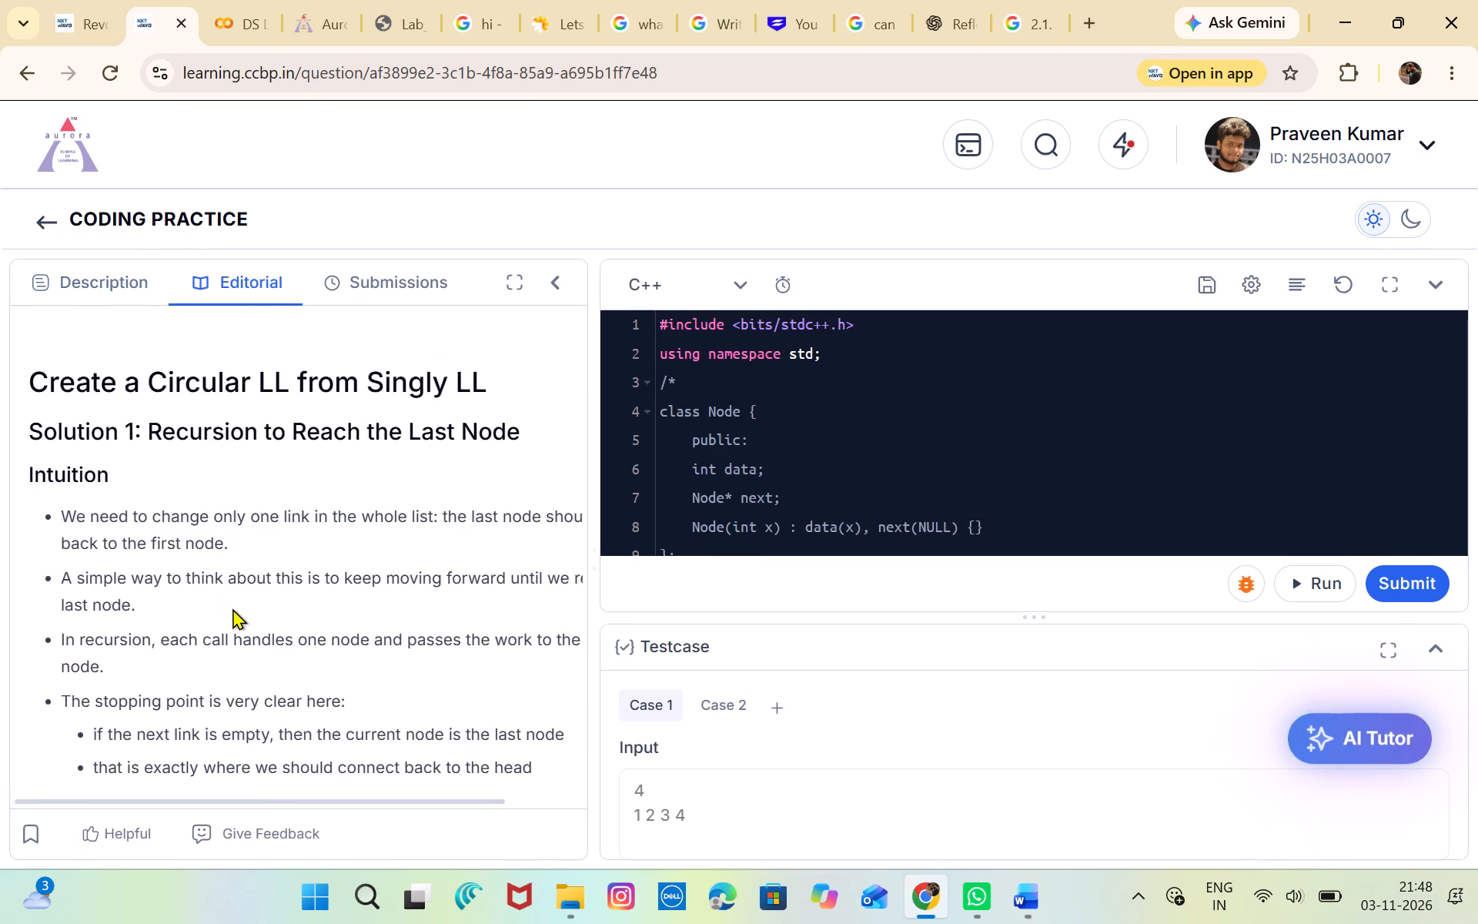
scroll(232, 608, "down", 11)
scroll(232, 608, "up", 3)
scroll(232, 608, "down", 6)
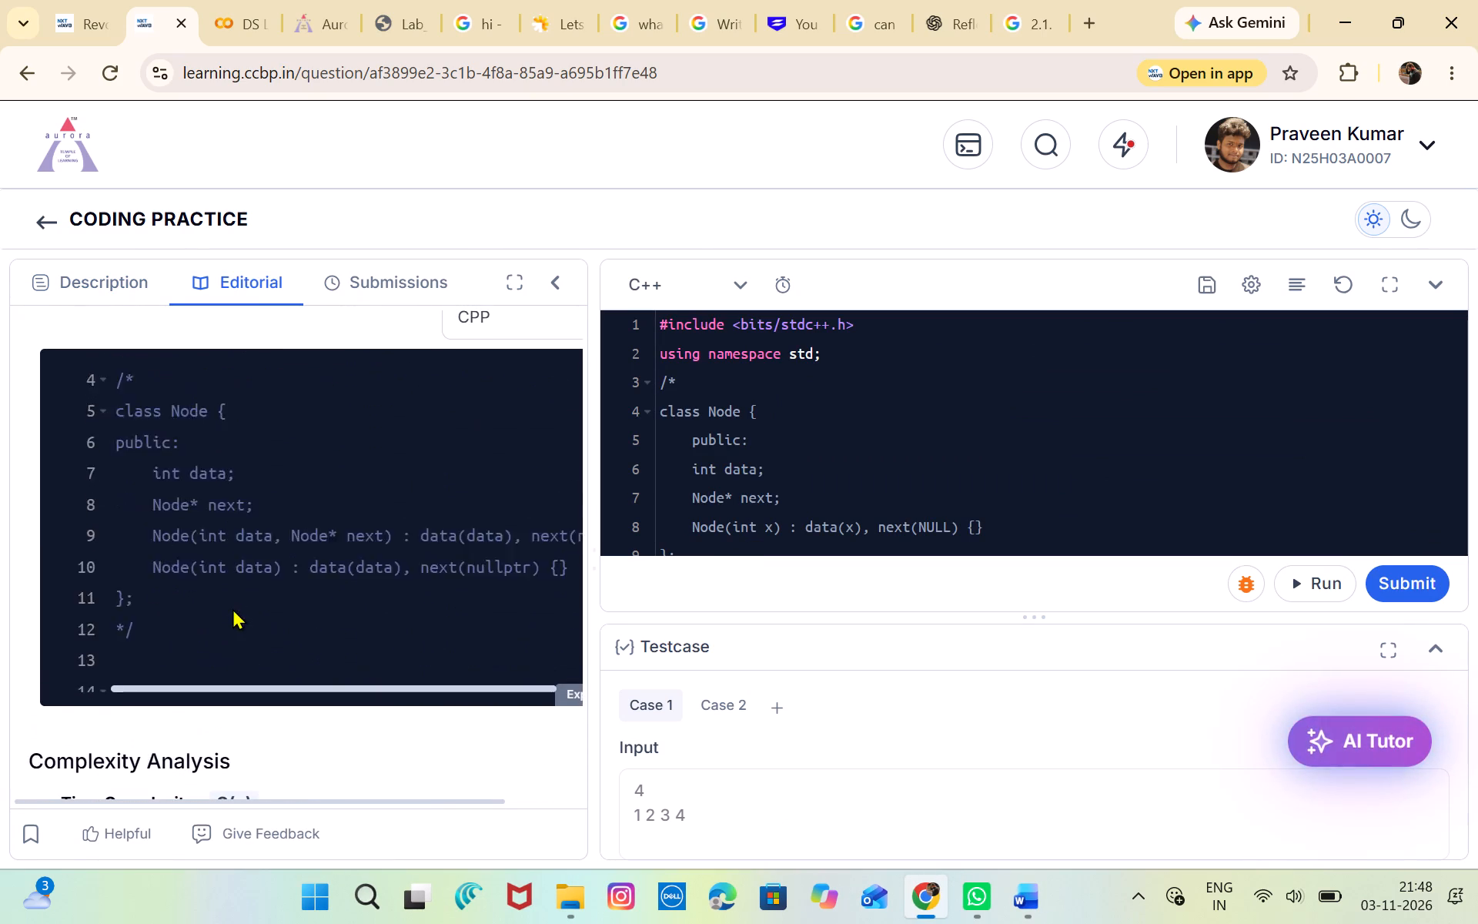
scroll(232, 608, "down", 5)
scroll(232, 608, "up", 1)
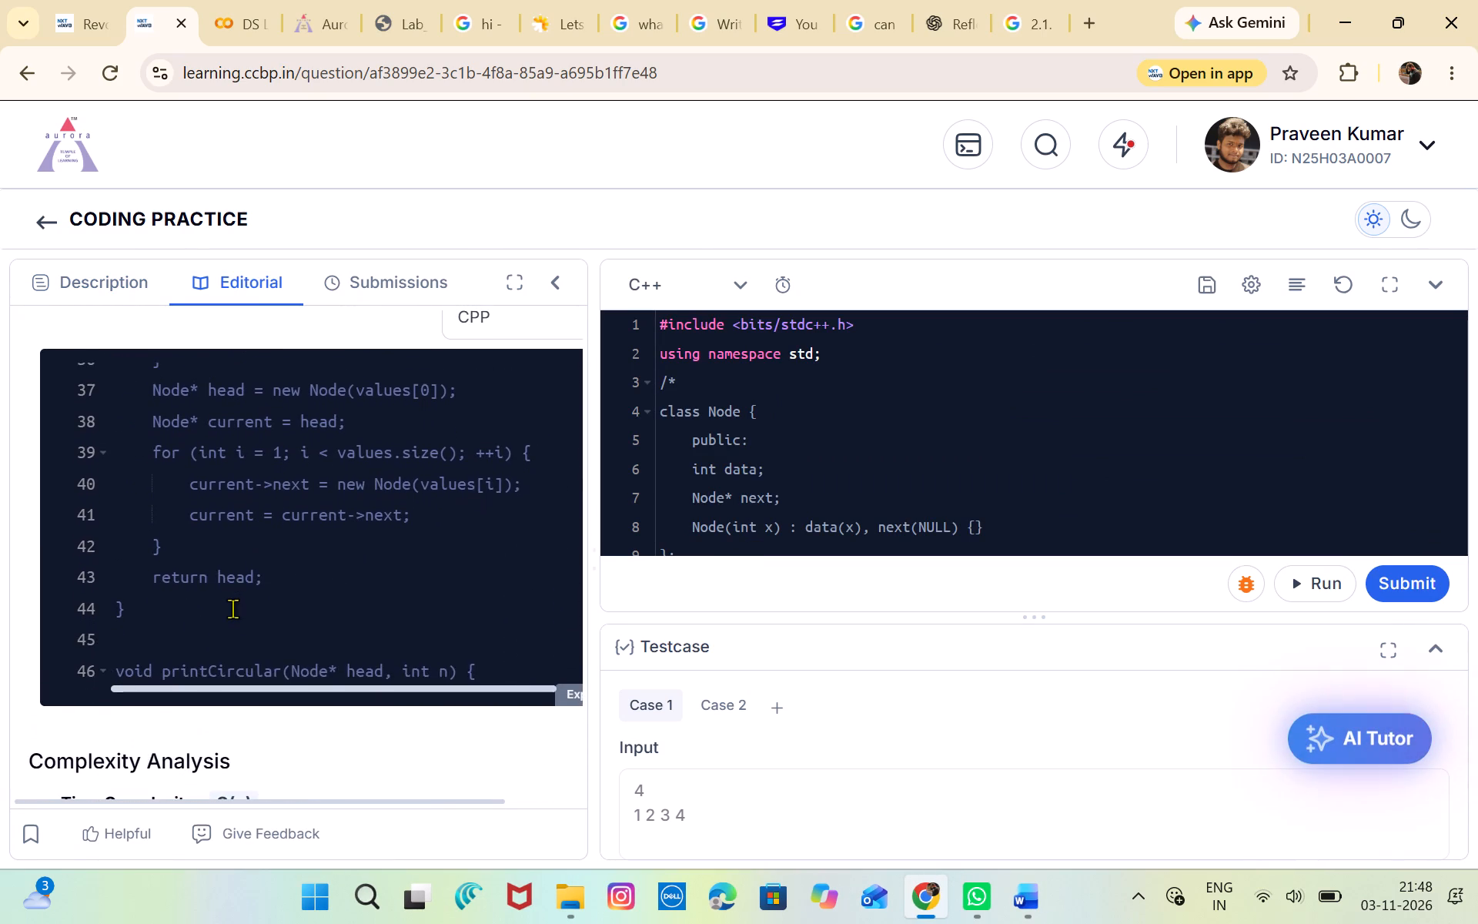
scroll(232, 608, "up", 1)
scroll(232, 608, "down", 1)
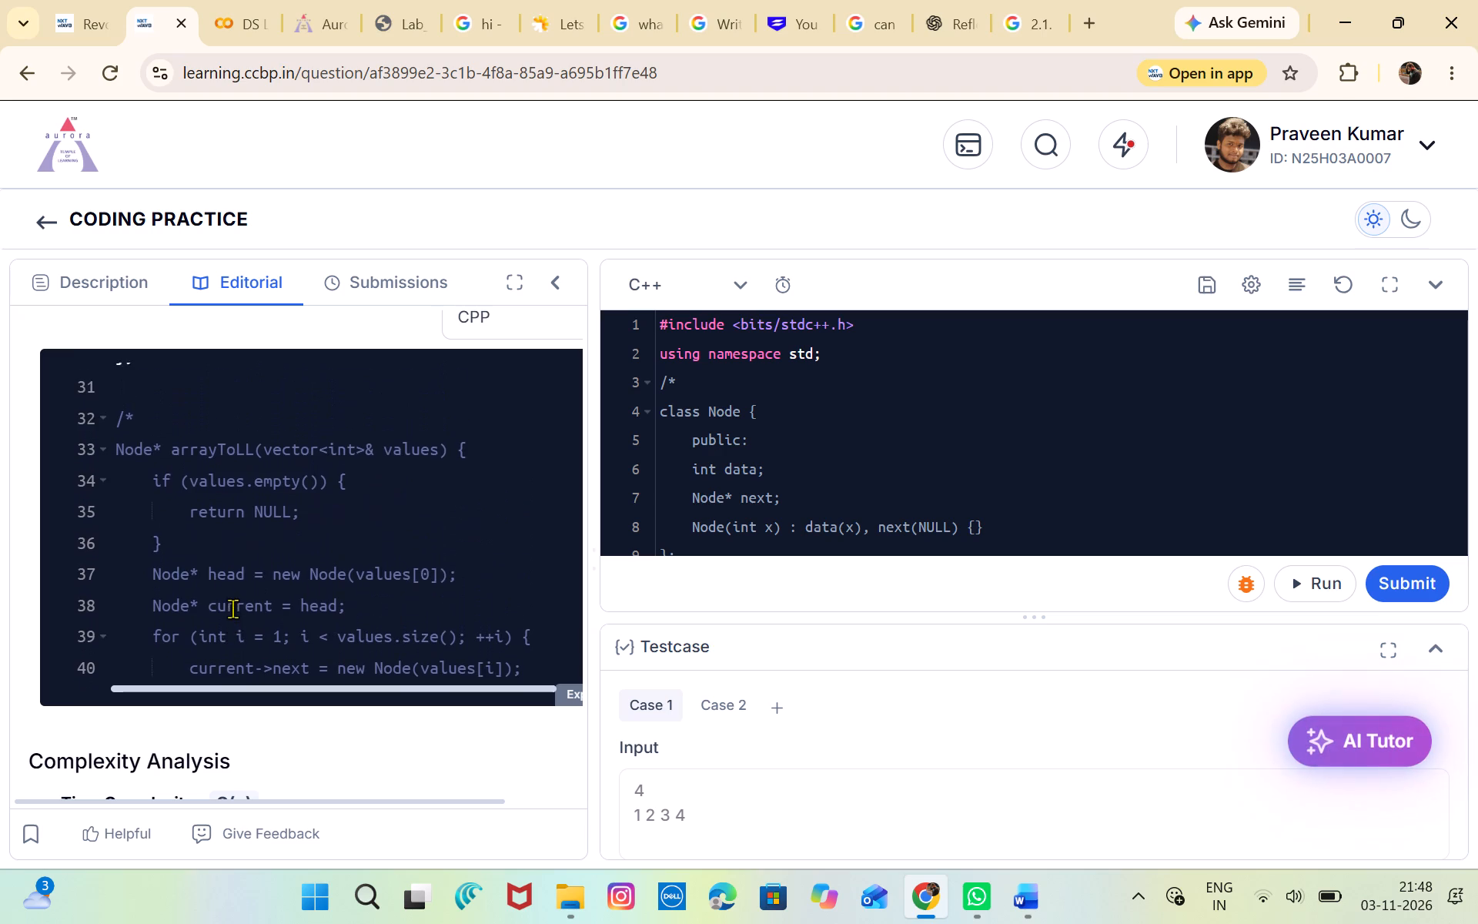
scroll(232, 608, "down", 5)
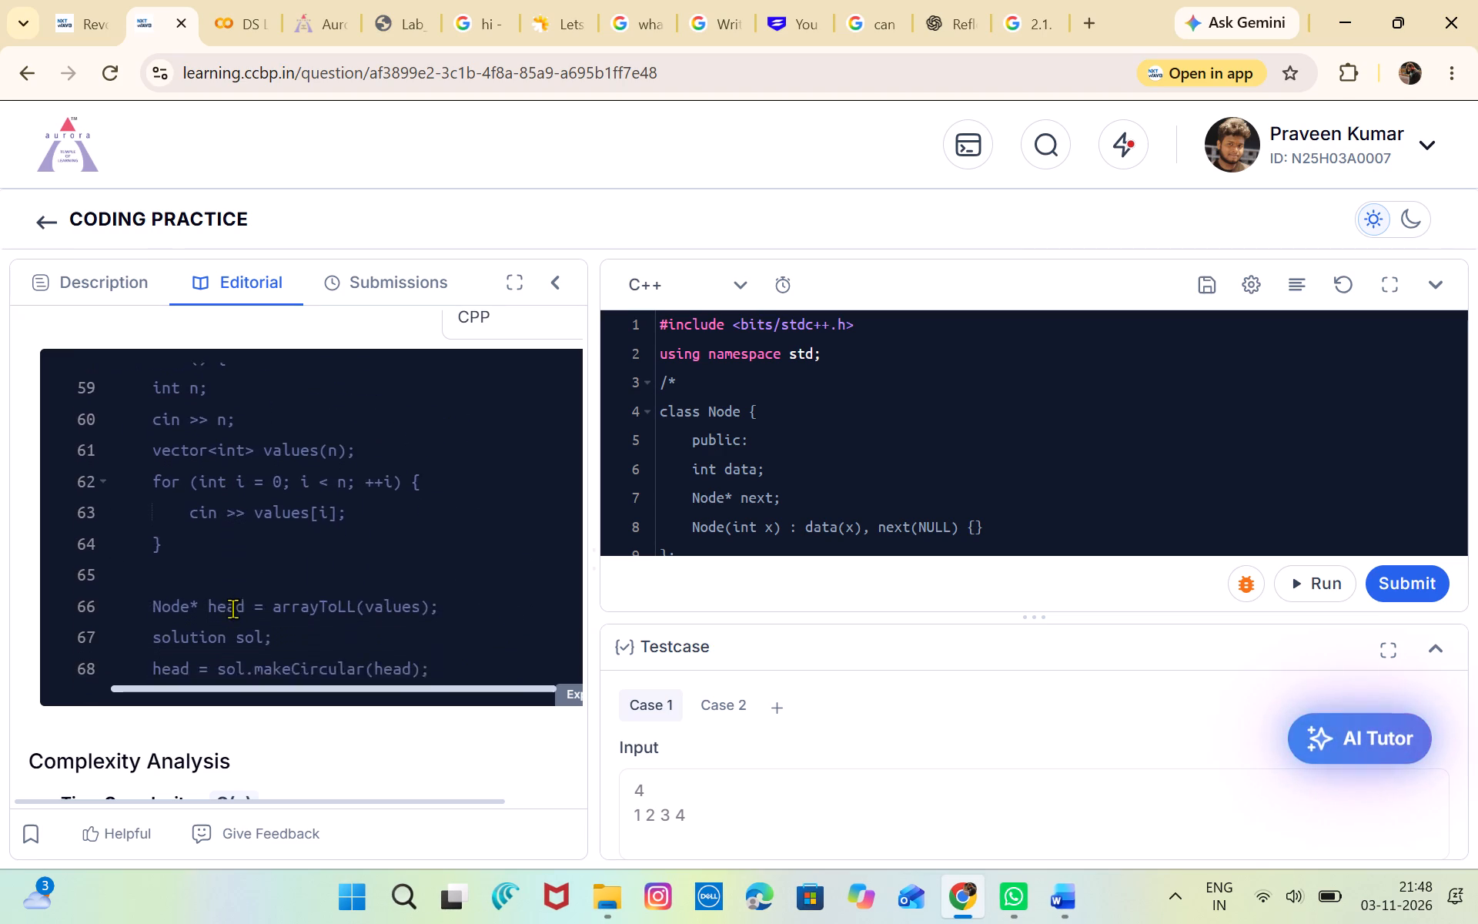
scroll(232, 608, "down", 5)
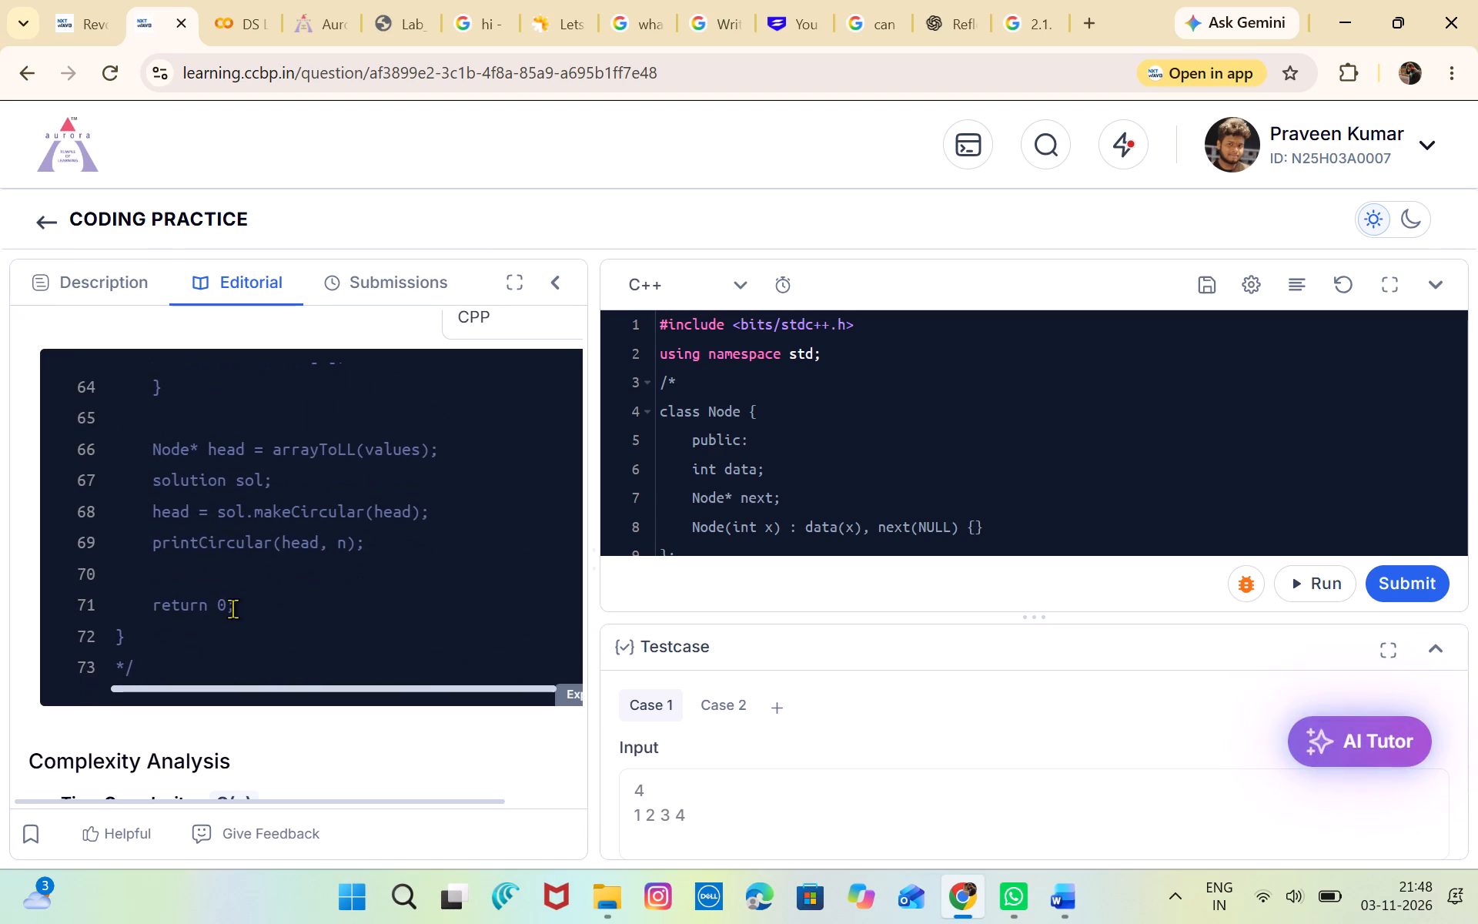
scroll(232, 608, "down", 1)
scroll(232, 608, "up", 5)
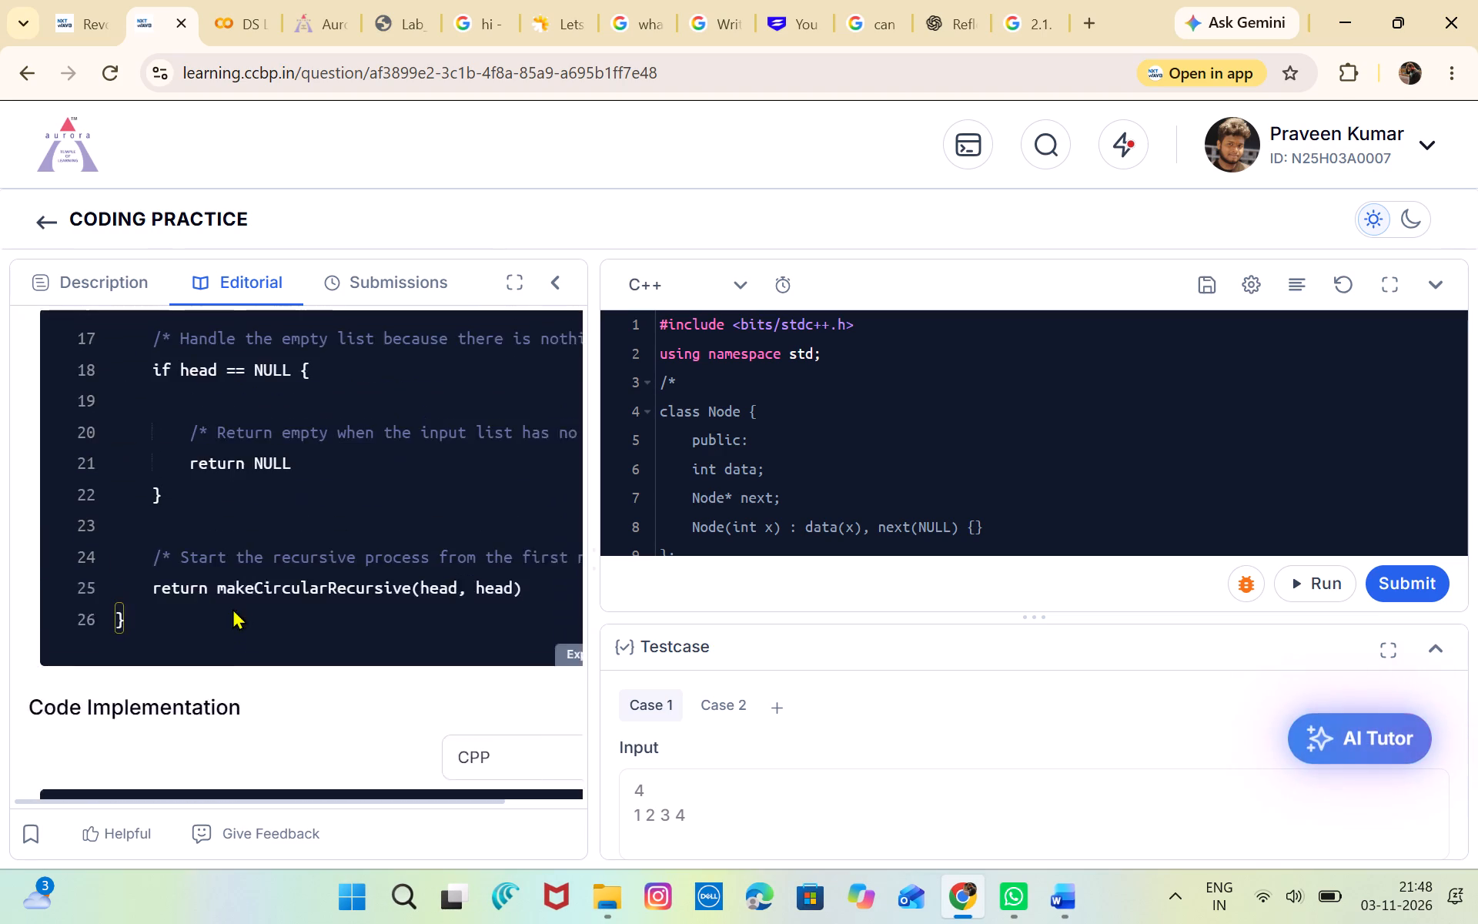
scroll(232, 608, "up", 4)
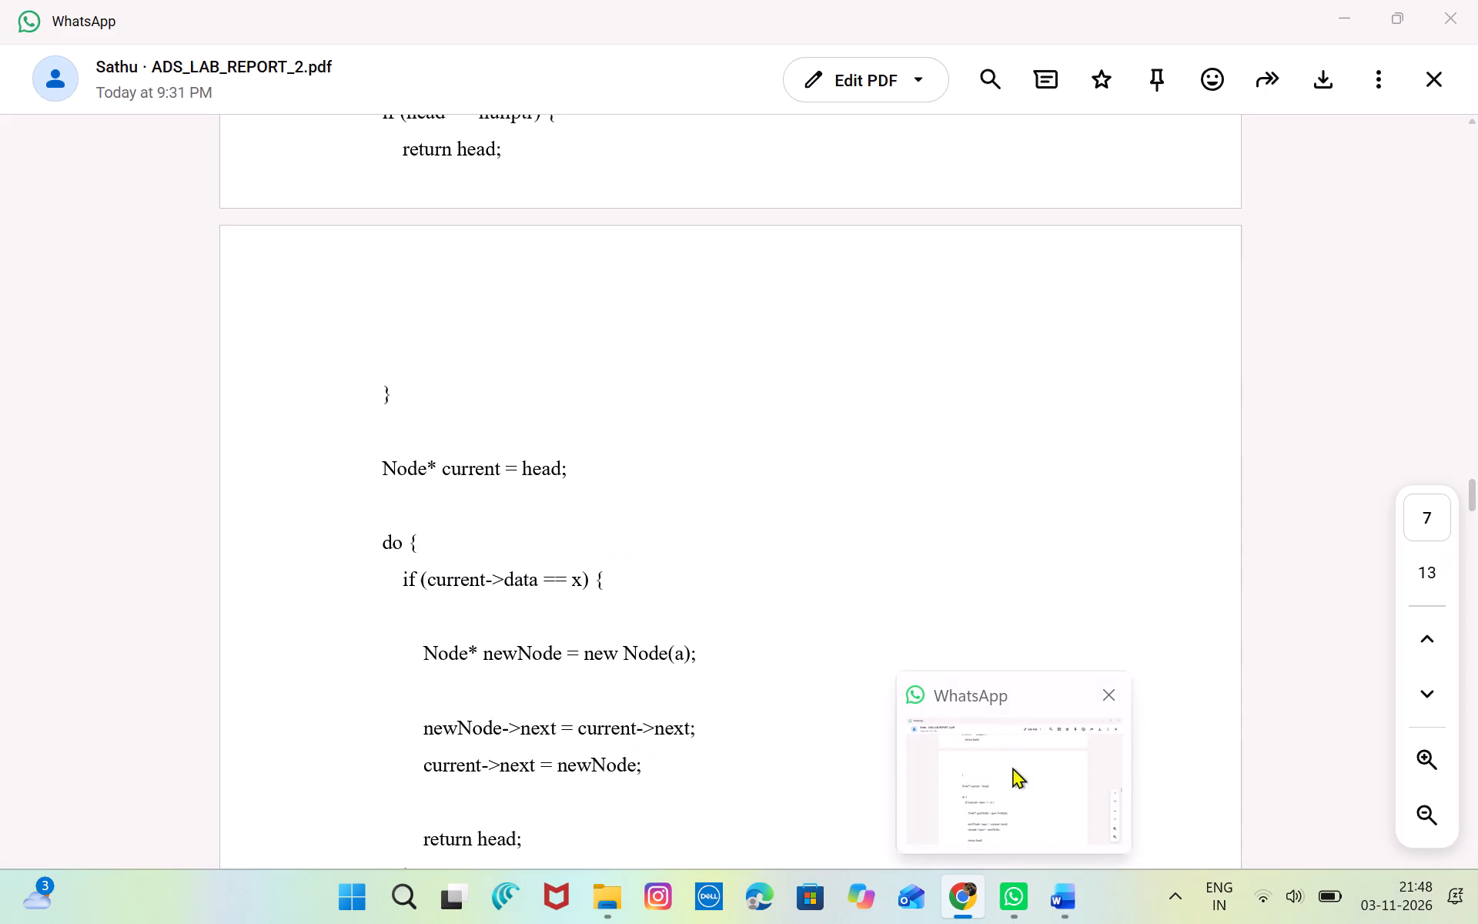
Back in Lab_Report_2 in Word, add an empty line after the closing brace of question 2.4's code.
left_click(1022, 754)
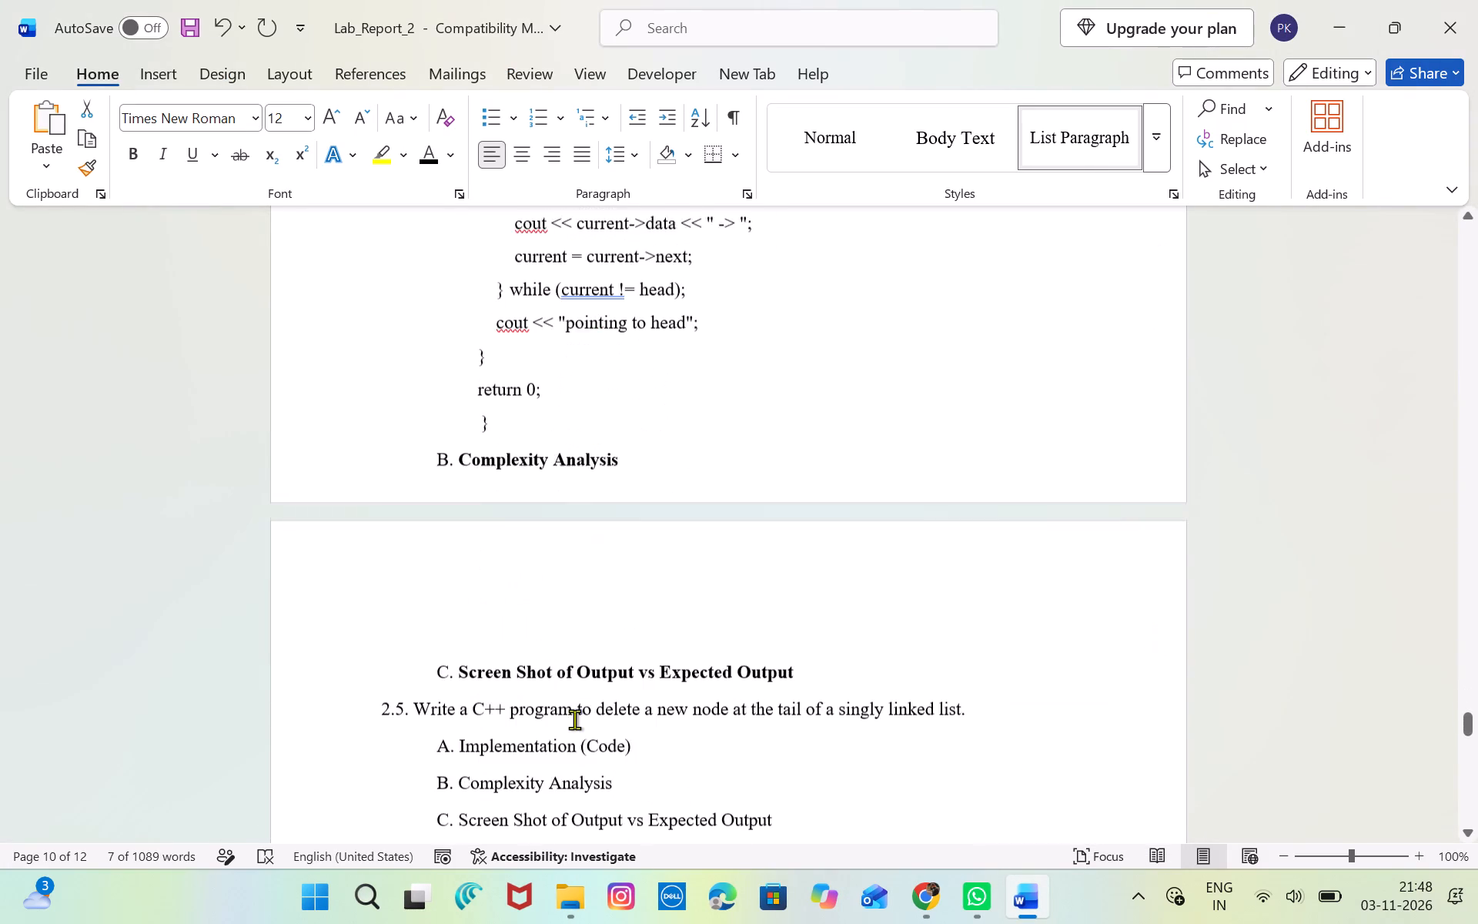
left_click(499, 465)
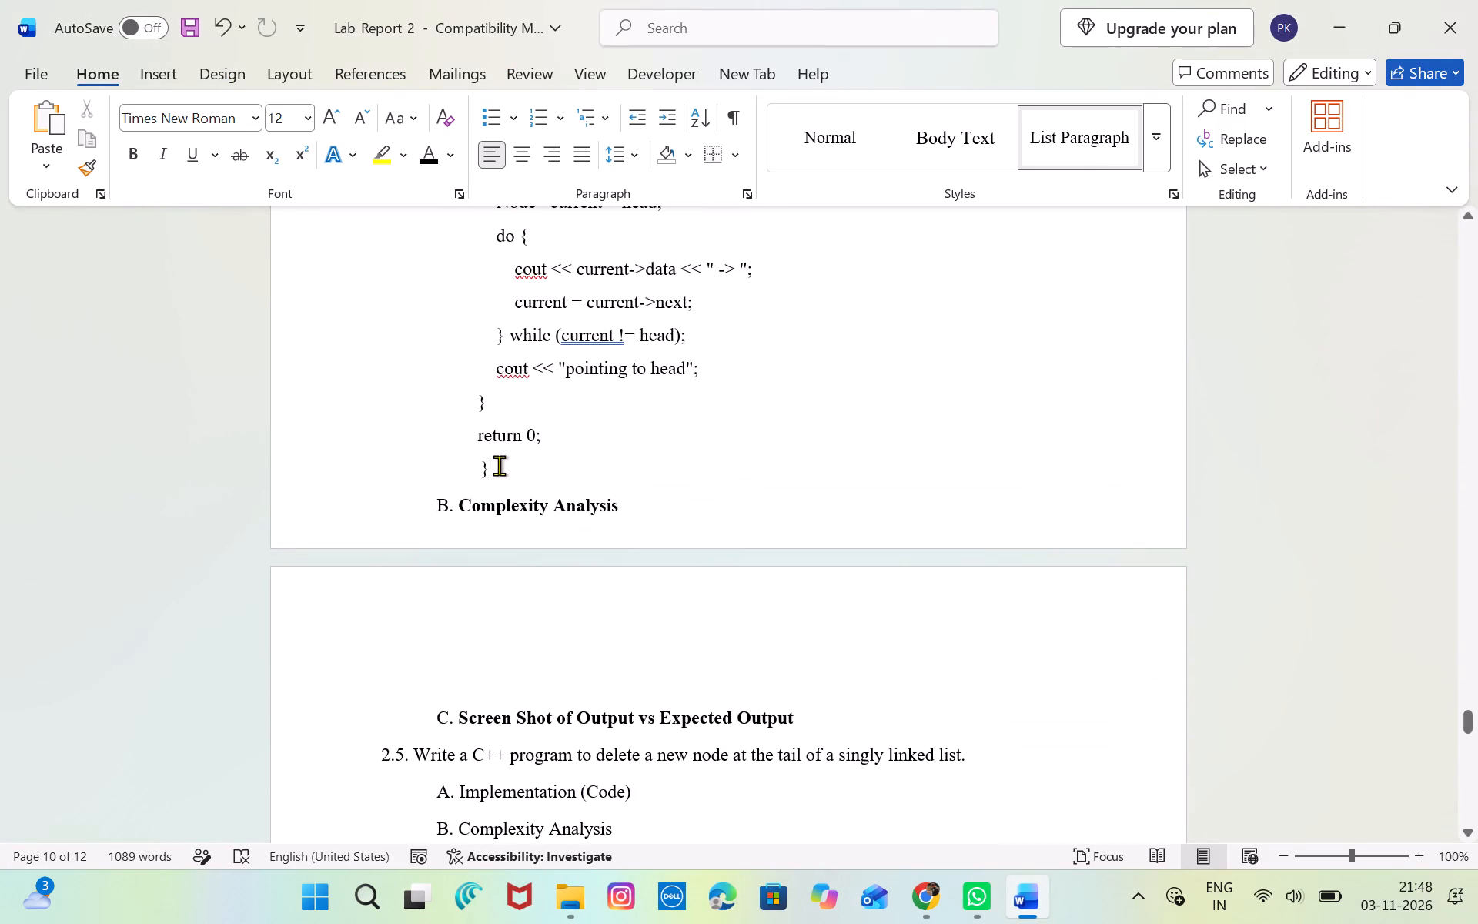
key("Return")
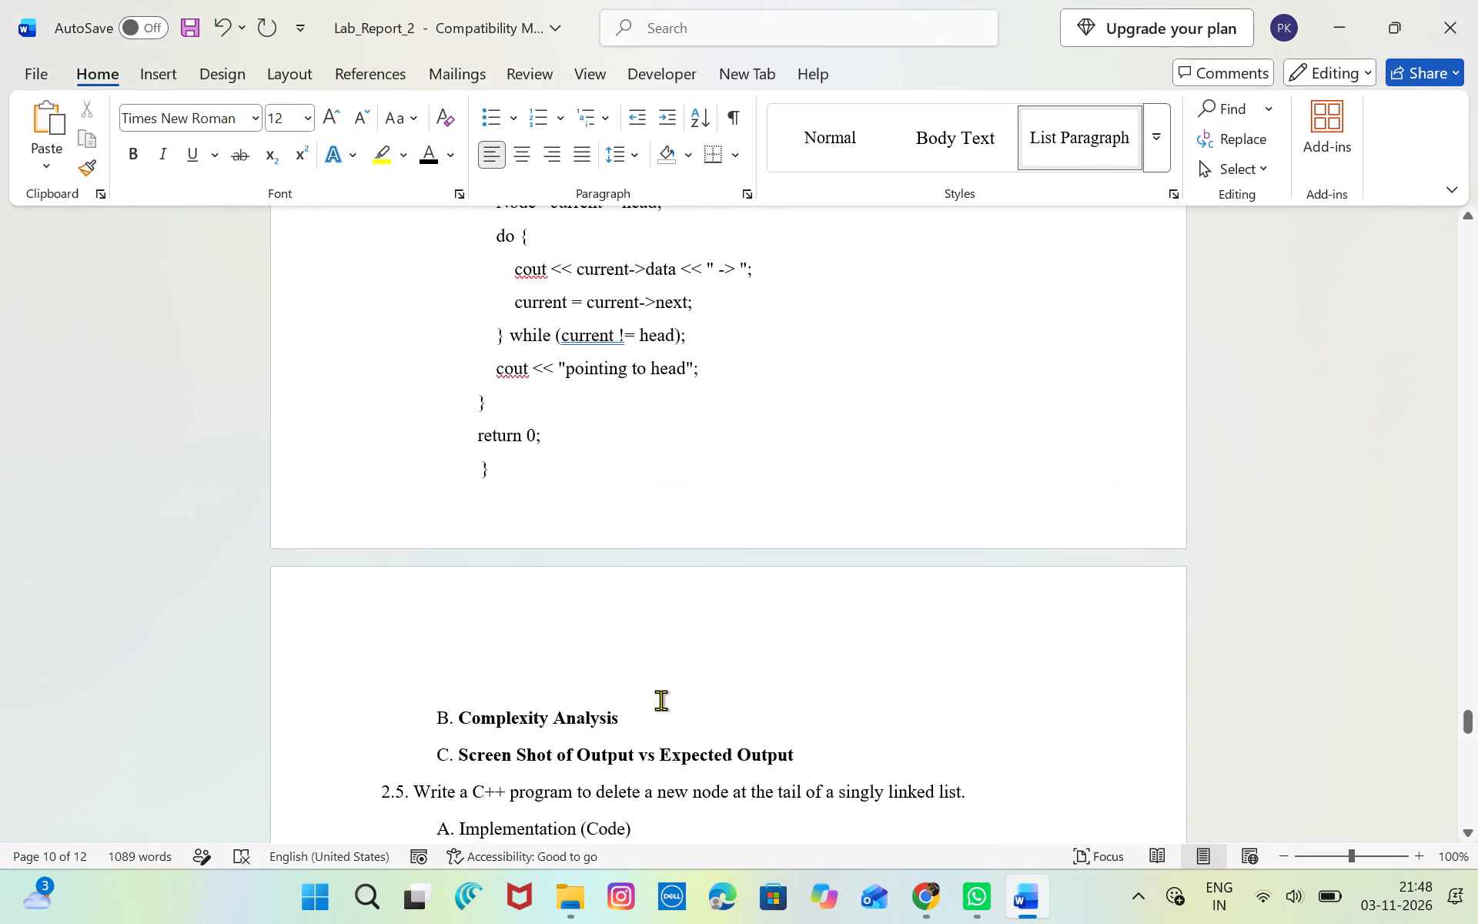
Copy the "Complexity Analysis" heading under question 2.4.
left_click(643, 720)
left_click(643, 720)
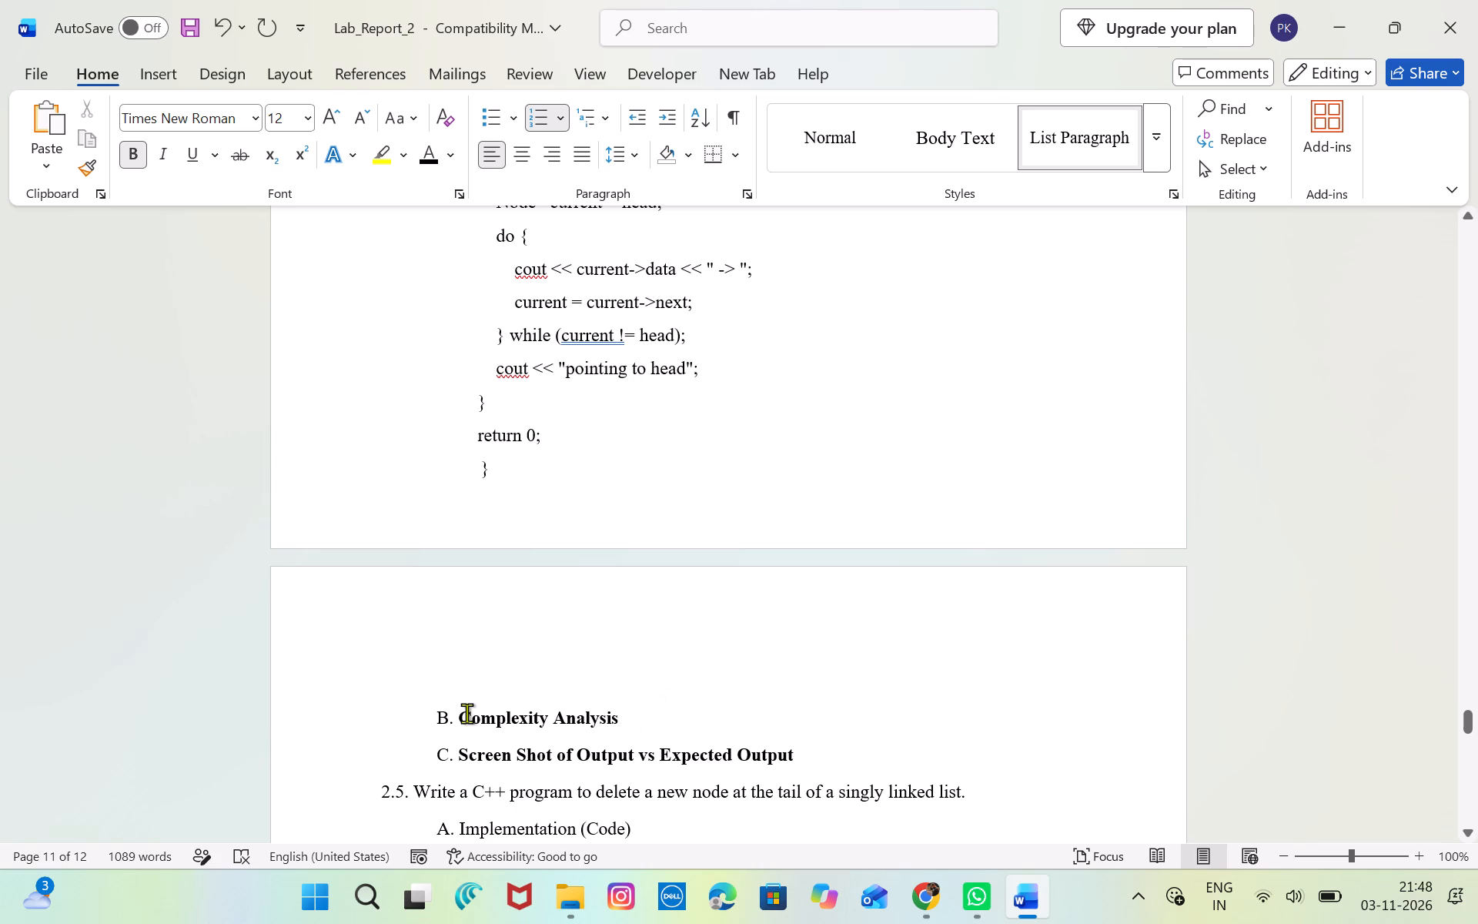
left_click(462, 719)
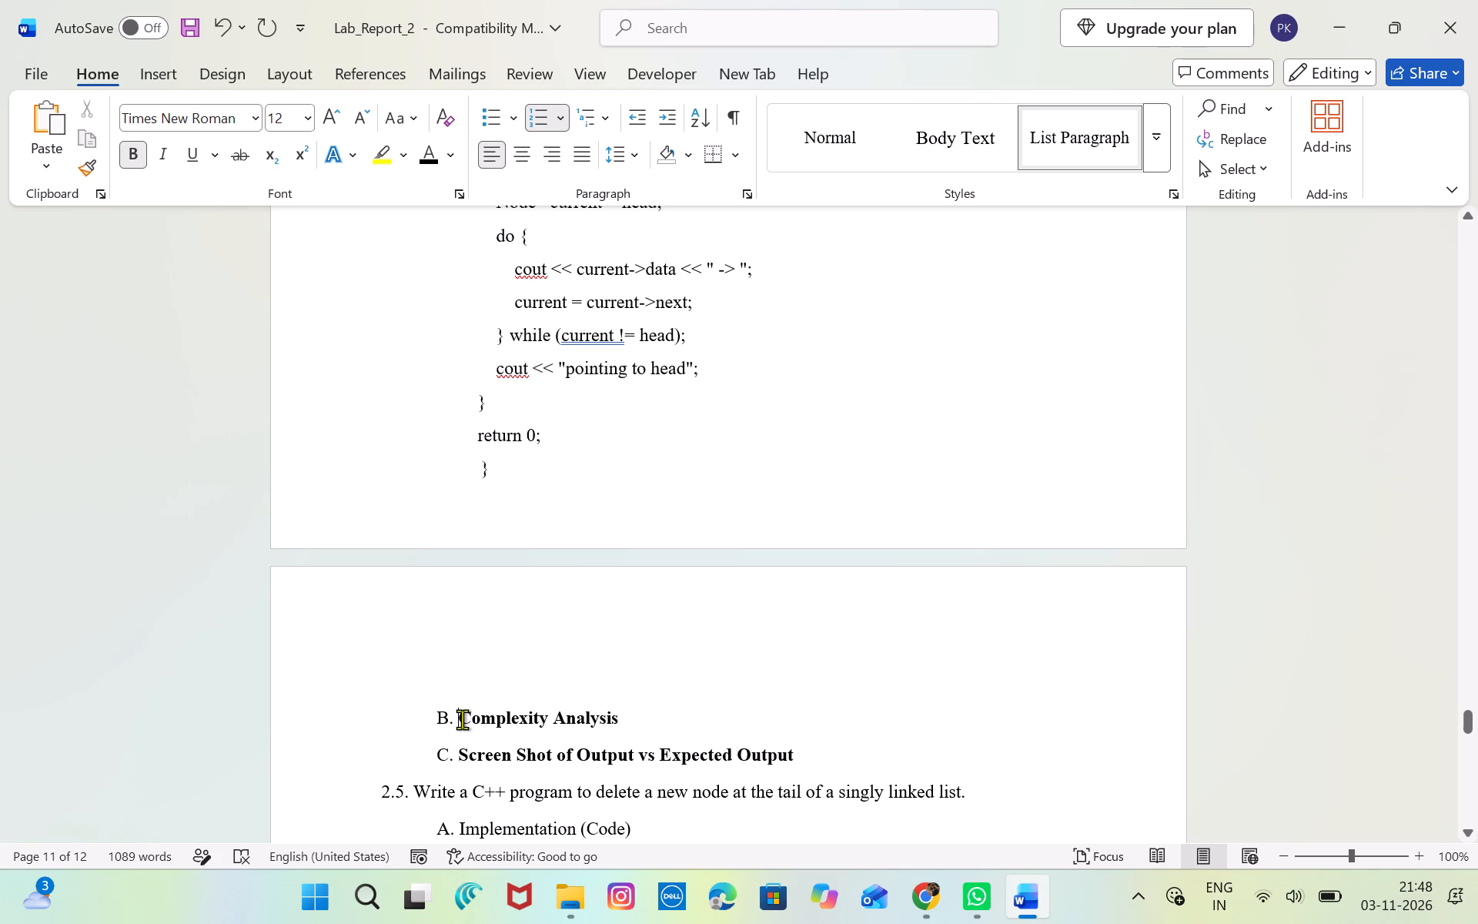
left_click(462, 719)
left_click_drag(461, 719, 626, 711)
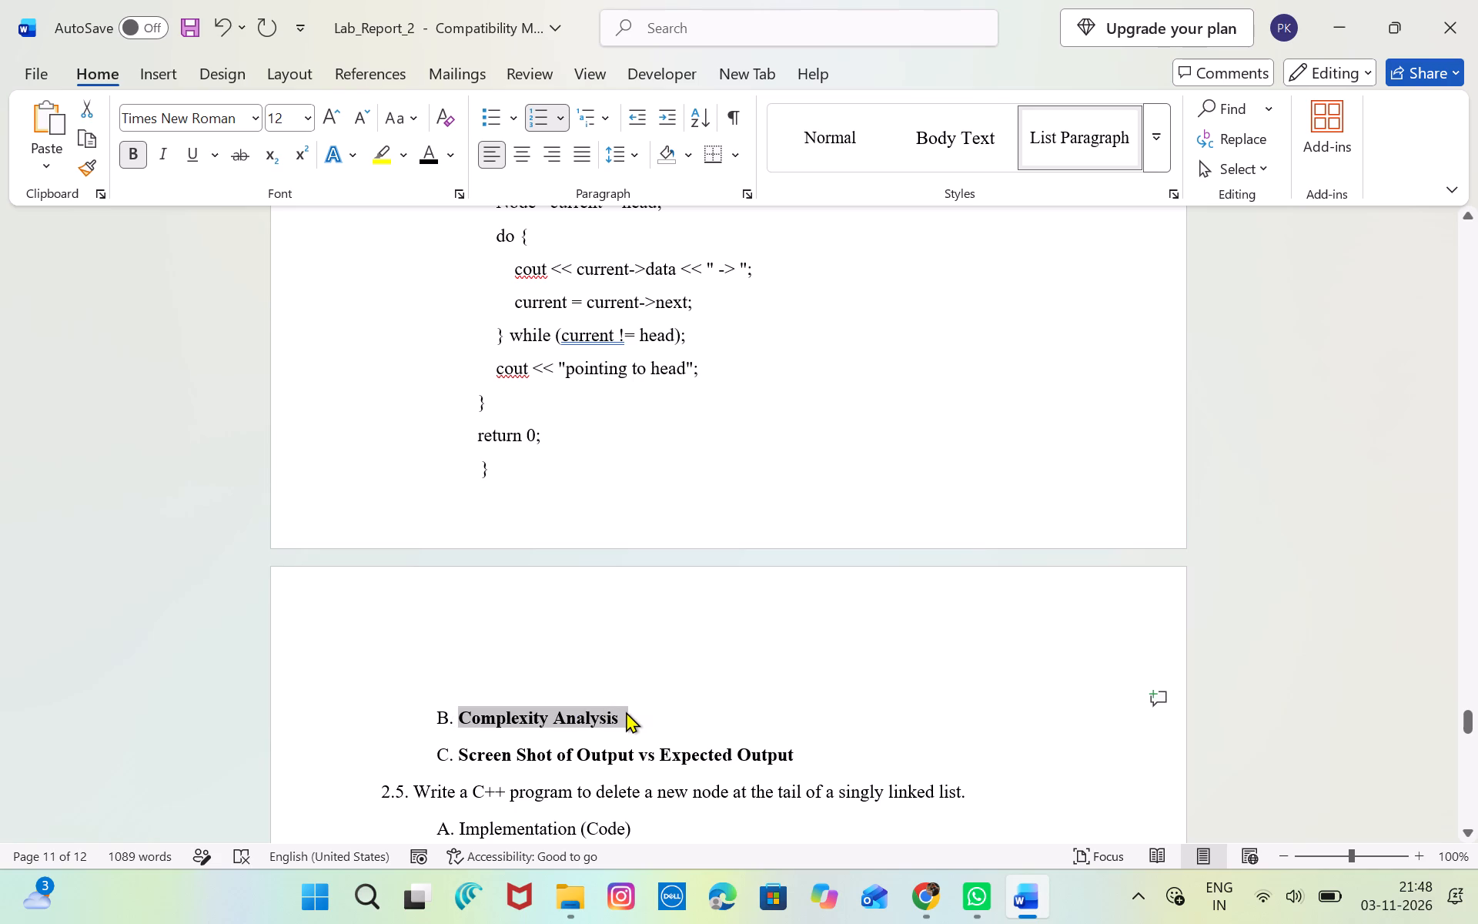
key("ctrl+c")
left_click(880, 818)
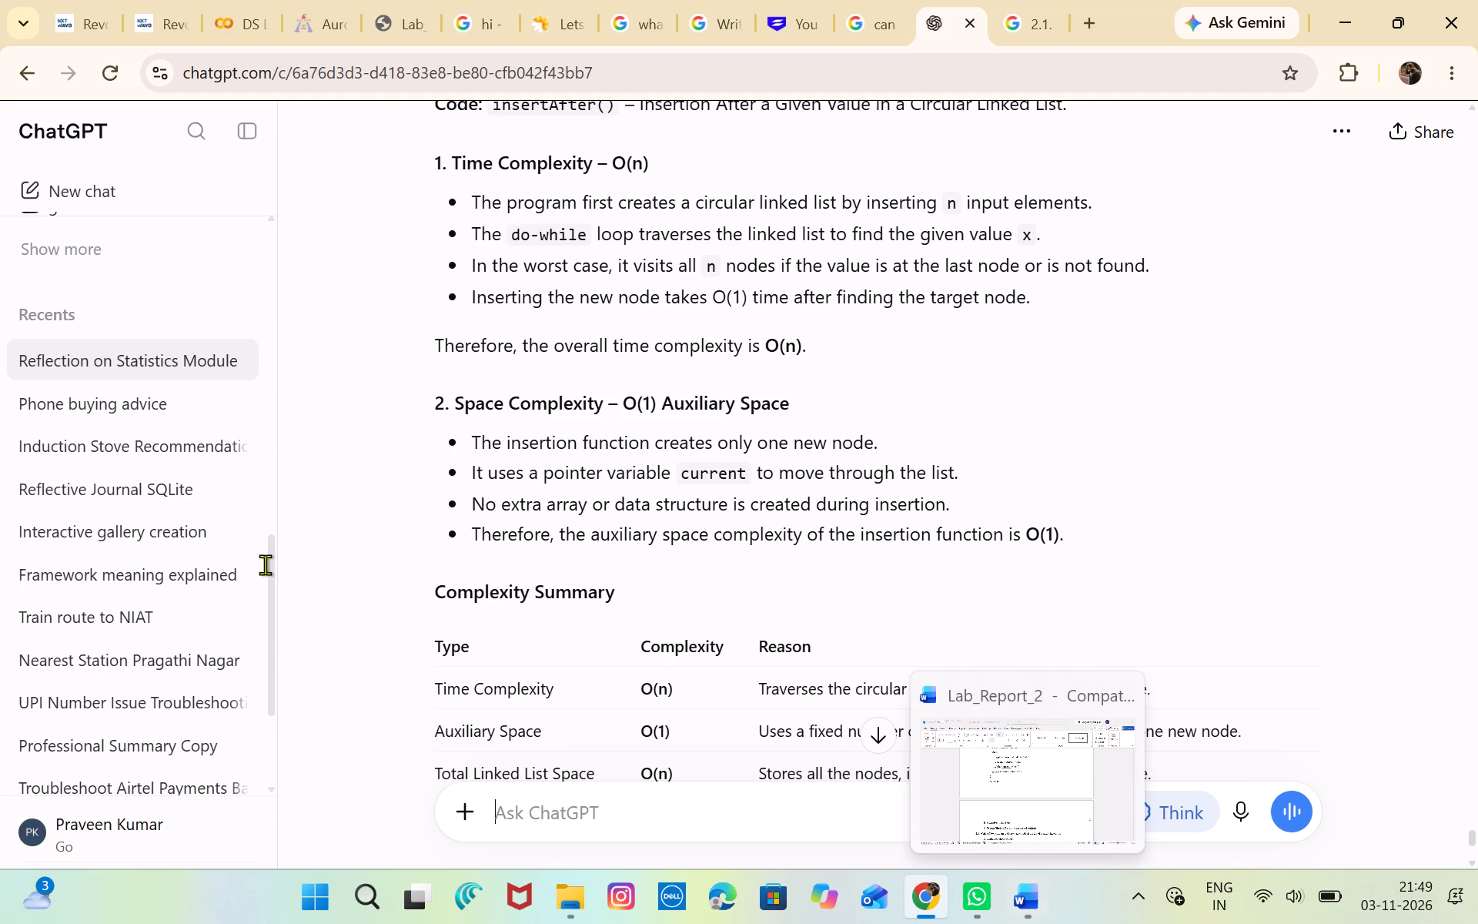
Open the code playground from the coding practice page, finish its welcome tour, and set the language to C++.
left_click(155, 0)
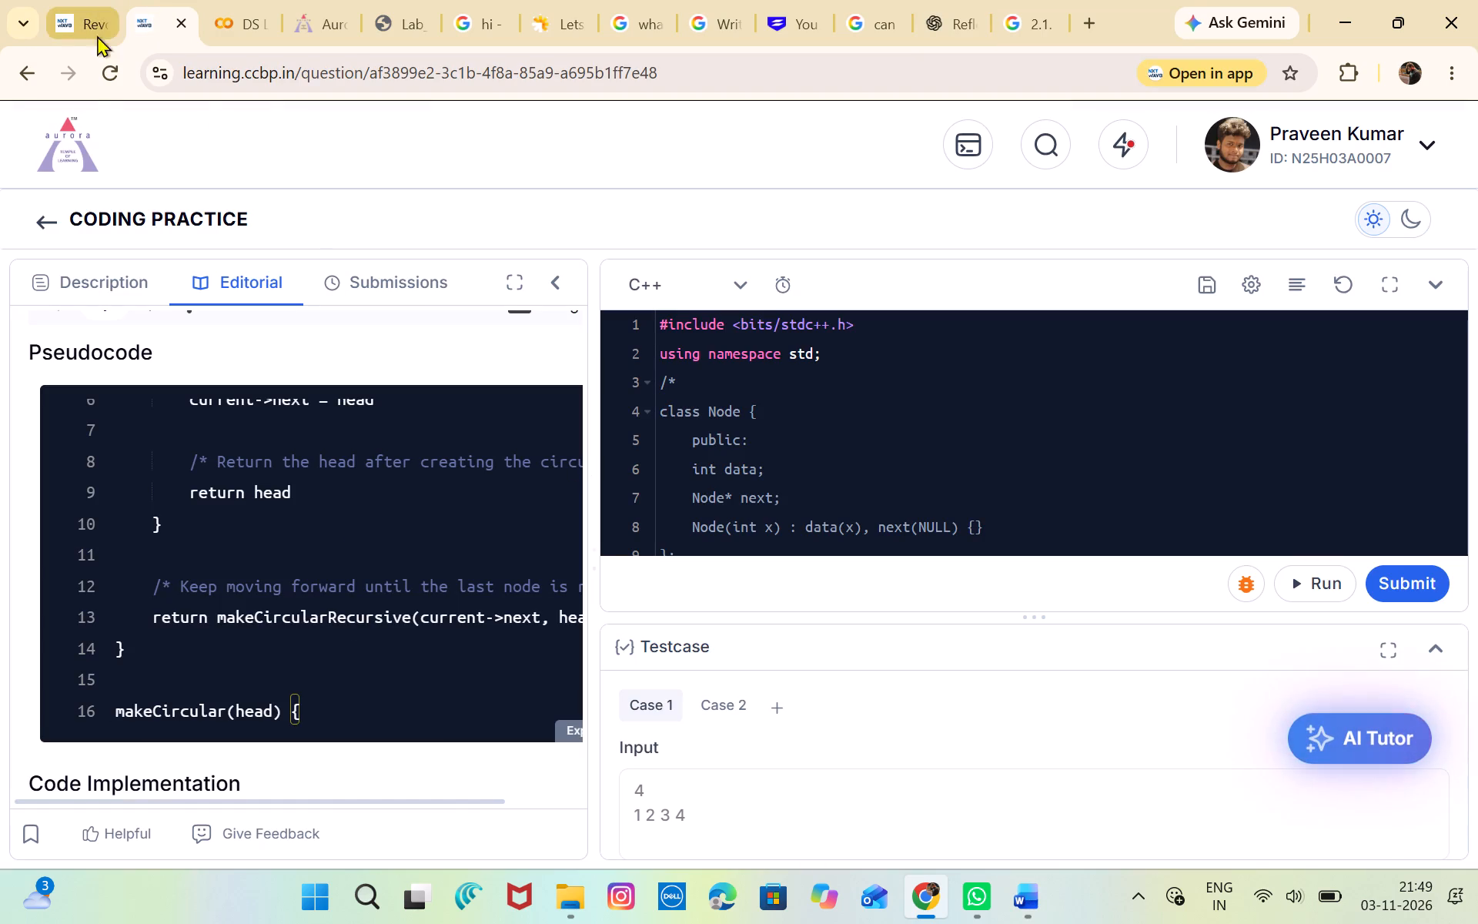
left_click(966, 147)
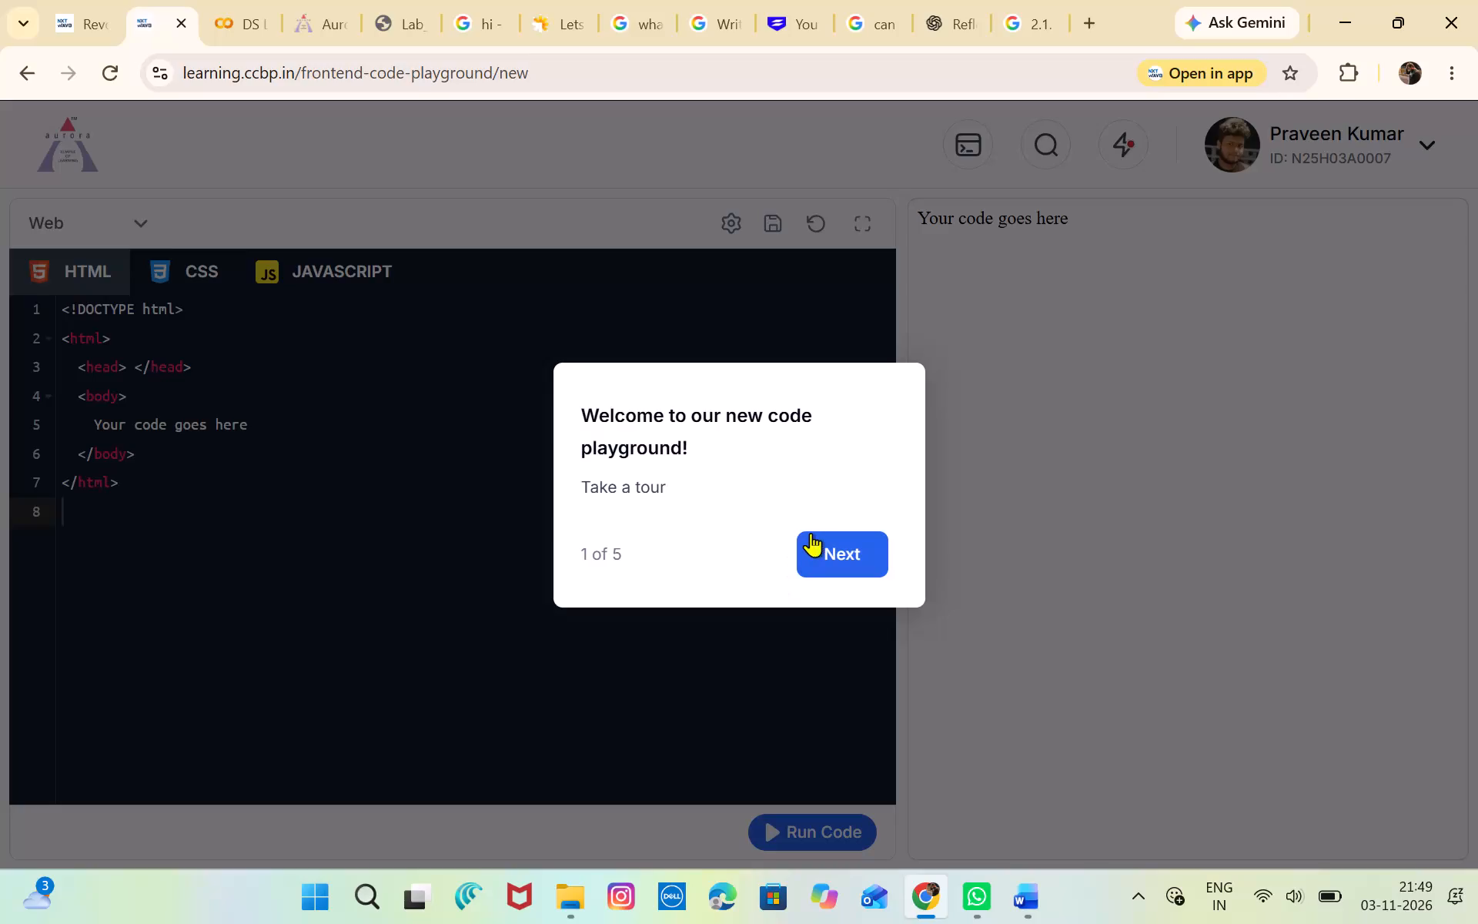
left_click(815, 533)
left_click(321, 408)
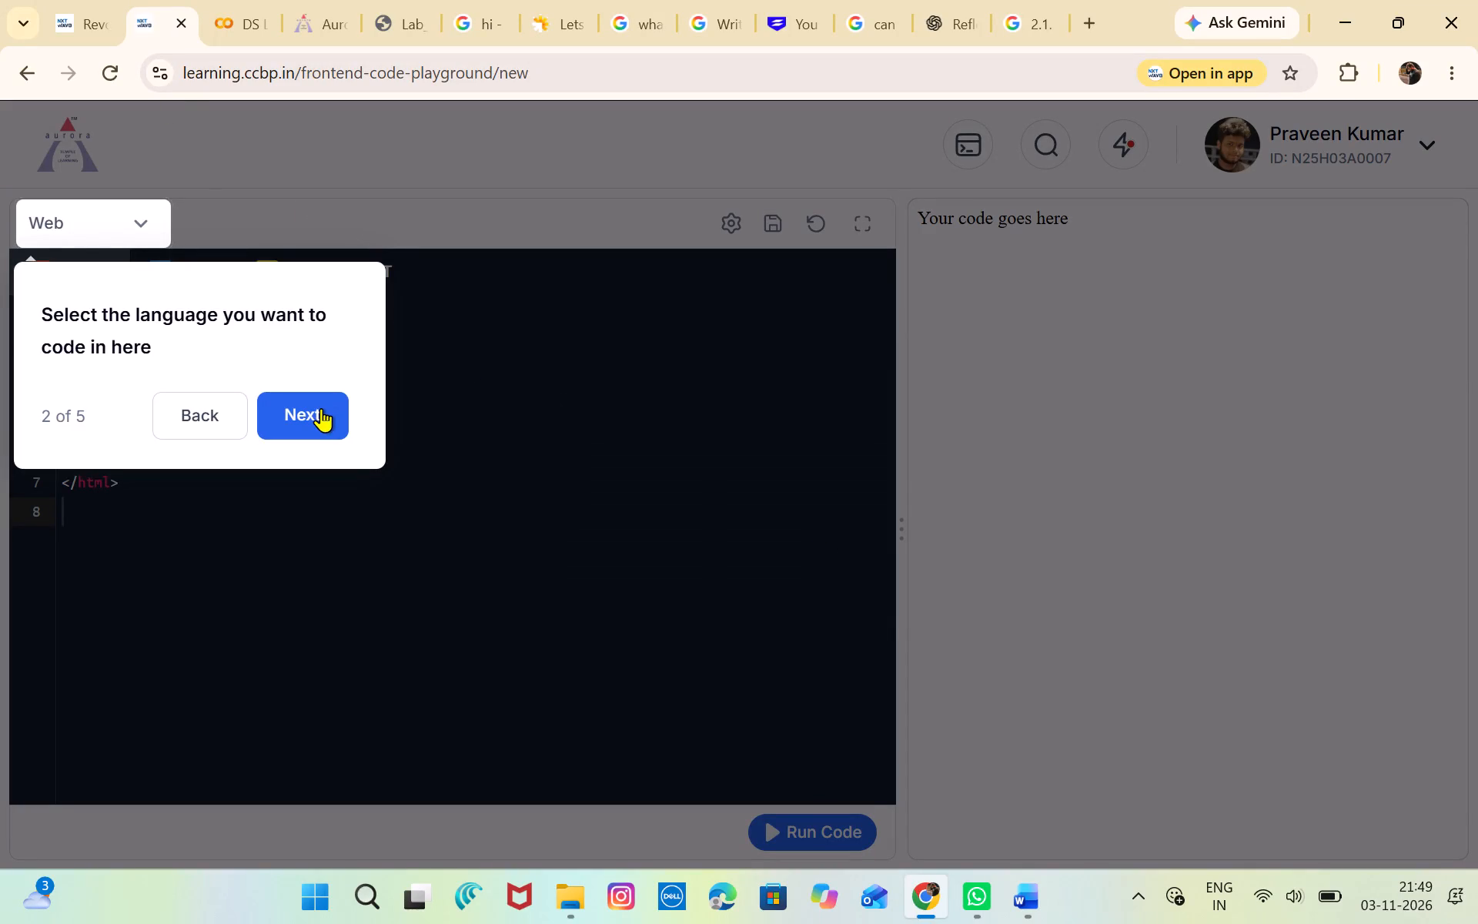
left_click(1172, 816)
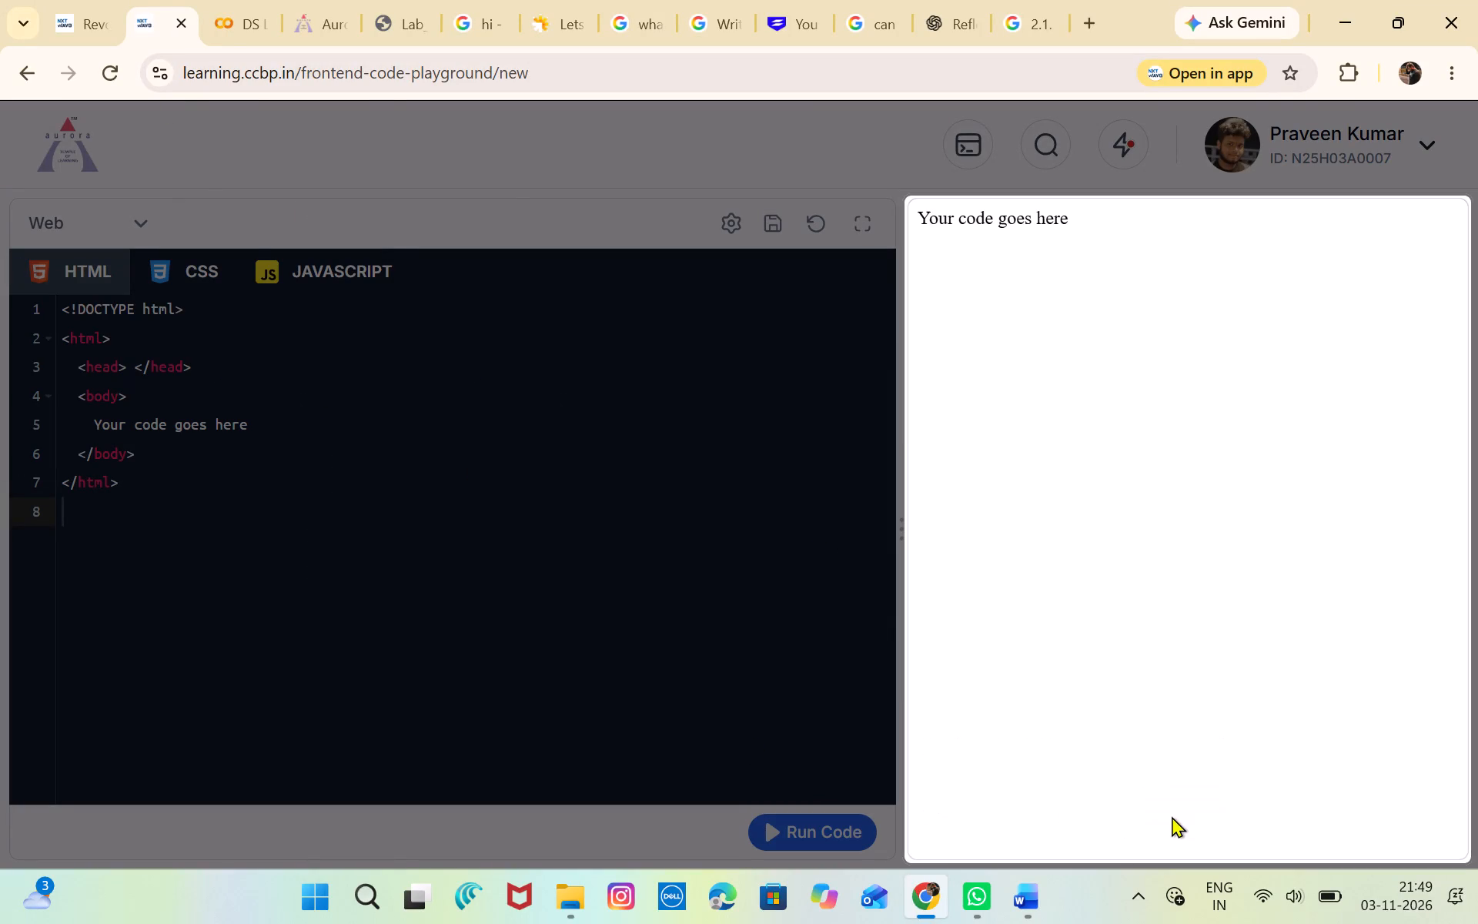
left_click(786, 375)
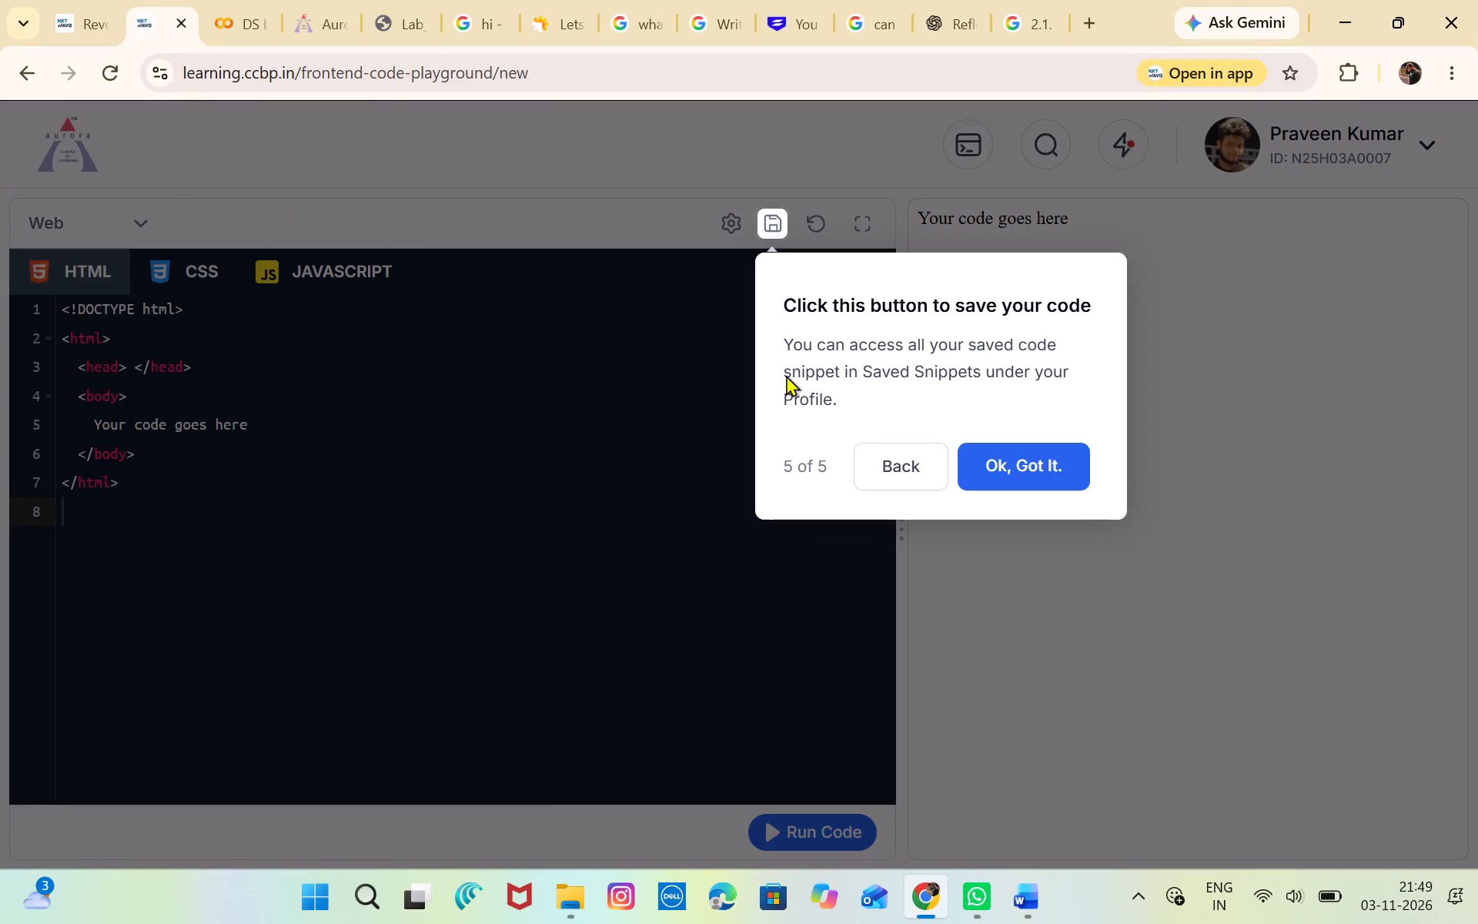
left_click(1007, 478)
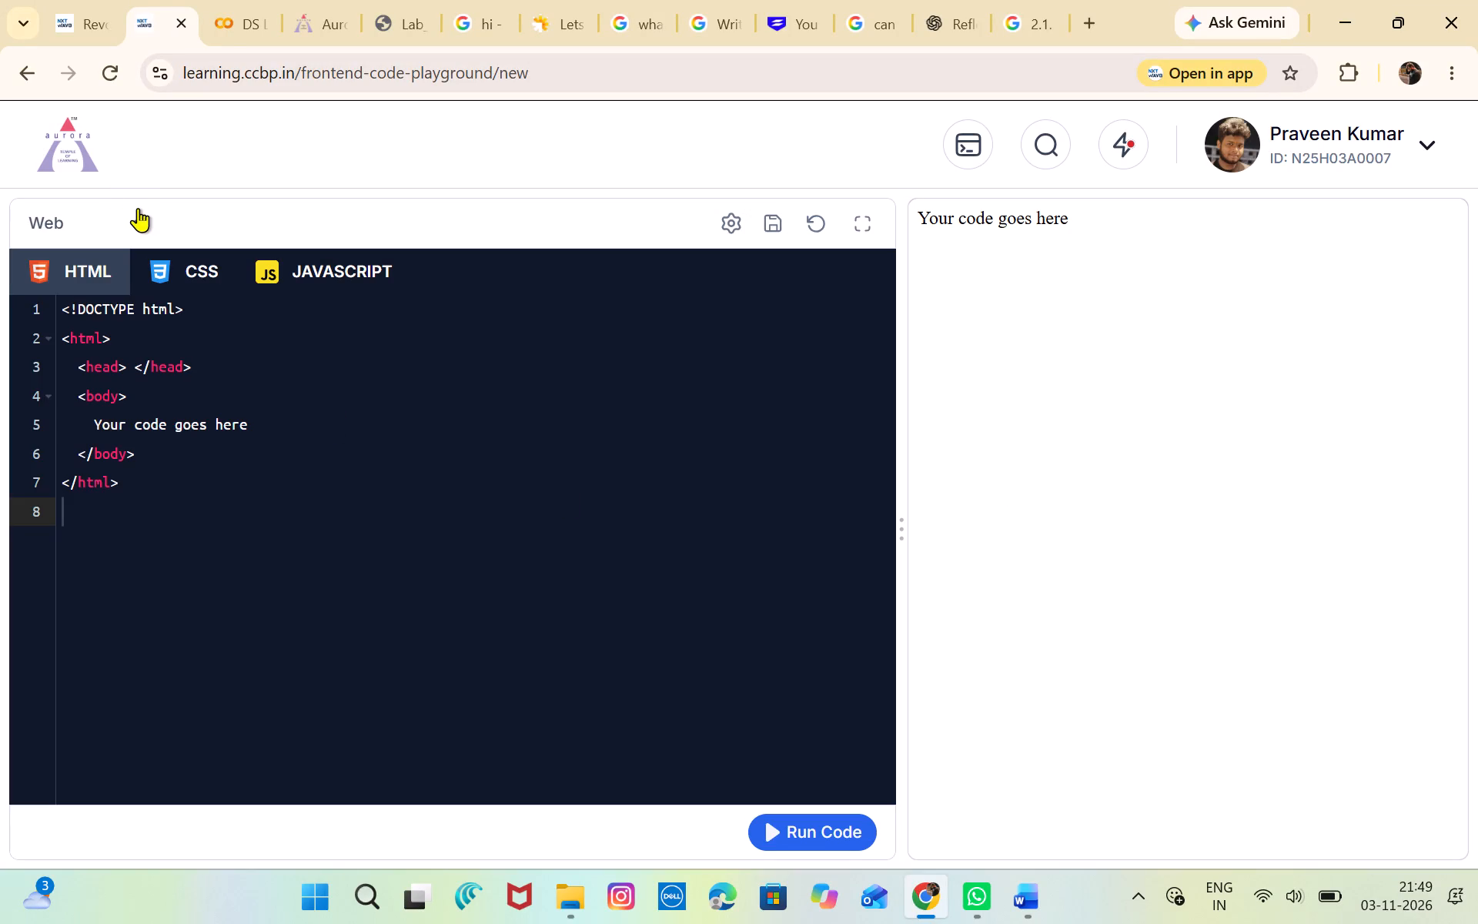
left_click(138, 208)
left_click(46, 540)
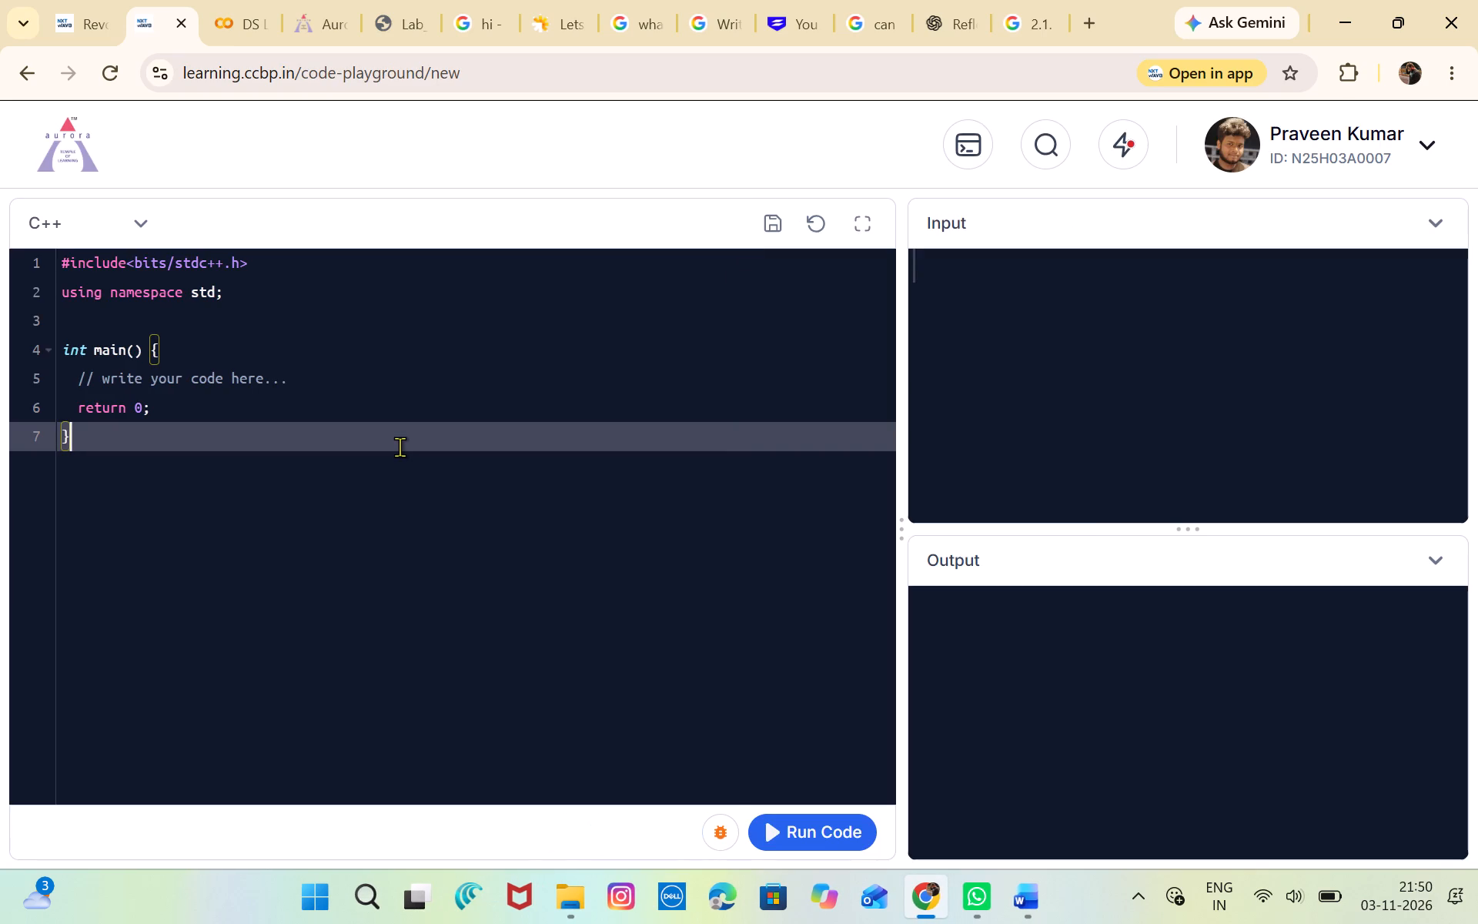
In Lab_Report_2 in Word, copy the entire question 2.4 code, from "#include <bits/stdc++.h>" through the final closing brace.
left_click(972, 812)
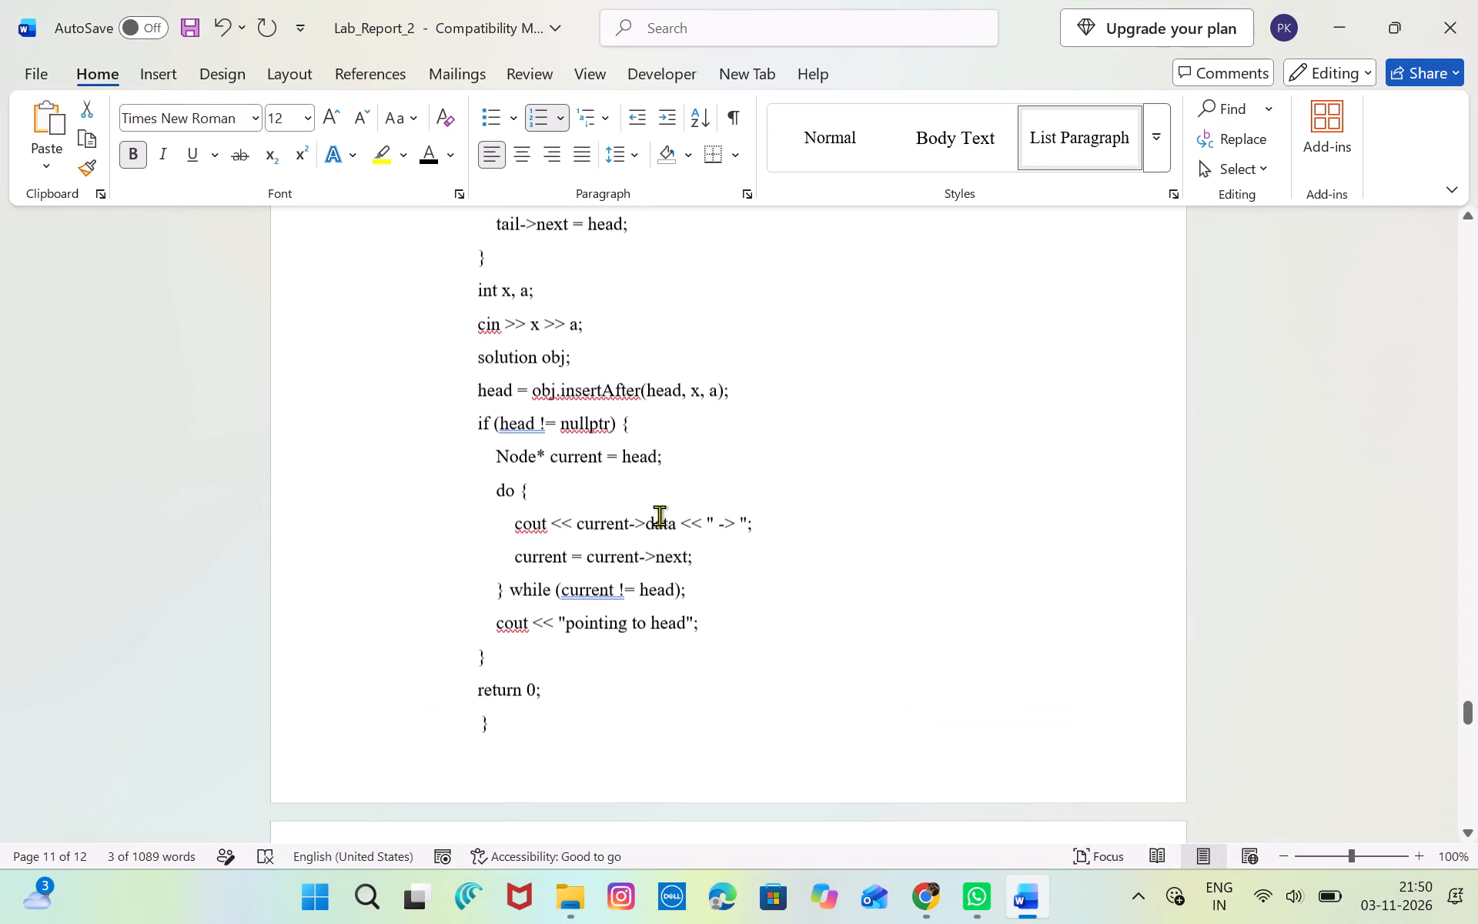
left_click(521, 728)
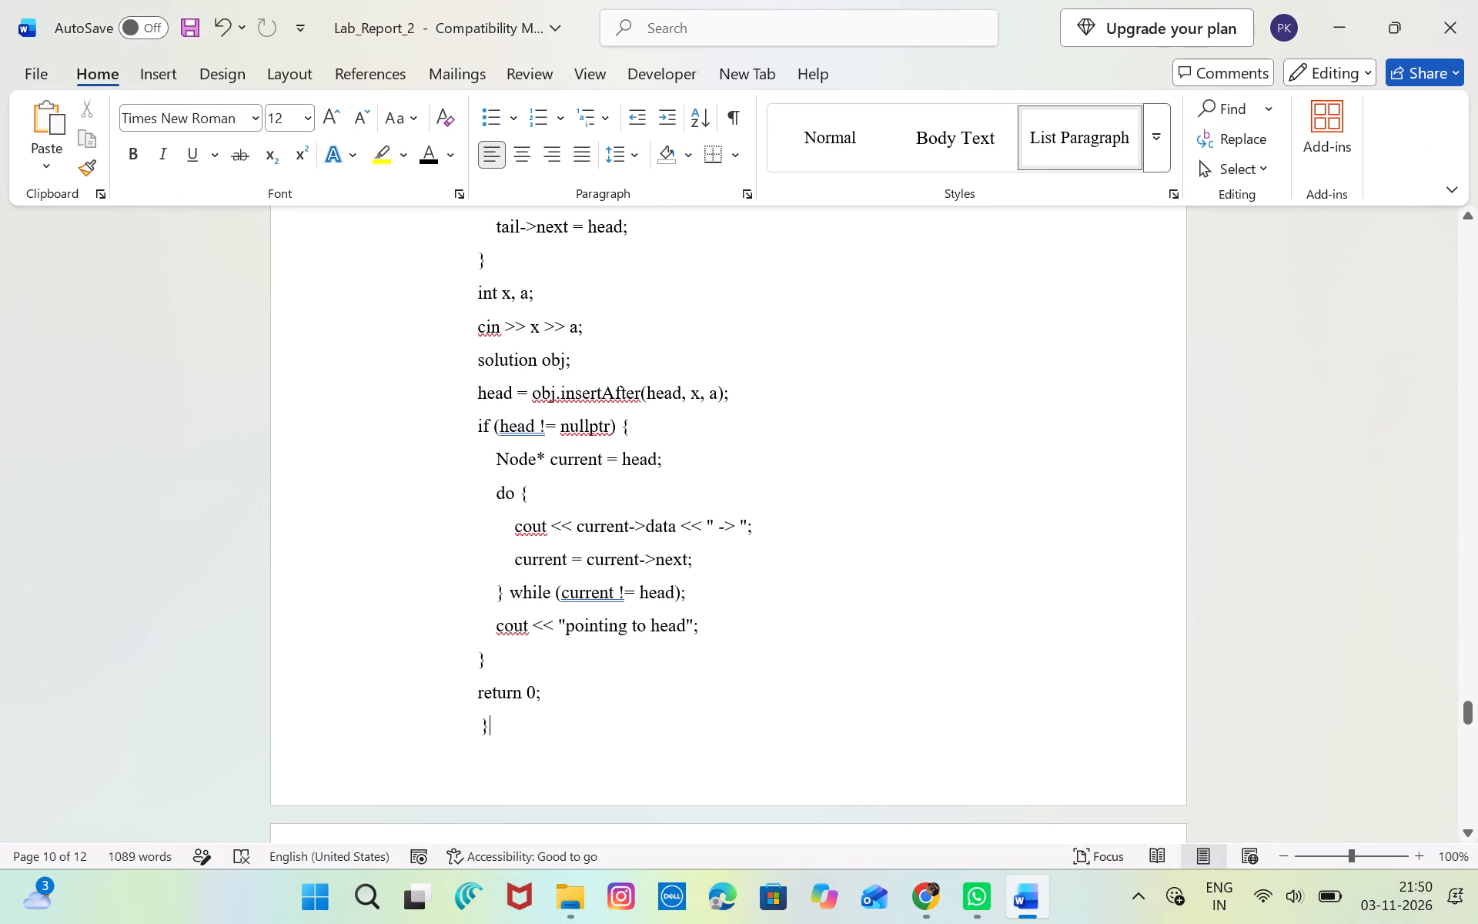
left_click(521, 728)
scroll(521, 728, "down", 1)
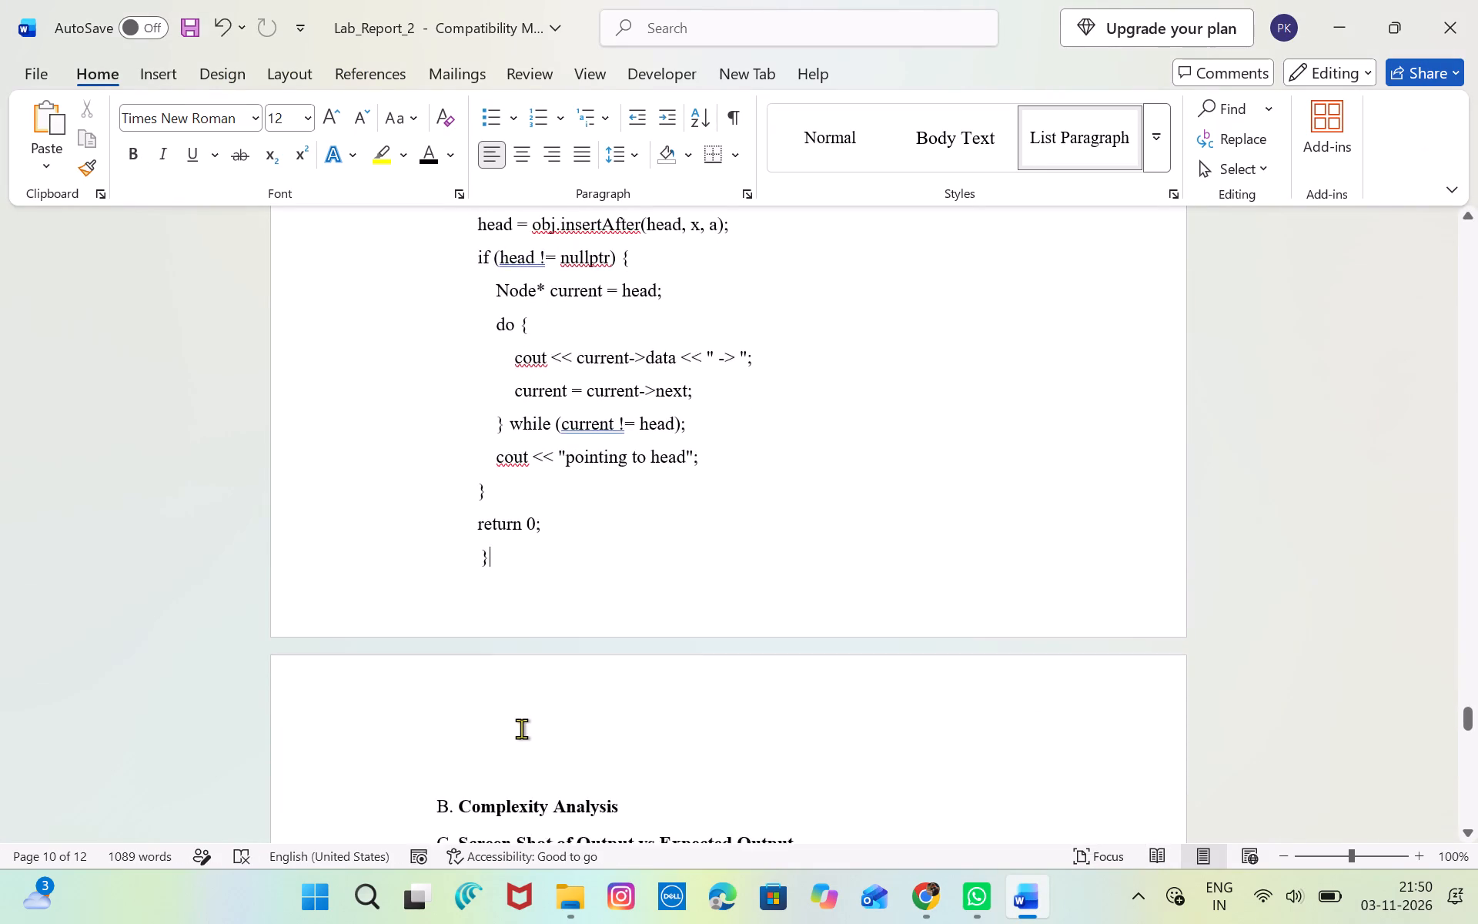
left_click_drag(521, 728, 470, 413)
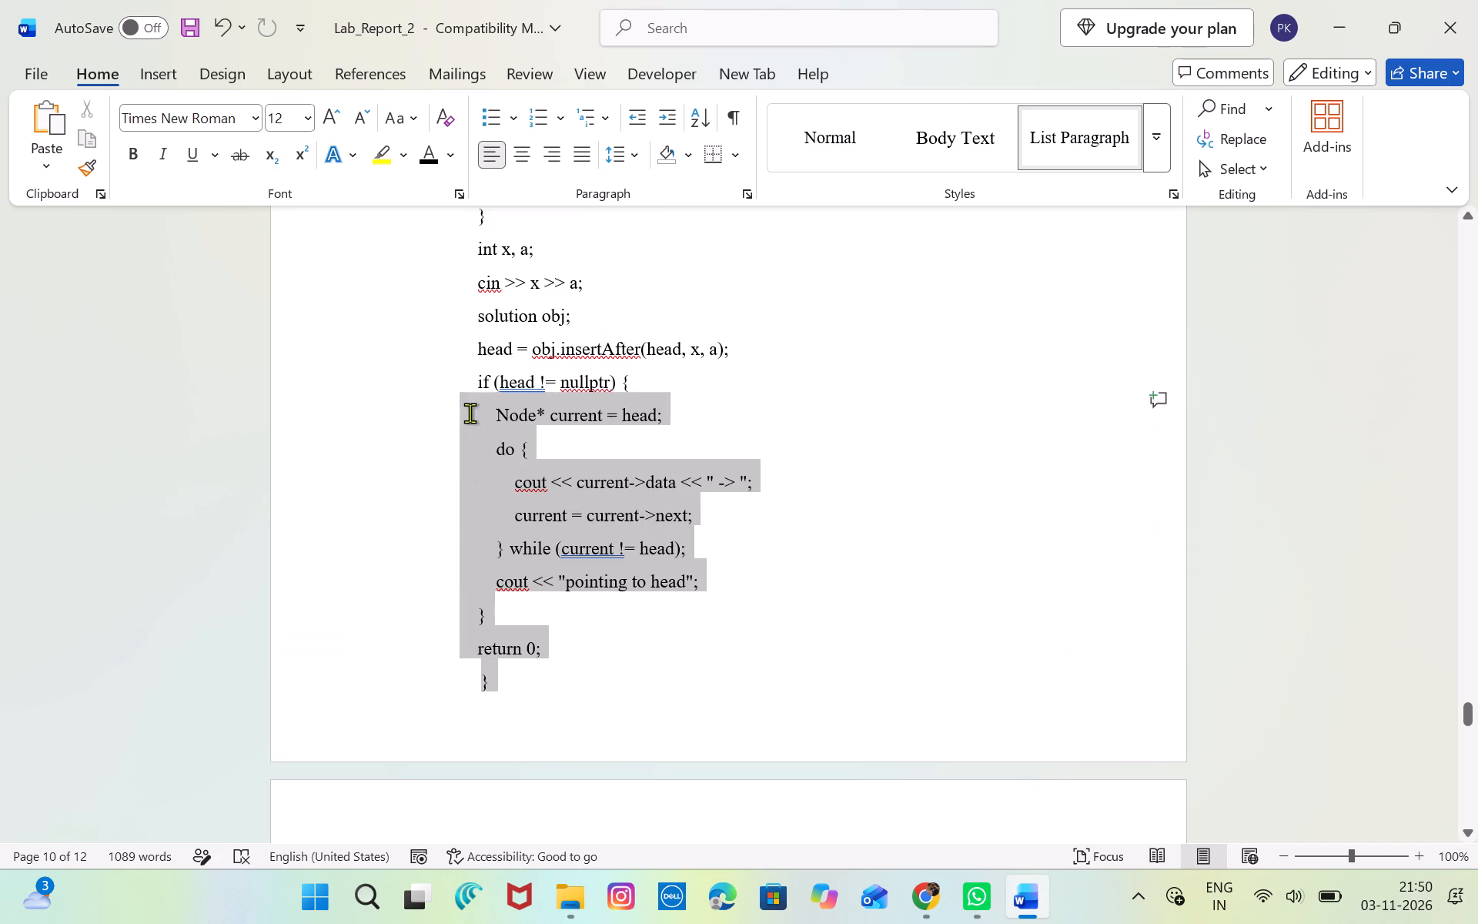
left_click_drag(470, 413, 434, 219)
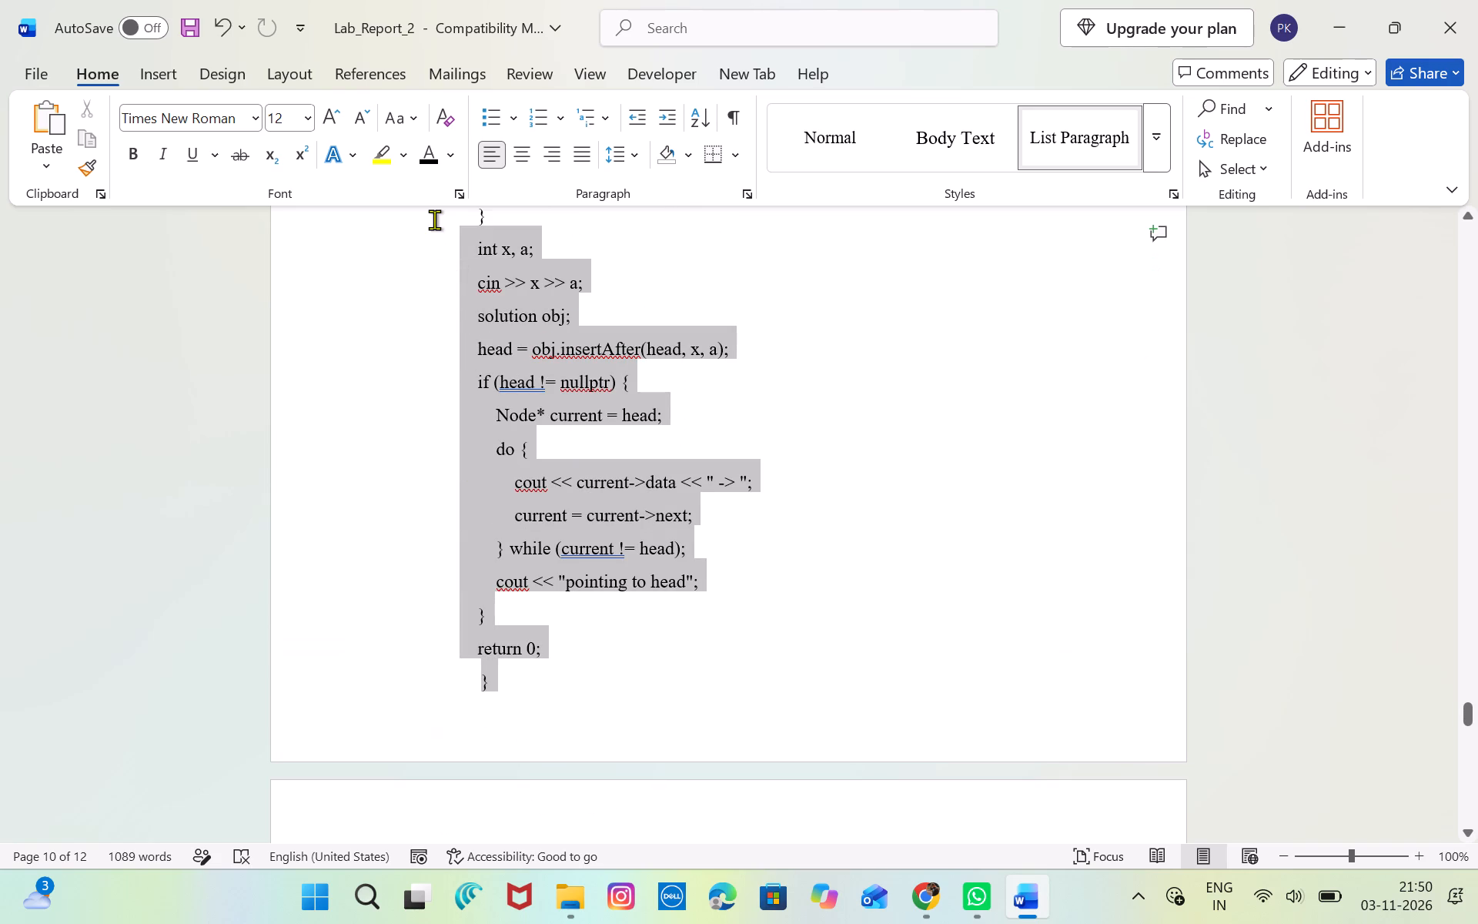
left_click_drag(434, 219, 429, 177)
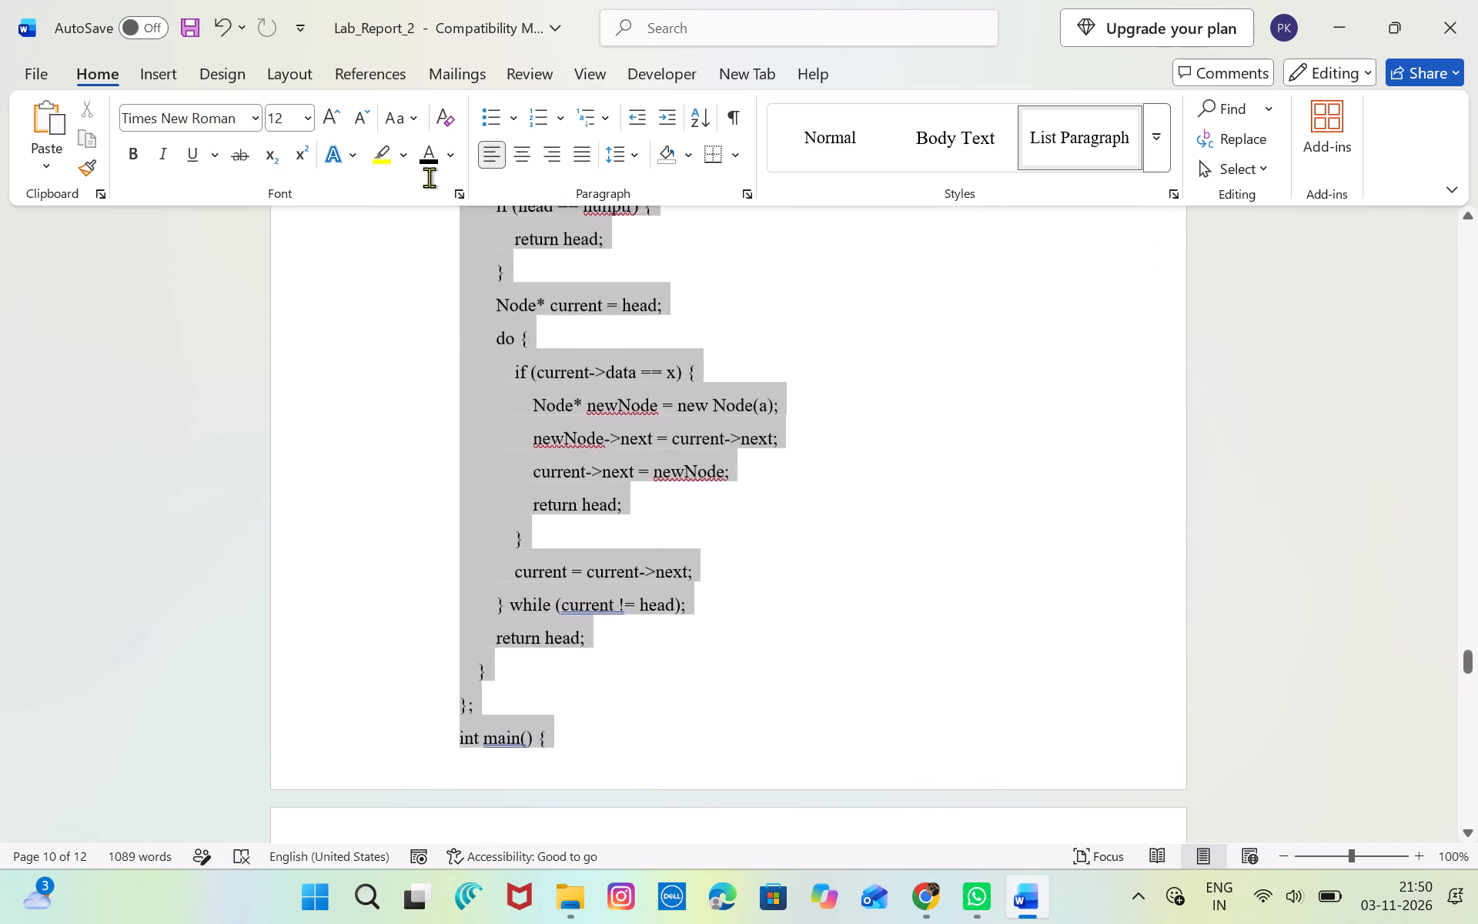
left_click_drag(429, 177, 456, 584)
key("ctrl+c")
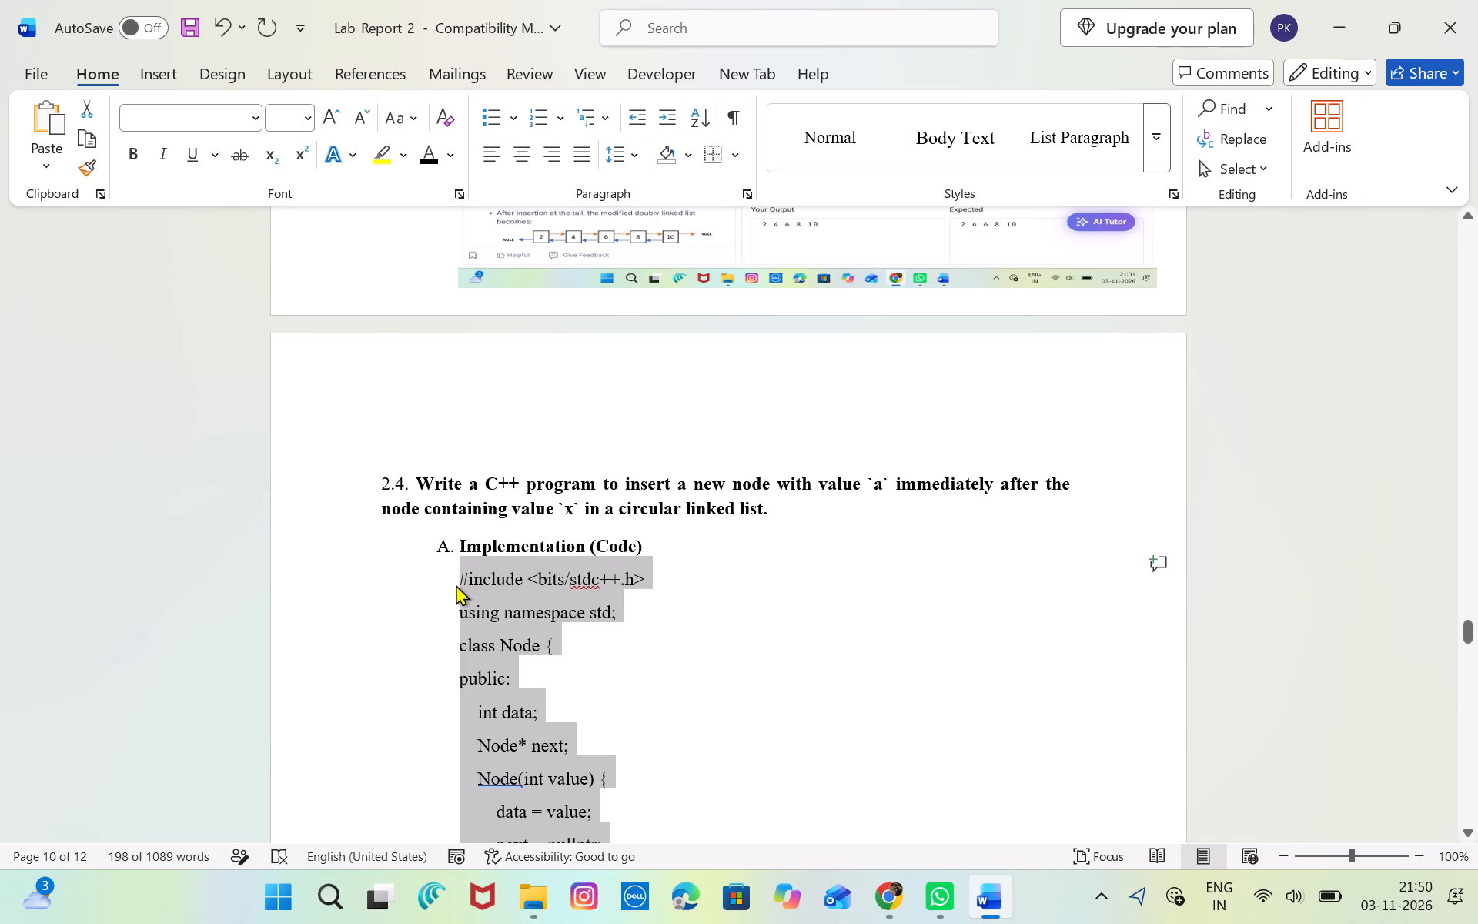
Back in Chrome's C++ playground, replace the whole template code with the copied question 2.4 program.
left_click(889, 901)
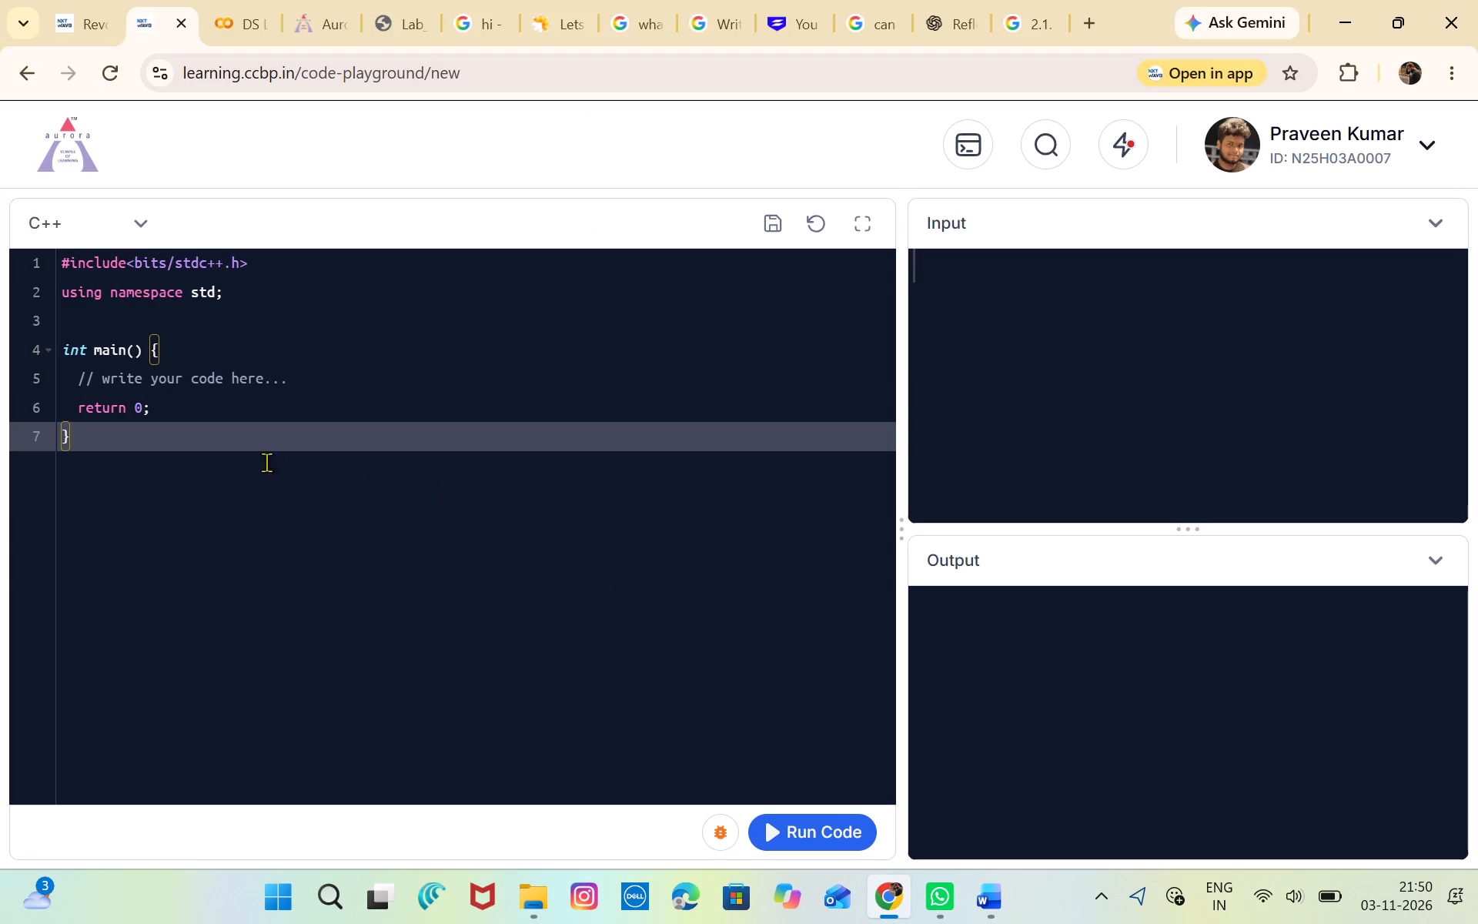
key("ctrl+a")
key("ctrl+v")
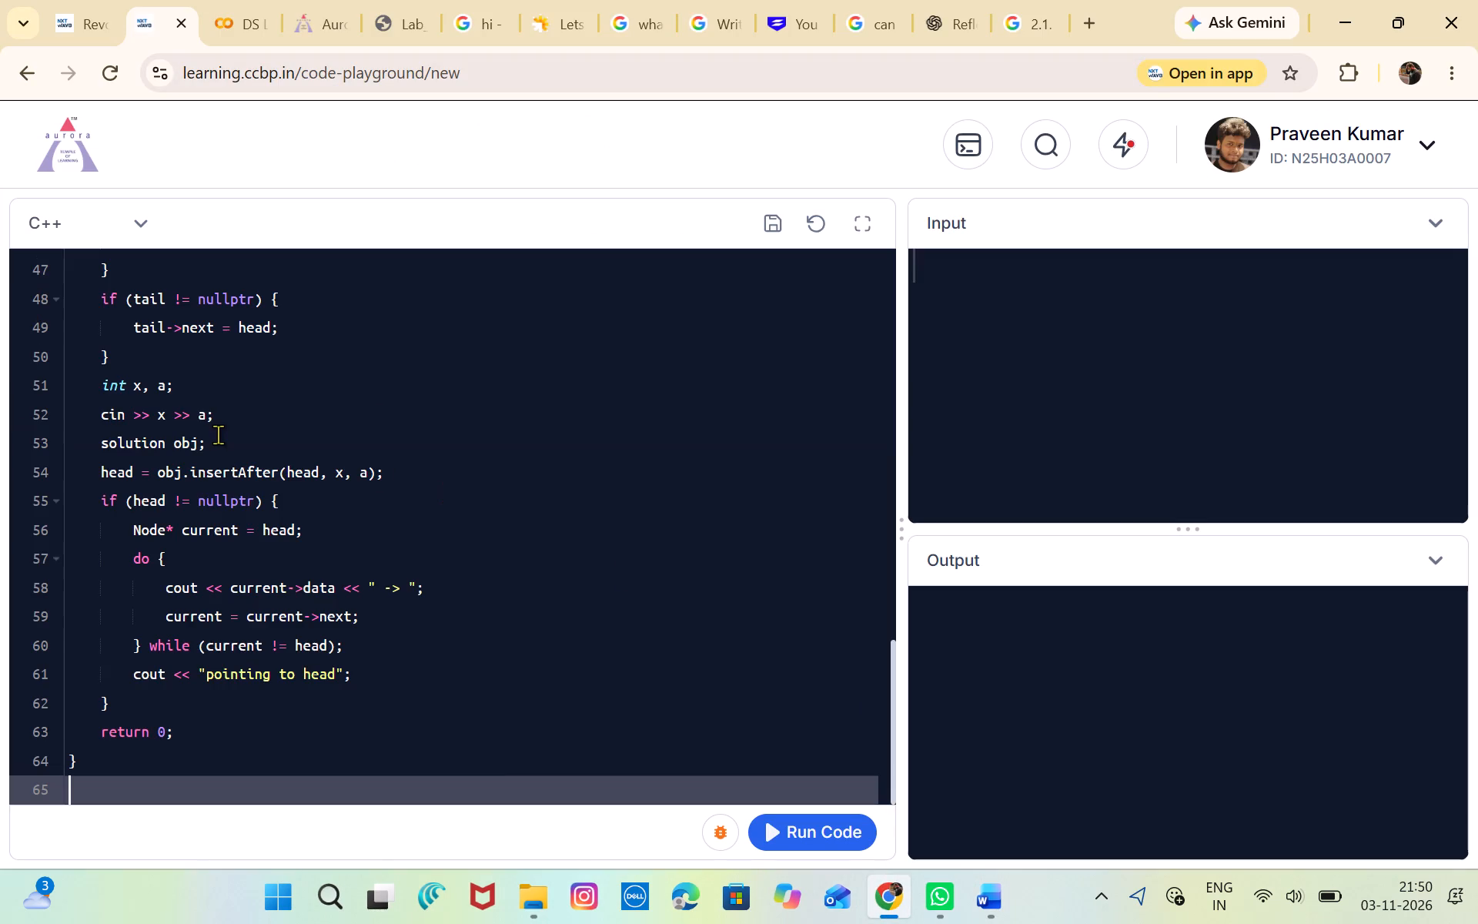
scroll(218, 434, "up", 15)
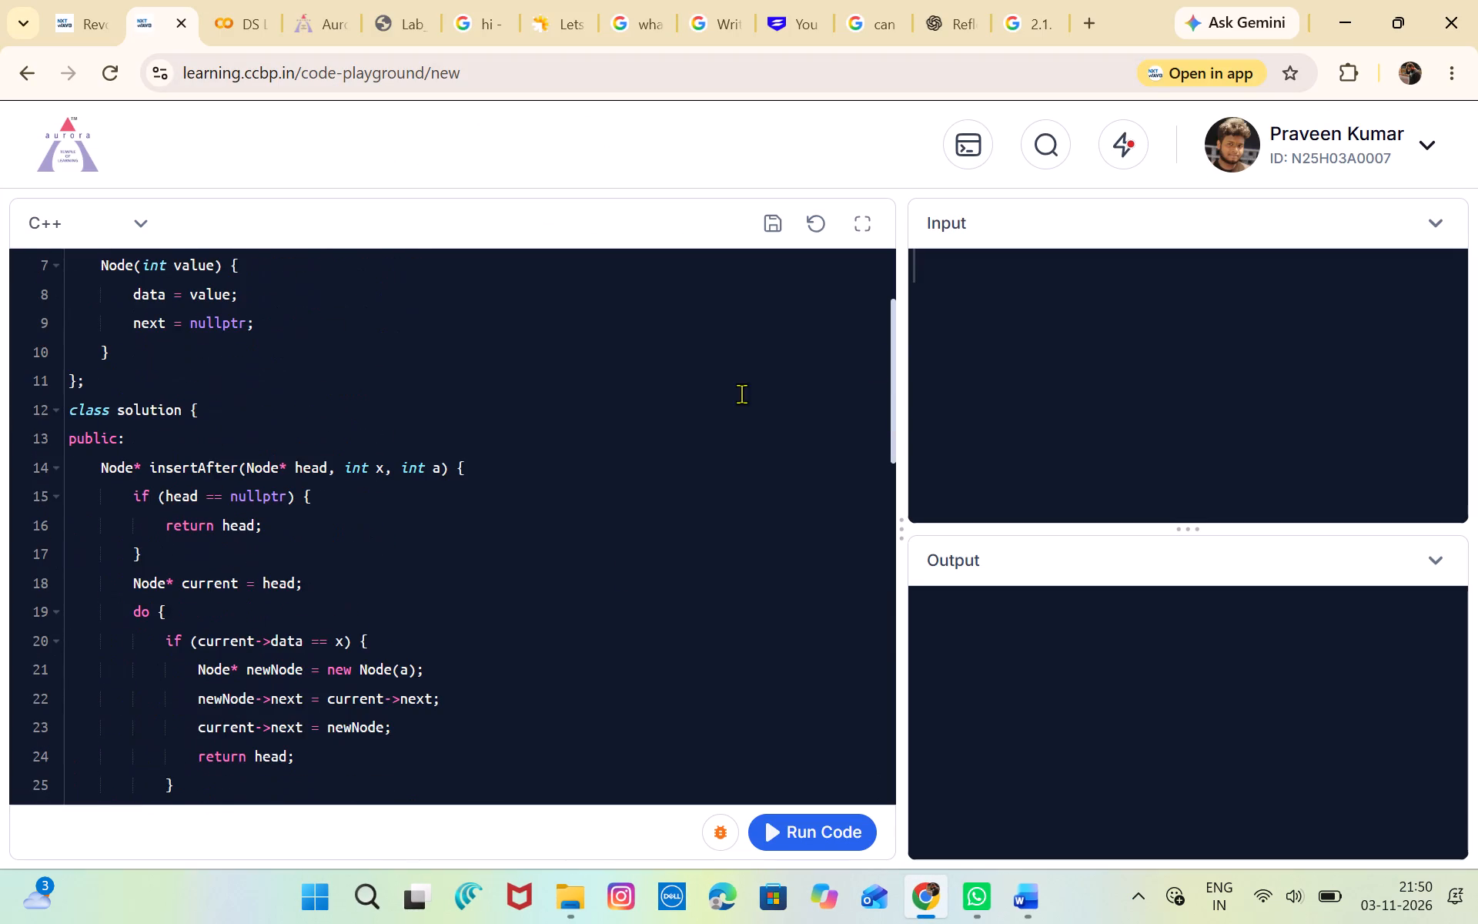
left_click(994, 314)
left_click(994, 314)
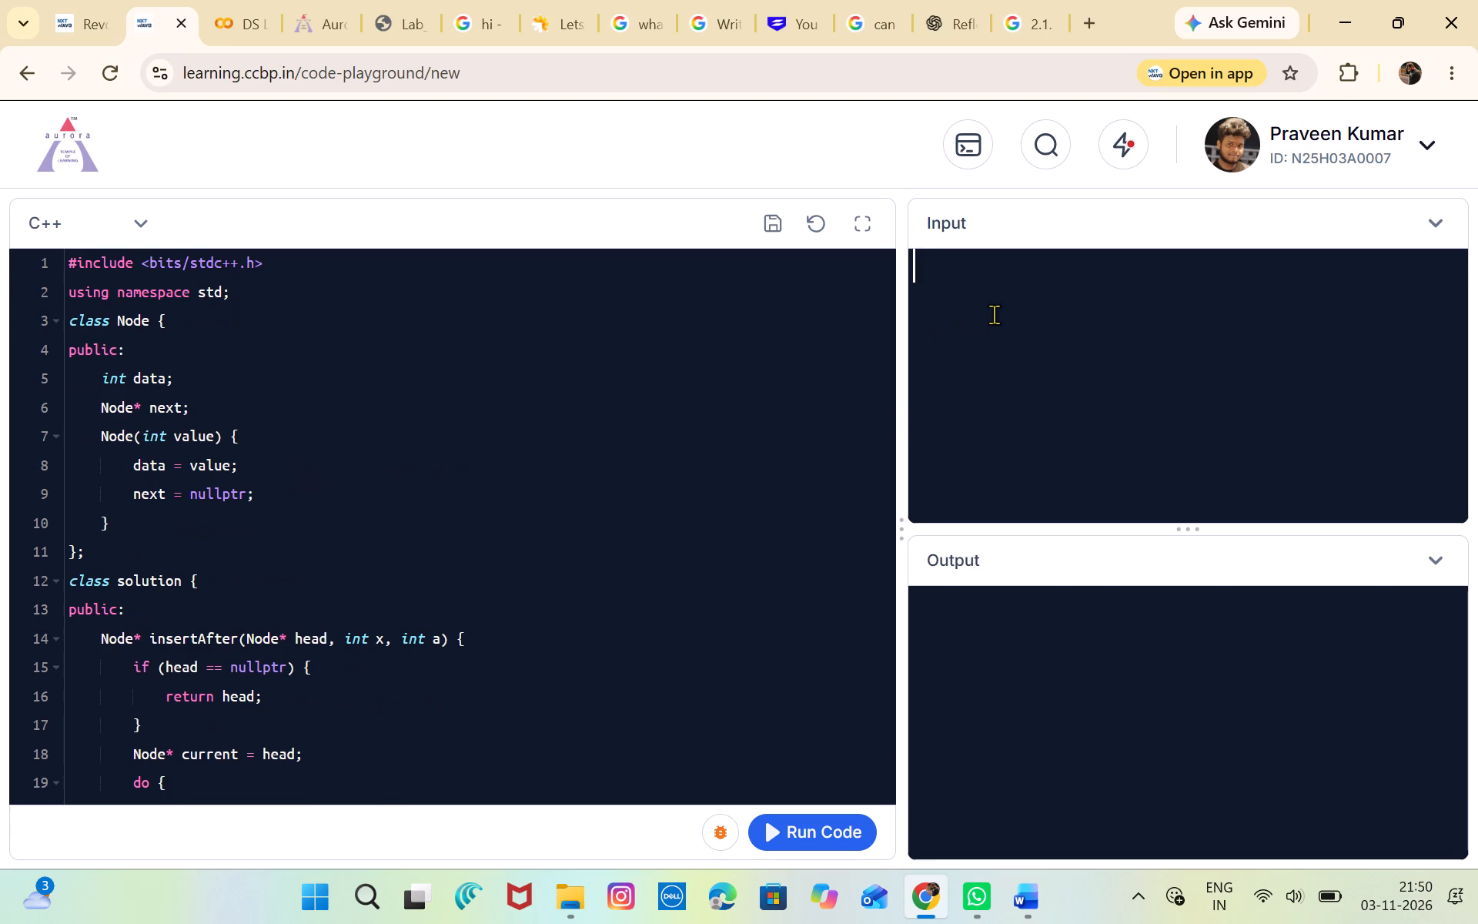
key("5")
key("Return")
type("10 2 0")
key("BackSpace")
key("space")
key("BackSpace")
key("BackSpace")
type("0")
key("space")
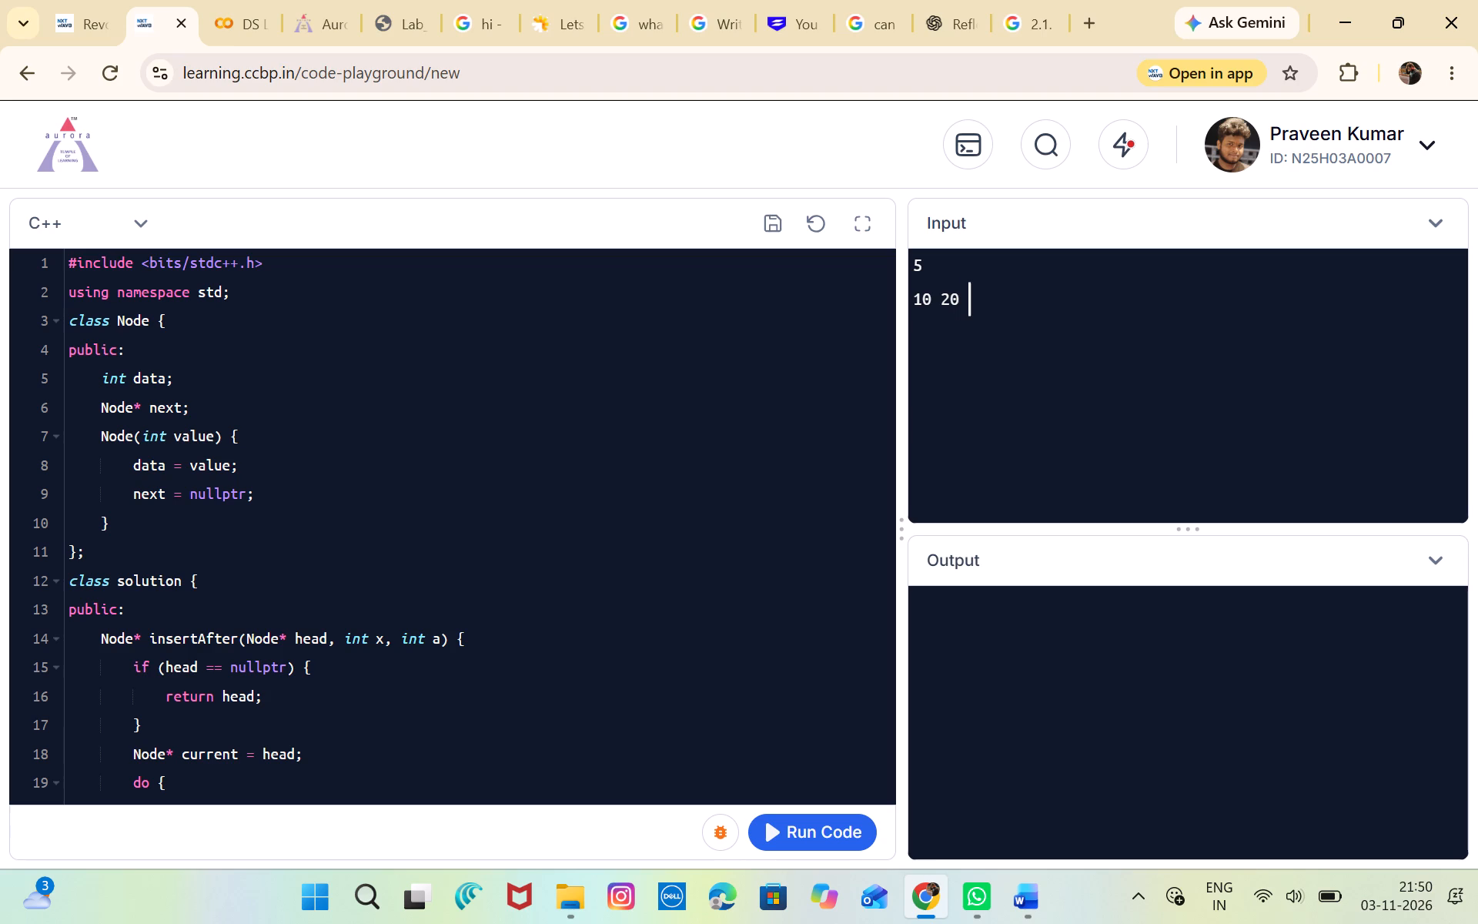
type("30")
key("space")
type("40 50")
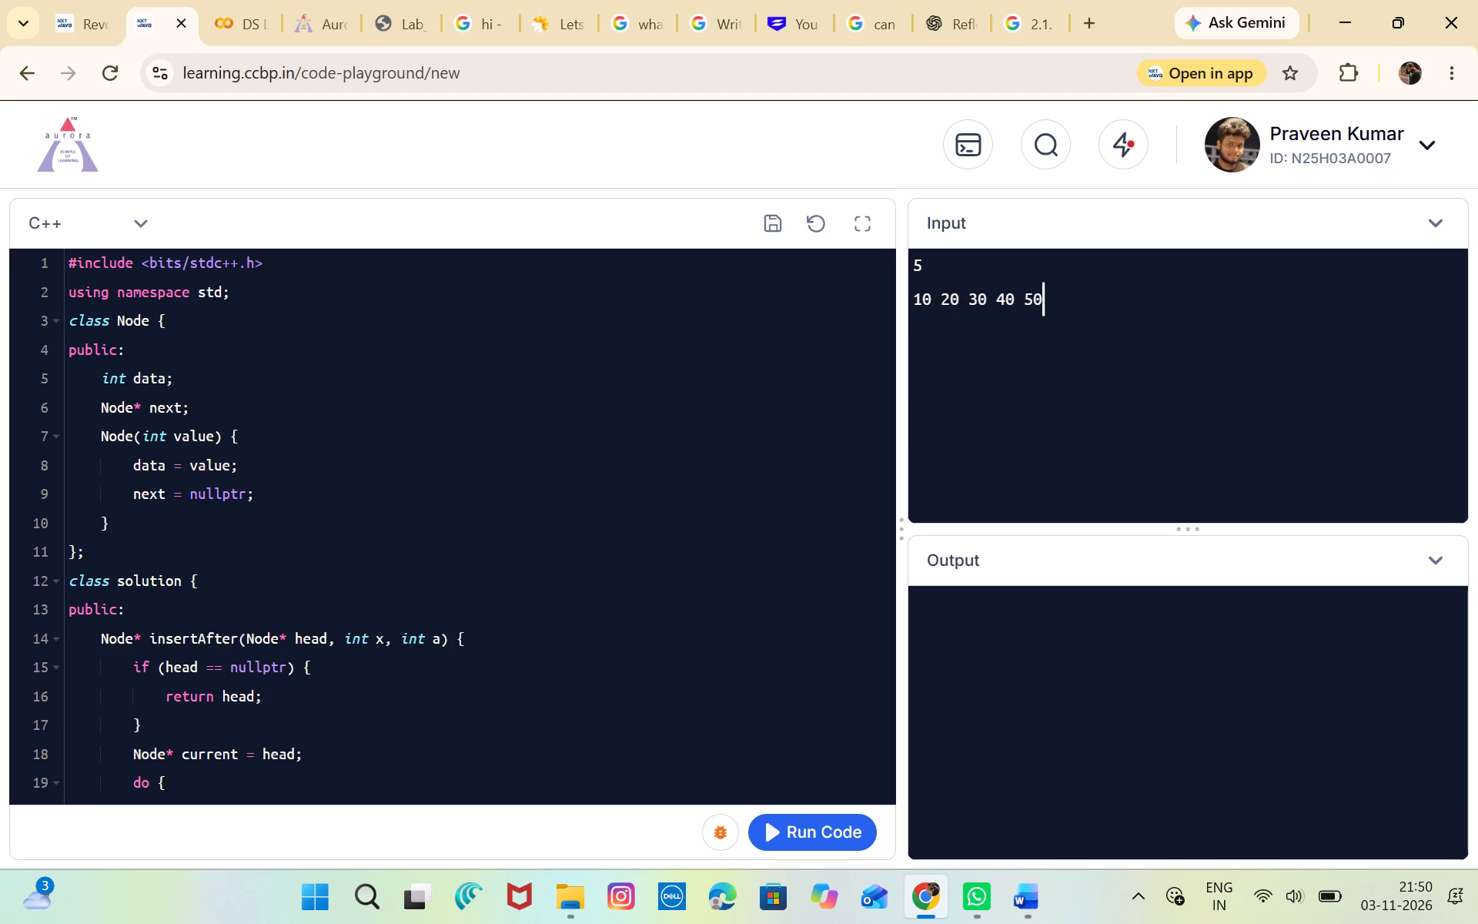
key("Return")
type("20")
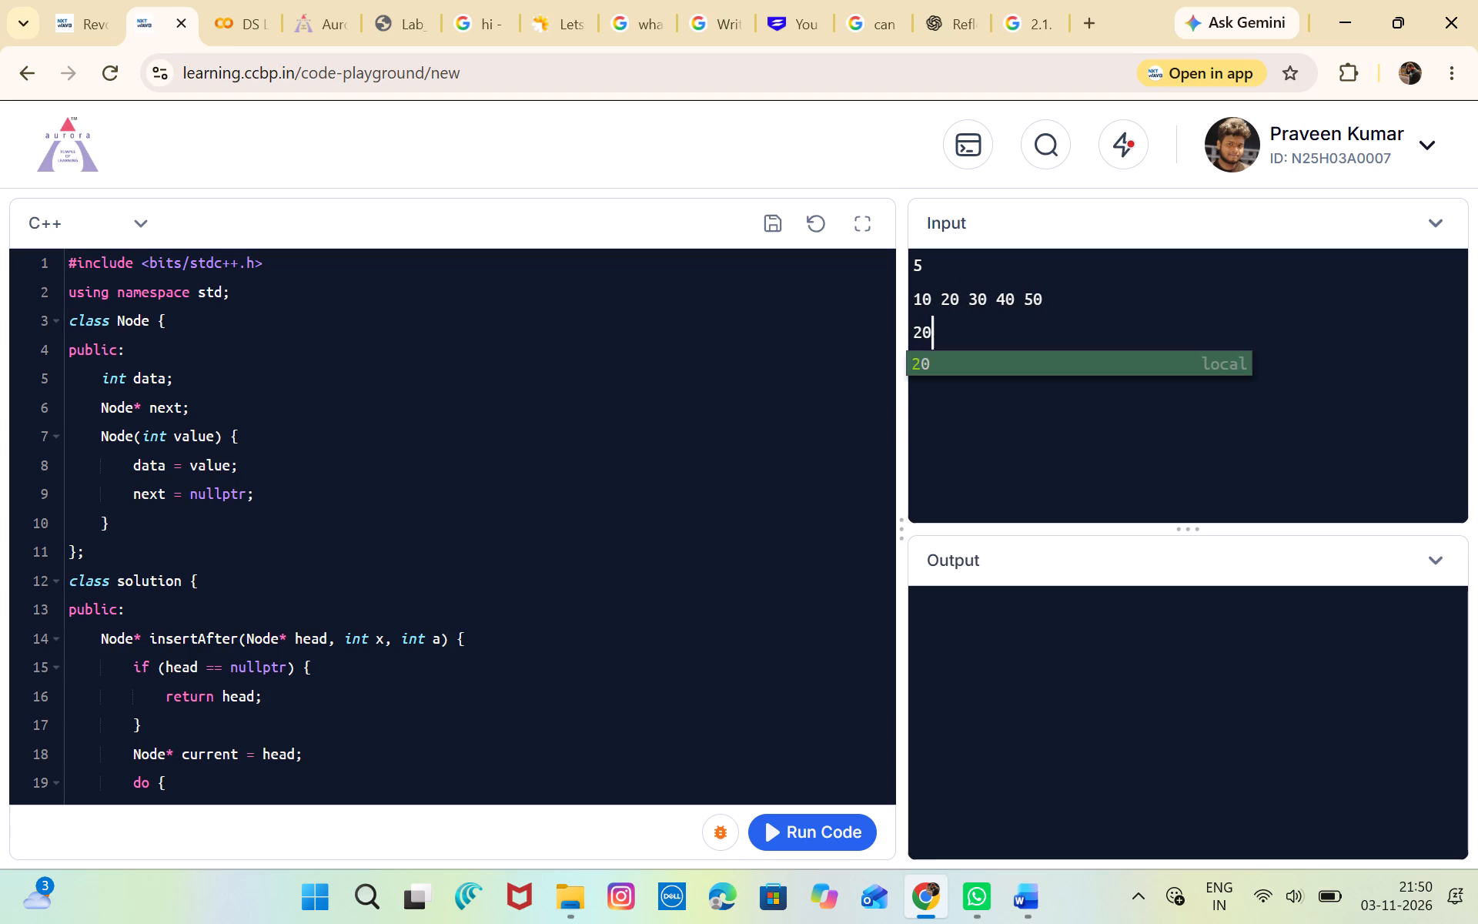
key("space")
type("24")
key("BackSpace")
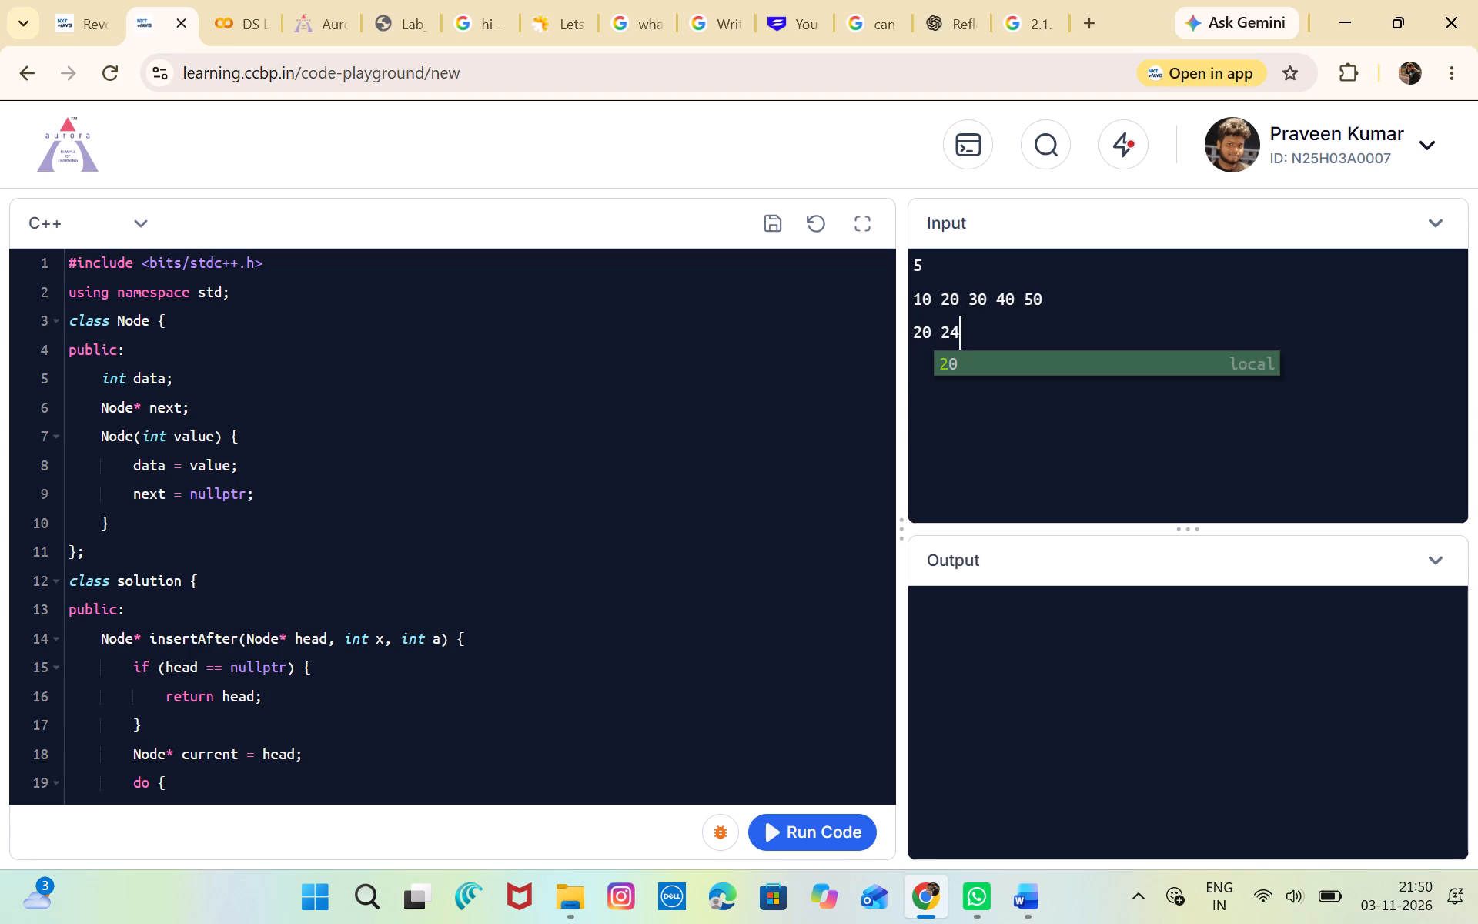
key("5")
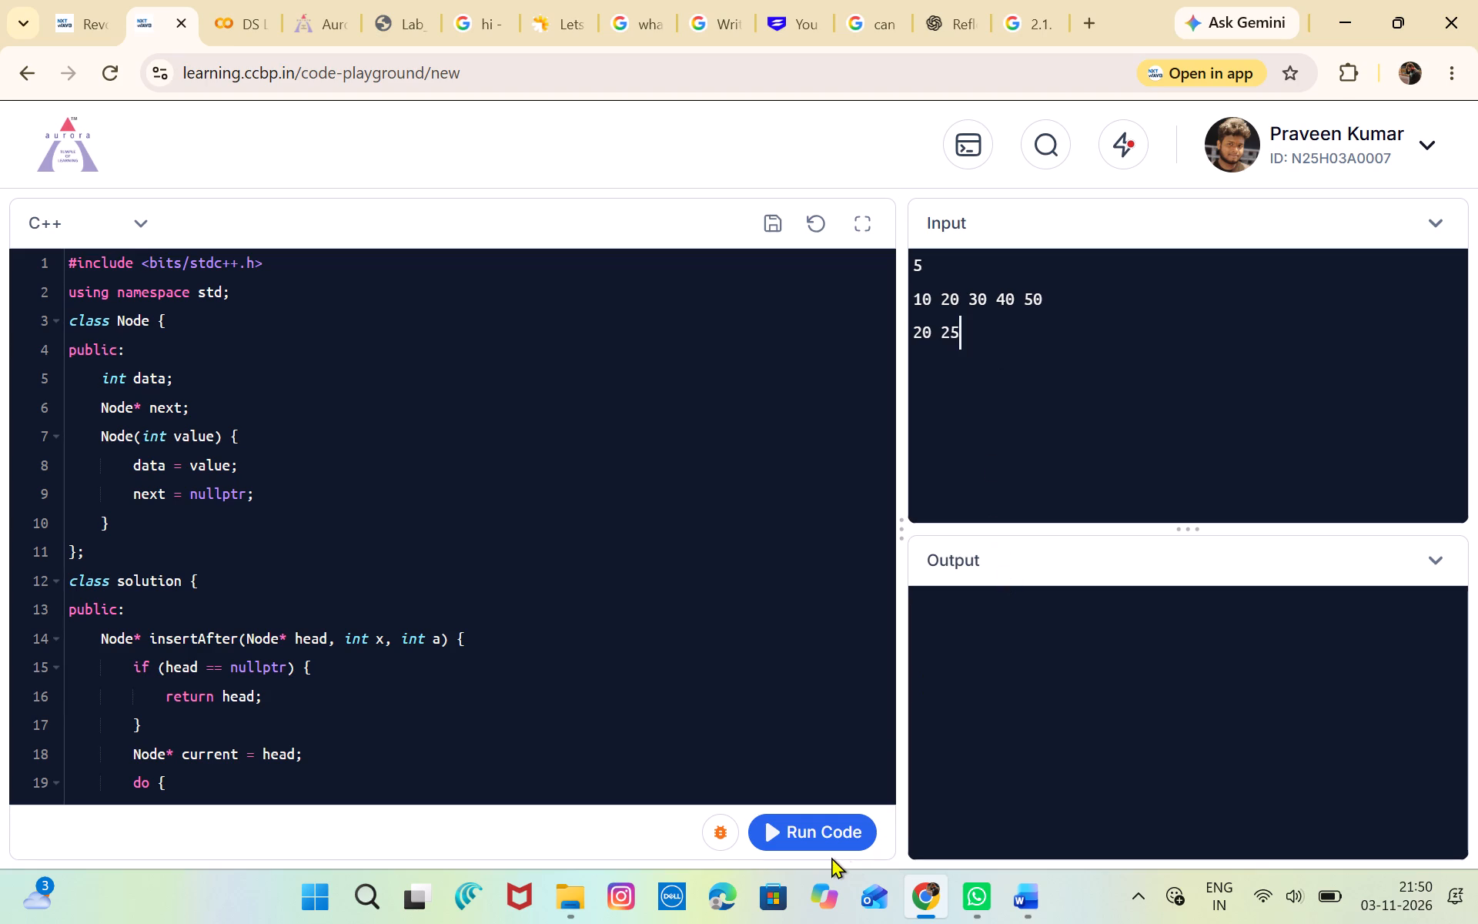
left_click(831, 850)
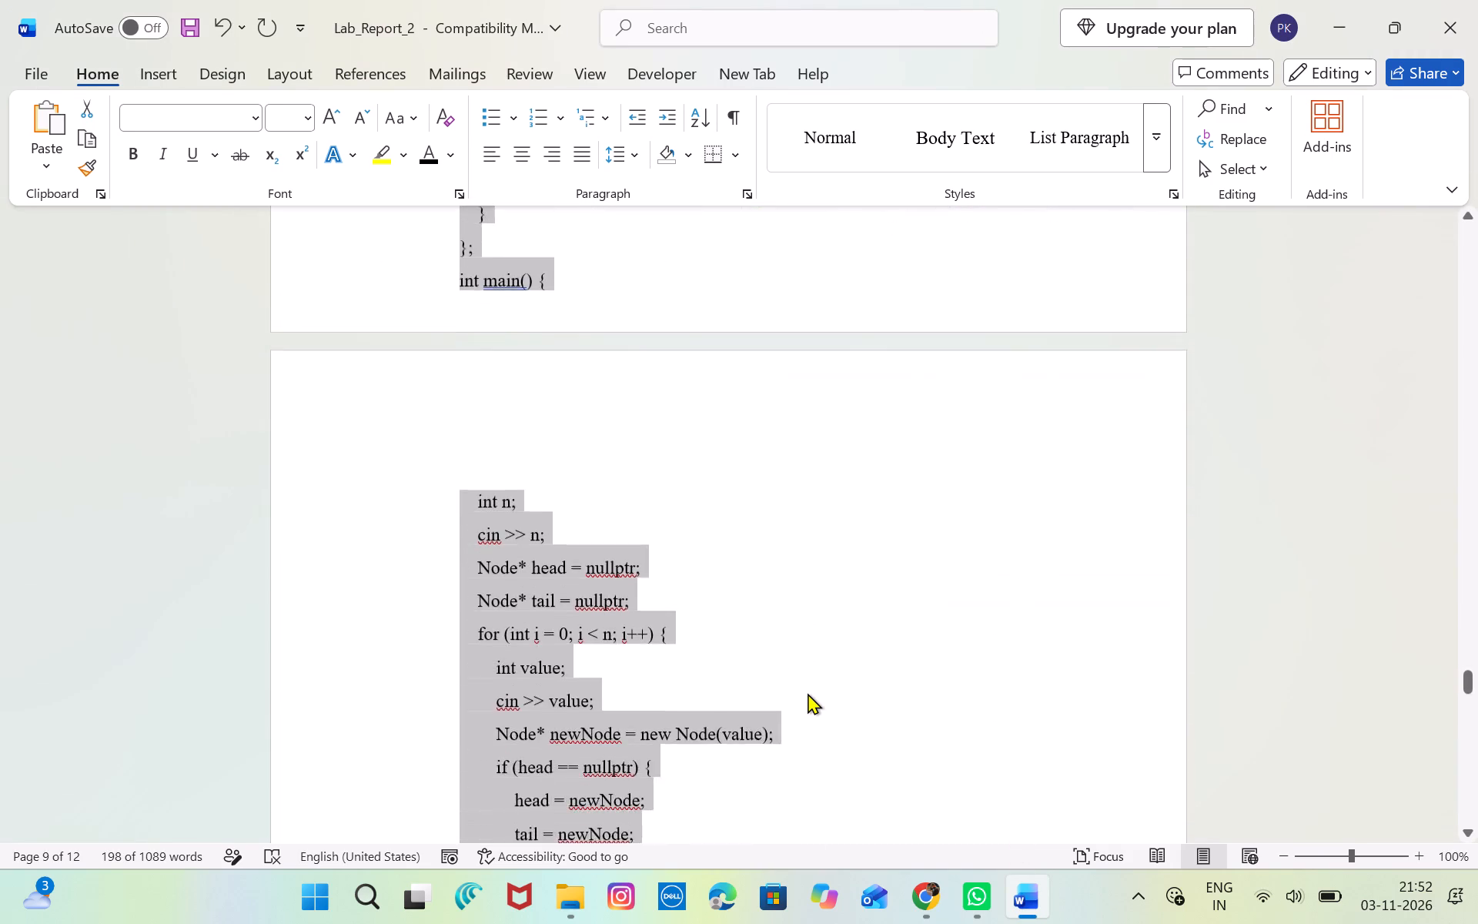
scroll(808, 693, "down", 1)
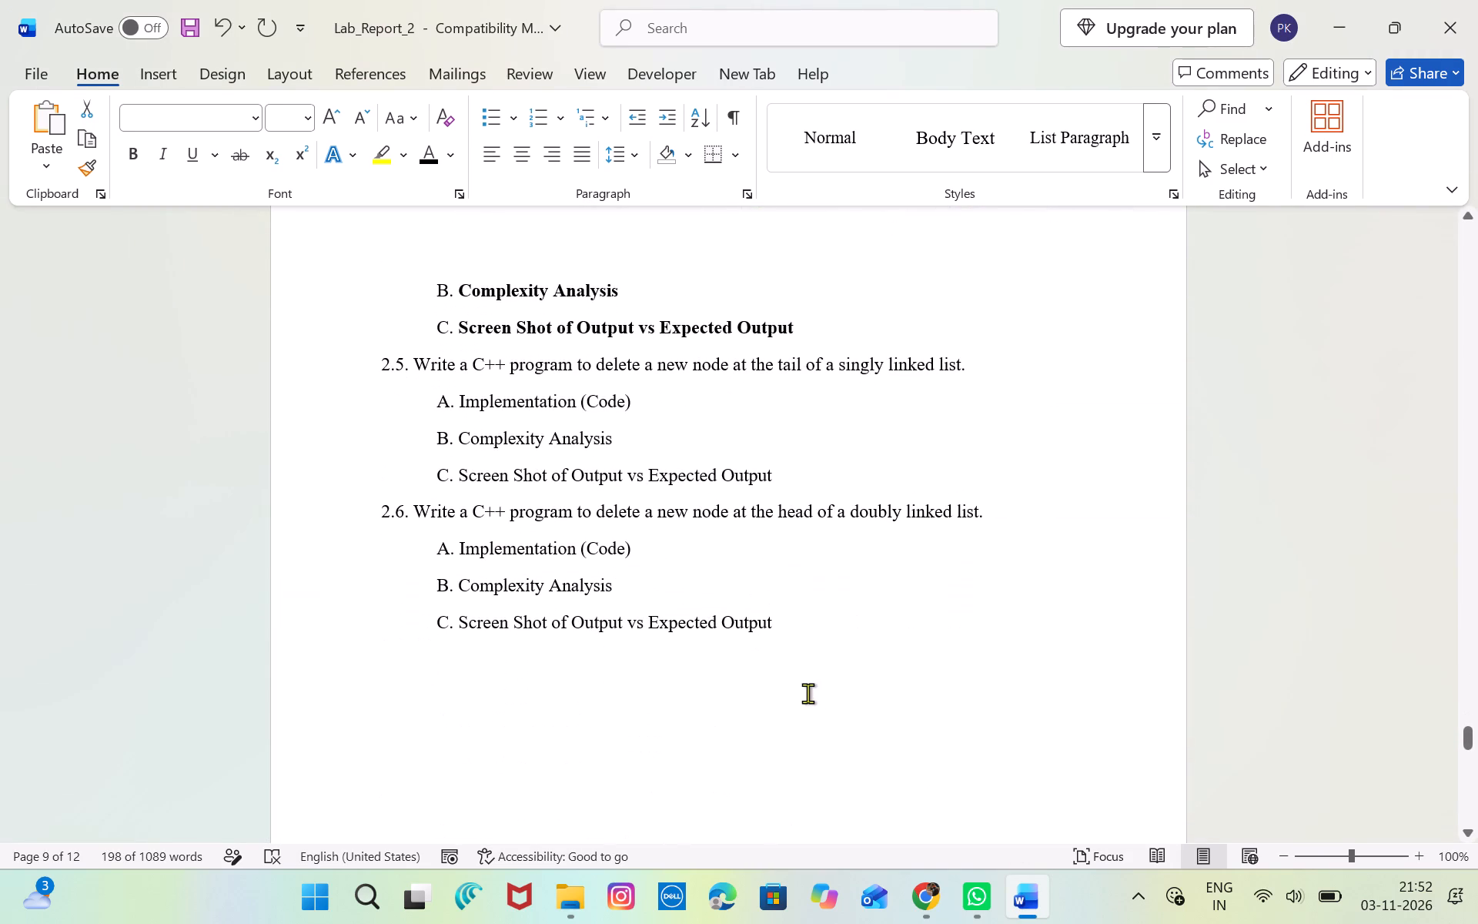
left_click(635, 294)
key("Return")
key("BackSpace")
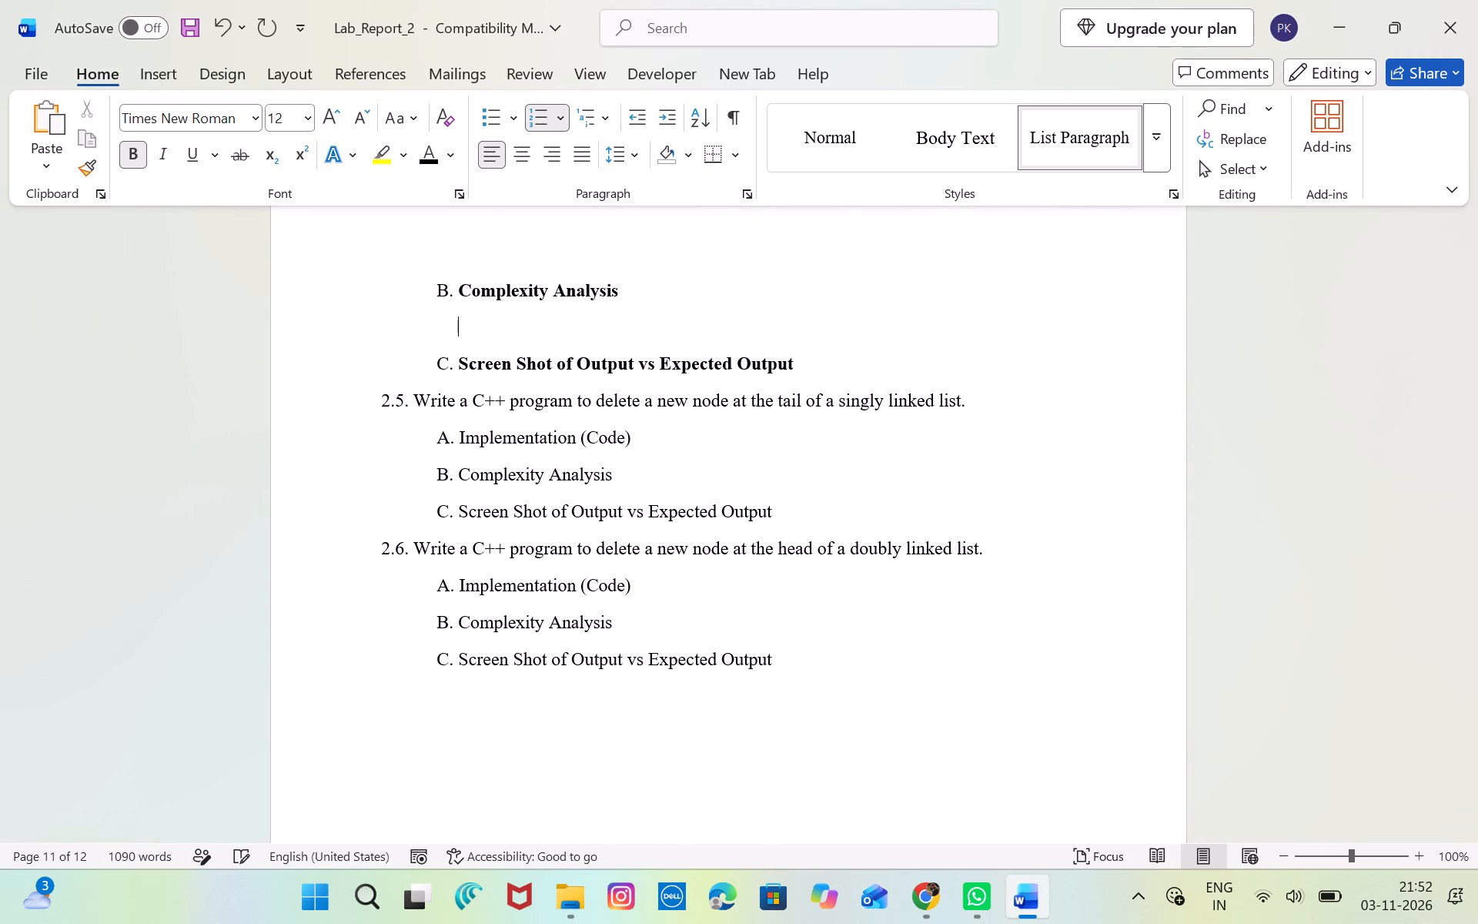
key("ctrl+v")
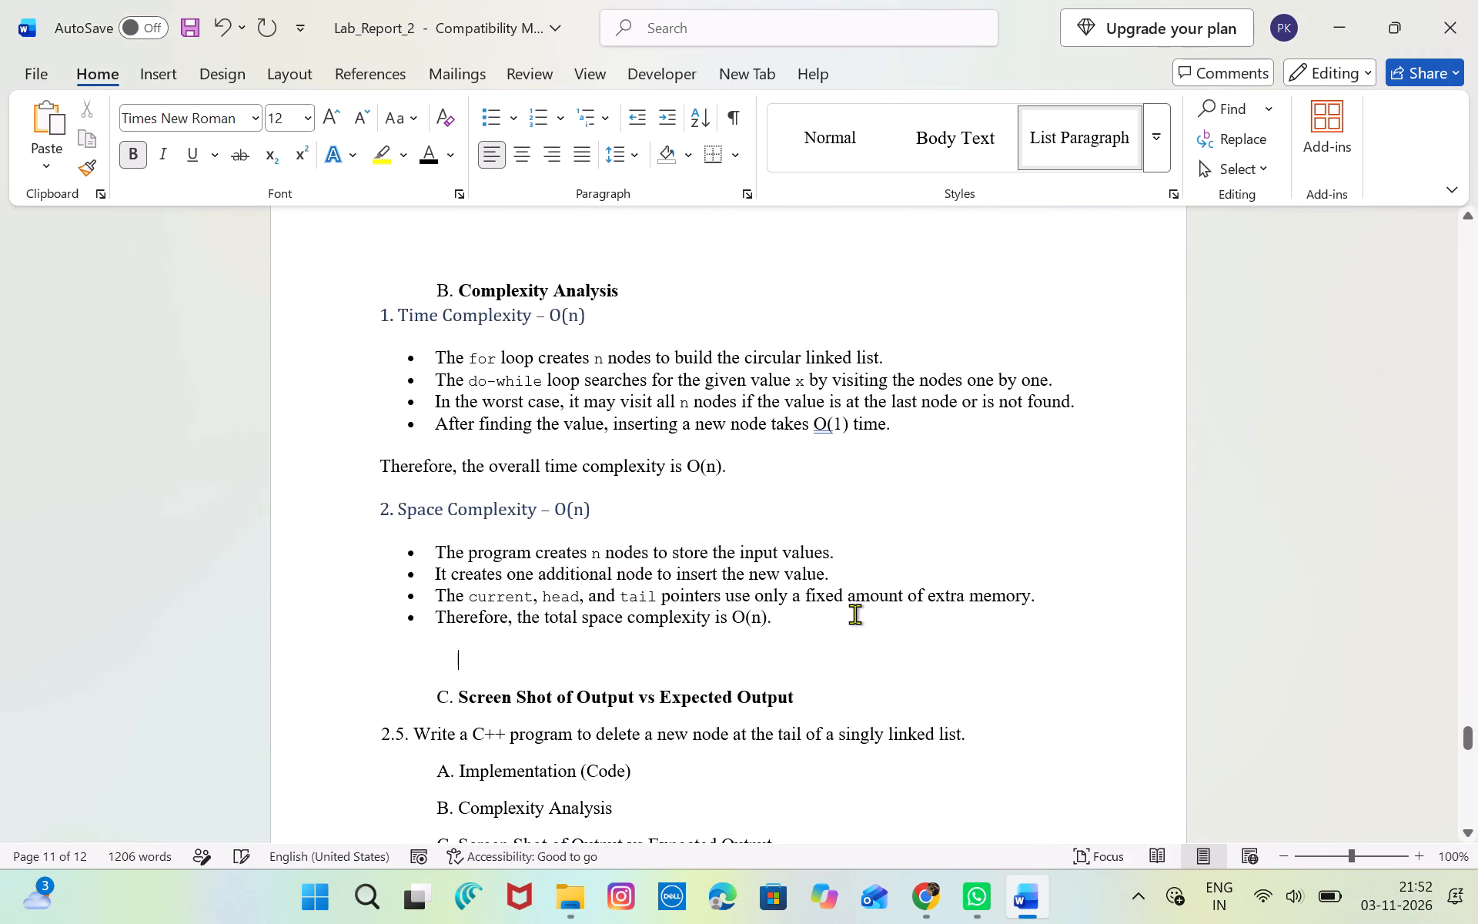
Set the line spacing of question 2.4's Complexity Analysis heading and the pasted text to 1.5.
left_click_drag(830, 629, 398, 287)
left_click_drag(639, 153, 656, 246)
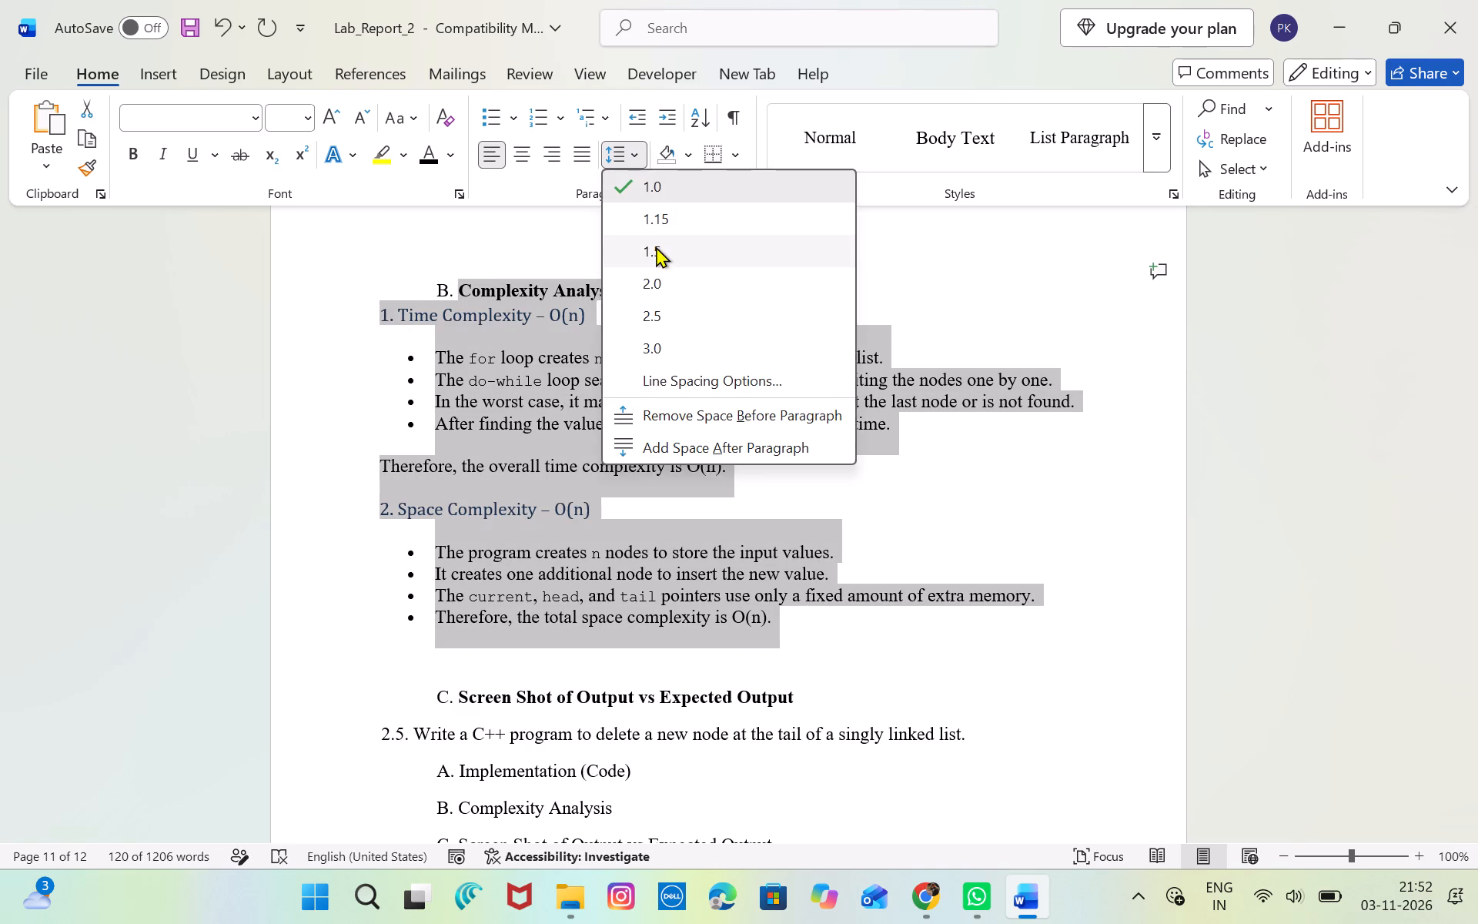
left_click_drag(656, 246, 656, 249)
left_click(656, 249)
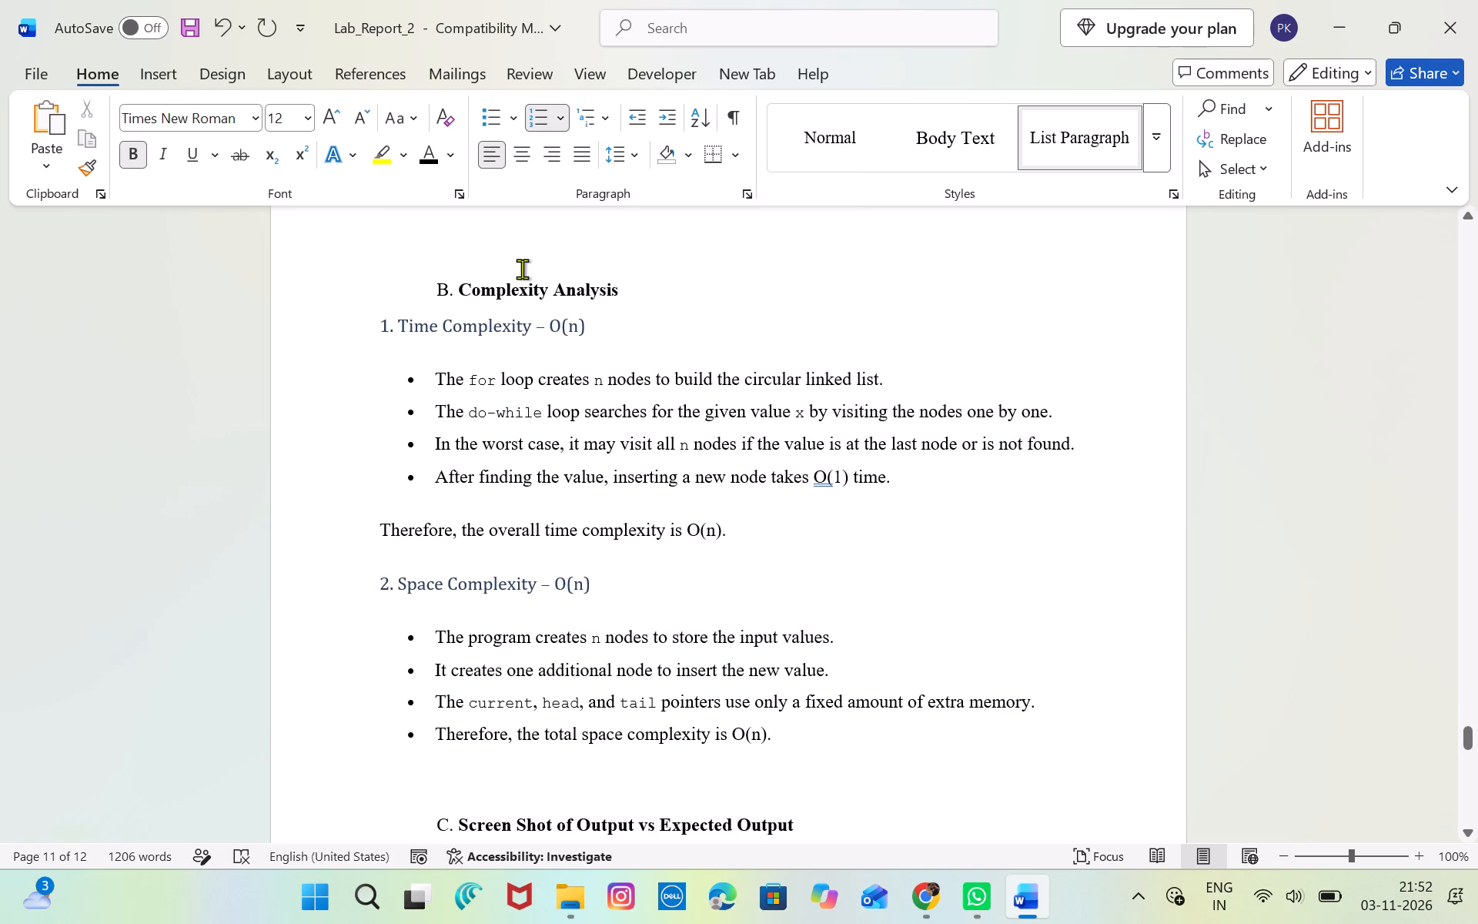
Format the "1. Time Complexity – O(n)" heading in question 2.4 as bold with black text.
left_click_drag(606, 331, 383, 326)
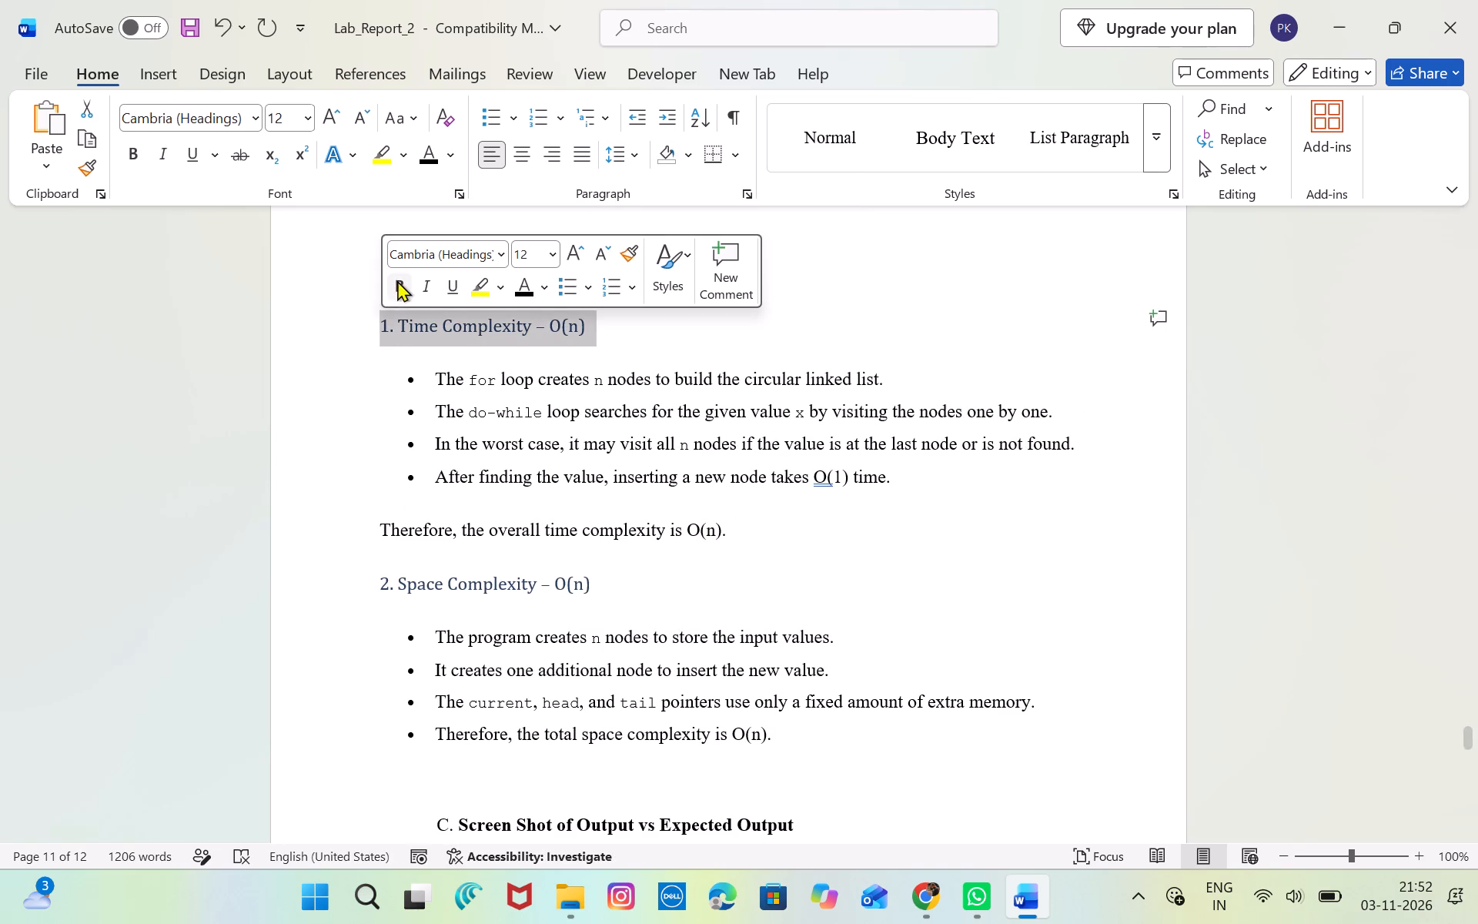
left_click(396, 280)
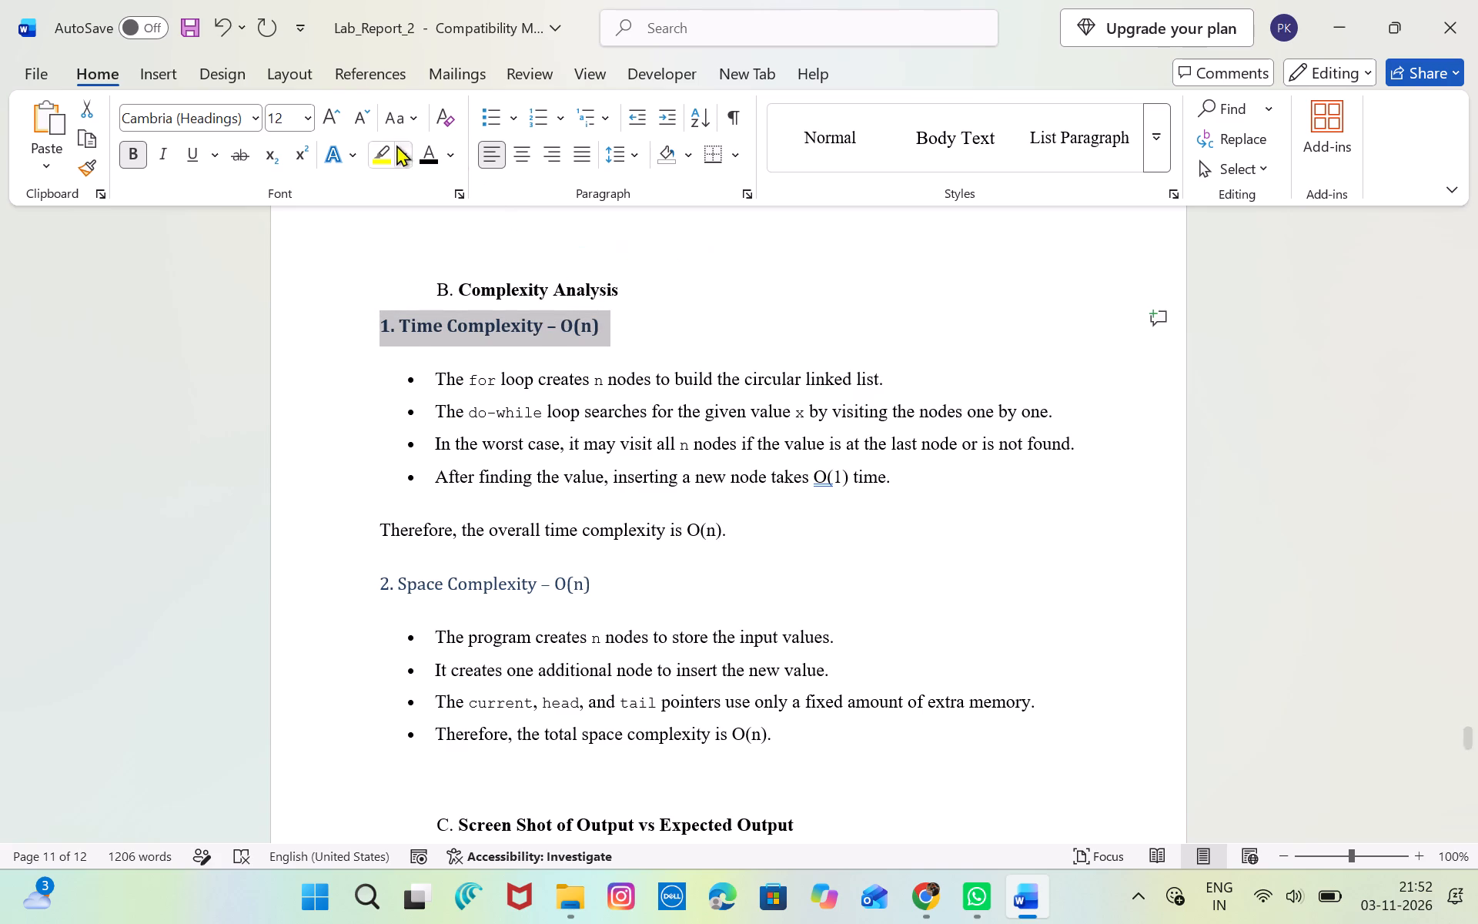
left_click(433, 159)
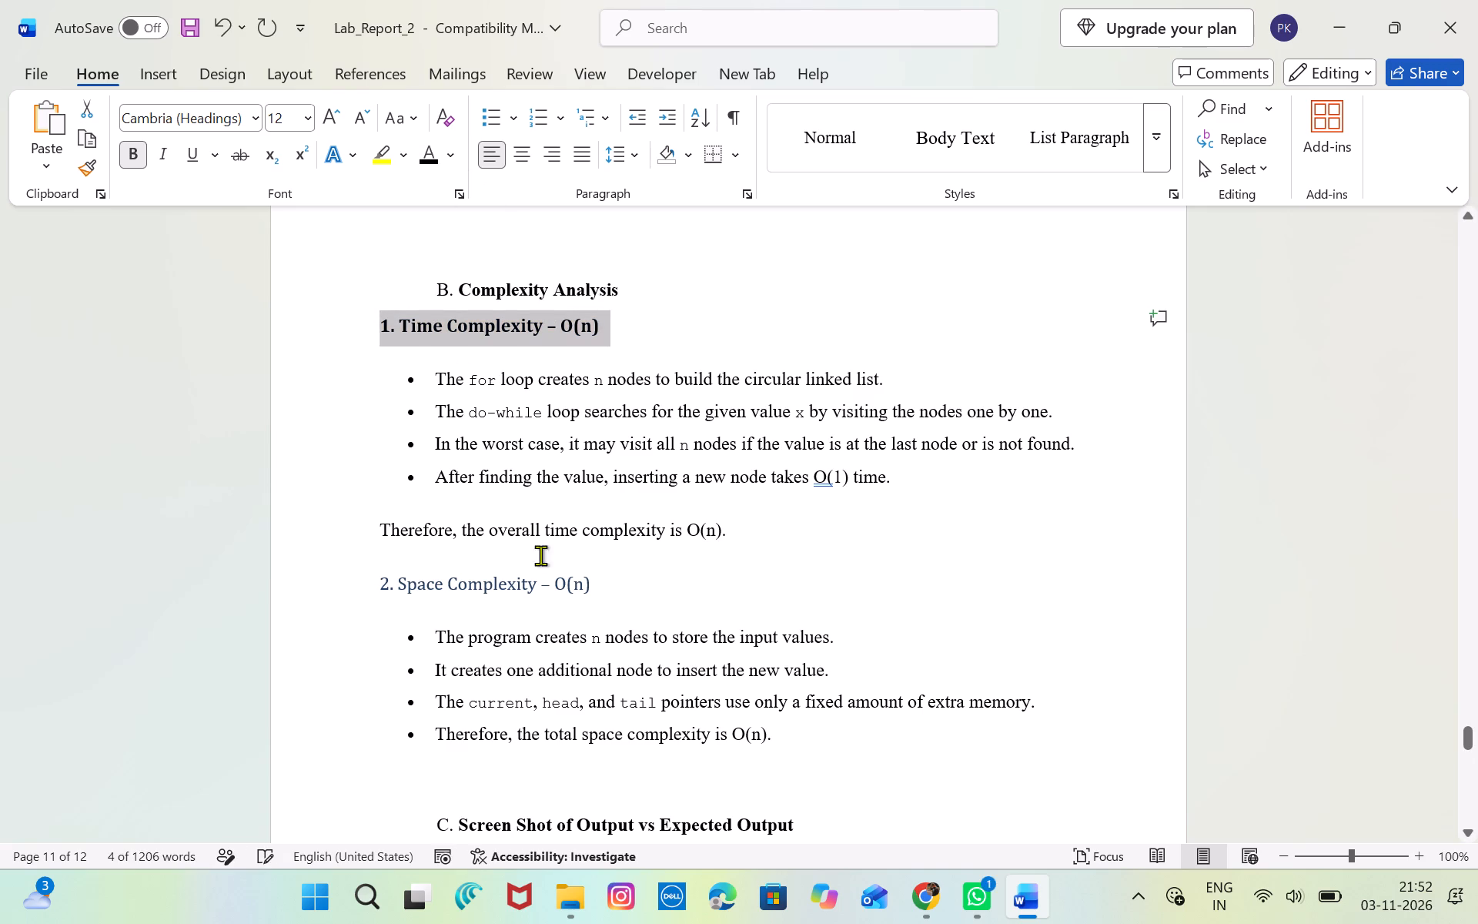
Format question 2.4's "2. Space Complexity – O(n)" heading as bold with black text.
left_click_drag(604, 586, 382, 577)
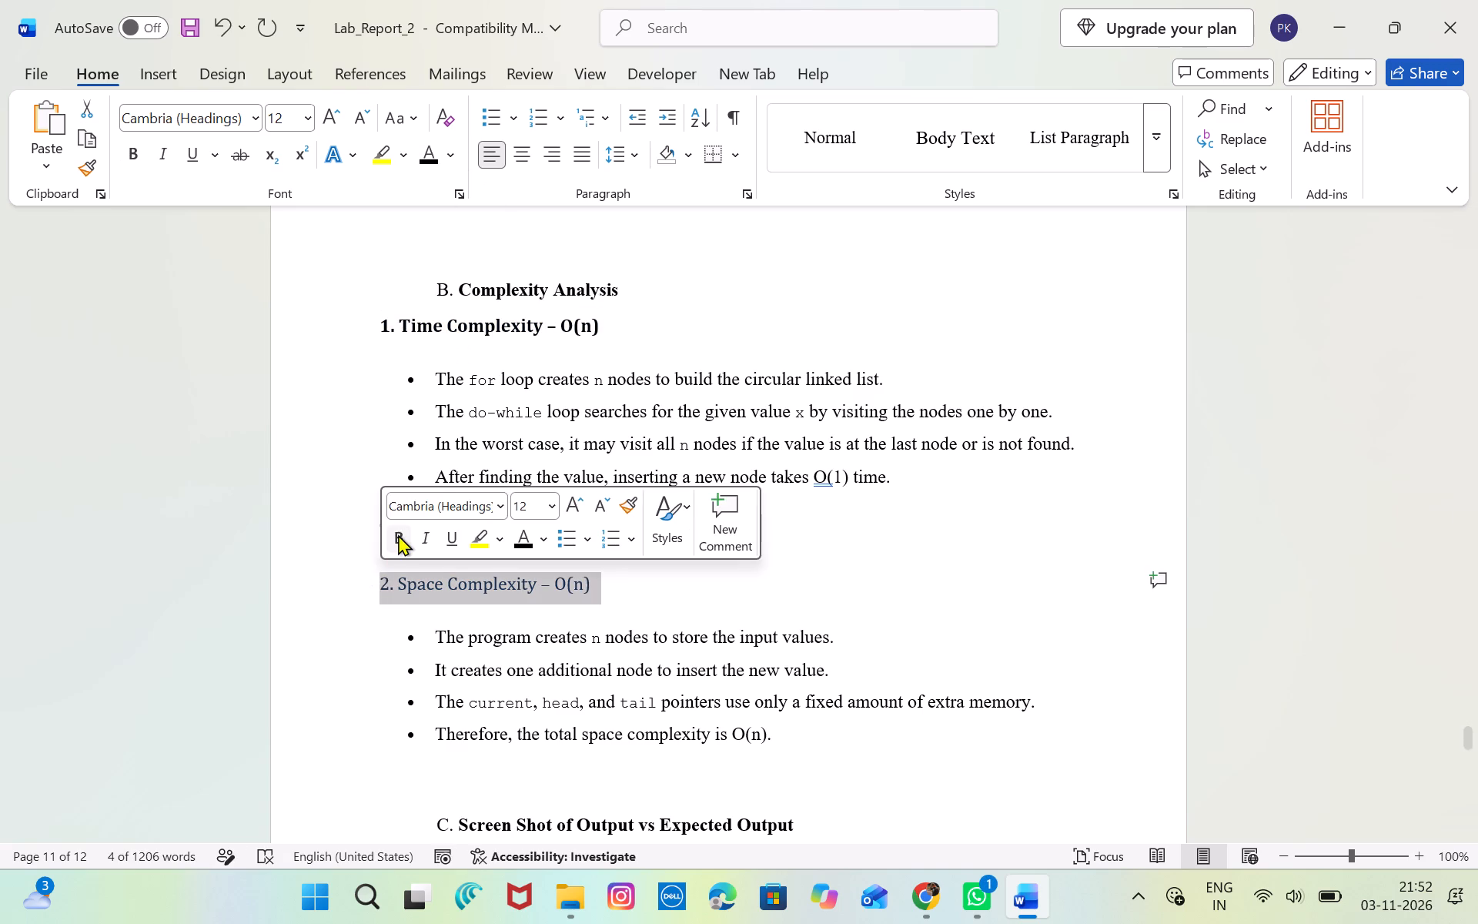
left_click(398, 534)
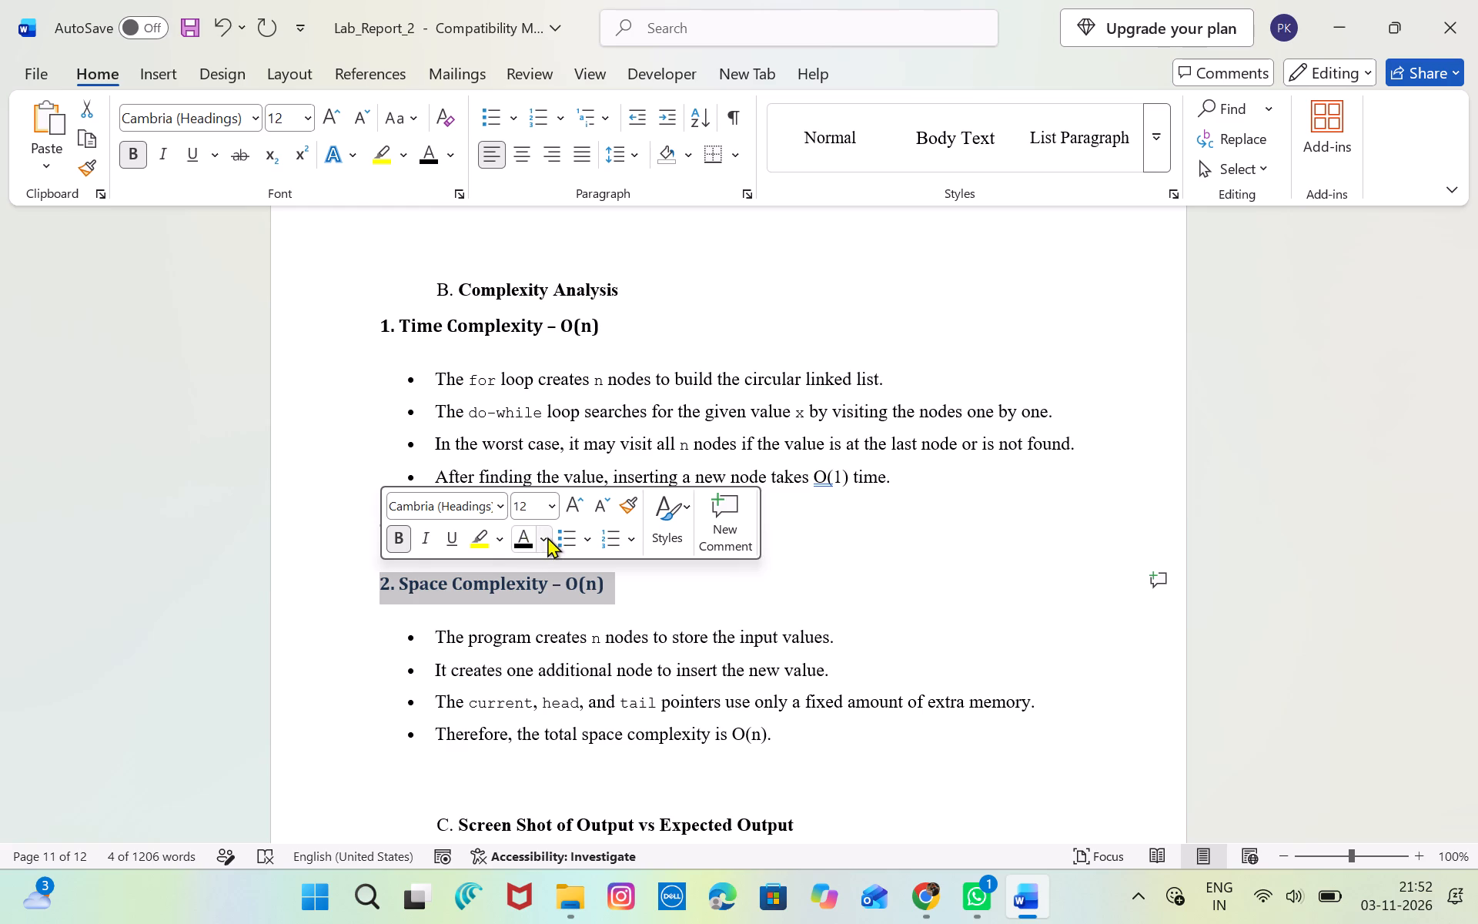
left_click(530, 537)
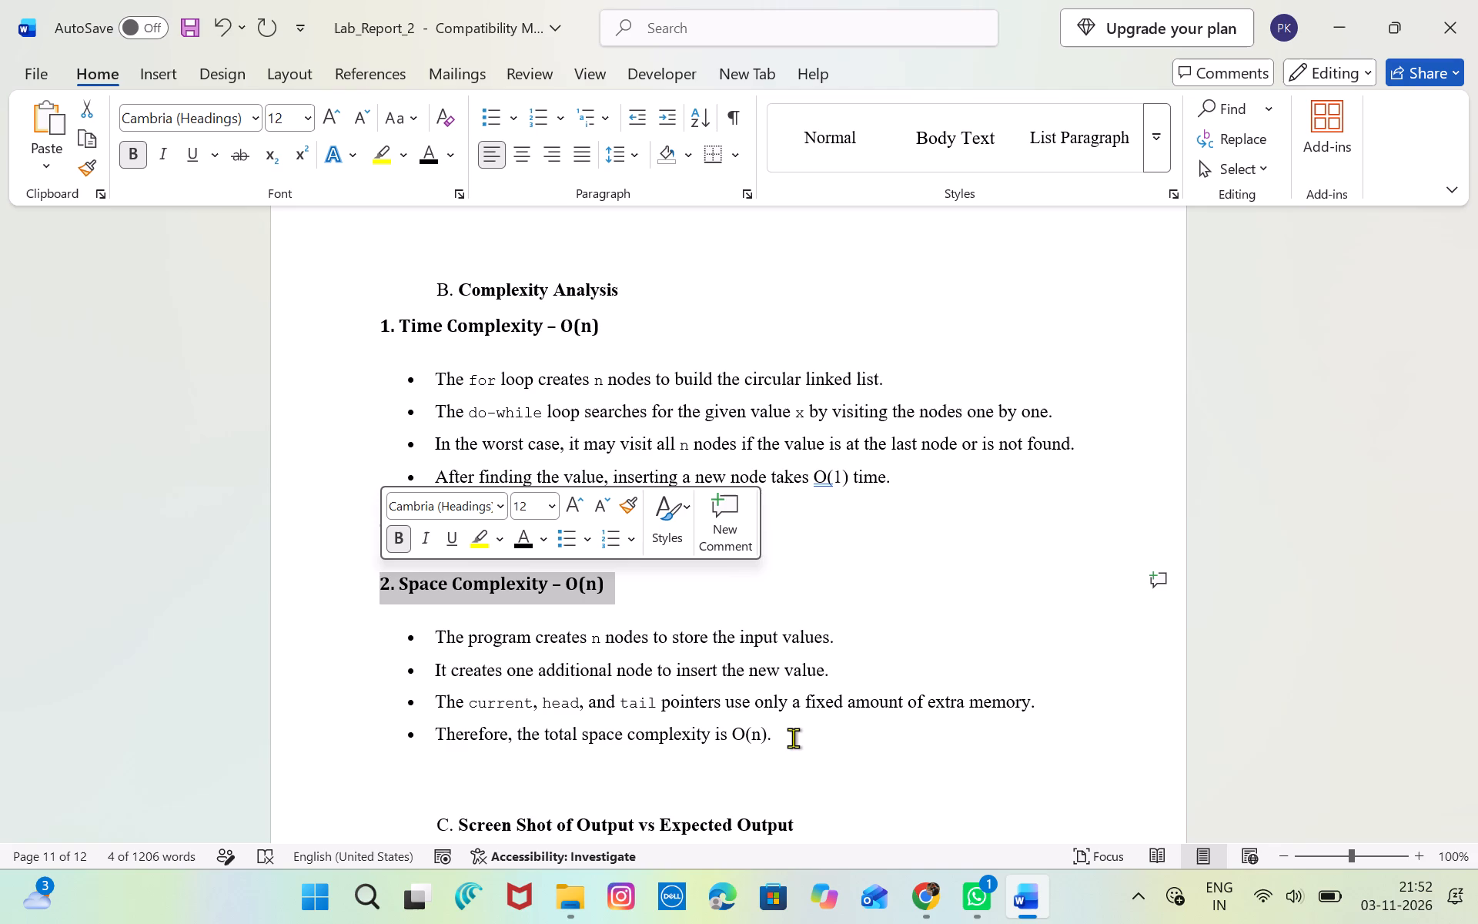
Indent question 2.4's whole pasted complexity analysis until it aligns with the text of the "Complexity Analysis" heading.
left_click(793, 738)
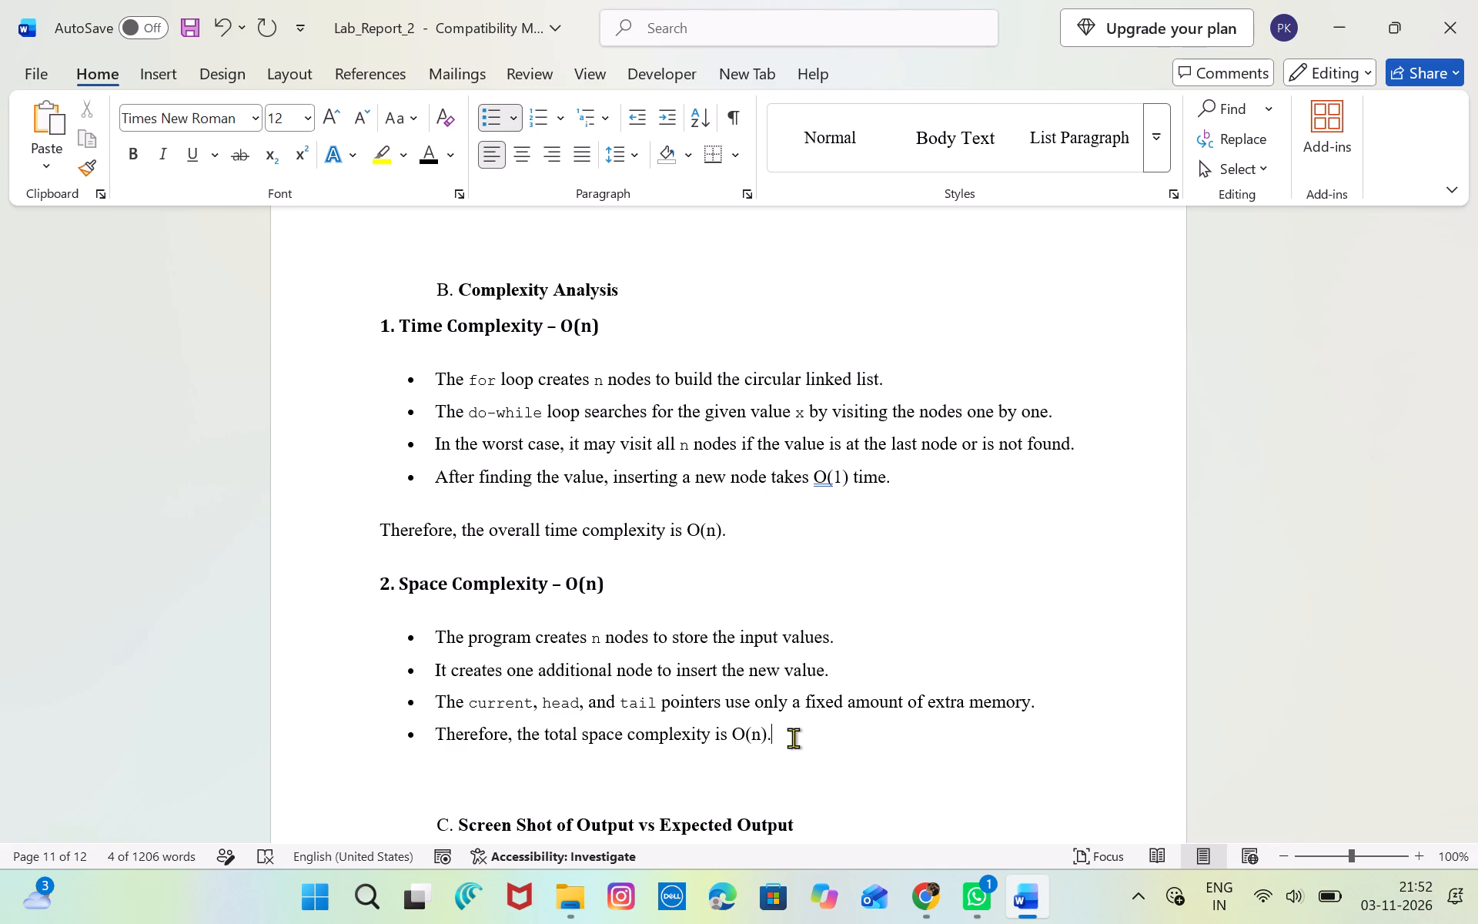
left_click_drag(793, 738, 368, 324)
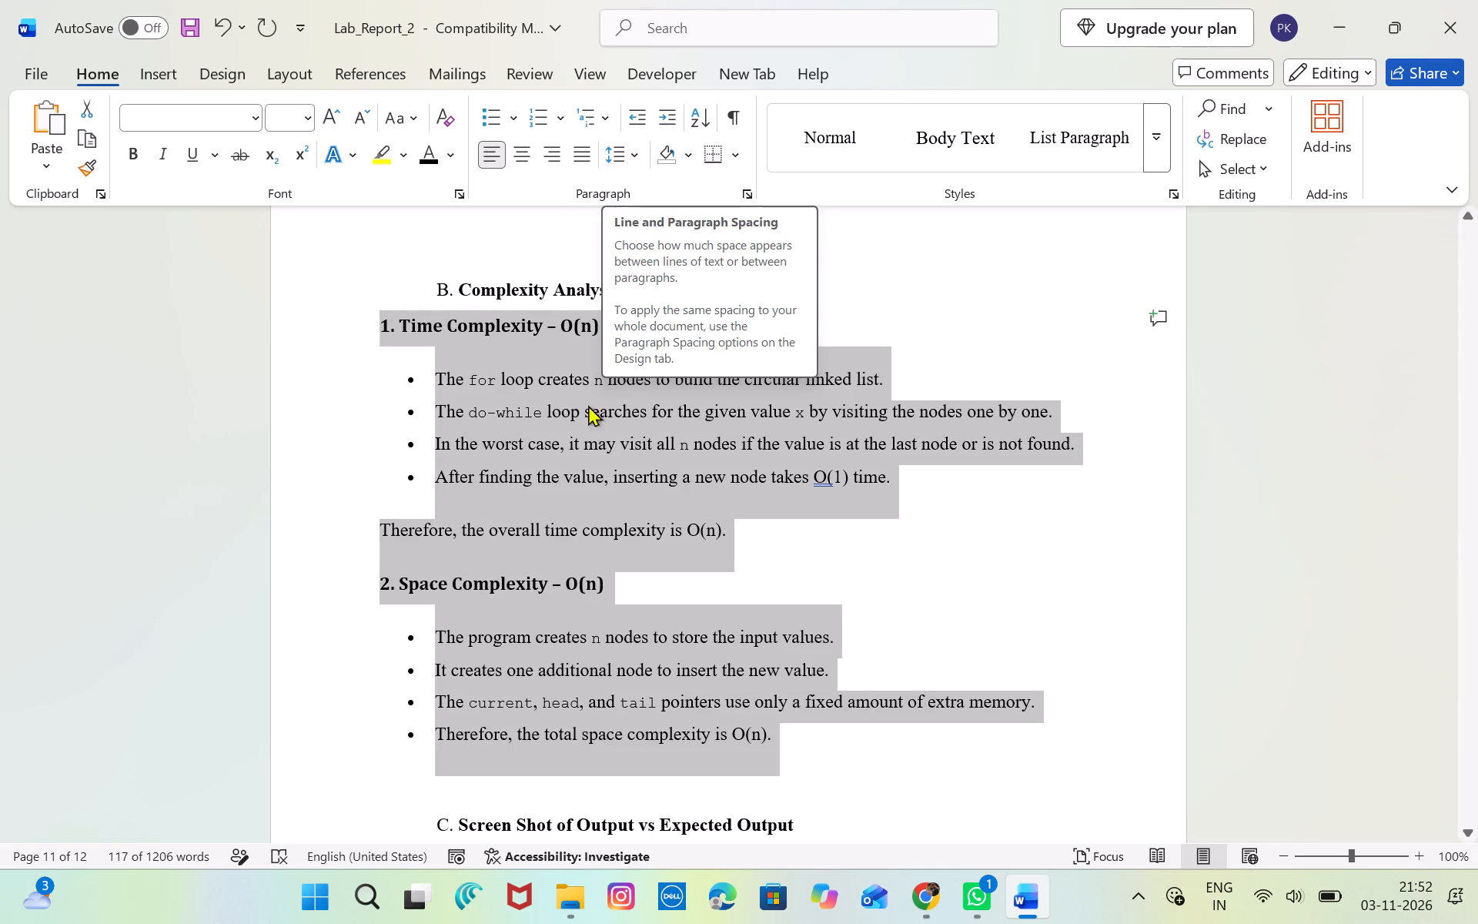
triple_click(662, 114)
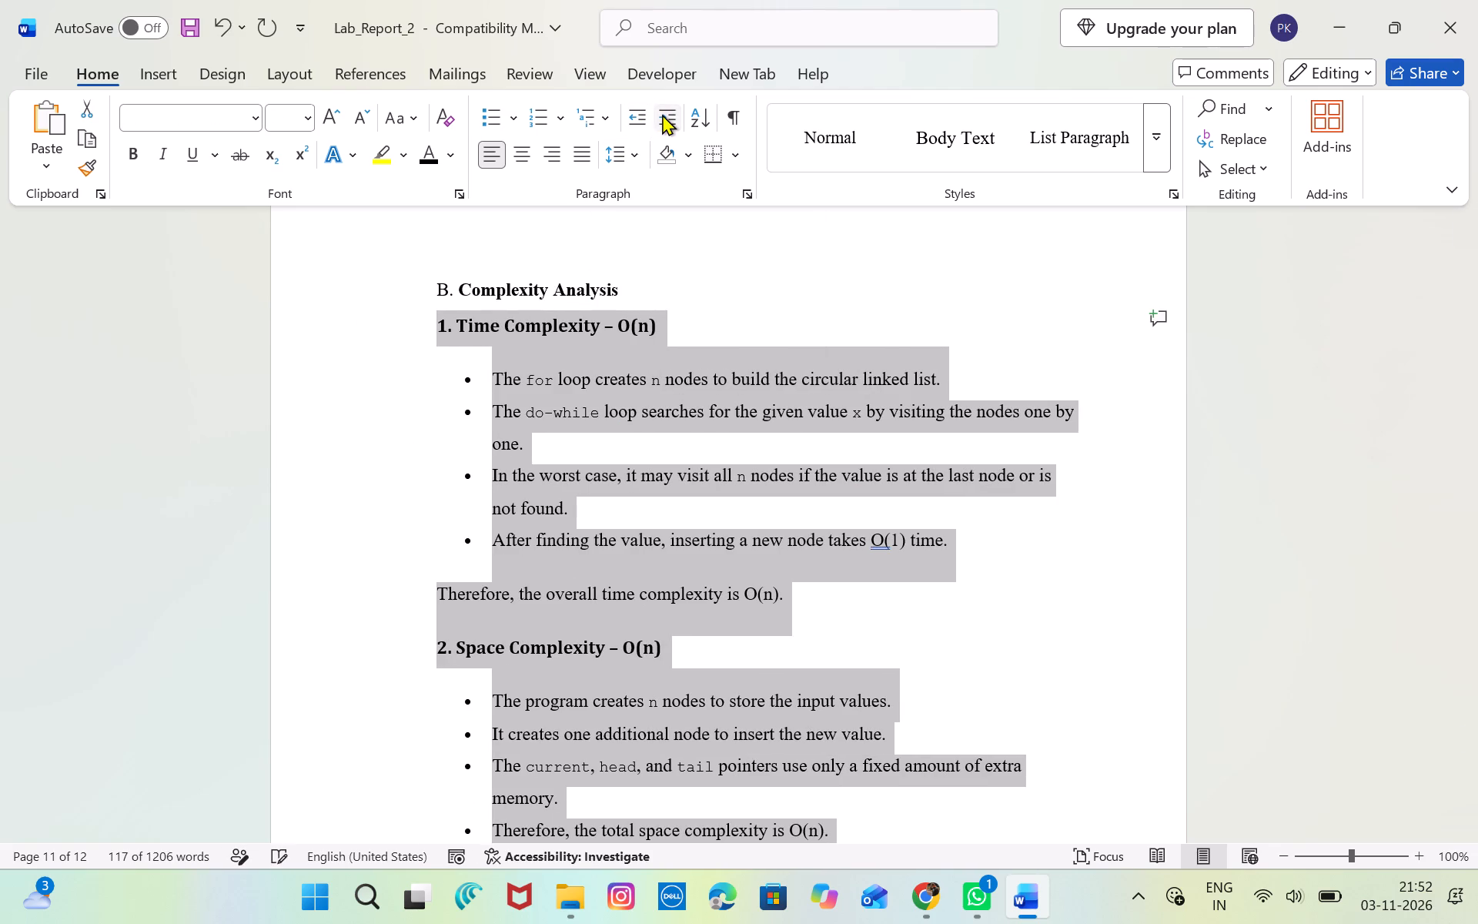
left_click(662, 114)
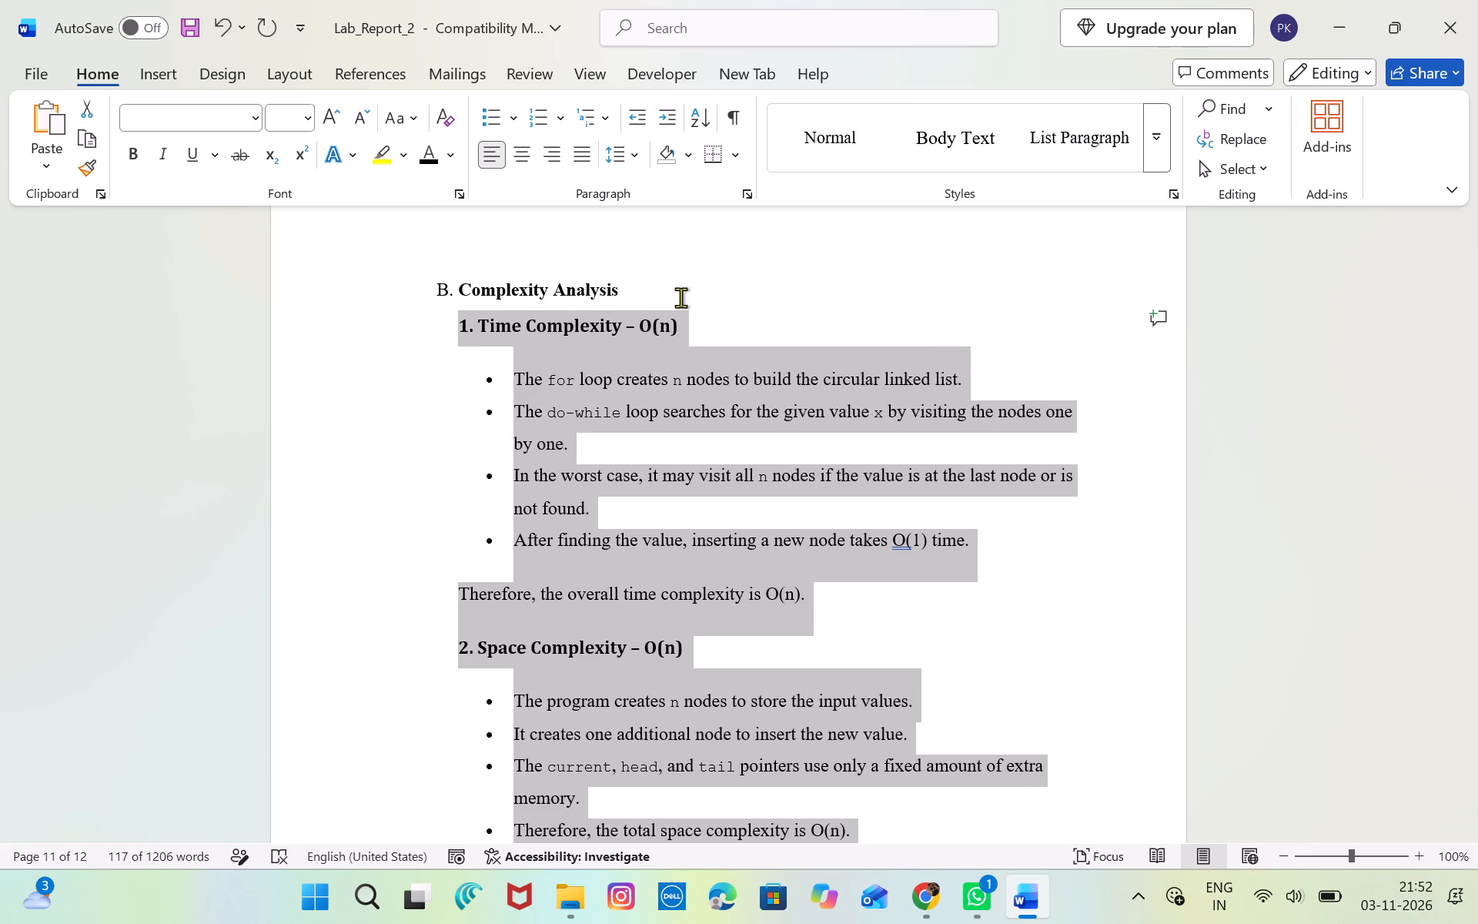
left_click(714, 521)
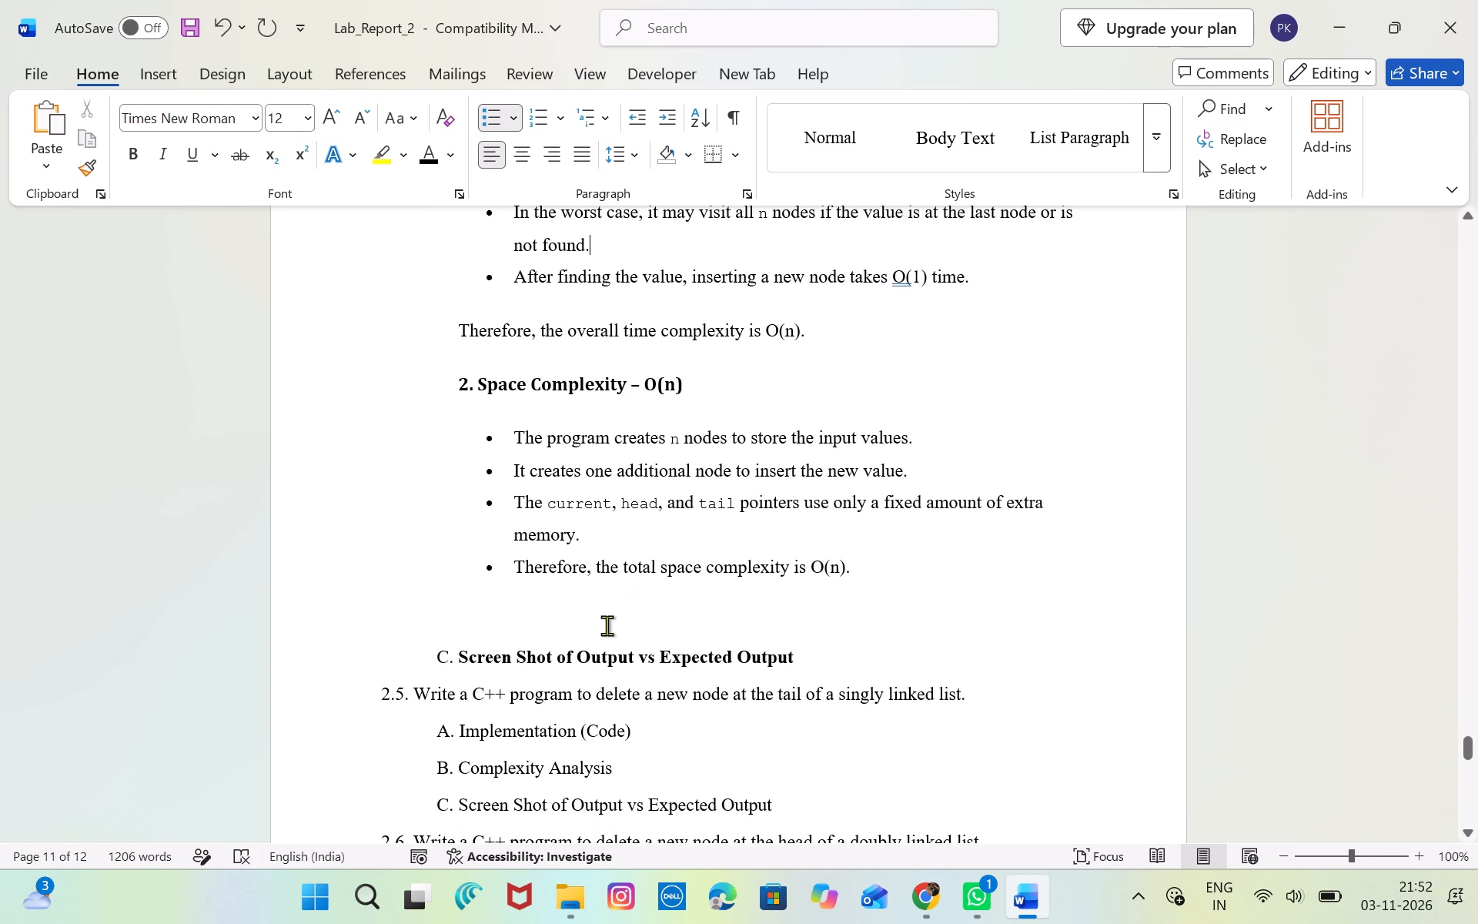
Remove the empty line between question 2.4's space complexity bullets and the "Screen Shot of Output vs Expected Output" heading.
left_click(605, 621)
key("BackSpace")
key("BackSpace")
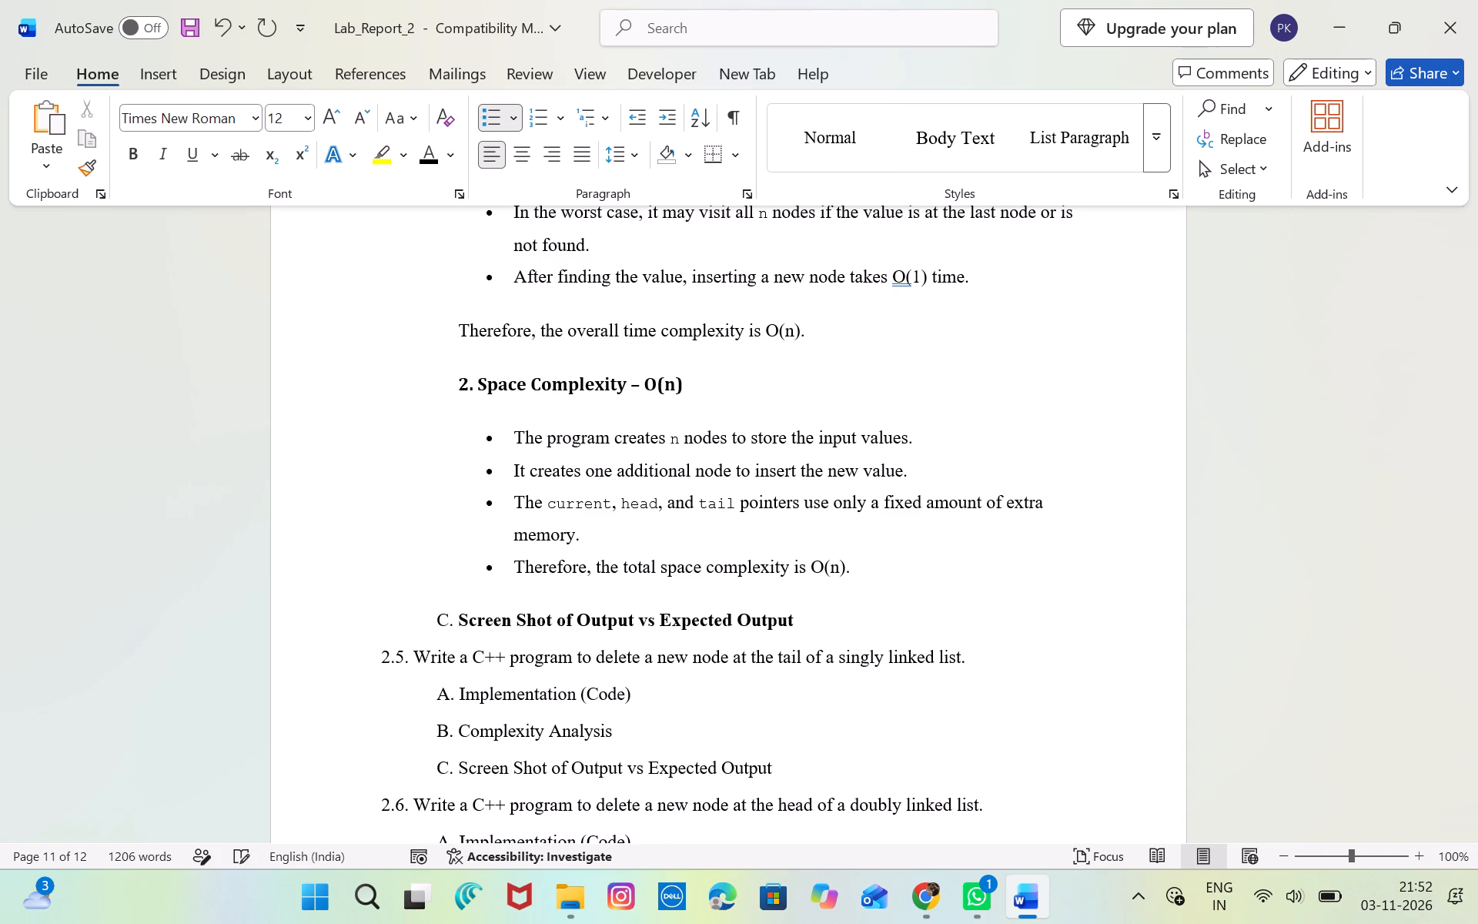
Add an unnumbered line under question 2.4's "Screen Shot of Output vs Expected Output" heading and paste the playground output screenshot from the clipboard history.
left_click(817, 627)
key("Return")
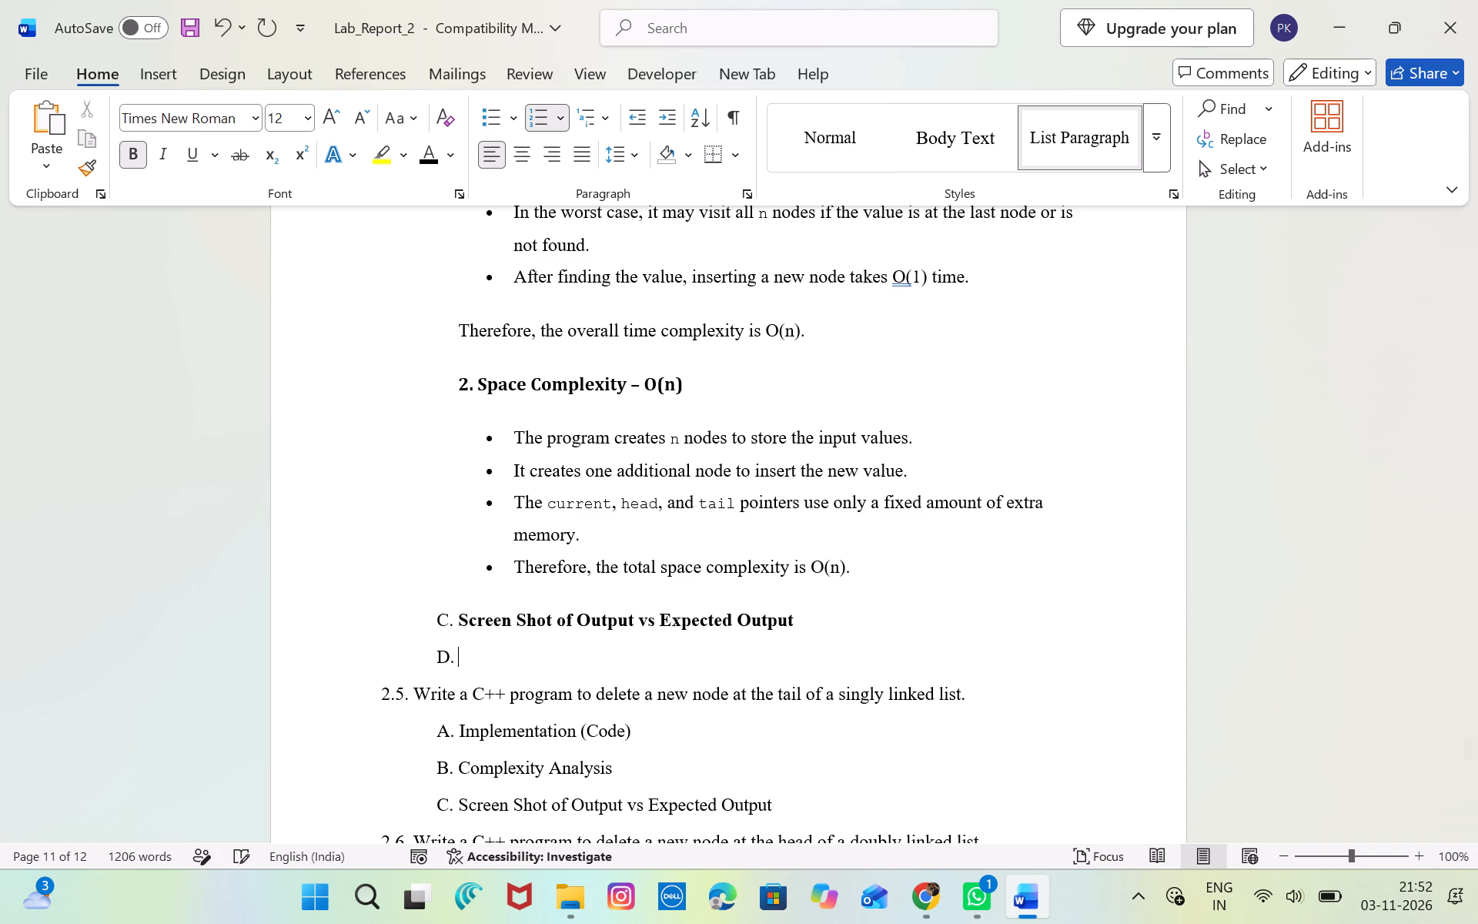
key("BackSpace")
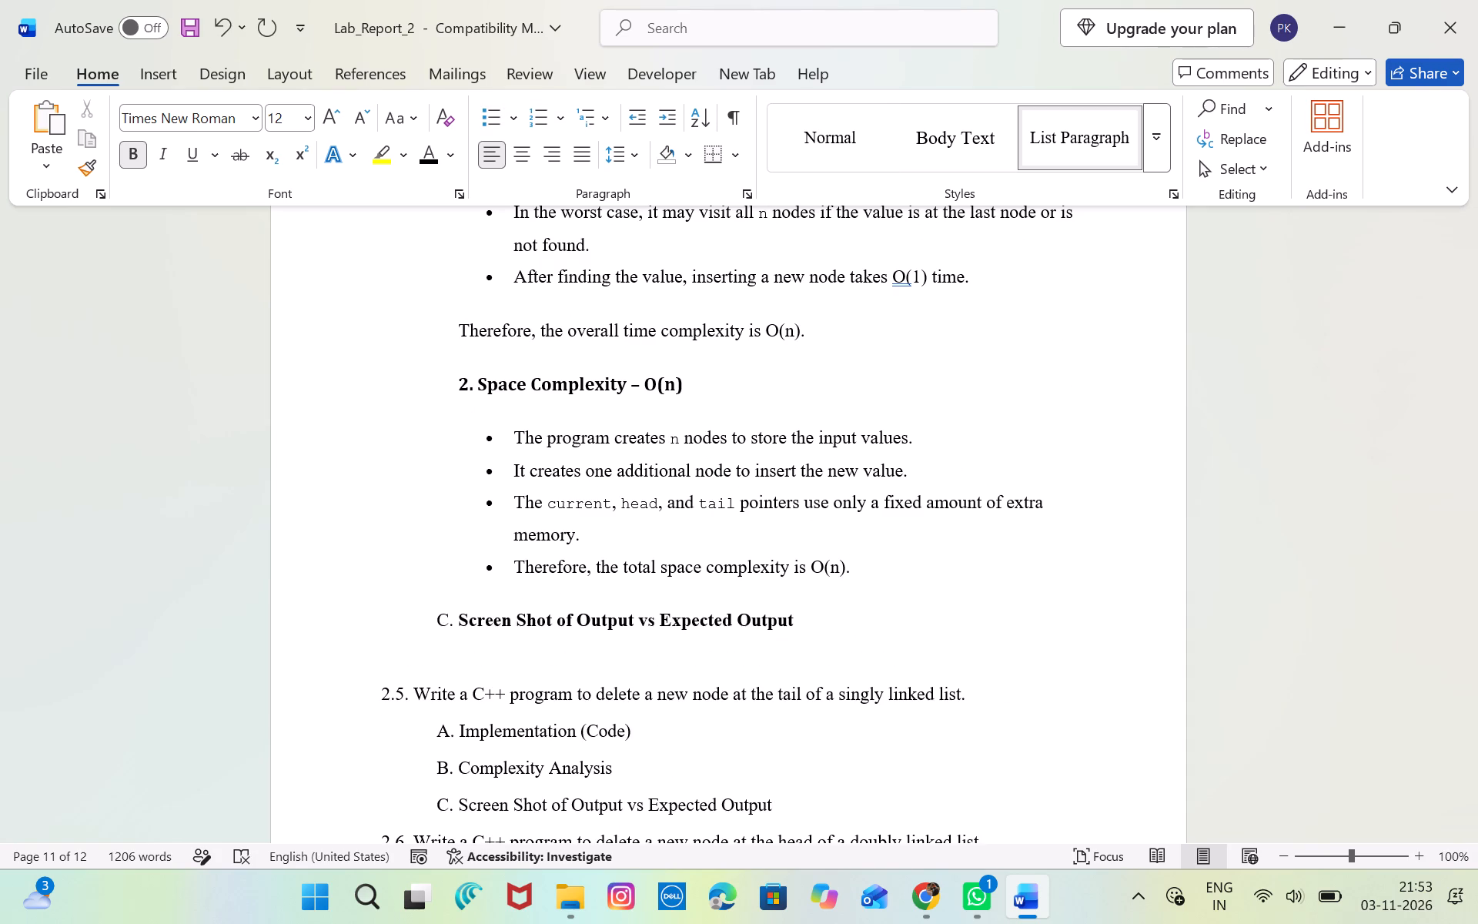
scroll(817, 627, "down", 2)
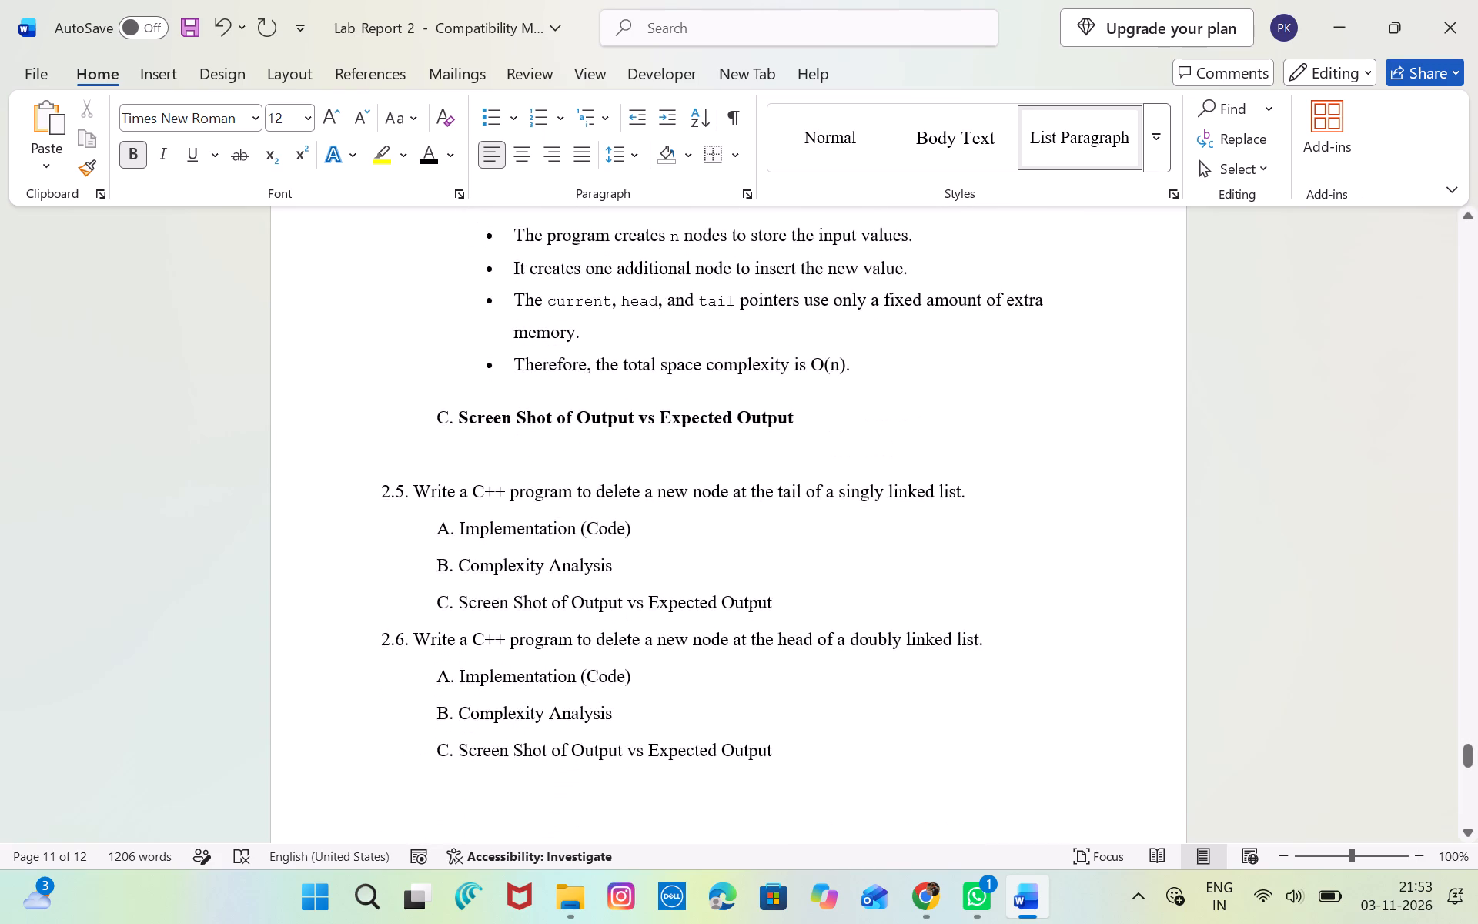
scroll(817, 627, "down", 1)
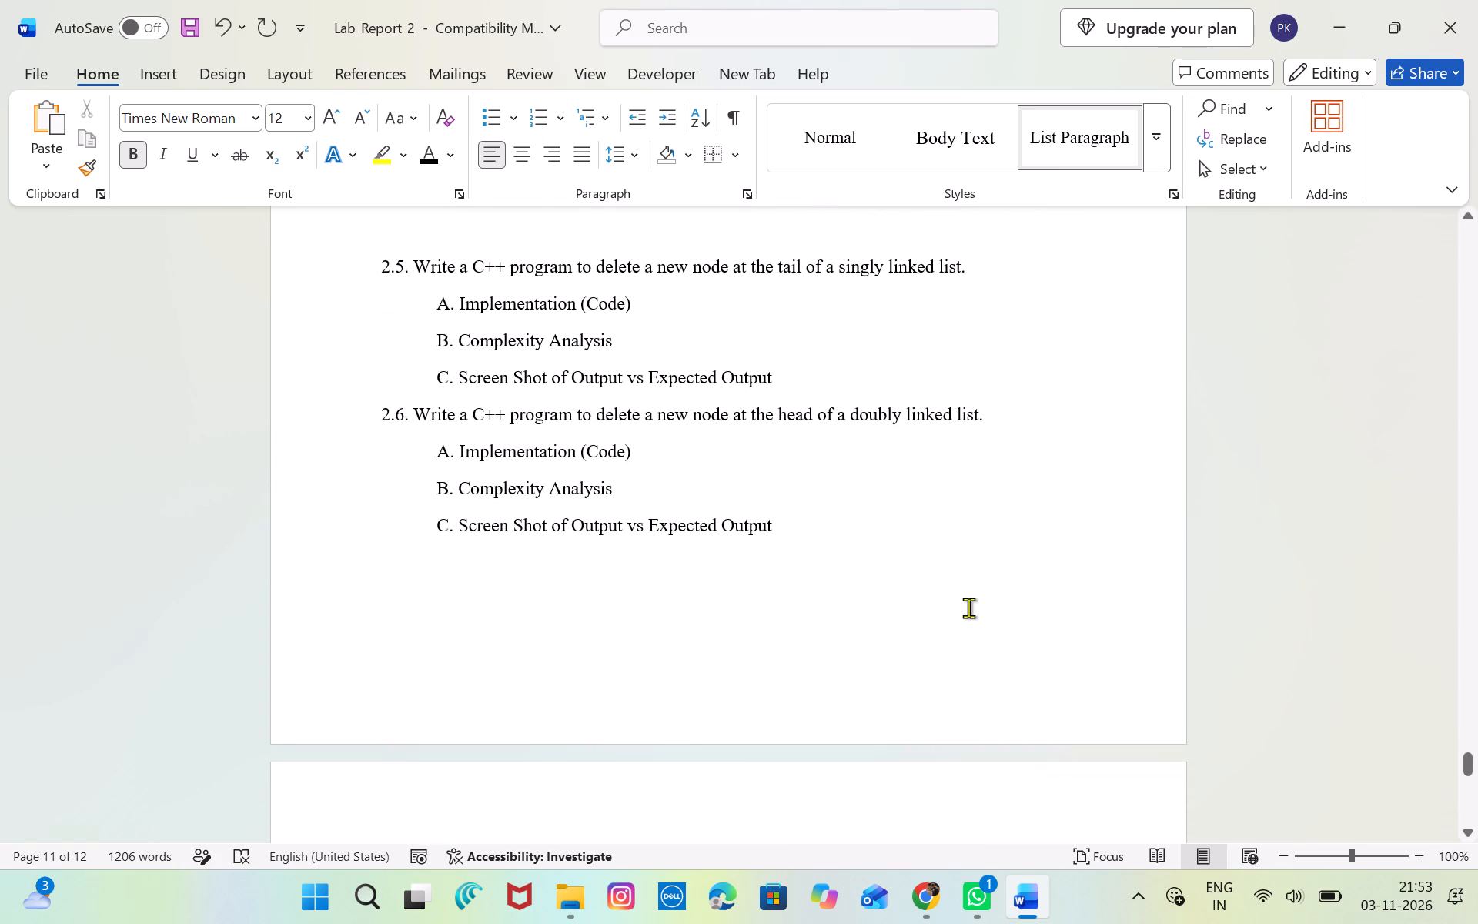
key("super+v")
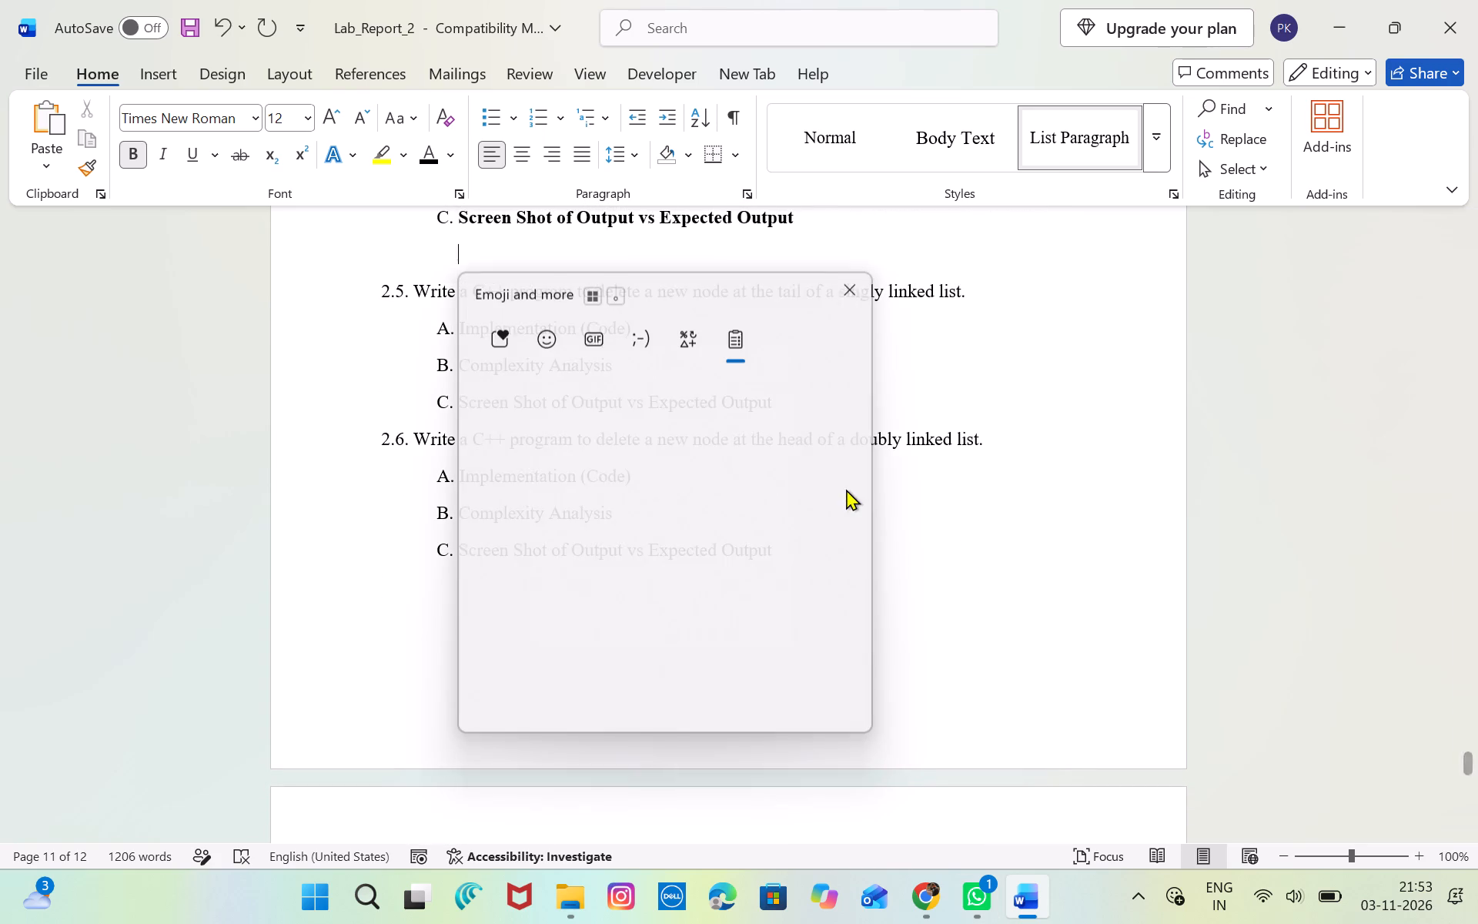
scroll(639, 568, "down", 1)
left_click(565, 595)
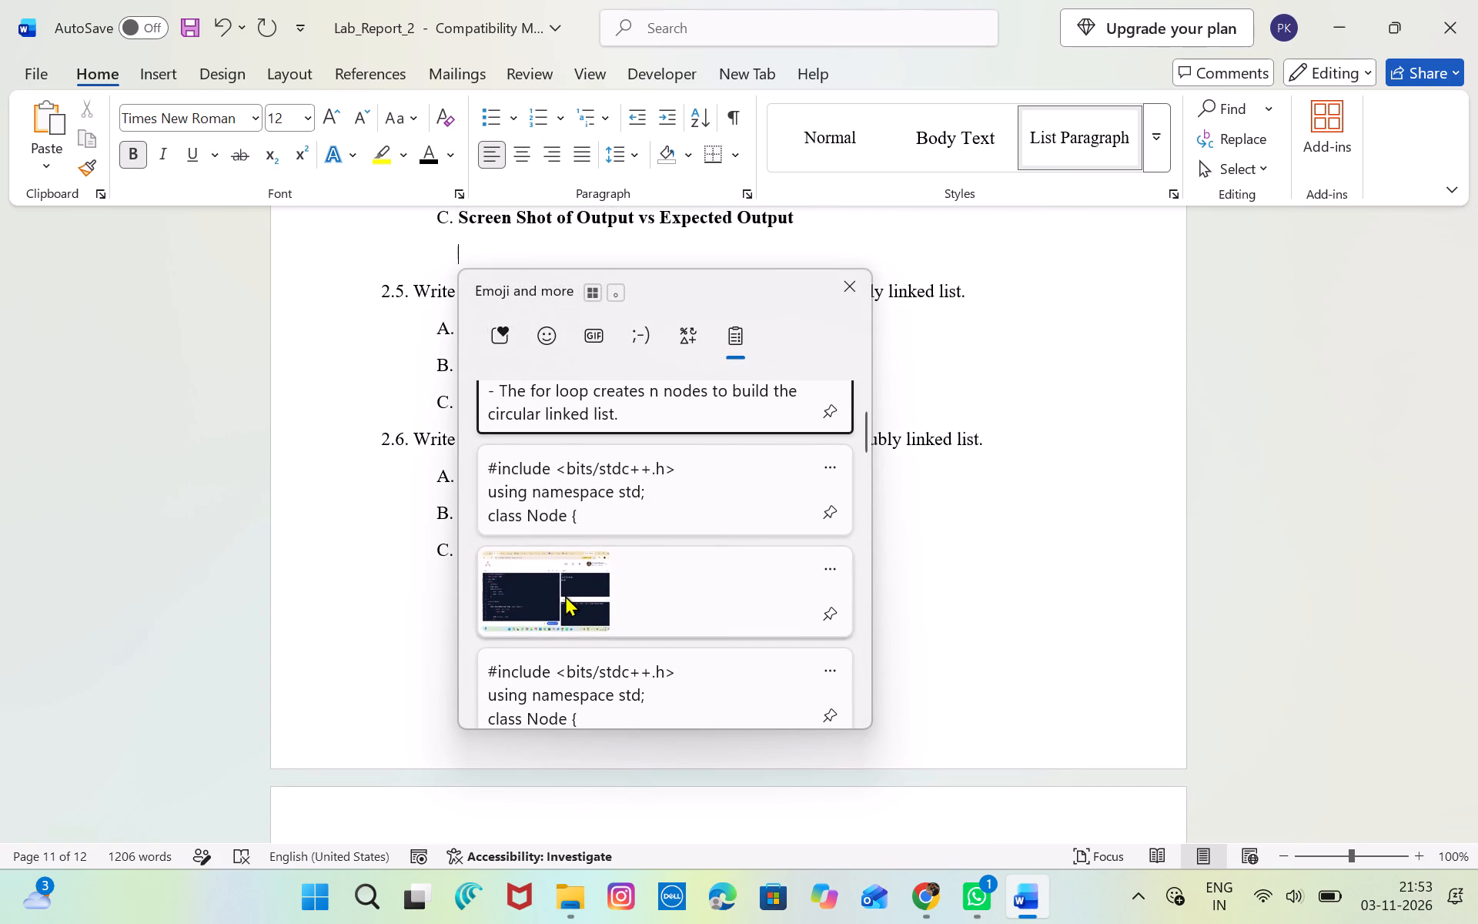
key("ctrl+v")
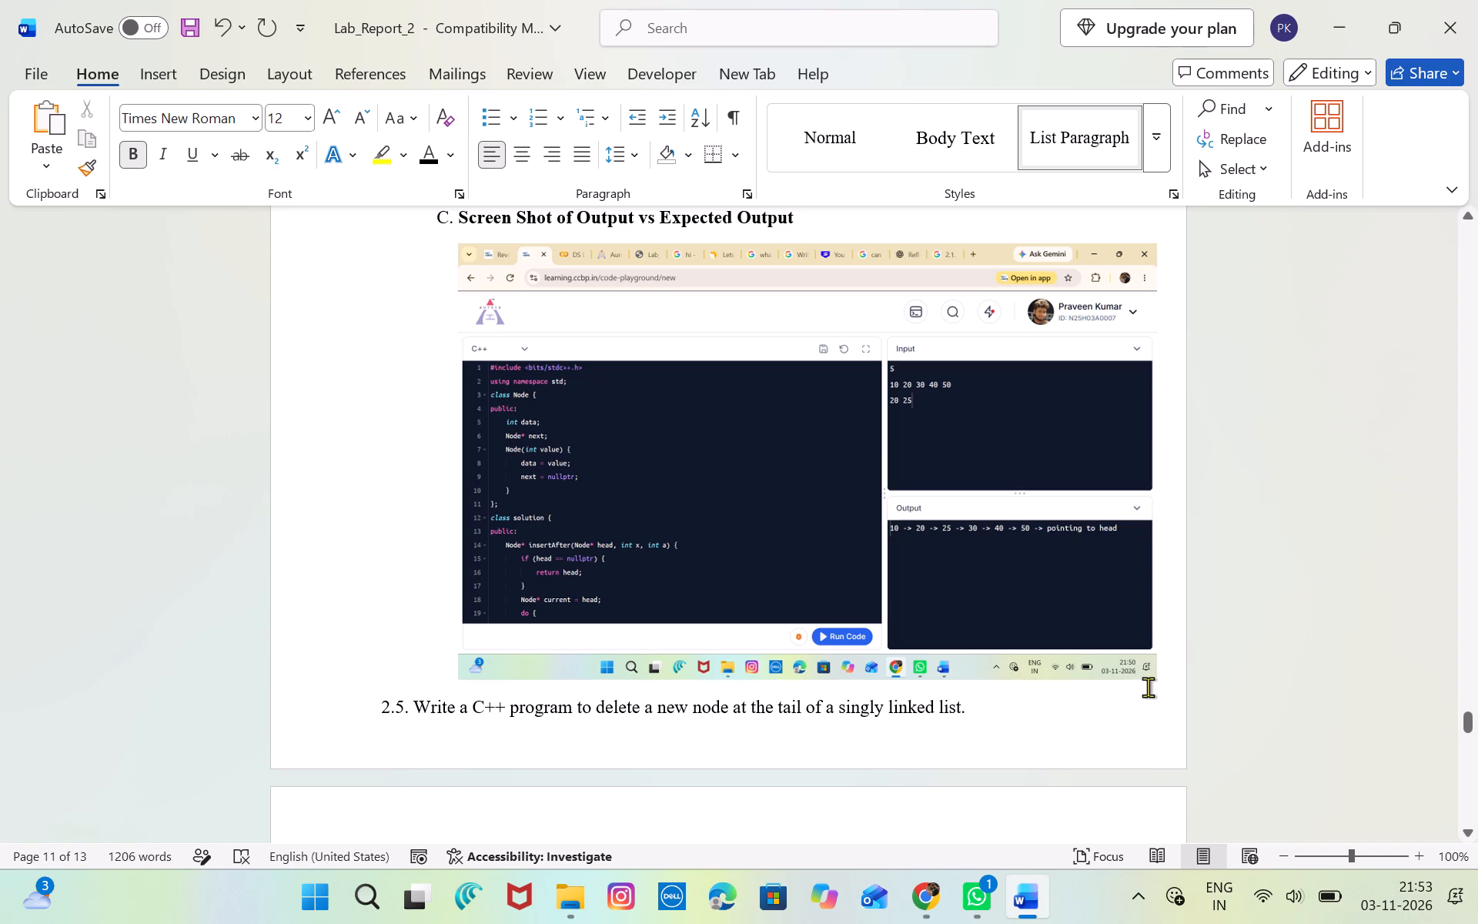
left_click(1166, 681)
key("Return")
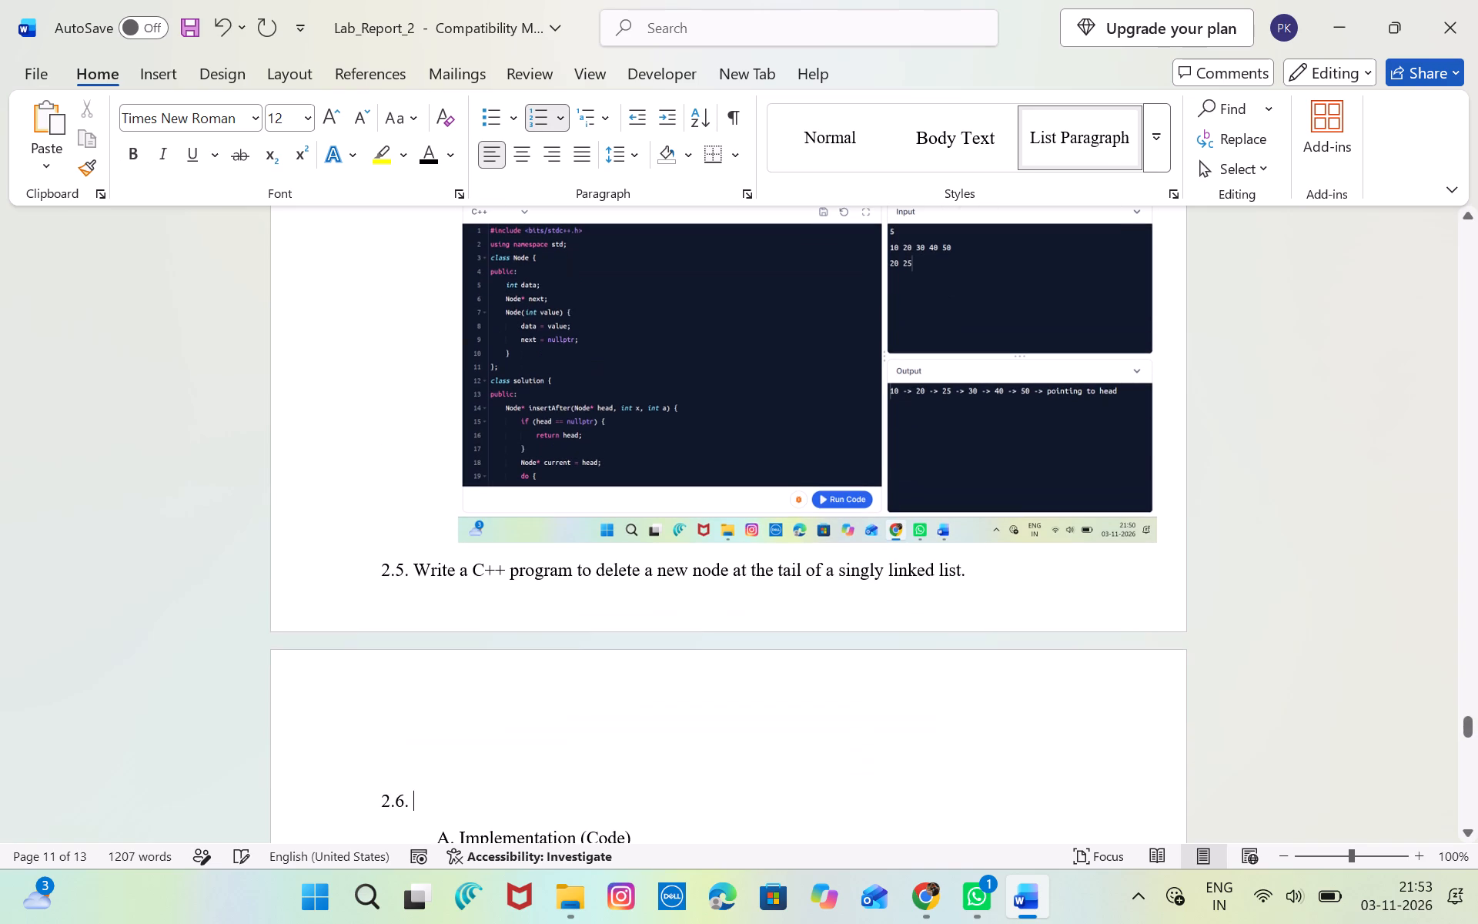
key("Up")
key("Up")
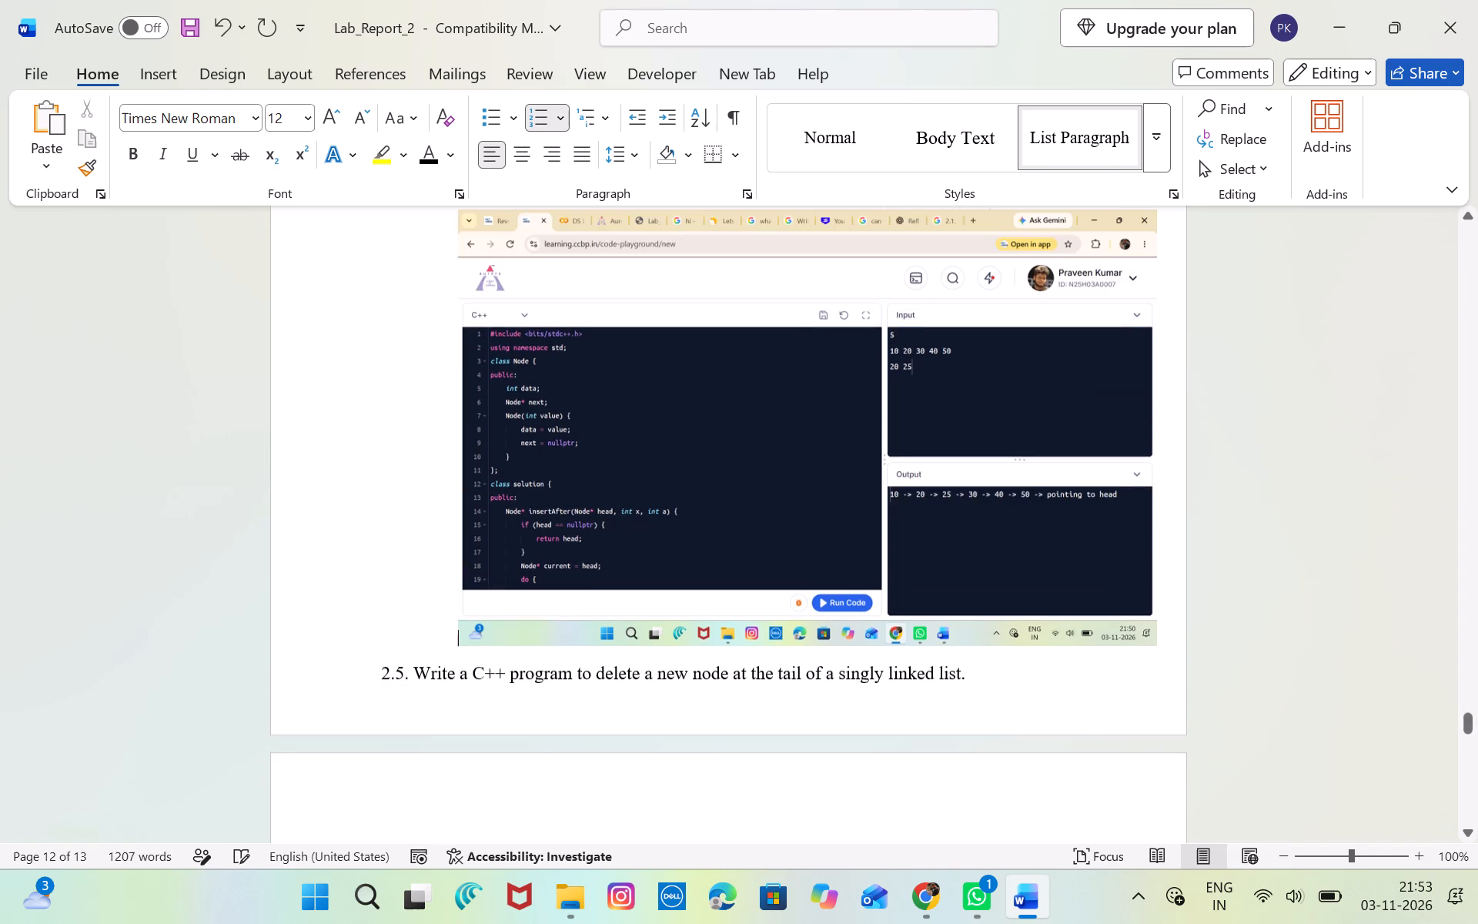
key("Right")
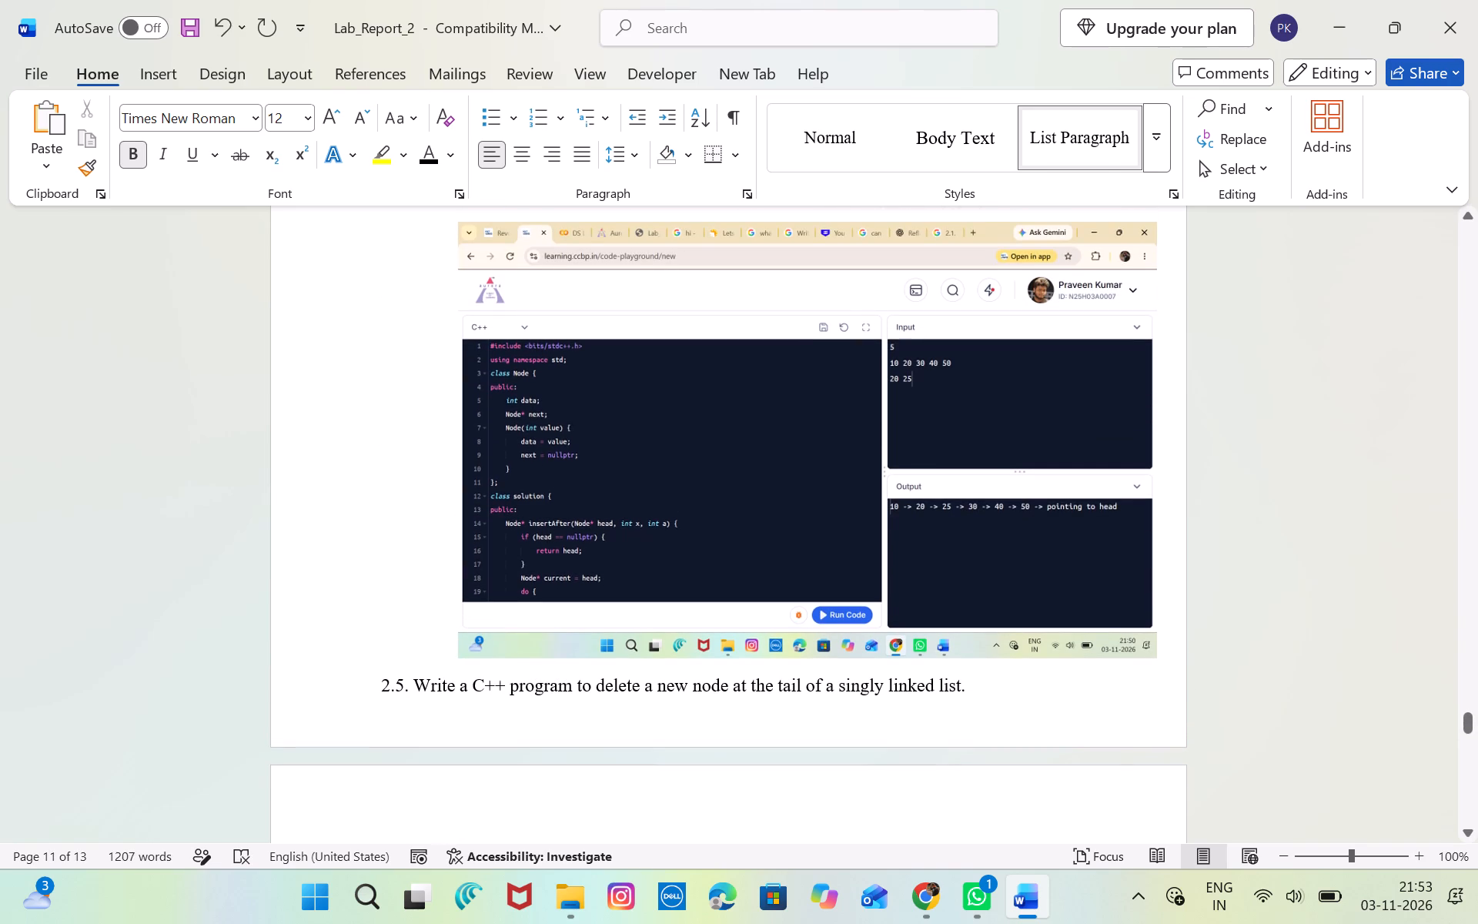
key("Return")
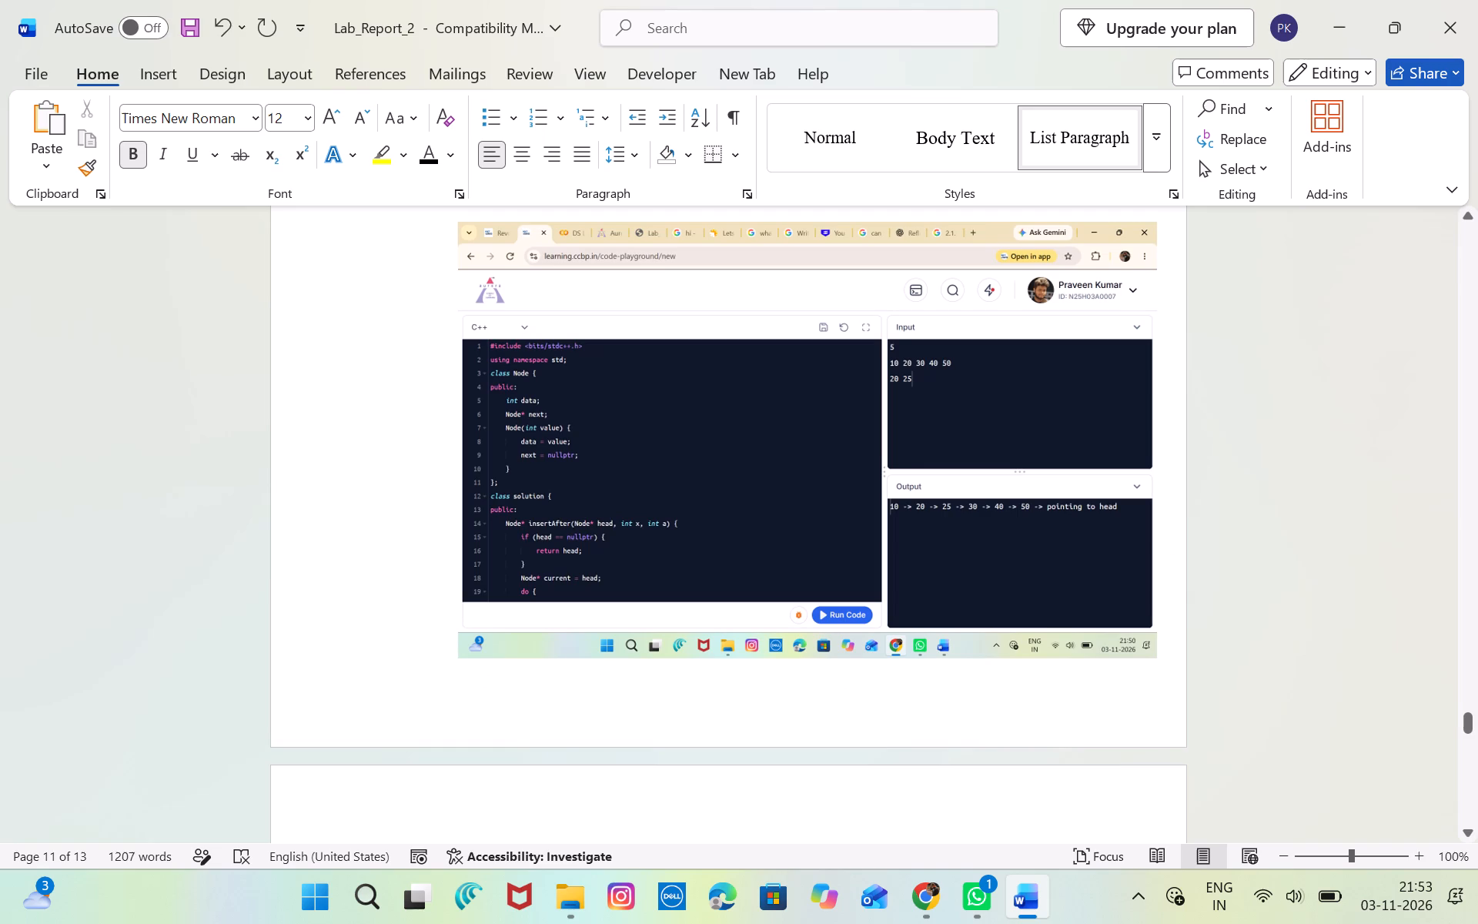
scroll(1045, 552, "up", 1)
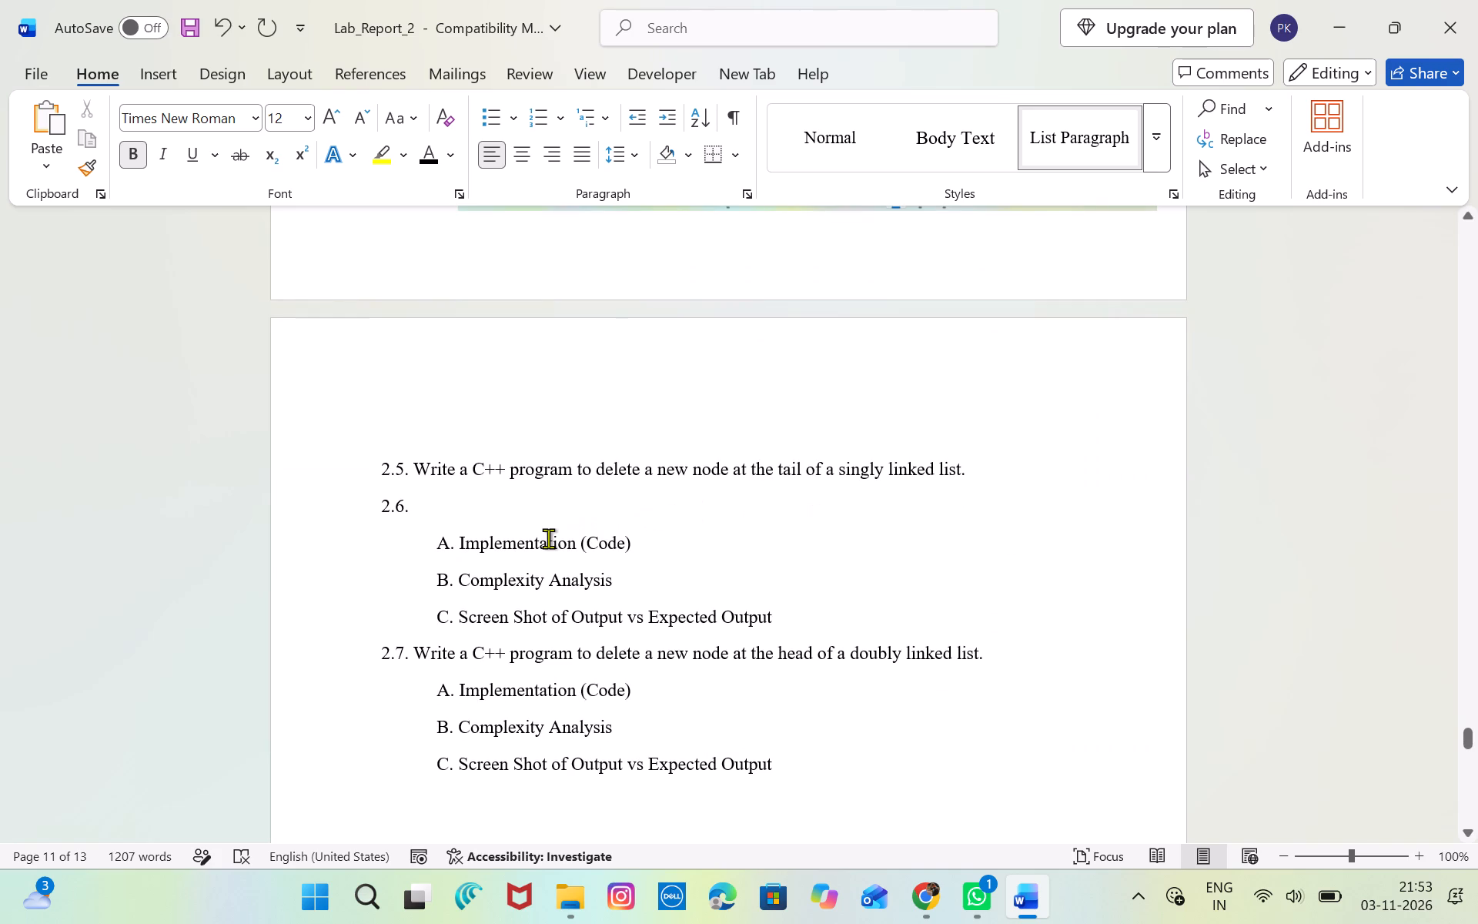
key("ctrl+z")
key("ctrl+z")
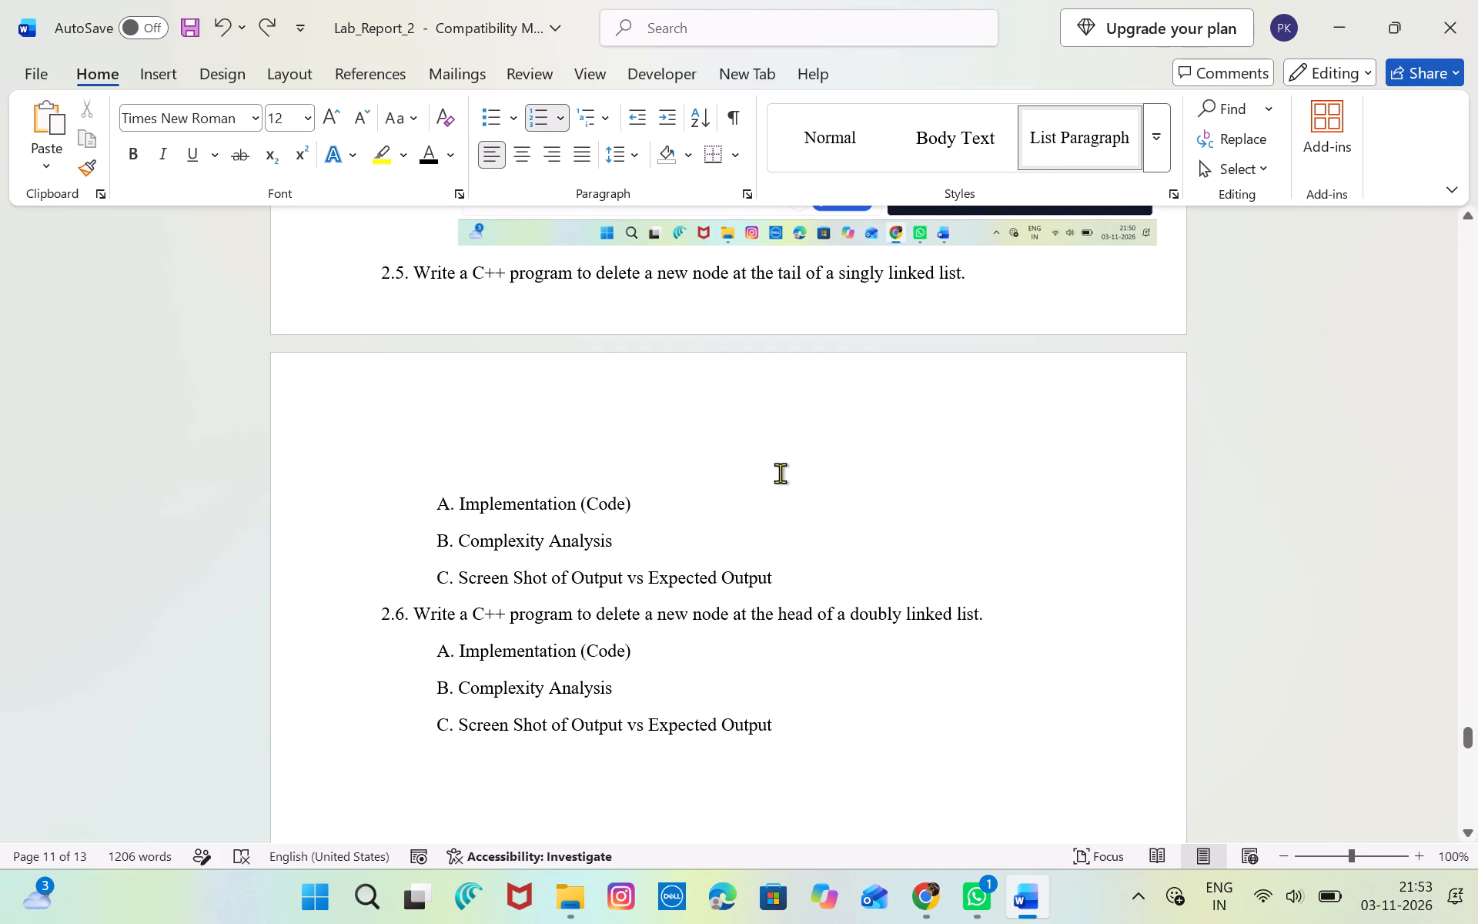
Insert a new line directly after the pasted playground screenshot, before question 2.5.
left_click(1165, 232)
key("Return")
Make the text of questions 2.5 and 2.6 and all their lettered subheadings bold.
scroll(991, 588, "down", 1)
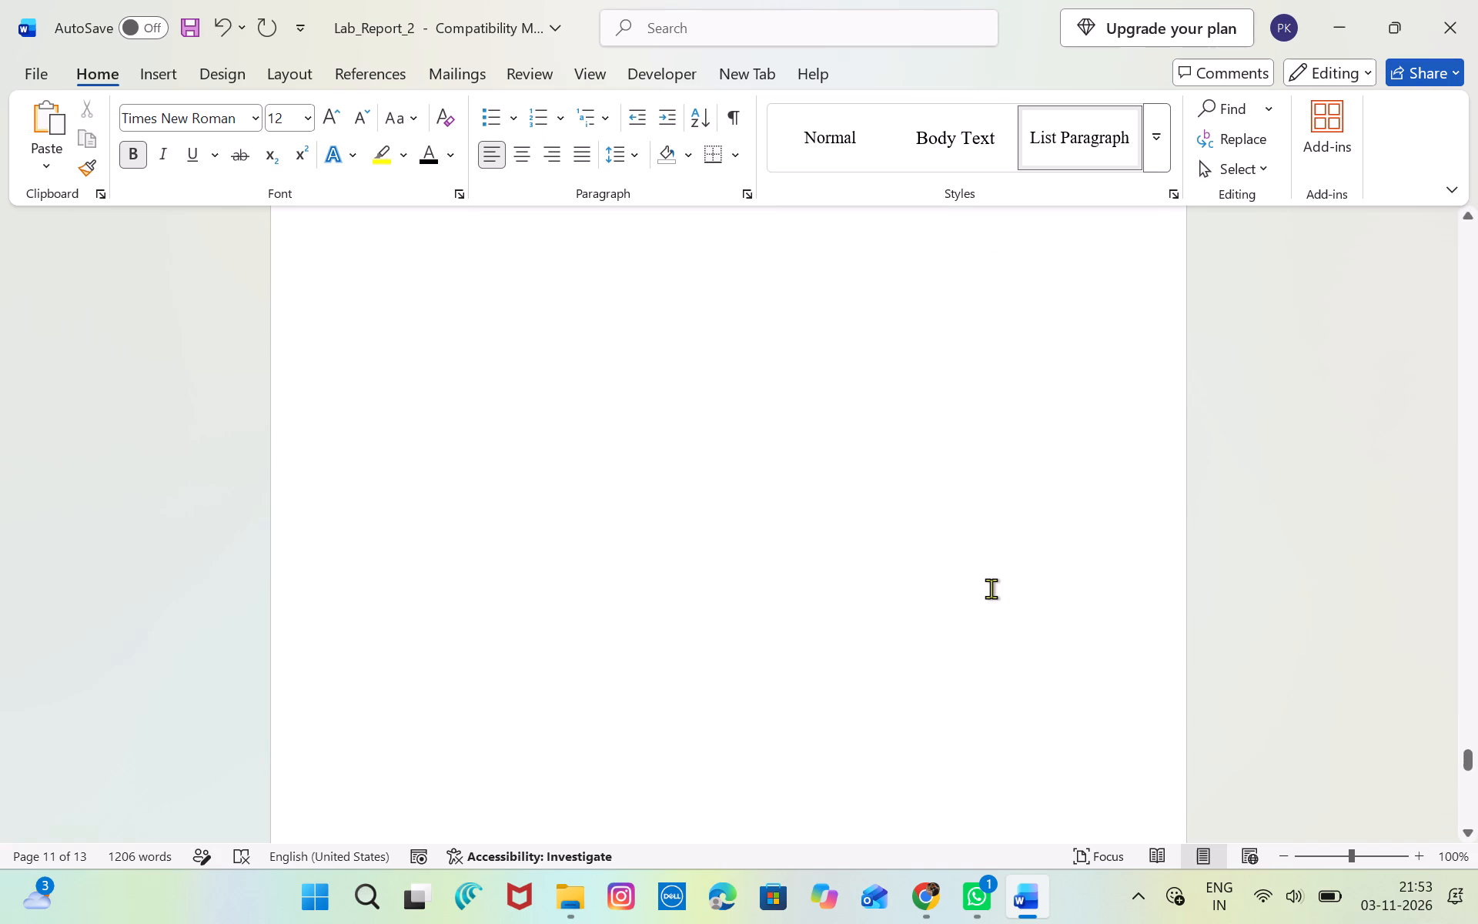
scroll(991, 588, "down", 1)
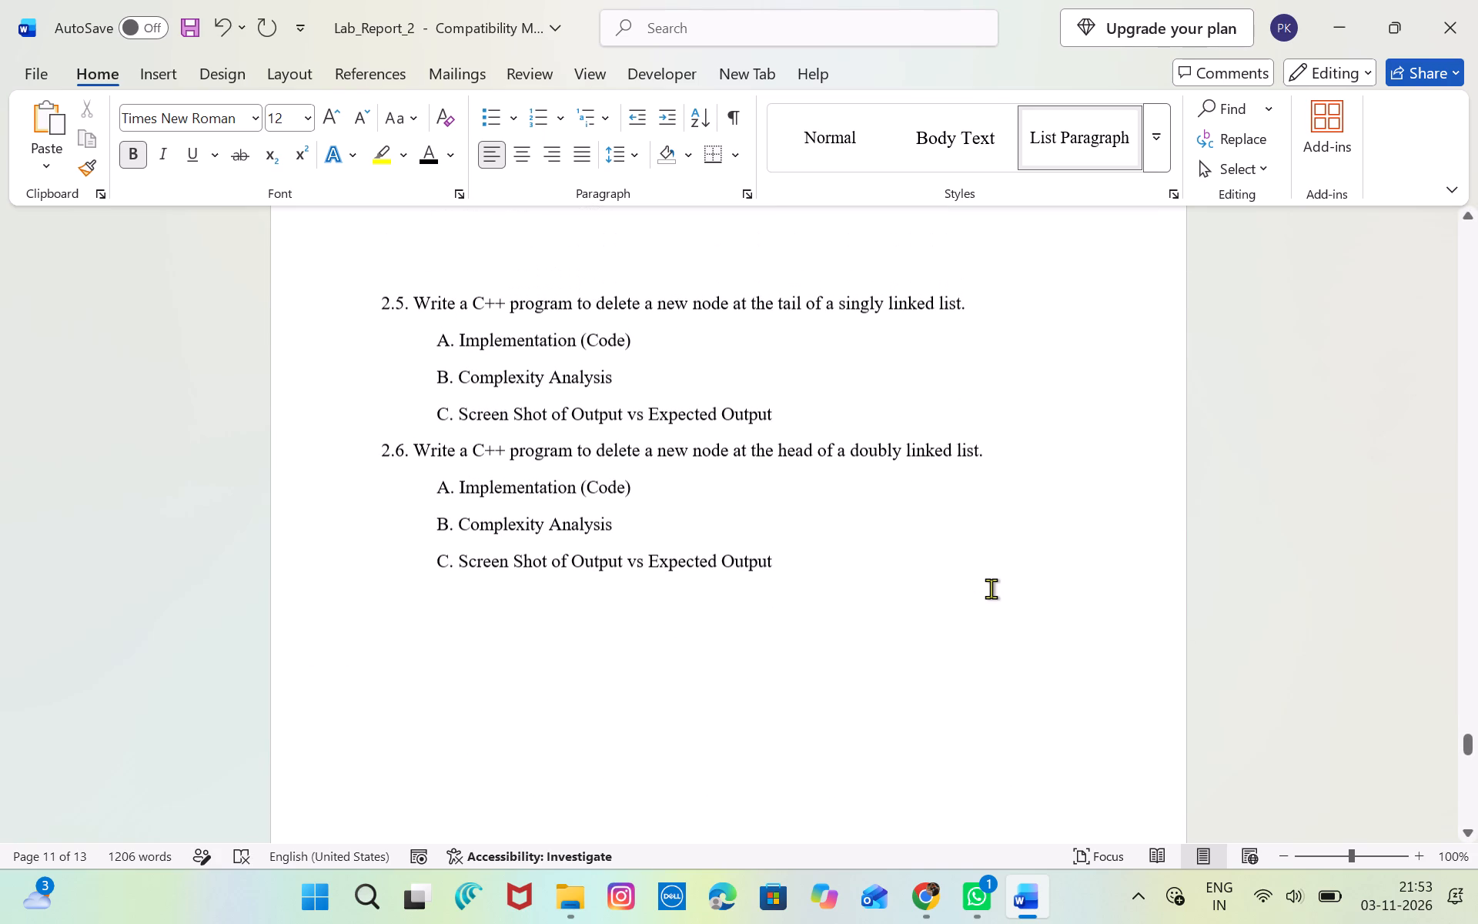
left_click(807, 559)
left_click_drag(807, 559, 364, 314)
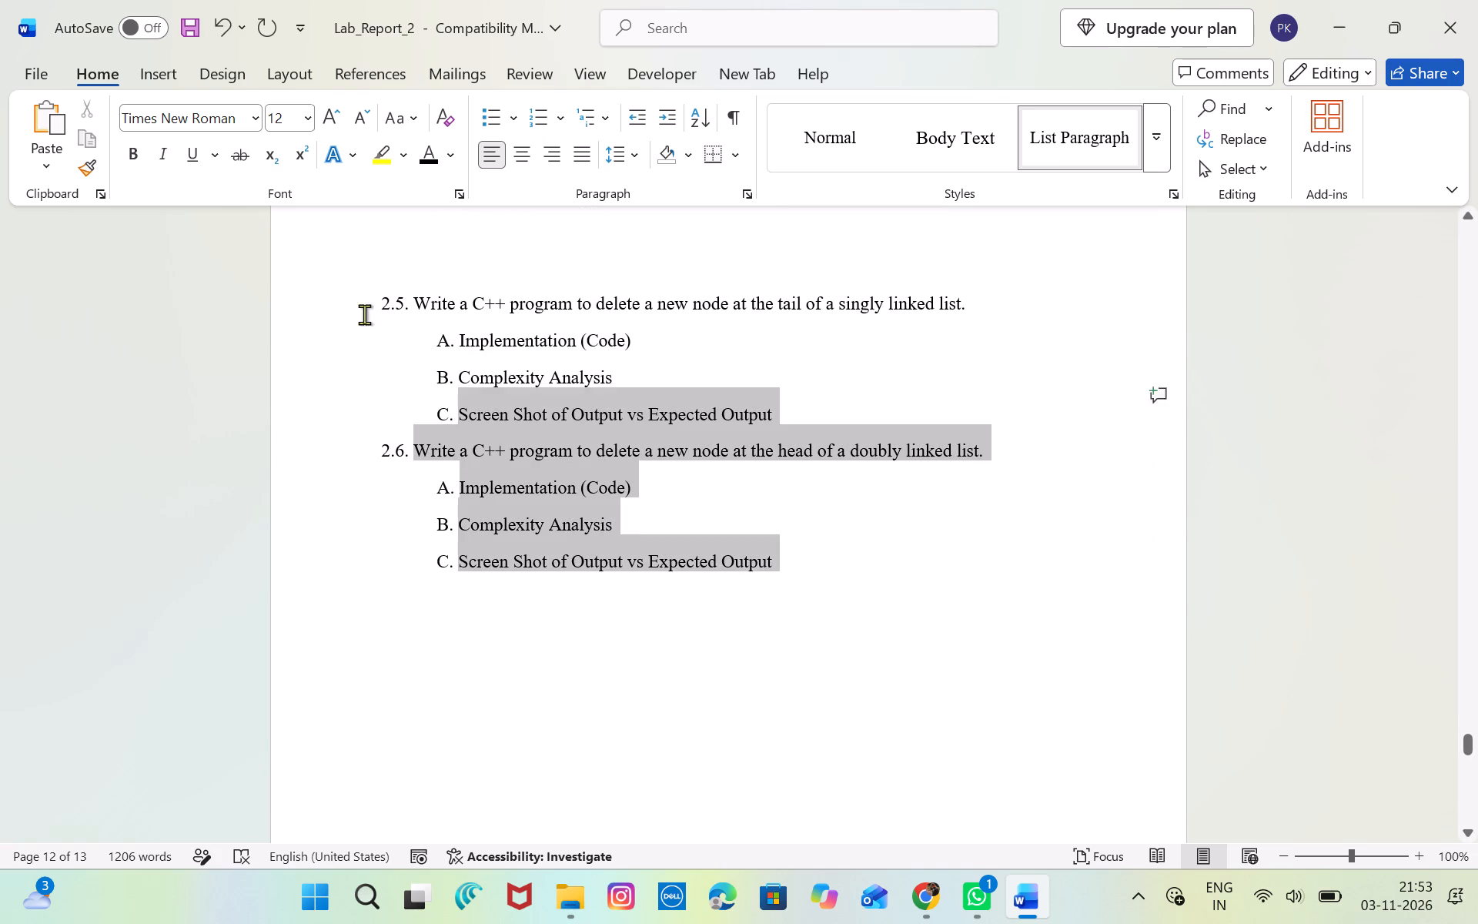
left_click_drag(364, 314, 342, 284)
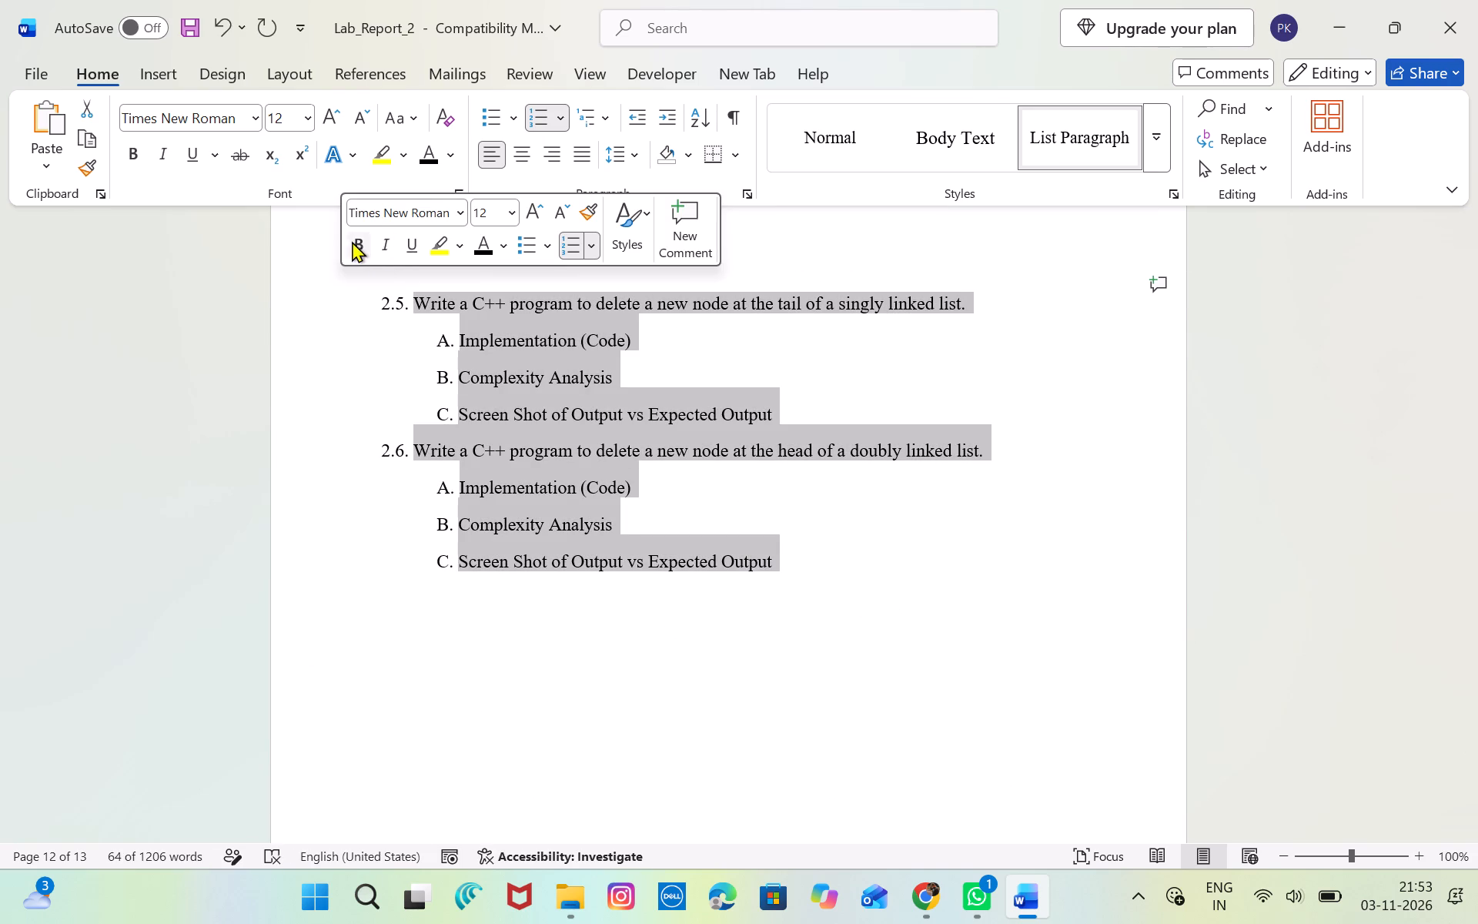
left_click(356, 242)
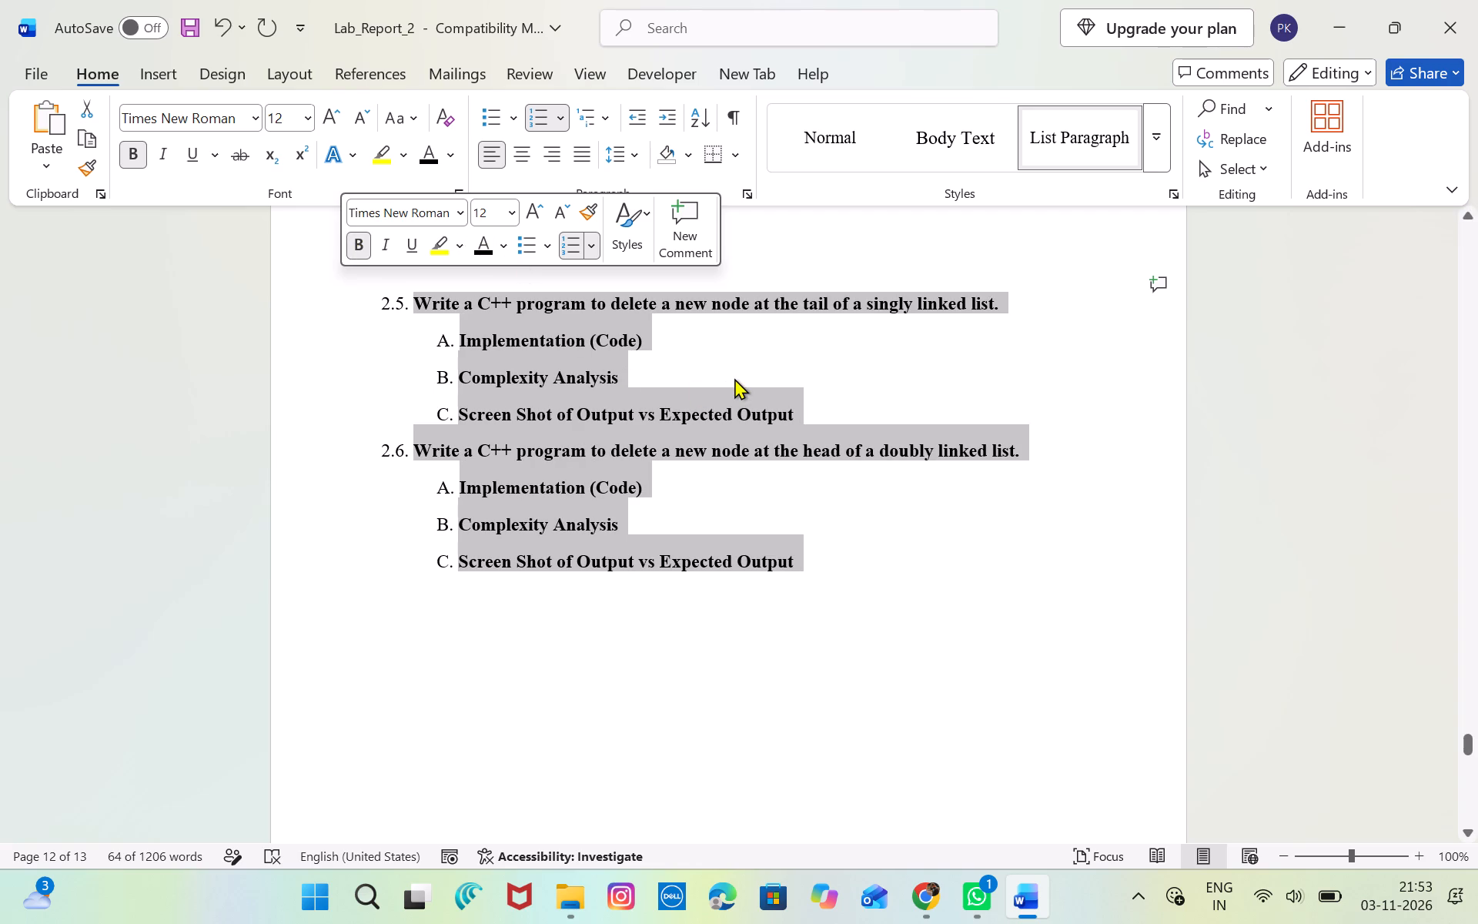
left_click(734, 378)
key("Right")
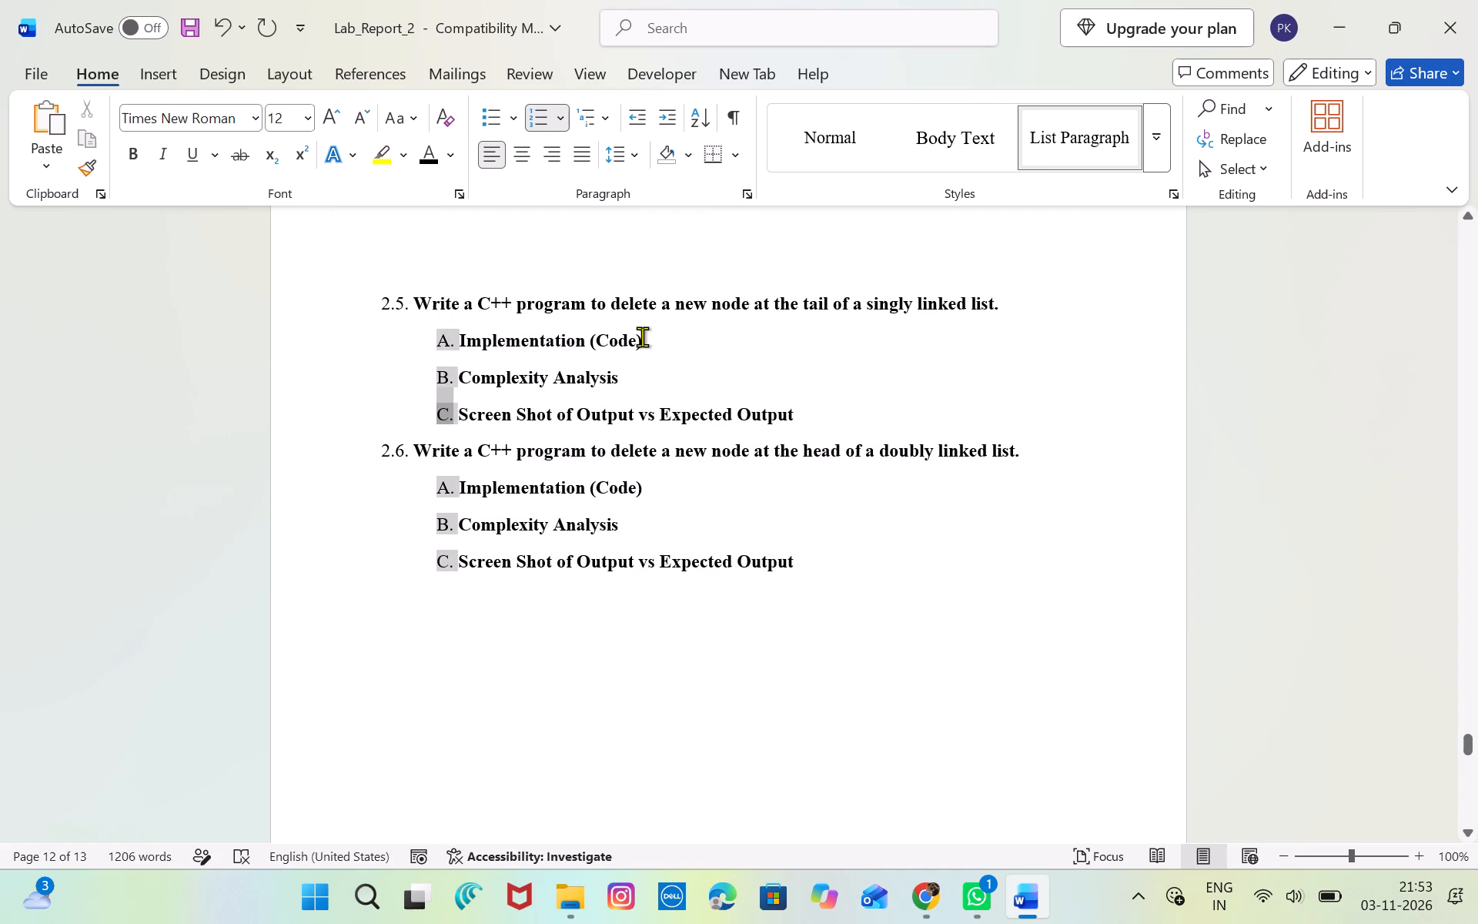
Add an empty unnumbered line under question 2.5's "Implementation (Code)" subheading.
left_click(642, 336)
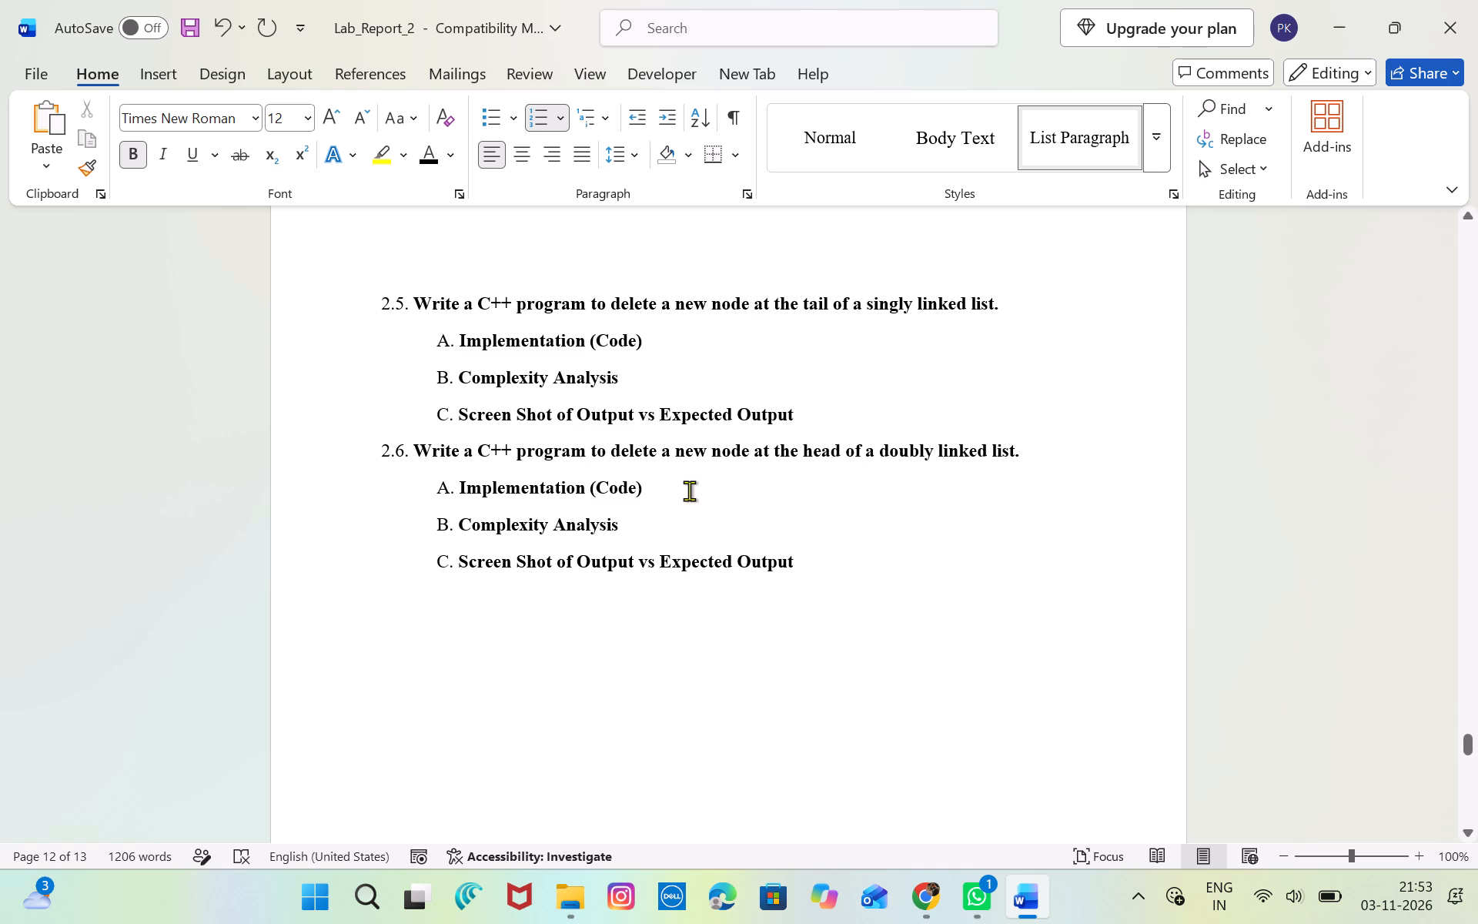
scroll(689, 490, "up", 1)
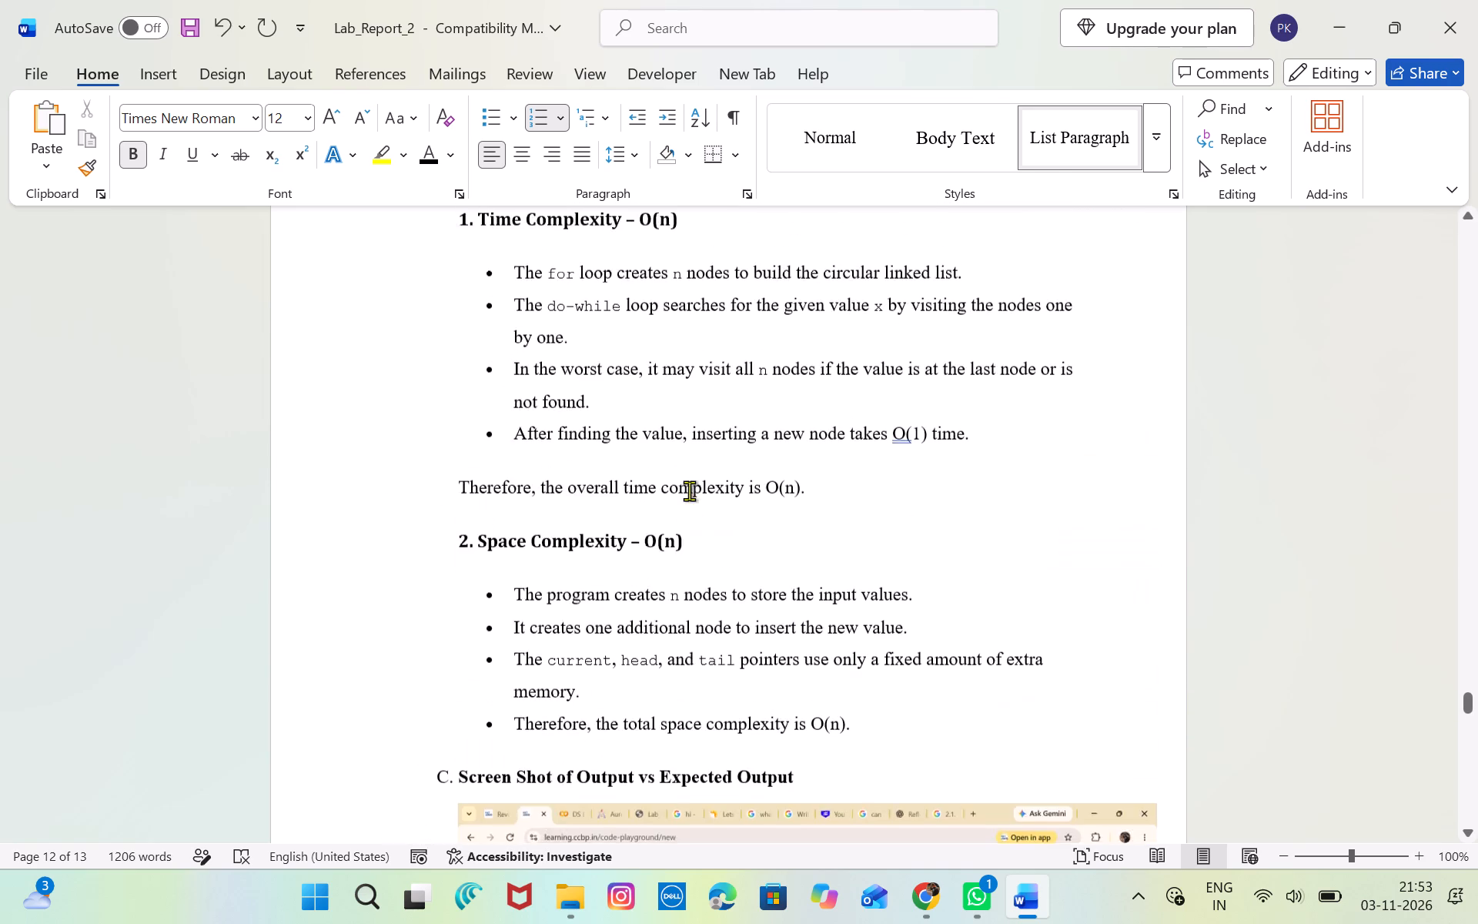
scroll(689, 490, "up", 1)
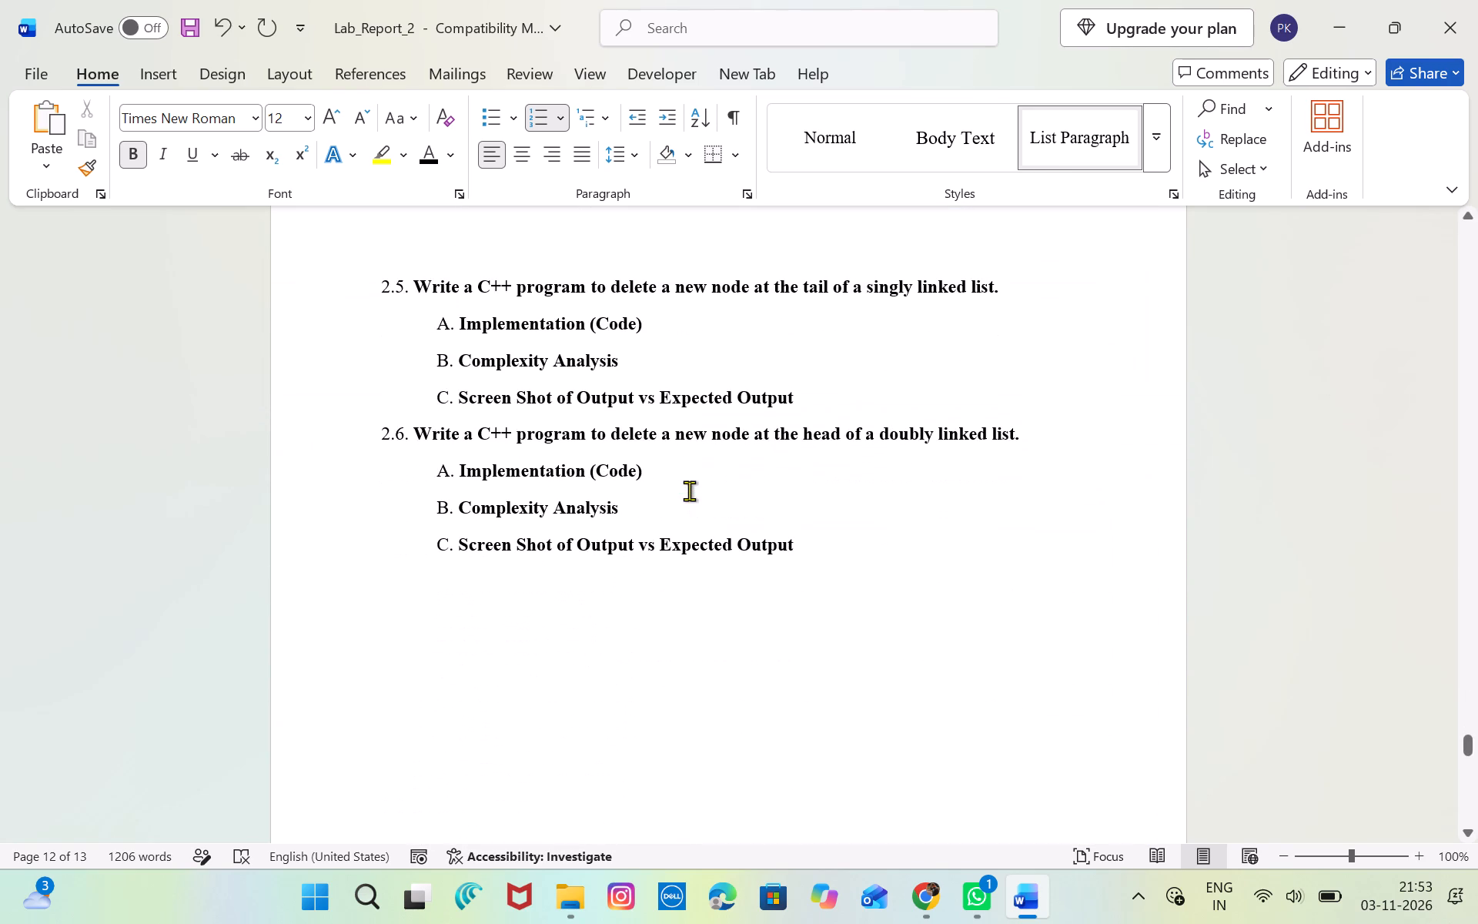
key("Return")
key("BackSpace")
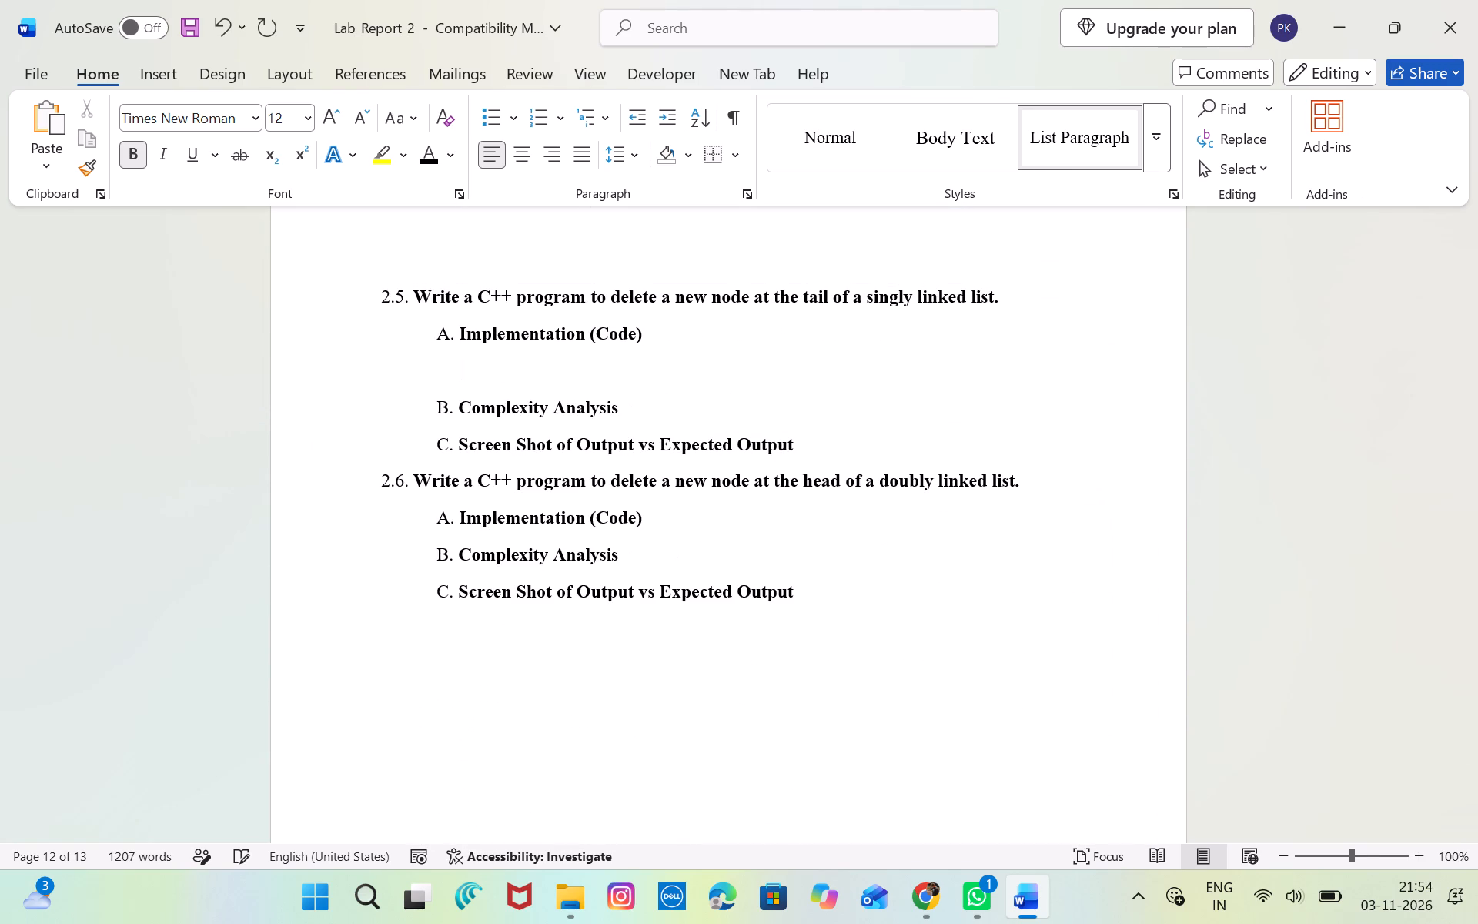
Switch to Chrome and open the Cycle Detection In Linked List coding practice from the learning portal's linked-list practice session resources.
left_click(941, 892)
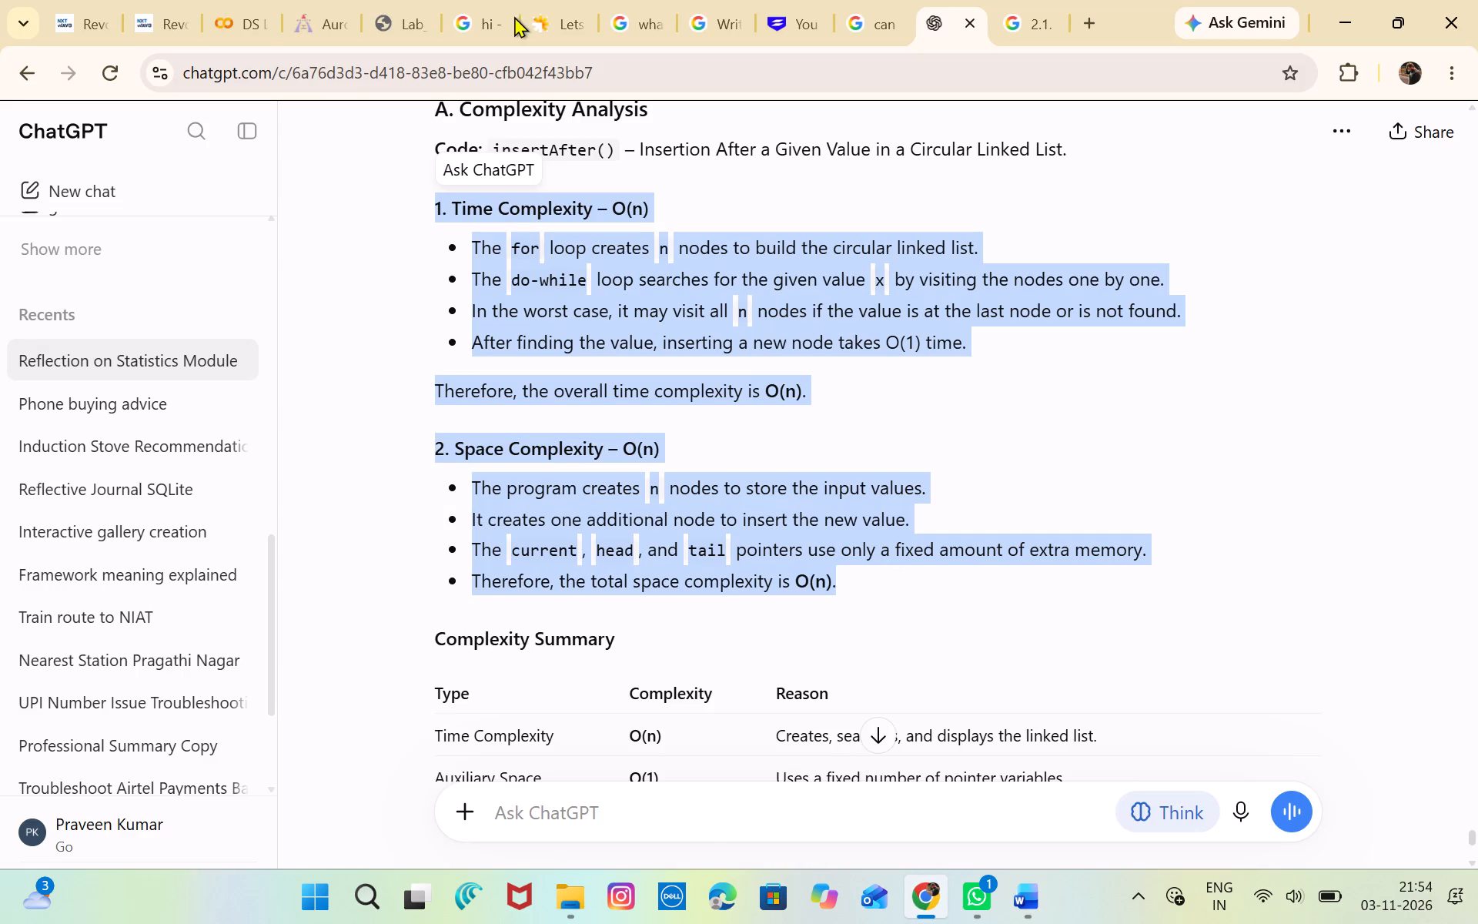
left_click(136, 5)
left_click(72, 0)
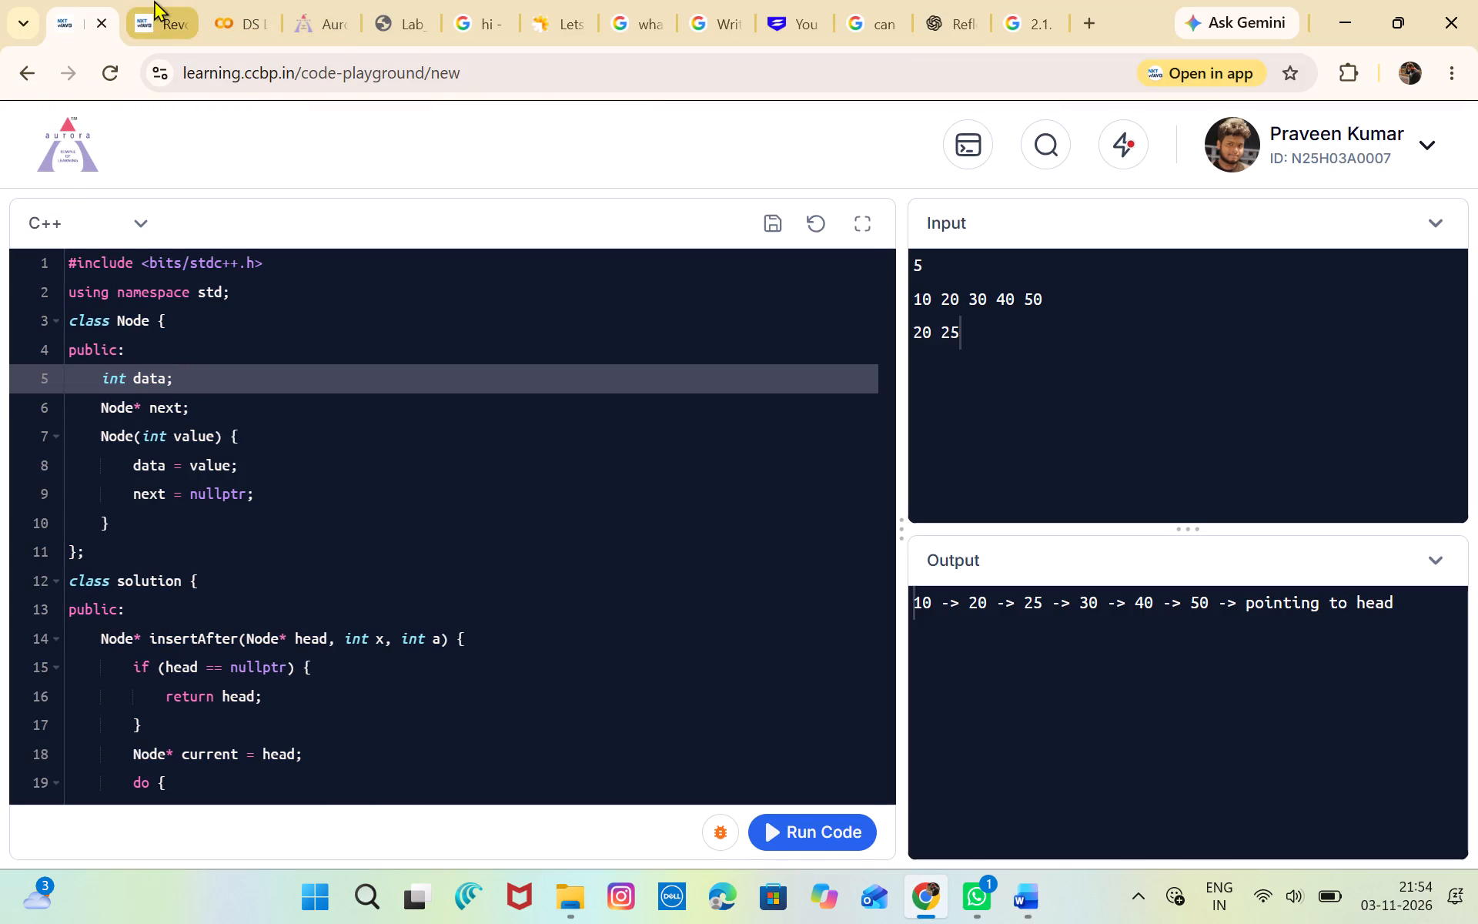
left_click(154, 0)
left_click(96, 0)
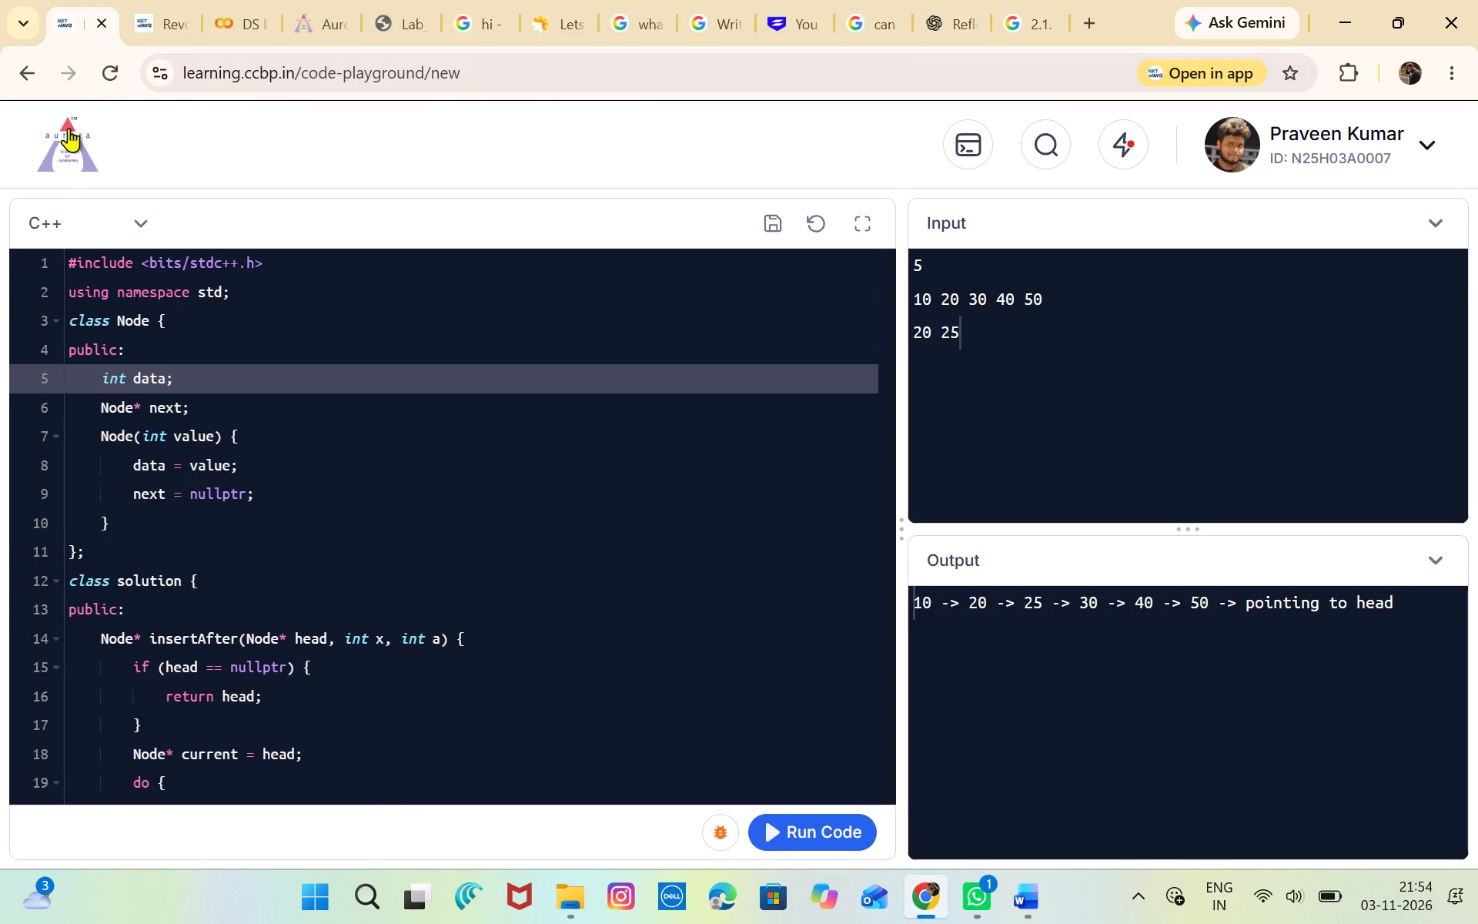
left_click(67, 137)
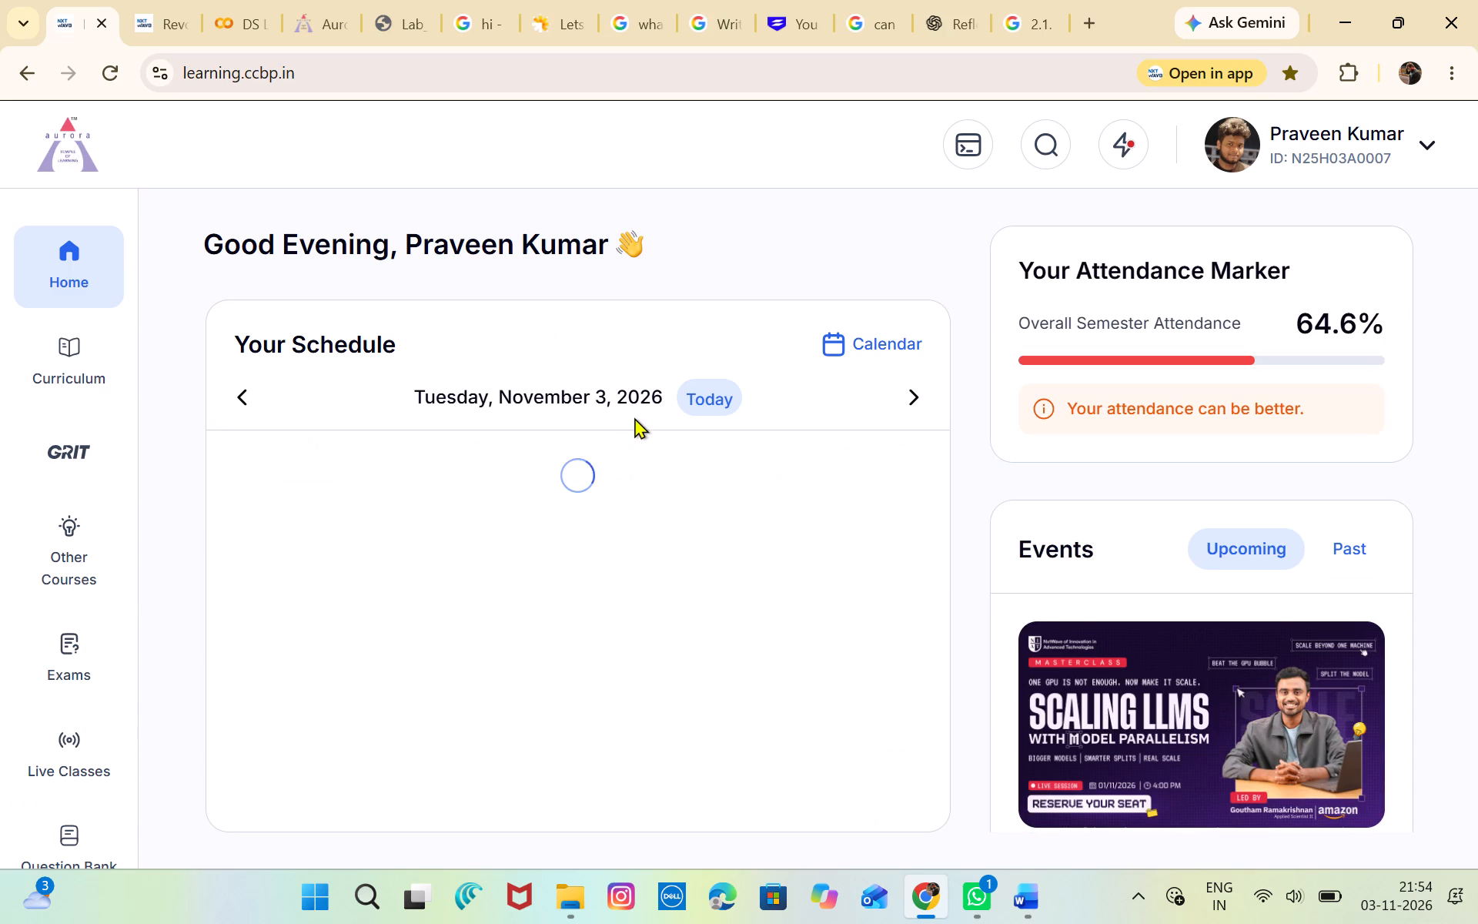
scroll(562, 453, "down", 3)
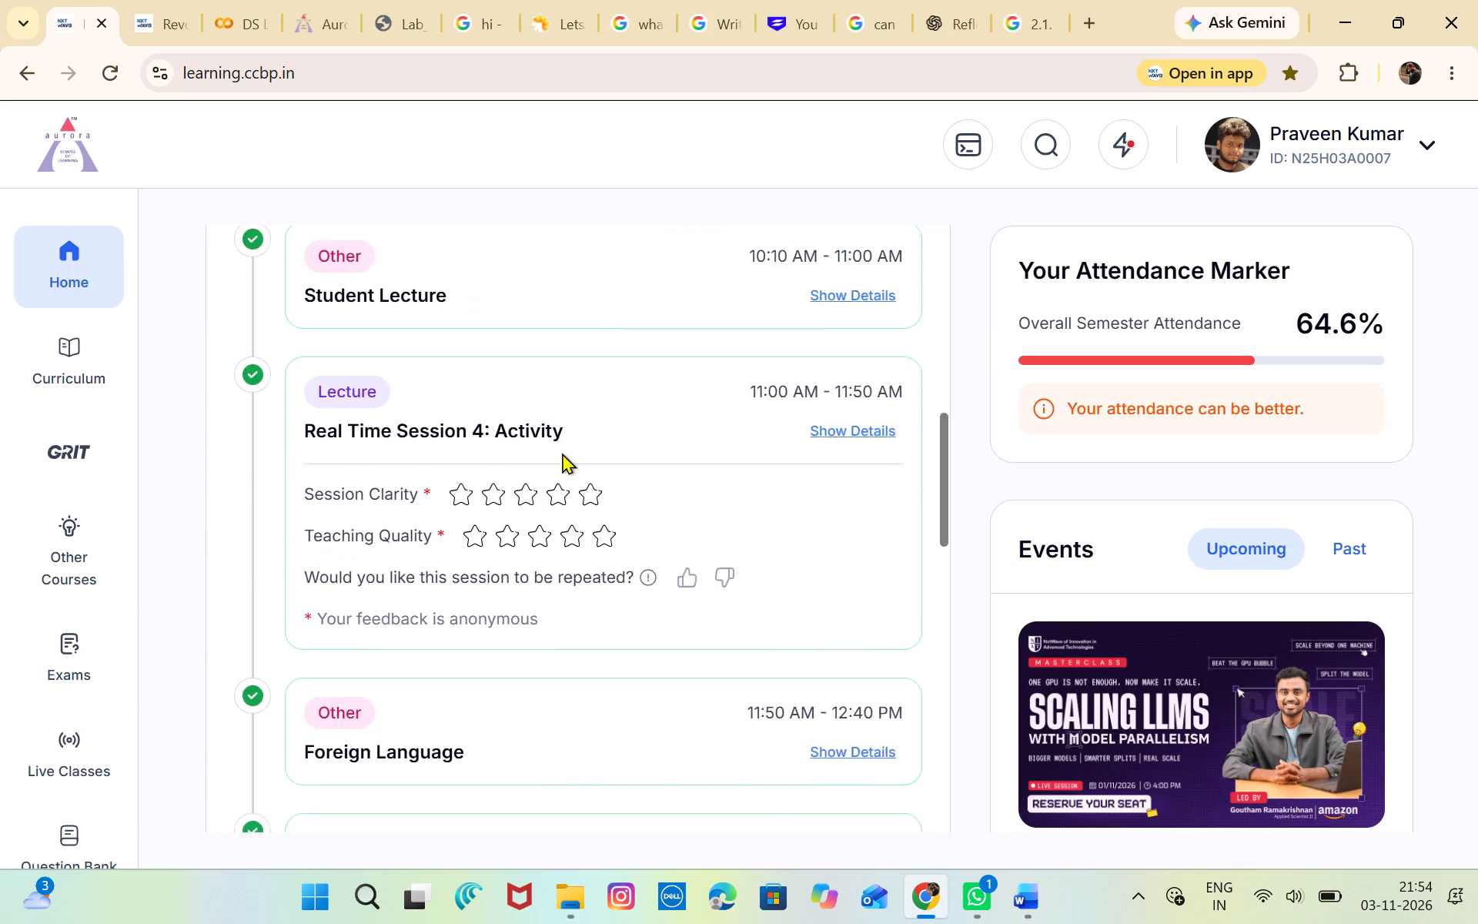
scroll(562, 453, "down", 7)
scroll(674, 544, "up", 1)
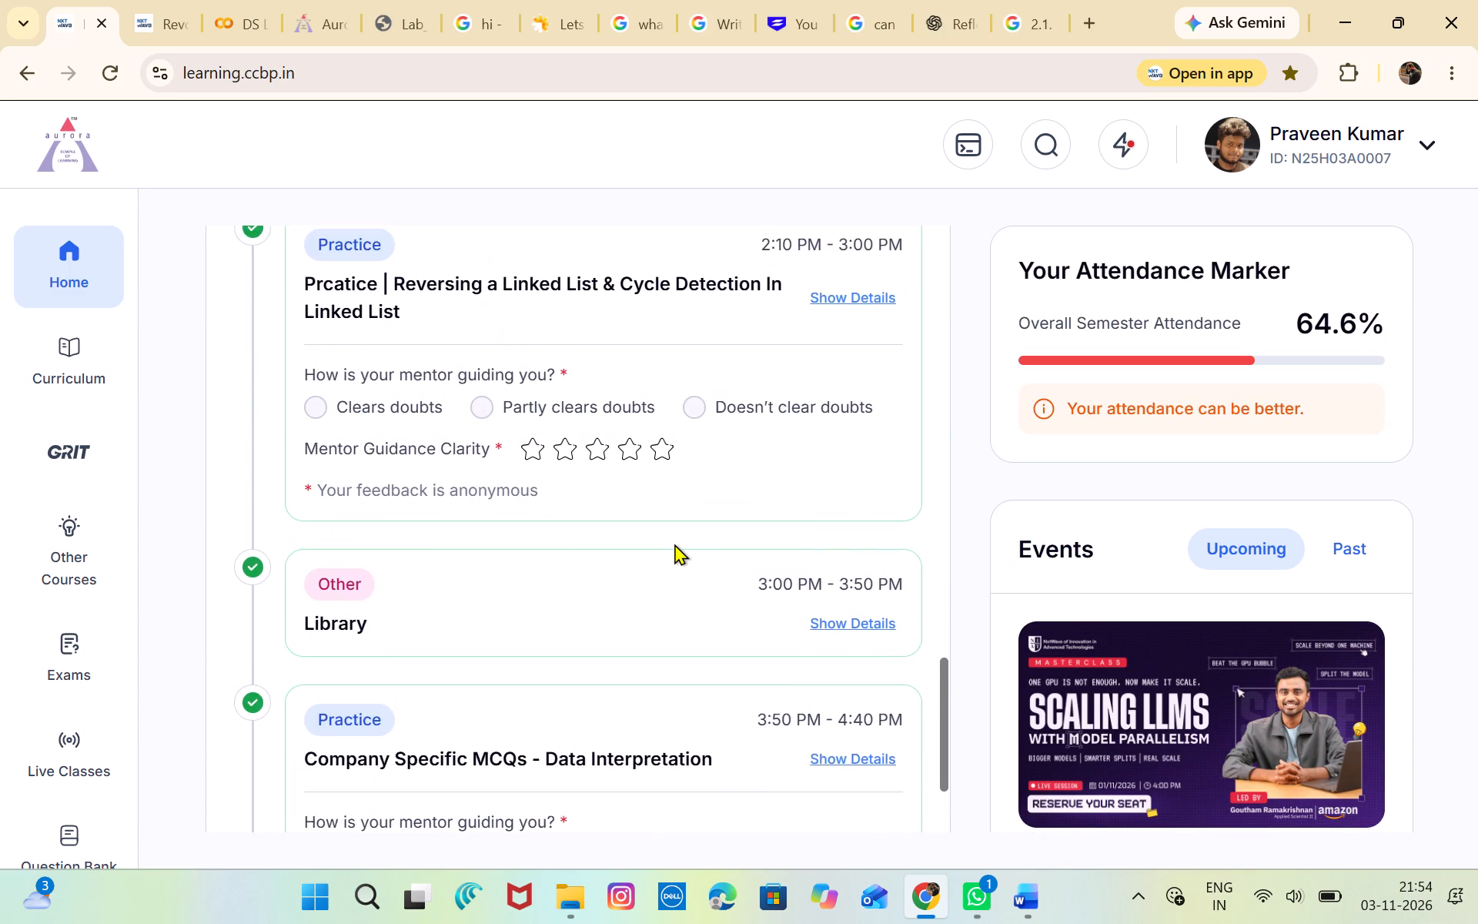
scroll(674, 544, "up", 1)
left_click(835, 447)
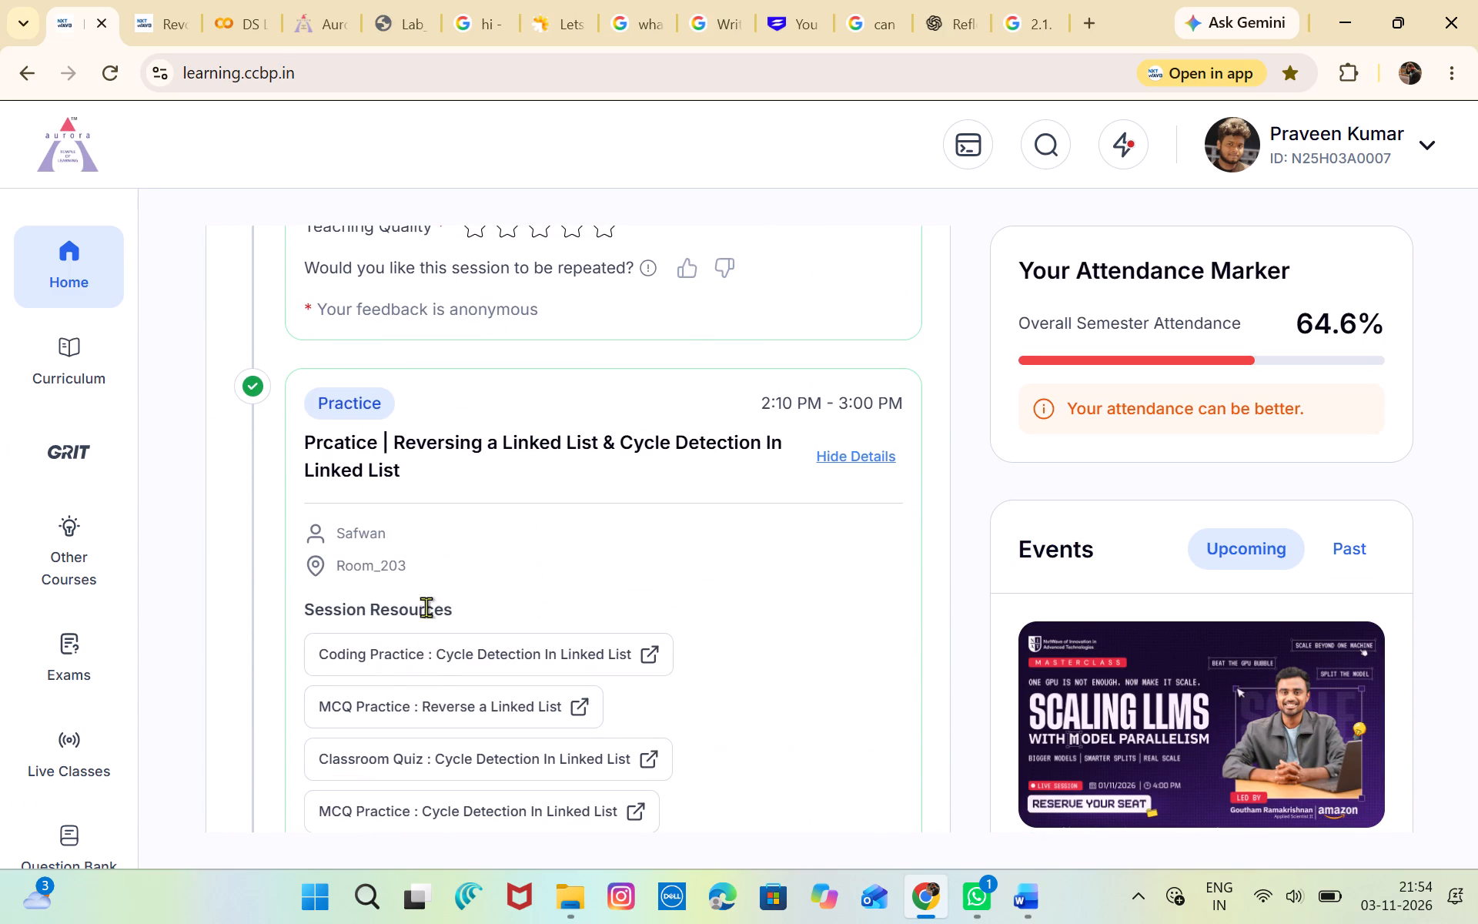
left_click(422, 661)
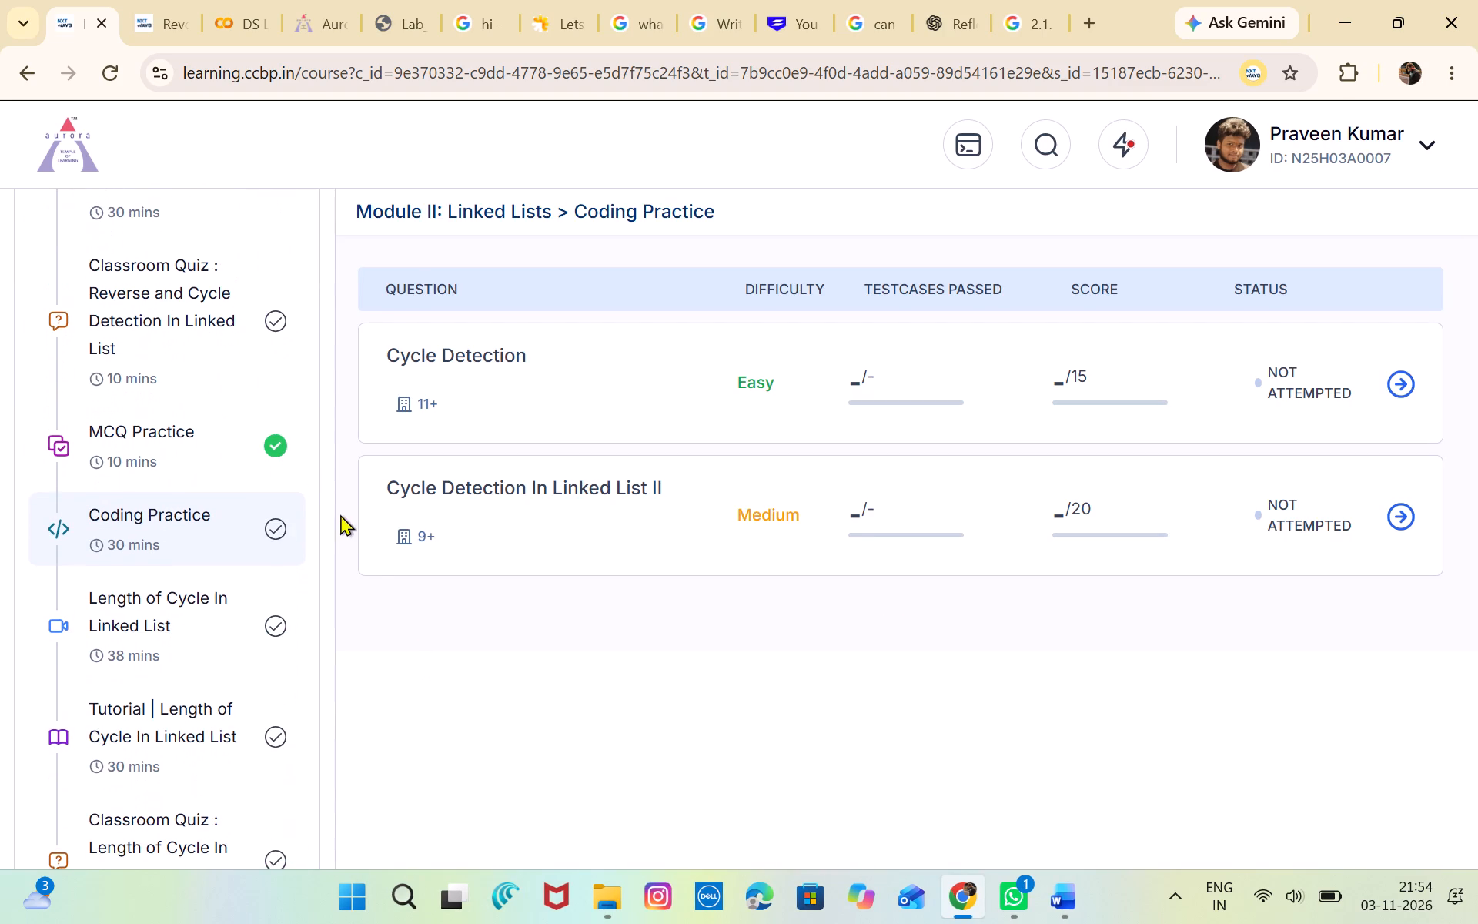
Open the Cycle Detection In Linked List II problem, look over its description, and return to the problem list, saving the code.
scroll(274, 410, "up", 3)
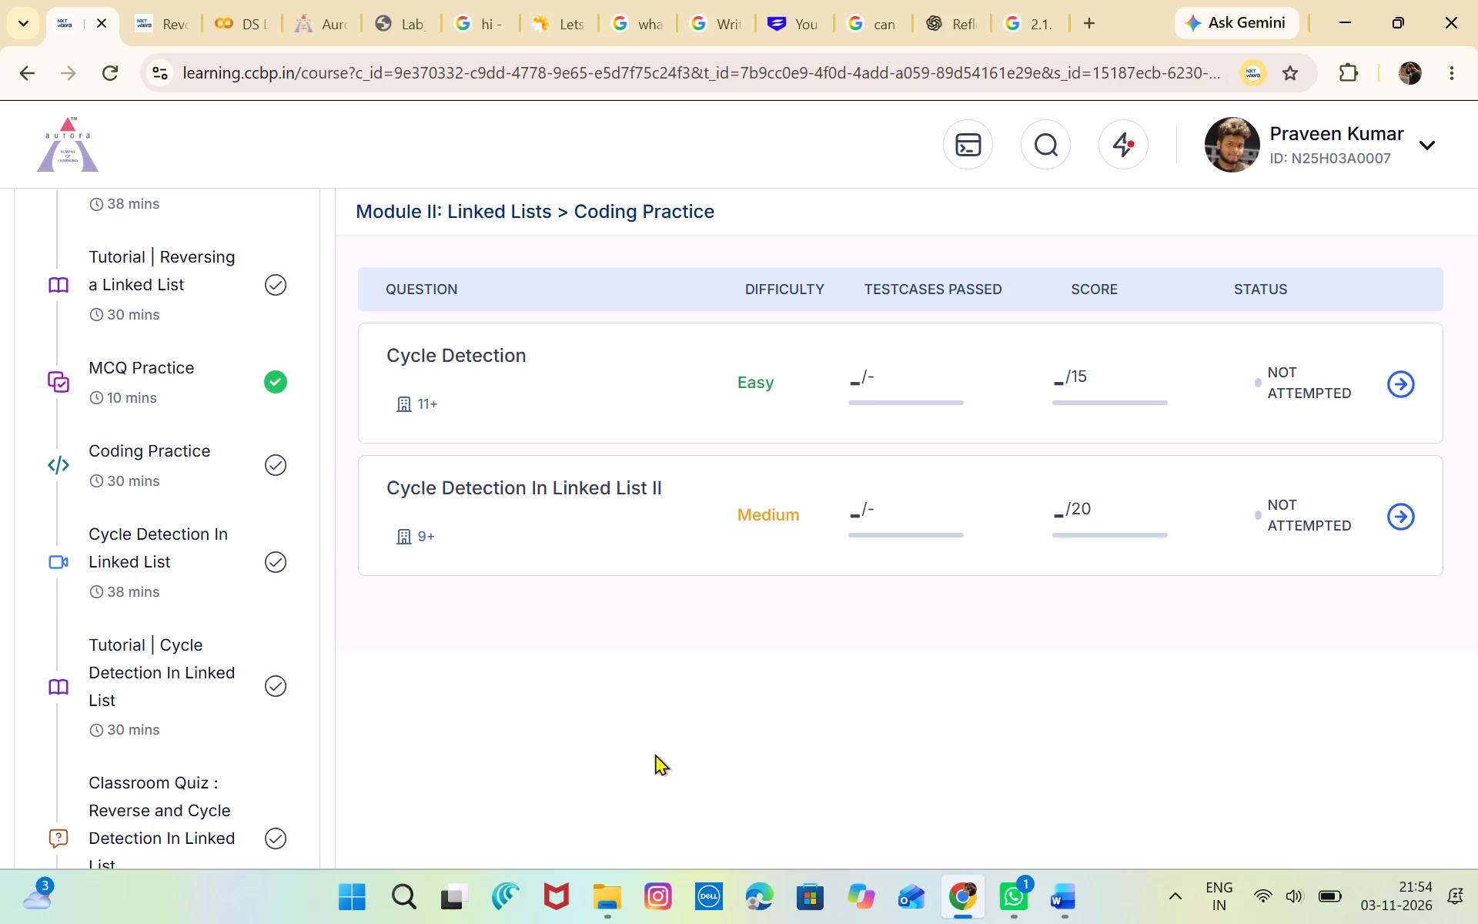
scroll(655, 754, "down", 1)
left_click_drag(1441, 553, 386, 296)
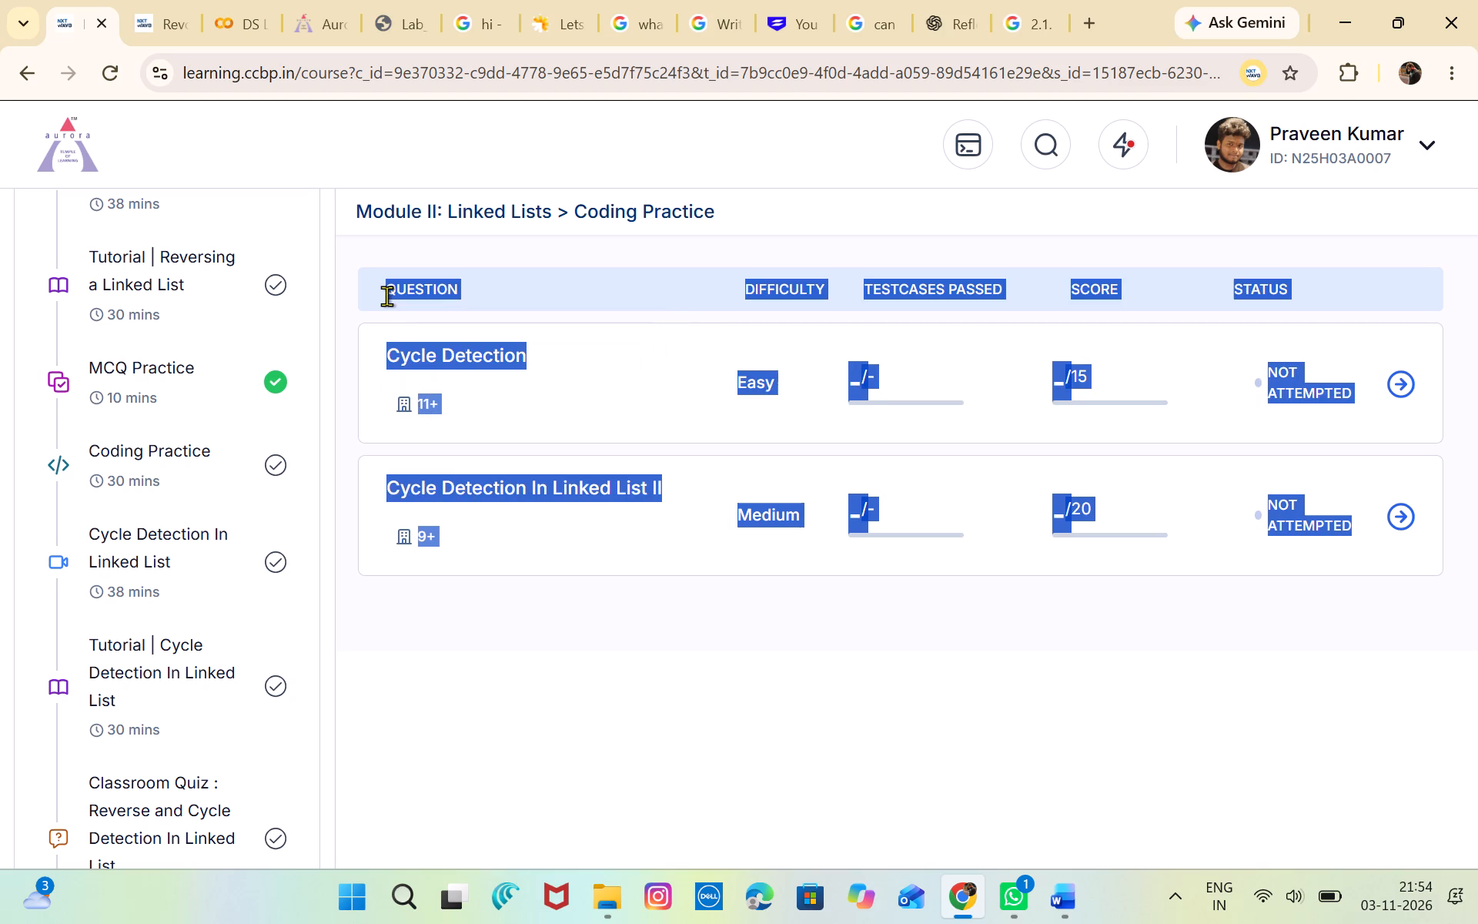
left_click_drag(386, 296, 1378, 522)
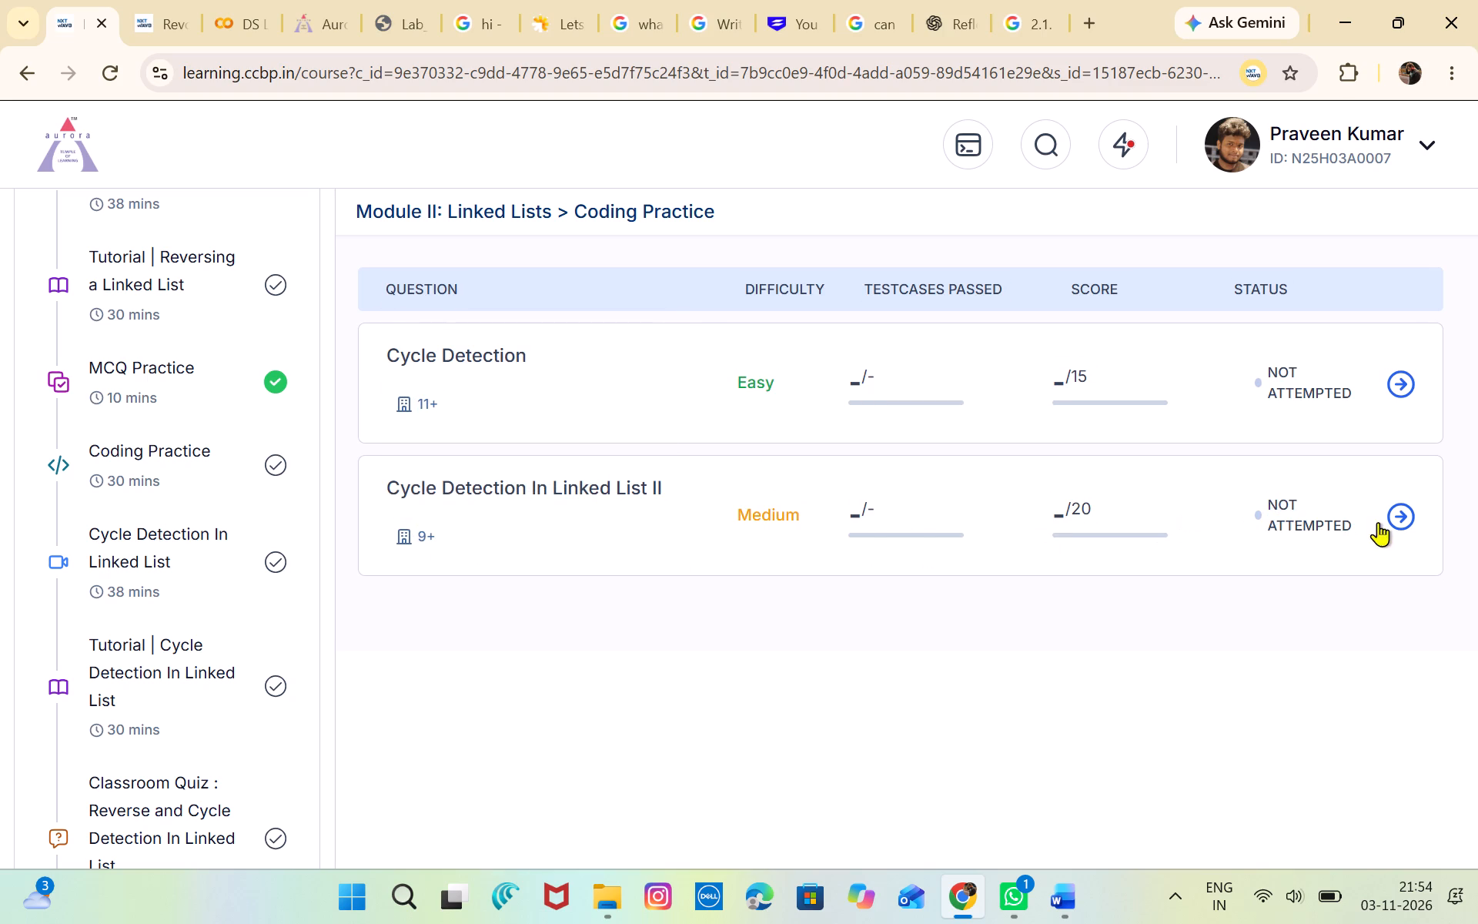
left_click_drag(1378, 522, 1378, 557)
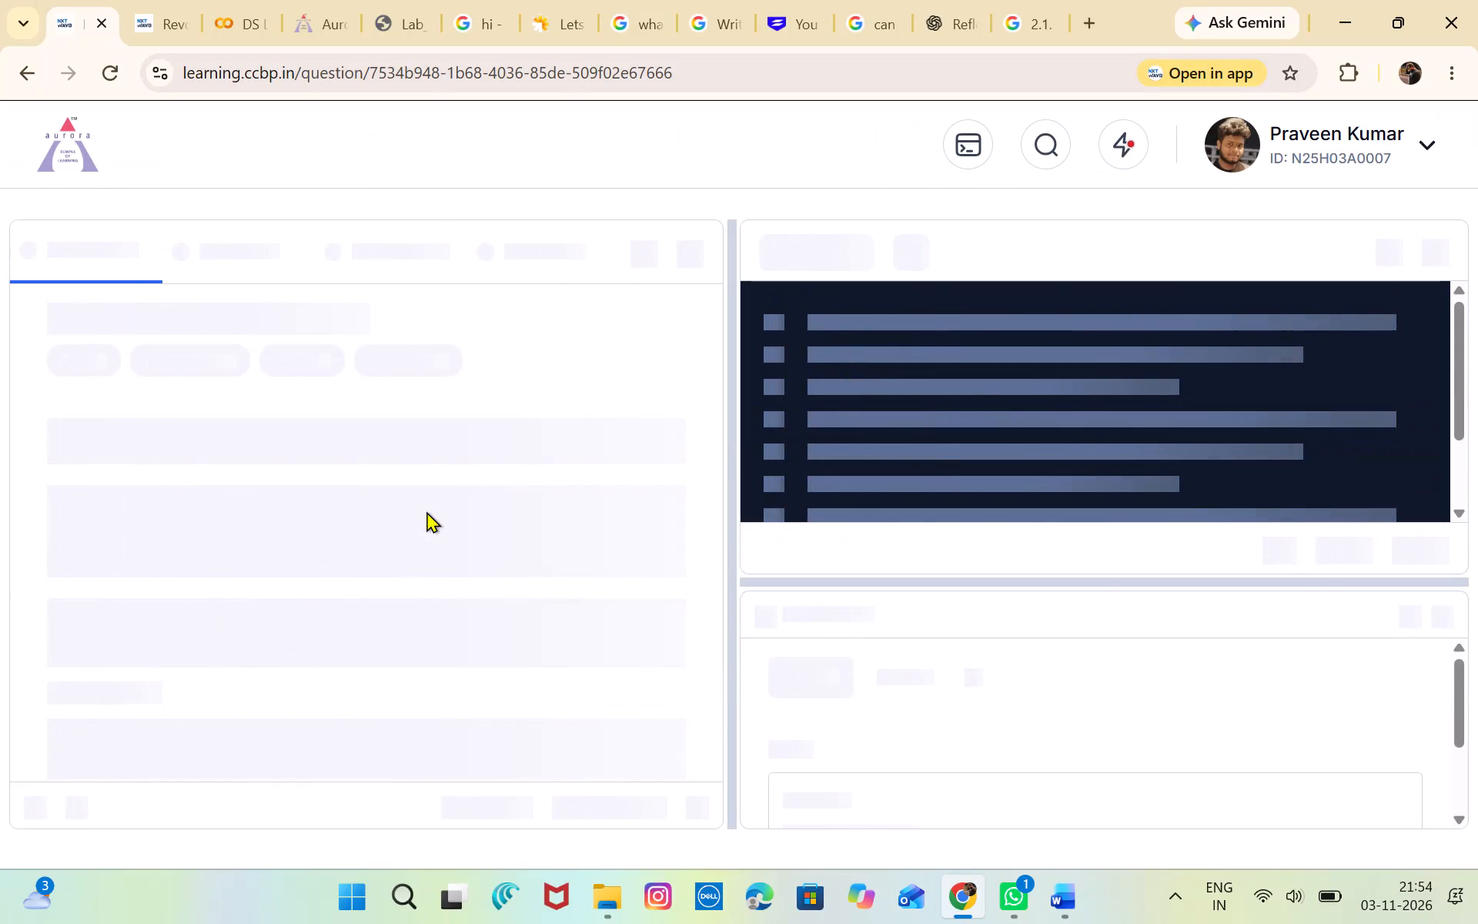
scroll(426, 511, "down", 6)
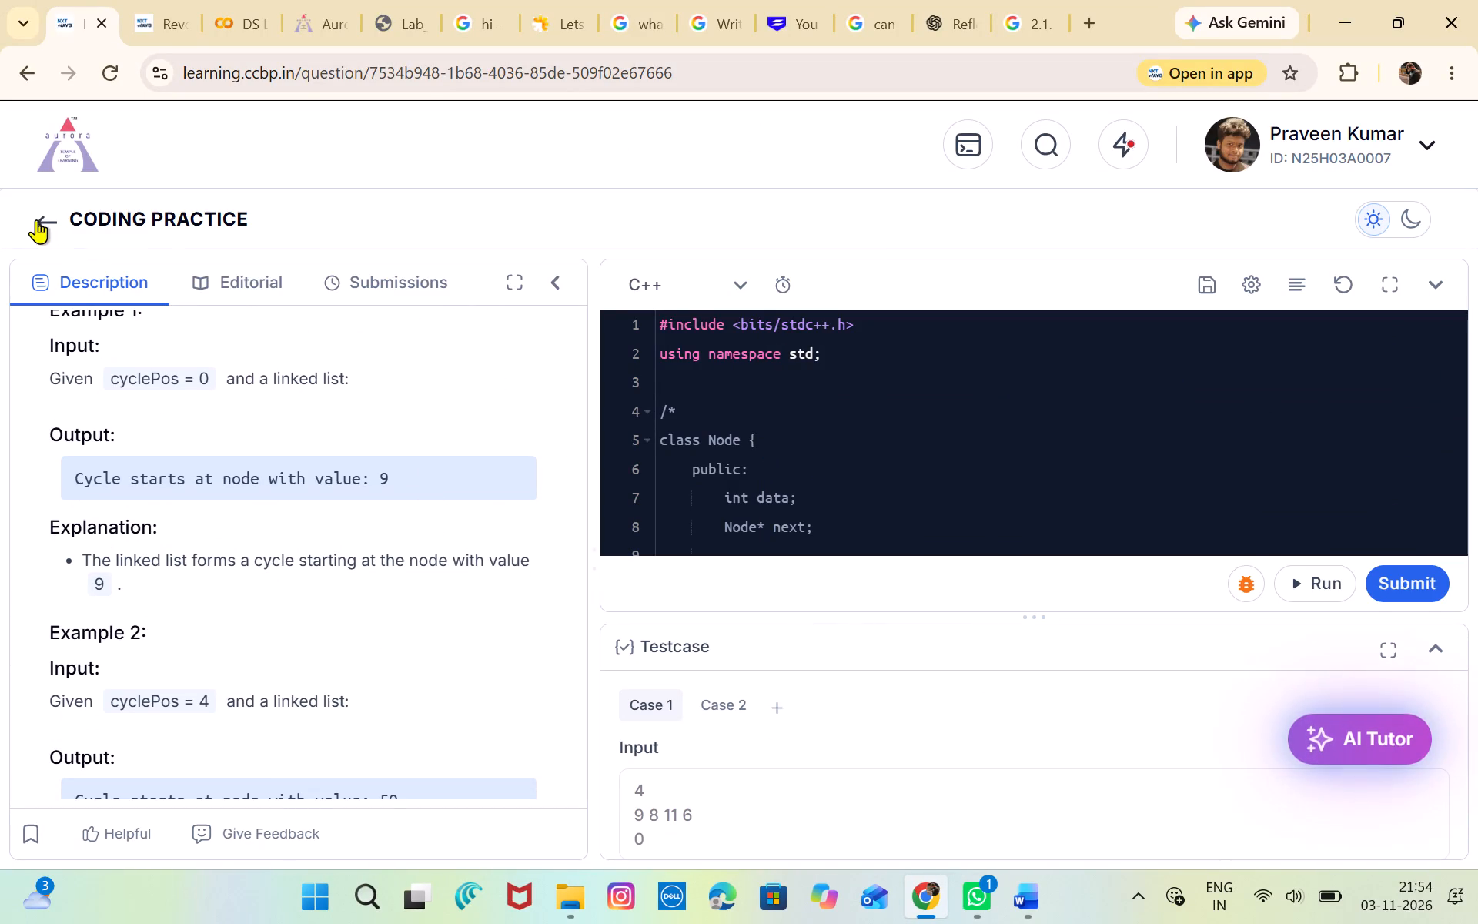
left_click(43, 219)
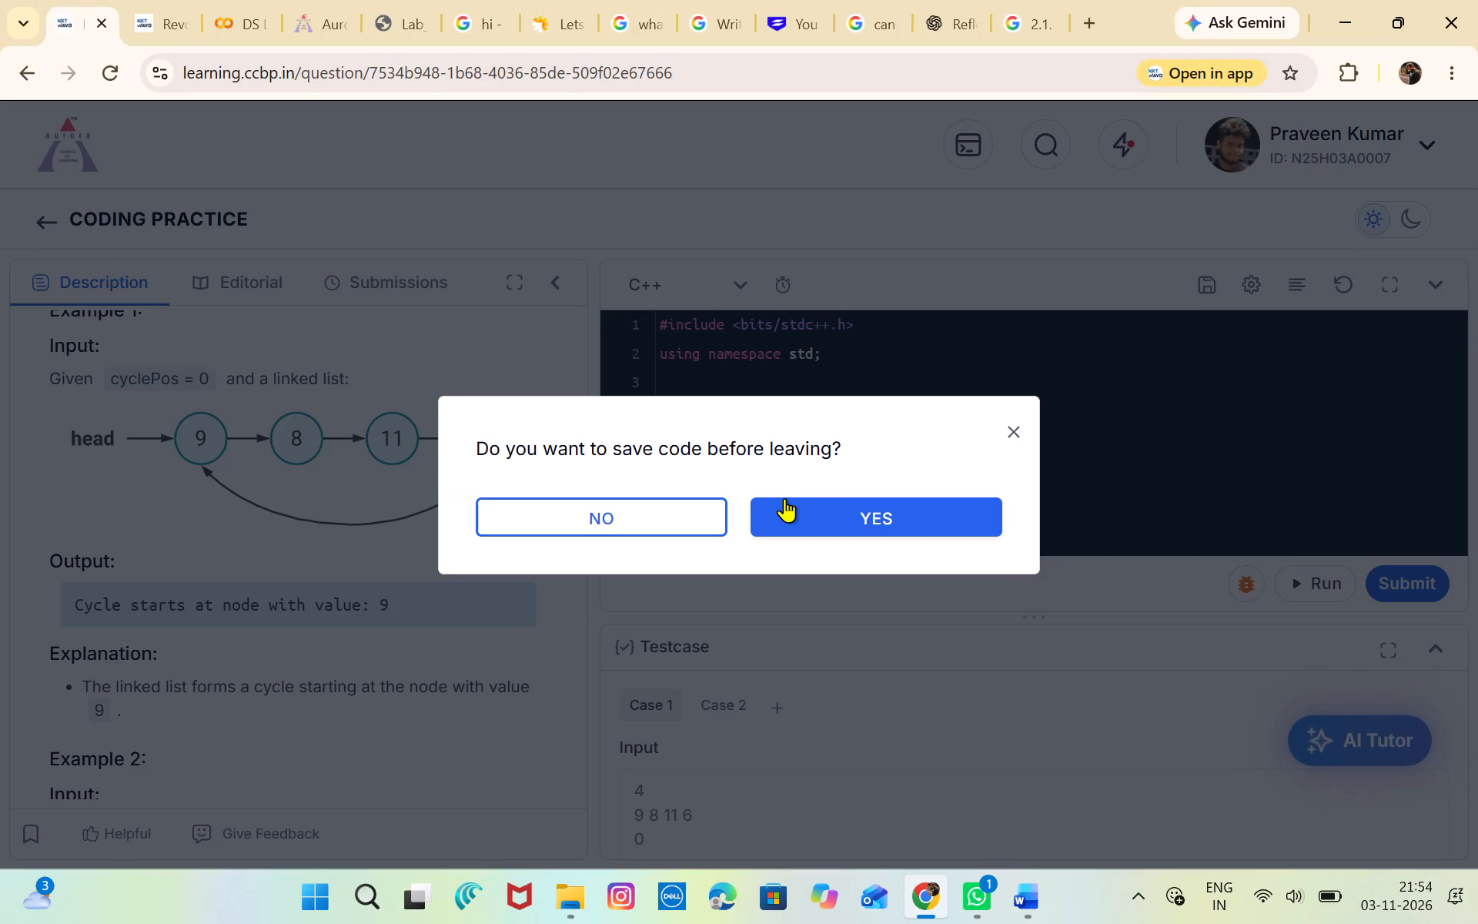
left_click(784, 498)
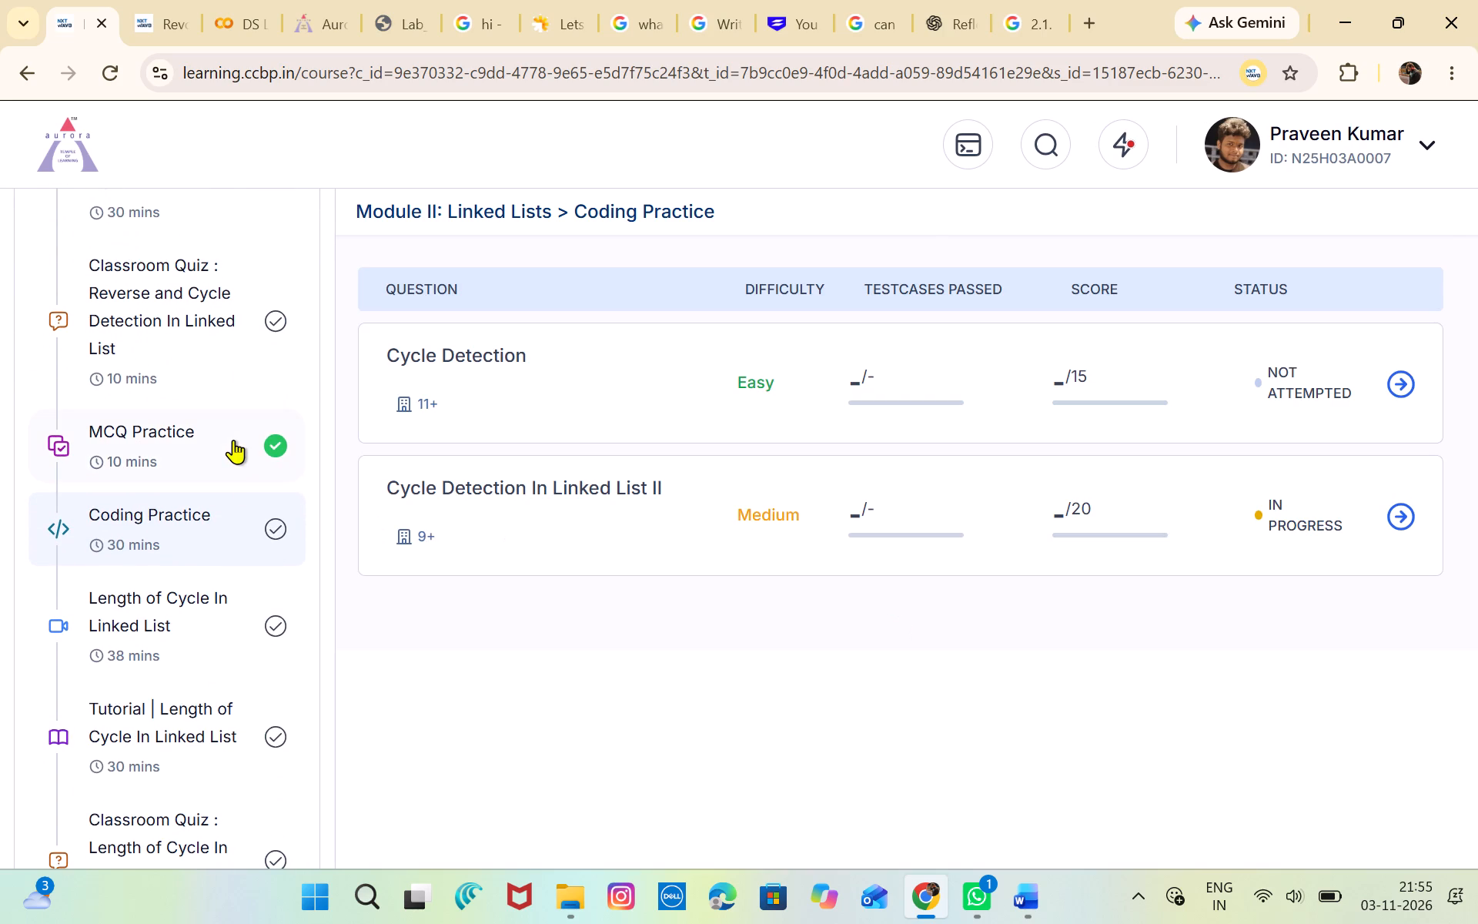
Open the Delete Tail of the Linked List problem from Module II's coding practice on deletion in linked lists.
scroll(226, 441, "up", 4)
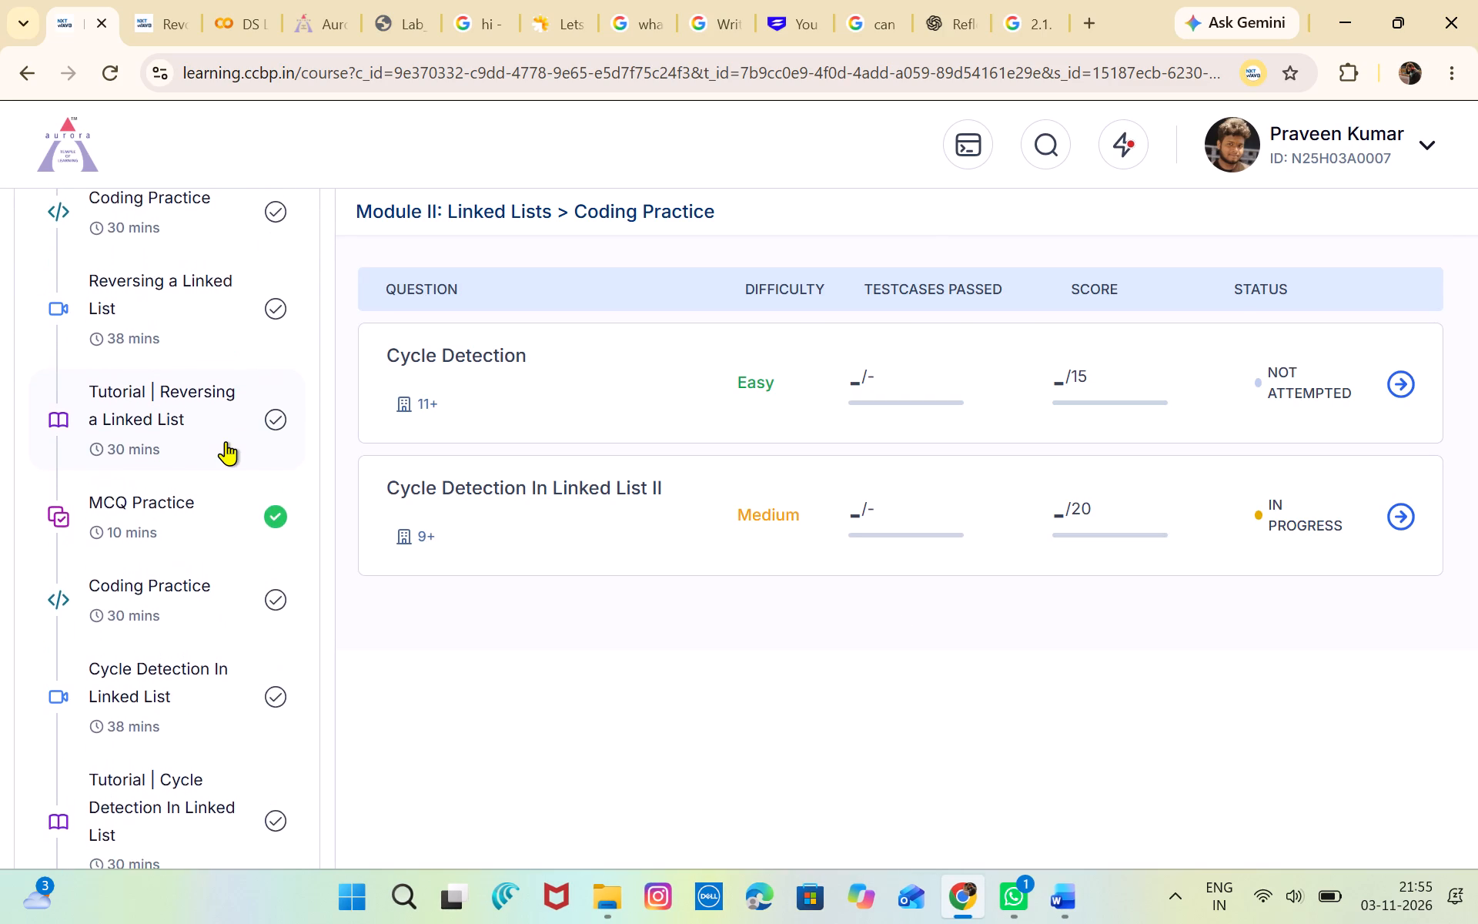
scroll(226, 441, "up", 8)
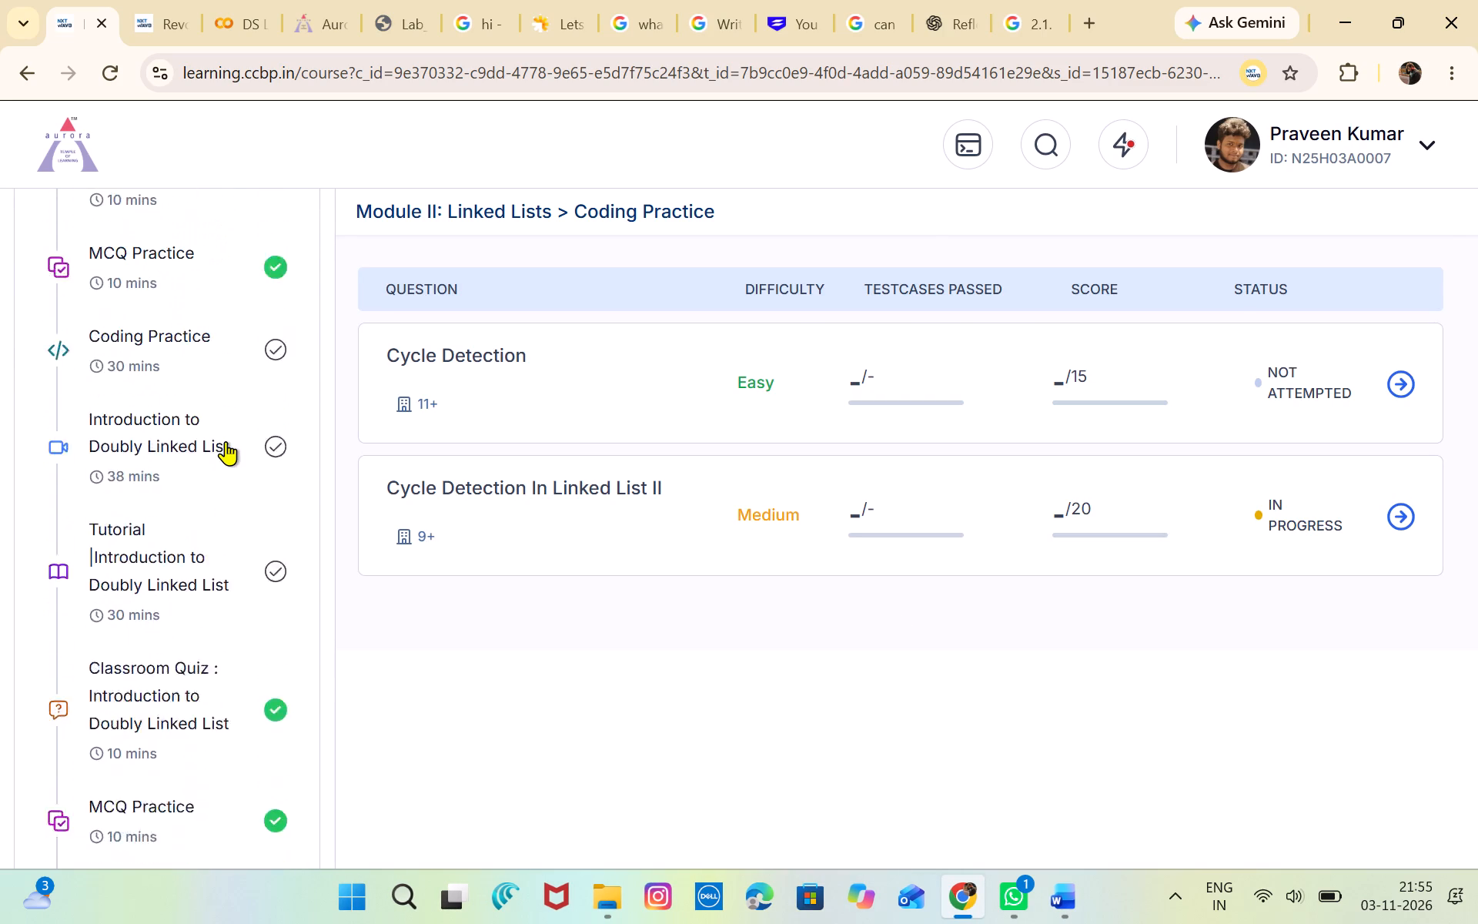
scroll(226, 441, "up", 5)
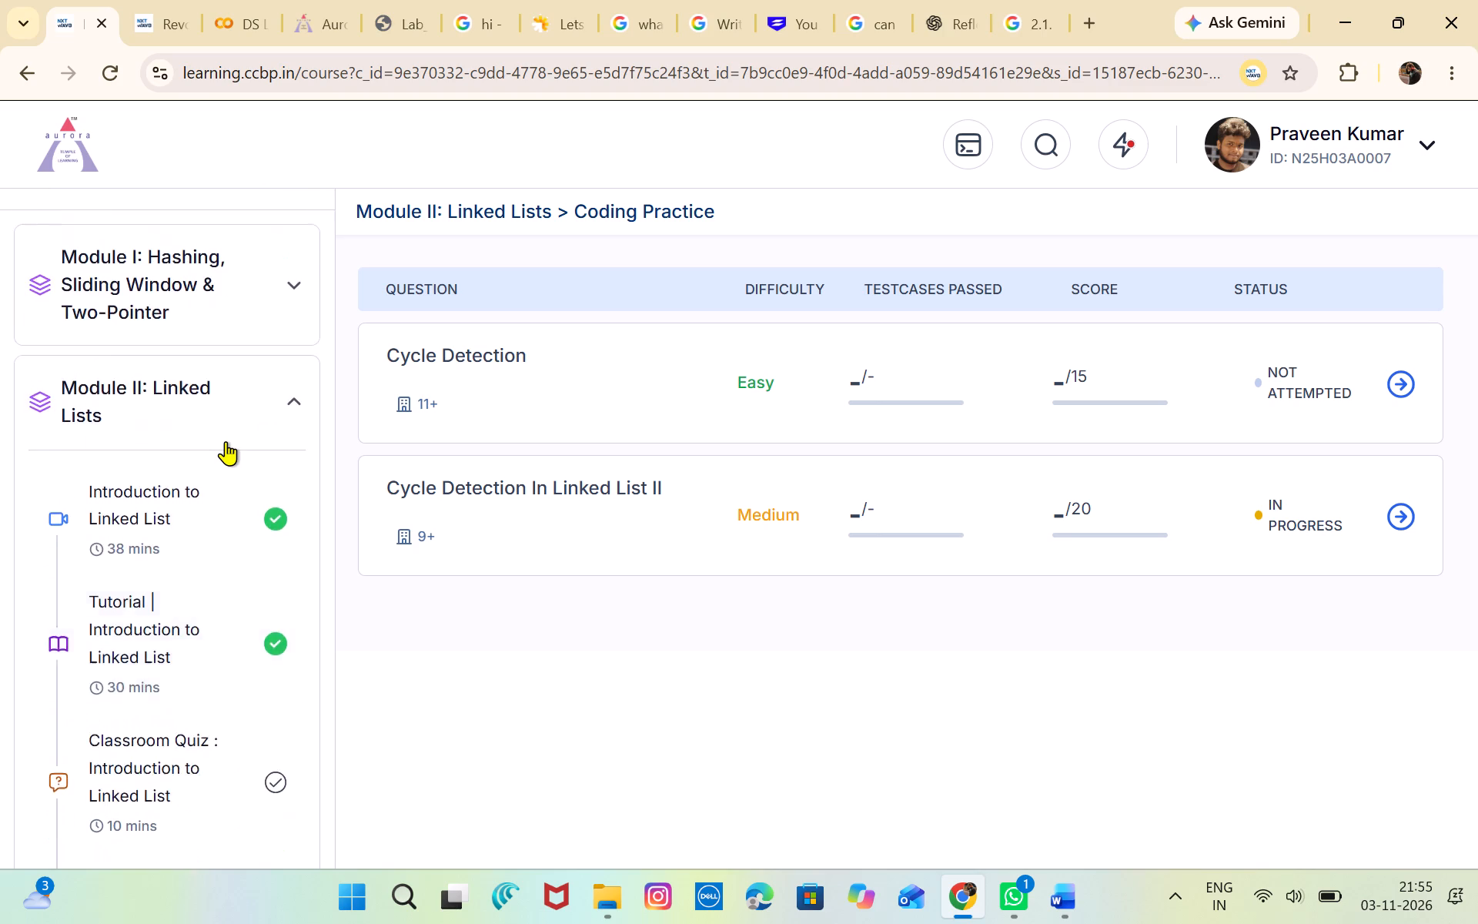
scroll(226, 441, "down", 4)
scroll(166, 626, "down", 1)
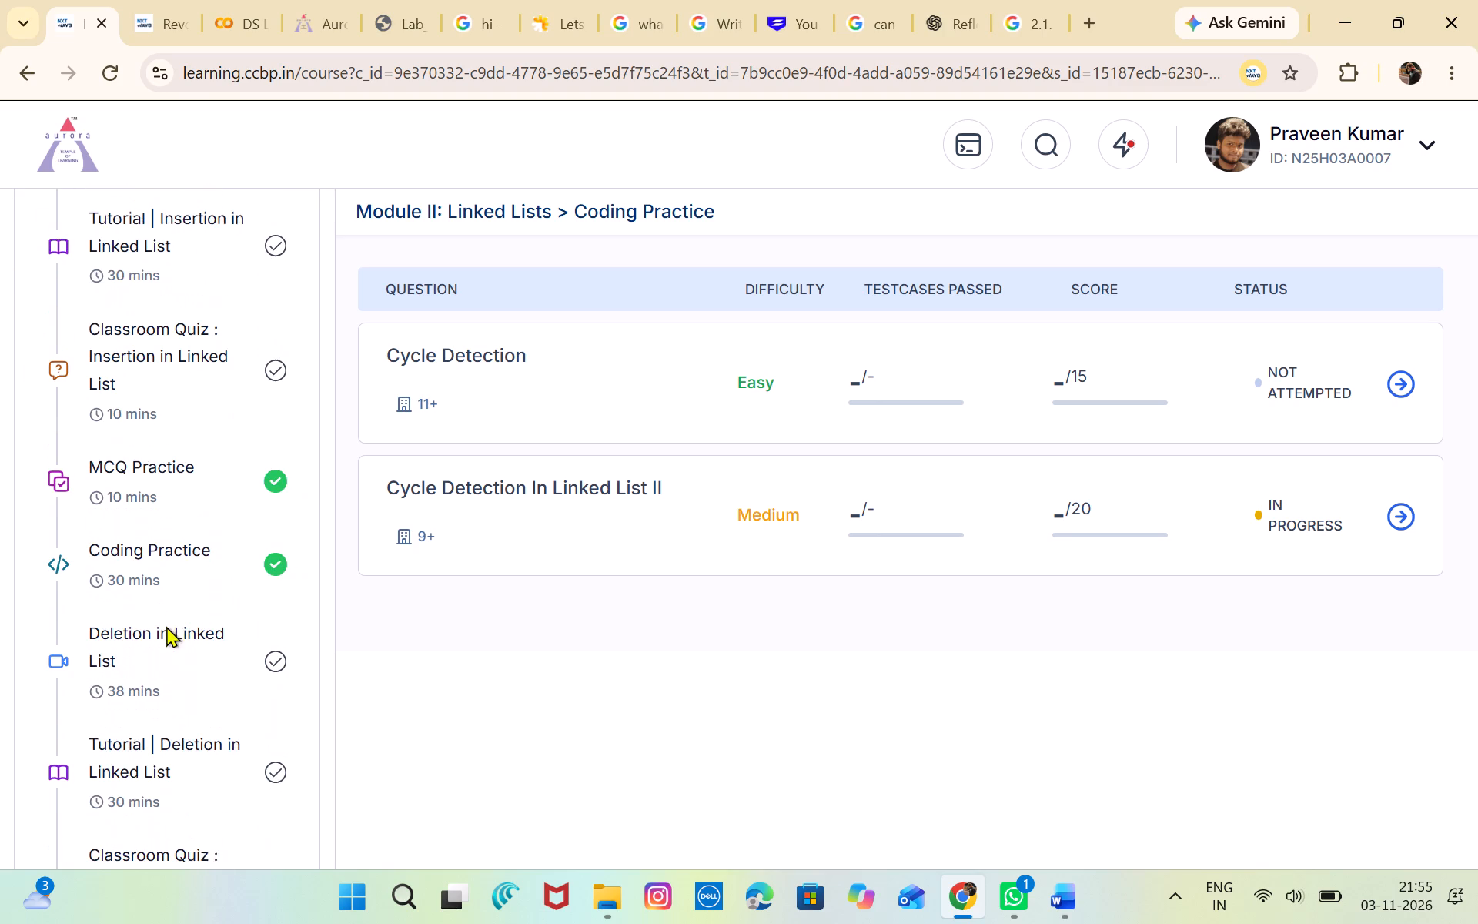
scroll(166, 626, "down", 4)
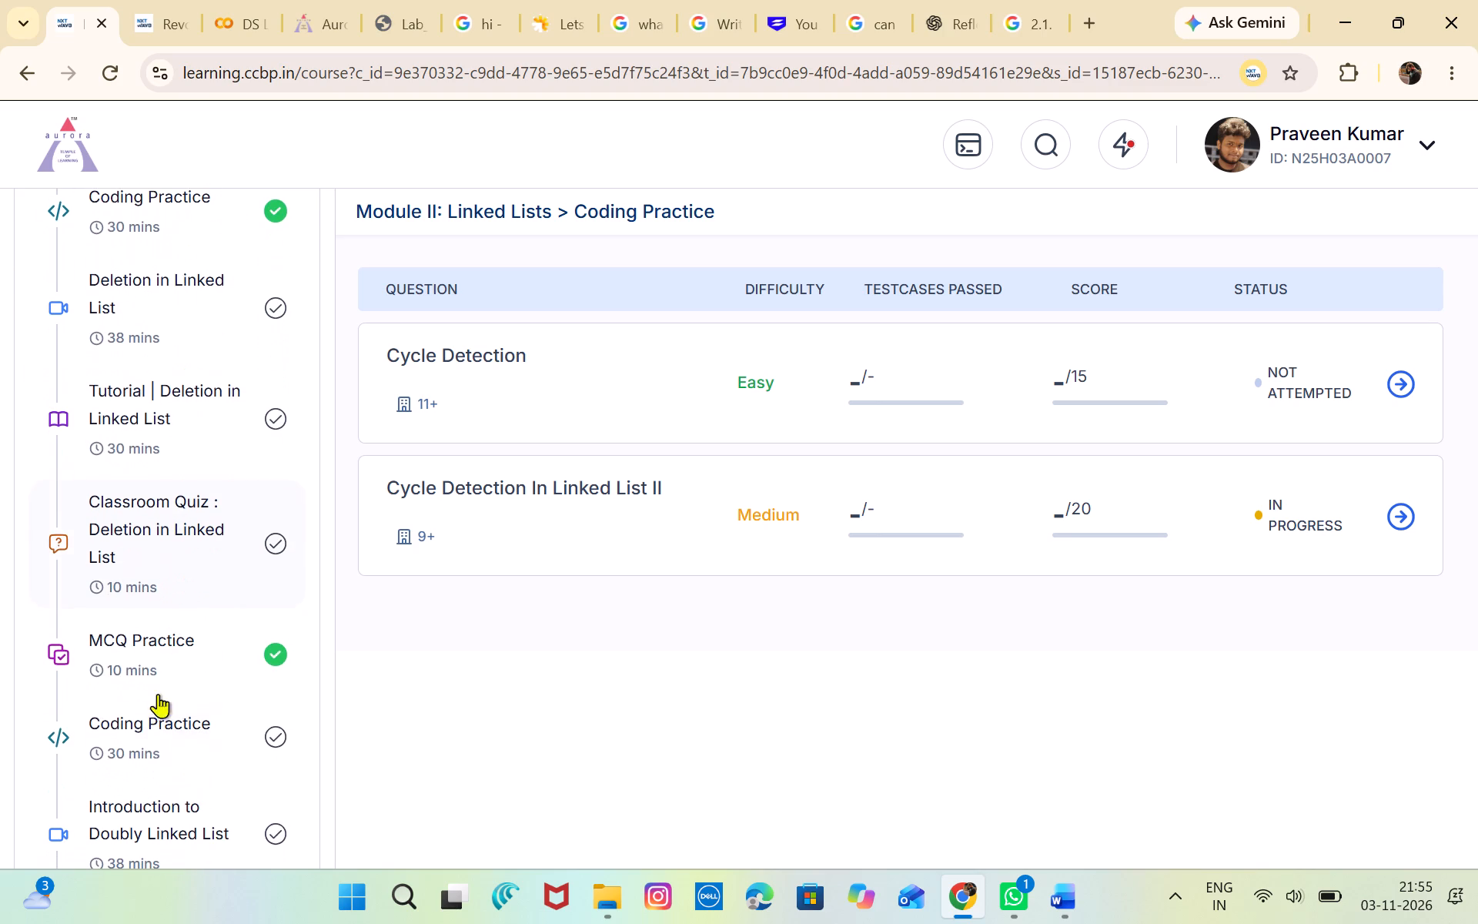
left_click(152, 731)
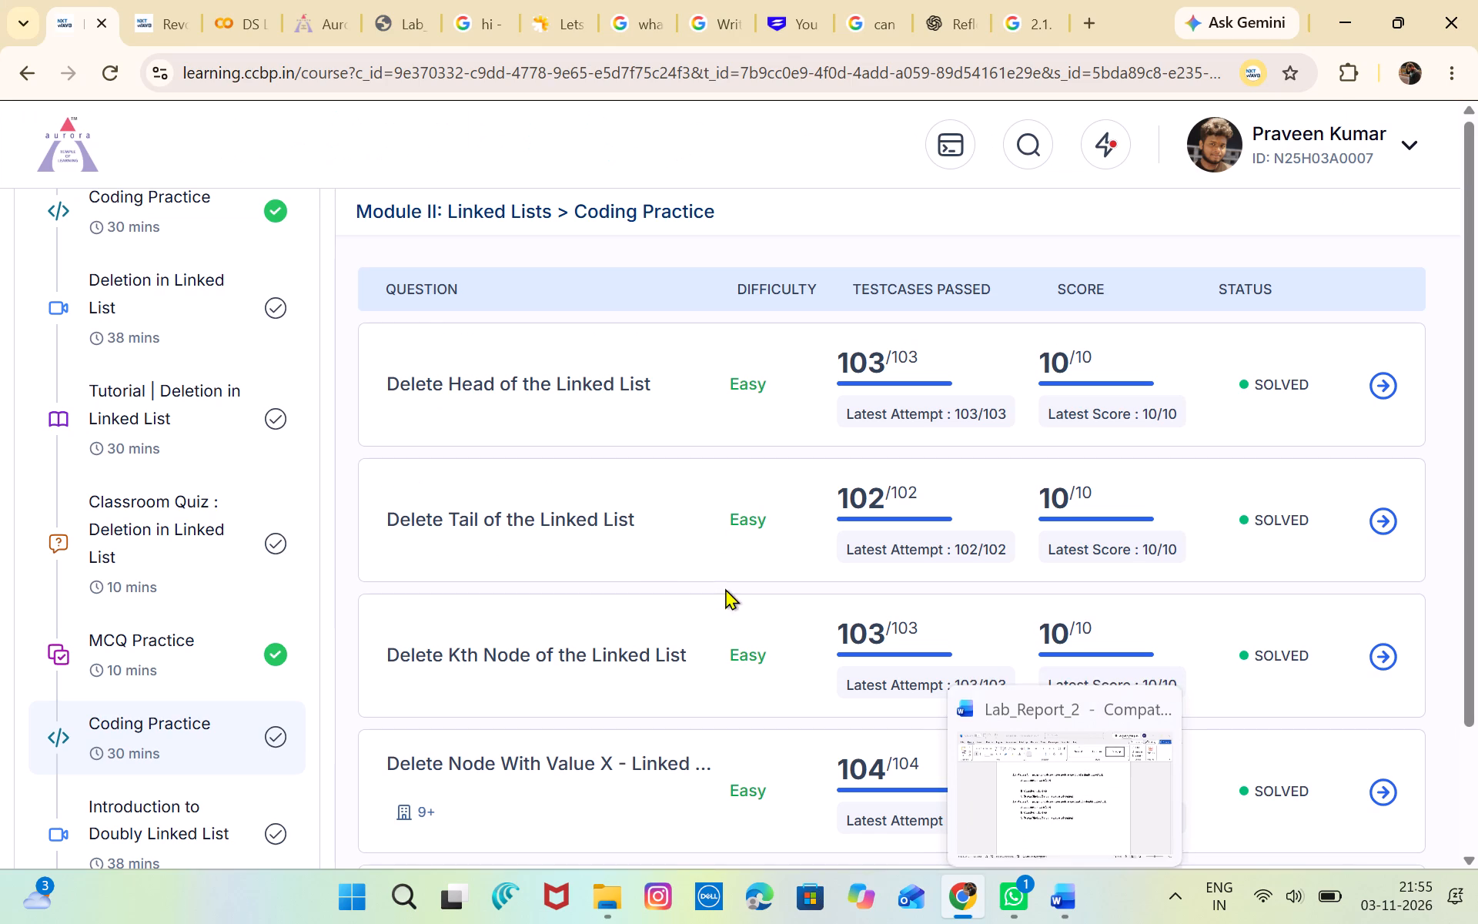
left_click(731, 529)
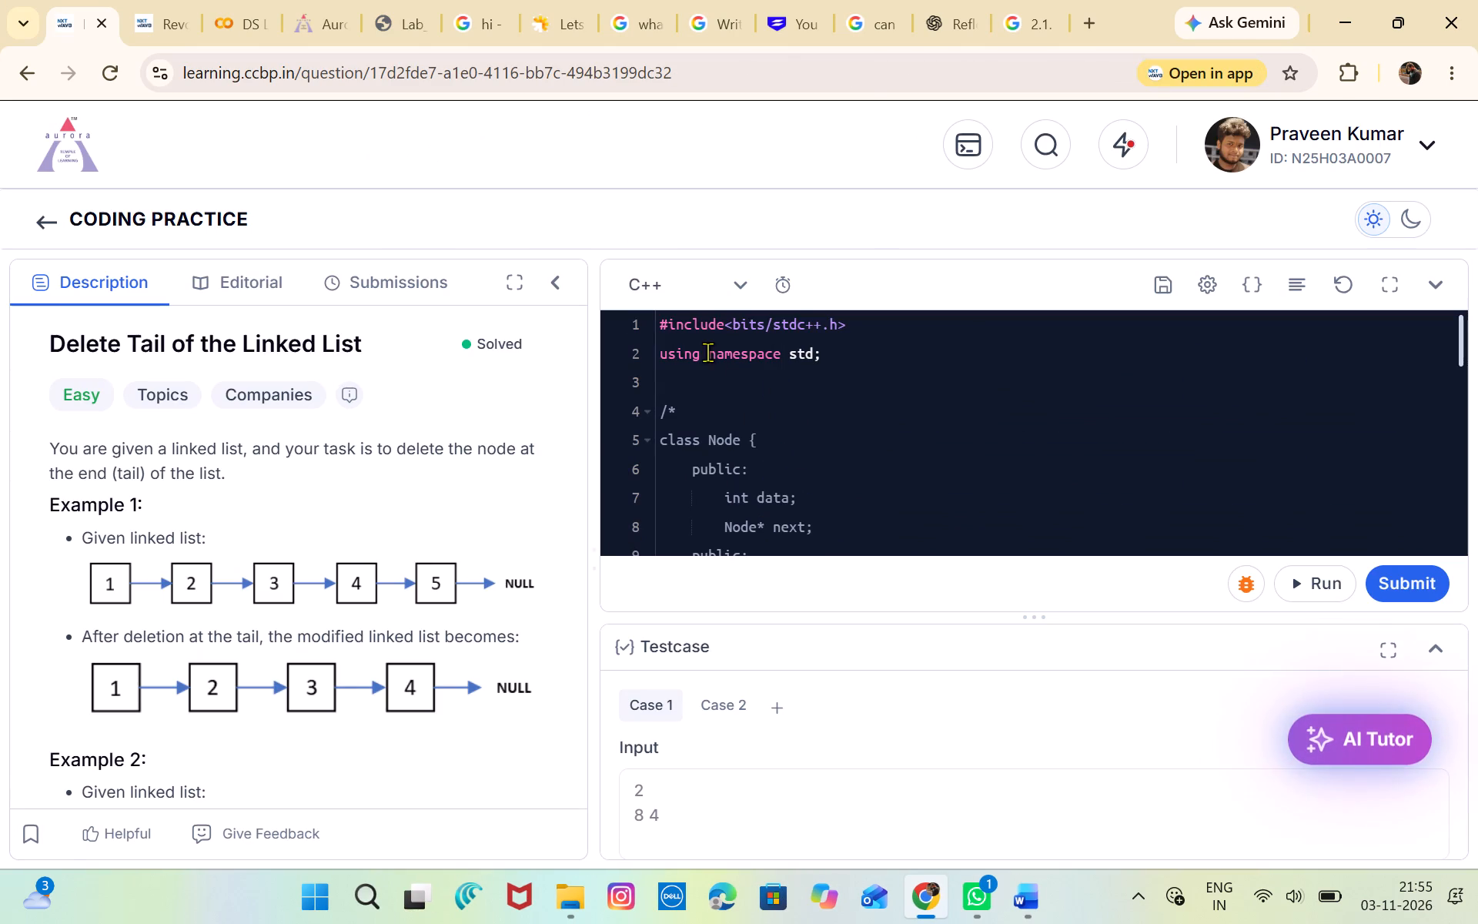
Delete the blank lines above the commented Node class and above the solution class in the Delete Tail code.
left_click(700, 375)
key("BackSpace")
scroll(908, 554, "down", 3)
scroll(914, 366, "down", 2)
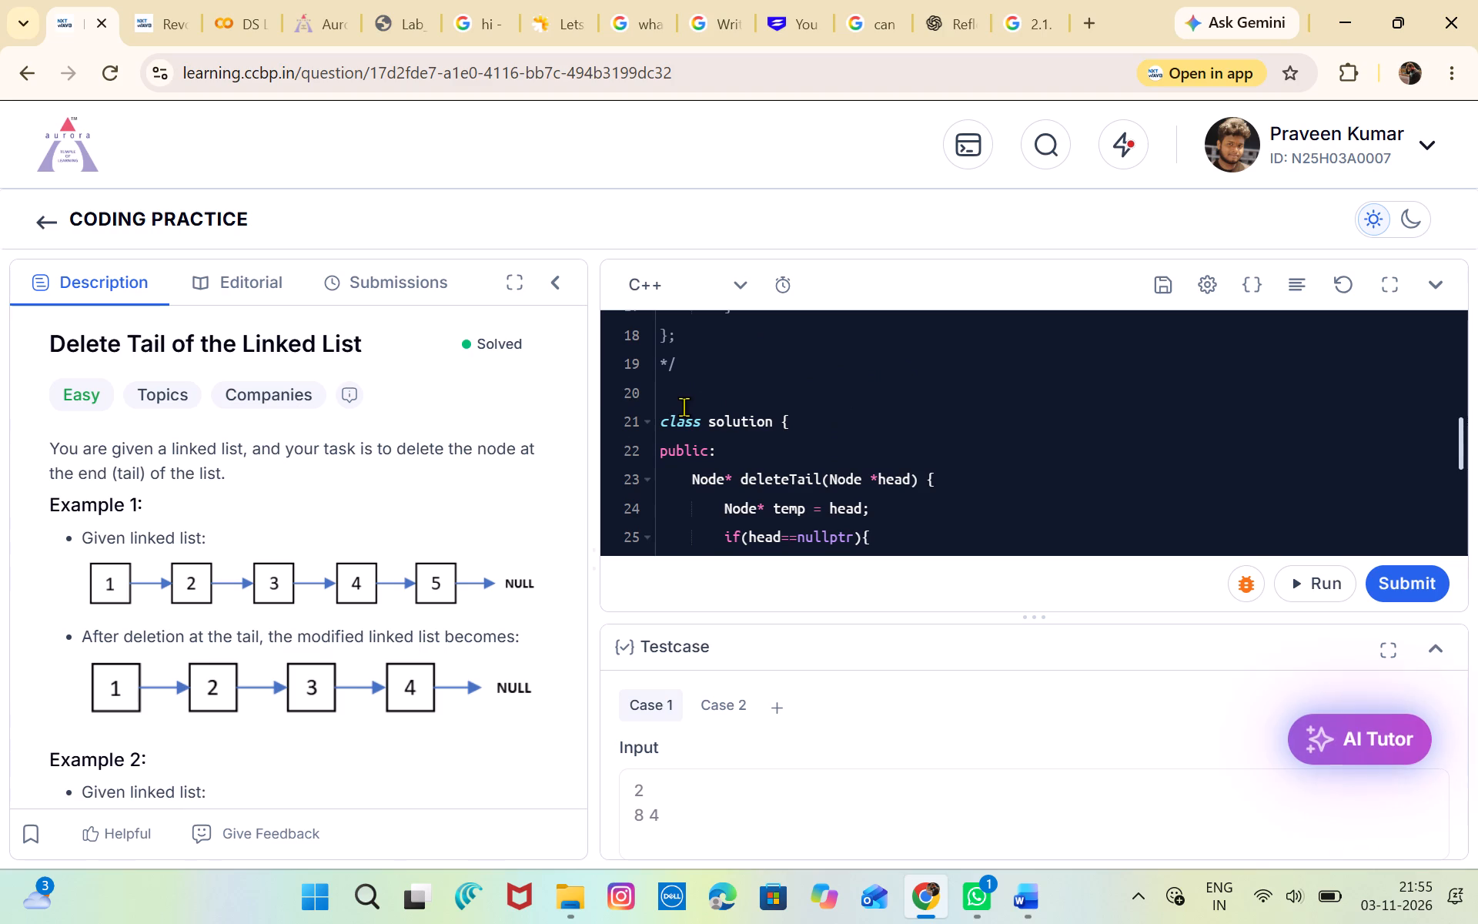
left_click(684, 407)
key("BackSpace")
Copy the entire Delete Tail code and paste it into Lab_Report_2 in Word under question 2.5's "Implementation (Code)" subheading.
scroll(901, 524, "down", 2)
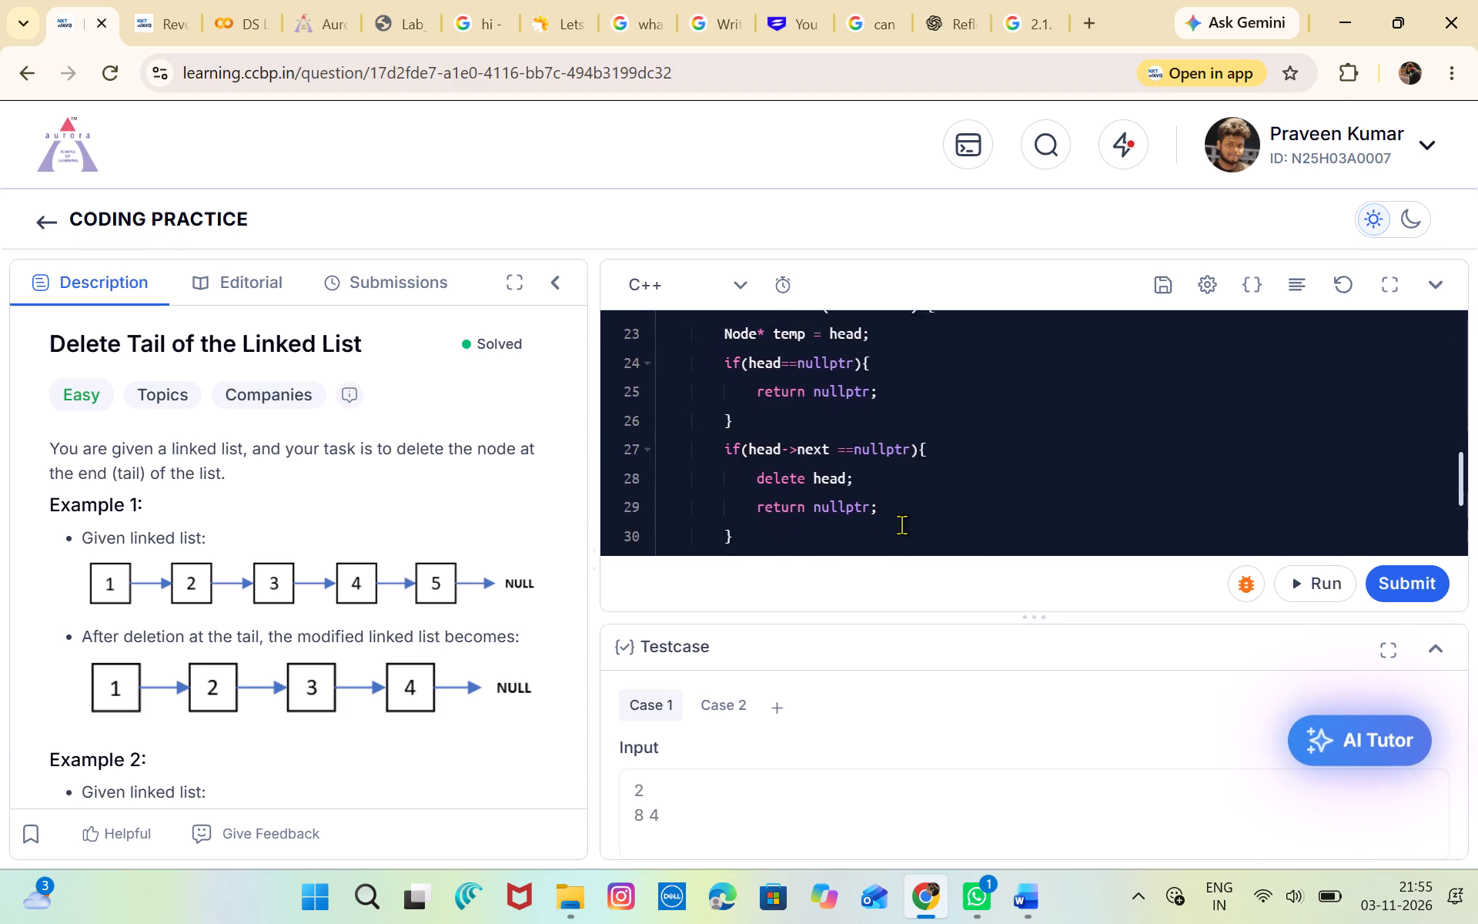
scroll(901, 524, "down", 5)
left_click(835, 467)
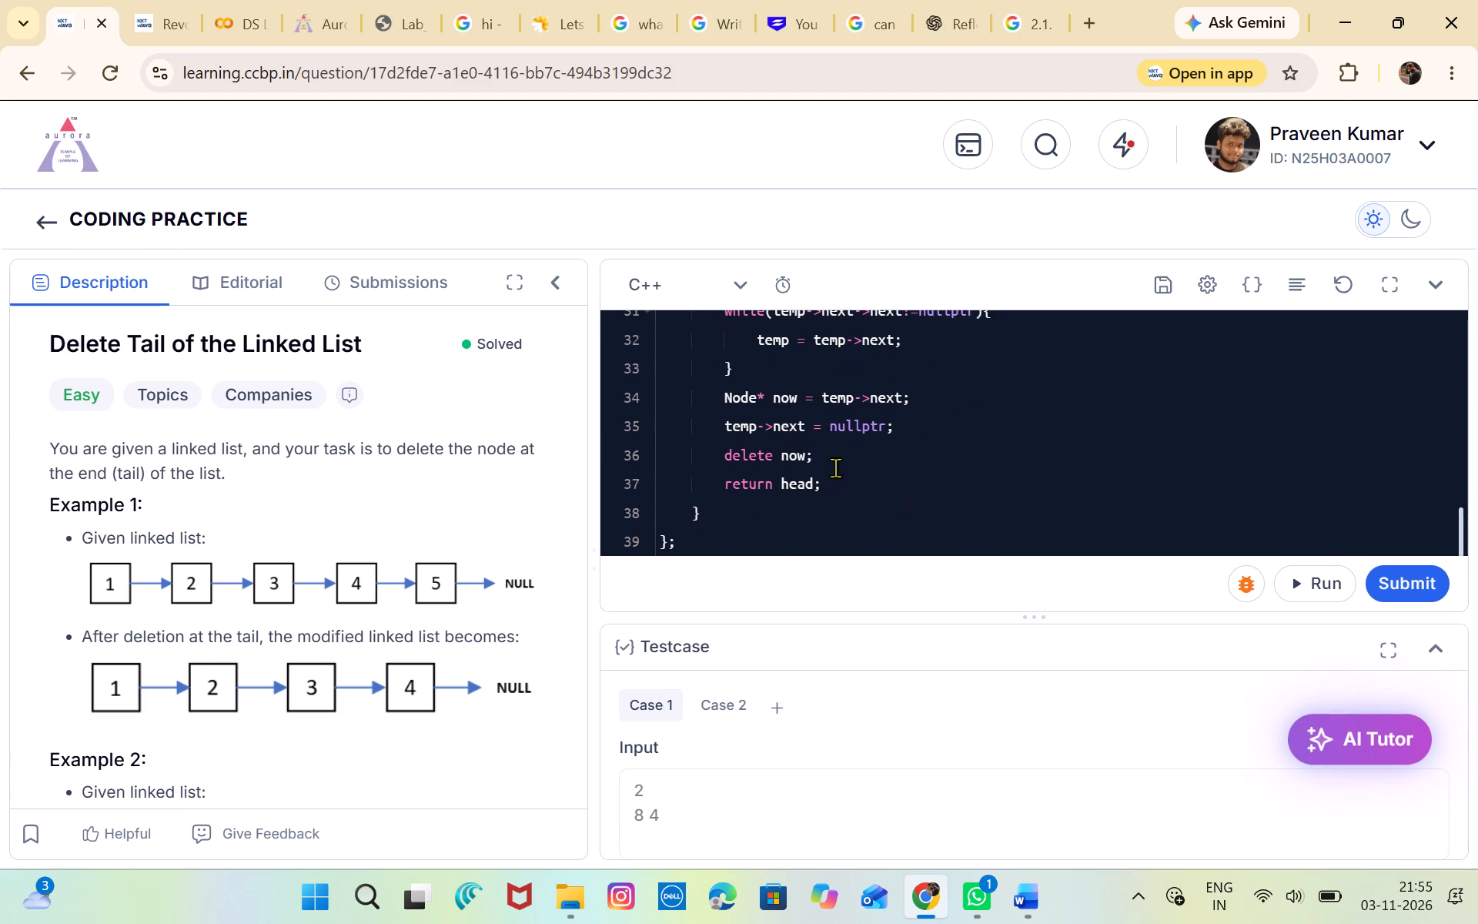
key("ctrl+a")
key("ctrl+c")
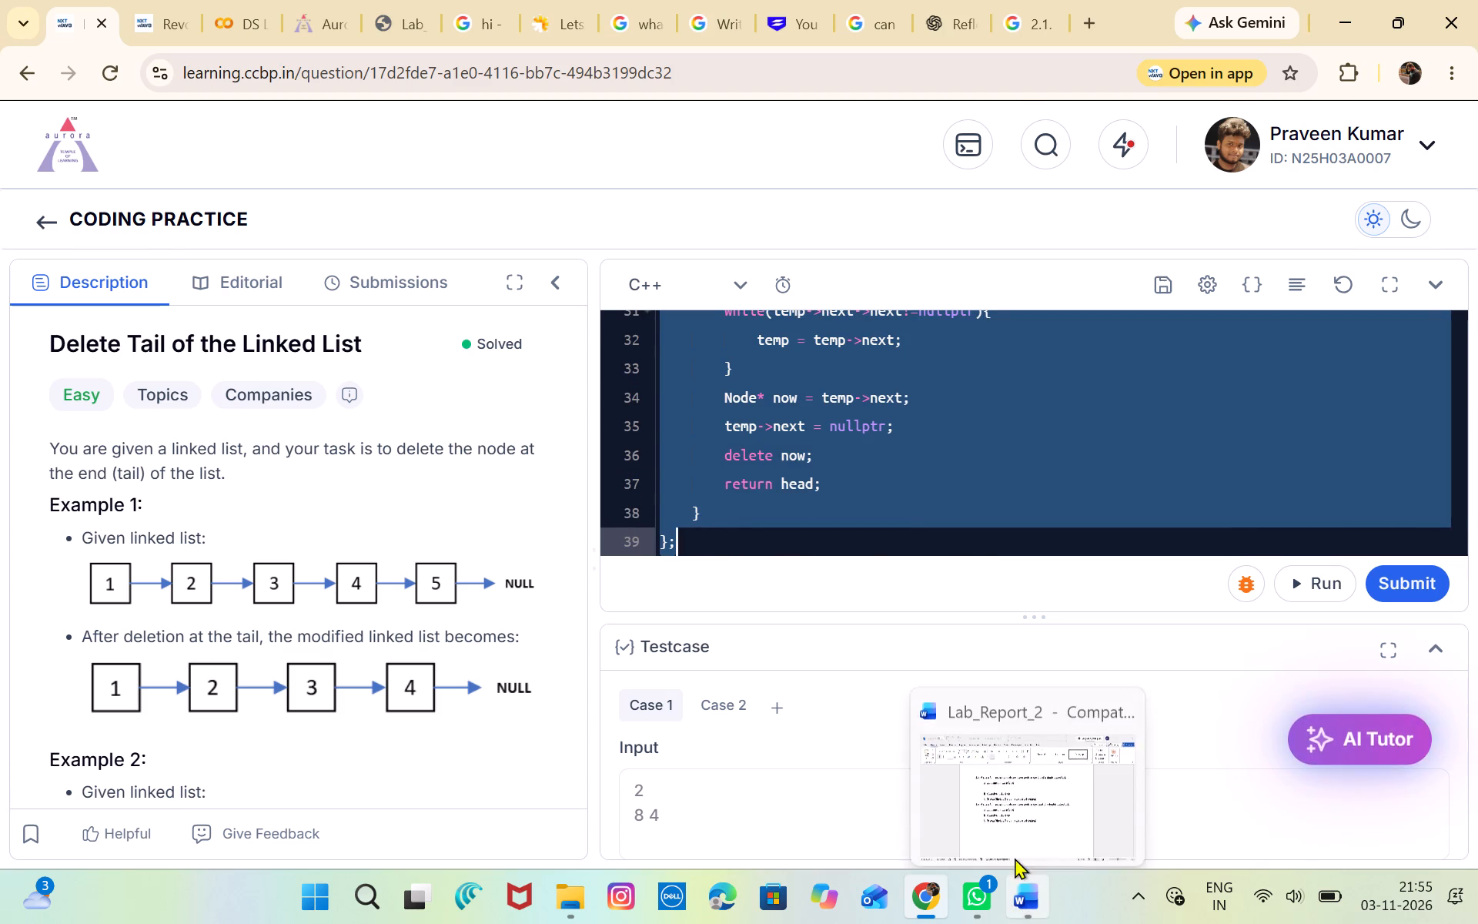
left_click(1027, 774)
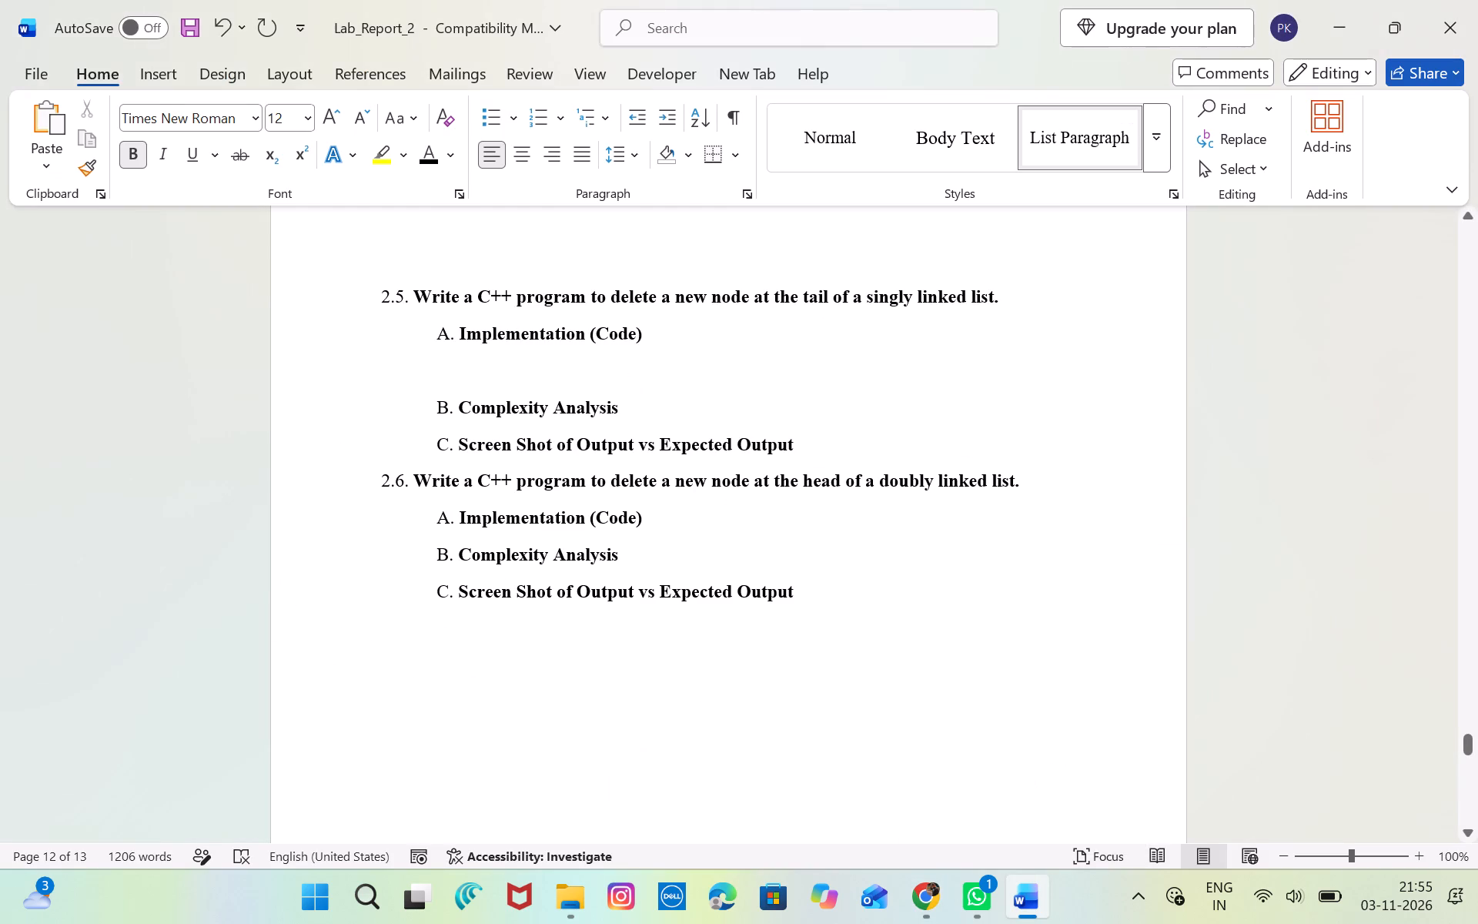
key("ctrl+v")
Remove the bold formatting from question 2.5's pasted code and increase its indent by one level.
left_click_drag(498, 795, 443, 497)
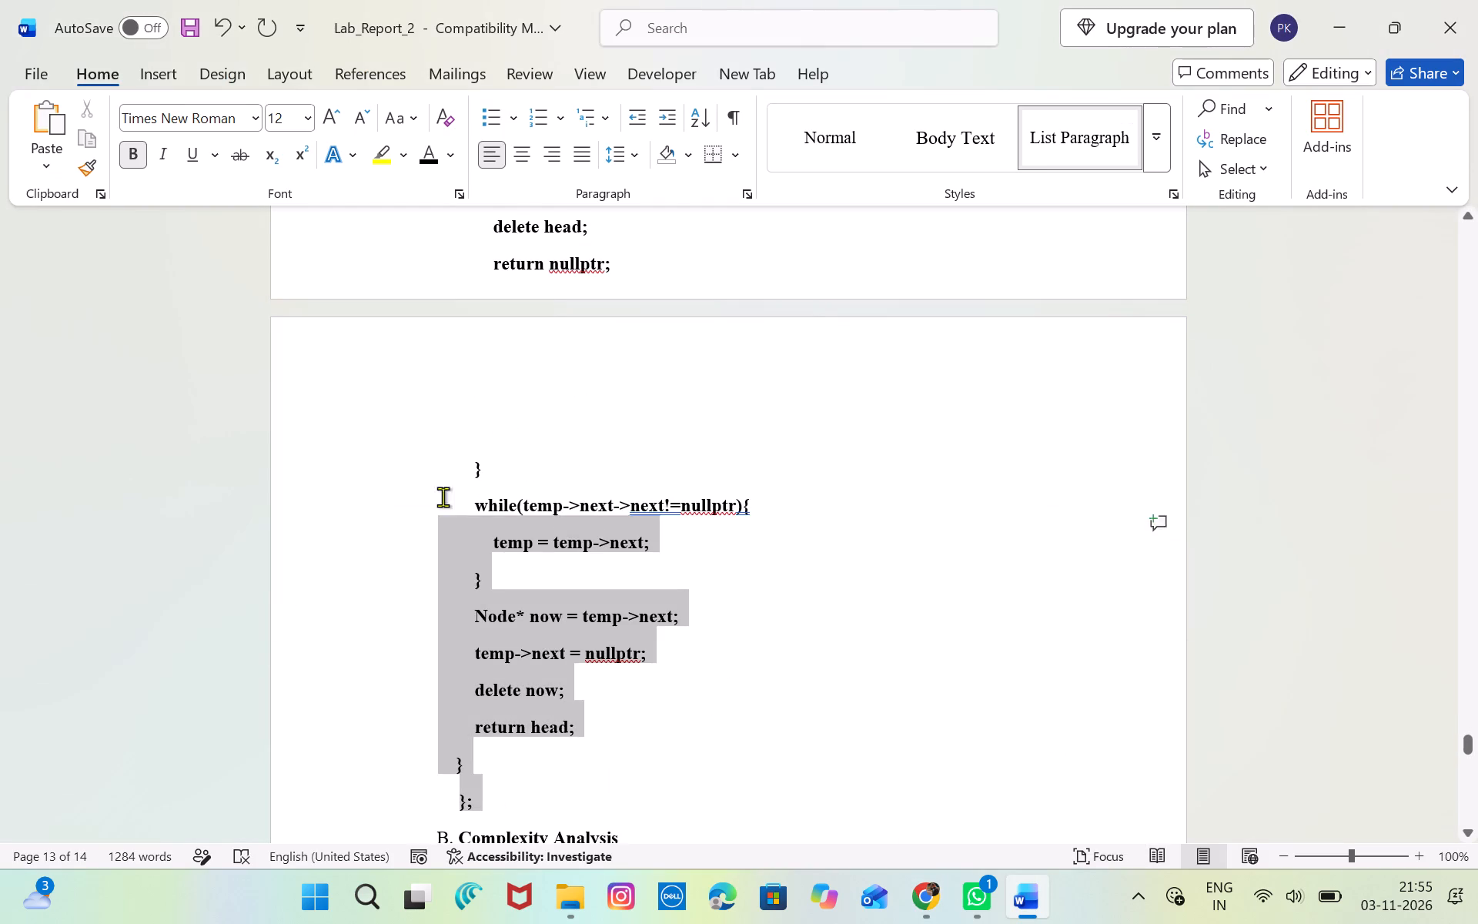
left_click_drag(443, 497, 461, 192)
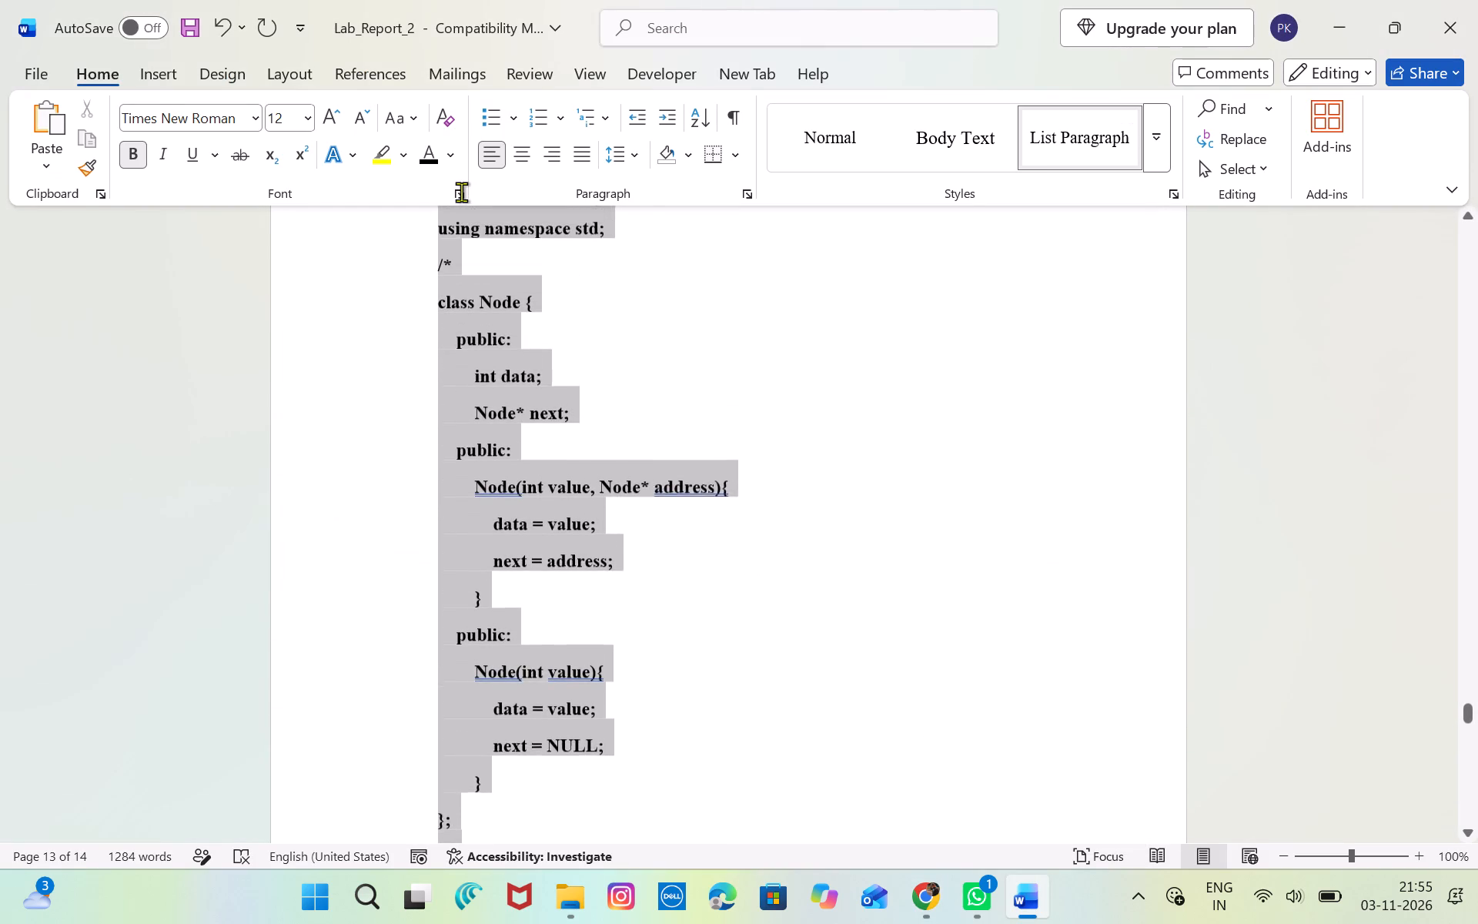
left_click_drag(461, 192, 411, 440)
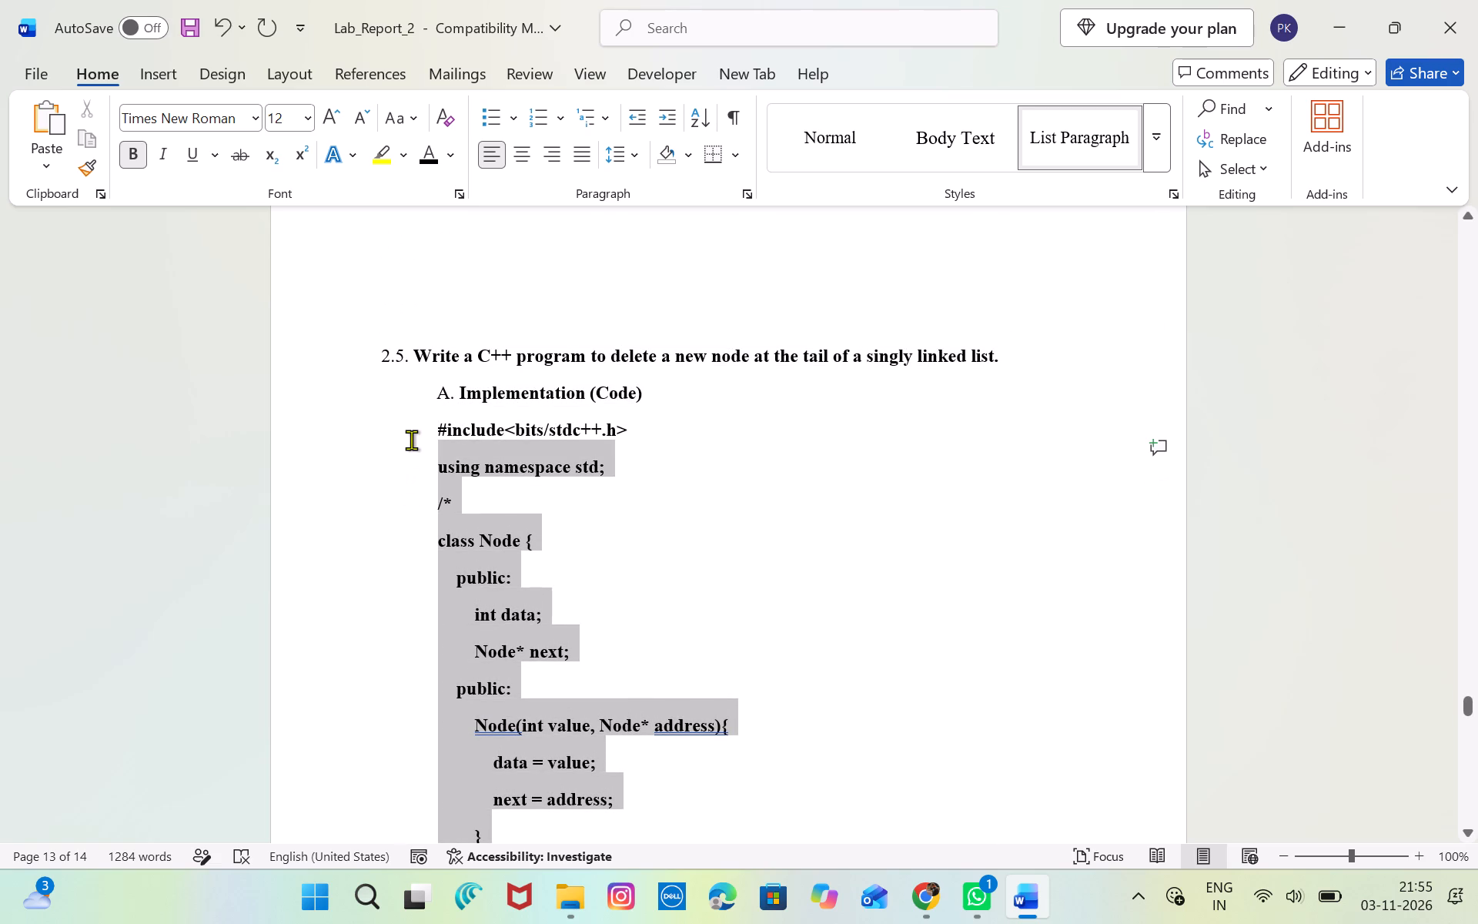
left_click_drag(411, 440, 410, 432)
left_click(420, 393)
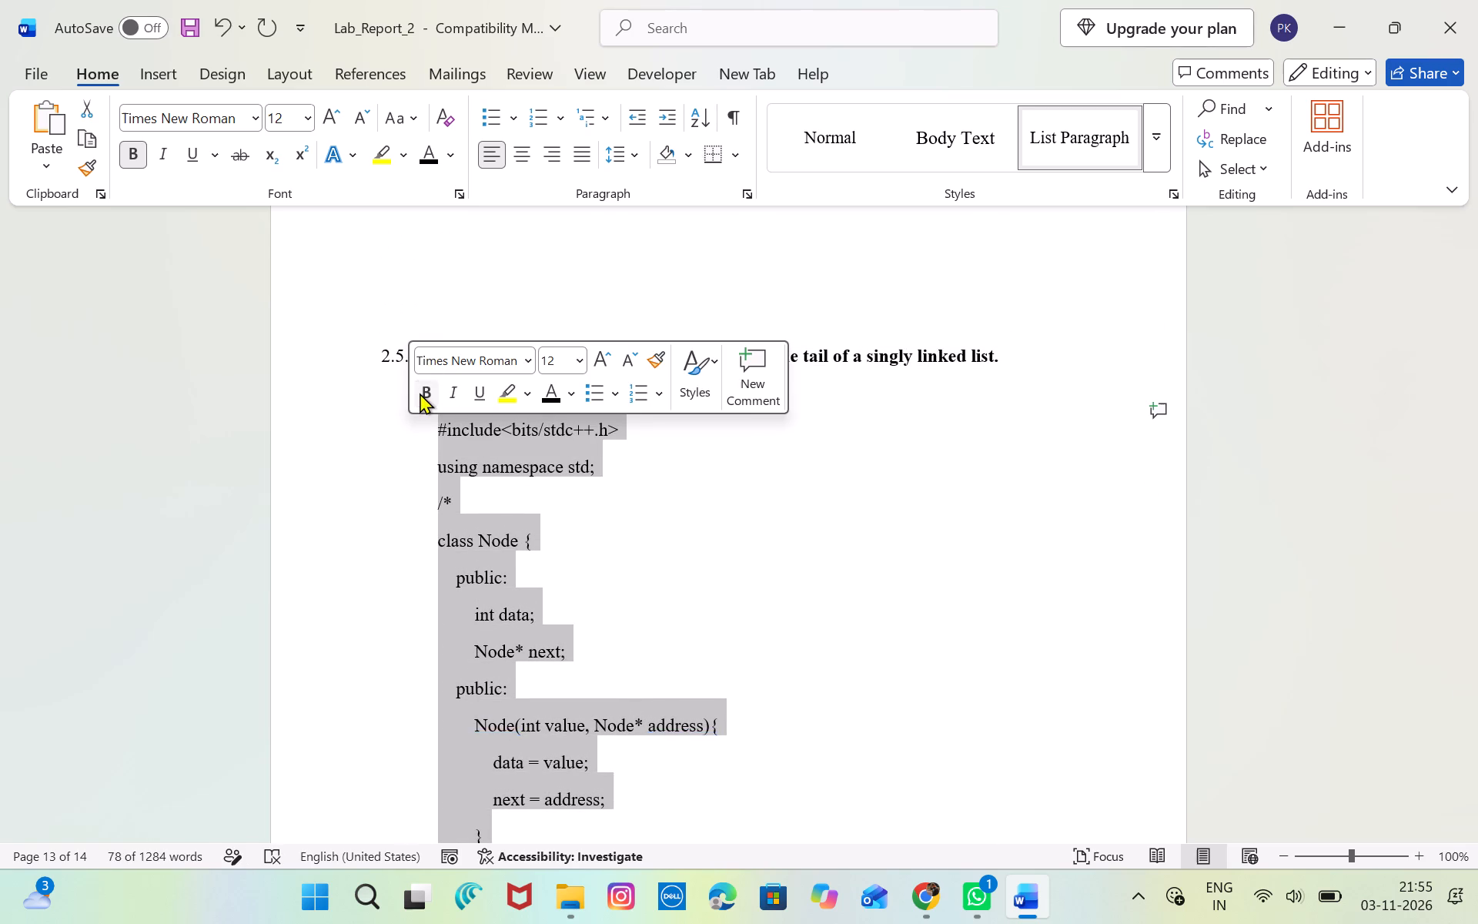
left_click(663, 120)
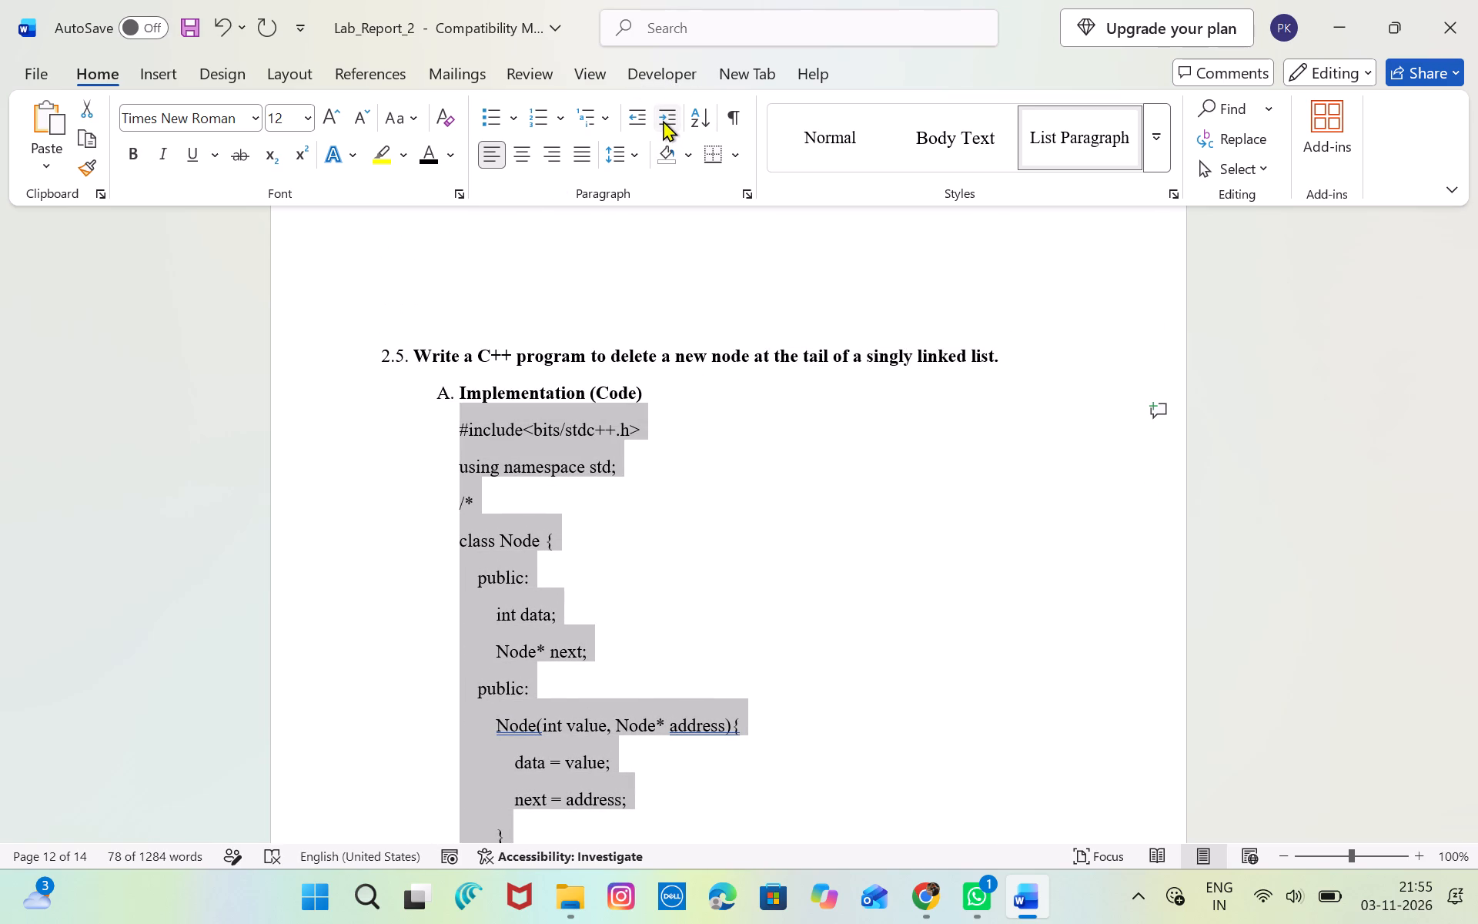
left_click(719, 665)
scroll(719, 665, "down", 1)
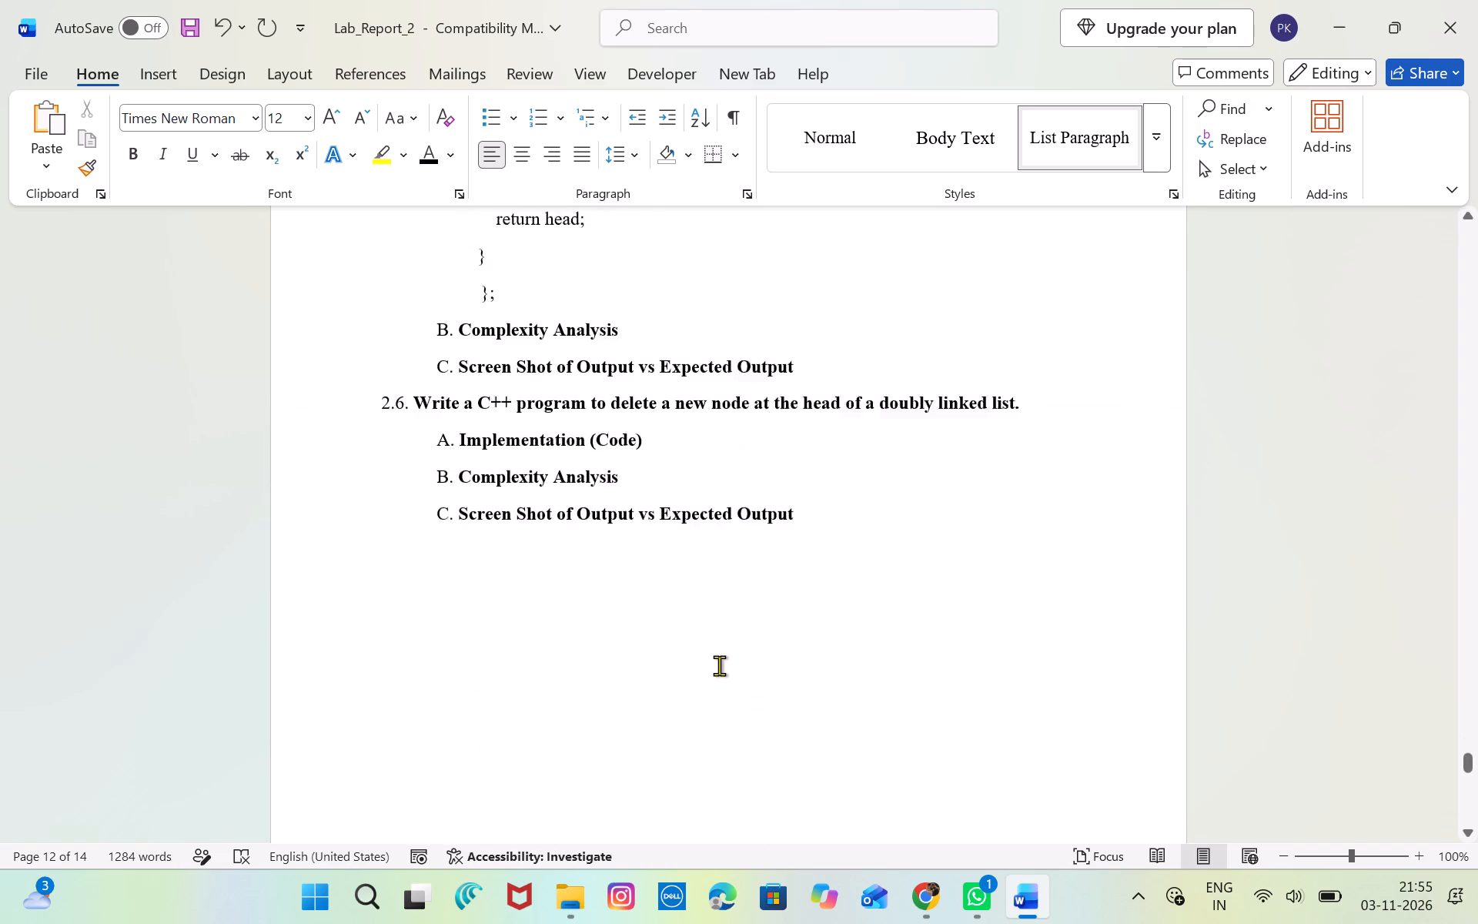
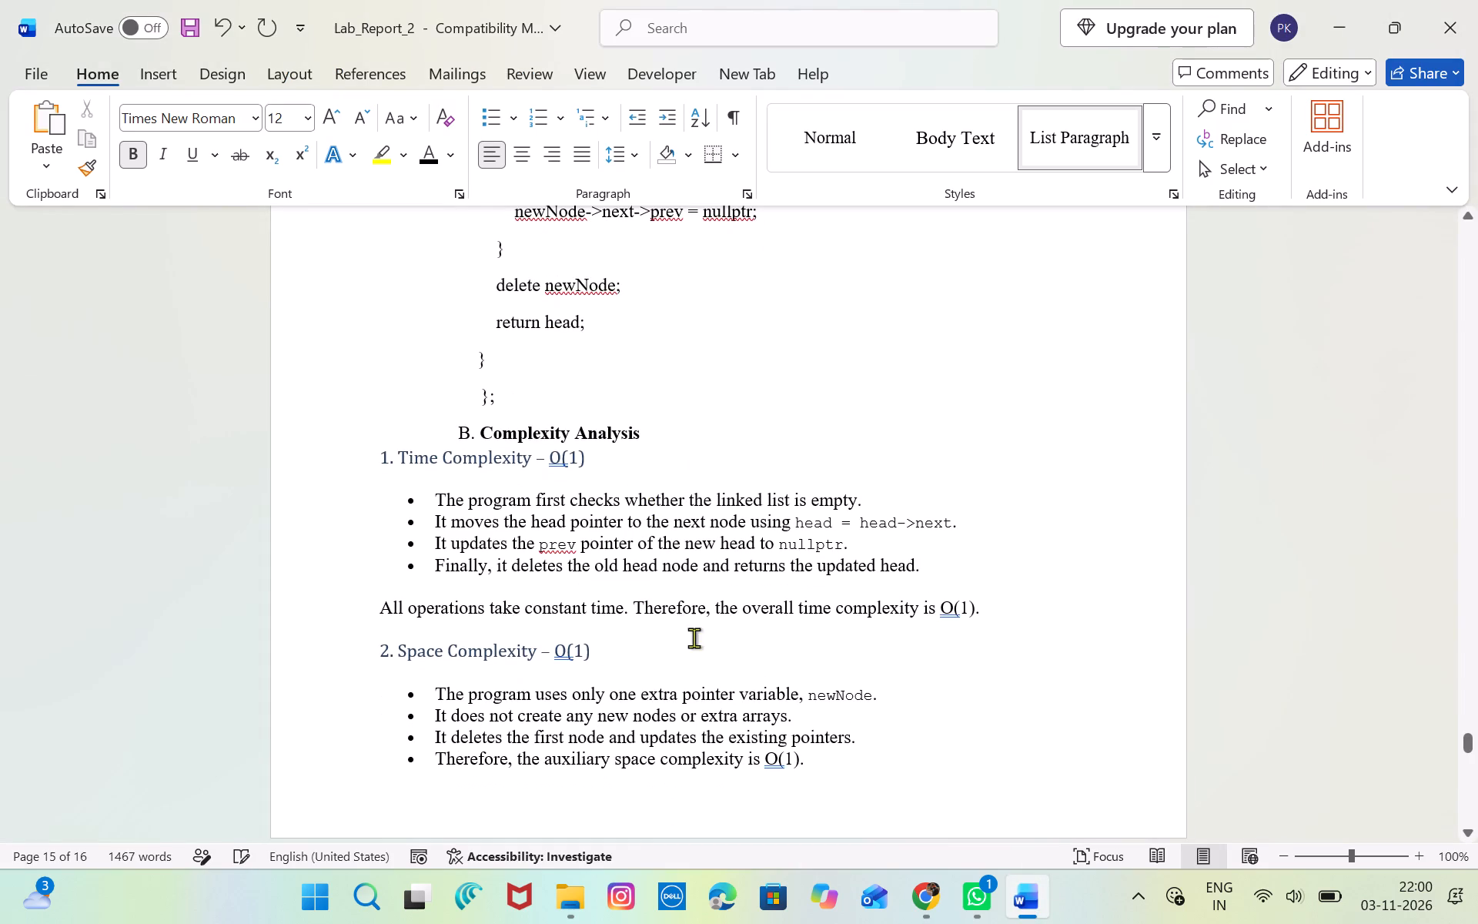
Increase the line spacing of question 2.6's Complexity Analysis text, including both the time and space complexity sections.
left_click_drag(798, 765, 806, 764)
left_click(806, 764)
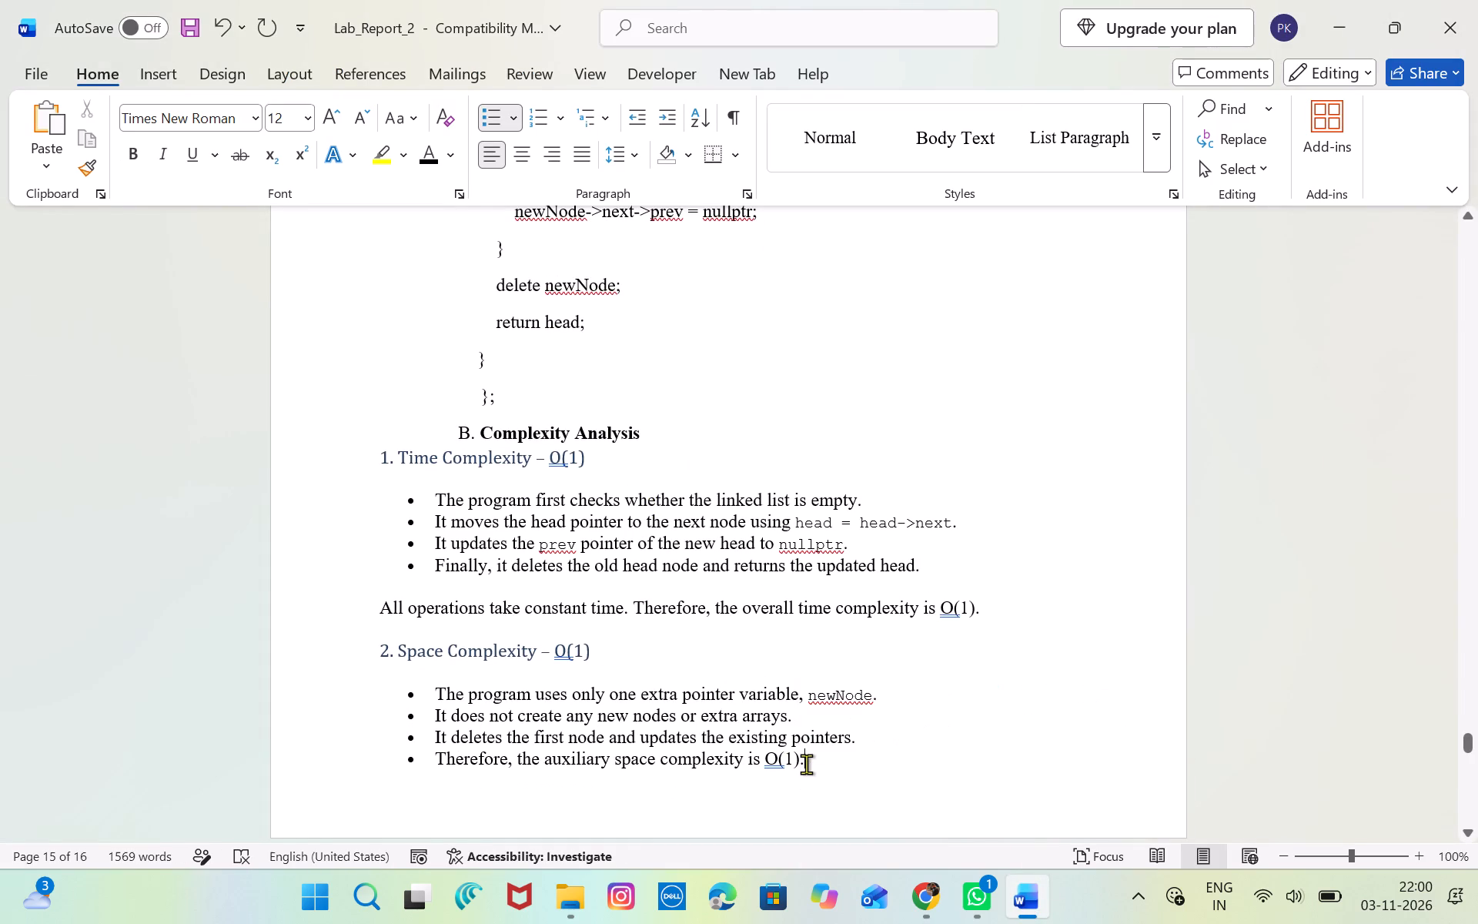
left_click_drag(806, 764, 458, 430)
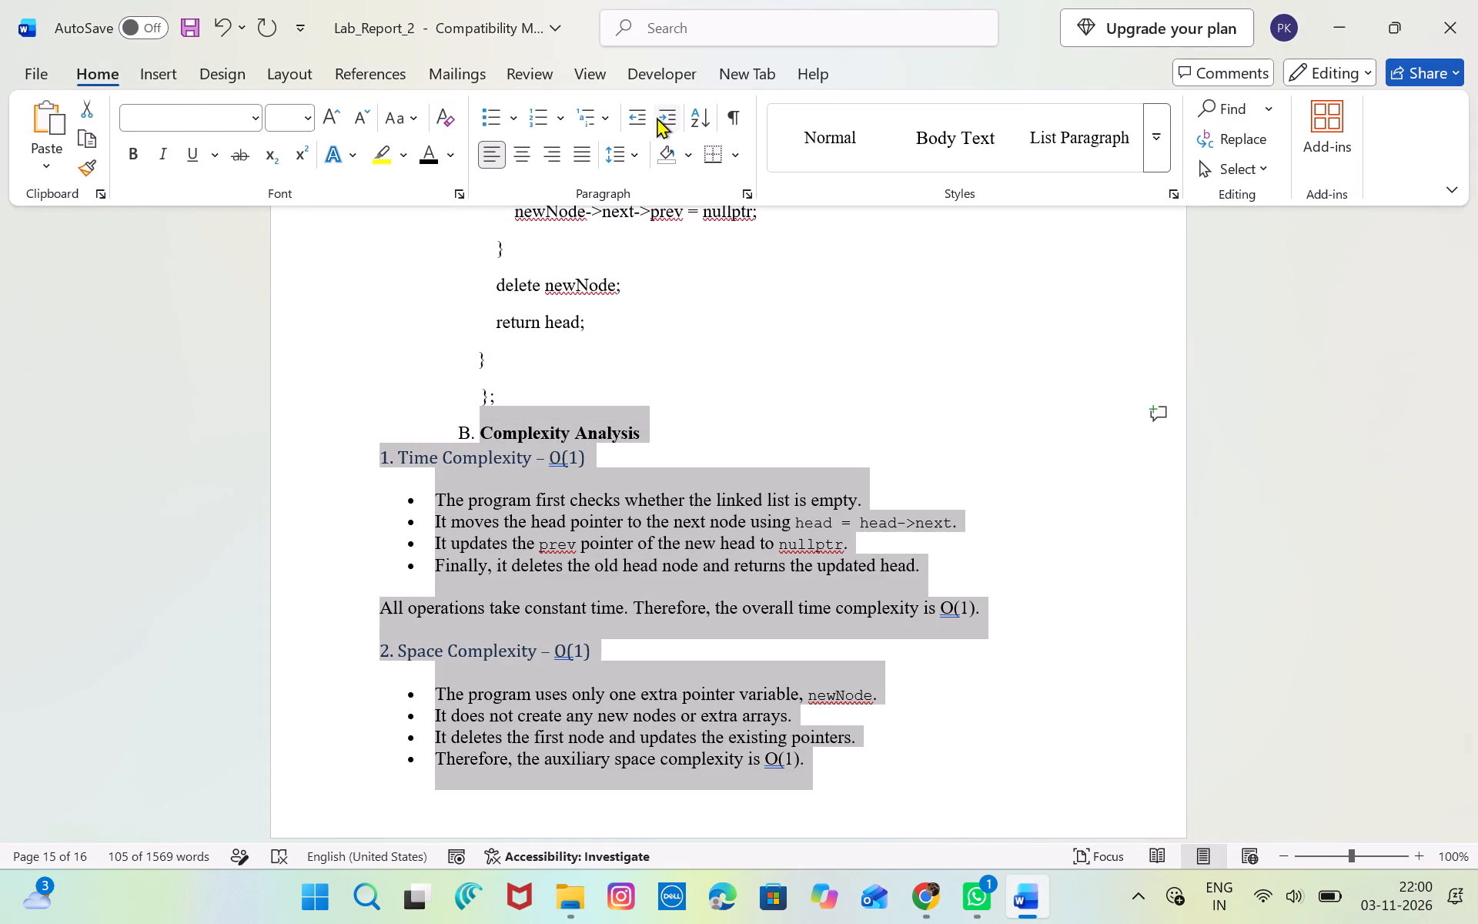
left_click_drag(635, 145, 635, 249)
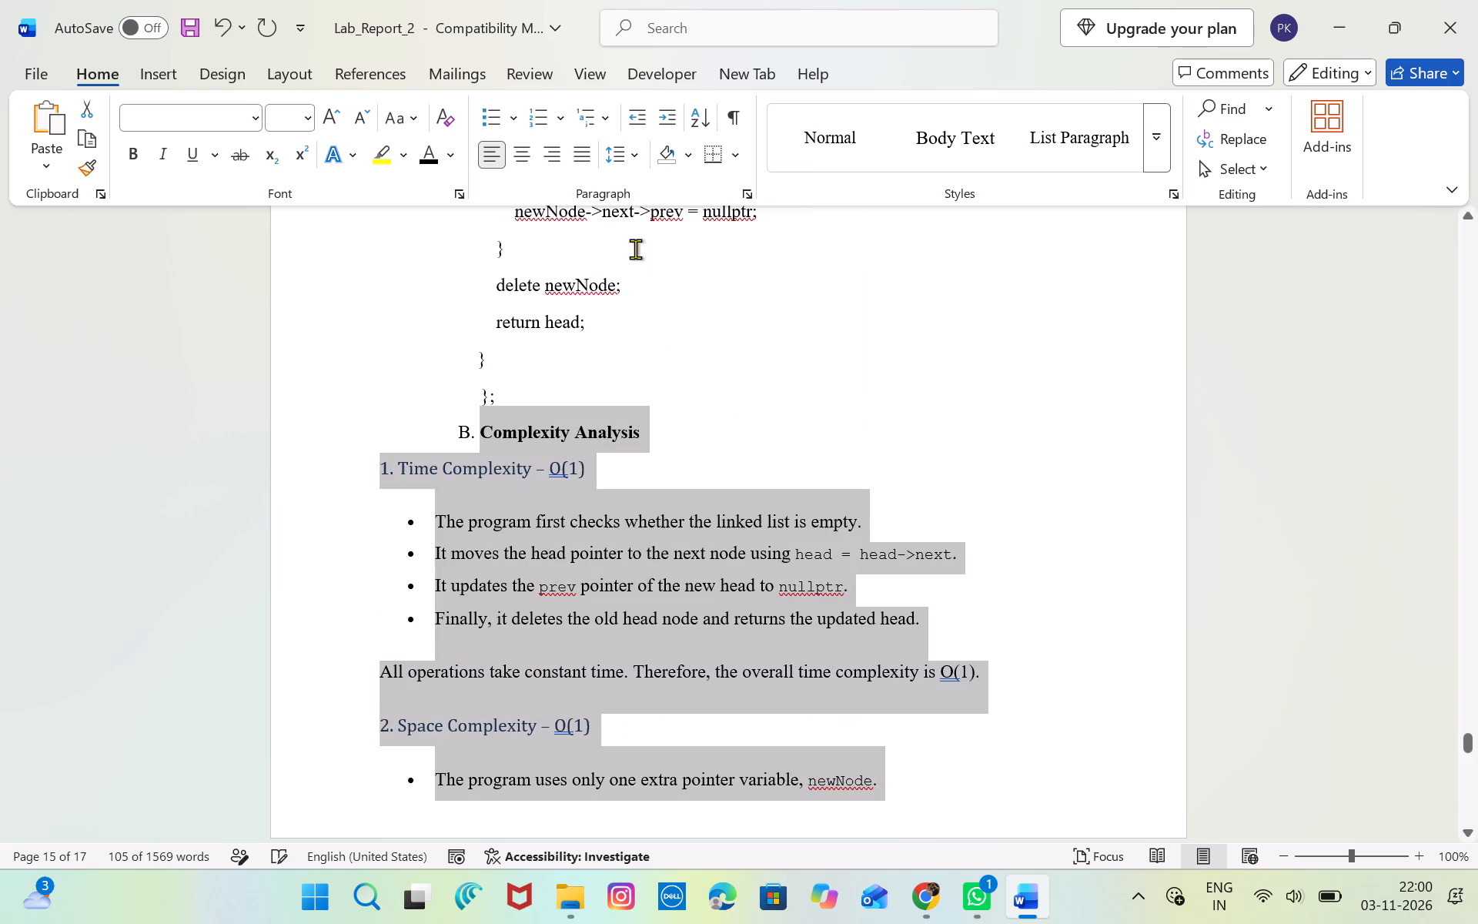
left_click(635, 249)
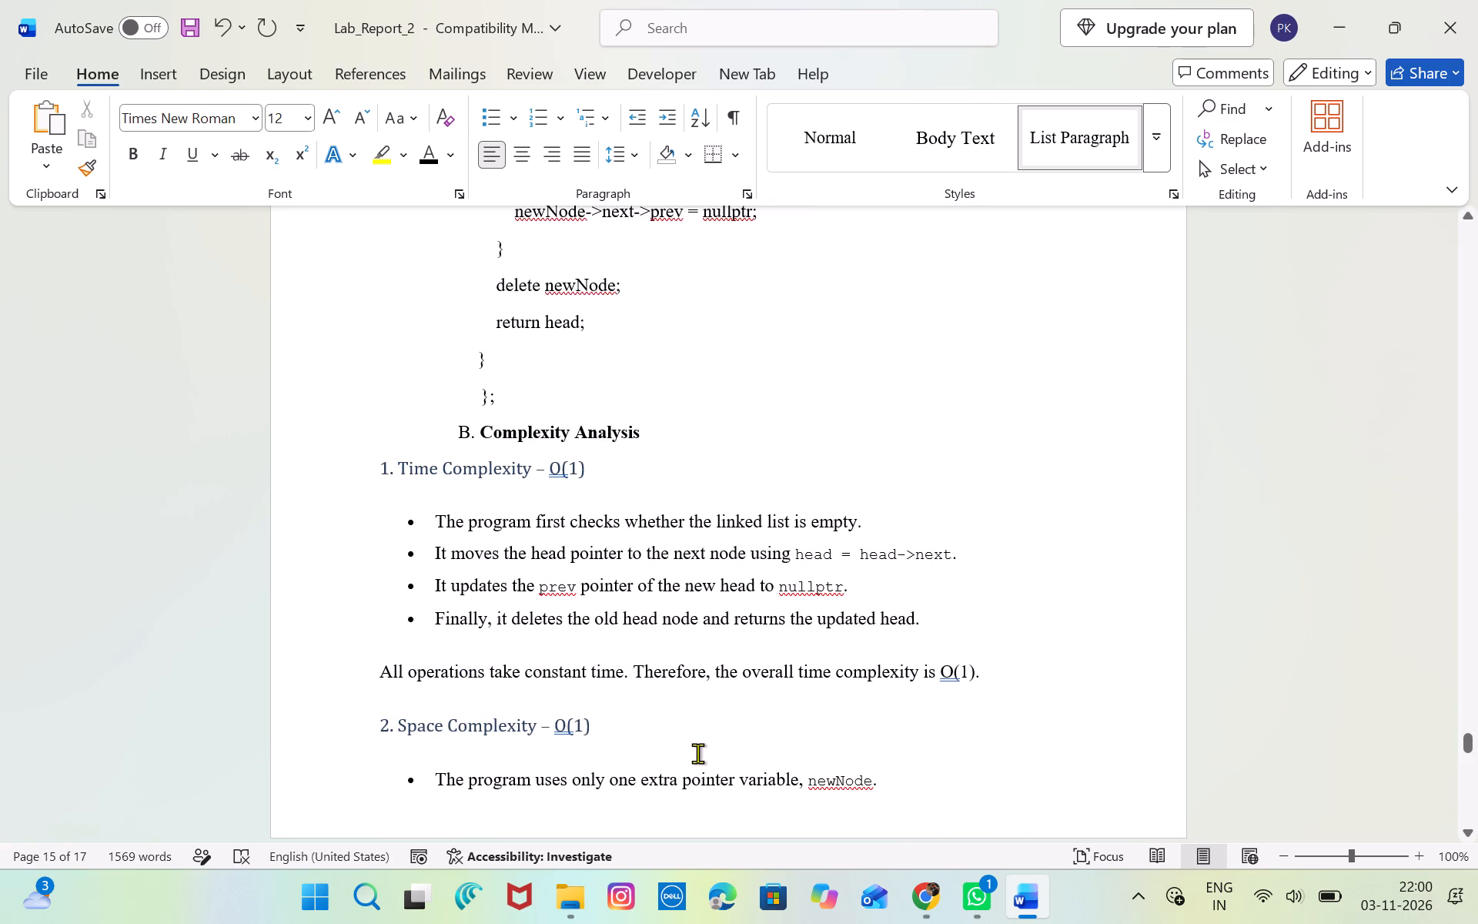
Insert a blank line after the "All operations take constant time" paragraph, ahead of the Space Complexity section.
left_click(1014, 665)
key("Return")
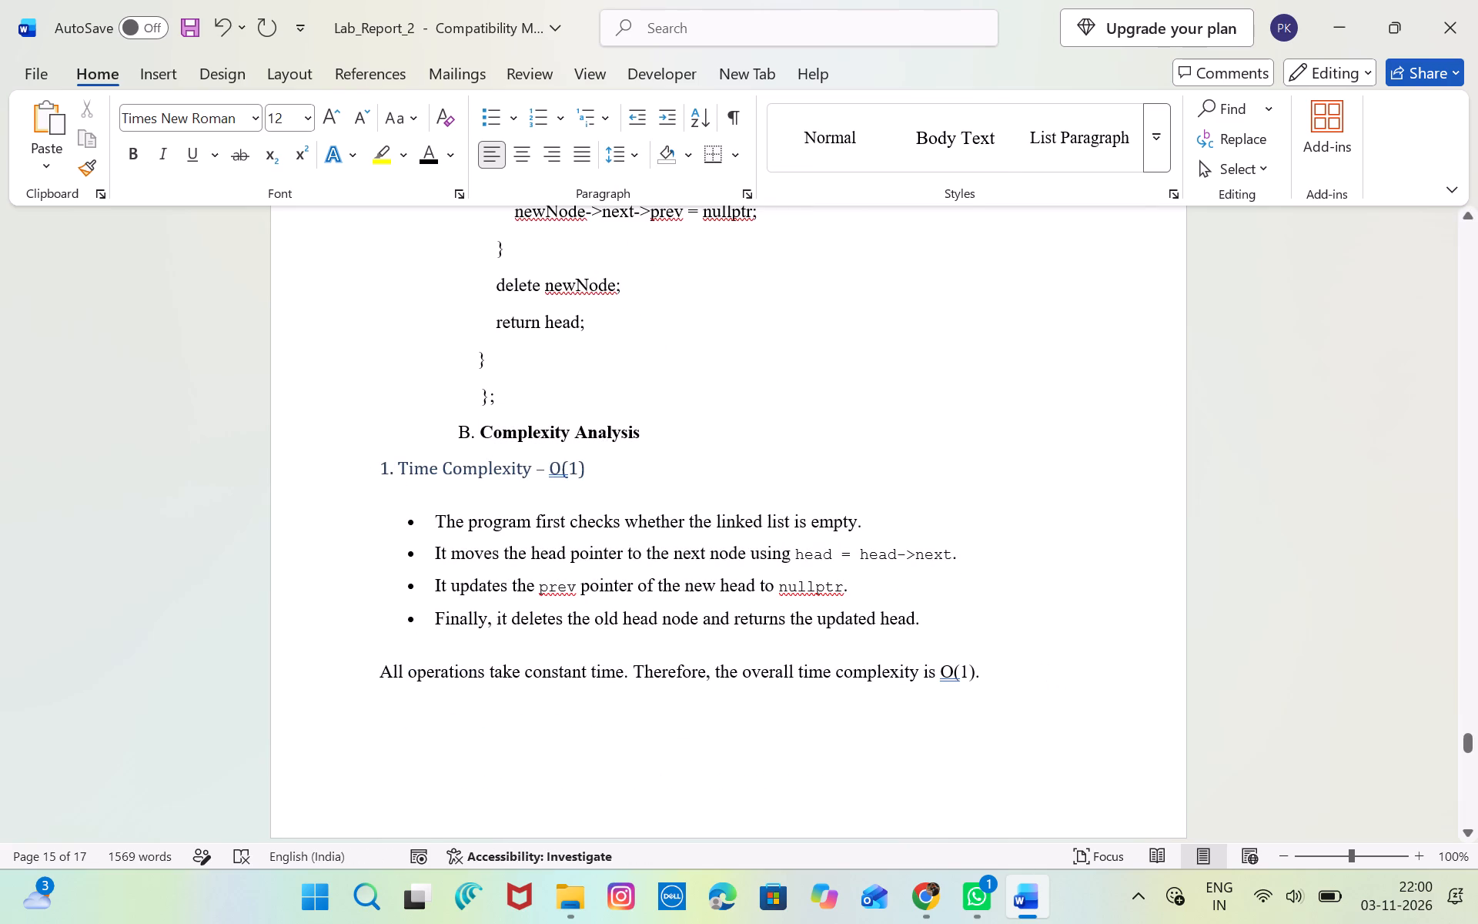
scroll(911, 721, "down", 1)
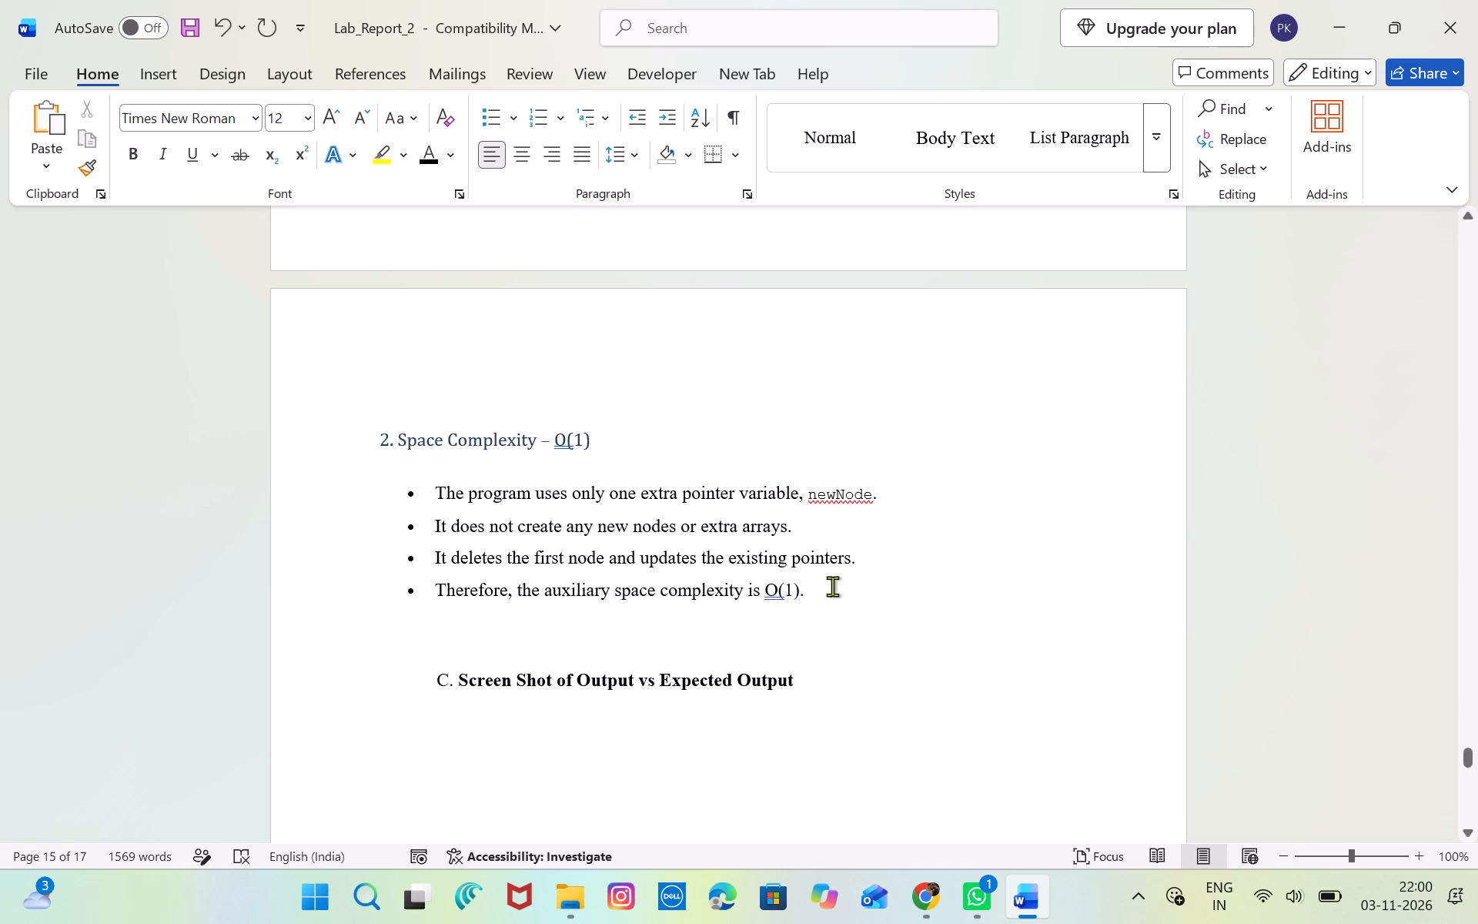
Increase the indent of question 2.6's time and space complexity sections so they line up beneath the "Complexity Analysis" subheading text.
left_click_drag(832, 586, 387, 92)
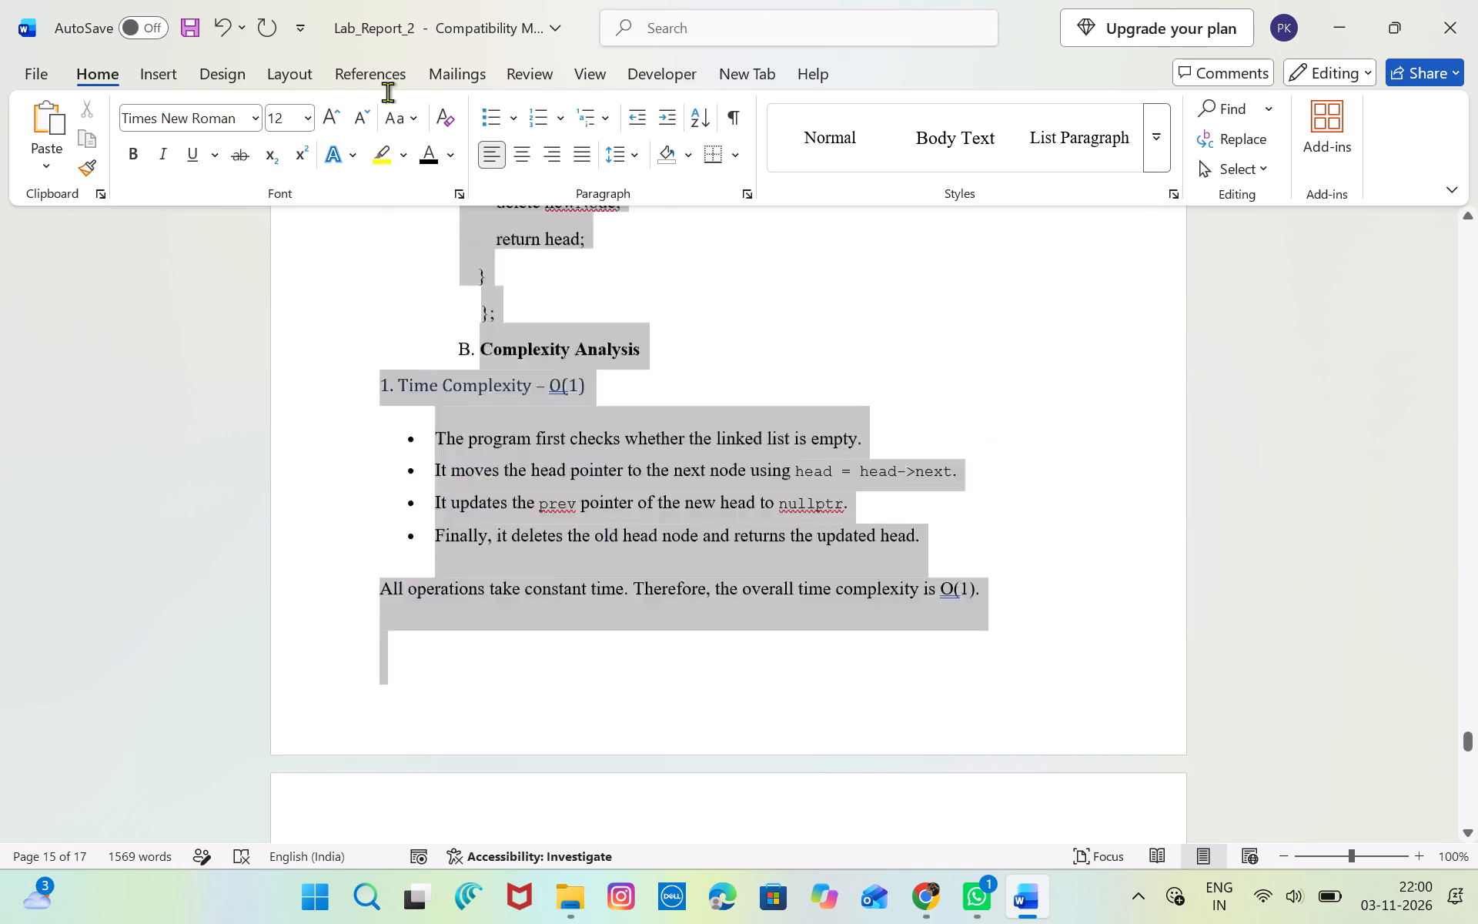
left_click_drag(387, 92, 378, 678)
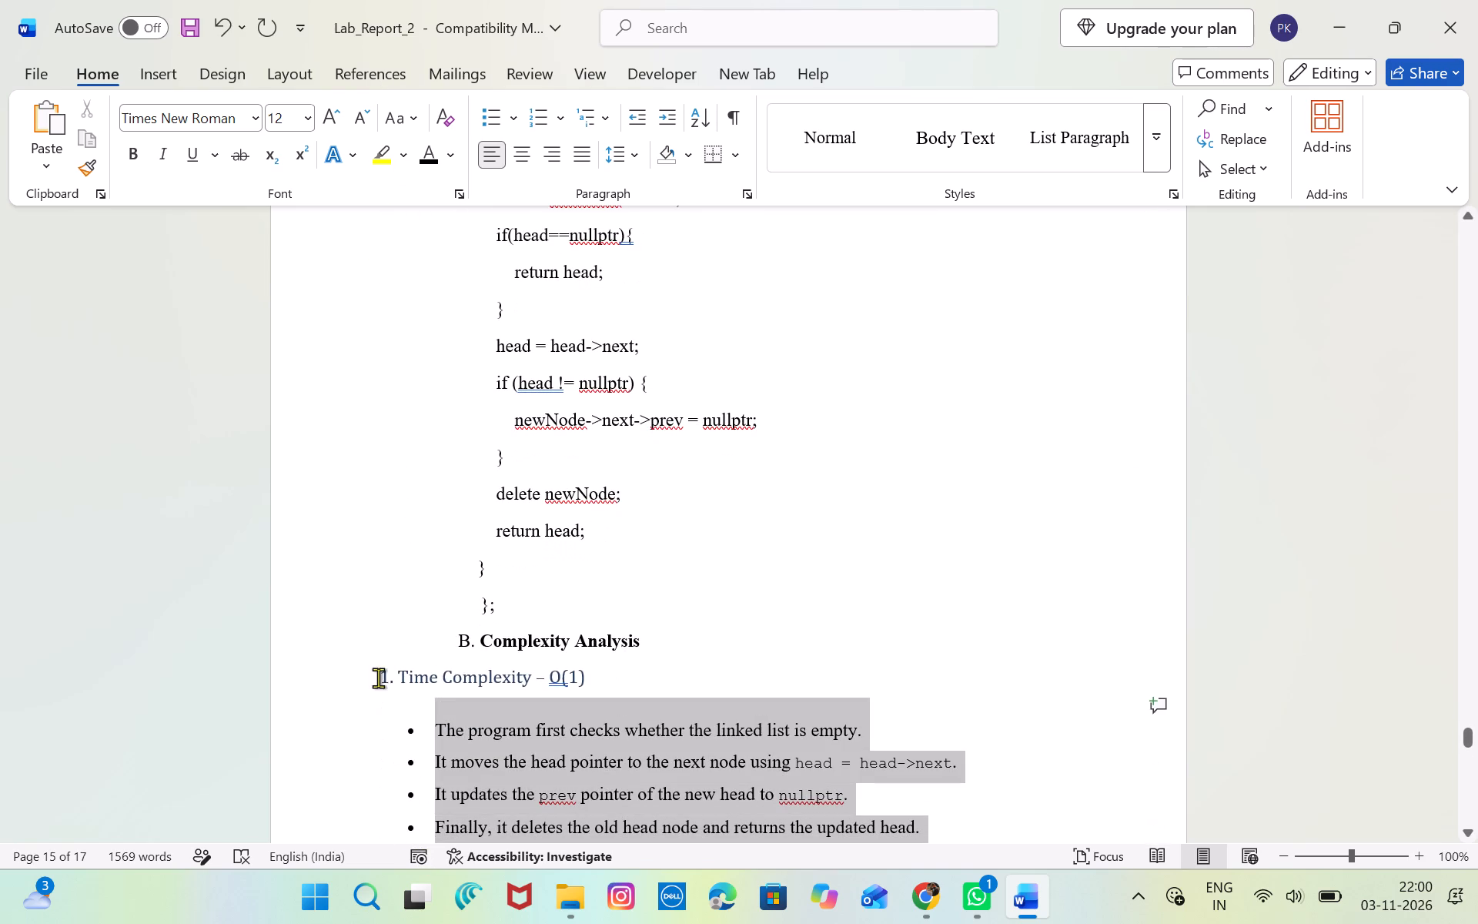
left_click_drag(378, 678, 378, 673)
left_click(667, 113)
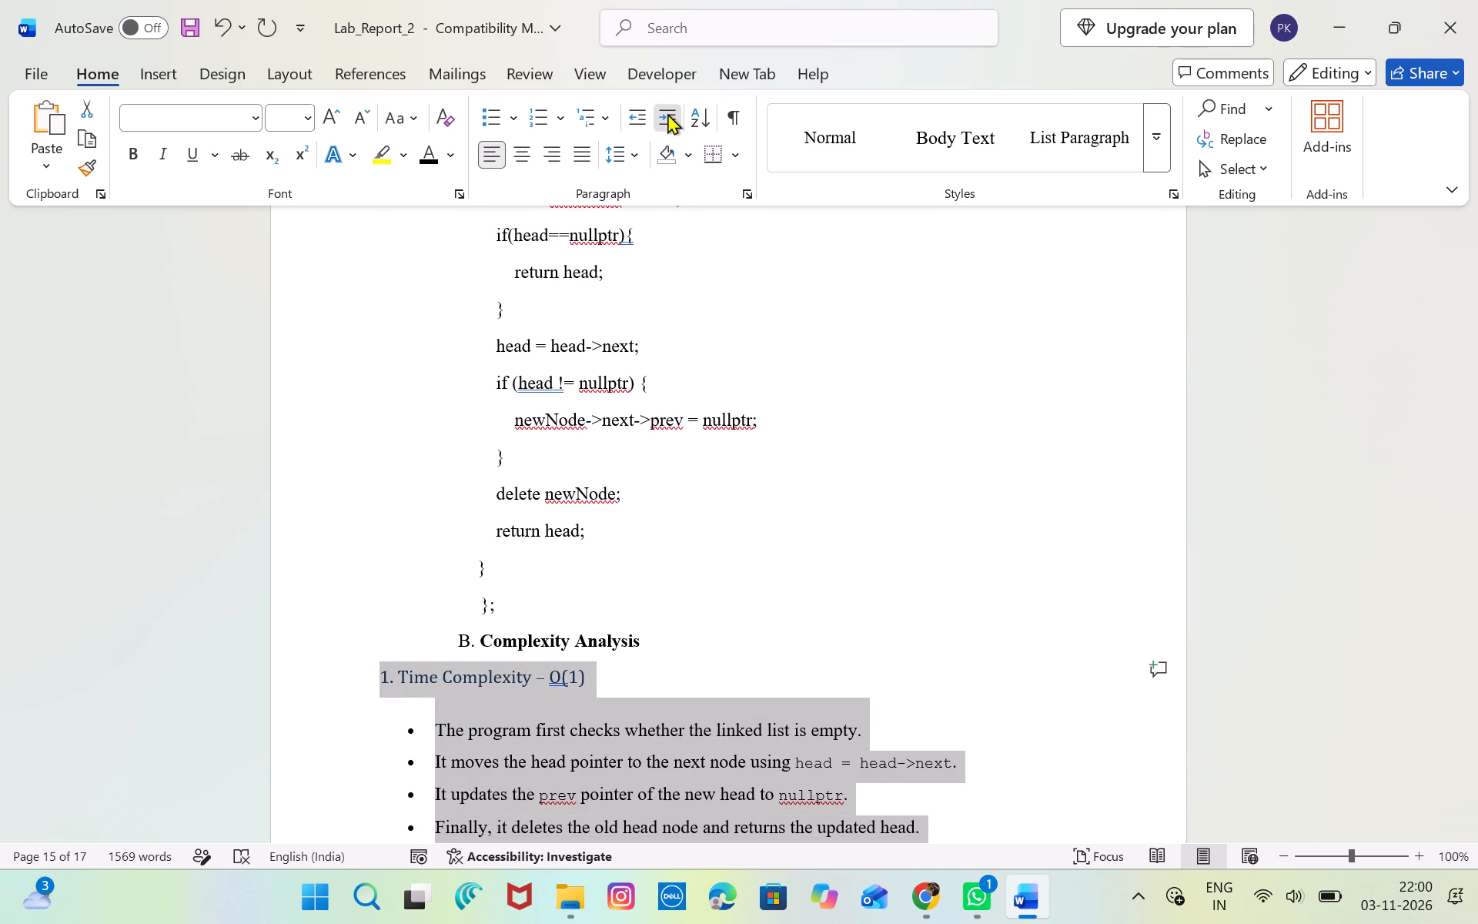
left_click(667, 113)
double_click(667, 113)
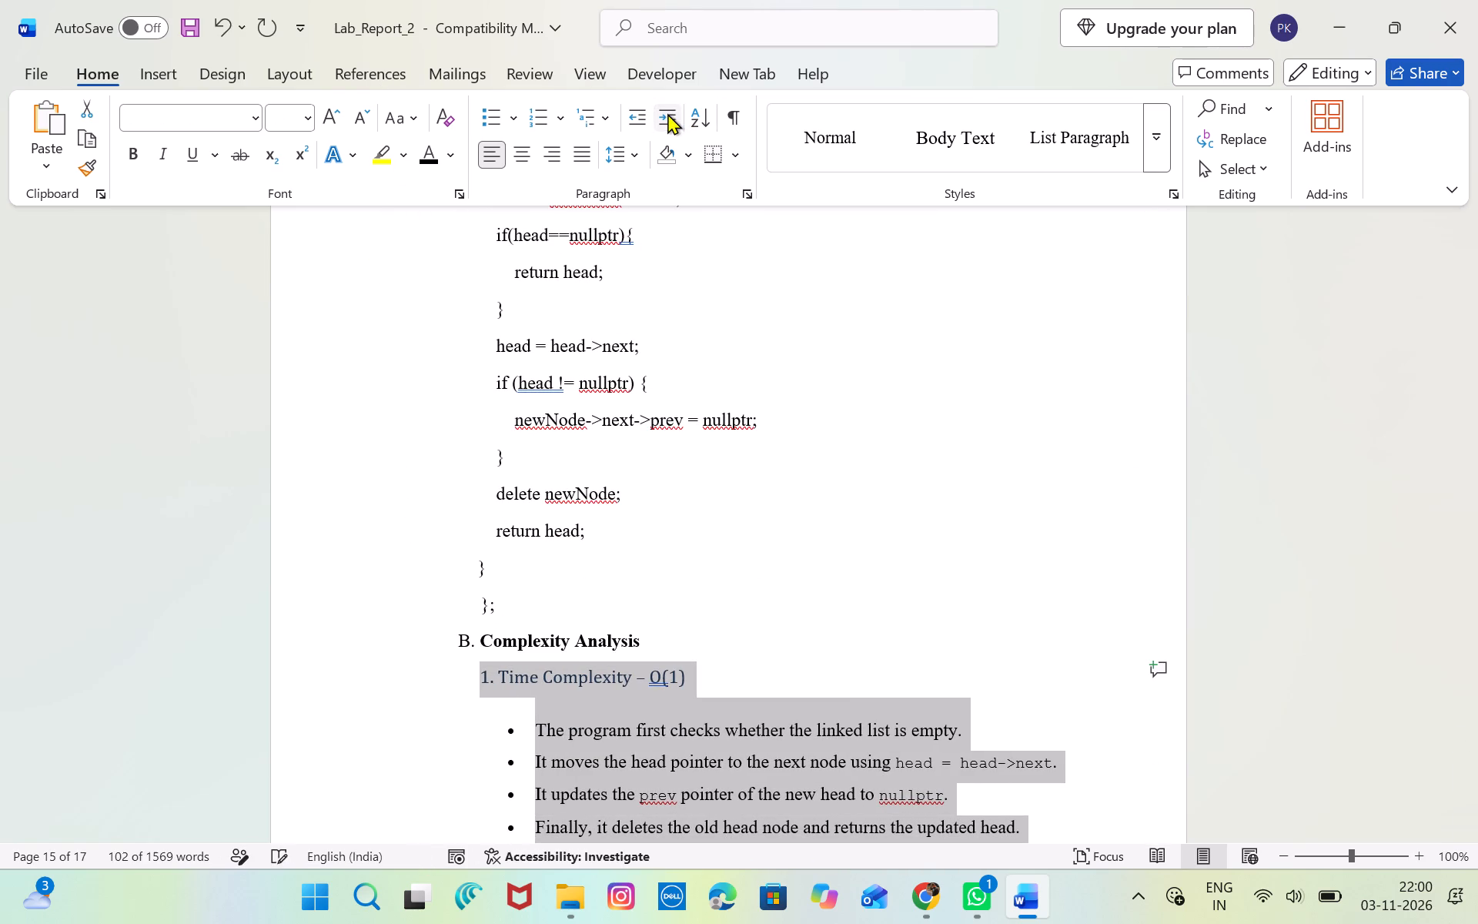
Make the "1. Time Complexity – O(1)" heading in question 2.6 bold with black text.
left_click(707, 685)
left_click_drag(706, 685, 546, 685)
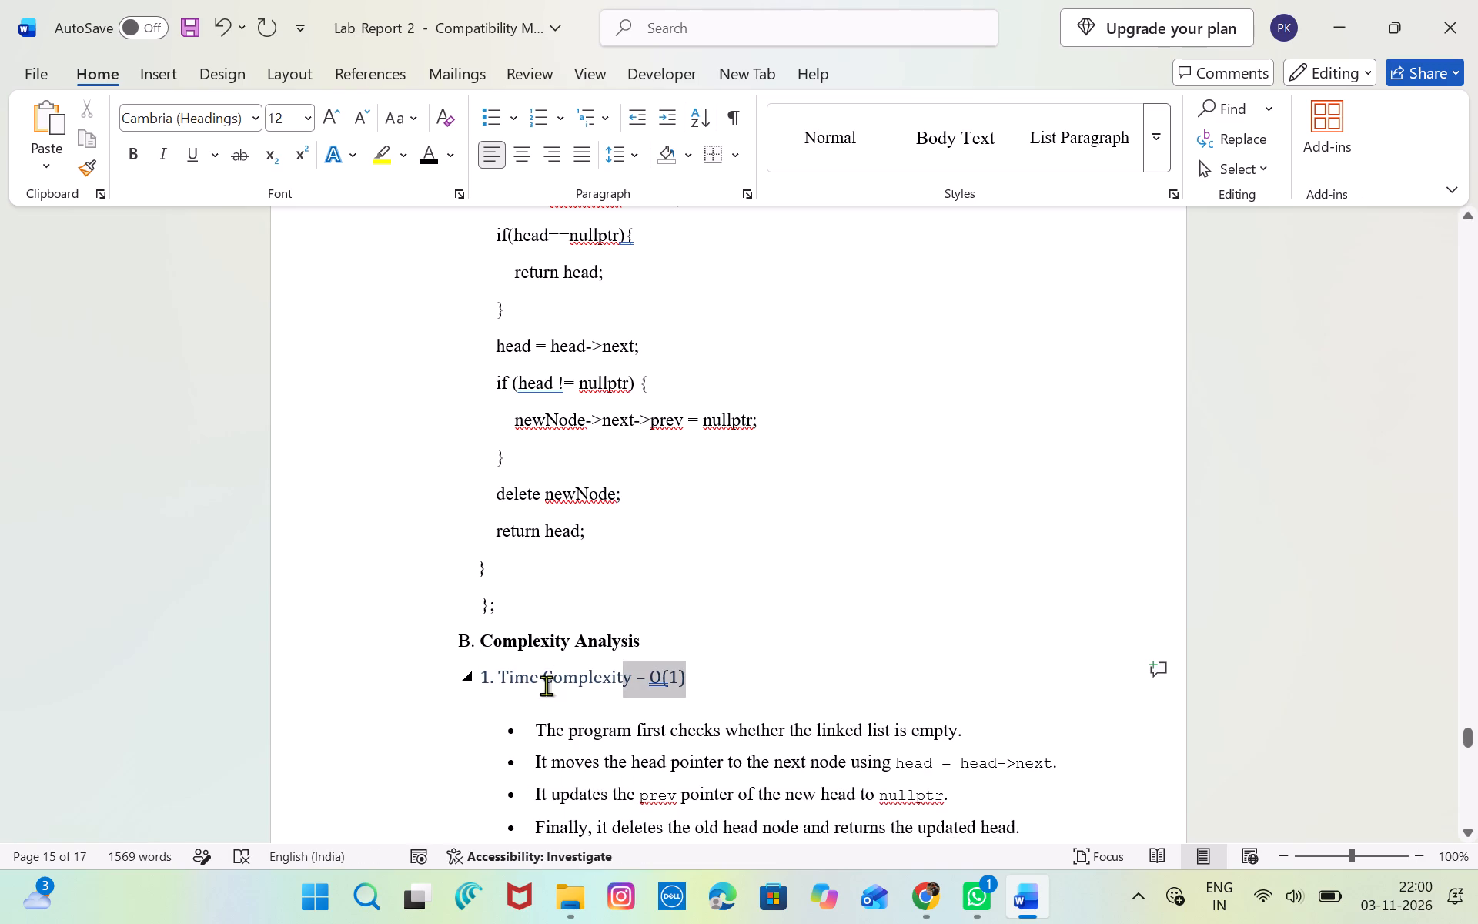
left_click_drag(546, 685, 477, 688)
left_click(487, 651)
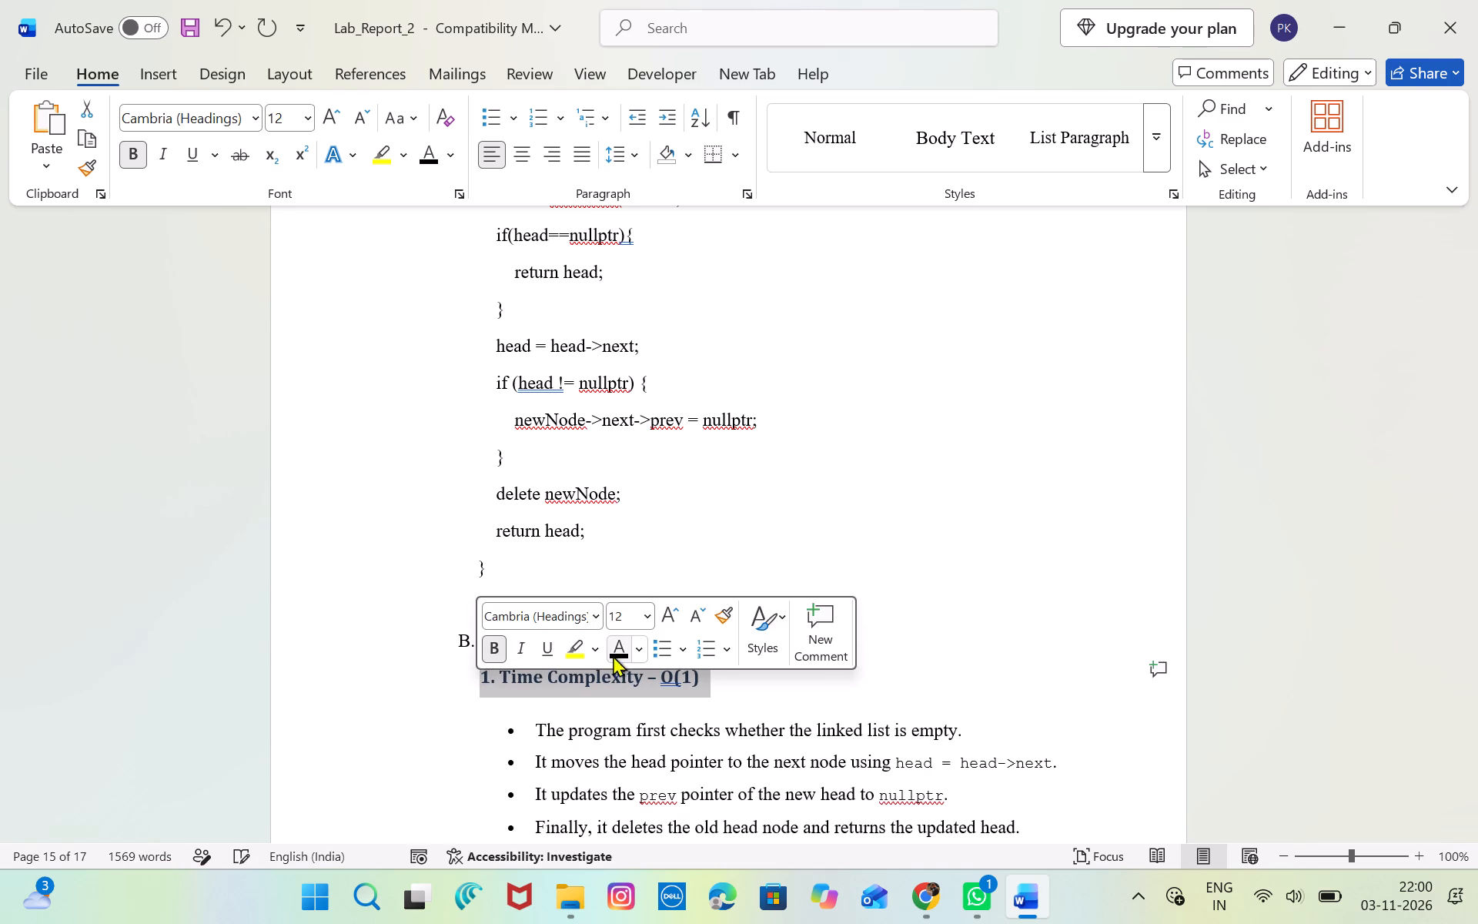
left_click(620, 649)
left_click(645, 705)
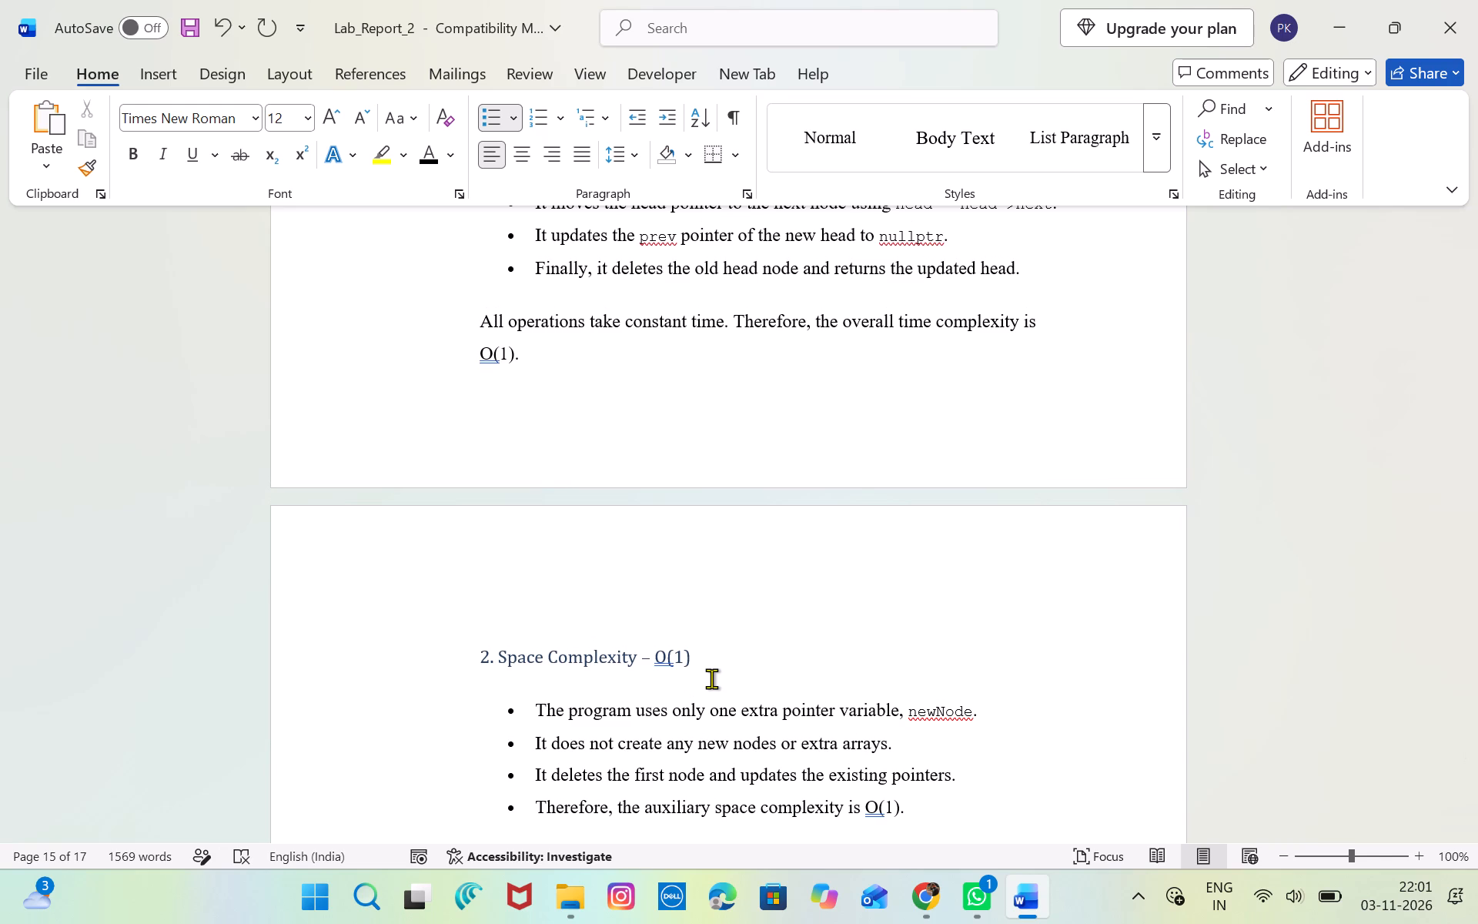
Make the "2. Space Complexity – O(1)" heading in question 2.6 bold with black text.
left_click_drag(704, 668, 456, 662)
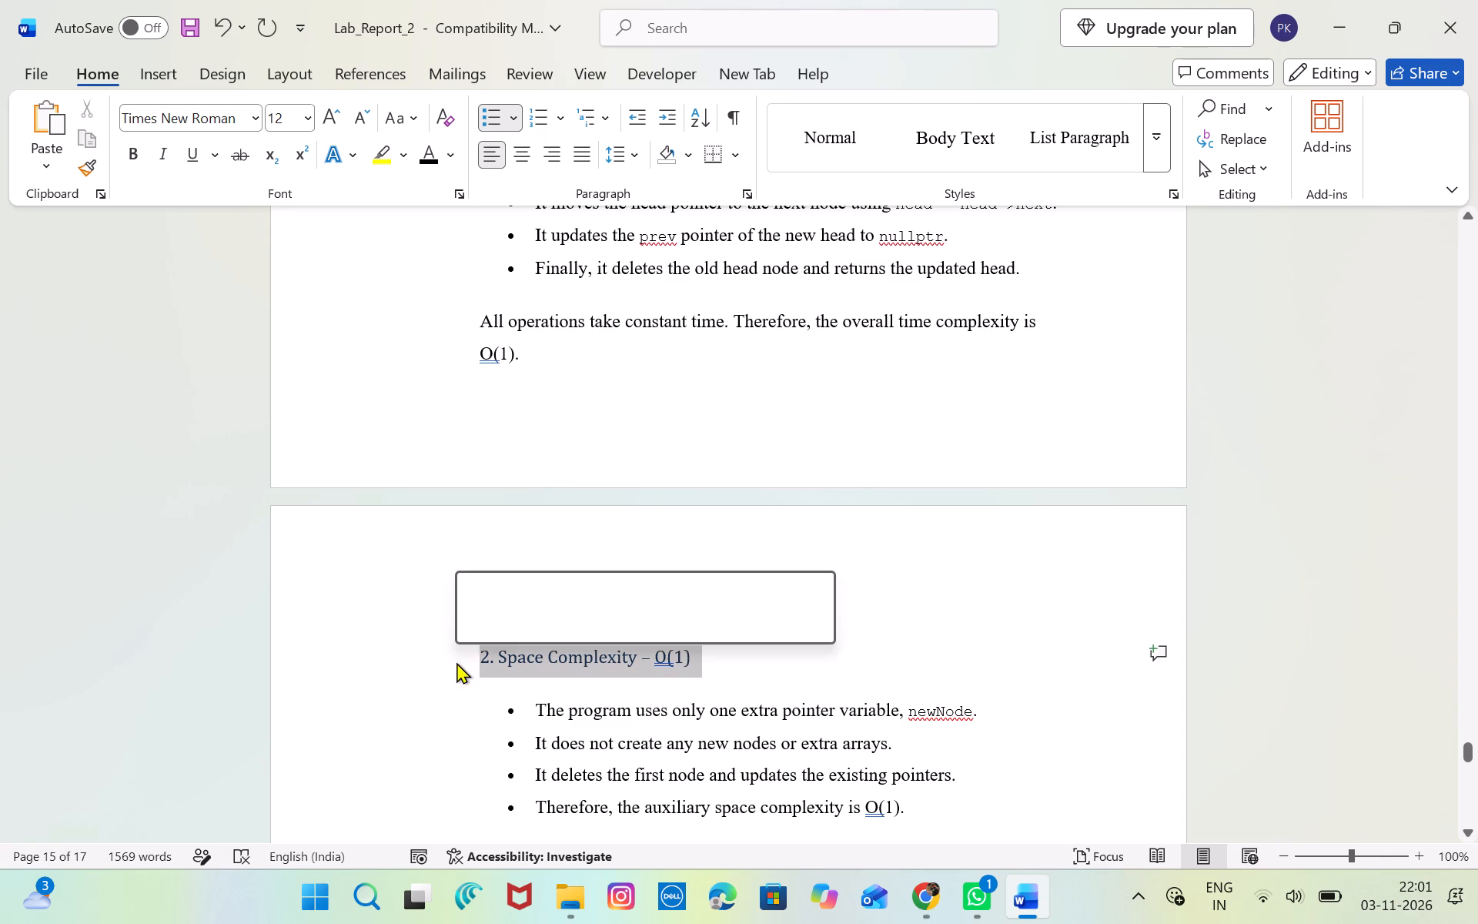
left_click(463, 628)
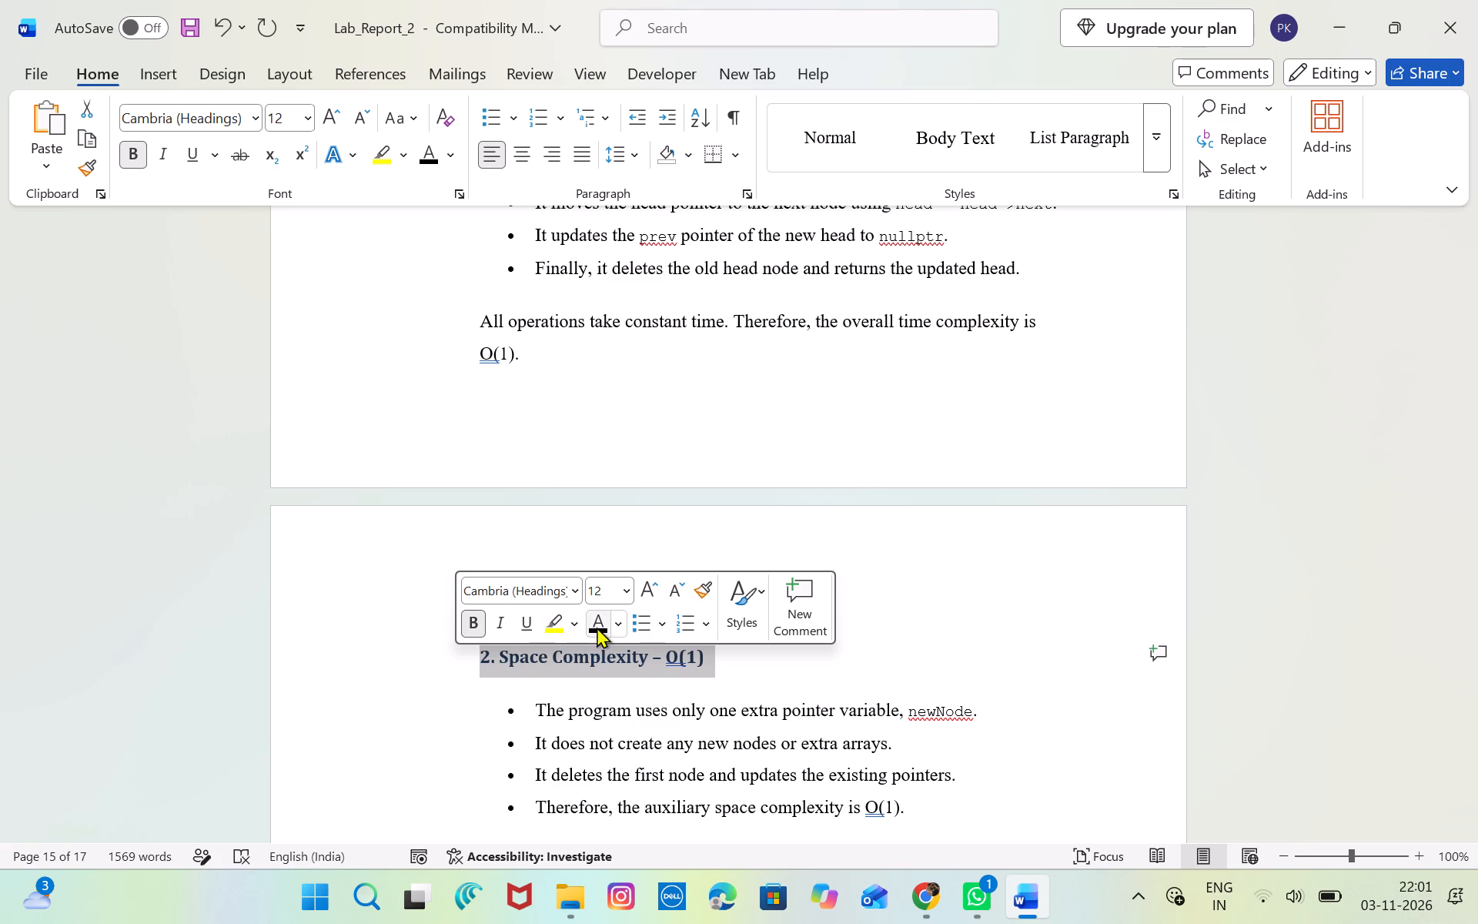
left_click(597, 623)
left_click(657, 668)
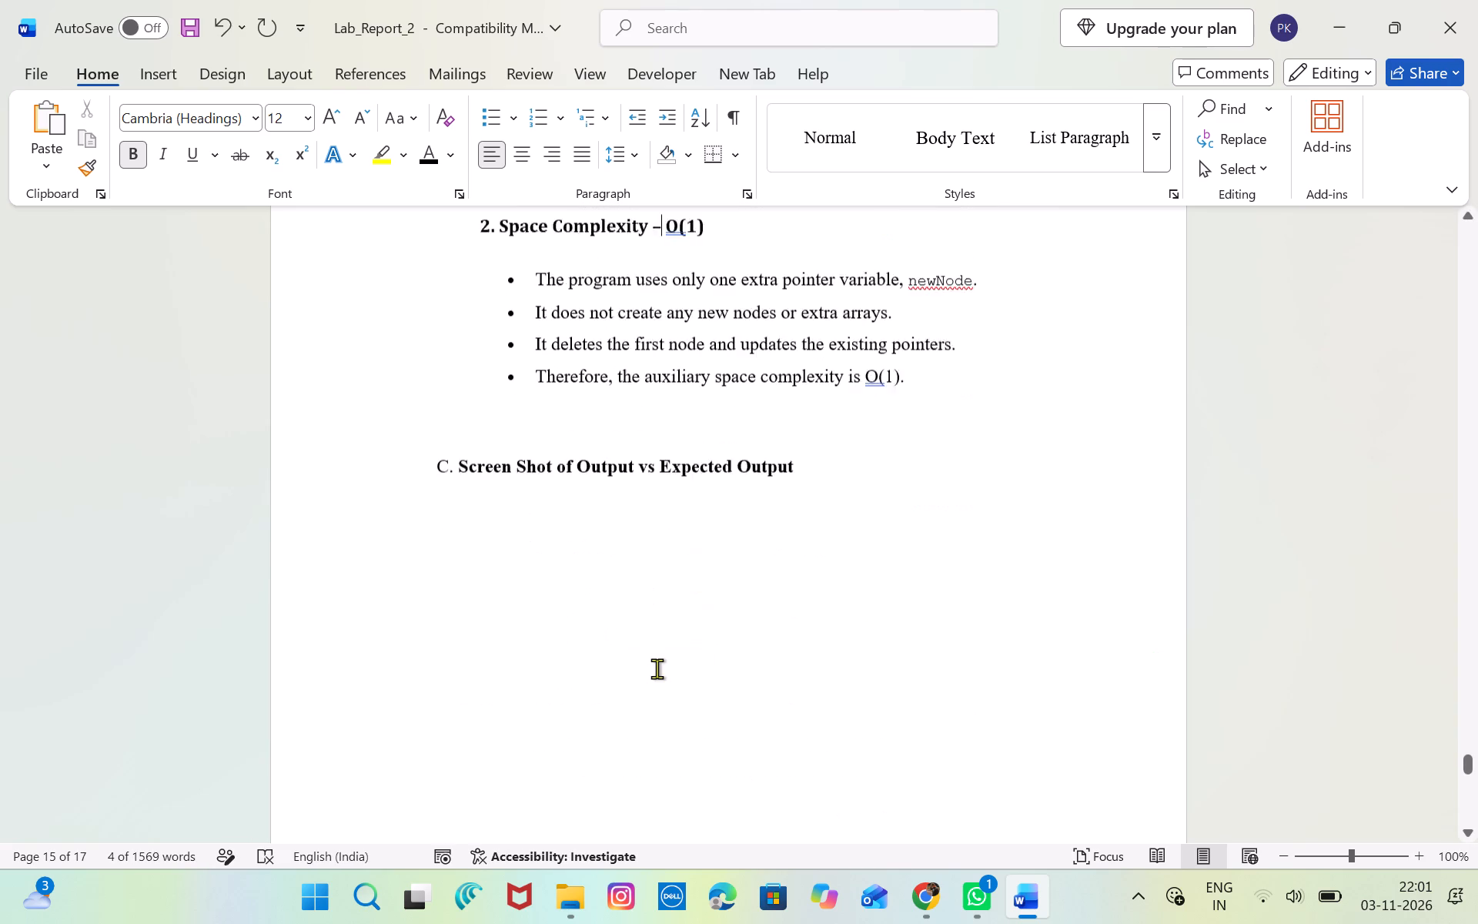
Delete the empty line between the last Space Complexity bullet and the "Screen Shot of Output vs Expected Output" subheading.
scroll(620, 446, "up", 1)
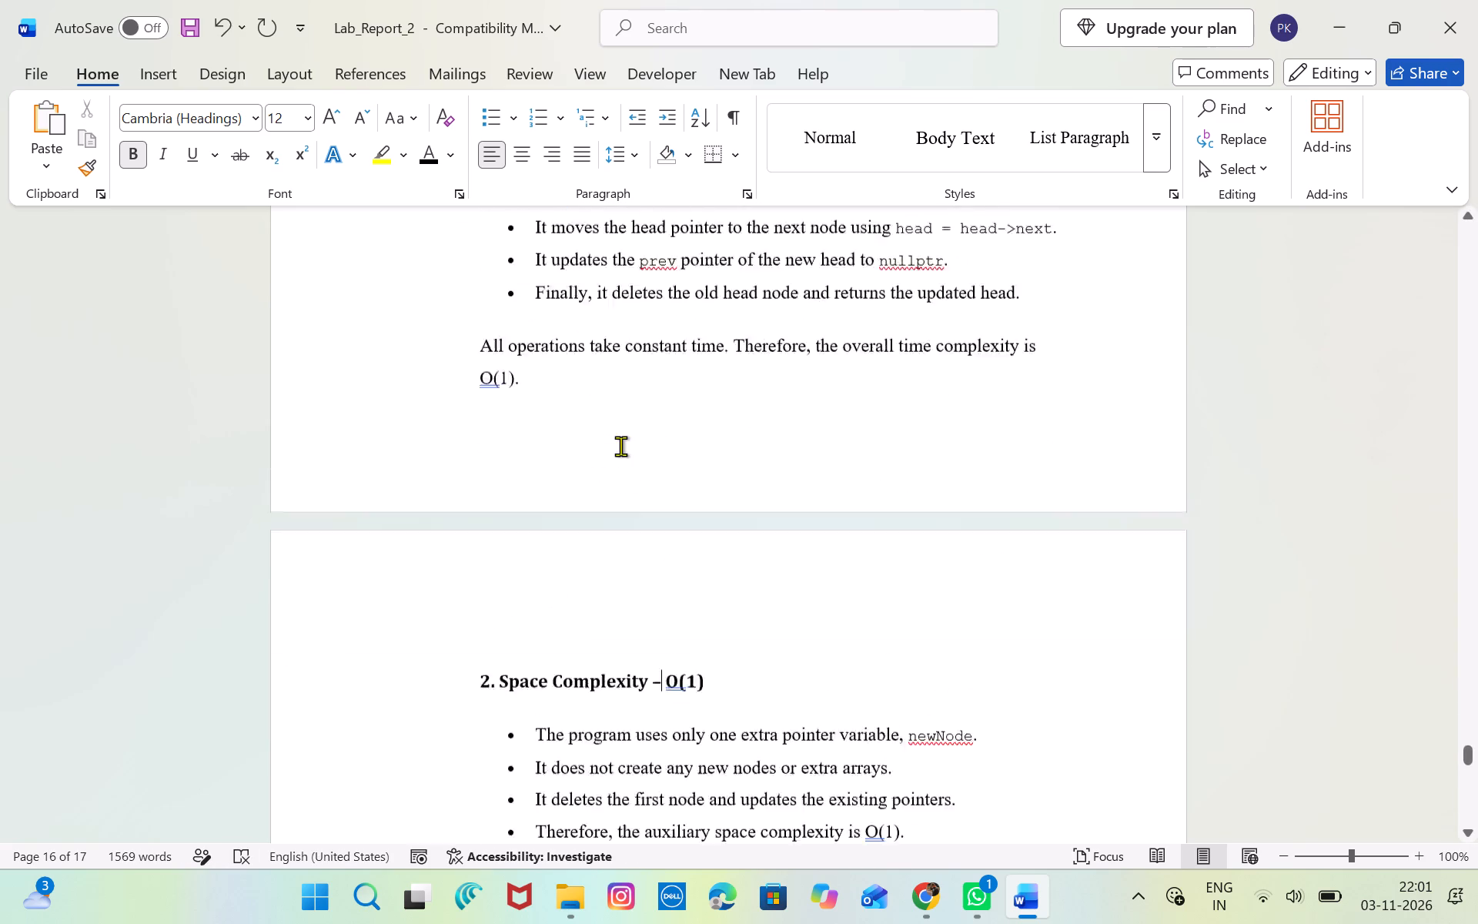
left_click(574, 467)
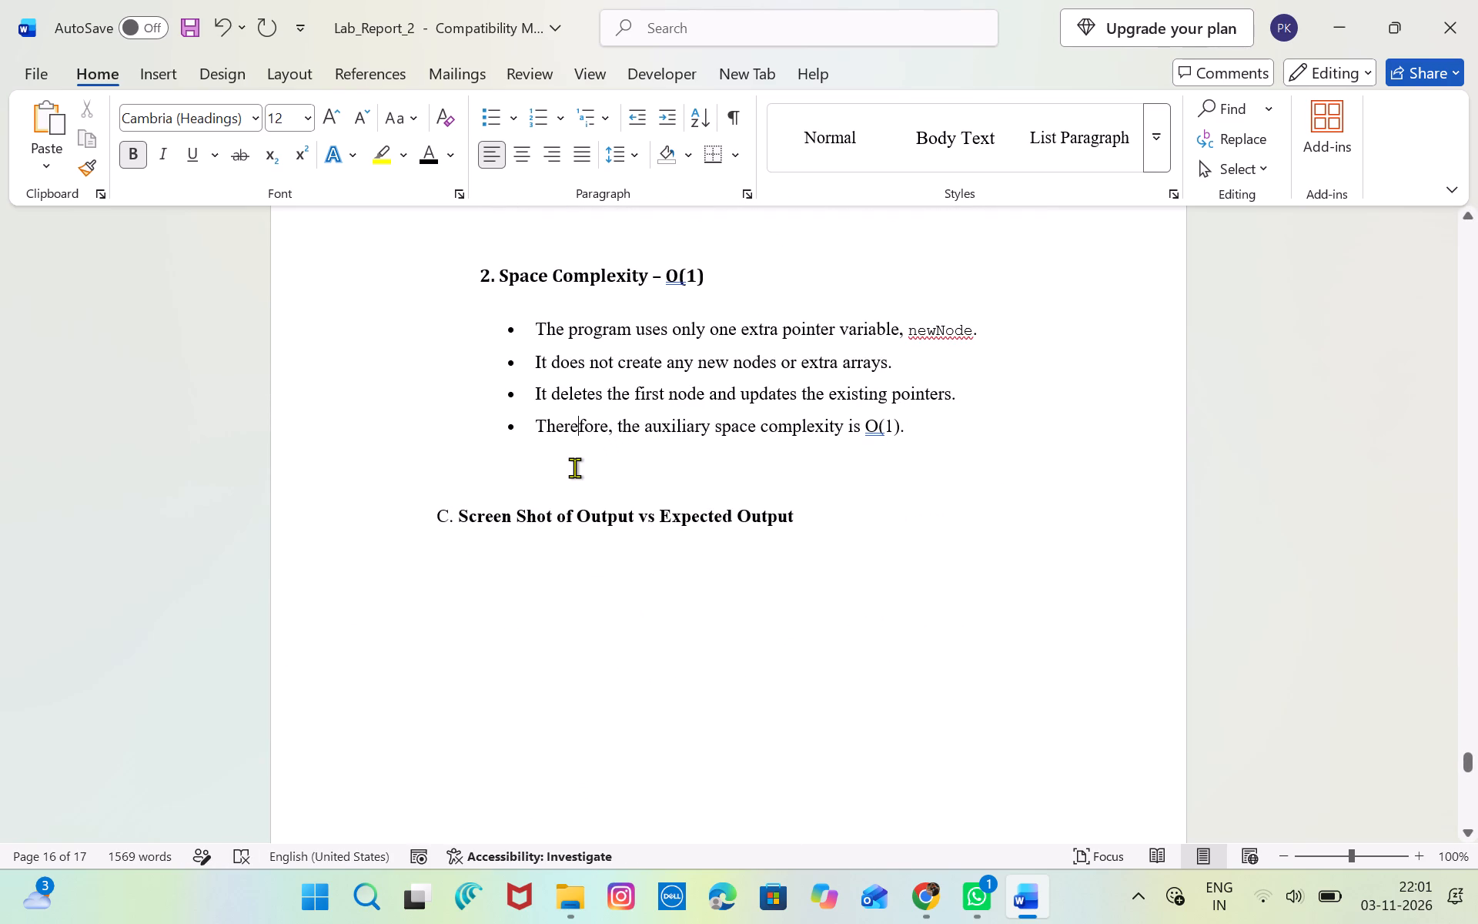
left_click(567, 472)
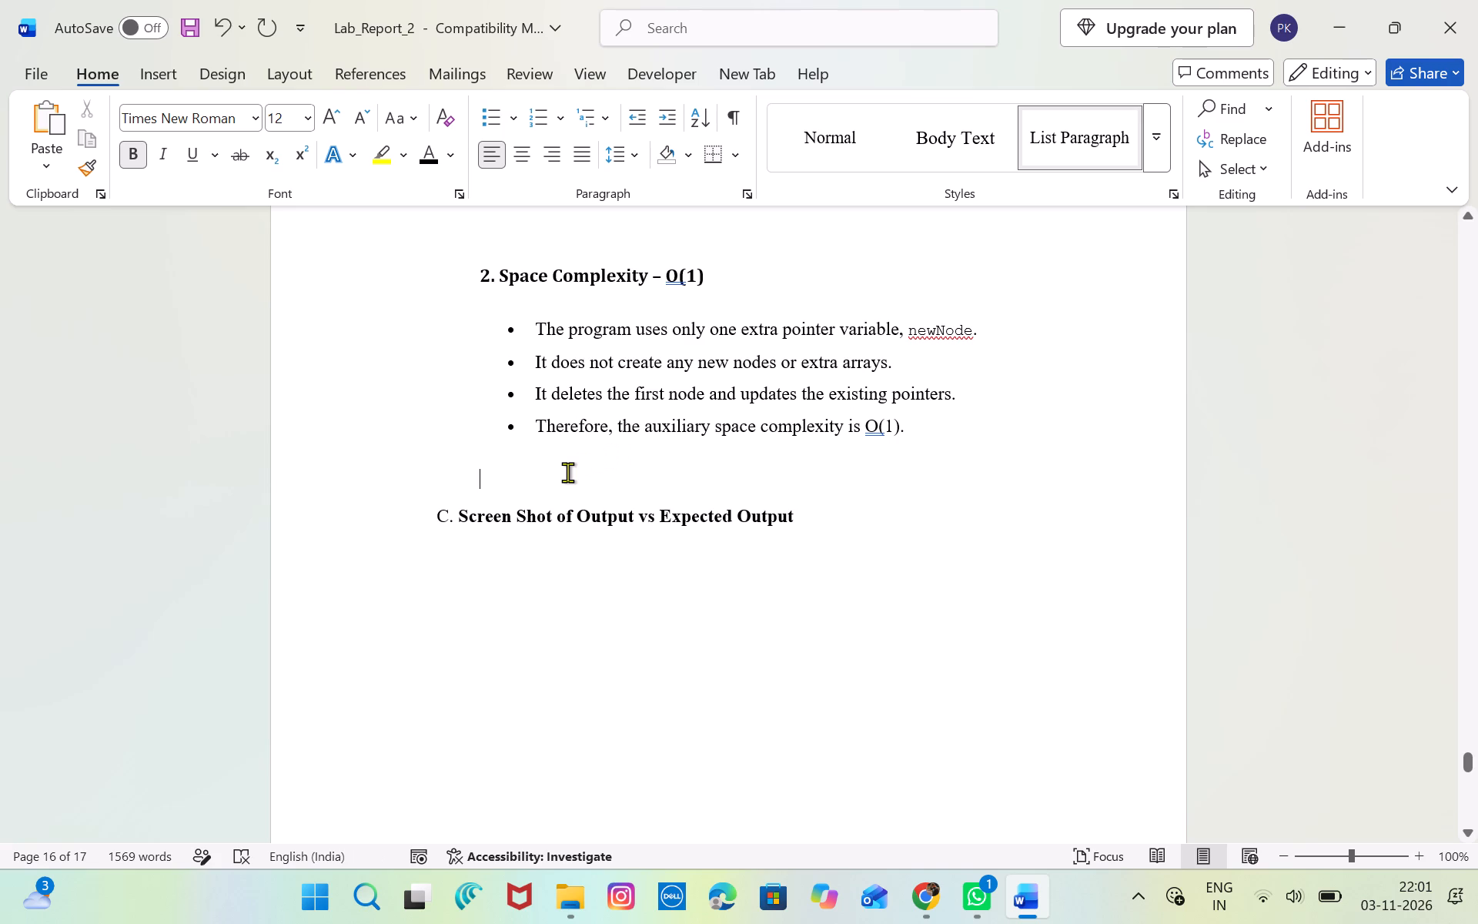
key("BackSpace")
key("BackSpace")
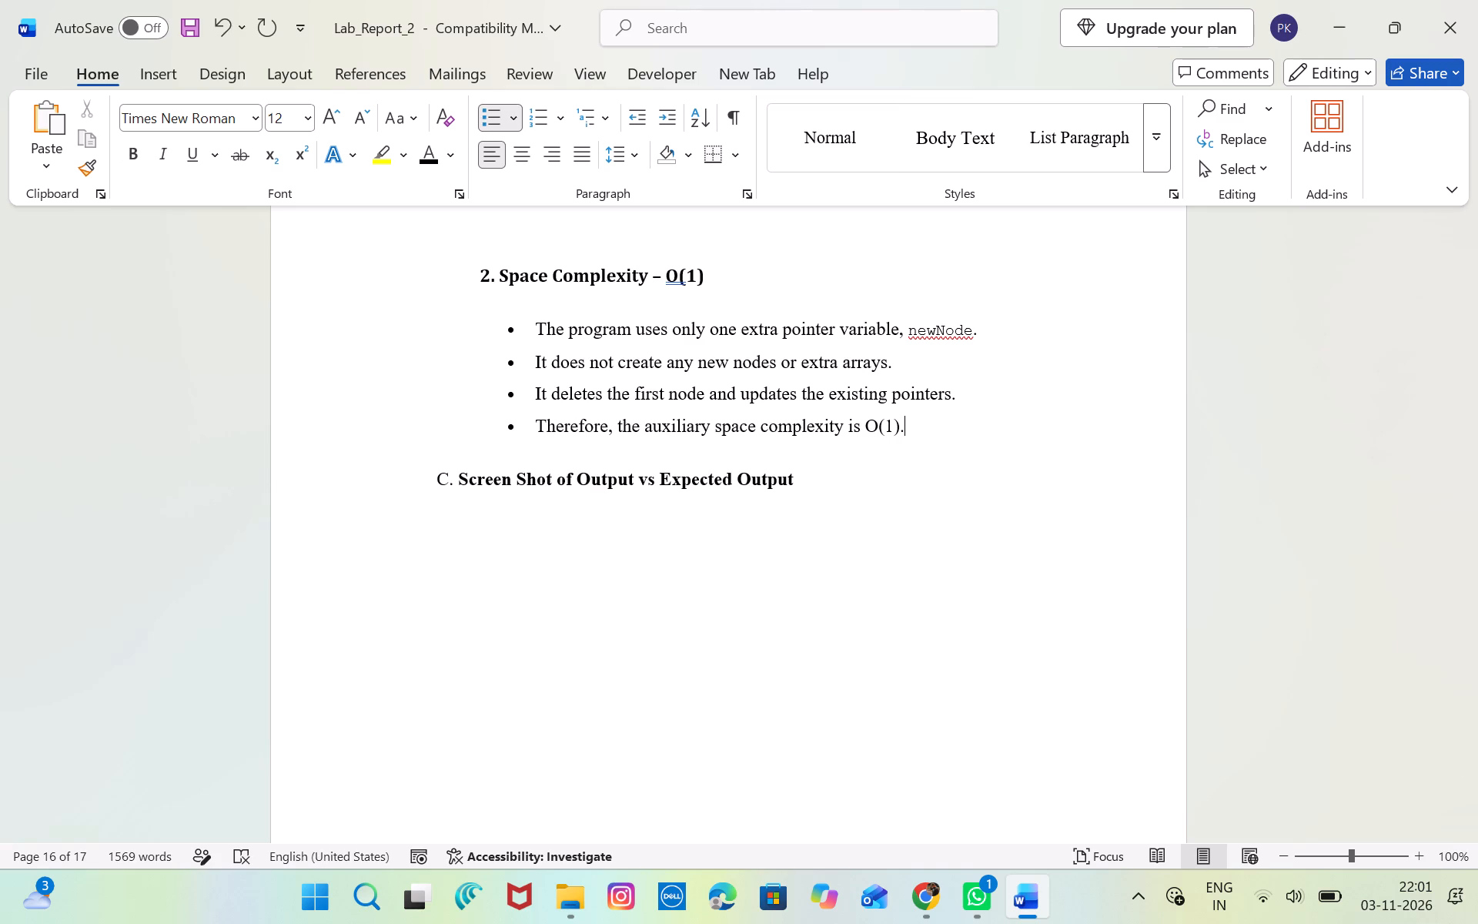
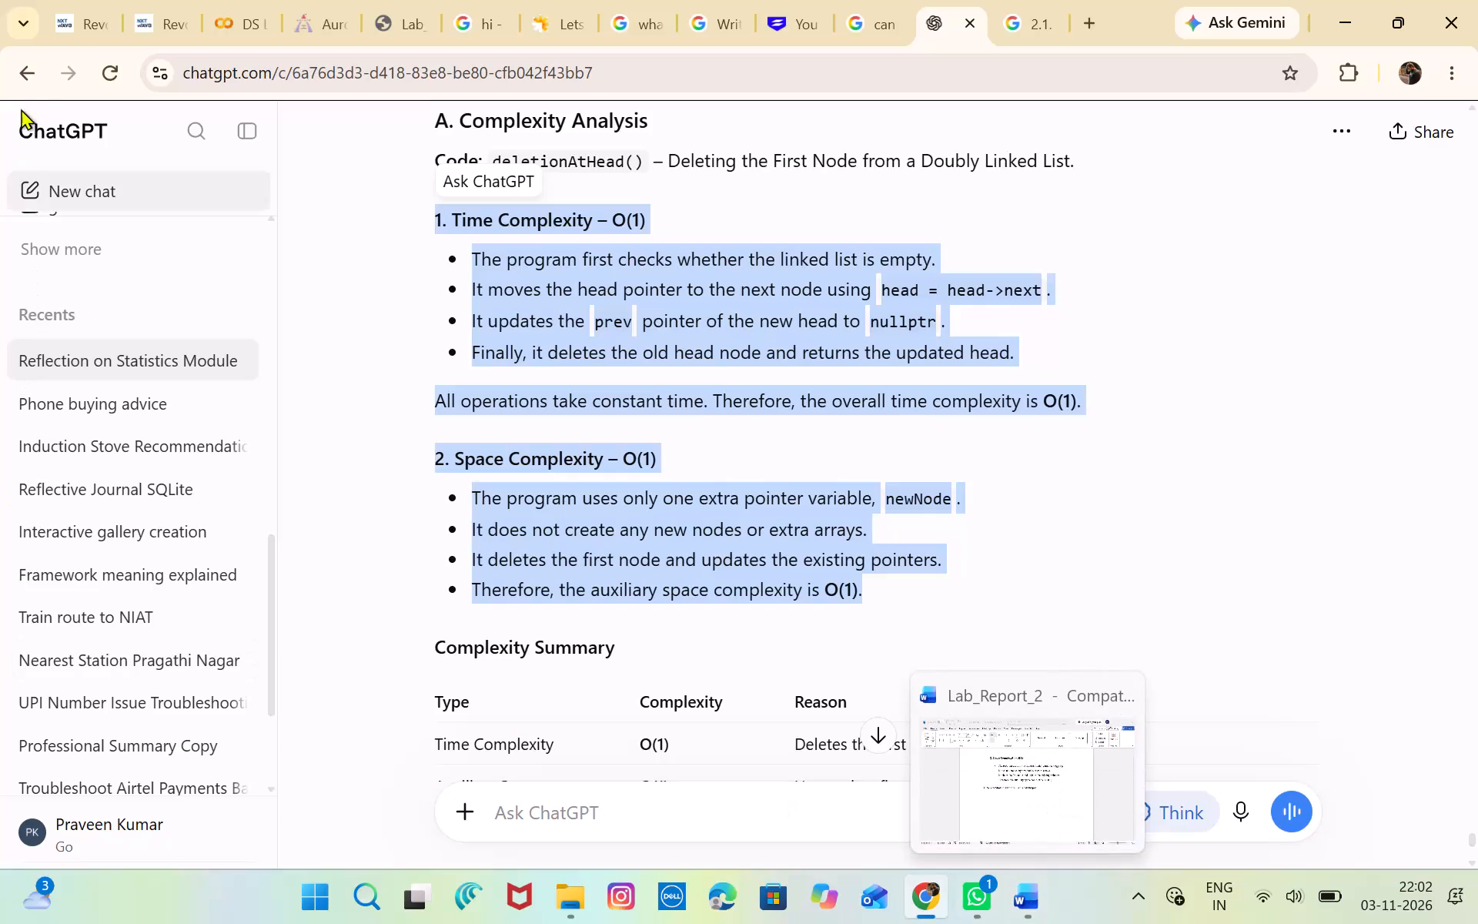
Switch to the Deletion At Head - Doubly Linked List coding question and run its solution against the test cases.
left_click(159, 9)
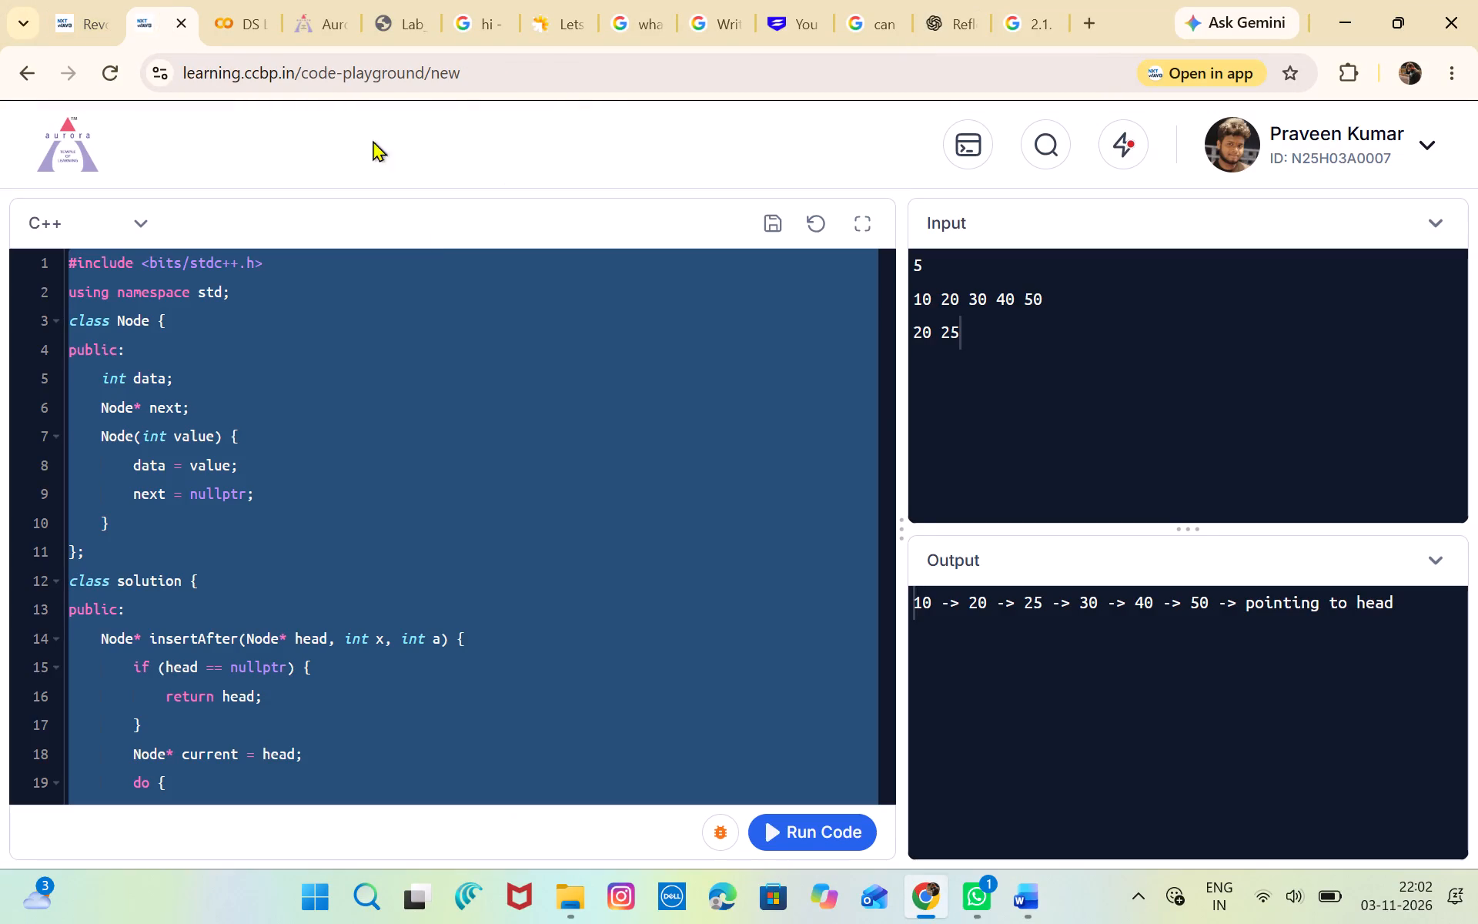
left_click(81, 2)
left_click(762, 410)
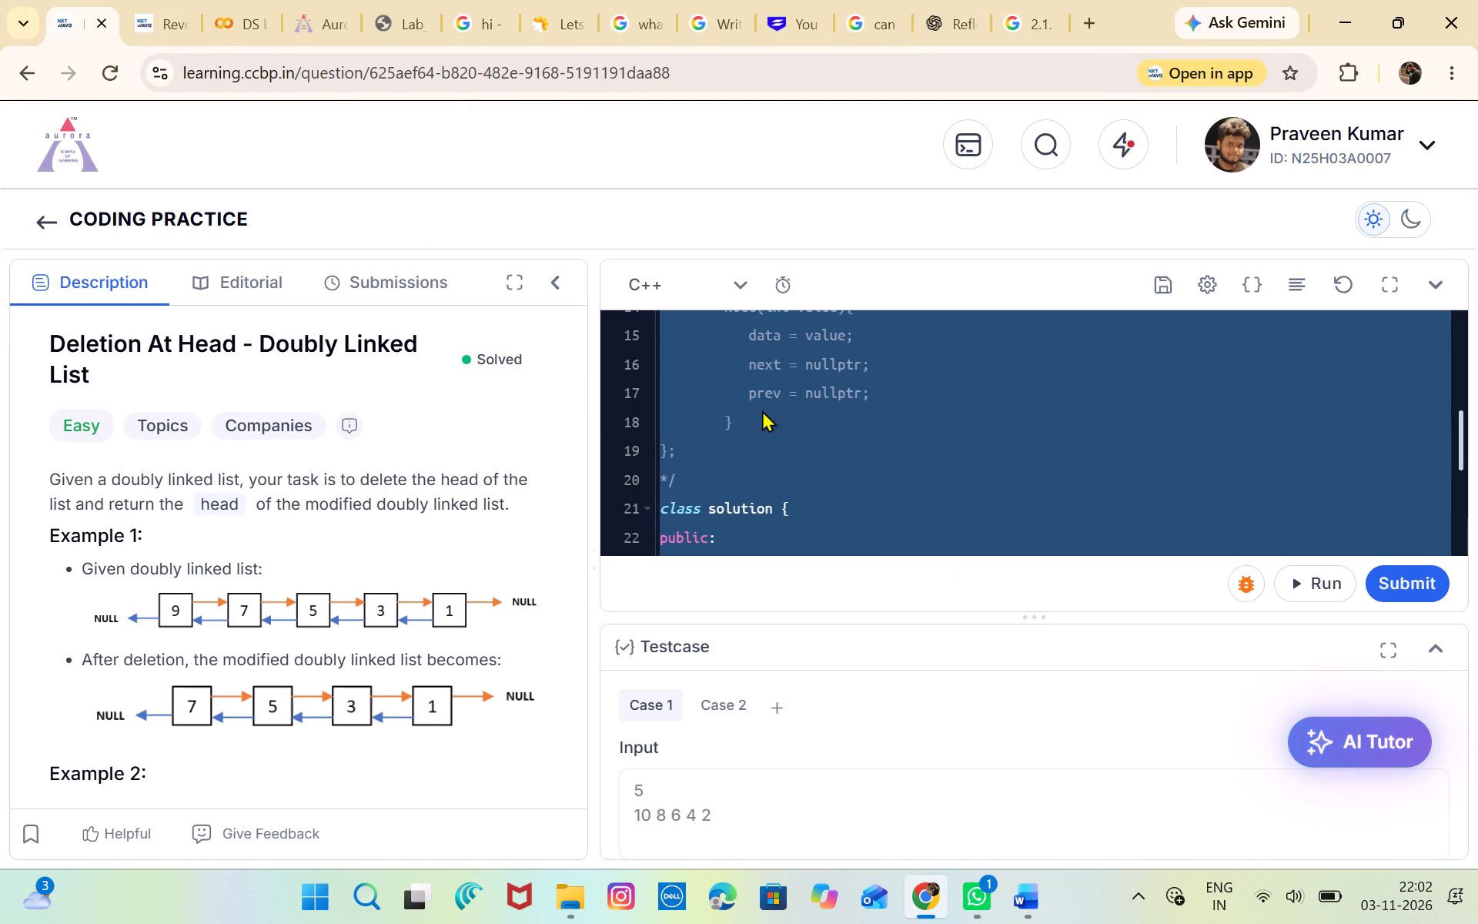
left_click(1323, 590)
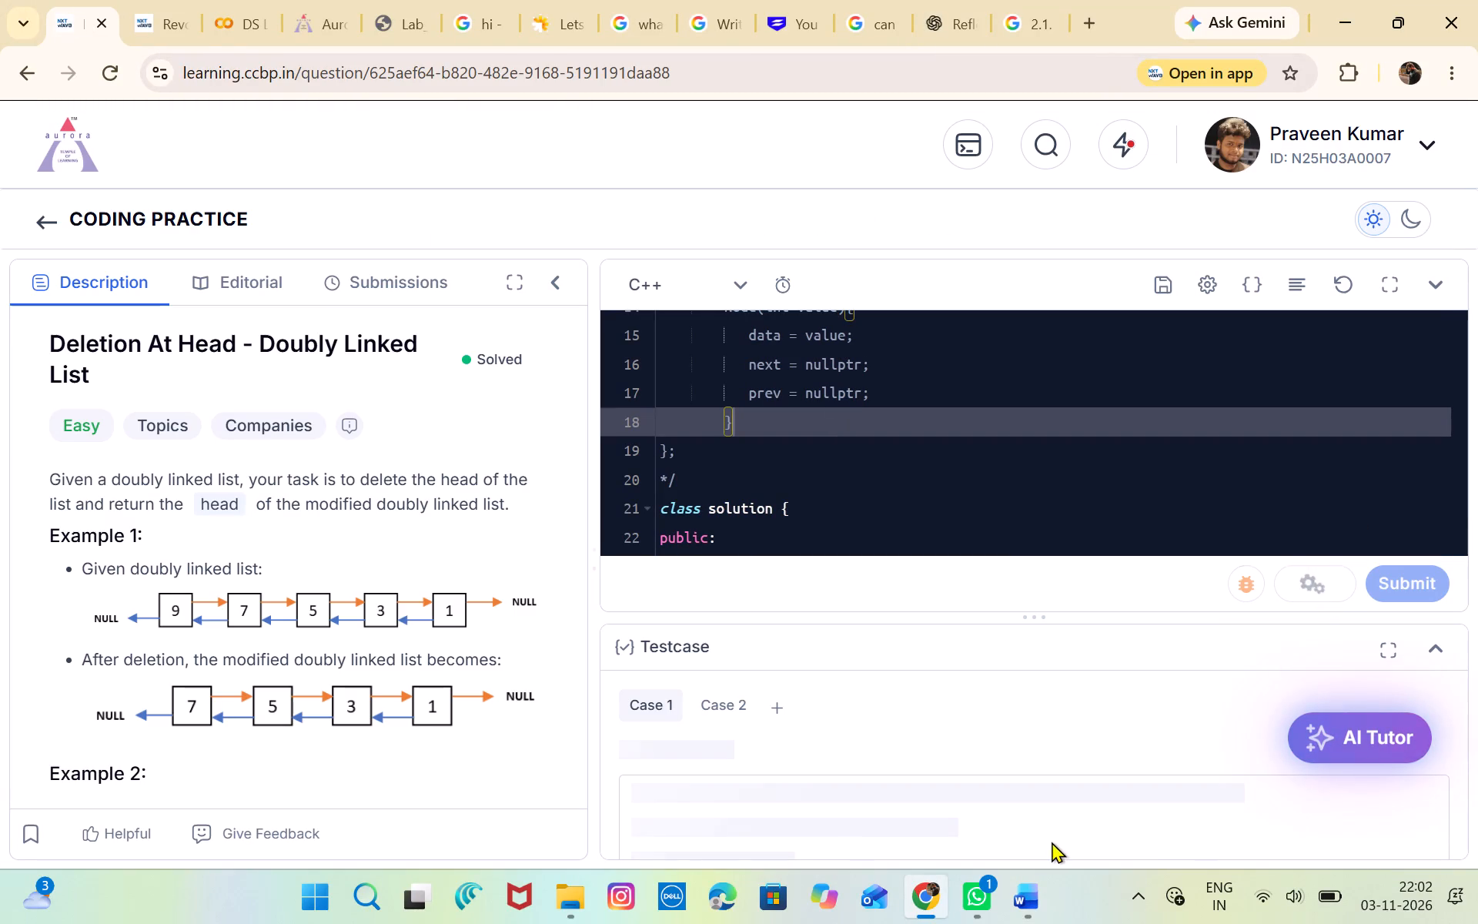
Capture a full-screen screenshot showing the deletionAtHead code together with Case 1's Your Output and Expected results.
scroll(949, 813, "down", 2)
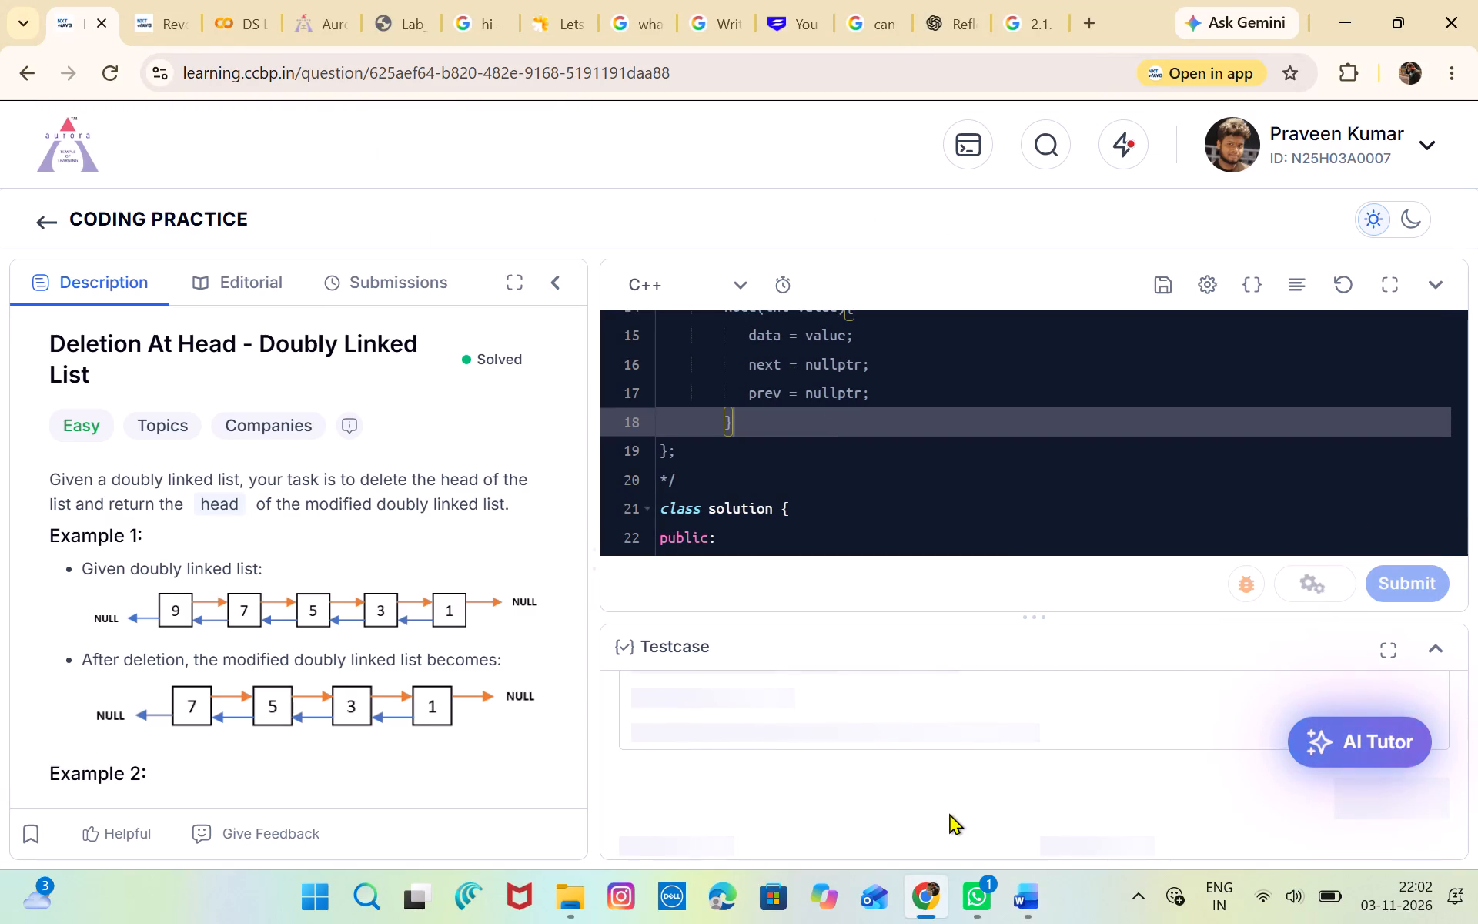
scroll(949, 813, "up", 2)
scroll(777, 470, "up", 6)
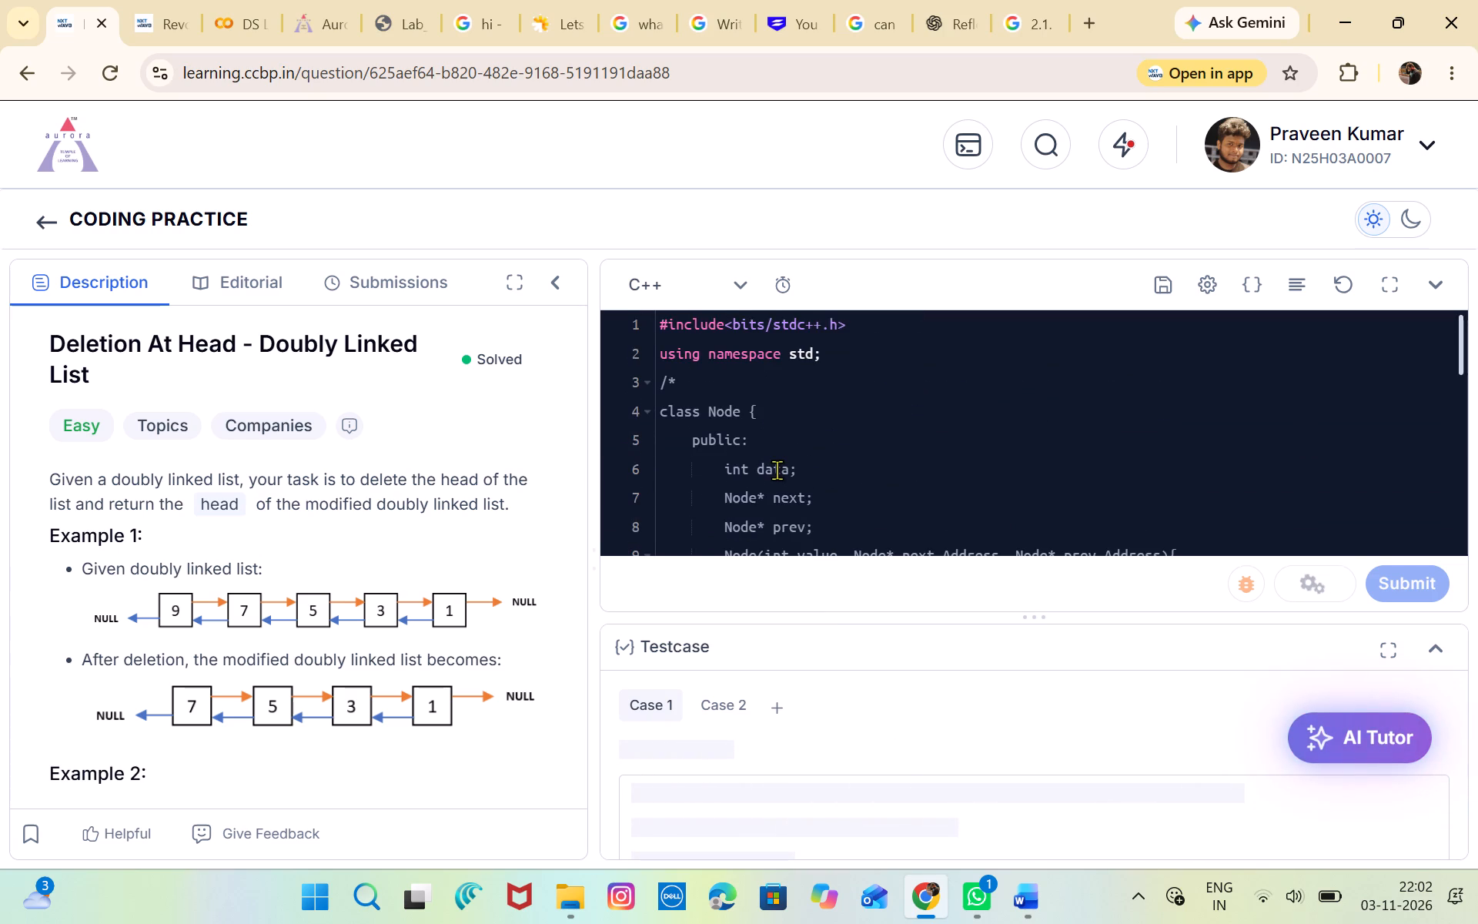
scroll(777, 470, "up", 2)
scroll(777, 470, "down", 4)
scroll(784, 270, "down", 3)
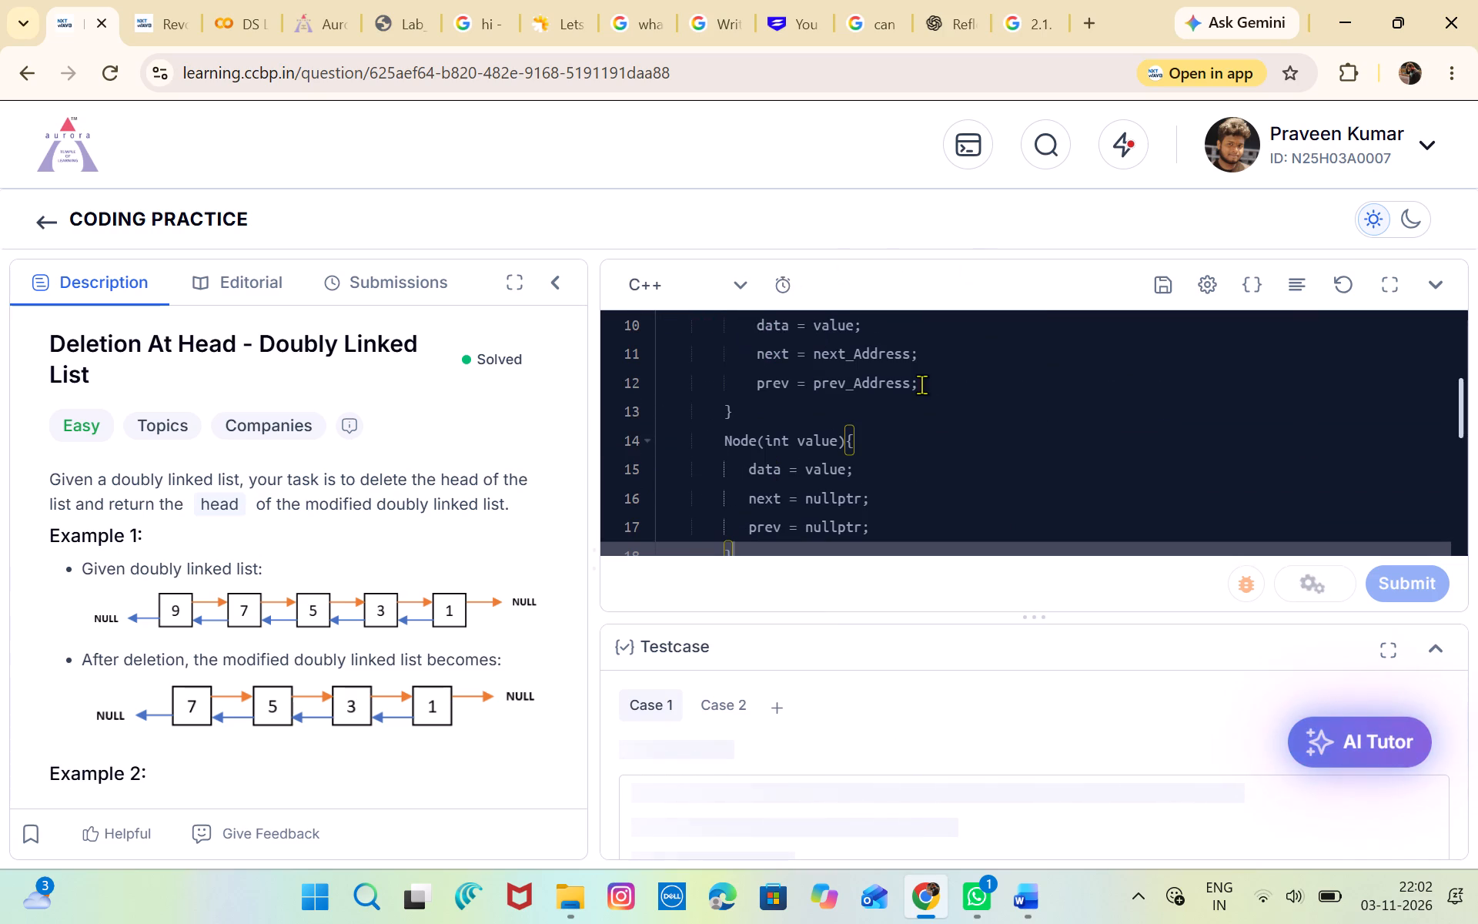
scroll(921, 384, "down", 3)
scroll(930, 482, "down", 2)
scroll(930, 482, "up", 2)
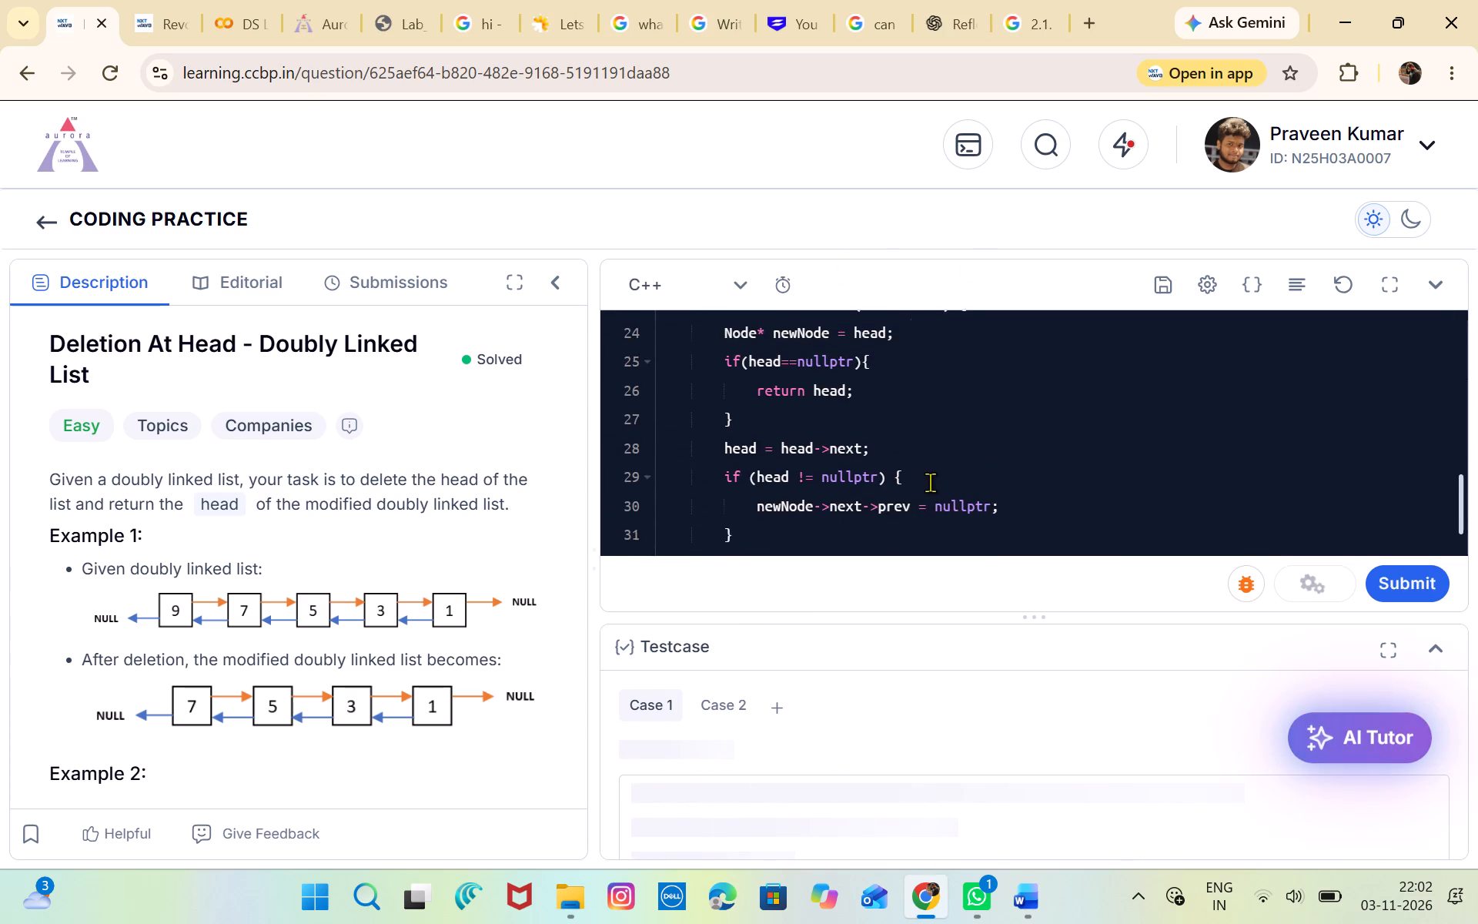
scroll(930, 482, "up", 1)
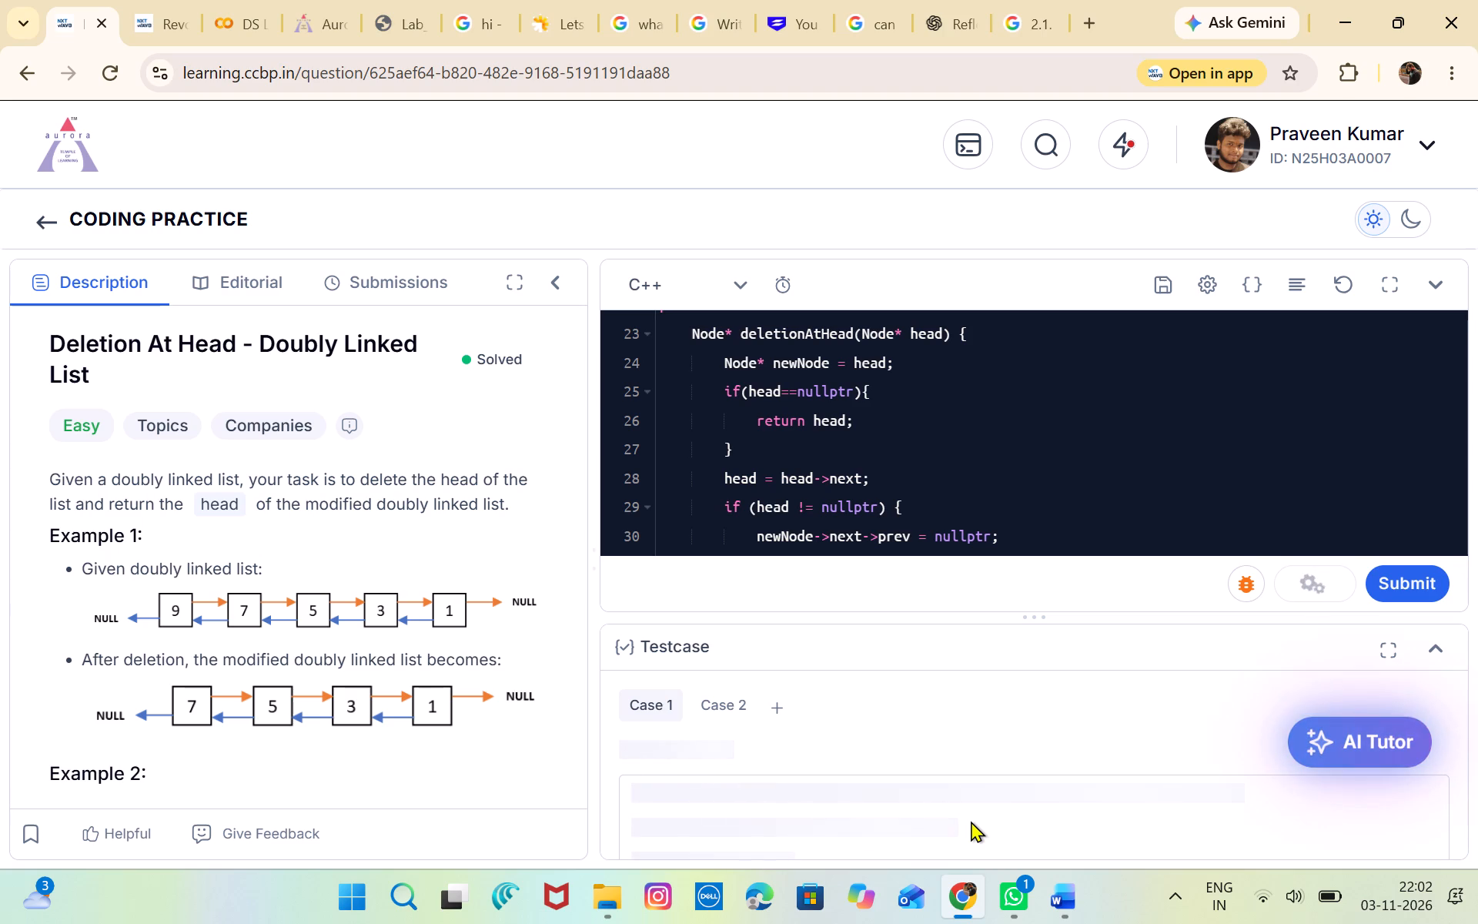
scroll(971, 821, "down", 1)
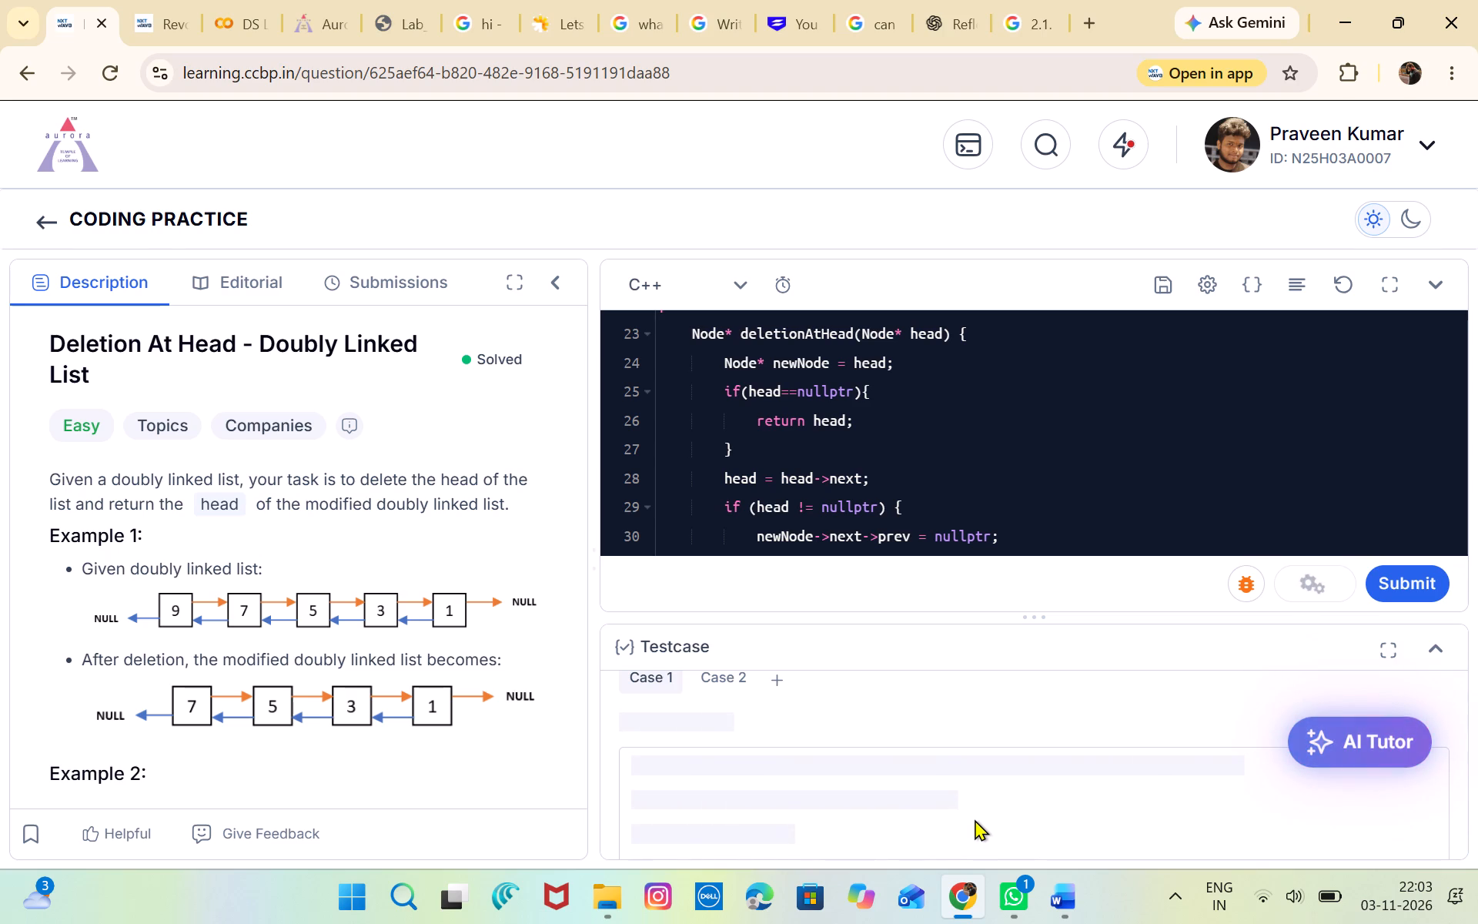
scroll(925, 804, "up", 1)
scroll(925, 804, "down", 1)
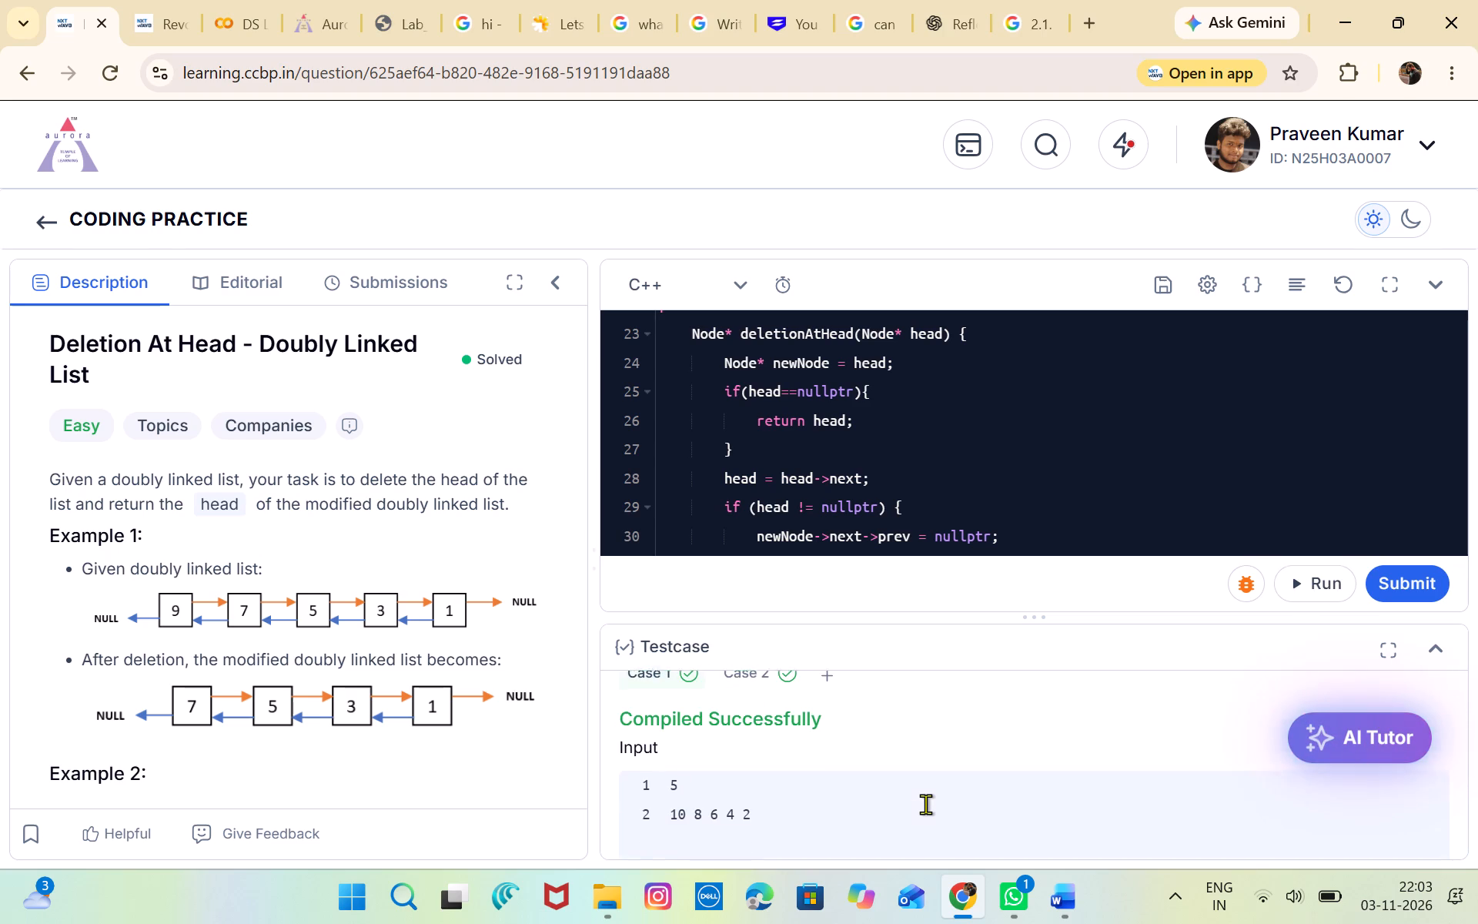
scroll(925, 804, "down", 1)
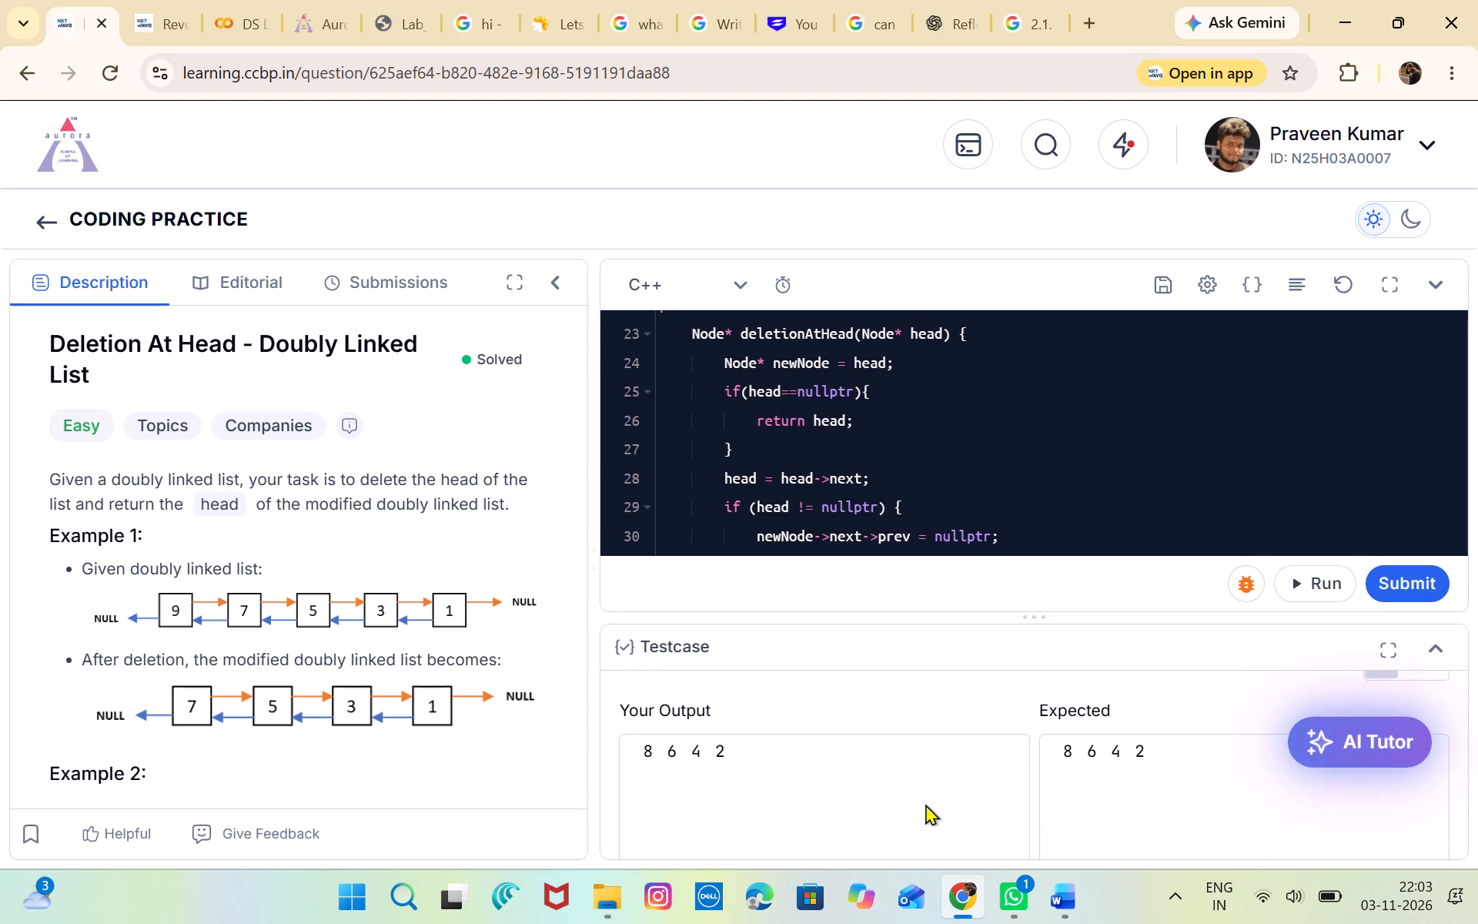
scroll(925, 804, "down", 1)
key("super+Print")
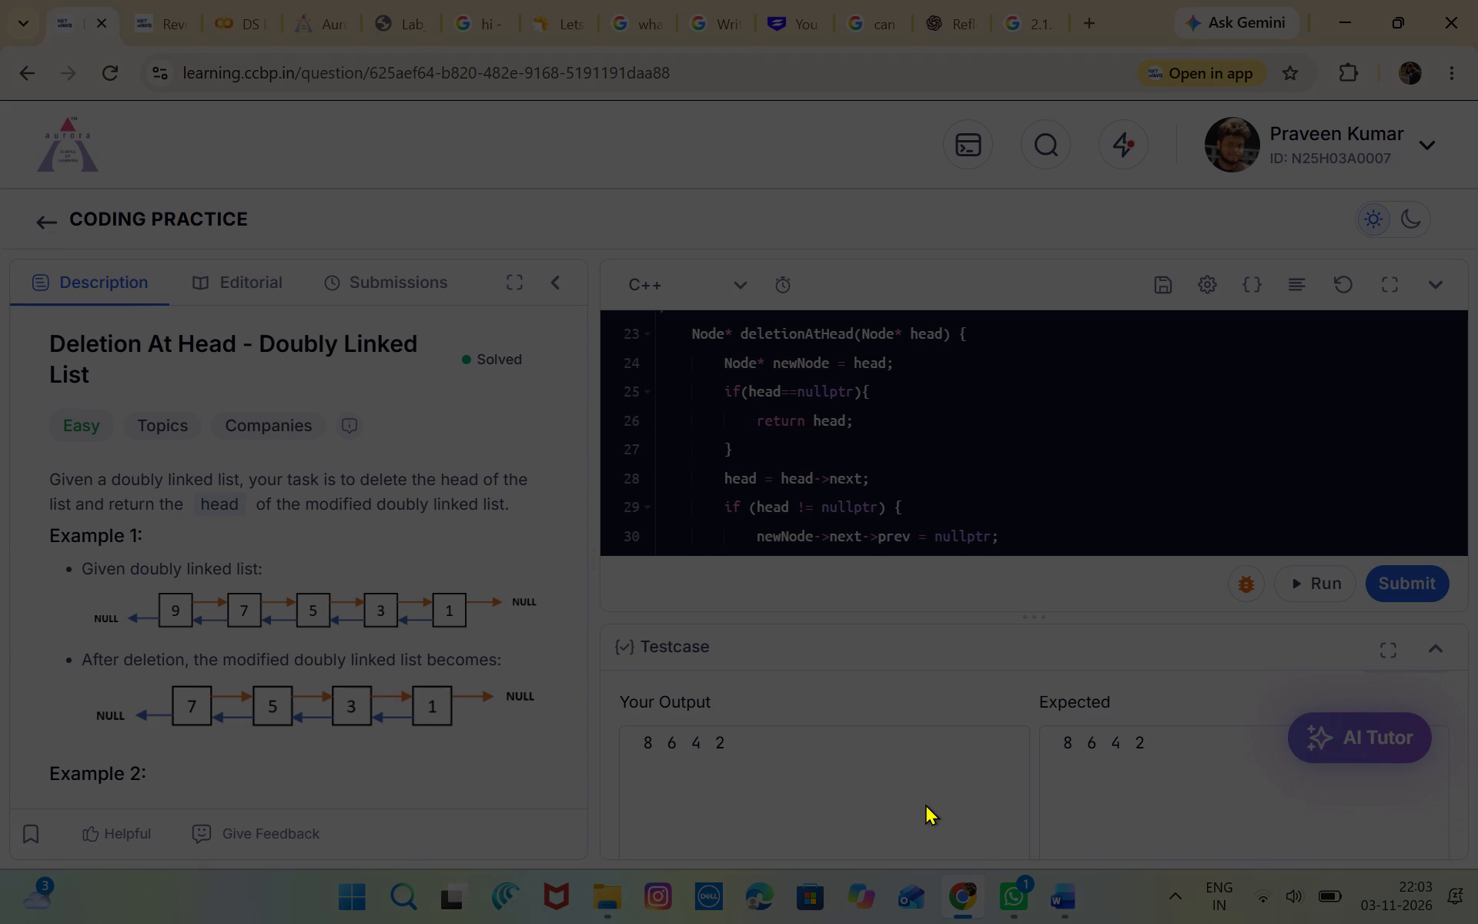
In the Word lab report, paste the screenshot on a new line beneath question 2.6's "Screen Shot of Output vs Expected Output" subheading.
left_click(1046, 906)
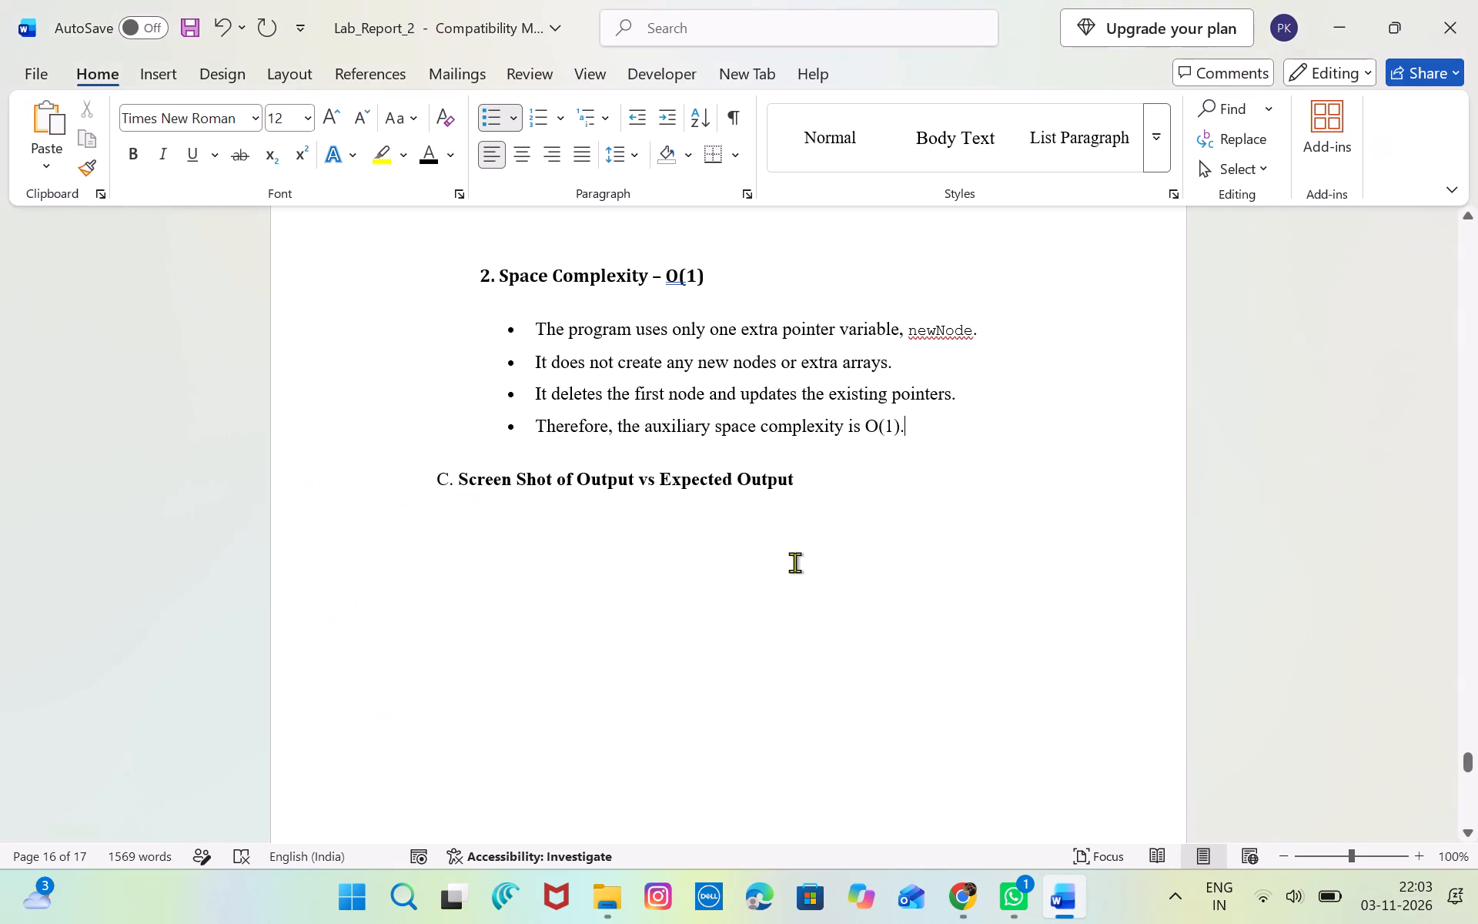
left_click(625, 553)
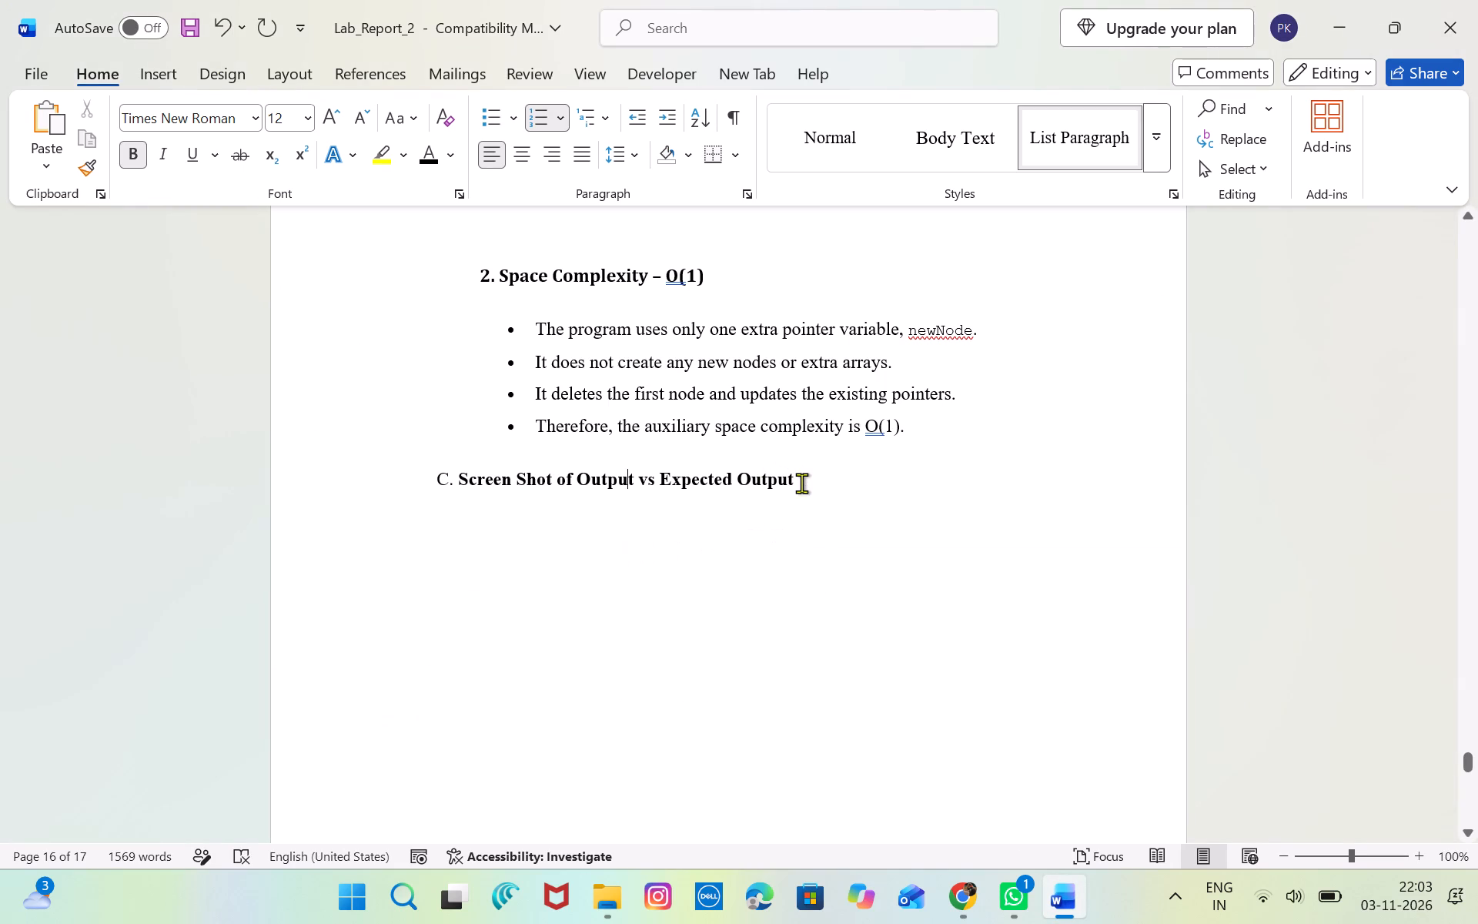
left_click(801, 483)
key("Return")
key("ctrl+v")
left_click(687, 625)
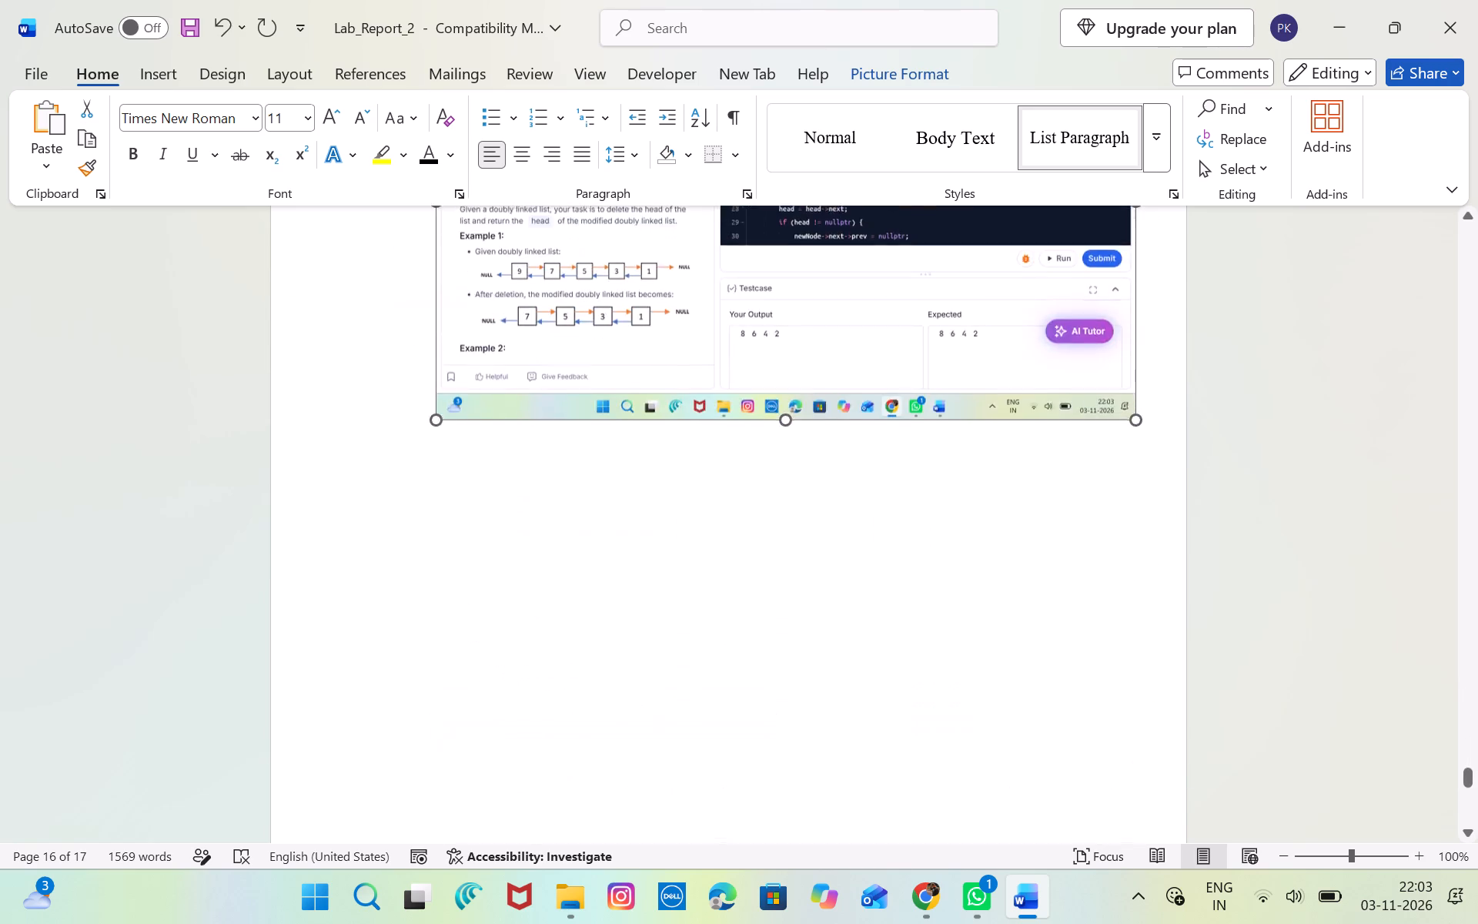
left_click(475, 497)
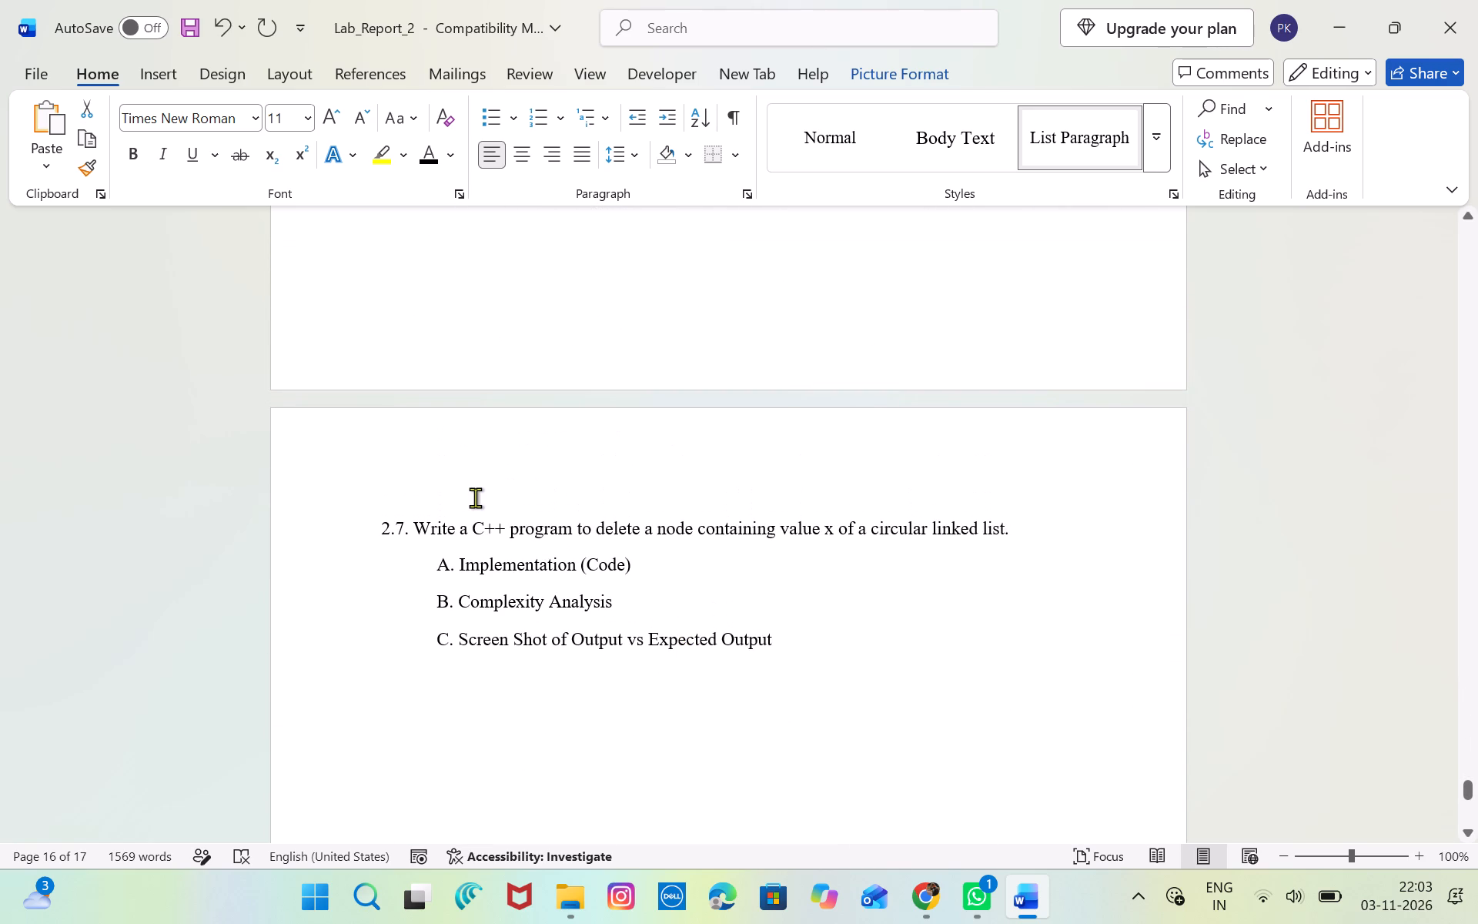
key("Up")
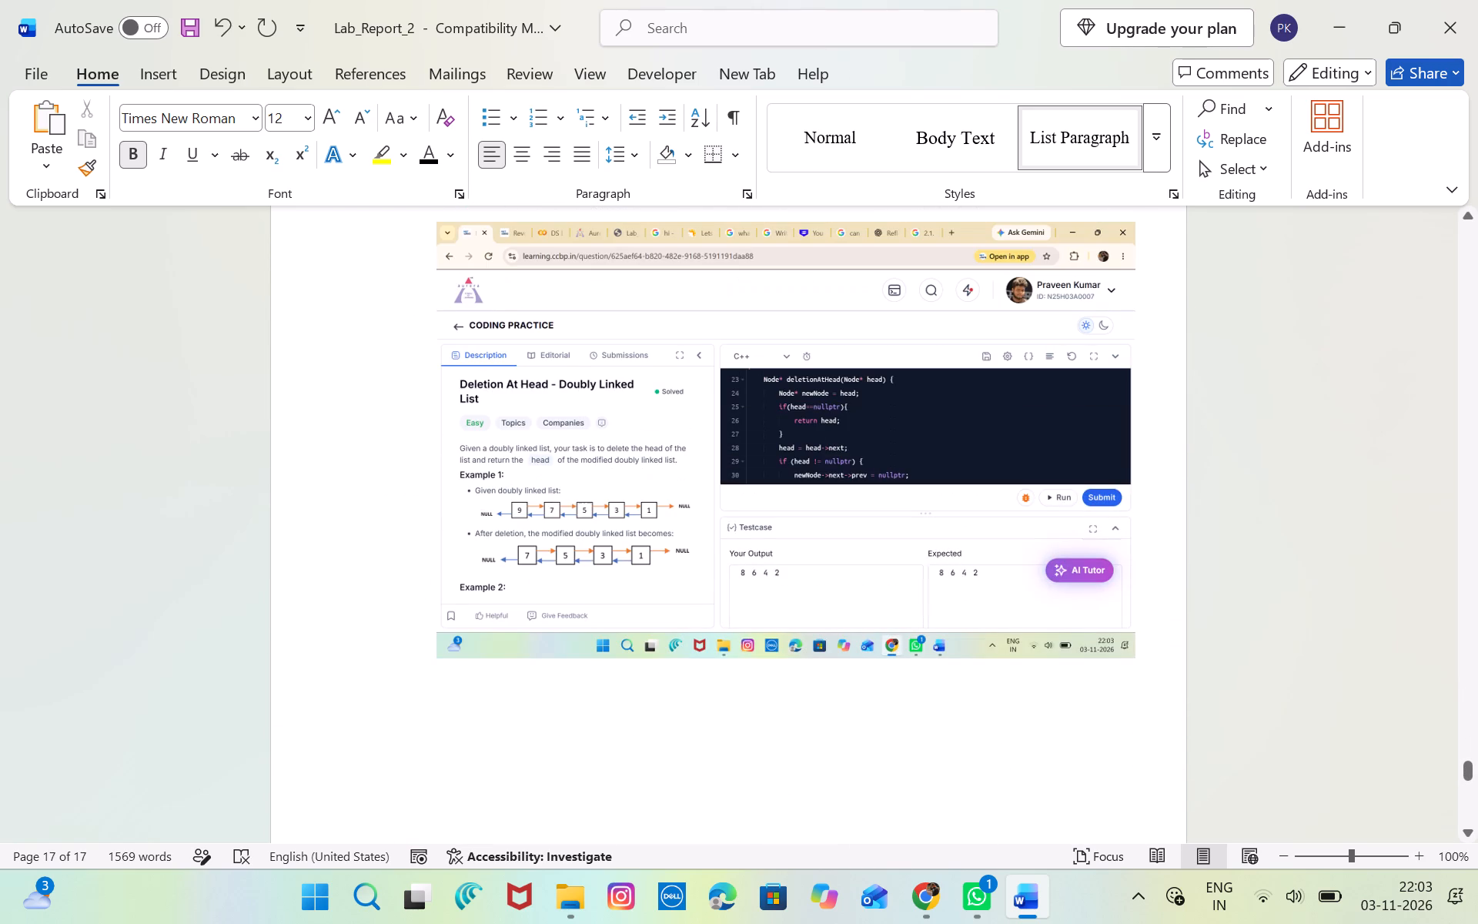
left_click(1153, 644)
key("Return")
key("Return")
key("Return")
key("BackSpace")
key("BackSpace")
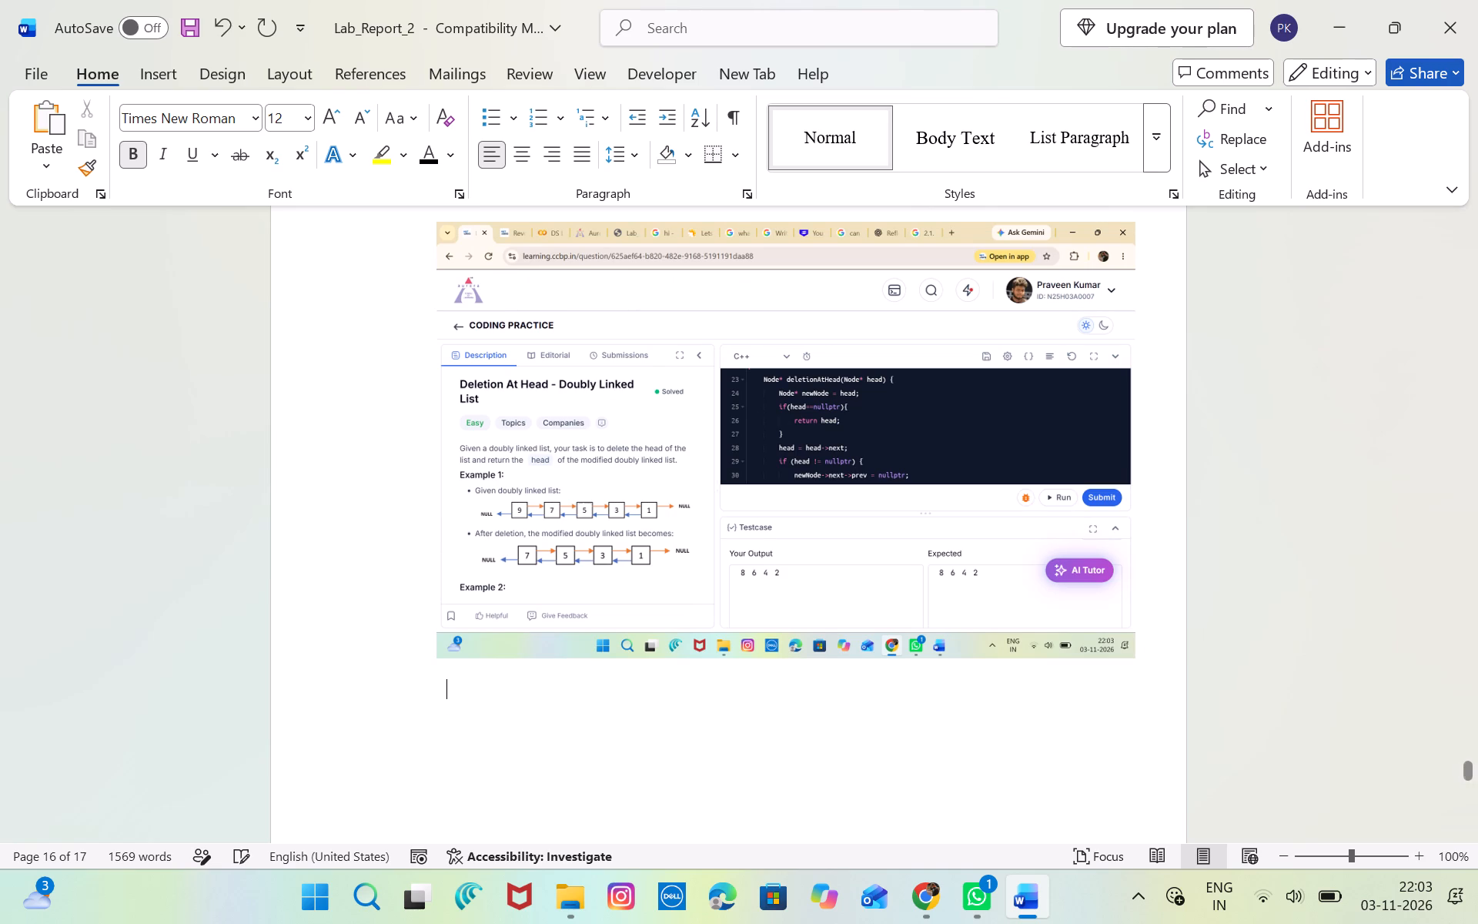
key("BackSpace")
Move question 2.7 and its three subheadings from the following page to a new line directly below question 2.6's output screenshot.
scroll(1153, 644, "down", 1)
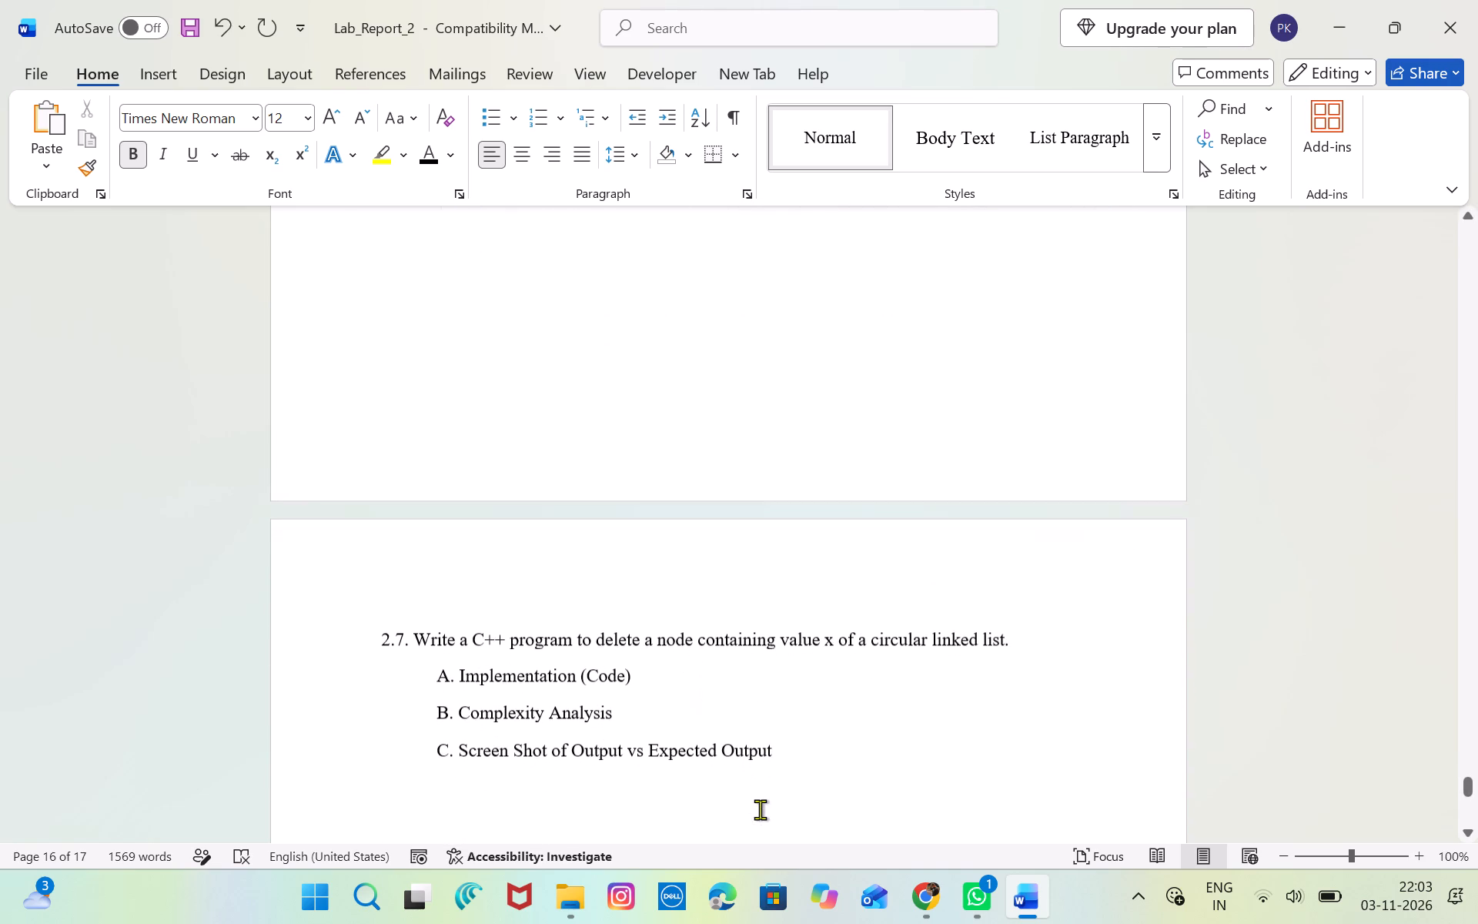
left_click_drag(784, 747, 337, 629)
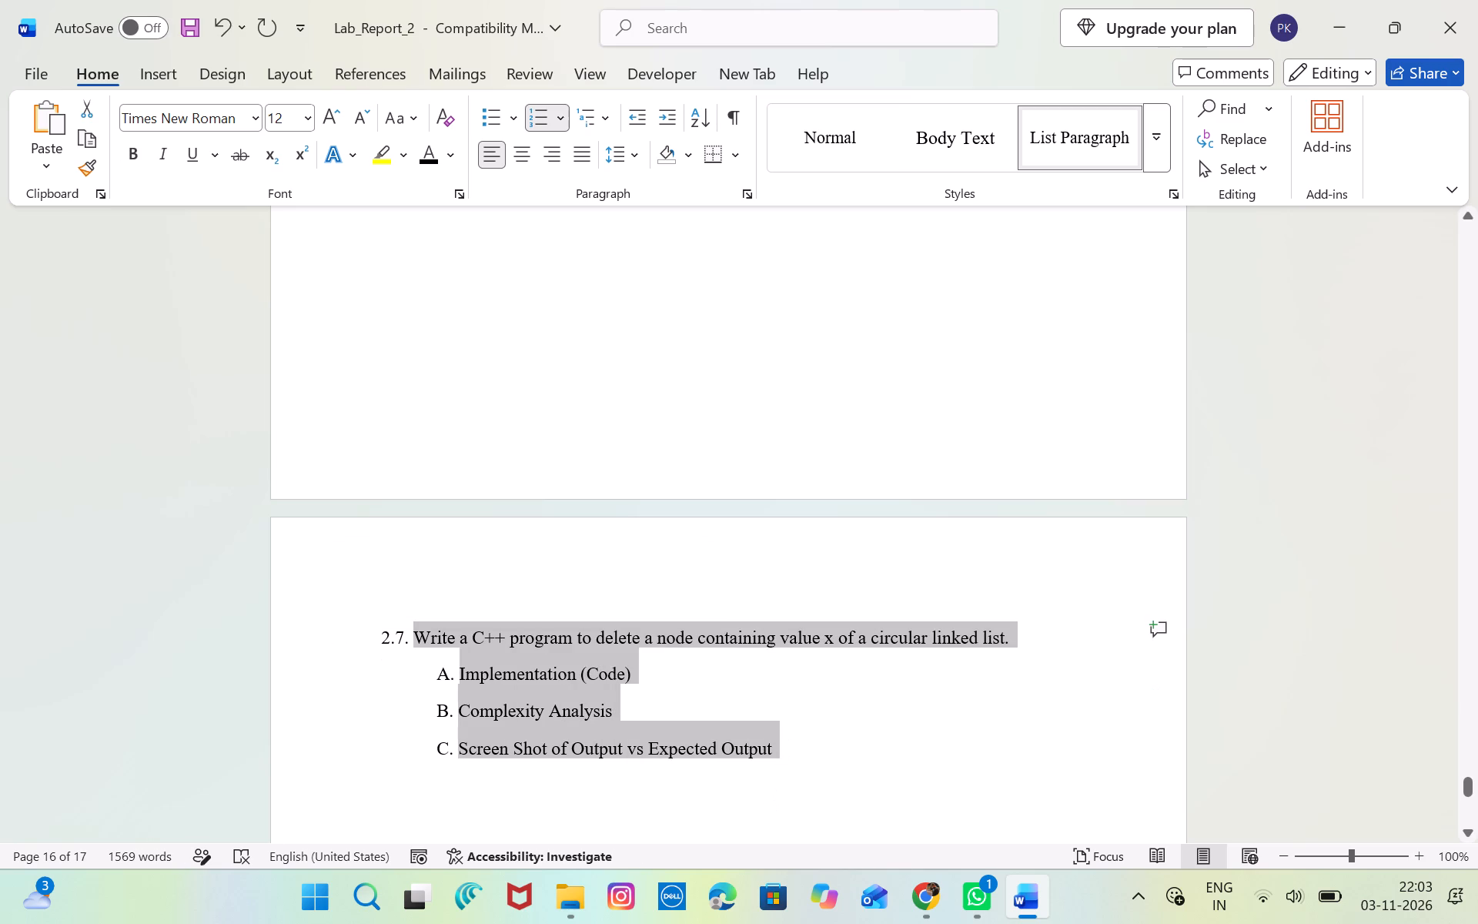
key("ctrl+x")
scroll(452, 380, "up", 1)
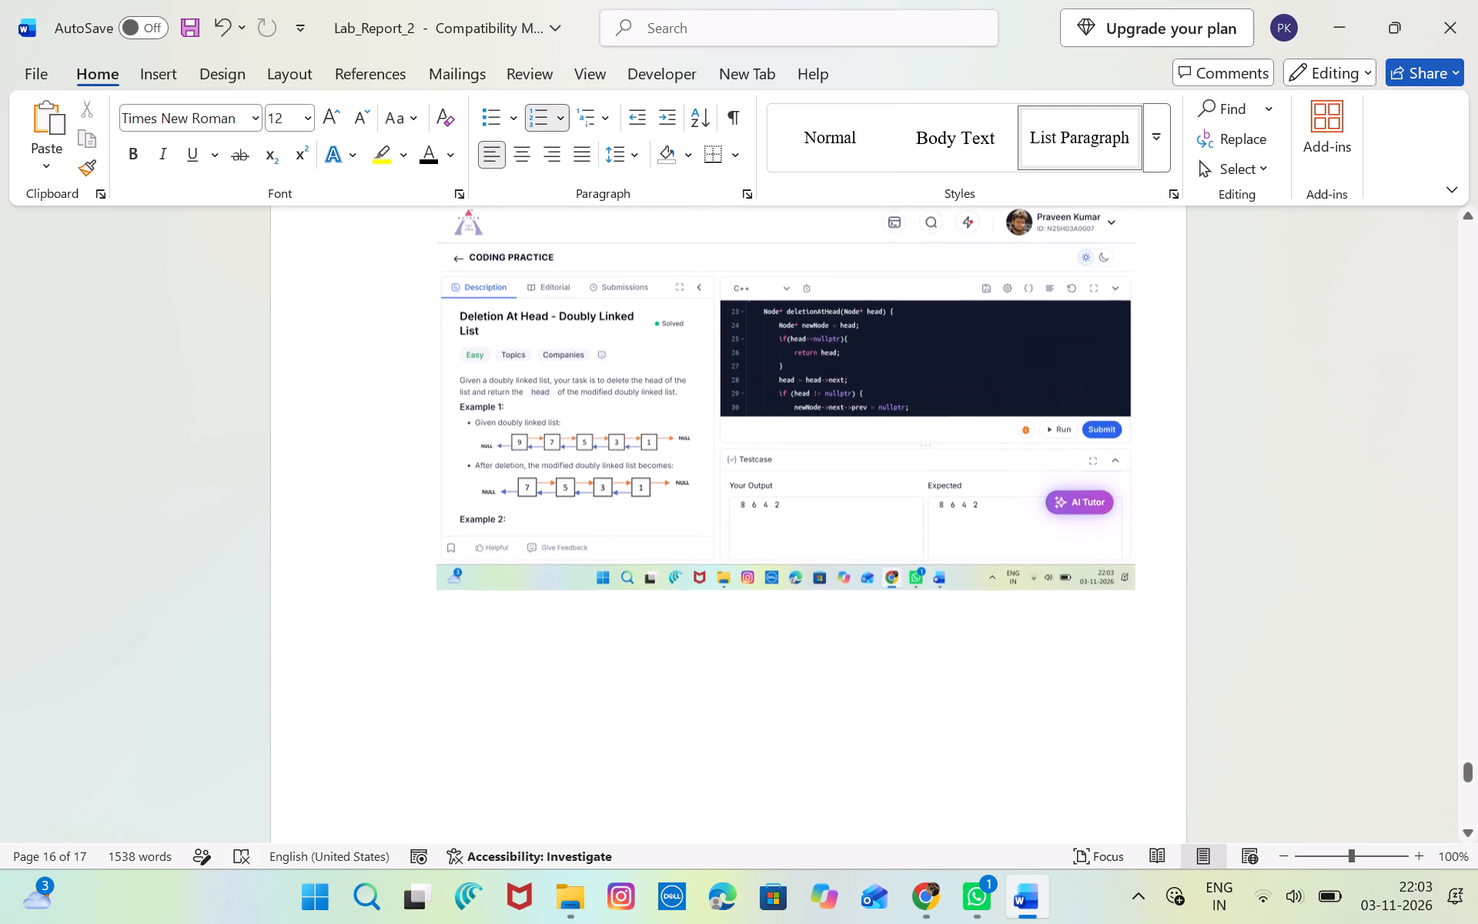
left_click(1153, 612)
key("Return")
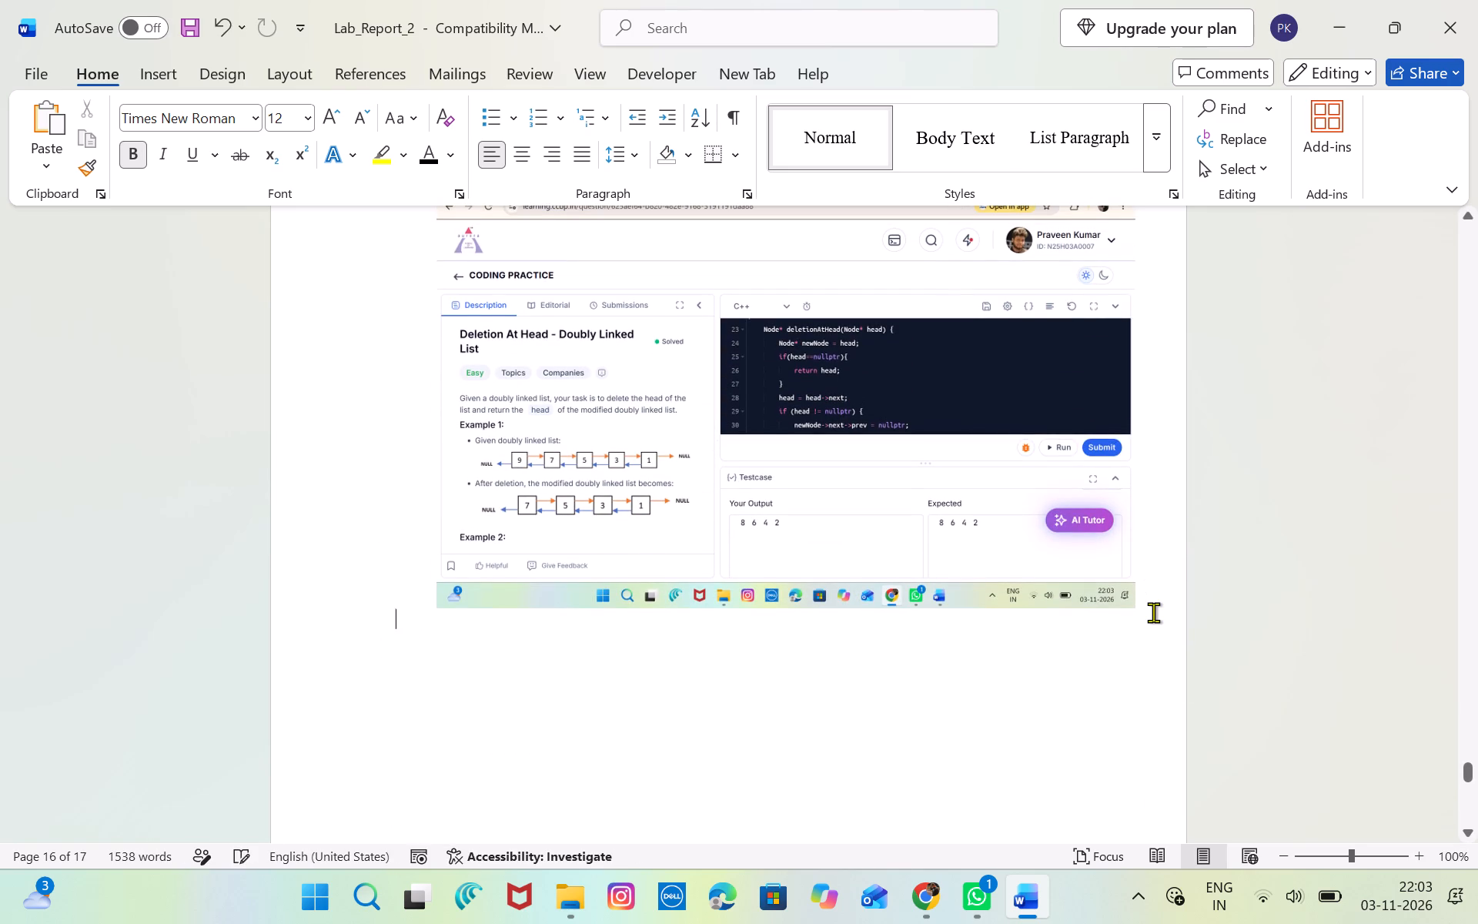
key("ctrl+v")
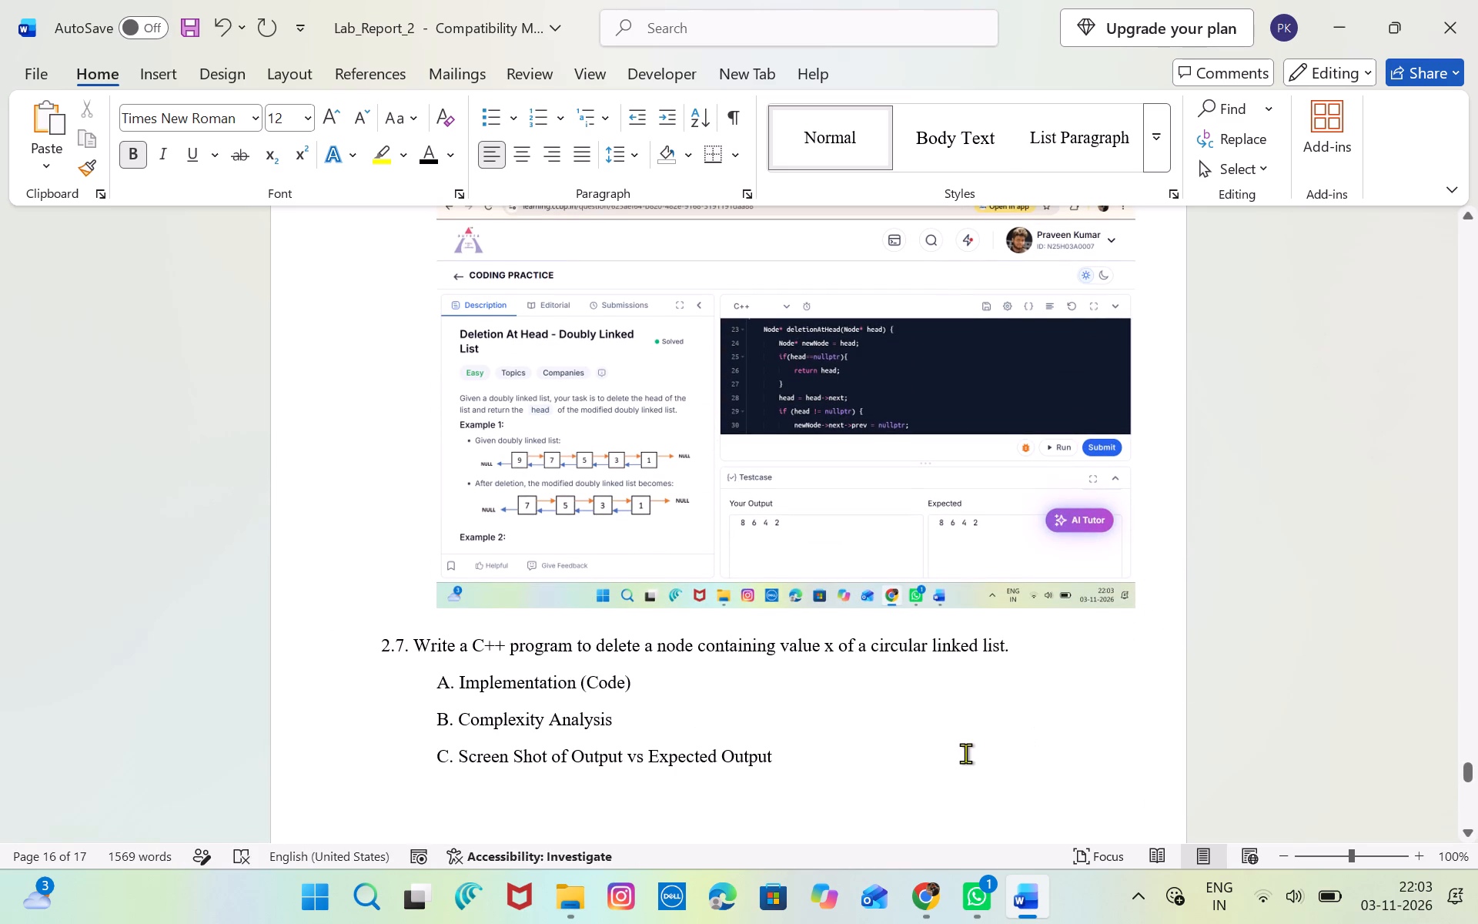
Delete the leftover empty "2.8." list number on the last page.
scroll(965, 753, "down", 1)
left_click_drag(439, 717, 369, 682)
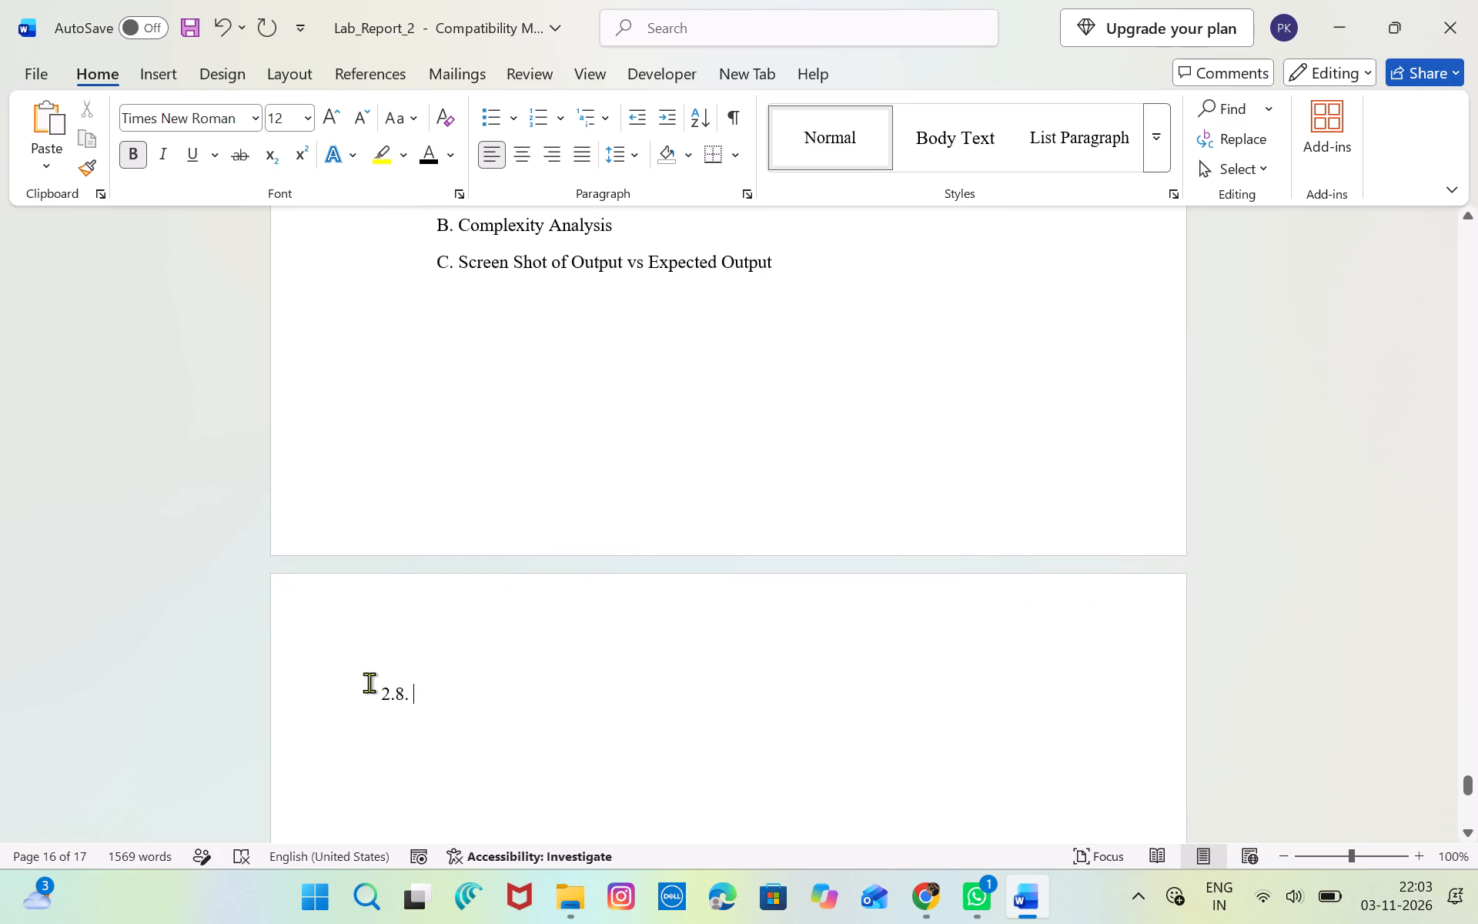
left_click_drag(369, 682, 355, 681)
double_click(399, 694)
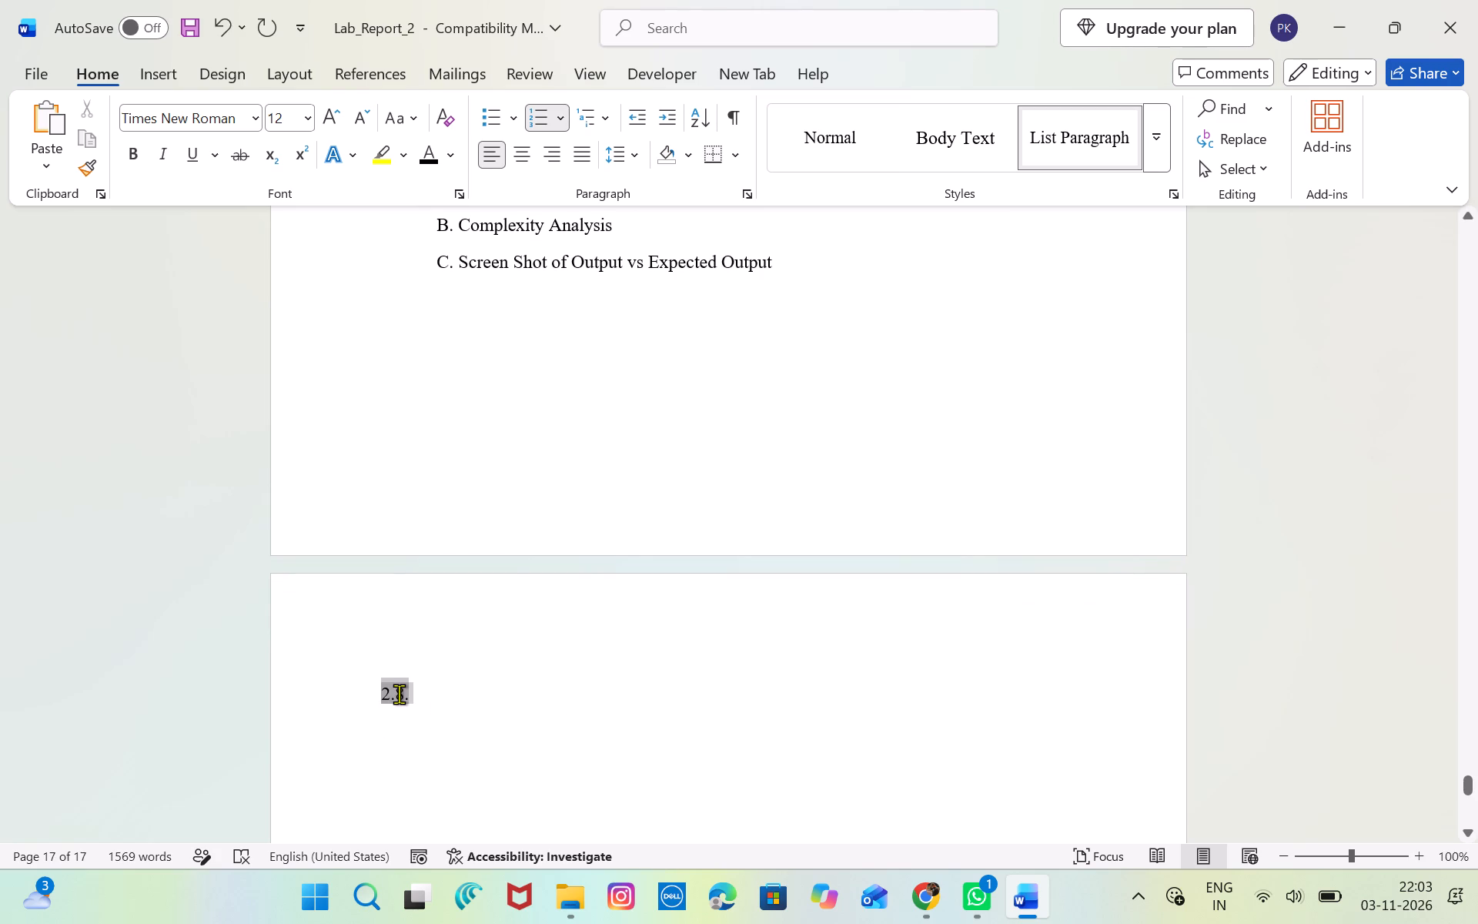
key("BackSpace")
Make question 2.7's text and its Implementation, Complexity Analysis and Screen Shot subheadings bold.
scroll(399, 694, "up", 1)
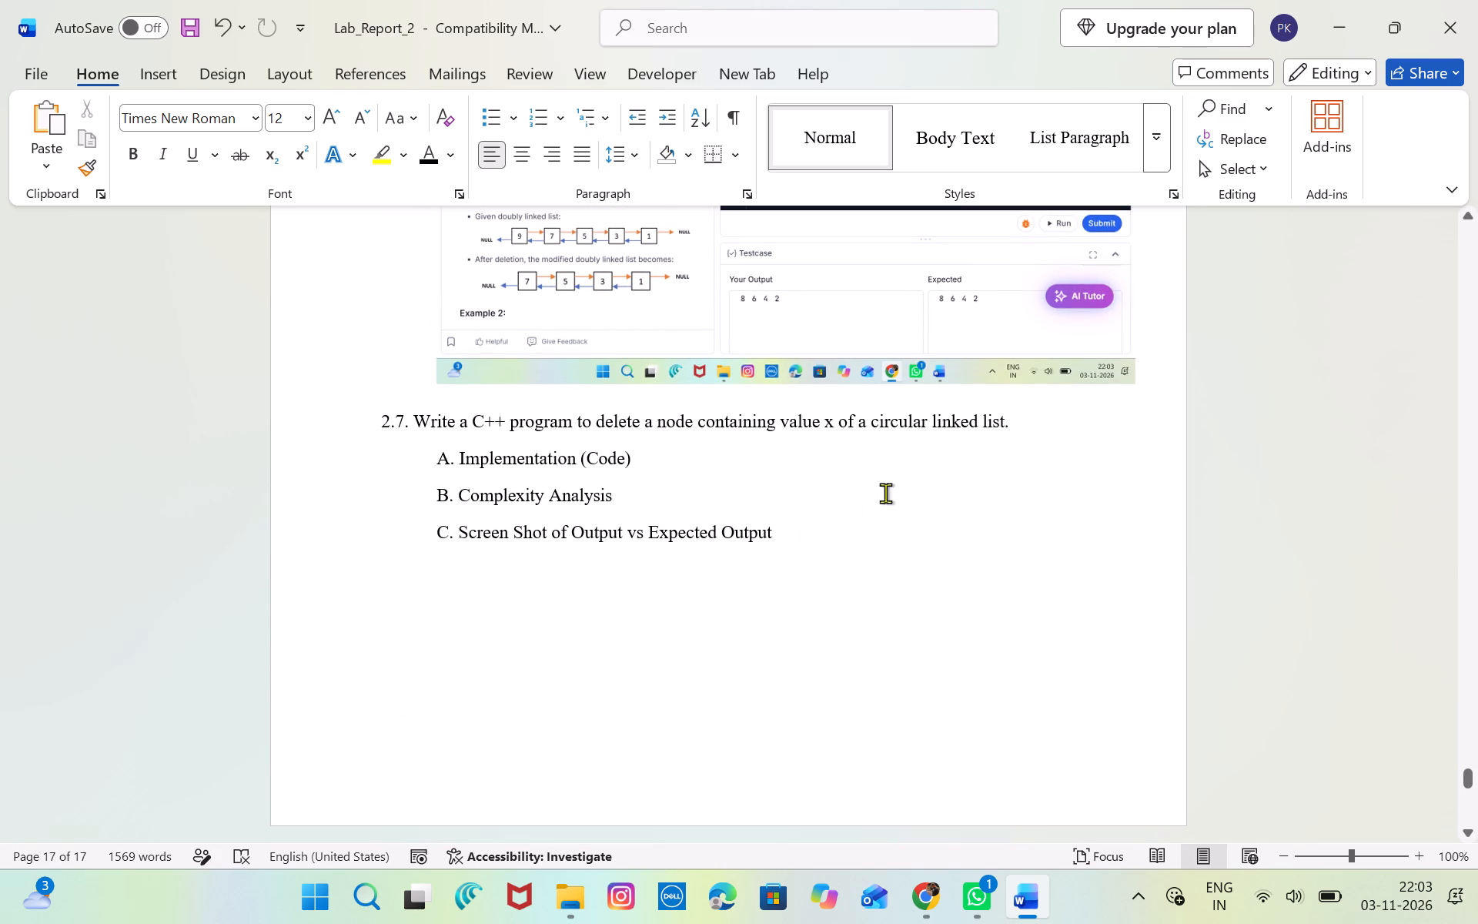
left_click_drag(804, 538, 789, 538)
left_click_drag(789, 538, 376, 407)
left_click(388, 377)
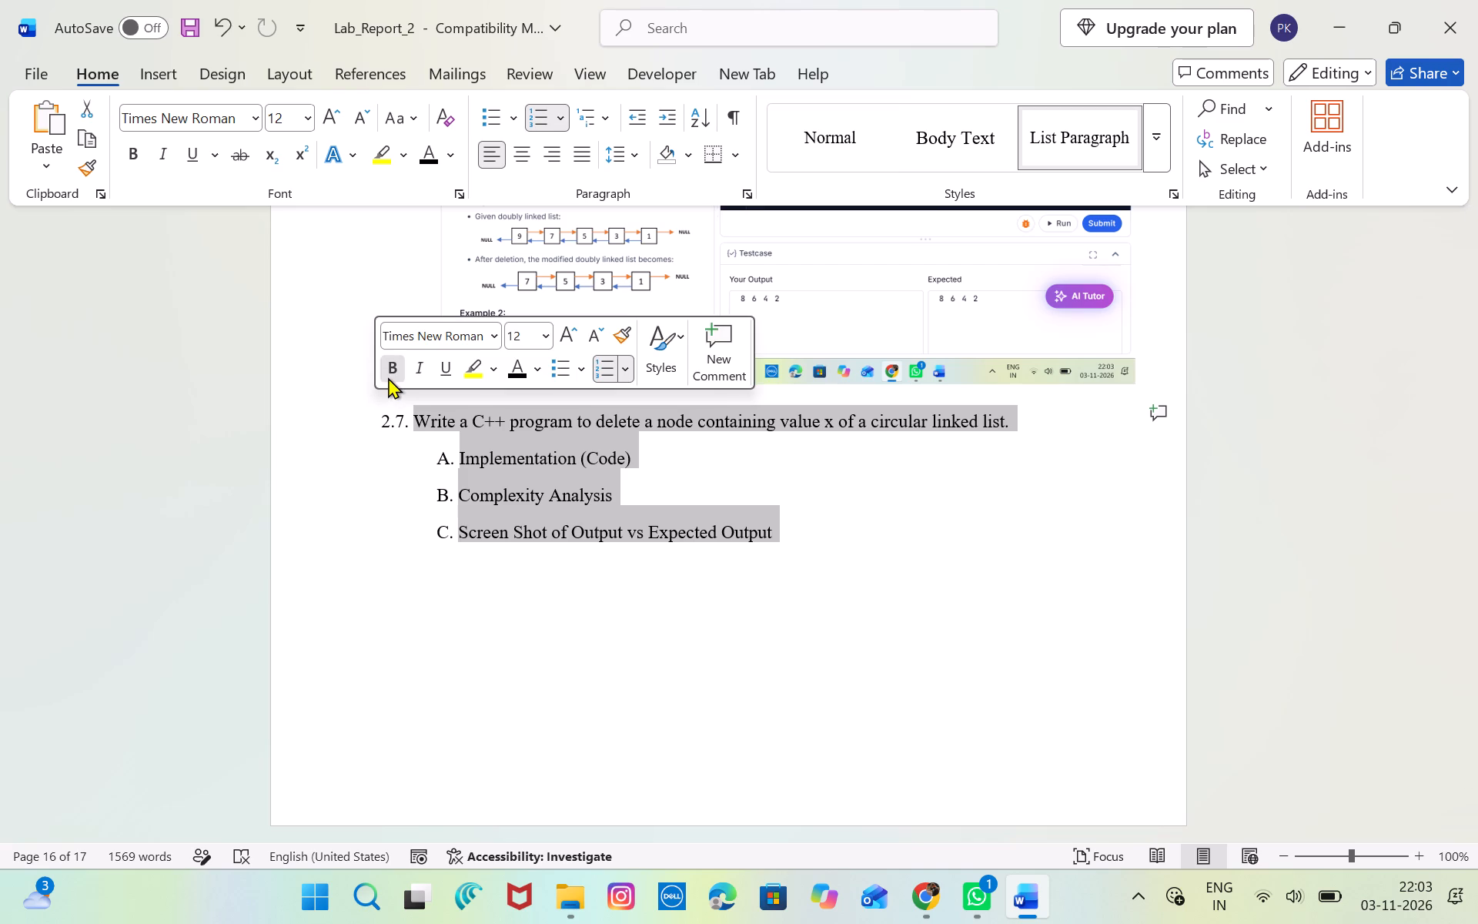
left_click(624, 504)
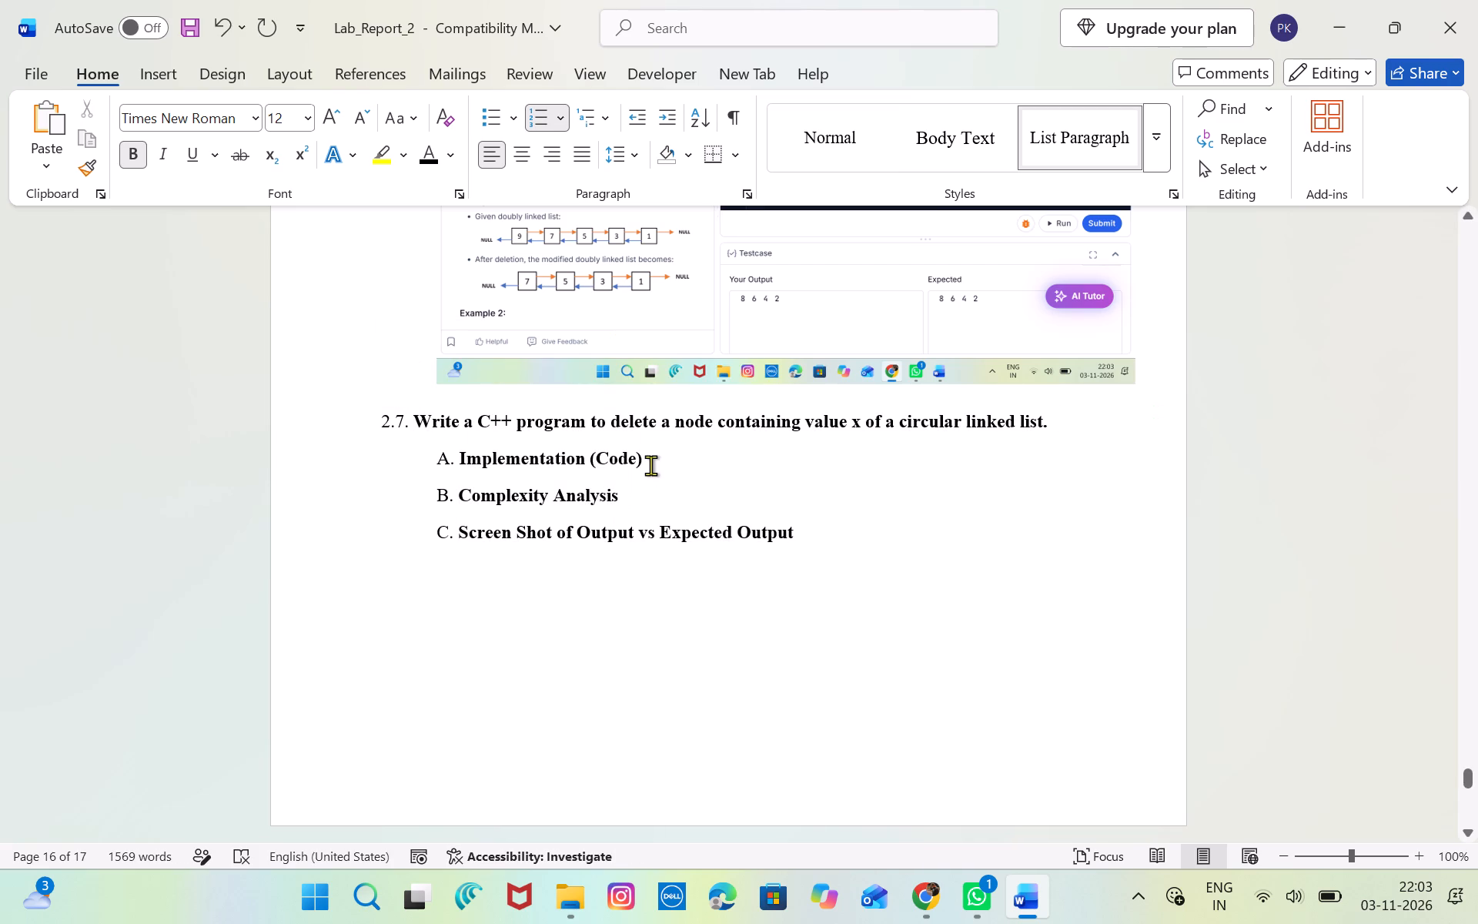
Add an empty unlettered line beneath question 2.7's "Implementation (Code)" subheading.
left_click(650, 465)
key("Return")
key("BackSpace")
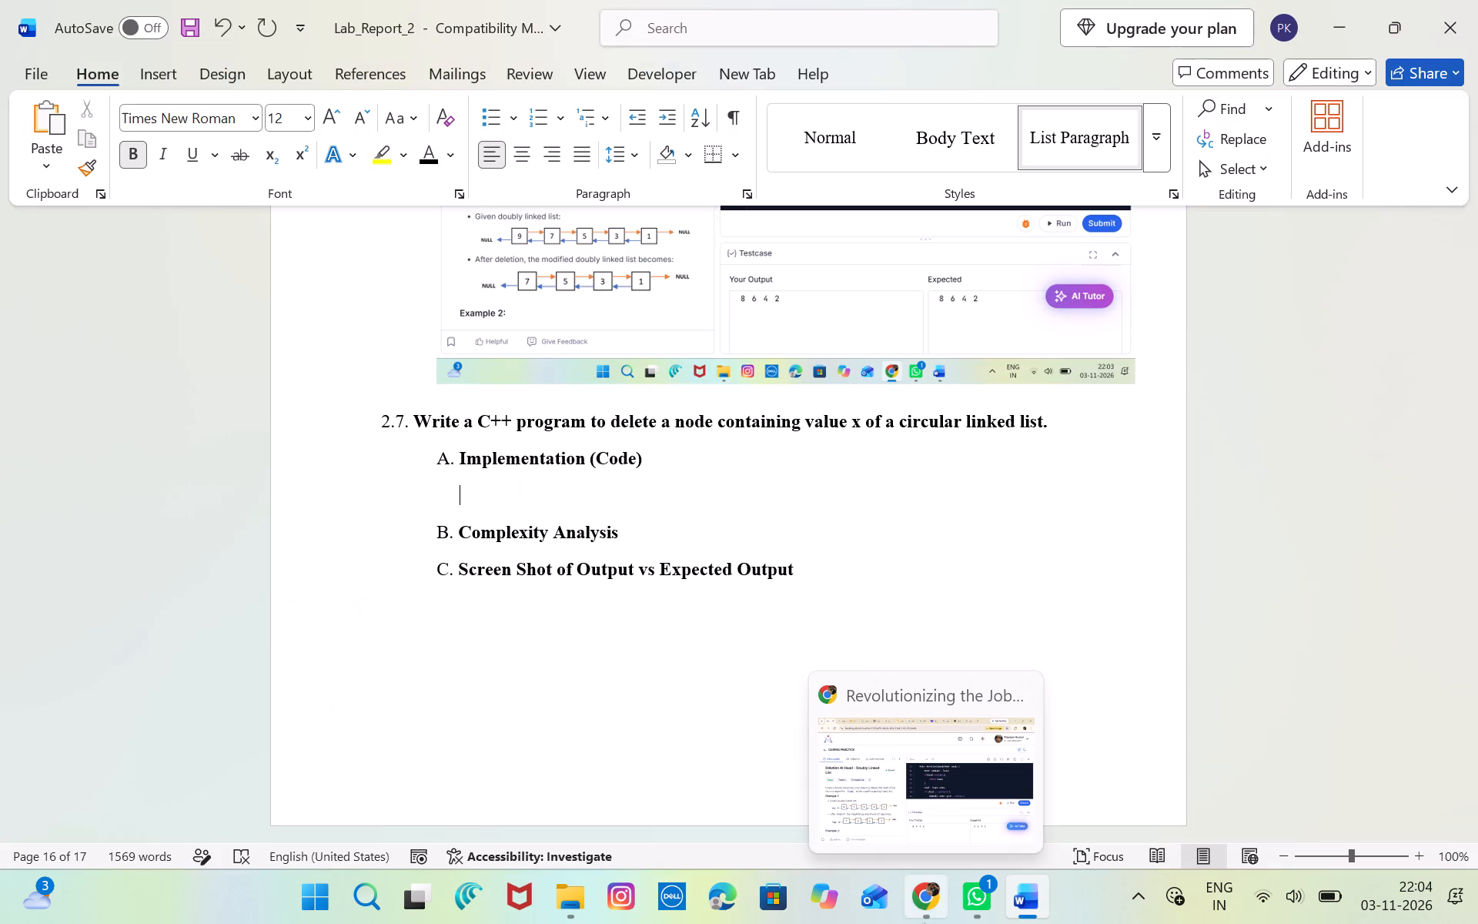
left_click(901, 824)
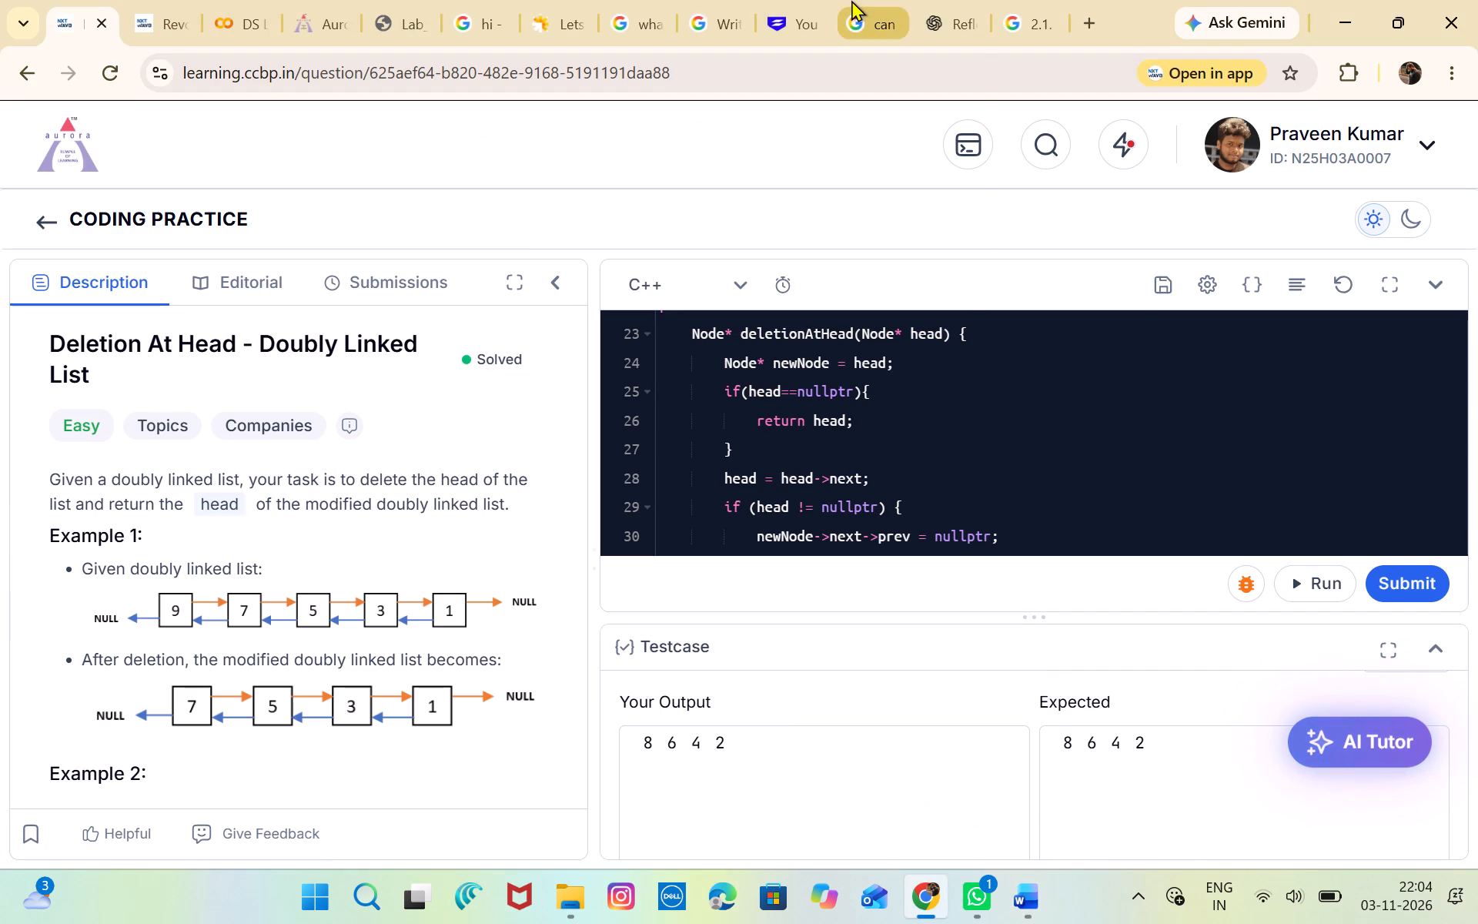
left_click(316, 0)
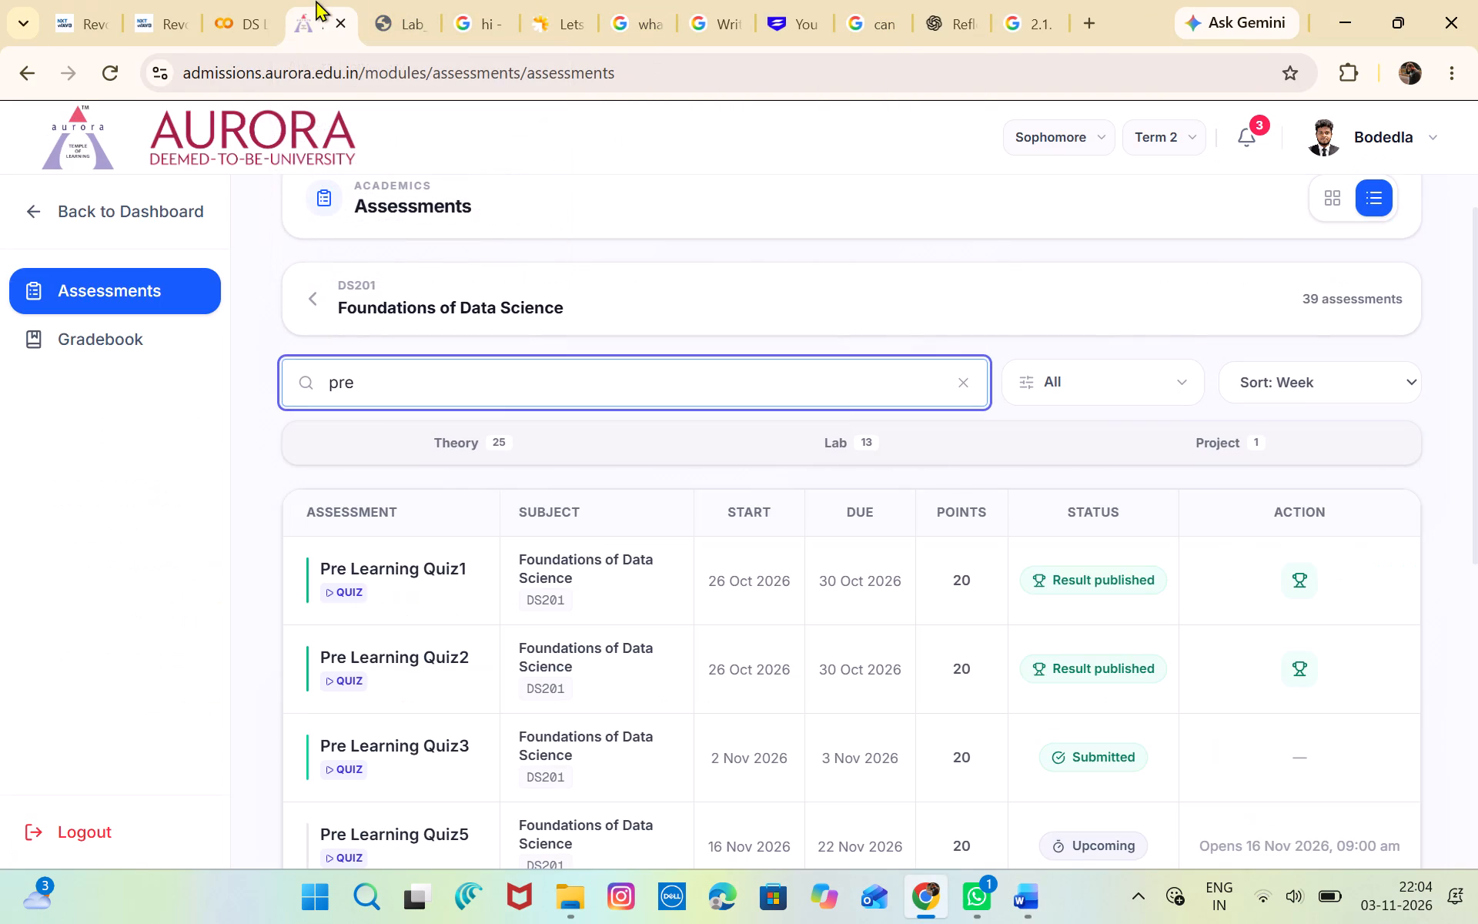
left_click(143, 0)
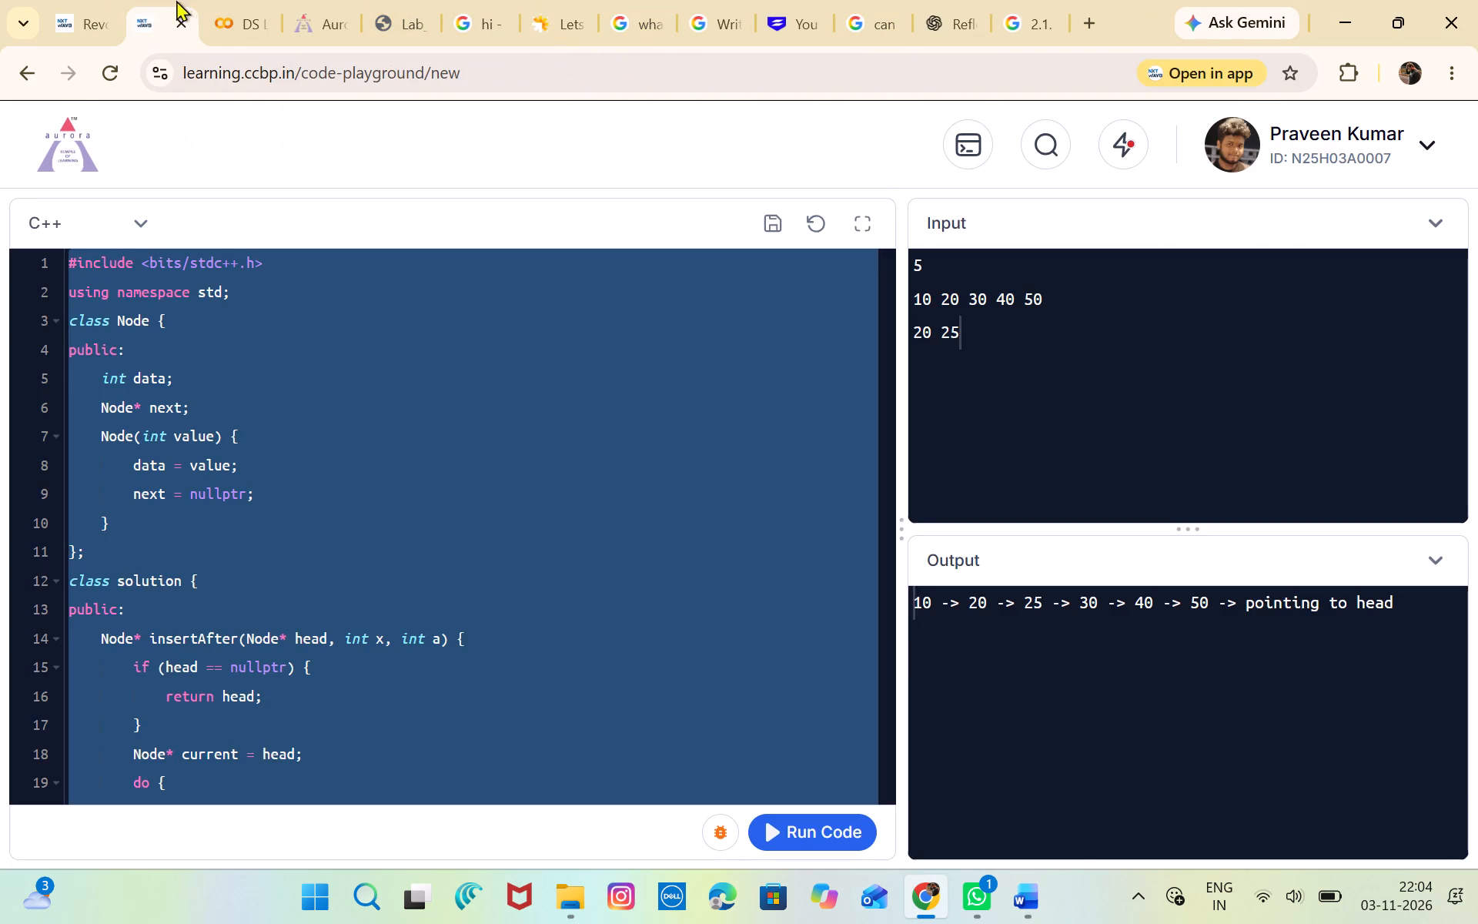
left_click(54, 0)
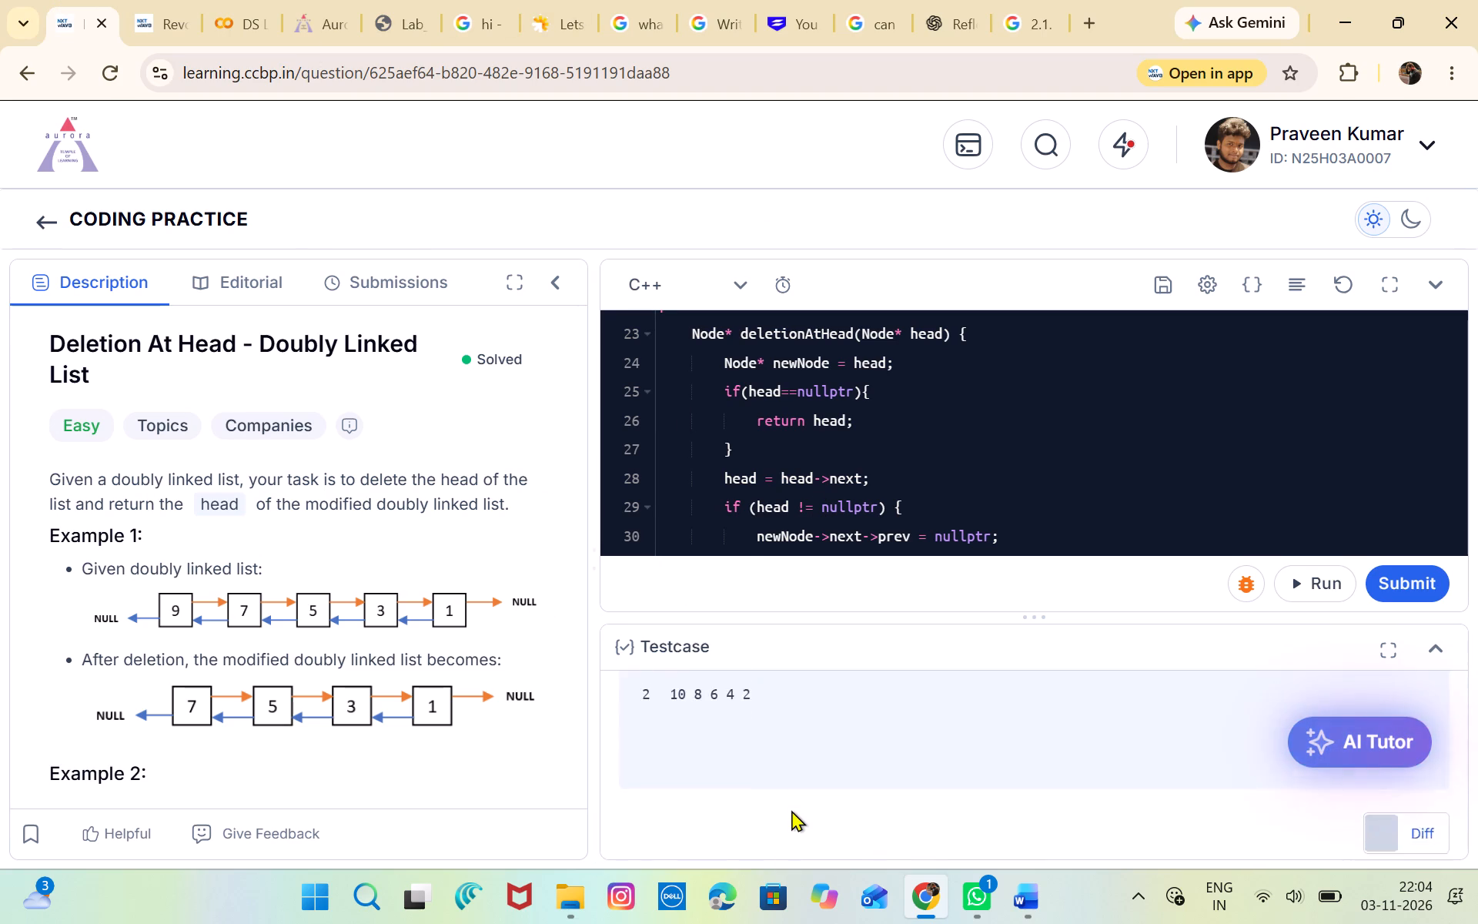
scroll(828, 539, "down", 5)
scroll(828, 539, "up", 11)
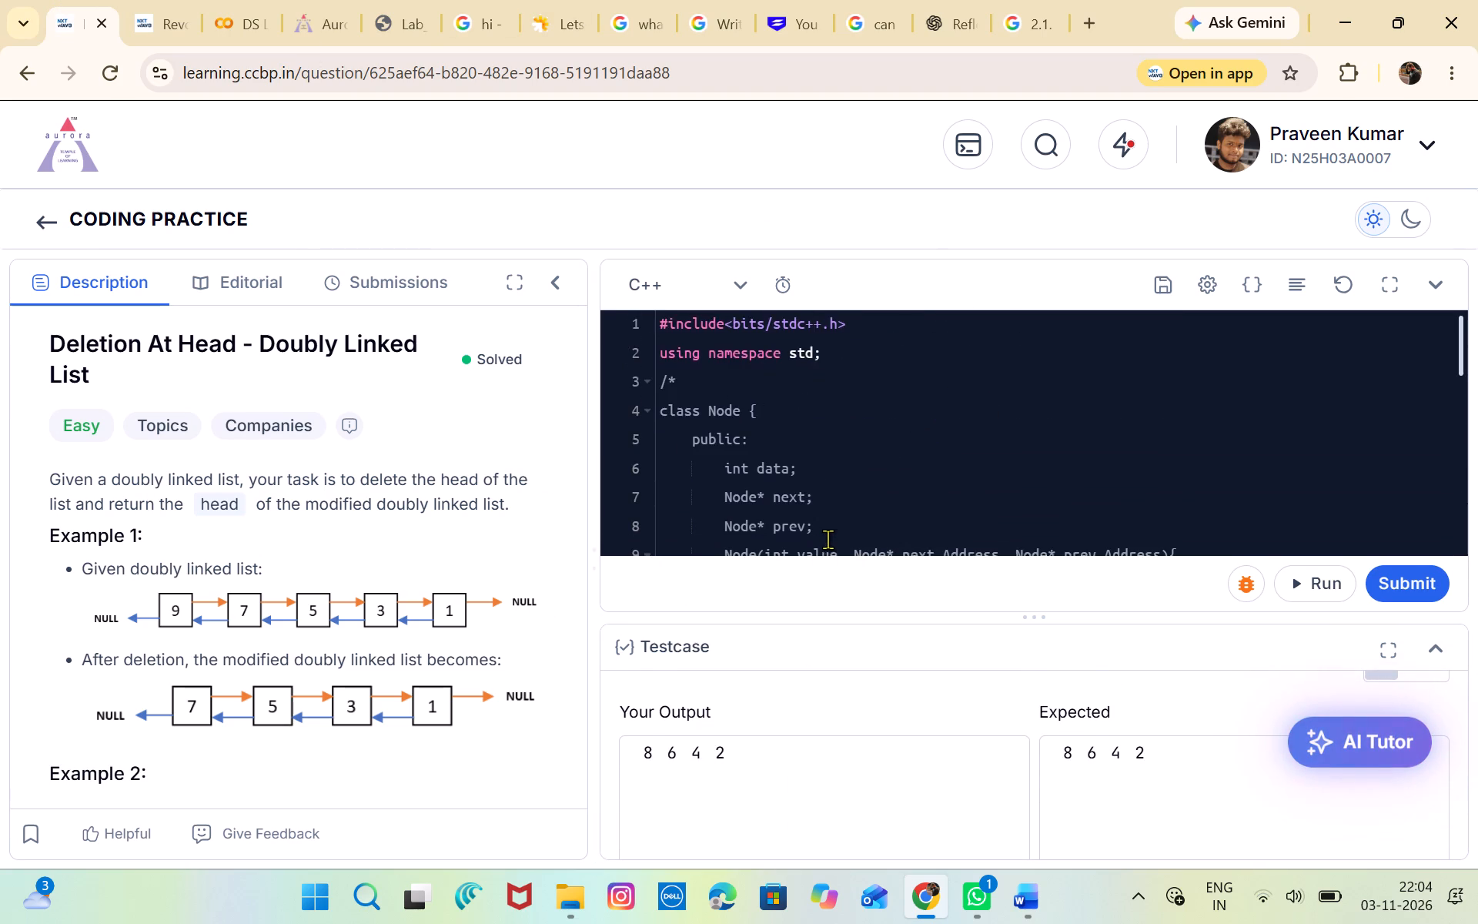
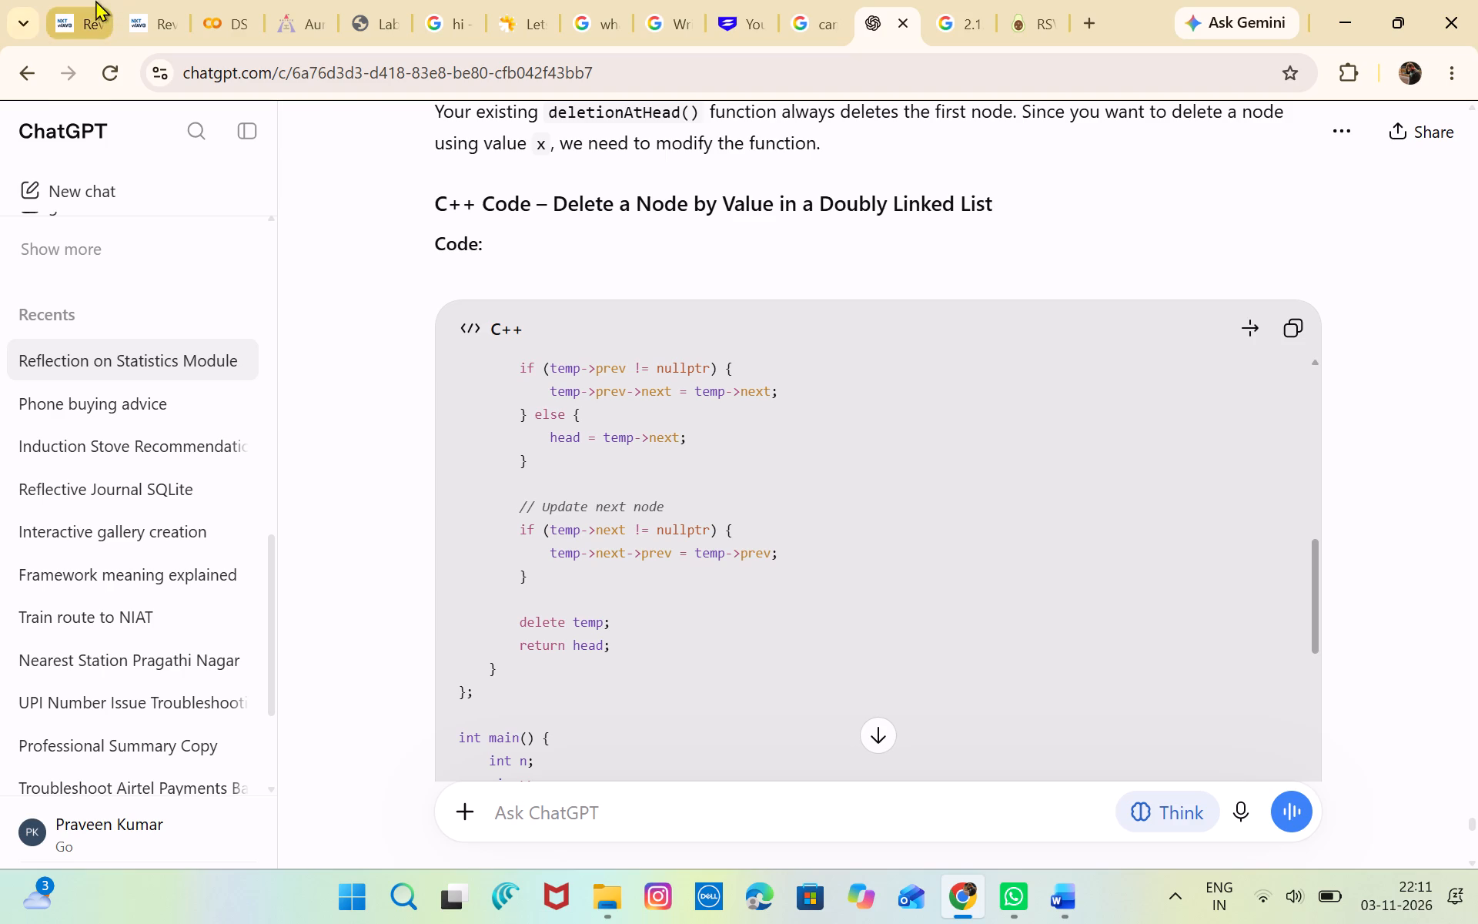
left_click(120, 18)
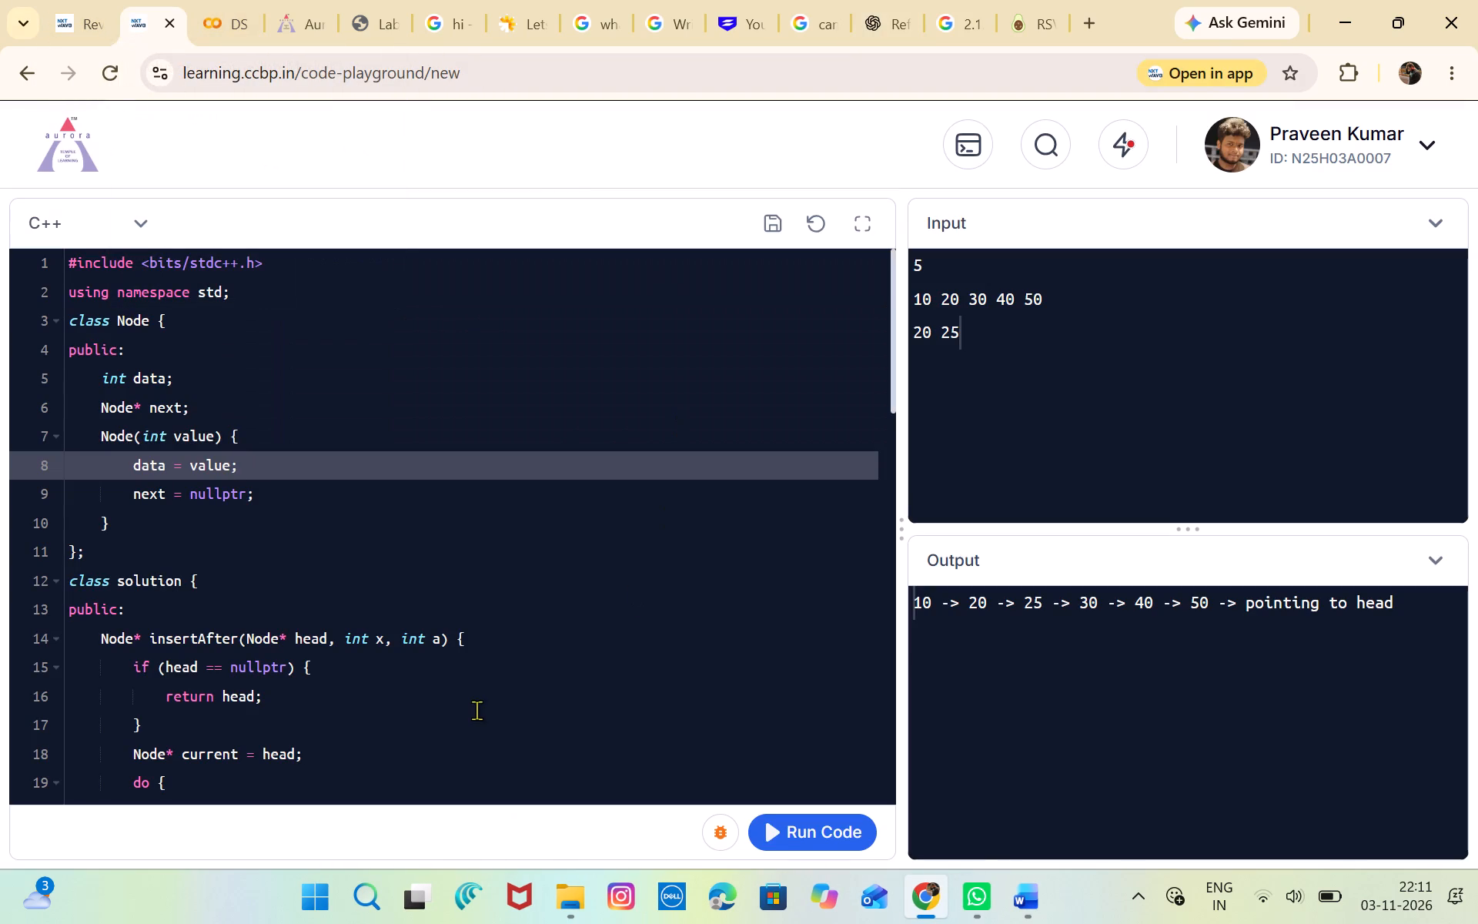
left_click(477, 710)
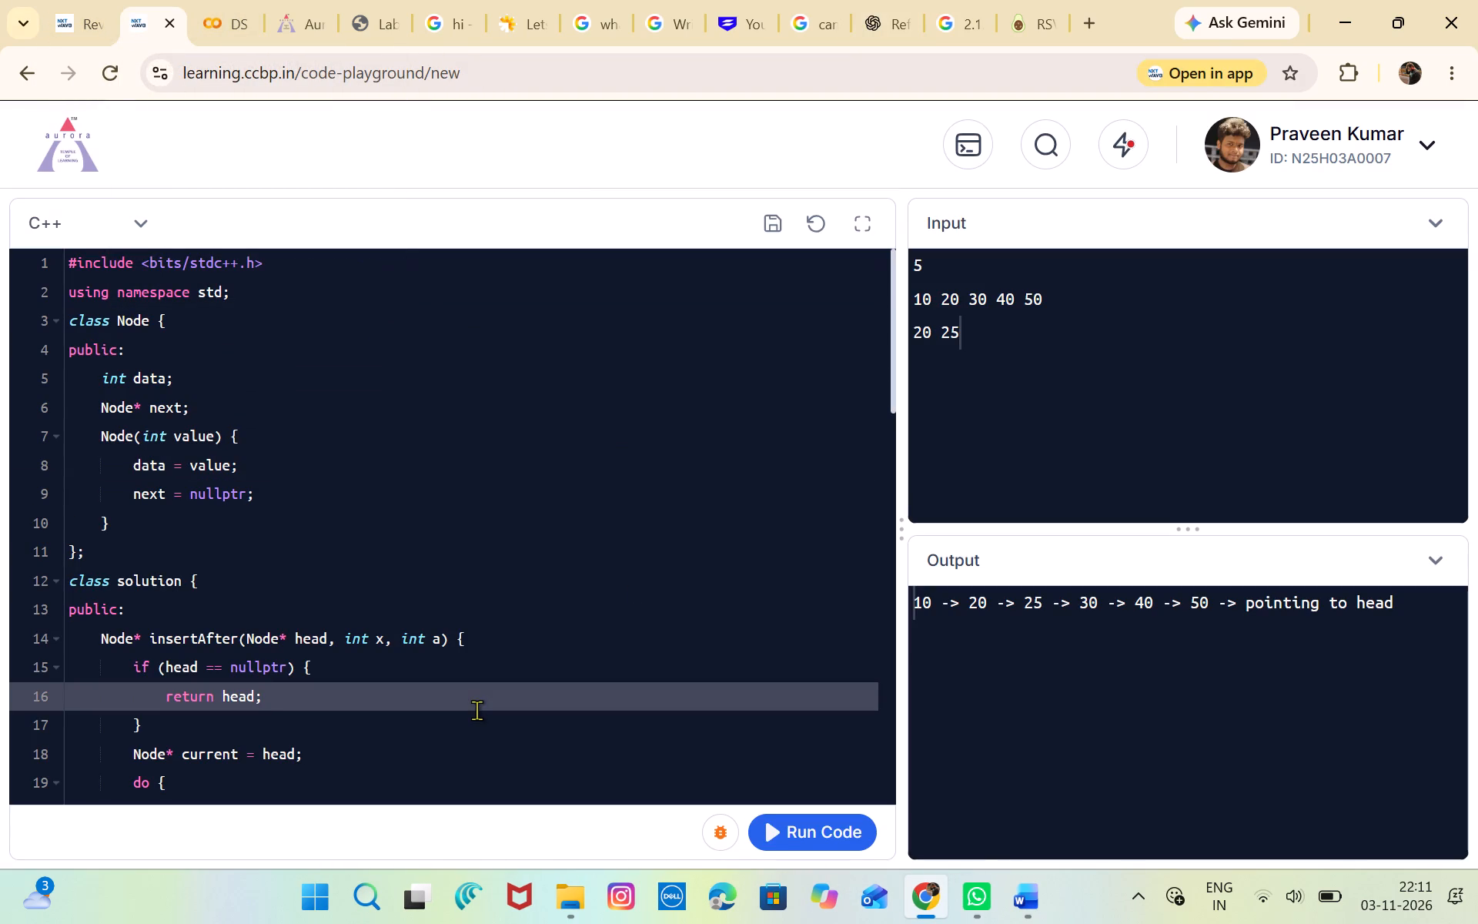
key("ctrl+a")
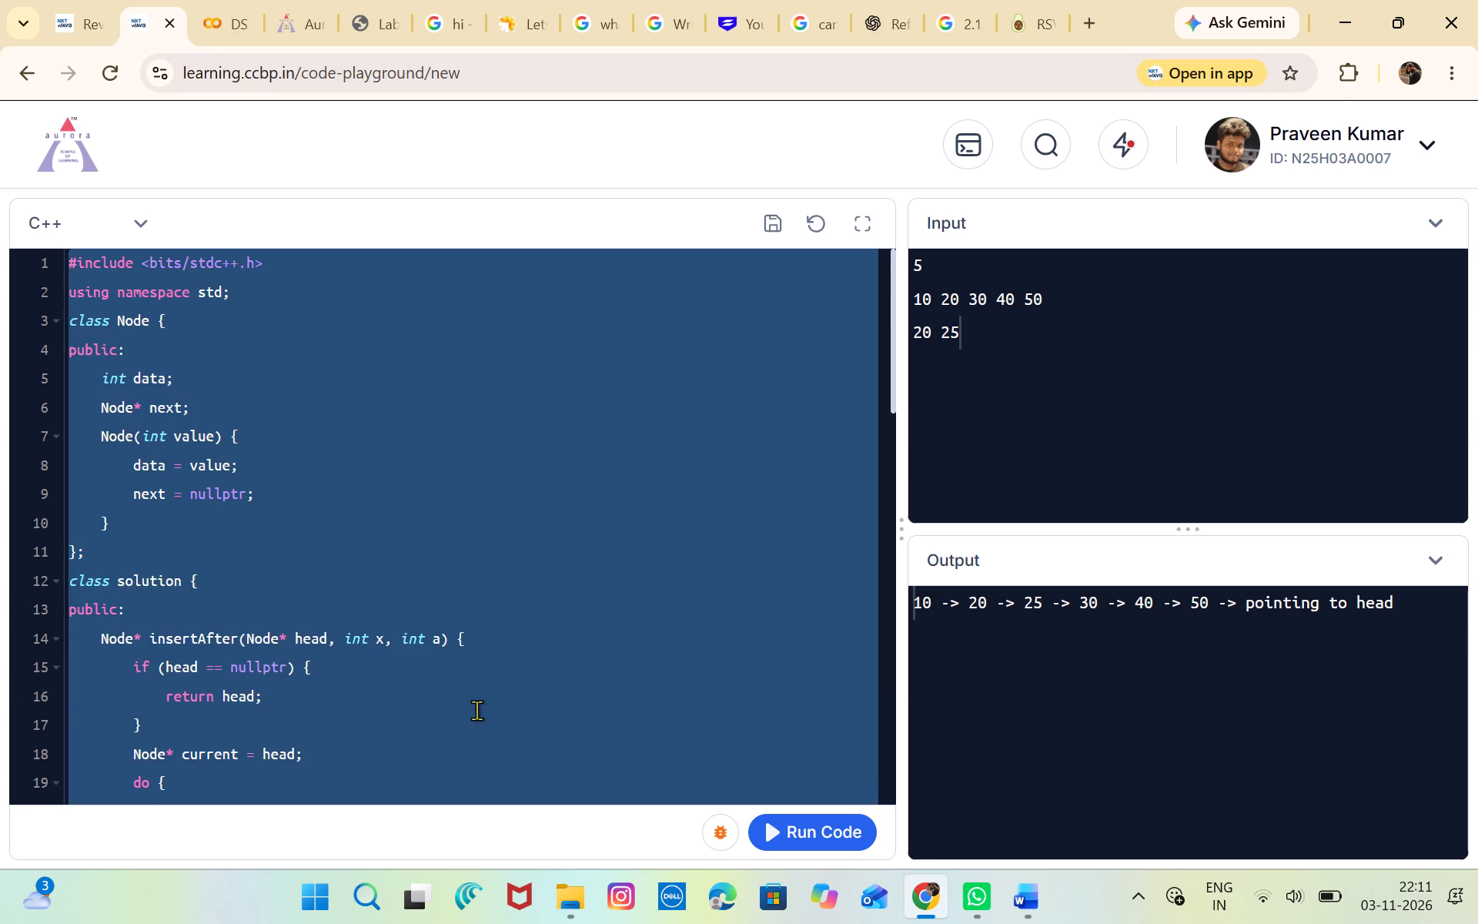
key("ctrl+v")
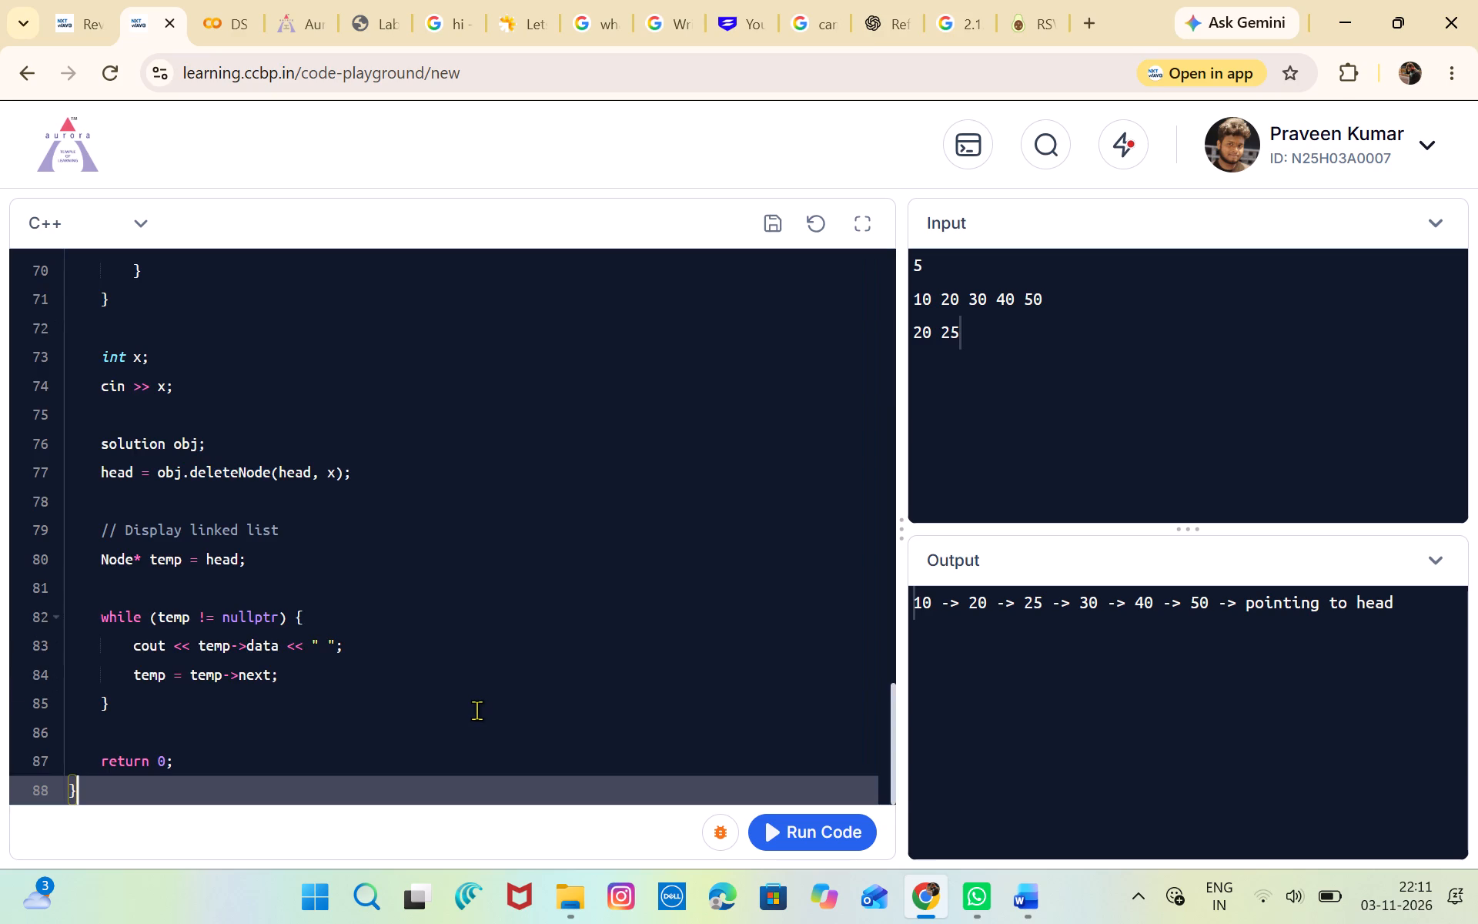
Review the pasted code in the playground, examining the deleteNode function, the list creation and the display loop.
scroll(410, 553, "up", 1)
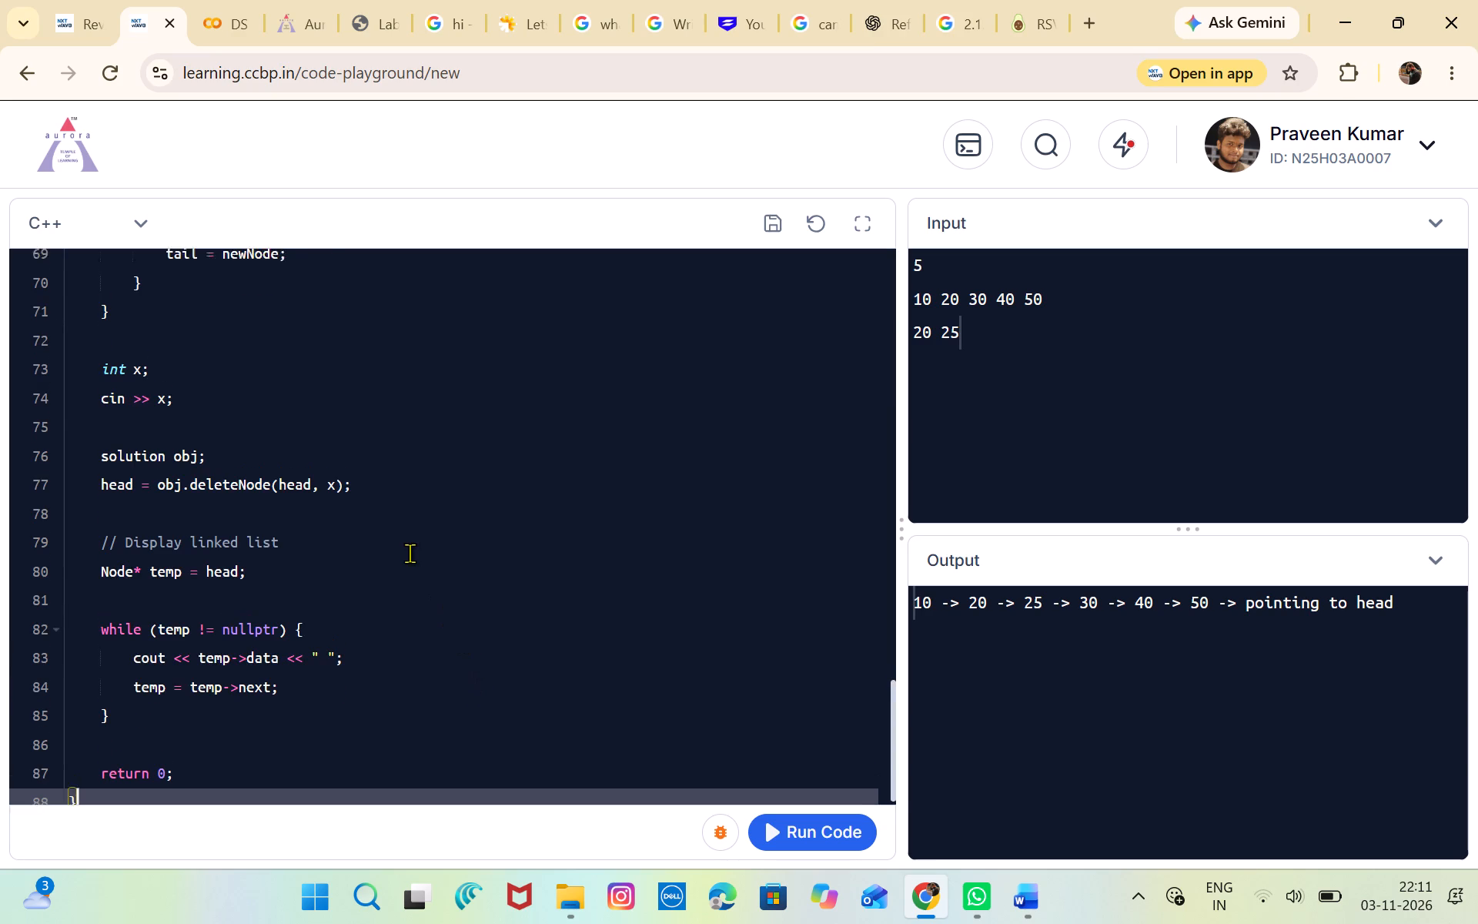
scroll(410, 553, "up", 1)
scroll(274, 608, "down", 1)
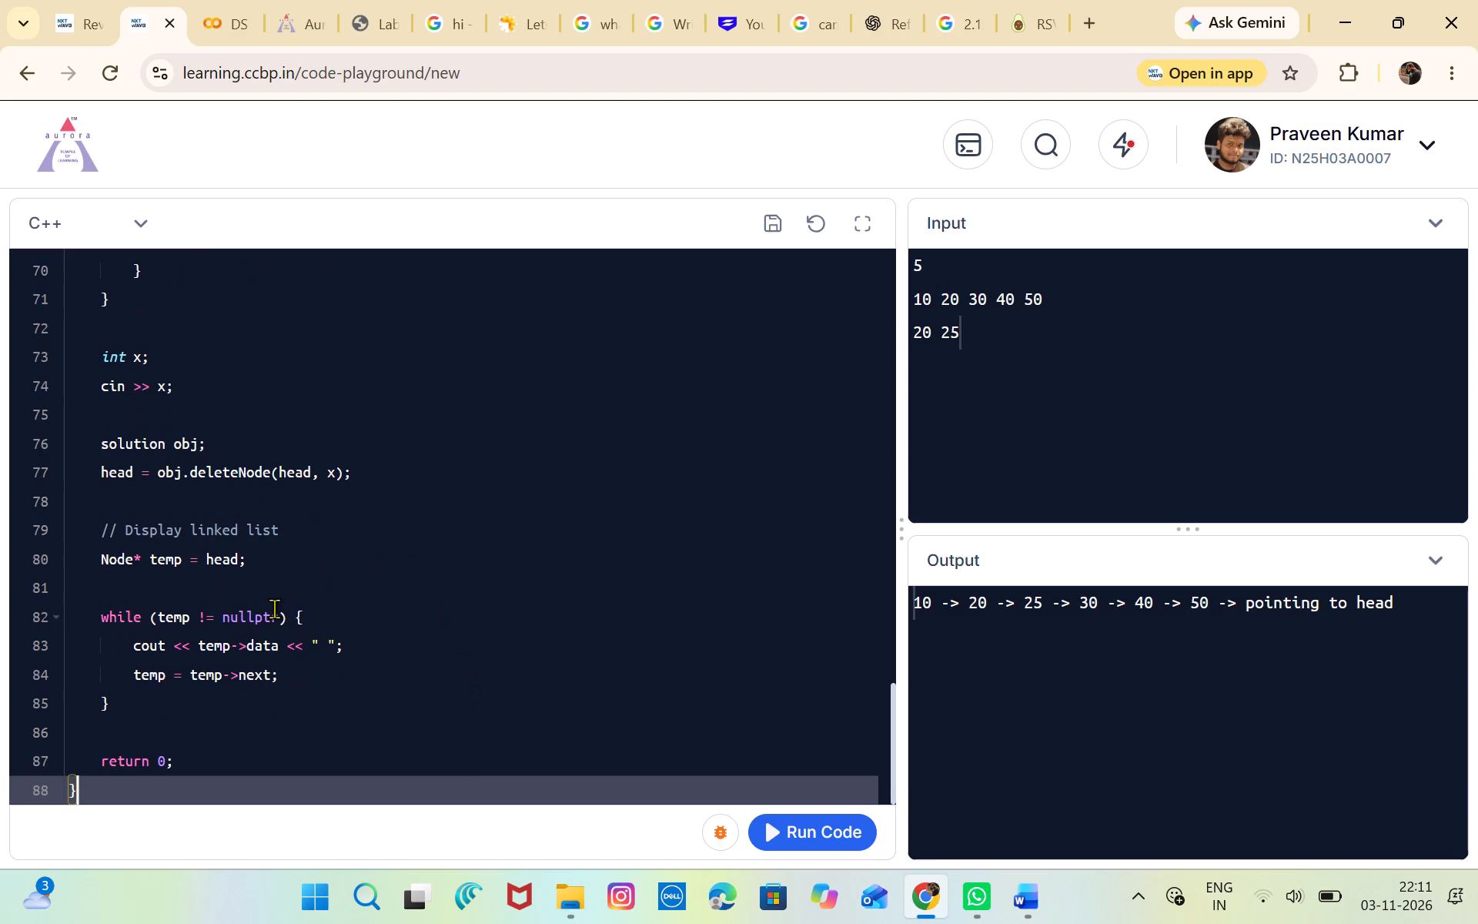
scroll(274, 608, "down", 3)
scroll(423, 690, "down", 5)
scroll(423, 690, "up", 7)
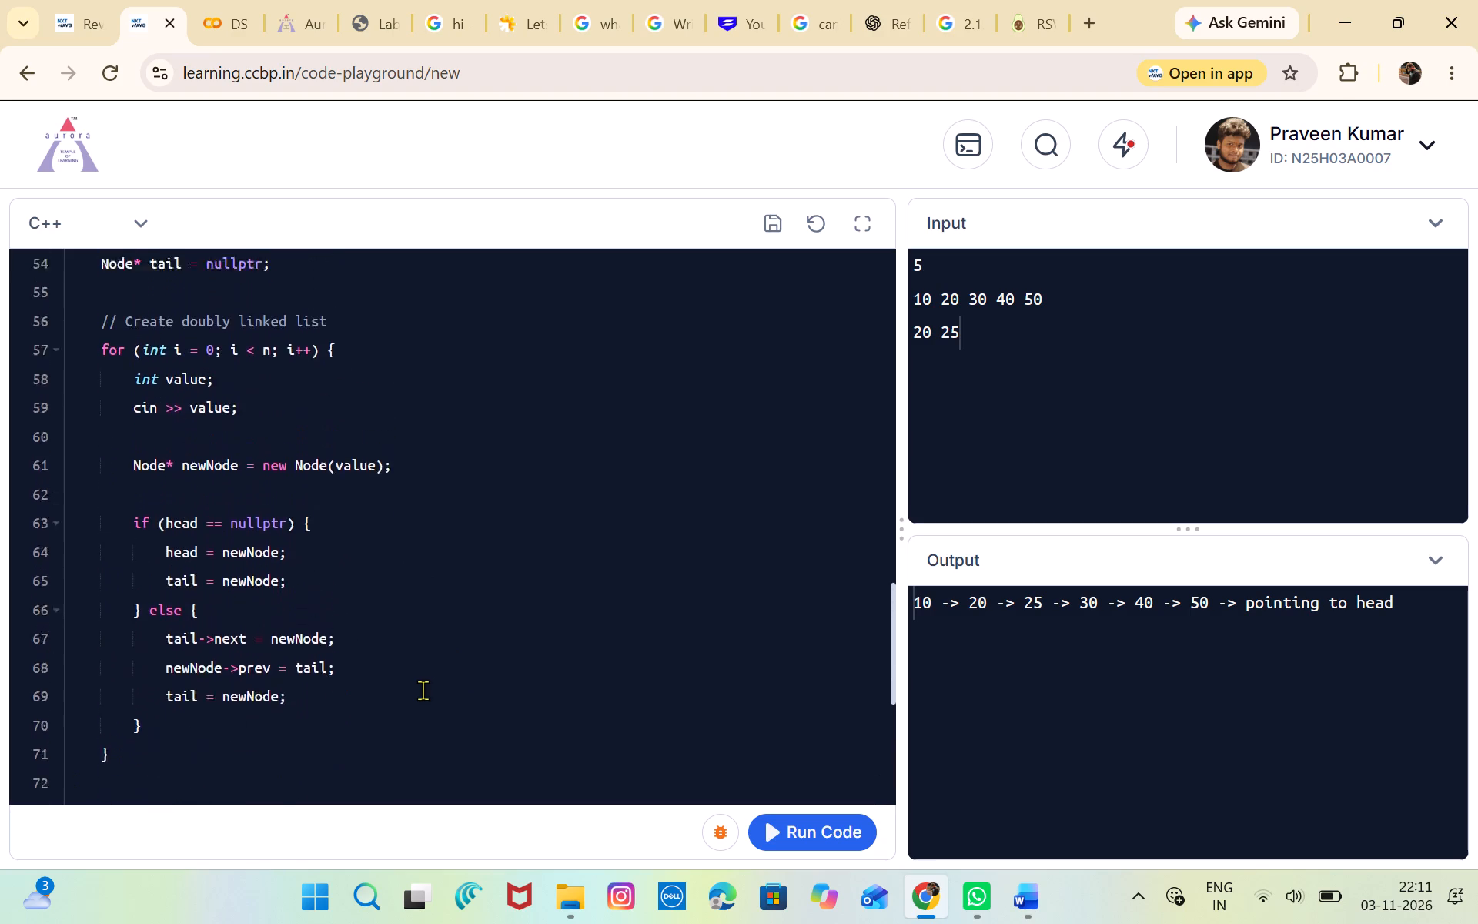
scroll(423, 690, "up", 4)
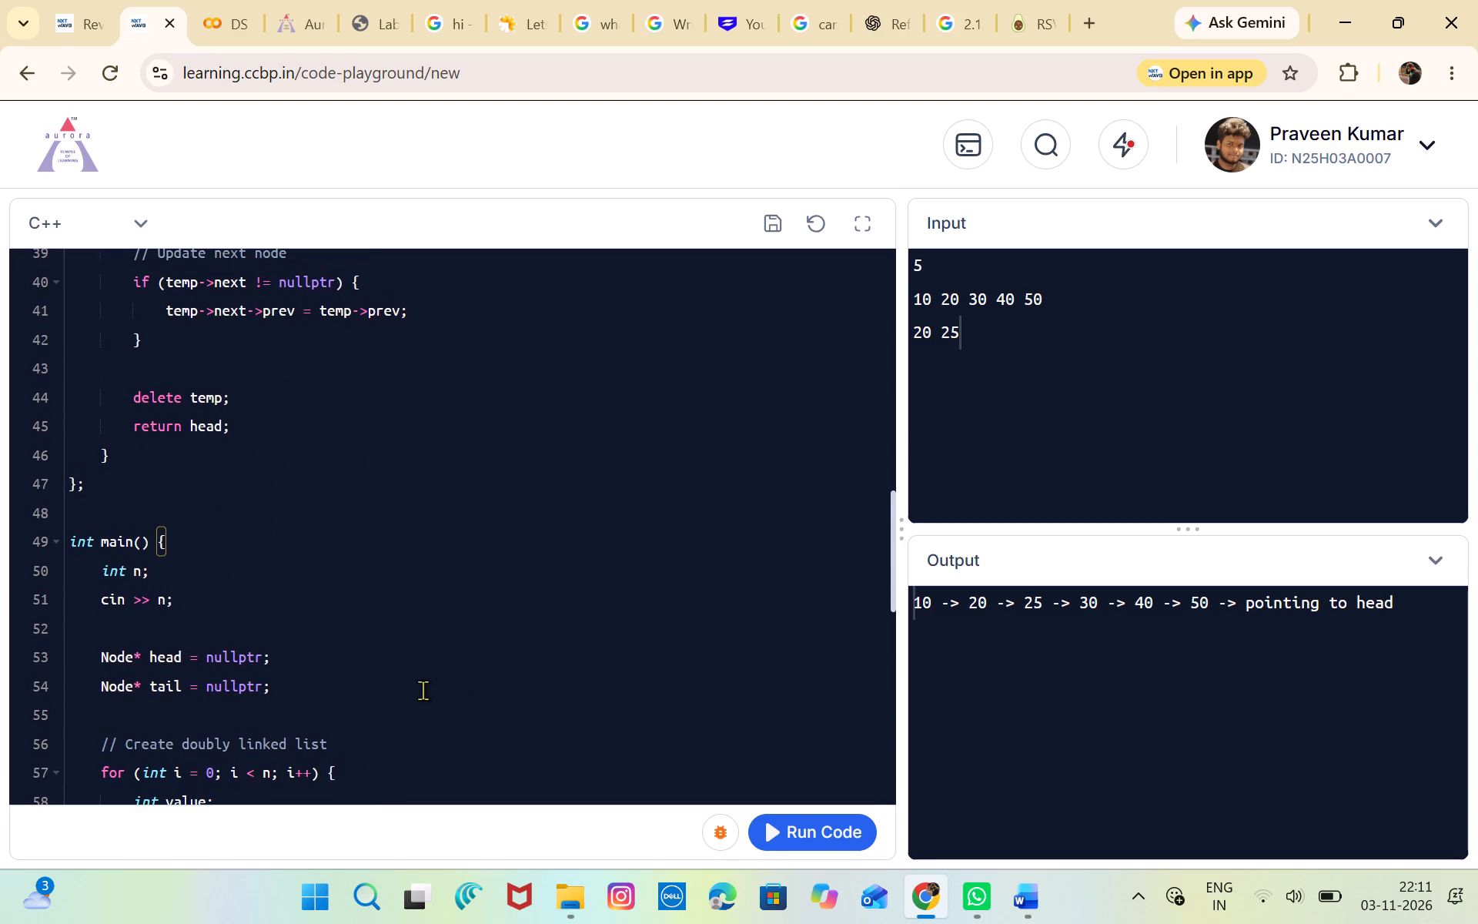
scroll(423, 690, "up", 4)
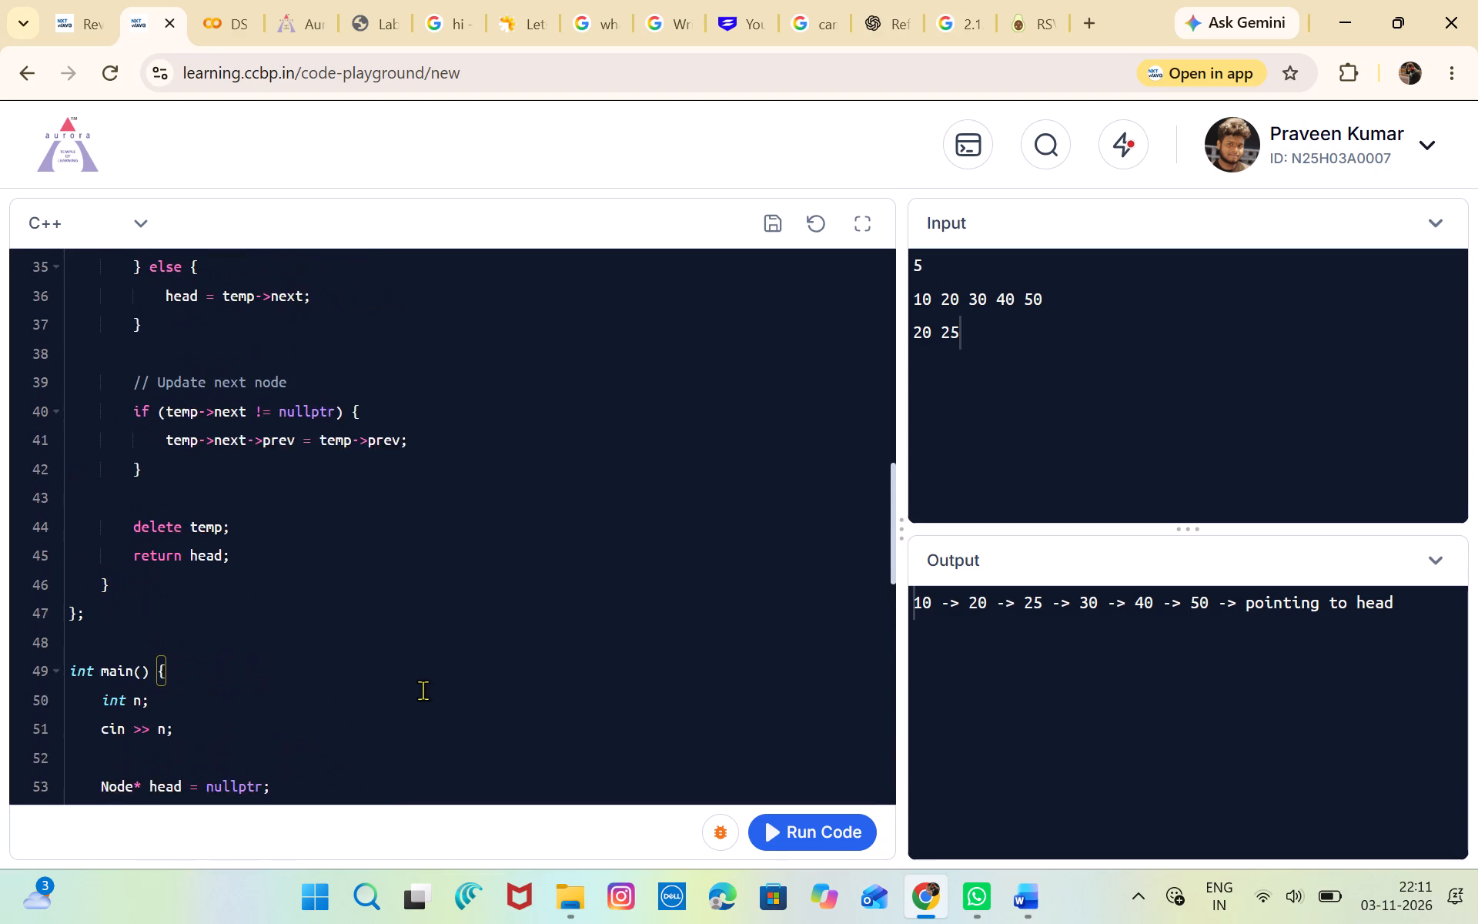
scroll(423, 690, "up", 5)
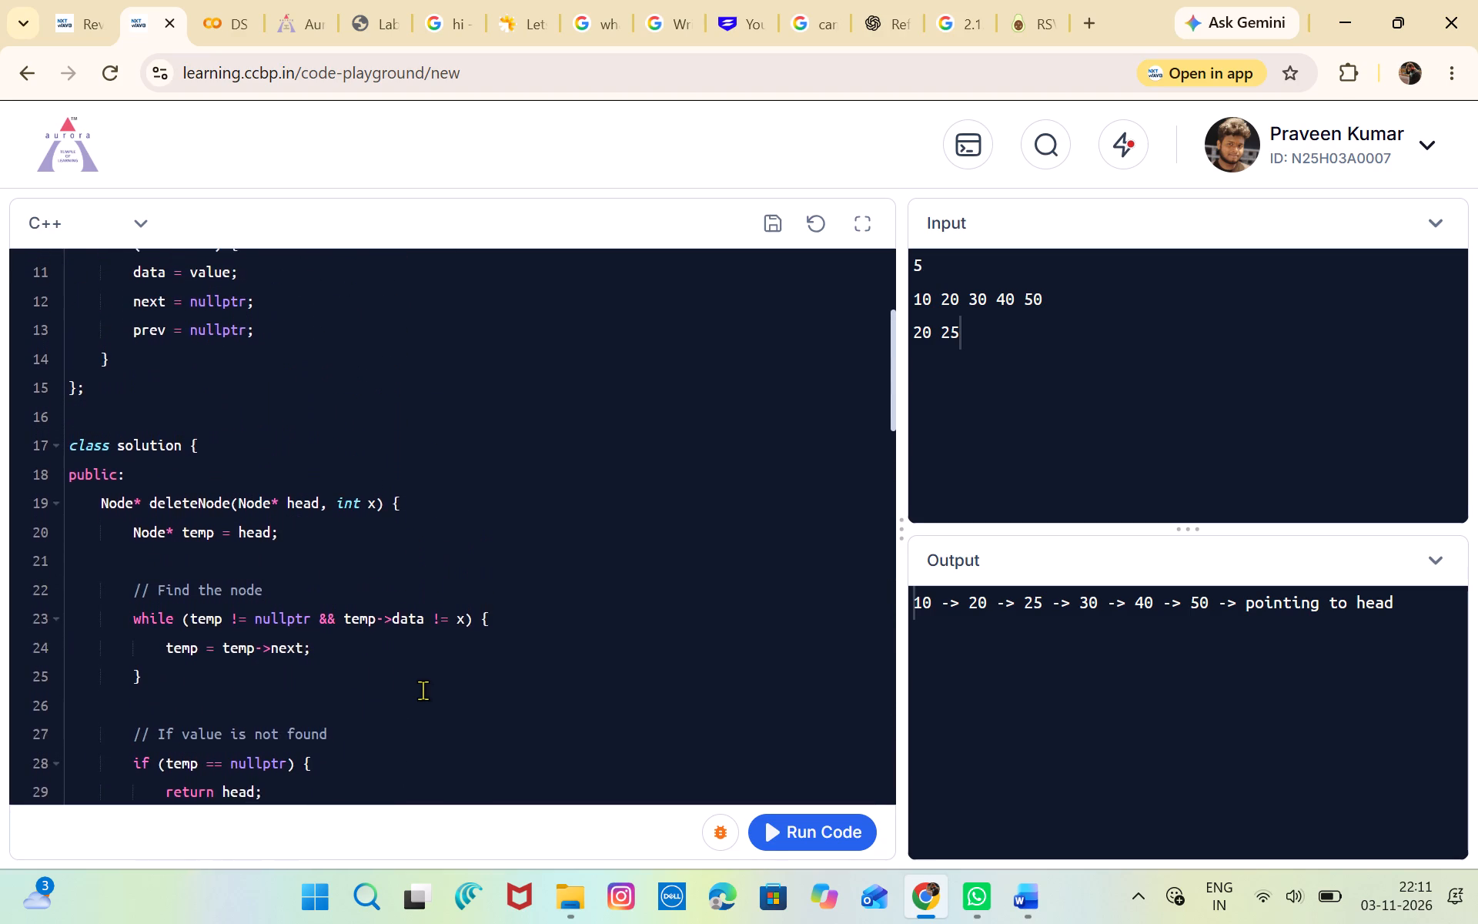
scroll(423, 690, "up", 6)
scroll(423, 690, "down", 16)
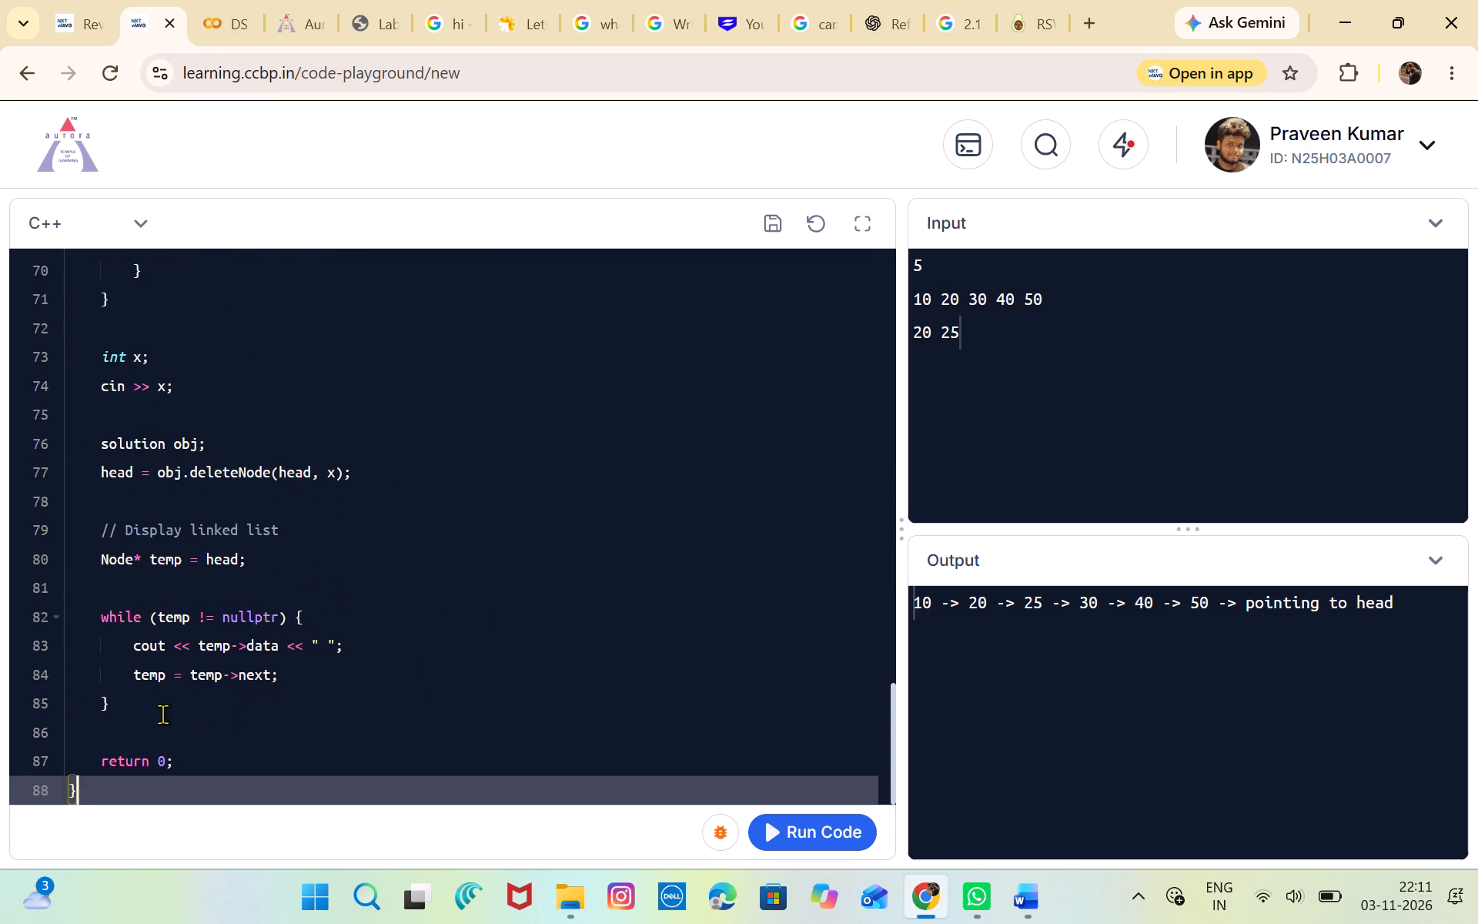
left_click_drag(162, 714, 173, 633)
scroll(173, 633, "up", 11)
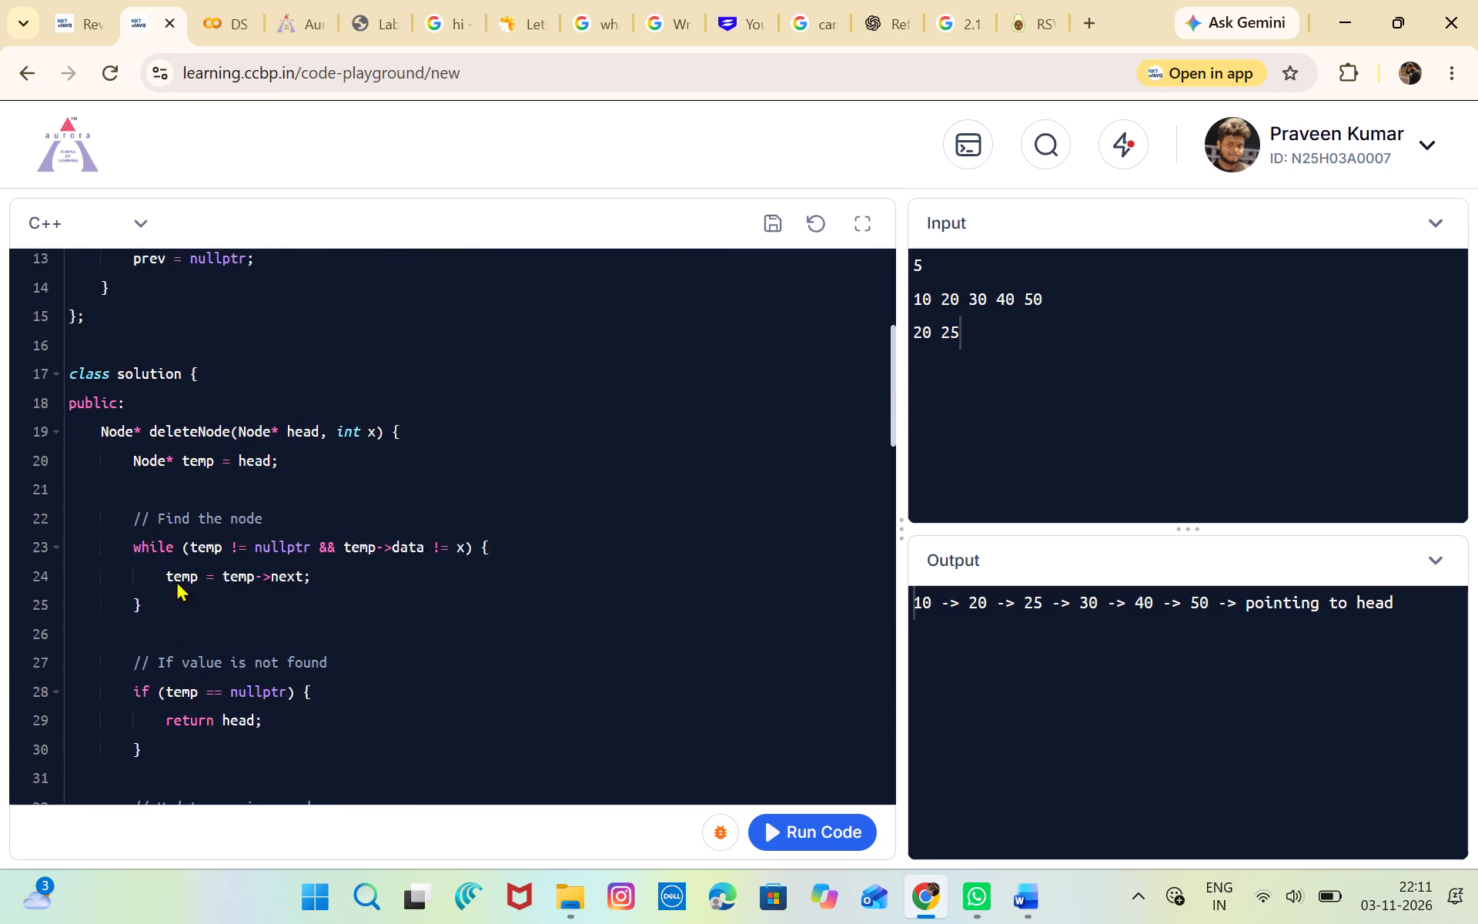
Remove the blank lines before the Node class, before its constructor, and before the solution class.
scroll(186, 346, "up", 4)
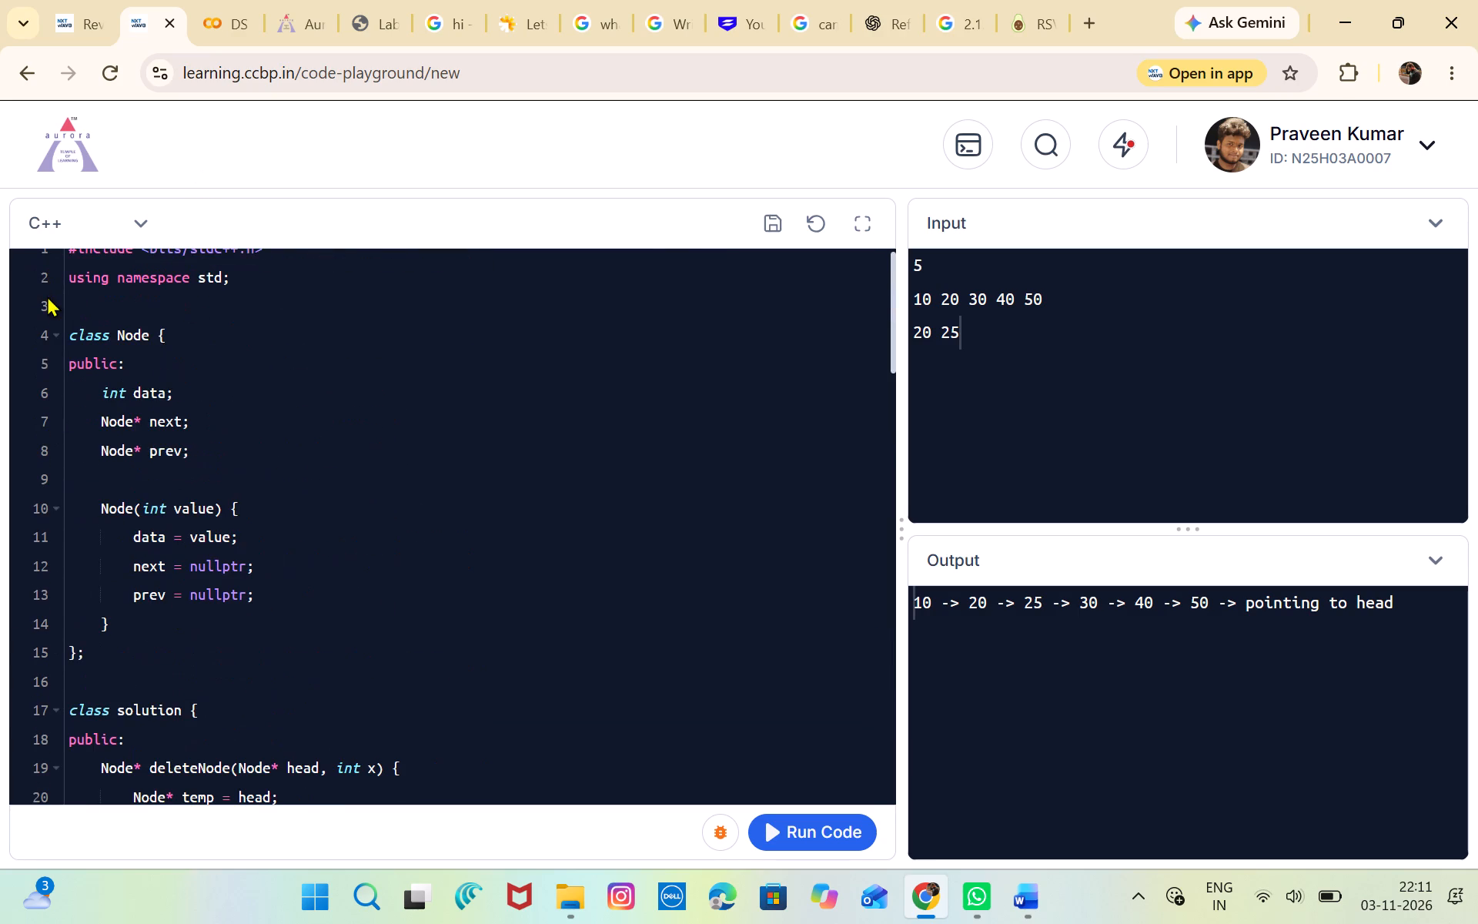
left_click(85, 315)
key("BackSpace")
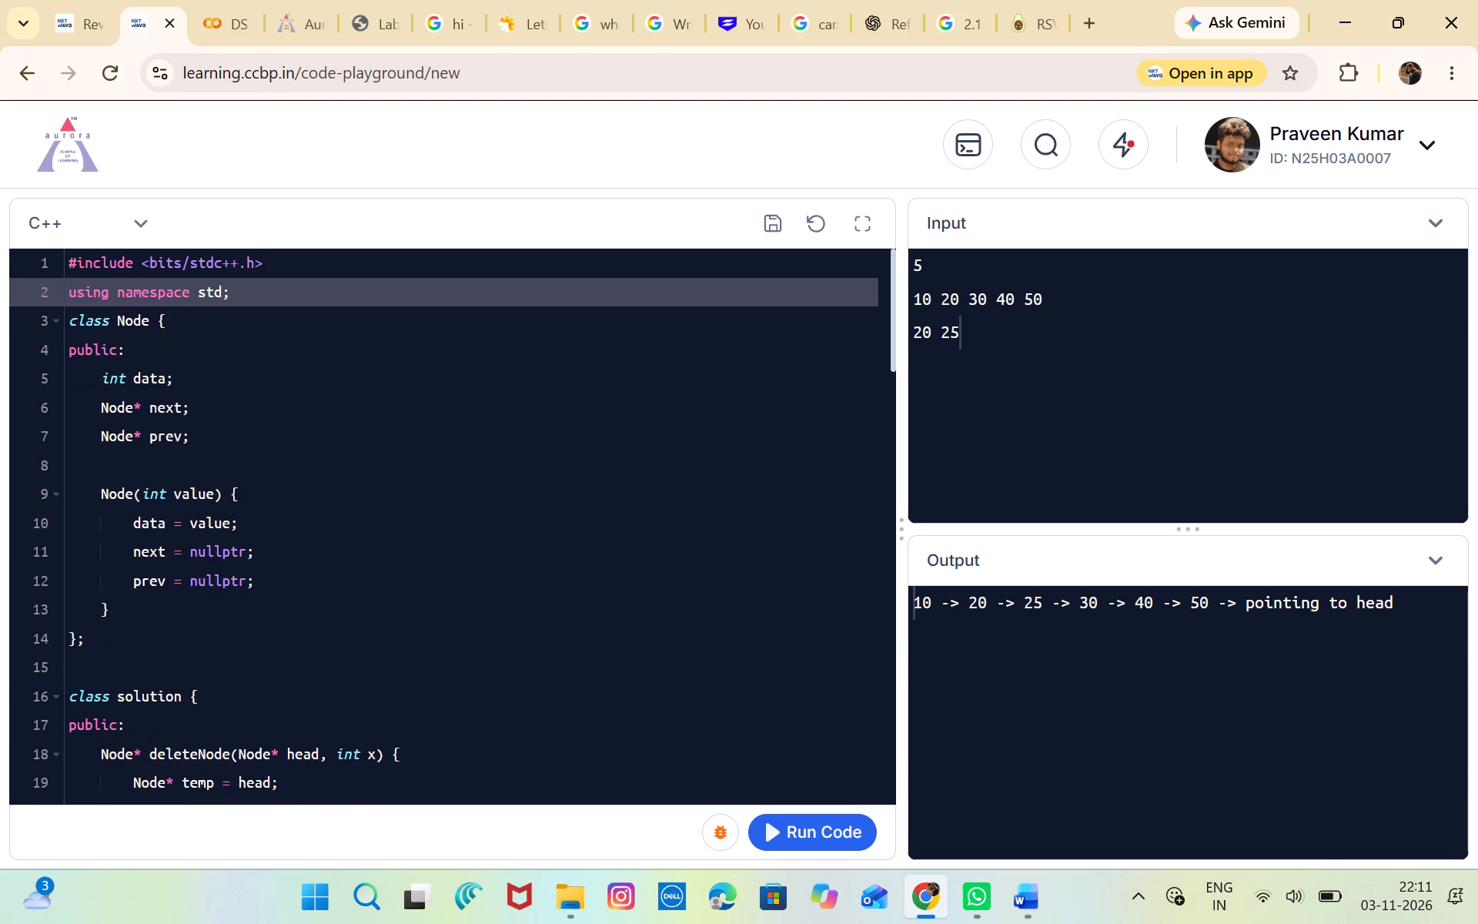
left_click(132, 464)
key("BackSpace")
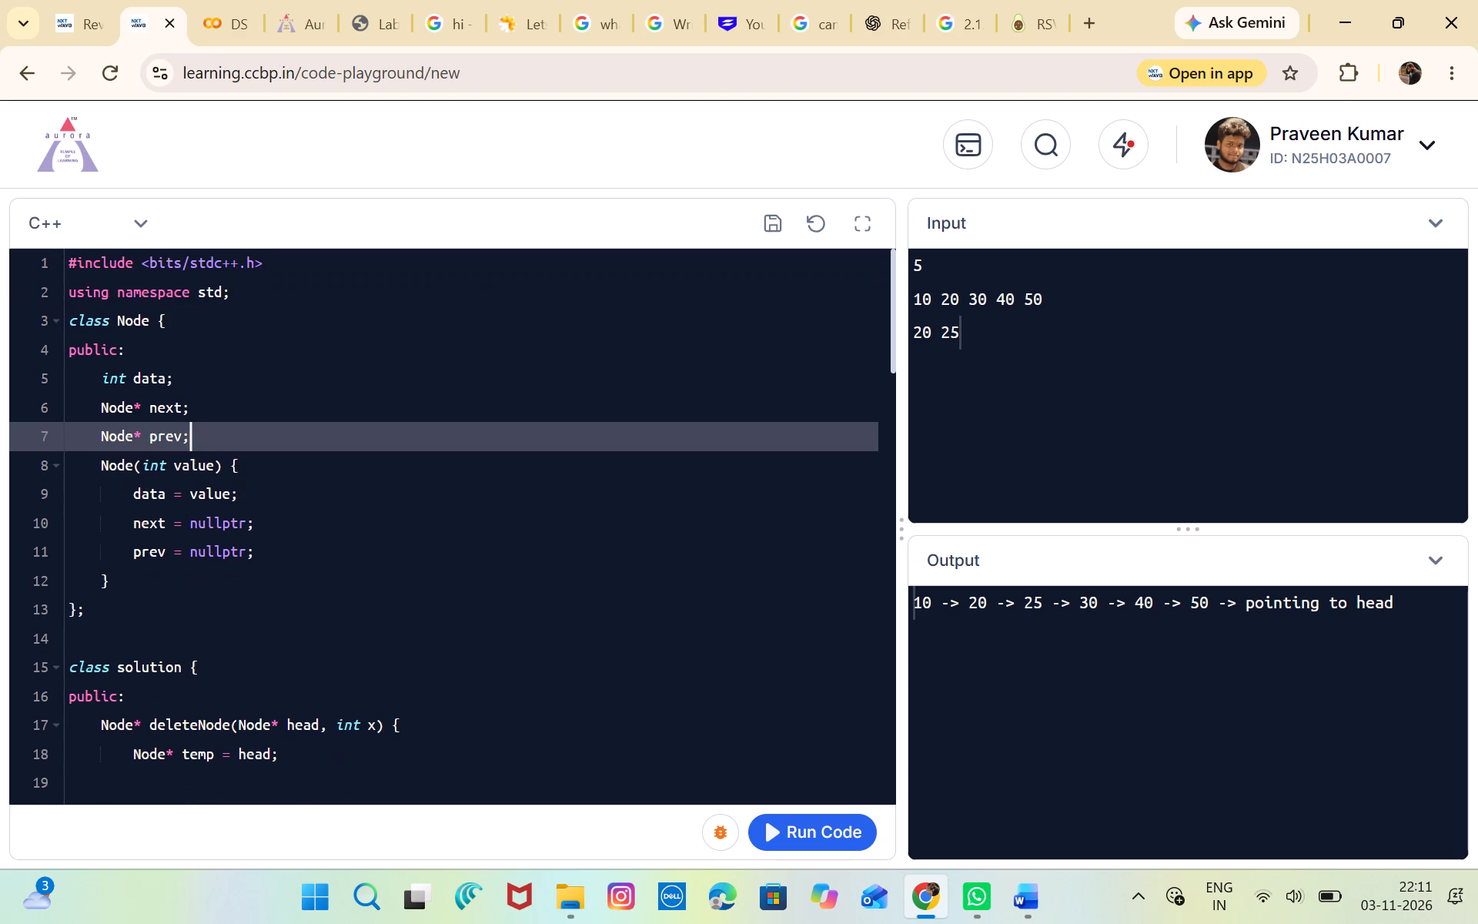
left_click(118, 645)
key("BackSpace")
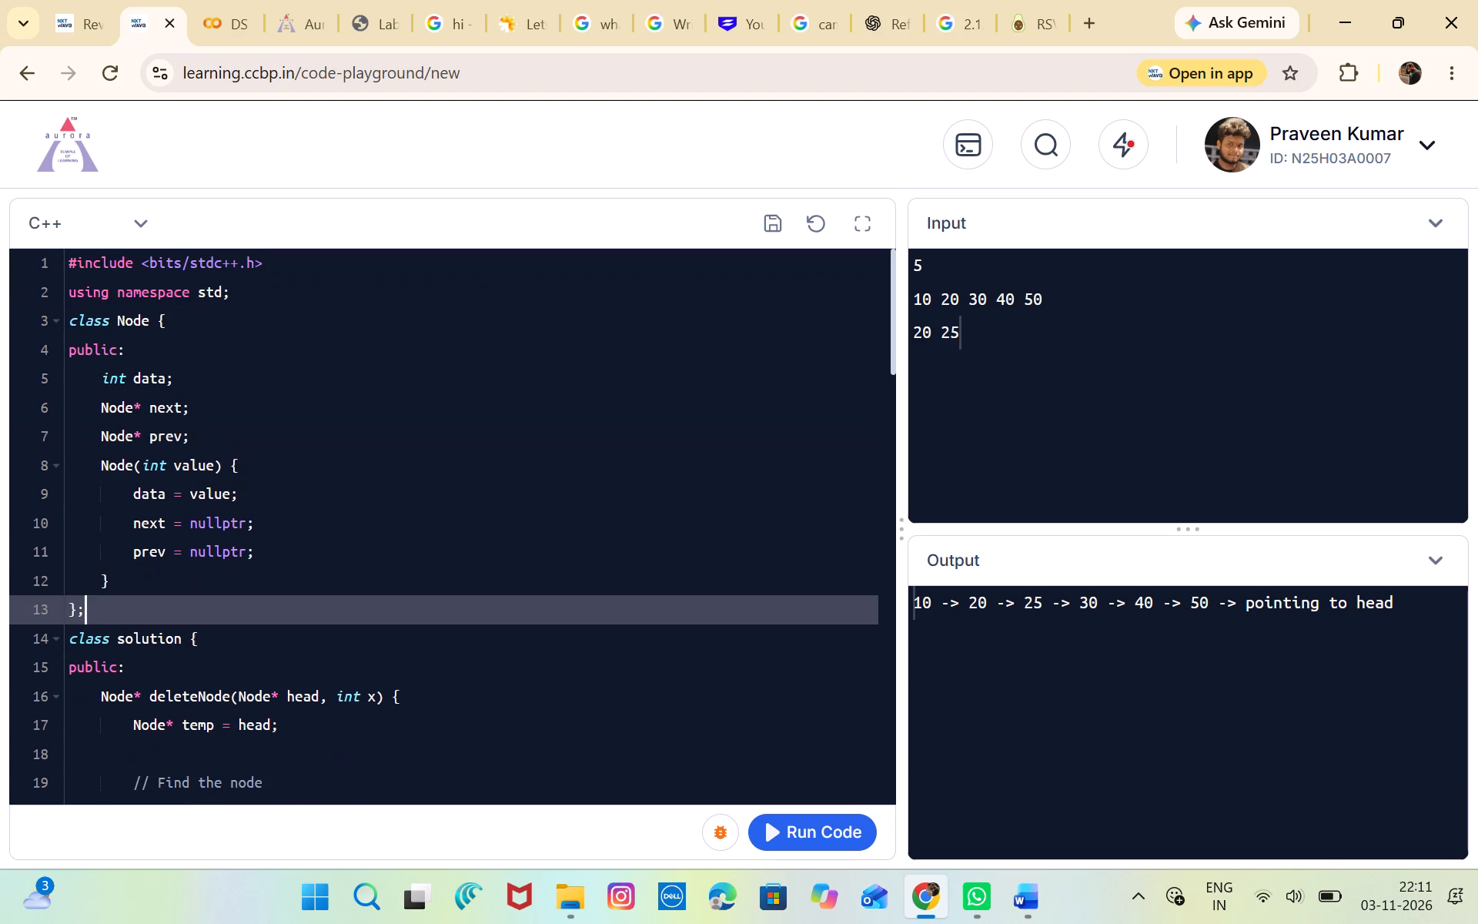
Delete the "// Find the node" and "// If value is not found" comments in deleteNode, along with the blank lines above them.
scroll(118, 645, "down", 2)
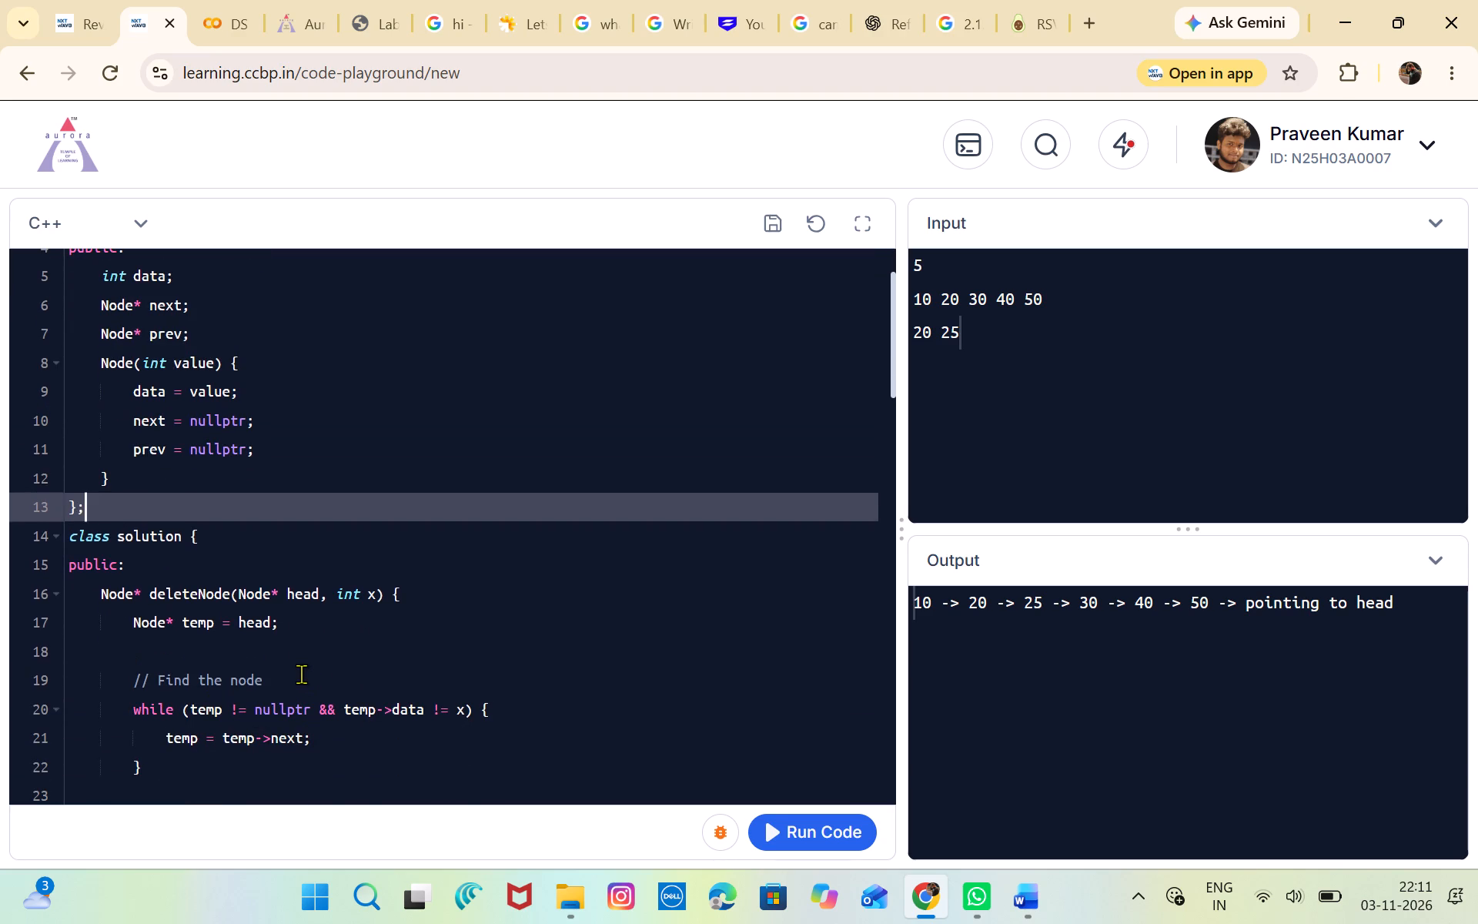
left_click_drag(298, 674, 52, 658)
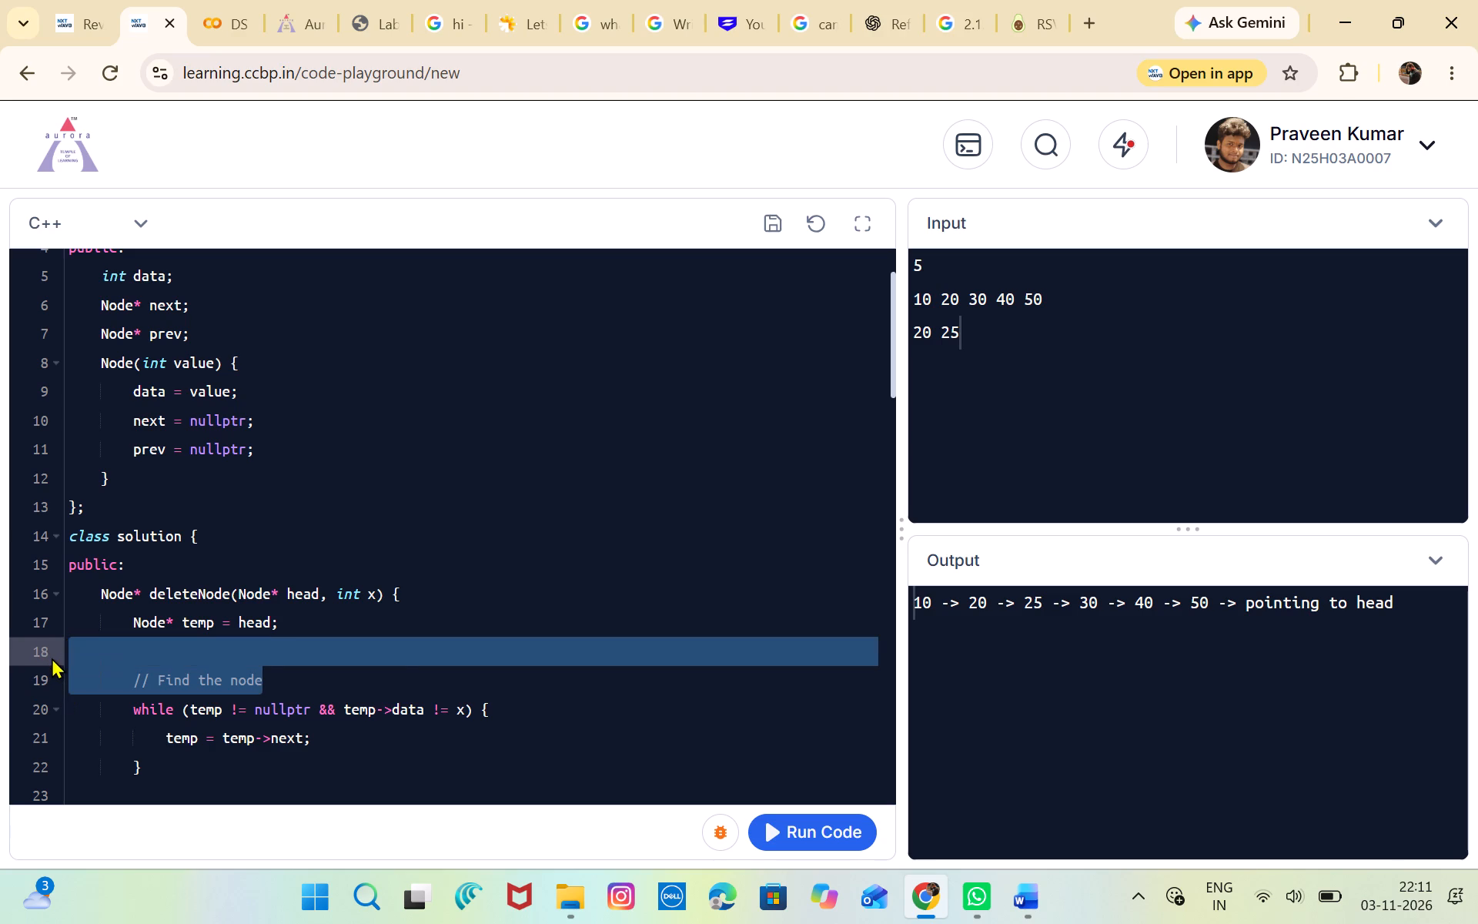
key("BackSpace")
key("BackSpace")
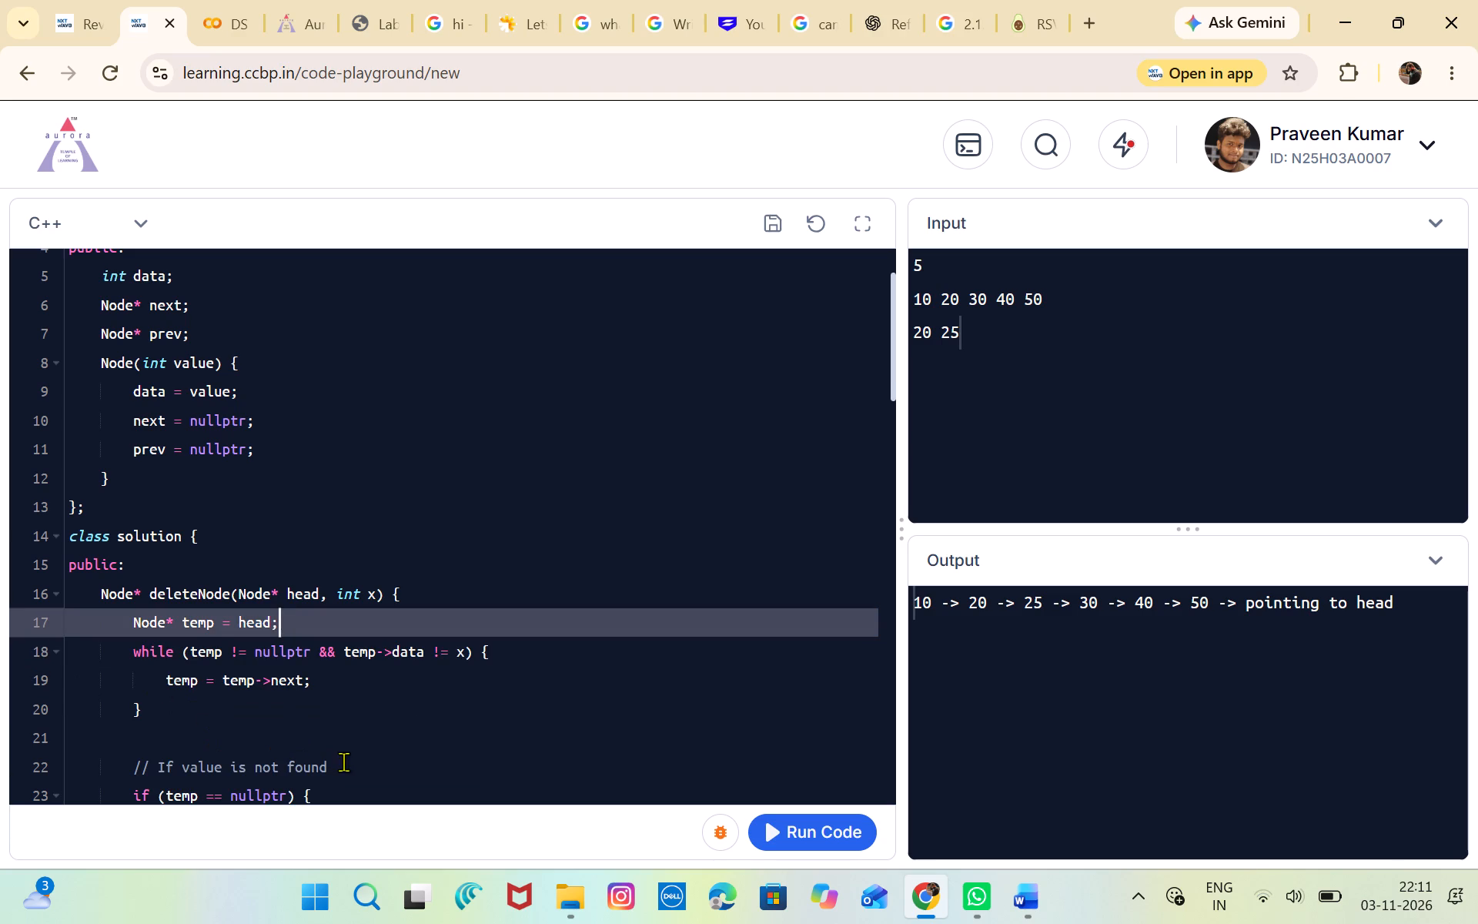
left_click_drag(343, 762, 51, 745)
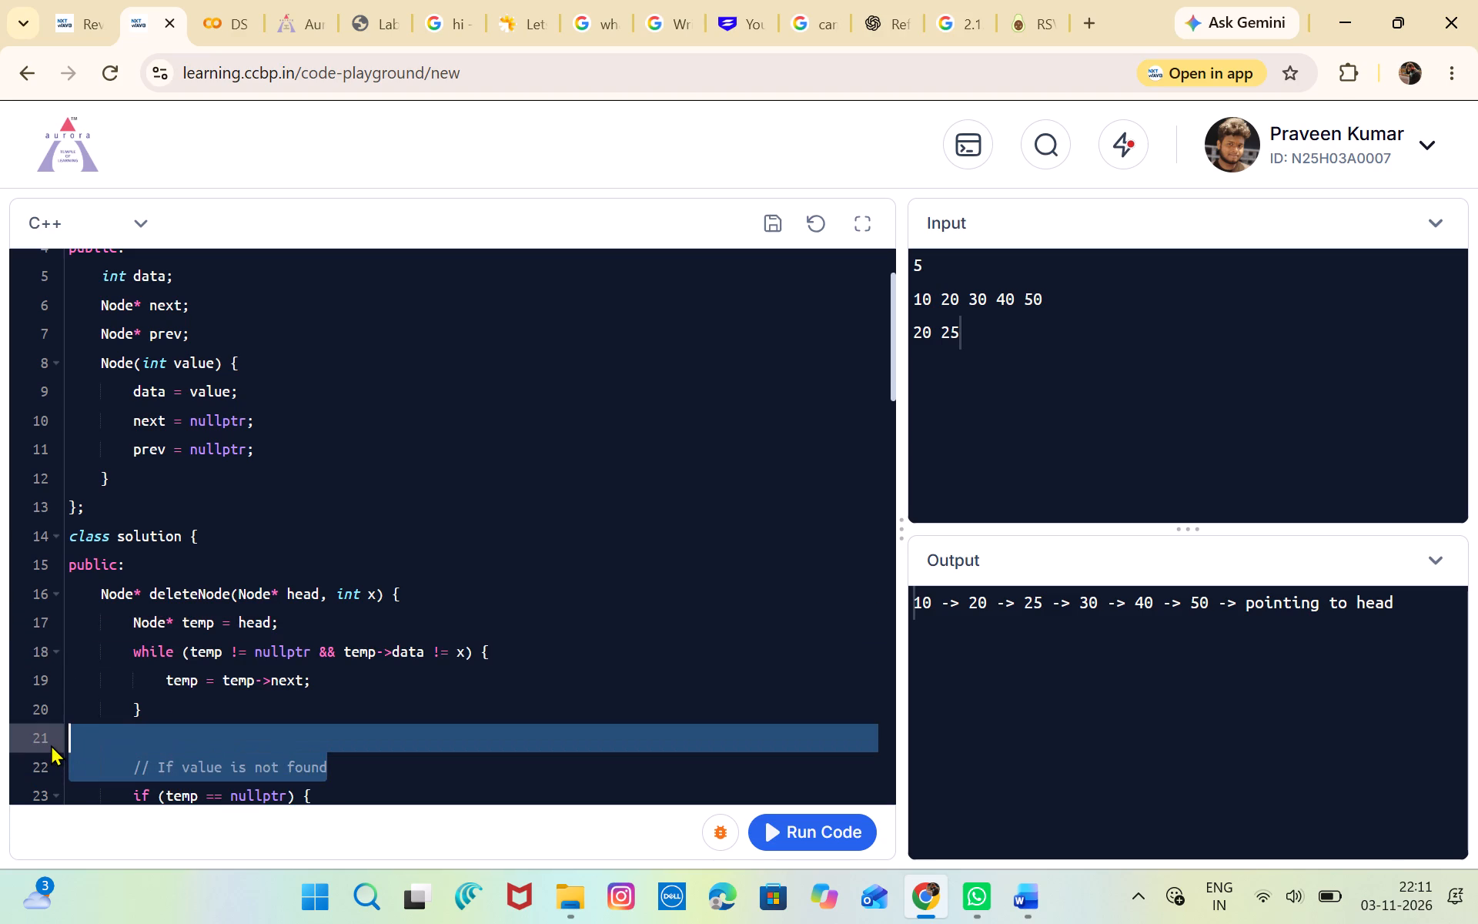
key("BackSpace")
key("BackSpace")
Delete the "// Update previous node" and "// Update next node" comments in deleteNode, along with the blank lines above them.
scroll(51, 745, "down", 2)
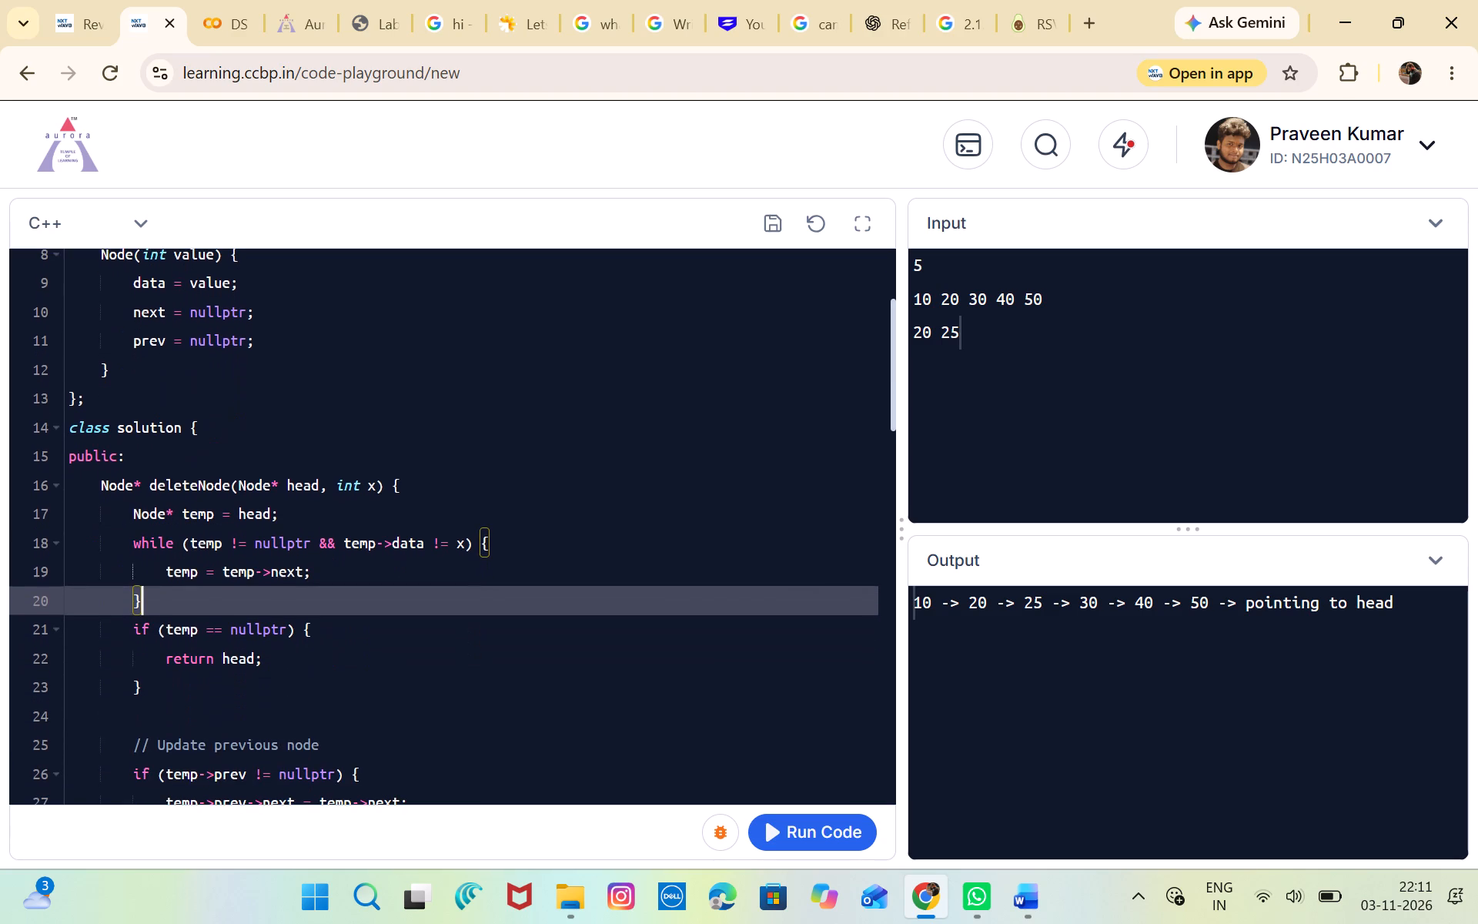
left_click_drag(343, 736, 91, 732)
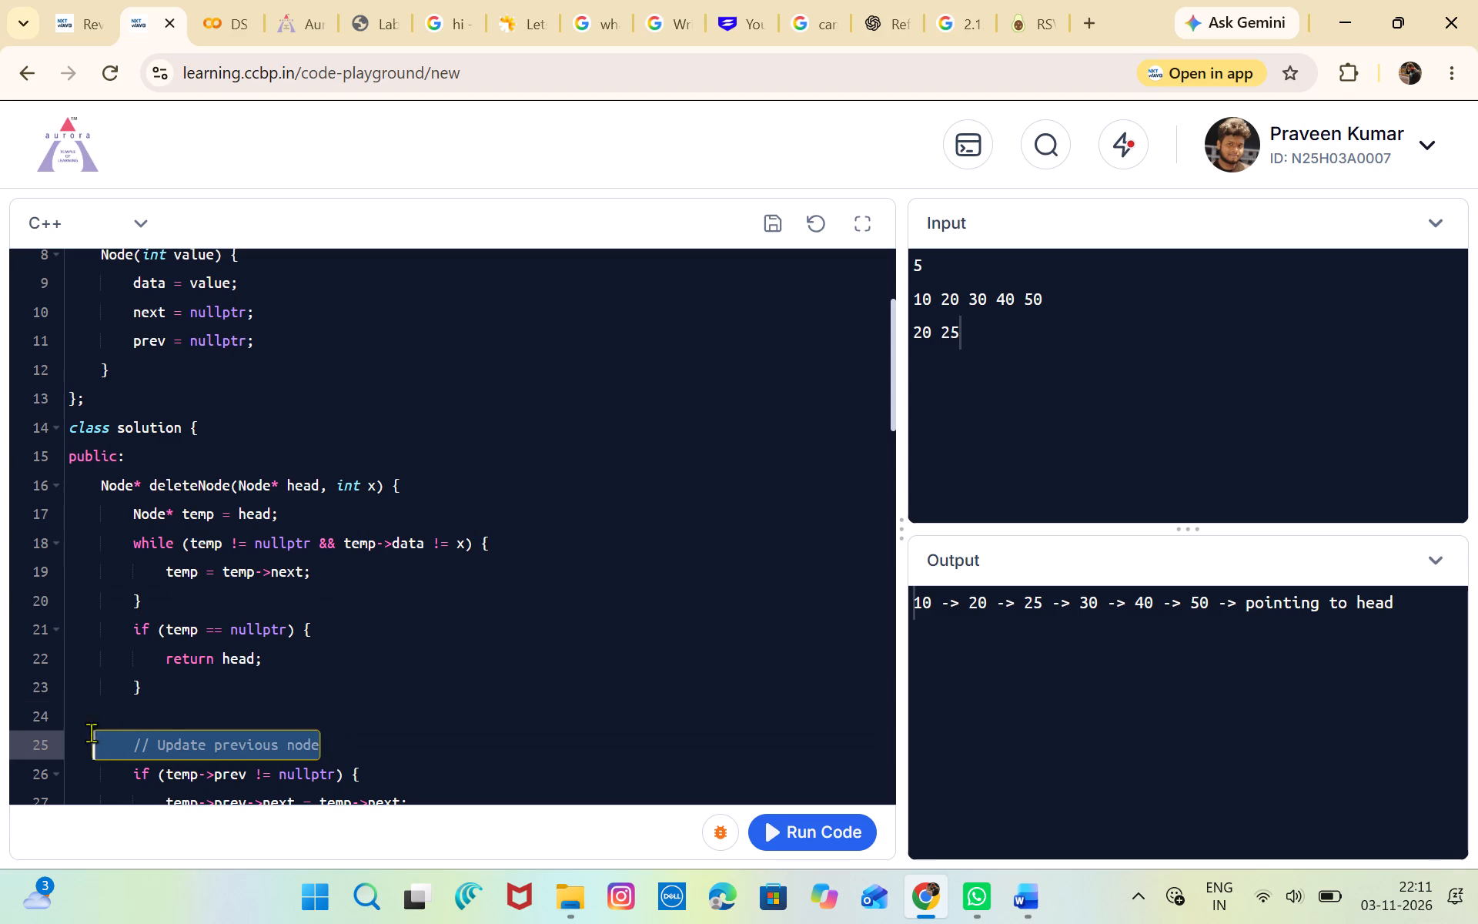
left_click_drag(91, 732, 69, 718)
key("BackSpace")
key("BackSpace")
scroll(69, 718, "down", 2)
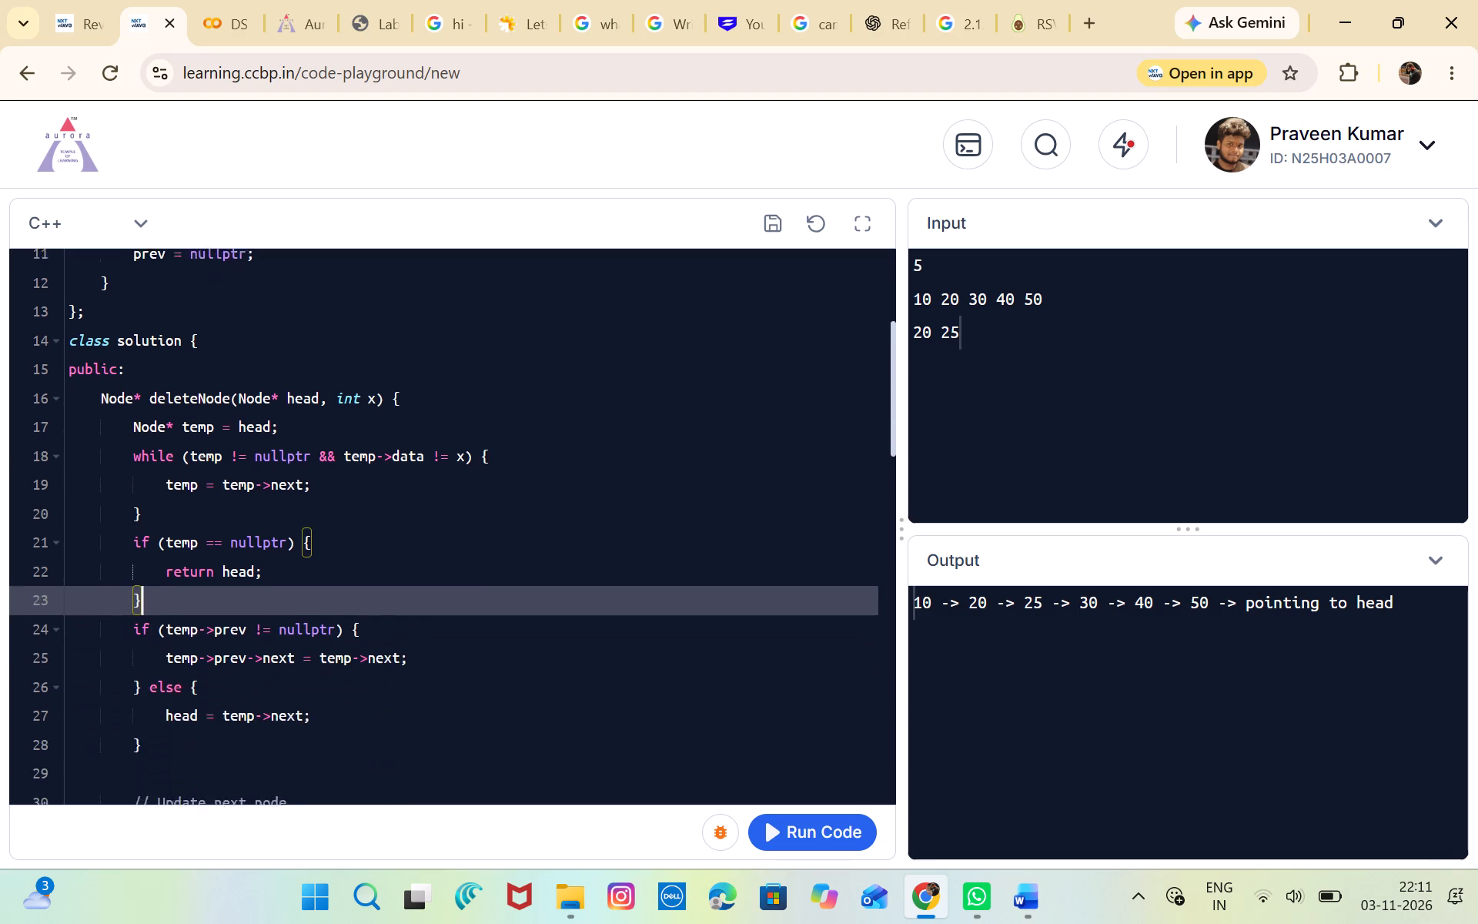
scroll(69, 718, "down", 2)
left_click_drag(326, 667, 0, 644)
key("BackSpace")
key("BackSpace")
Remove the blank lines above "delete temp;" in deleteNode and above the main function.
scroll(0, 644, "down", 1)
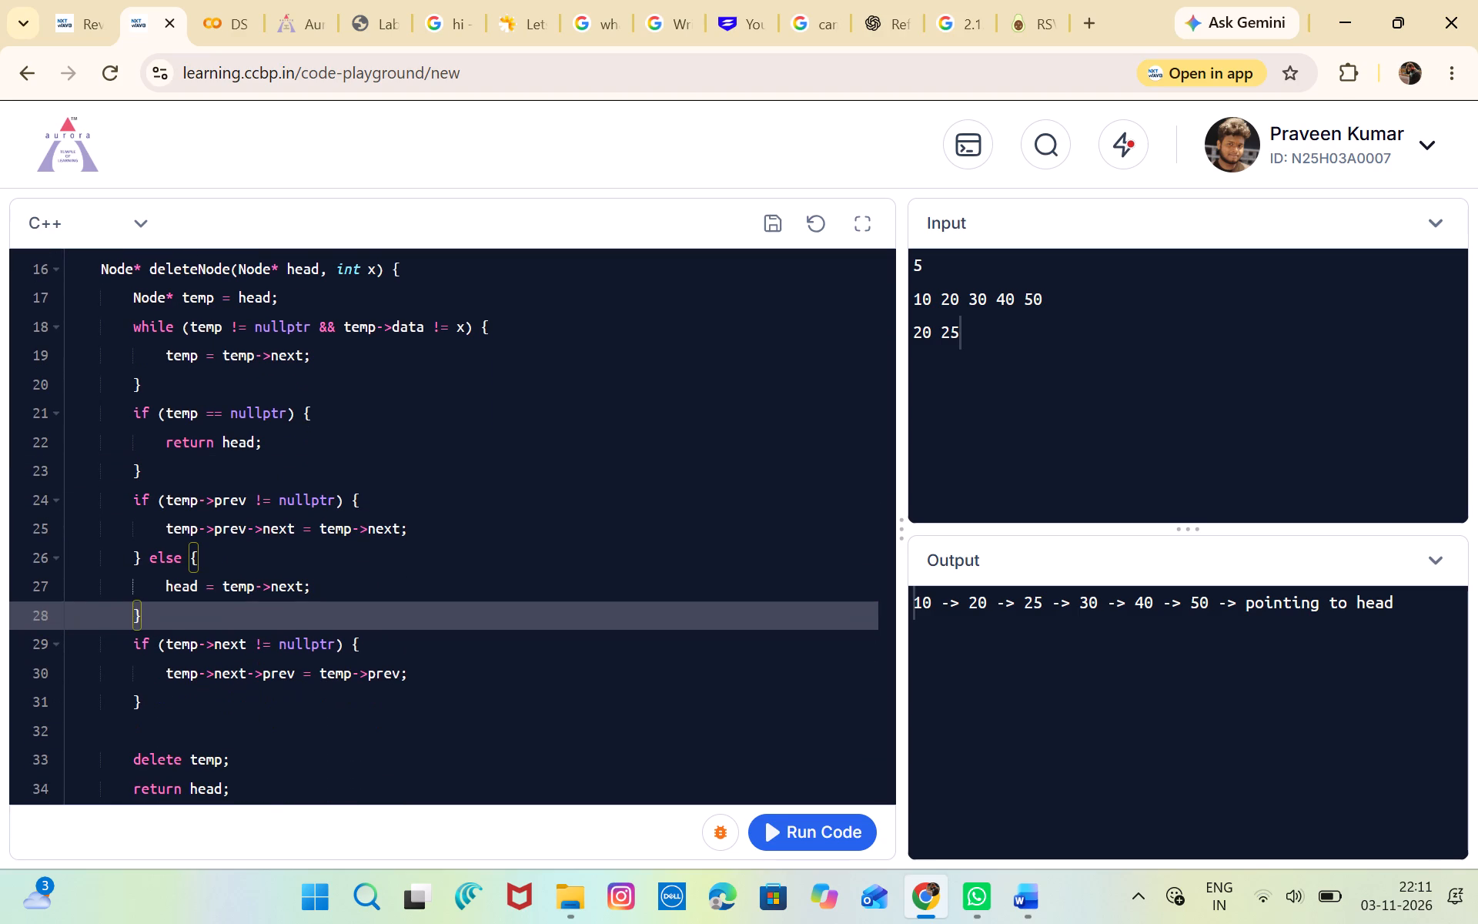
scroll(0, 644, "down", 1)
scroll(271, 548, "down", 5)
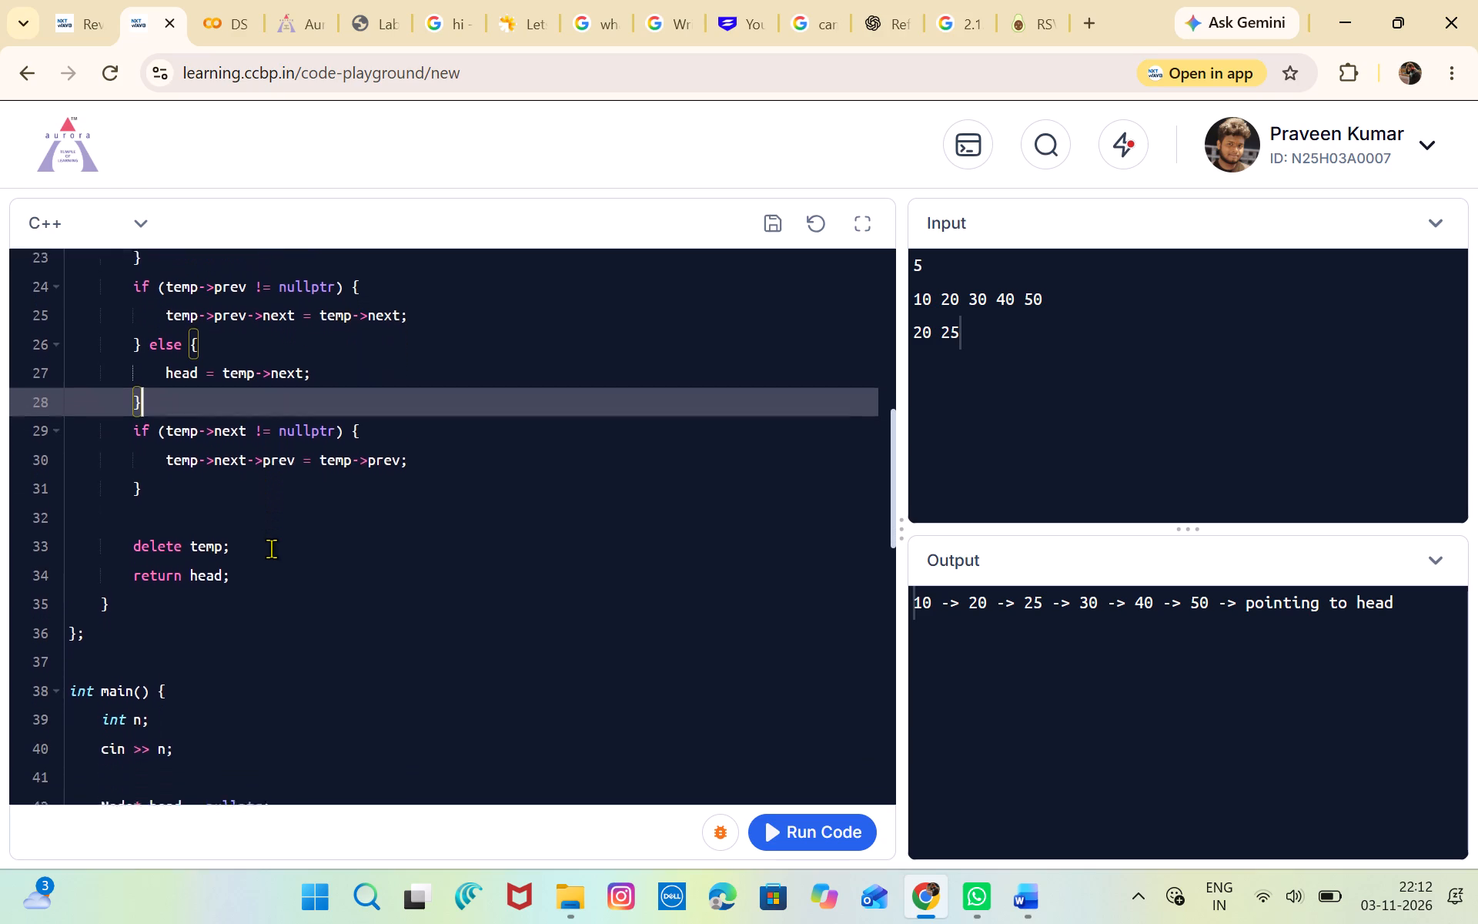
scroll(271, 548, "down", 1)
left_click(144, 502)
key("BackSpace")
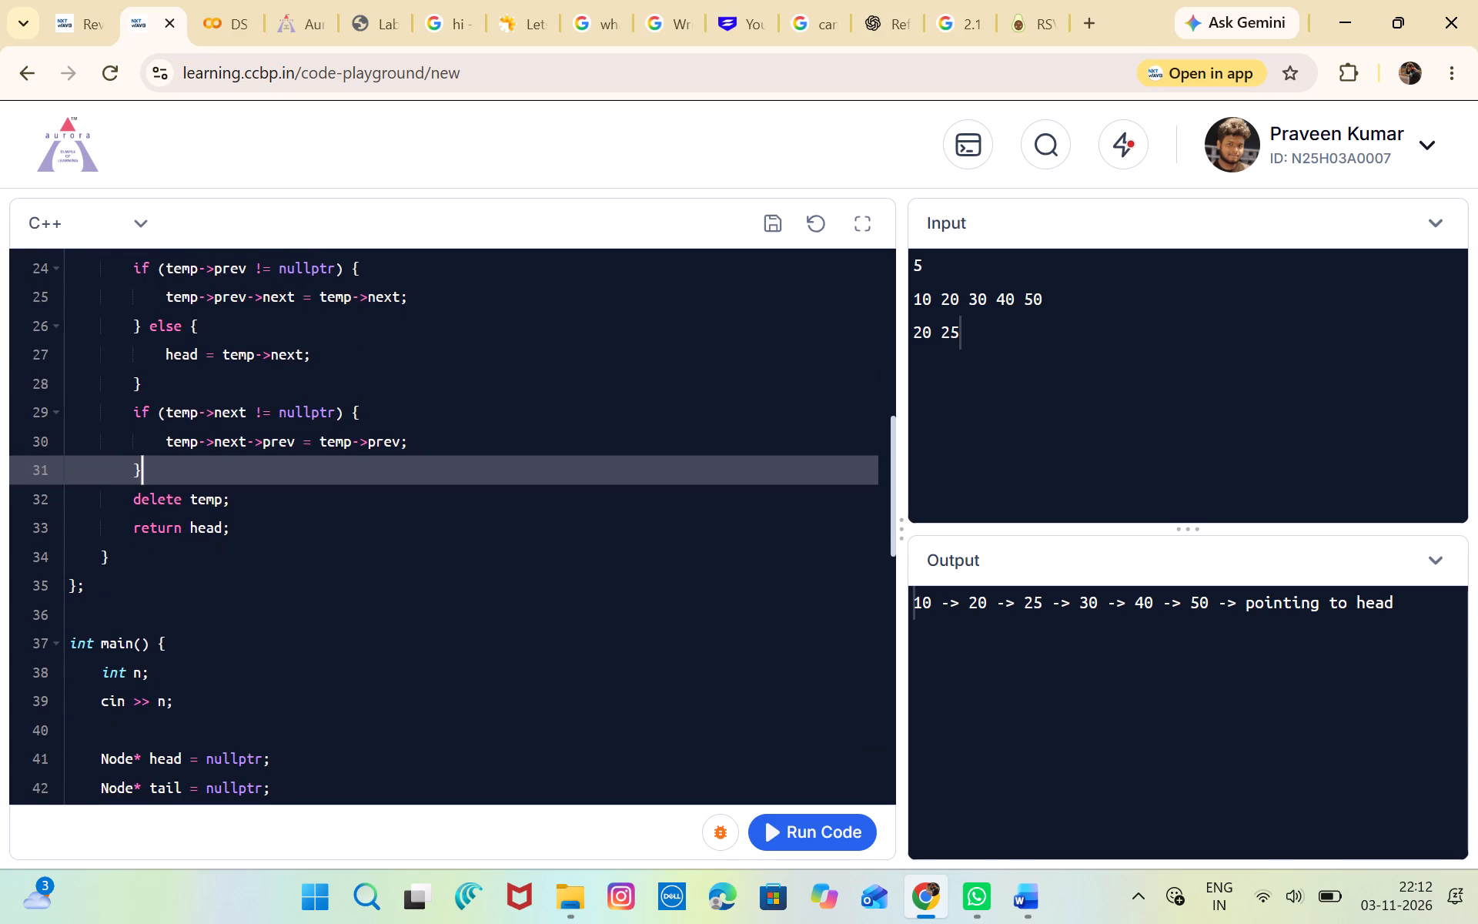
left_click(82, 621)
key("BackSpace")
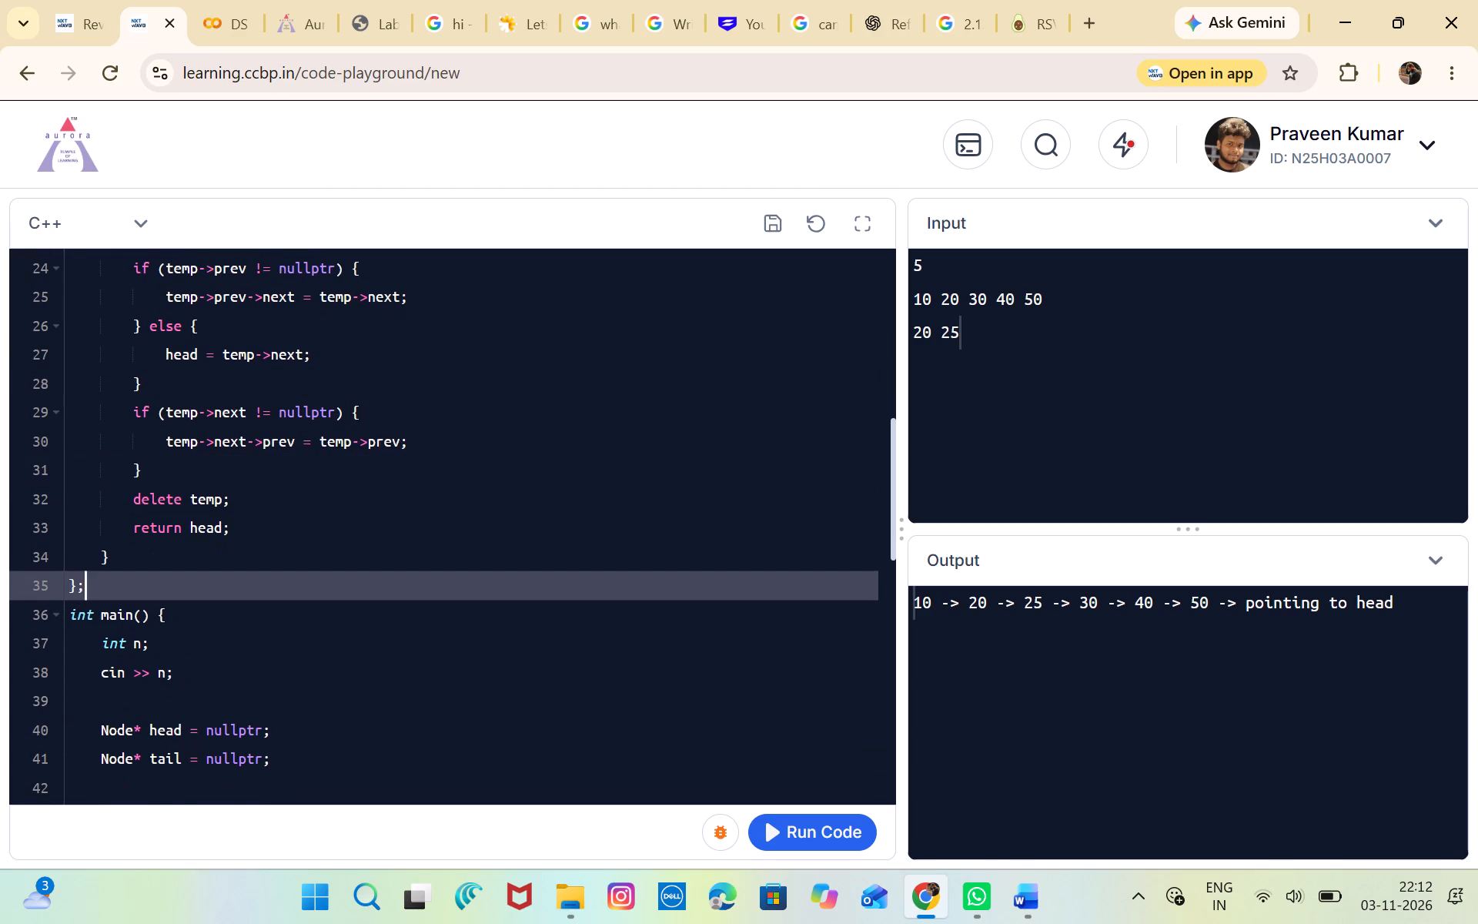
In main, remove the blank line after "cin >> n;" and the "// Create doubly linked list" comment with its blank line.
scroll(82, 621, "down", 1)
left_click(117, 639)
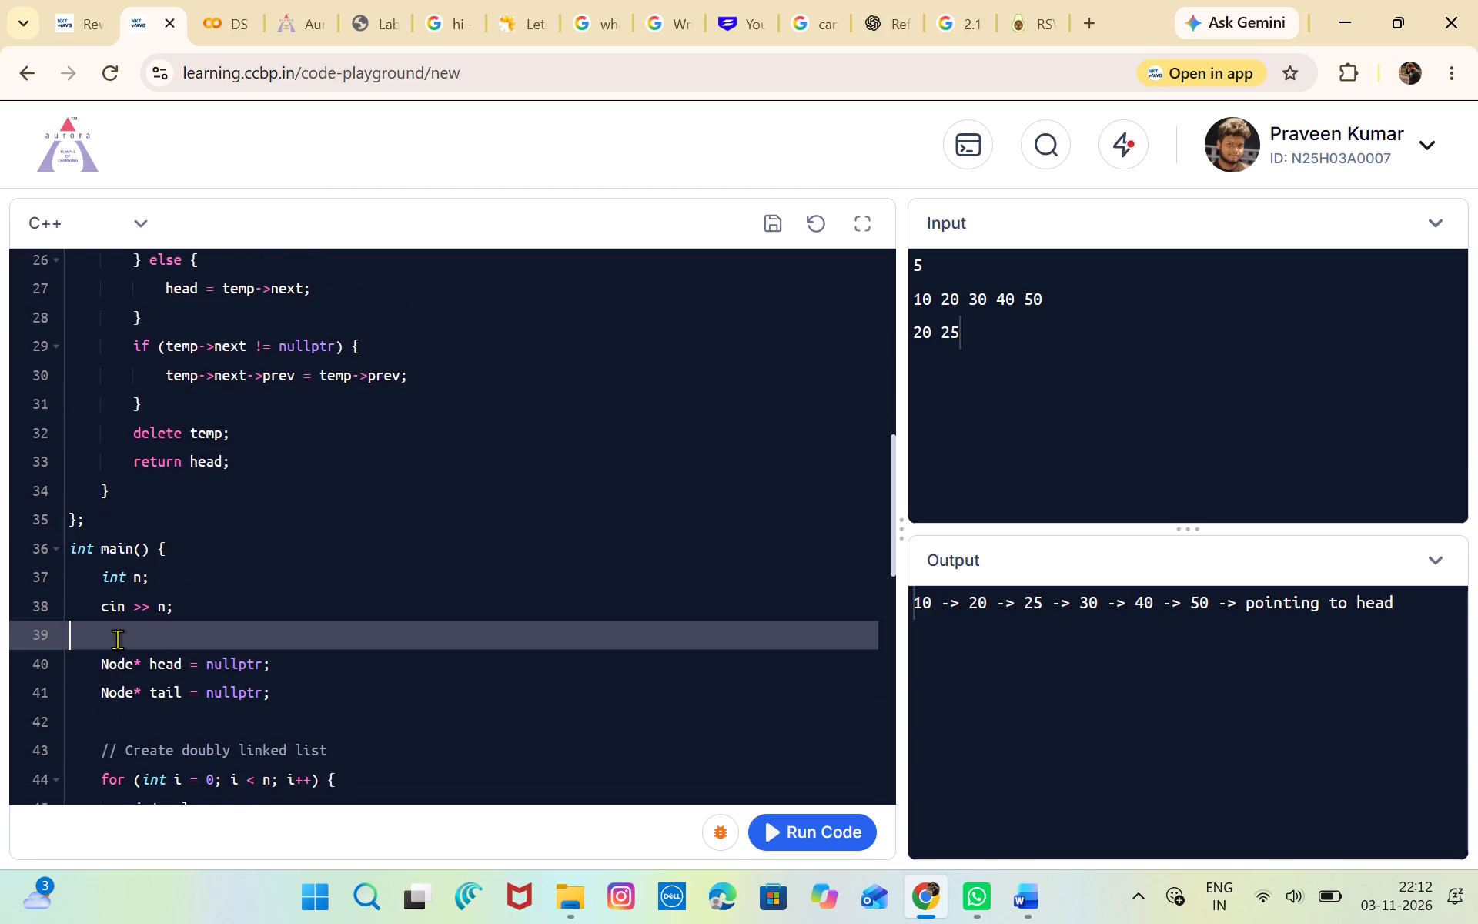
key("BackSpace")
scroll(117, 639, "down", 1)
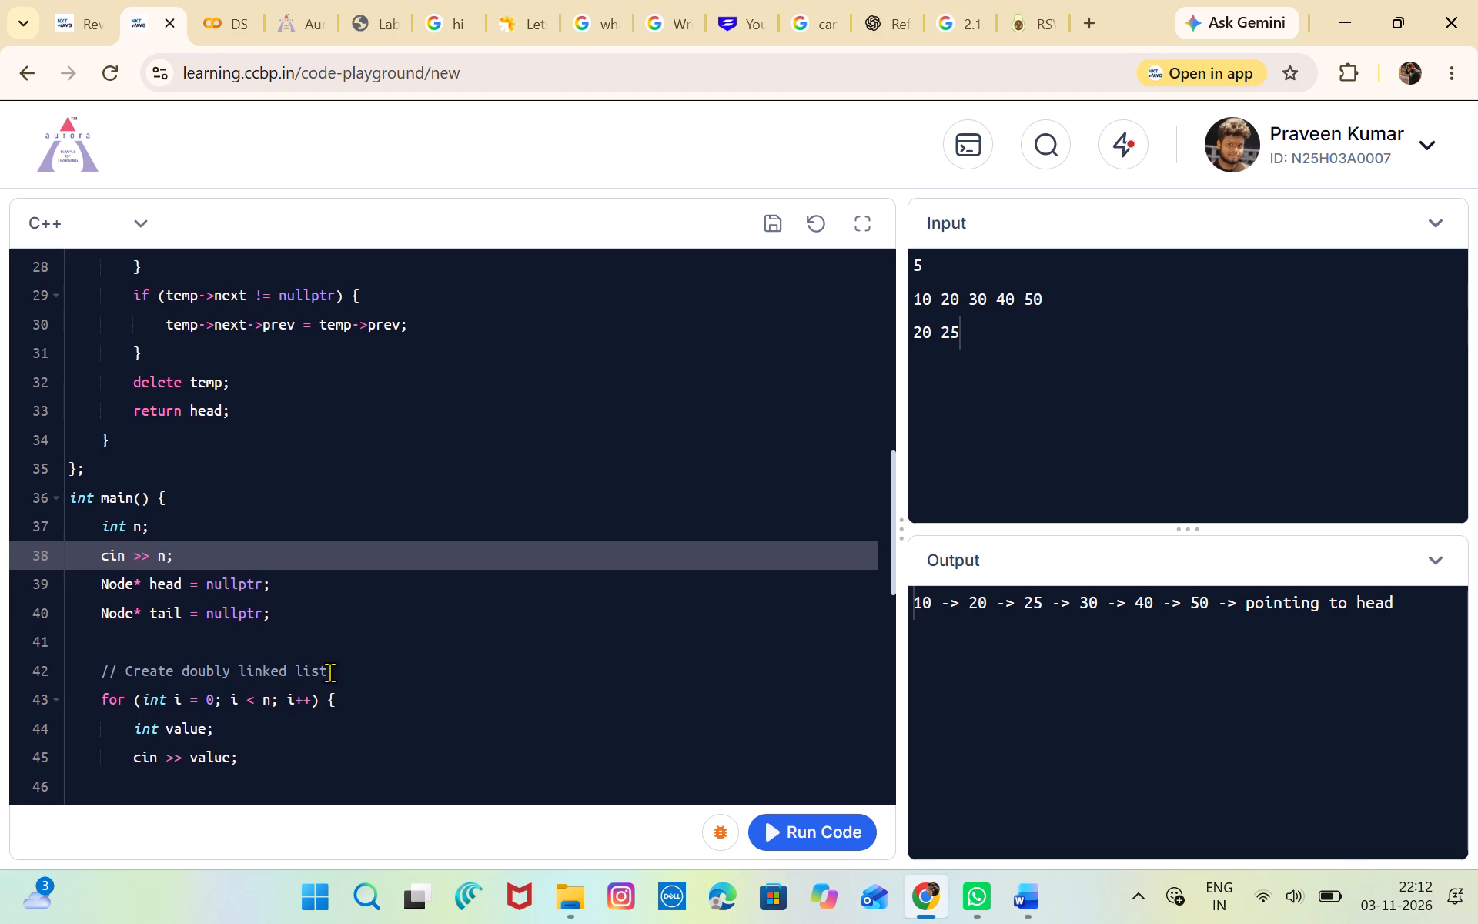
left_click_drag(329, 672, 42, 667)
key("BackSpace")
key("BackSpace")
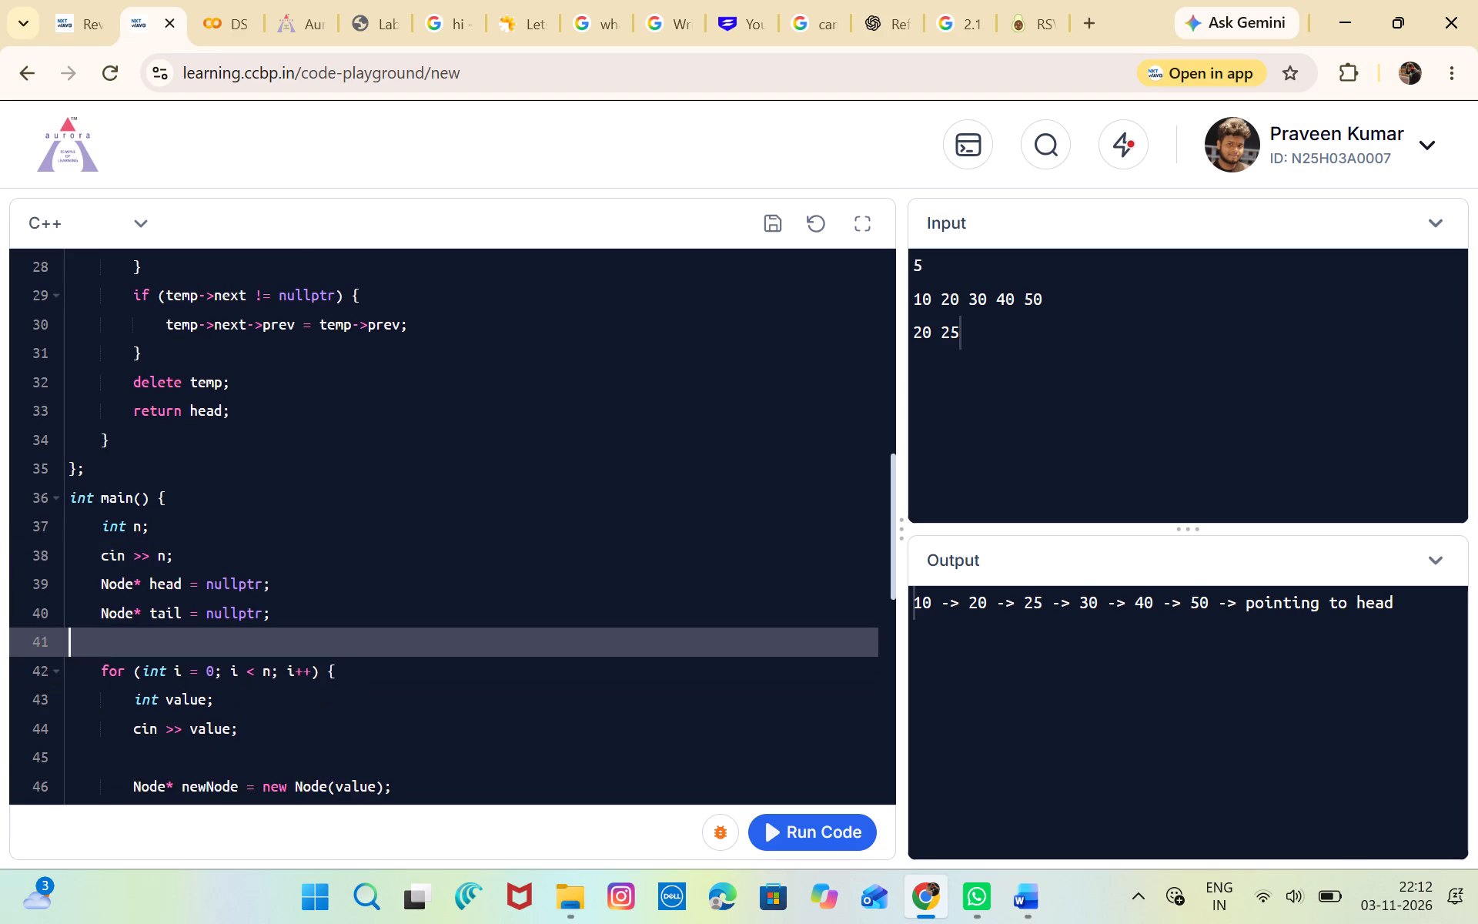
key("BackSpace")
Remove the blank lines before and after the newNode creation line in main's list-building loop.
scroll(148, 687, "down", 2)
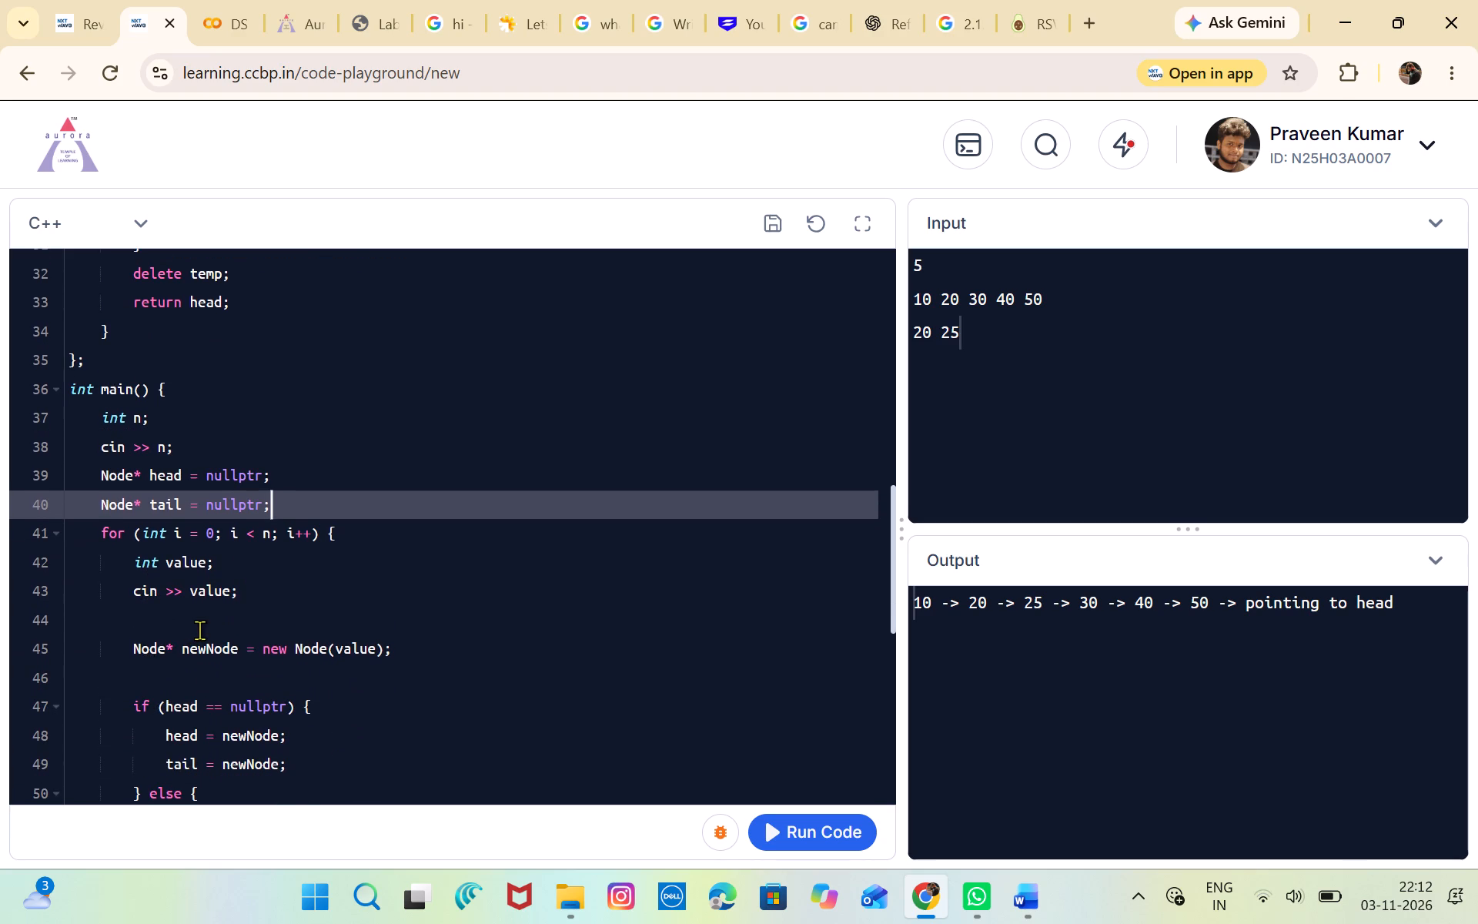
left_click(202, 628)
key("BackSpace")
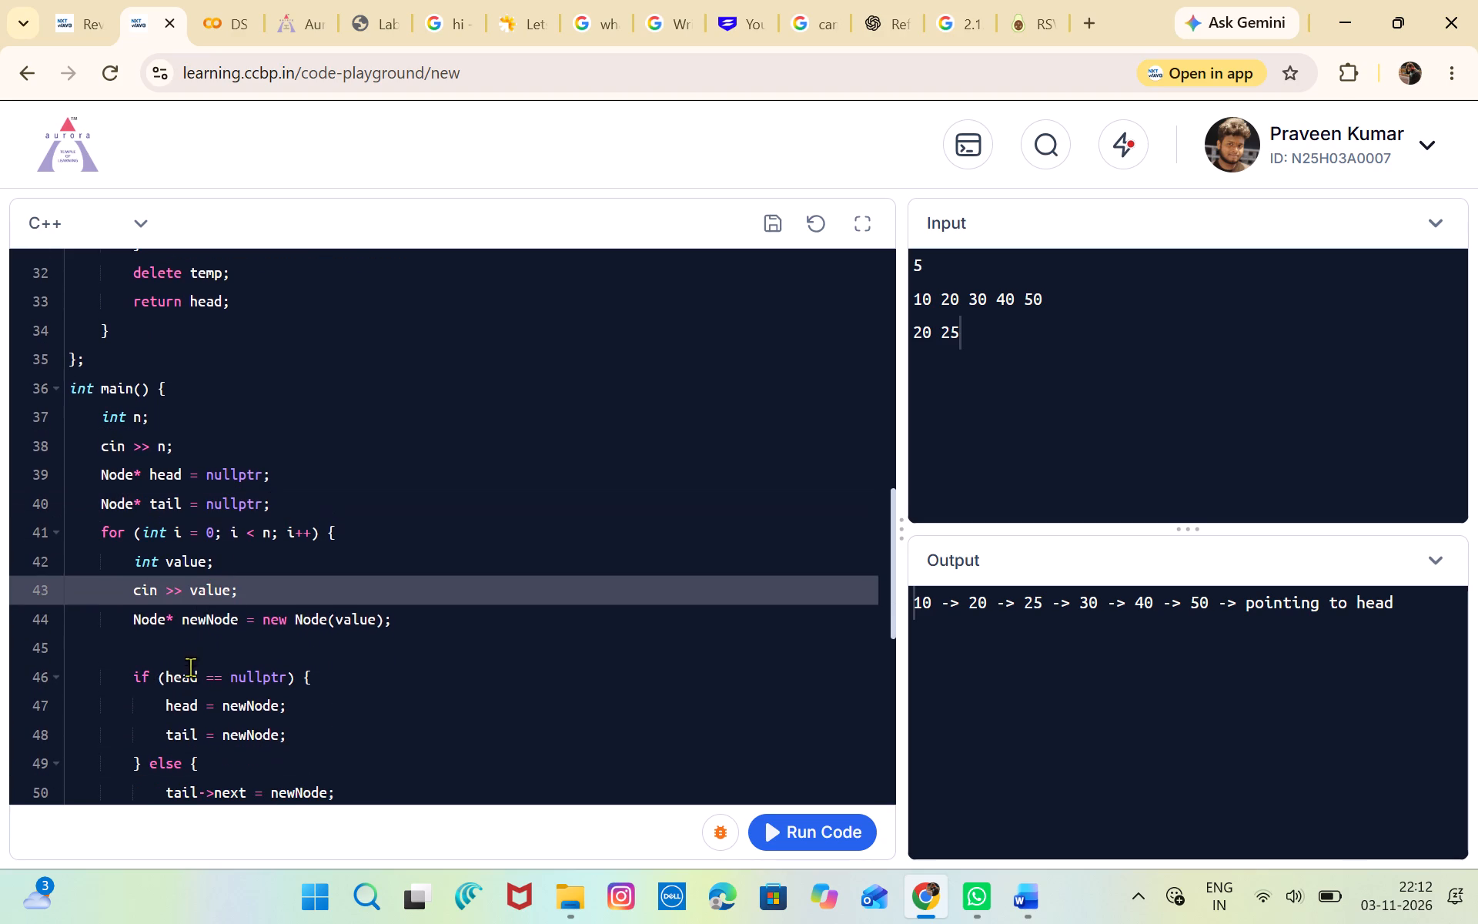
left_click(182, 648)
key("BackSpace")
Examine where the tail pointer is declared and used in main, searching the code for "tail".
scroll(182, 648, "down", 6)
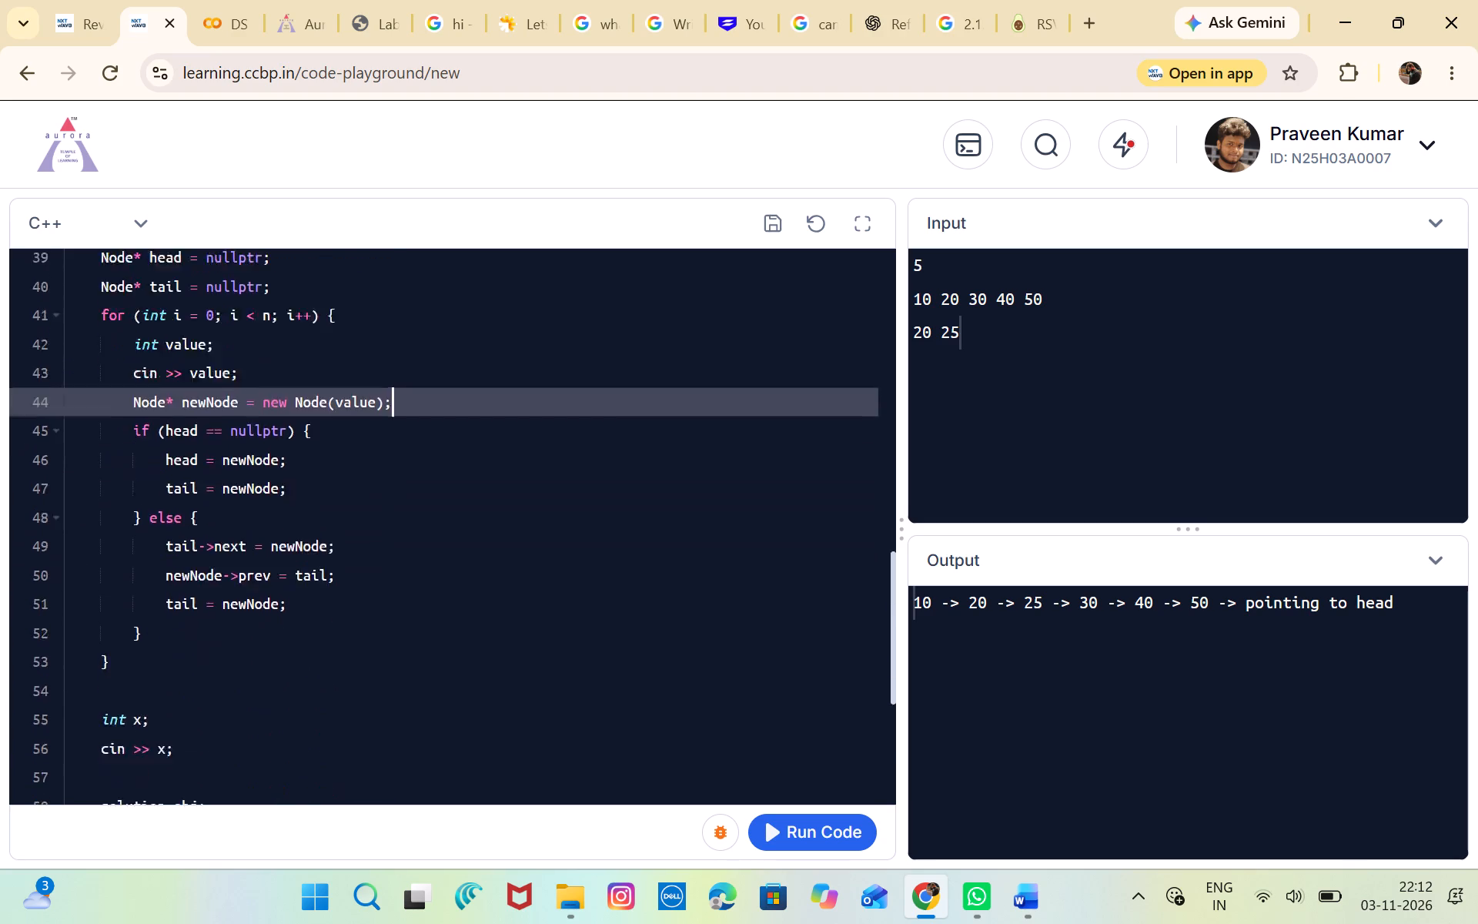
scroll(182, 648, "down", 1)
scroll(183, 548, "up", 2)
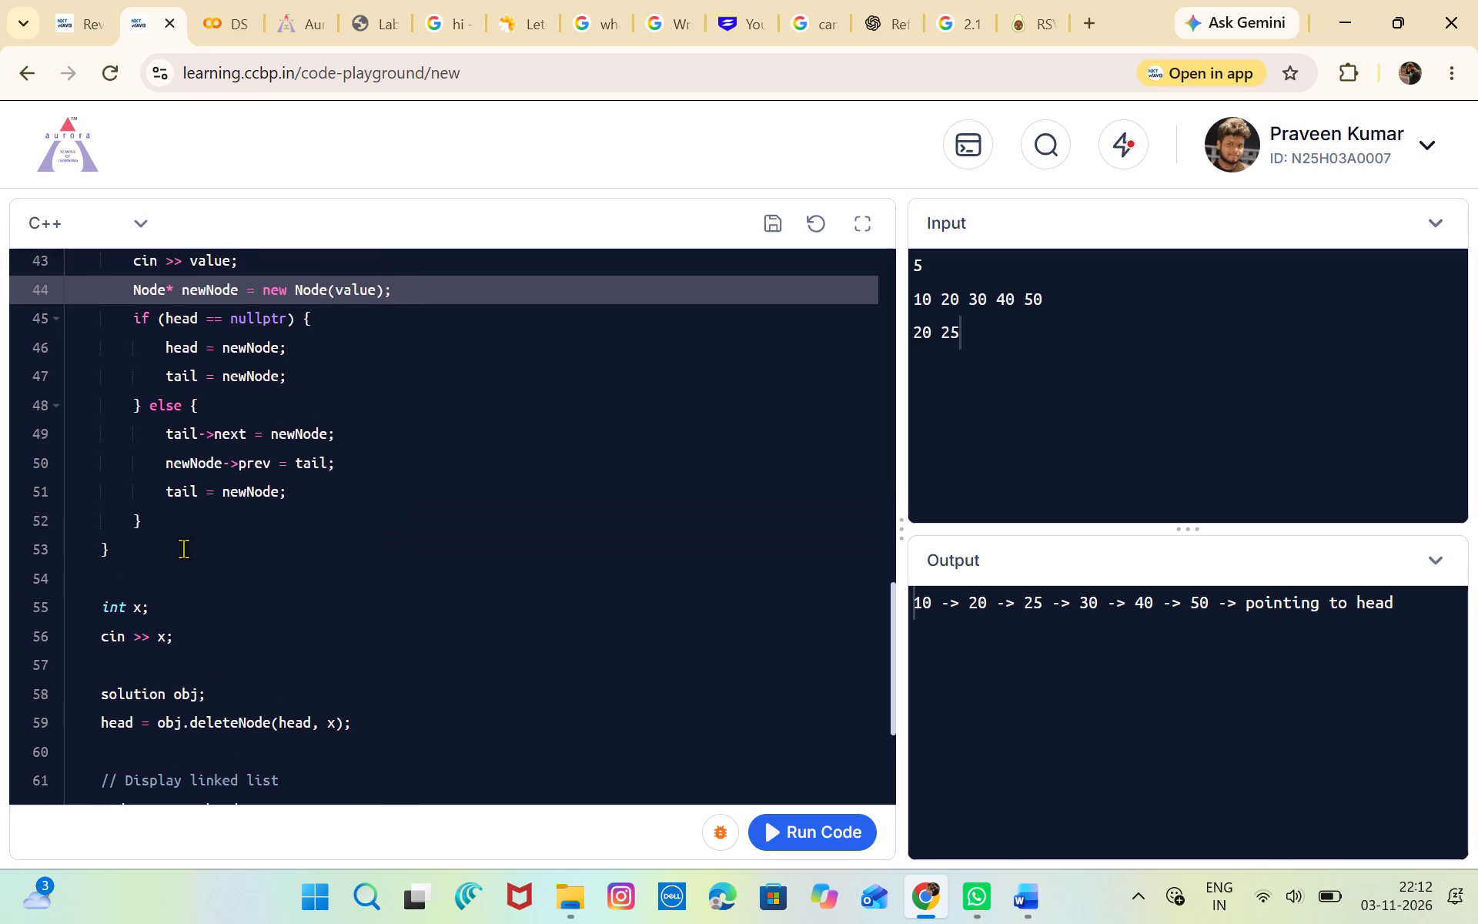
scroll(190, 688, "up", 1)
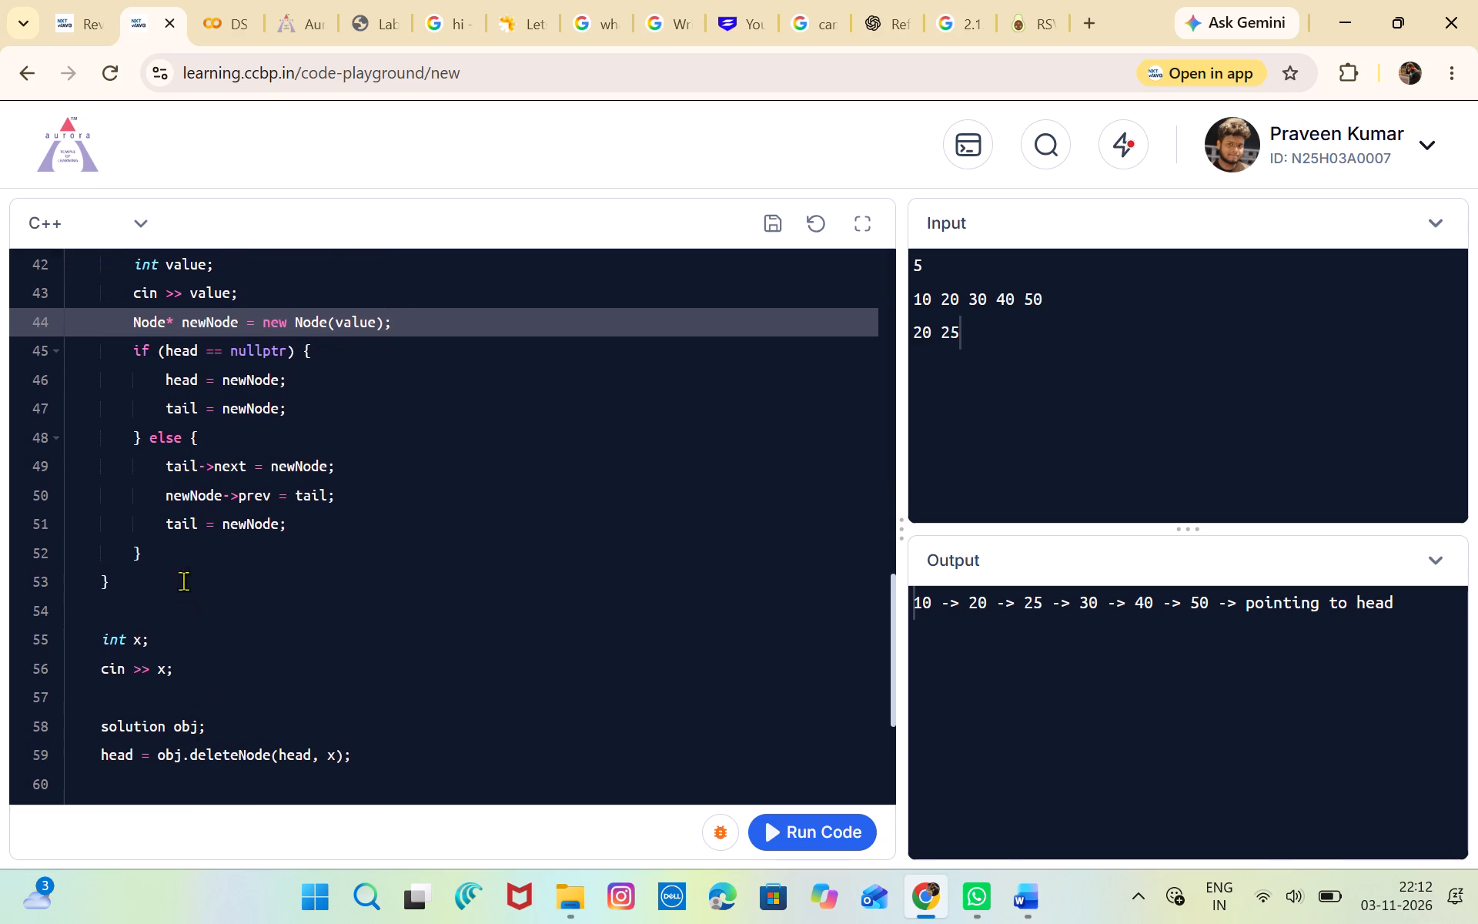
left_click_drag(198, 520, 168, 526)
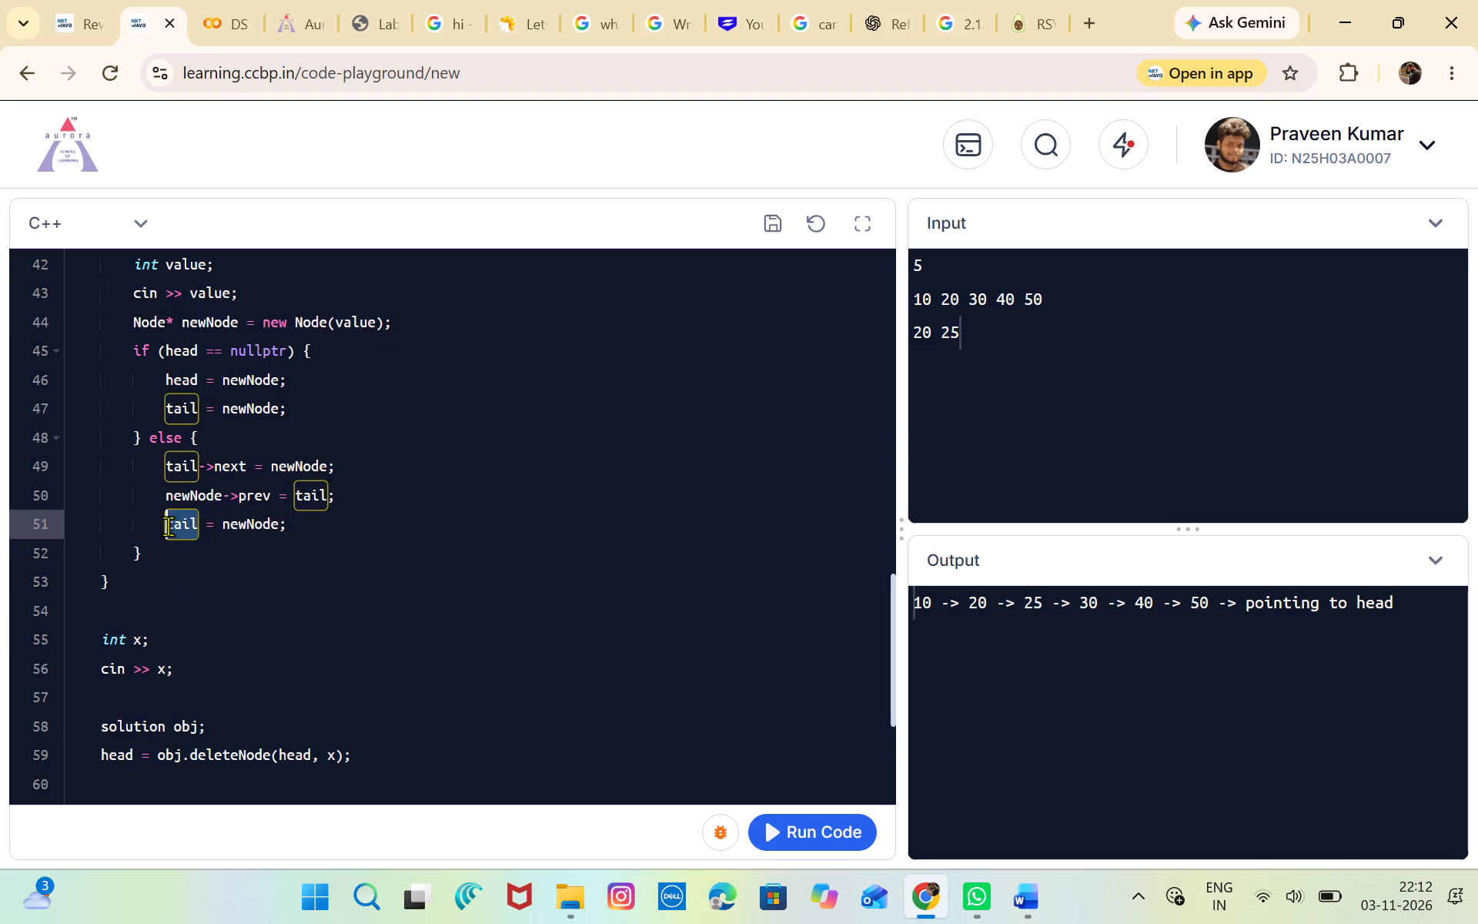
left_click_drag(168, 526, 162, 525)
scroll(470, 542, "up", 6)
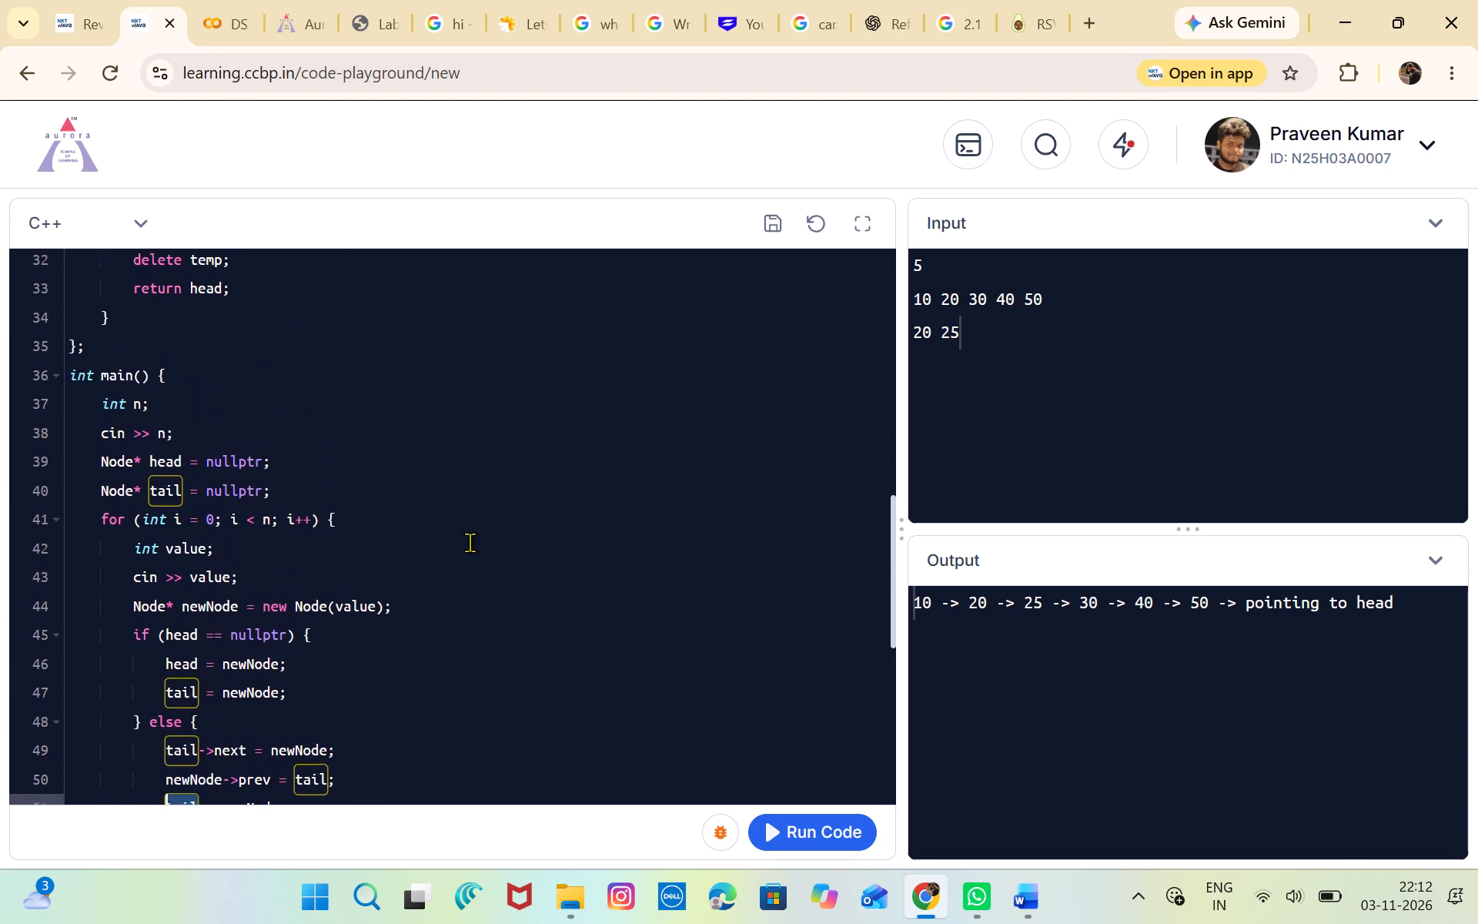
scroll(470, 542, "down", 2)
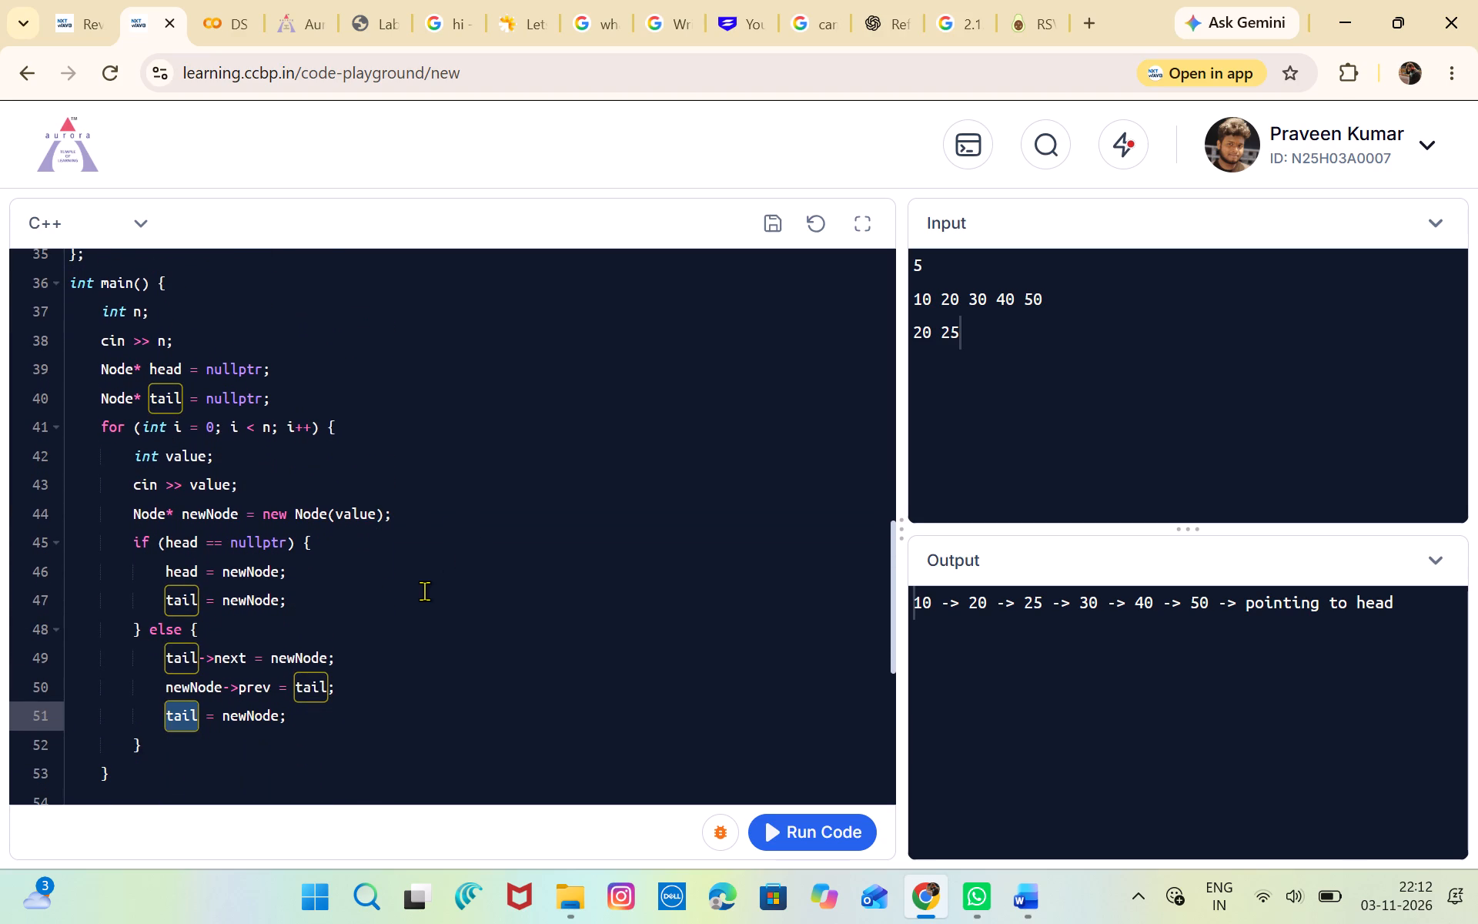
key("ctrl+f")
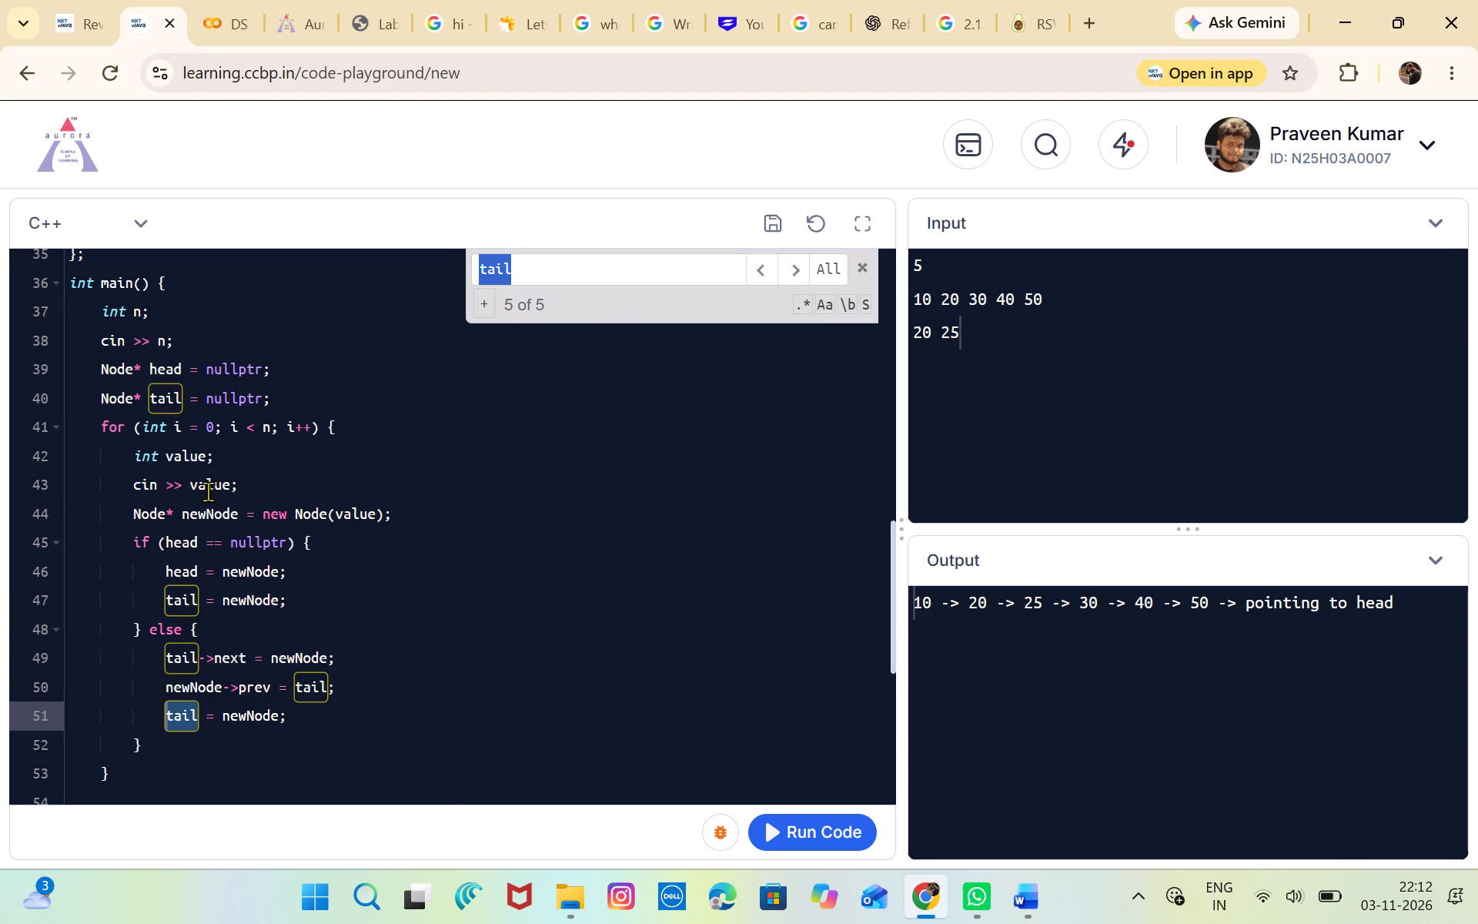
scroll(471, 608, "up", 1)
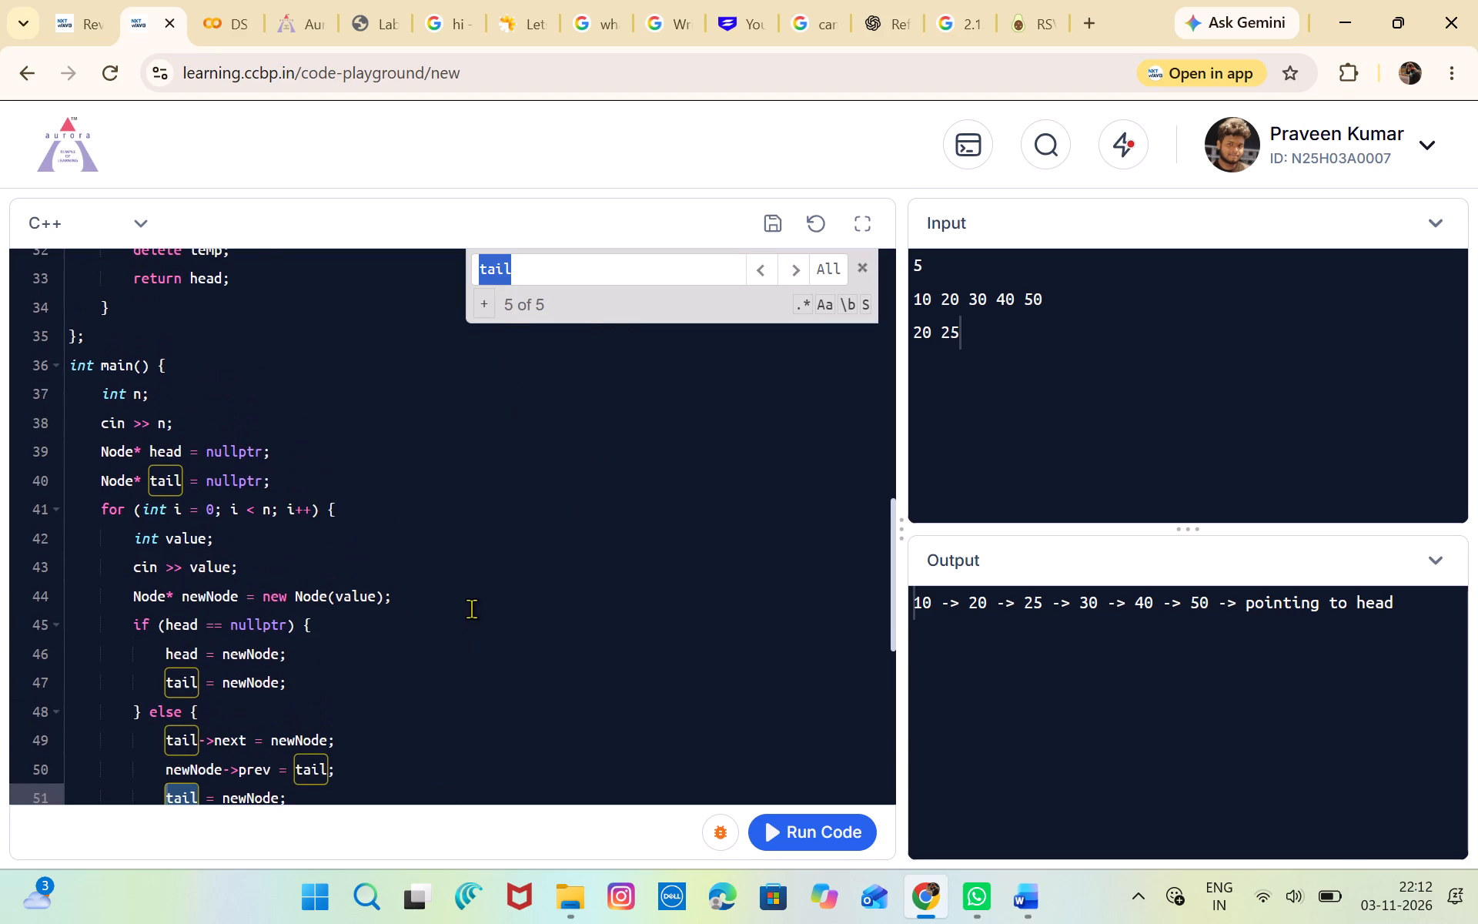
scroll(471, 608, "up", 1)
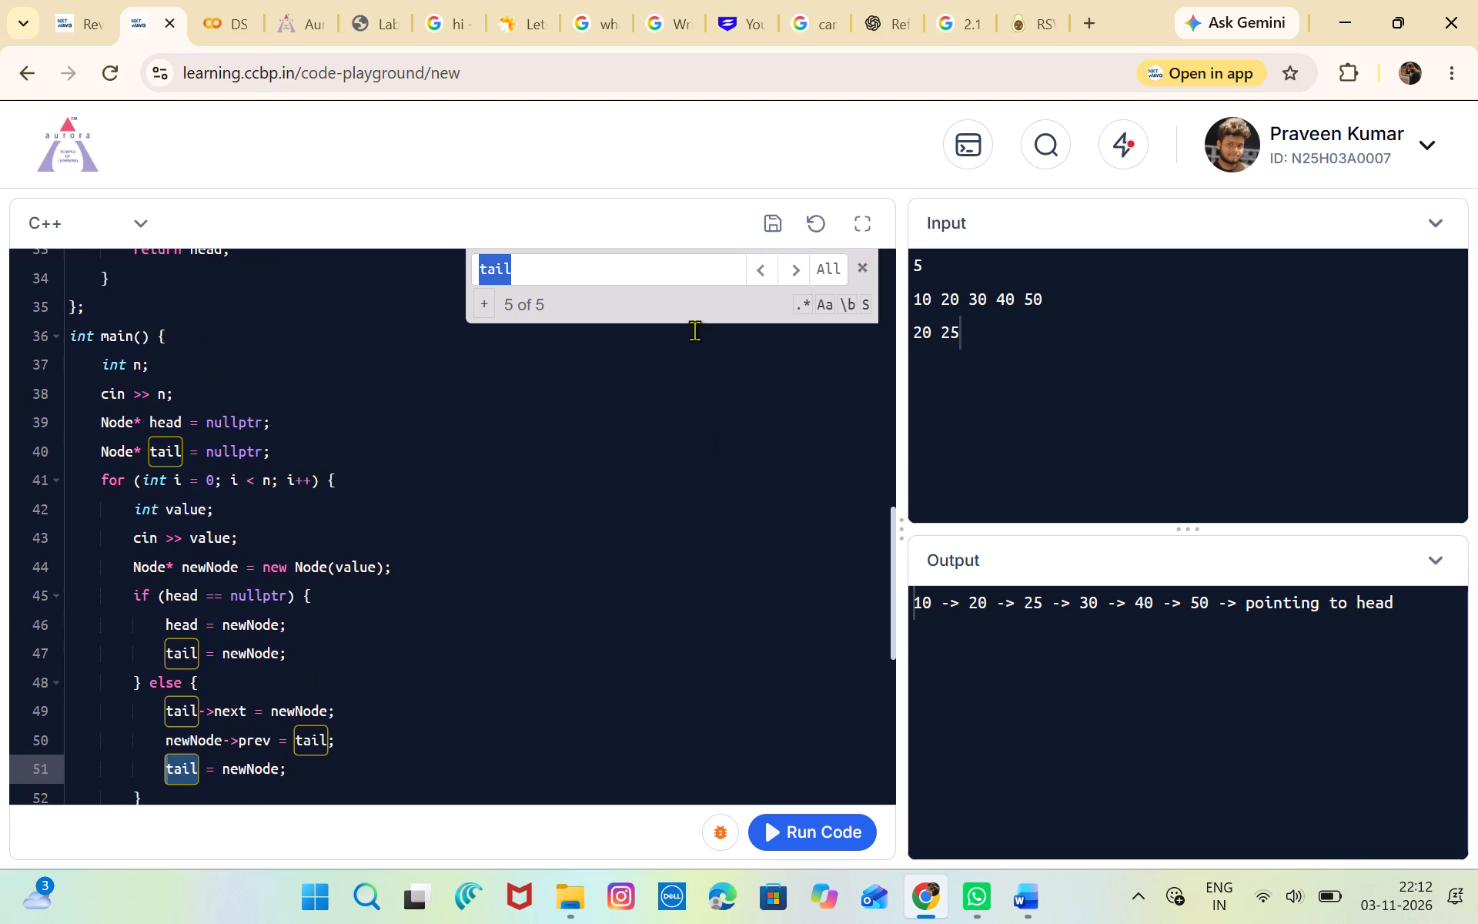
scroll(433, 729, "down", 2)
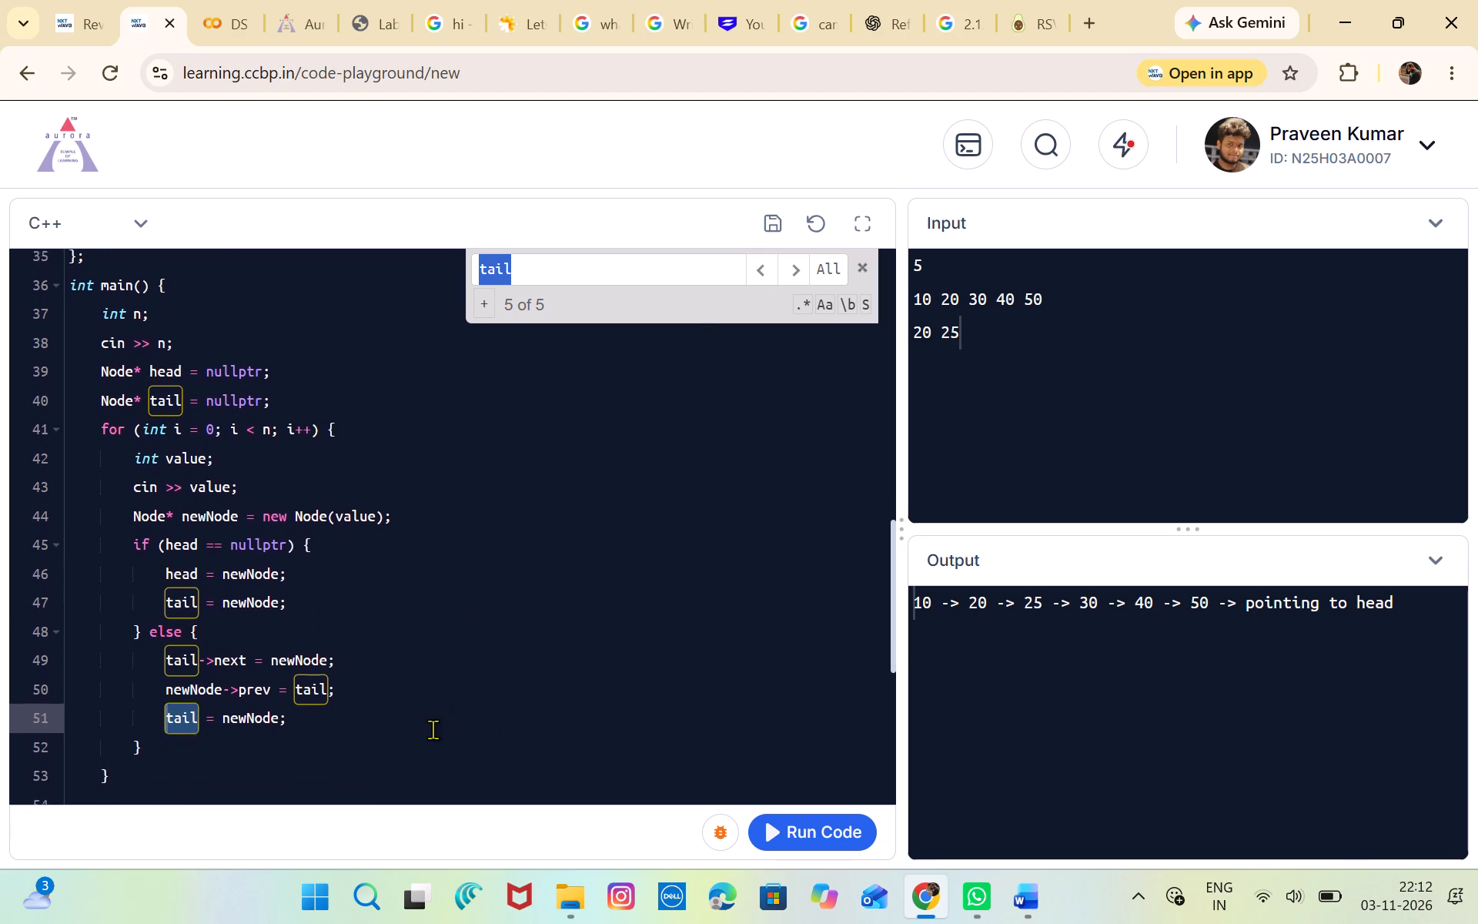
scroll(433, 729, "down", 1)
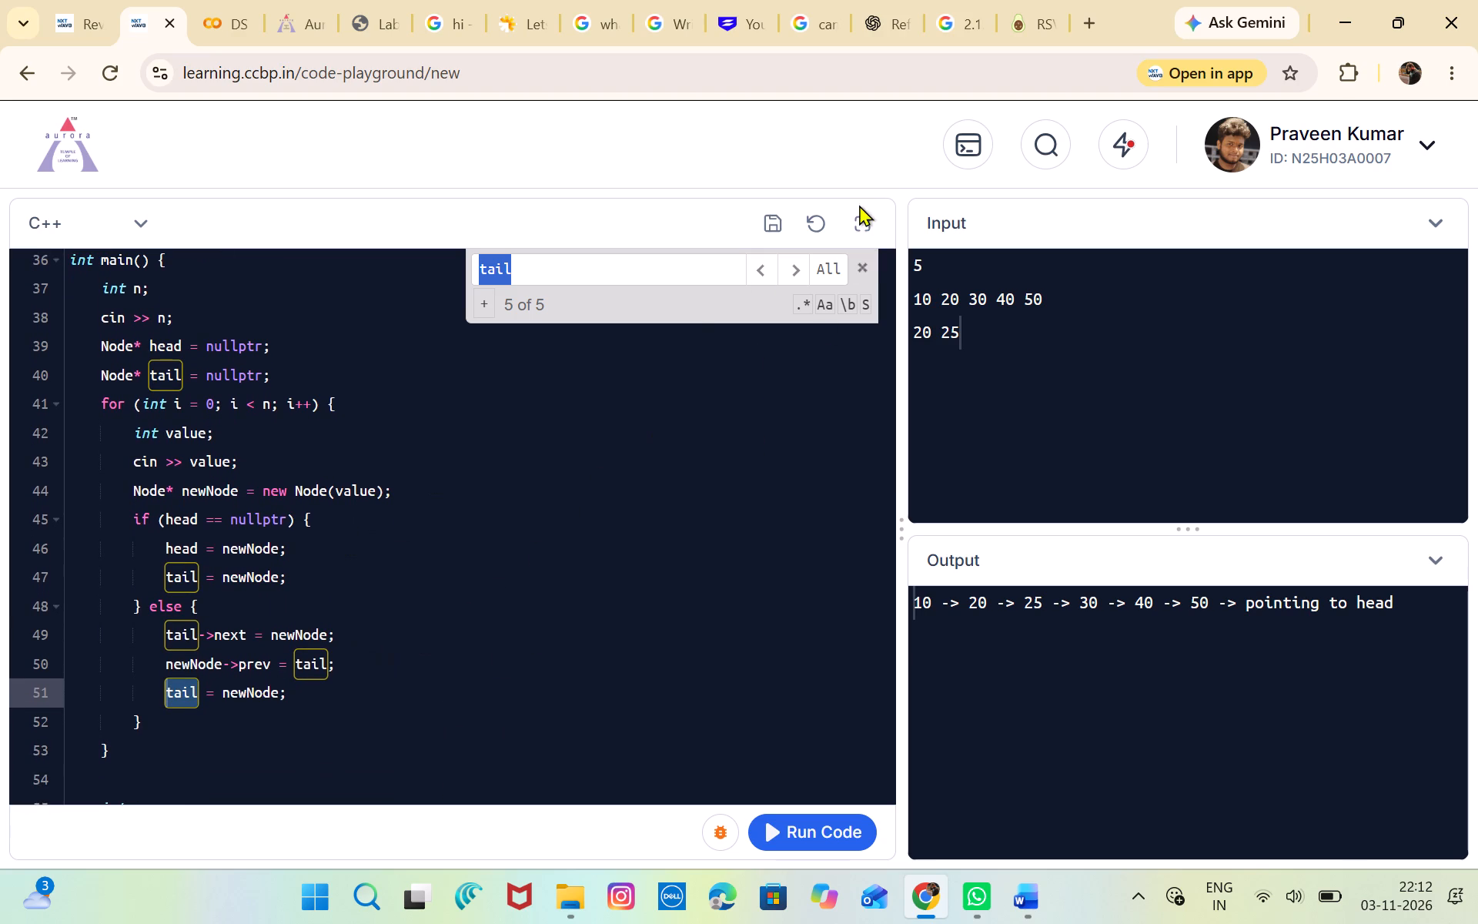
left_click(789, 390)
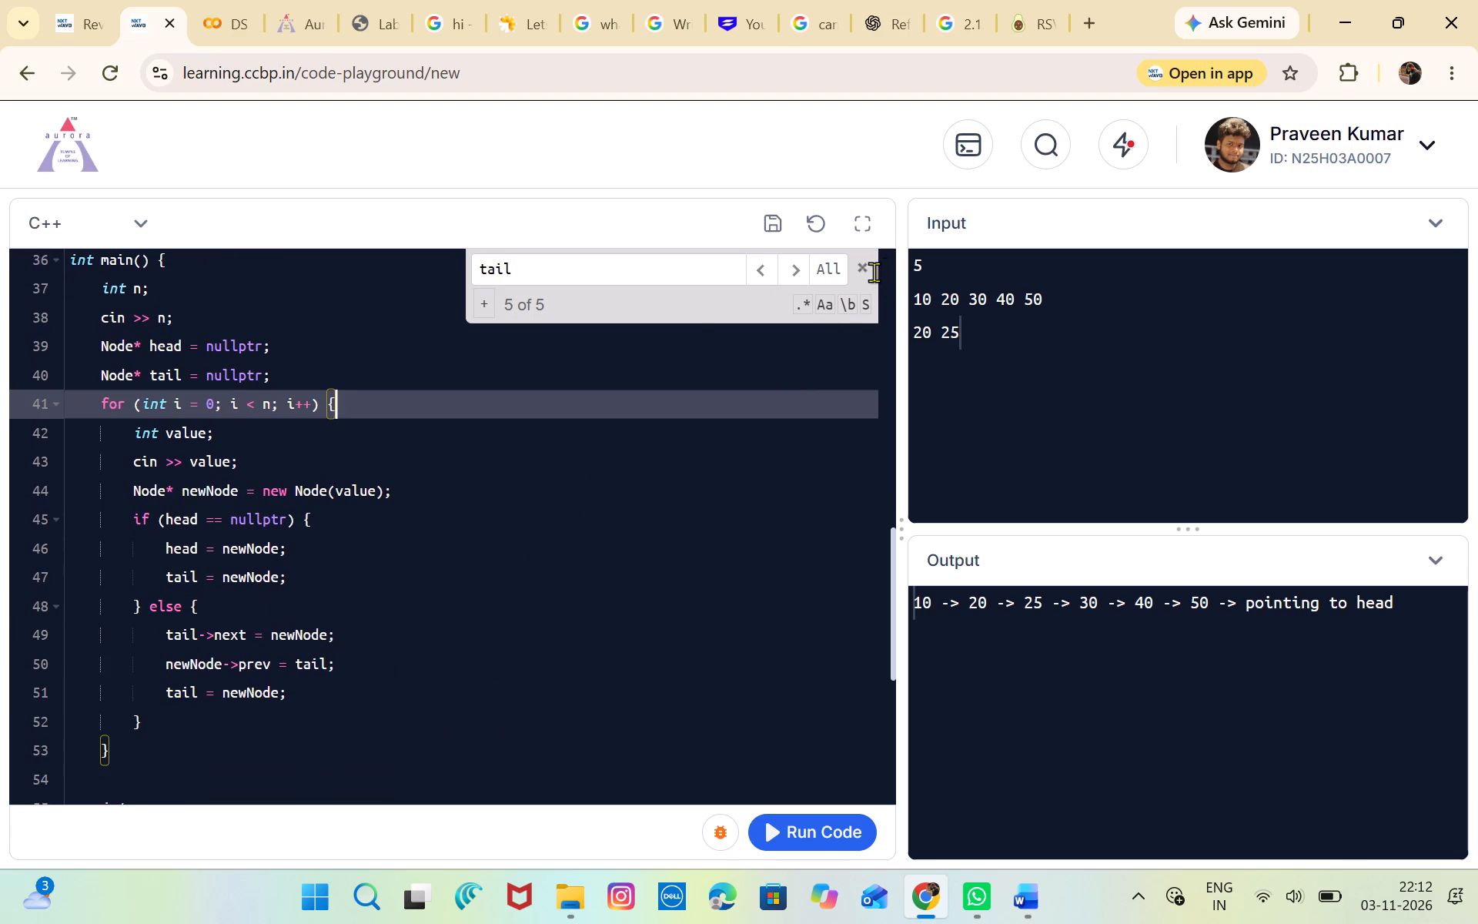
left_click(863, 267)
In main, remove the blank lines before "int x;" and after "cin >> x;".
scroll(312, 647, "down", 2)
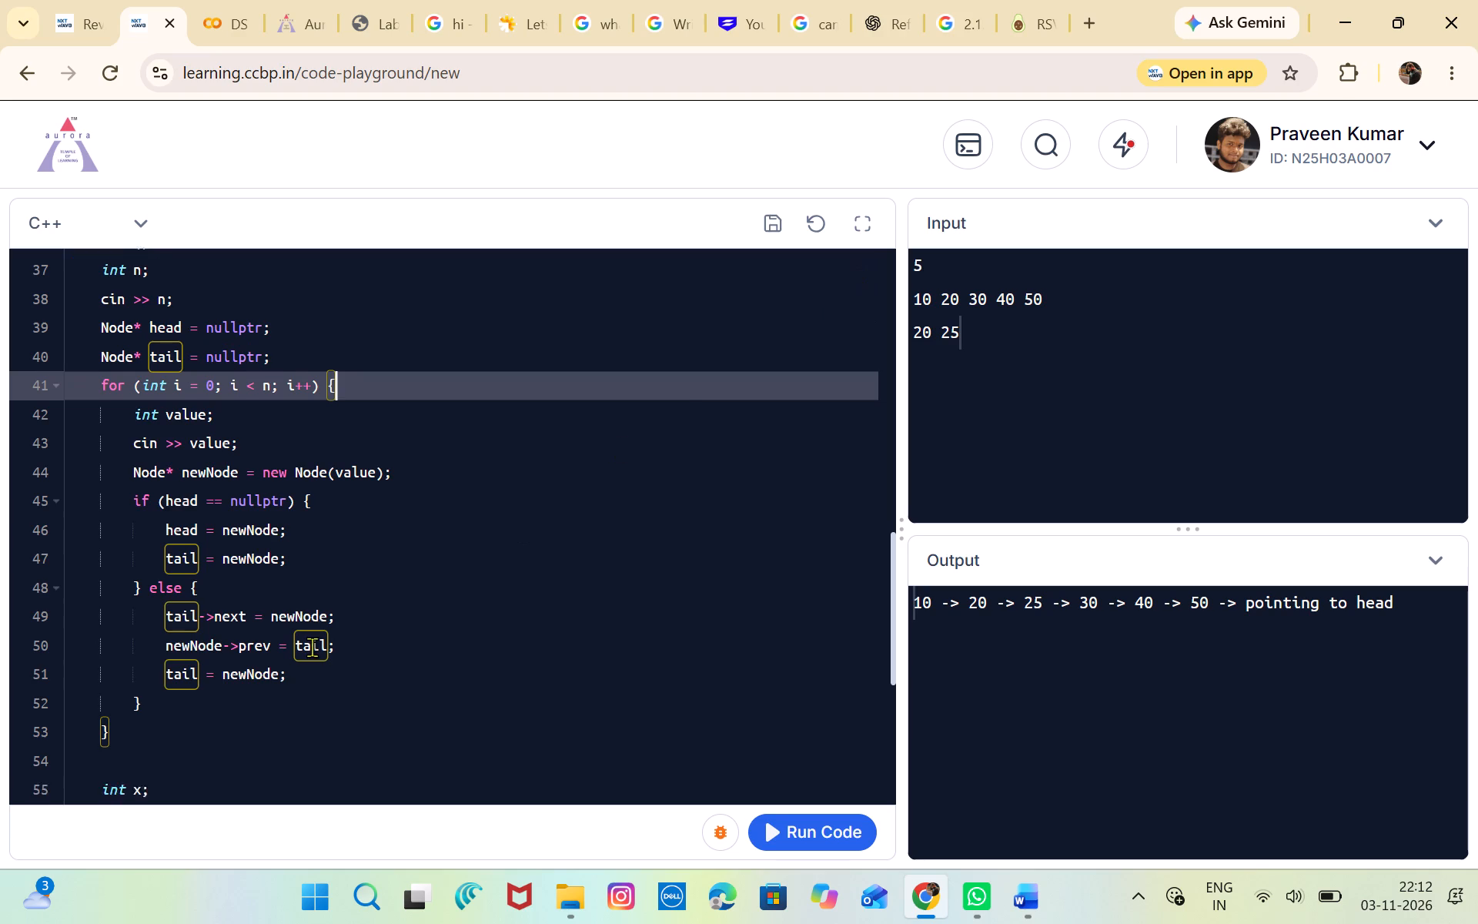
scroll(312, 647, "down", 2)
left_click(112, 377)
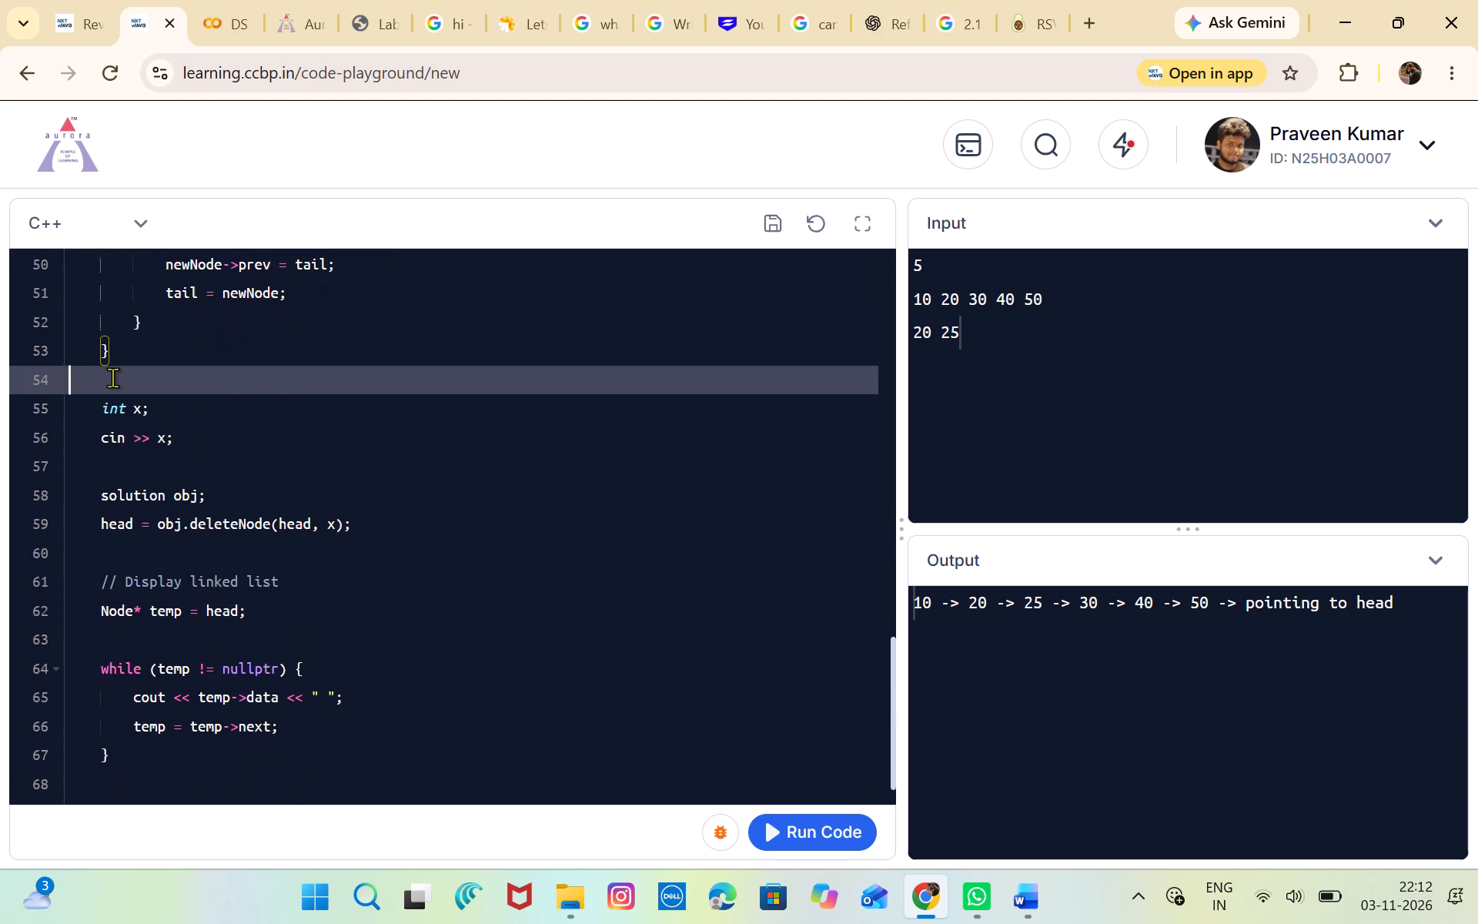
key("BackSpace")
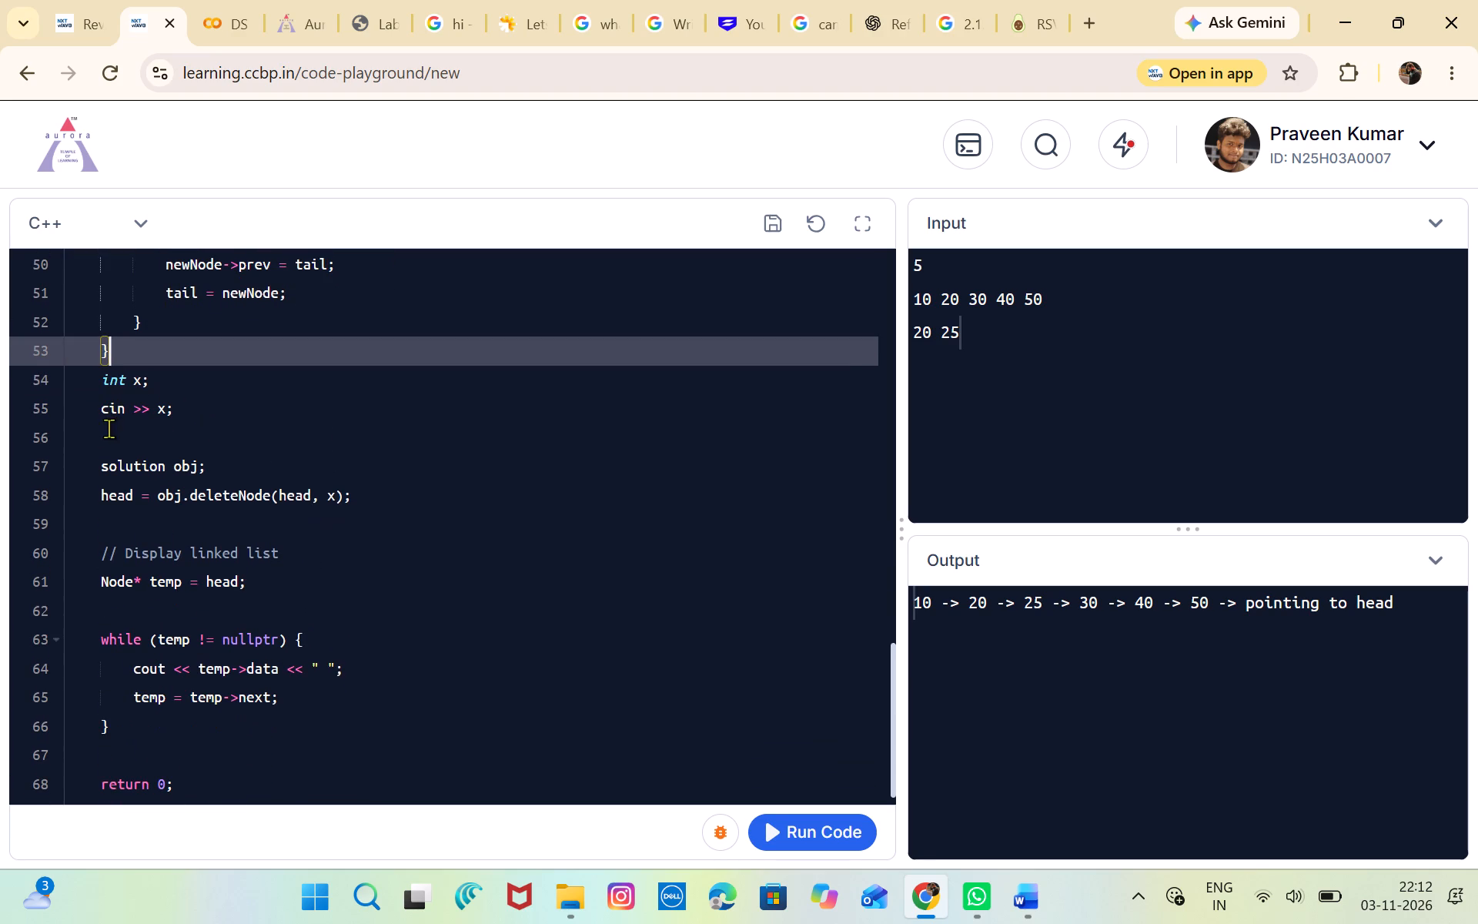
left_click(109, 428)
key("BackSpace")
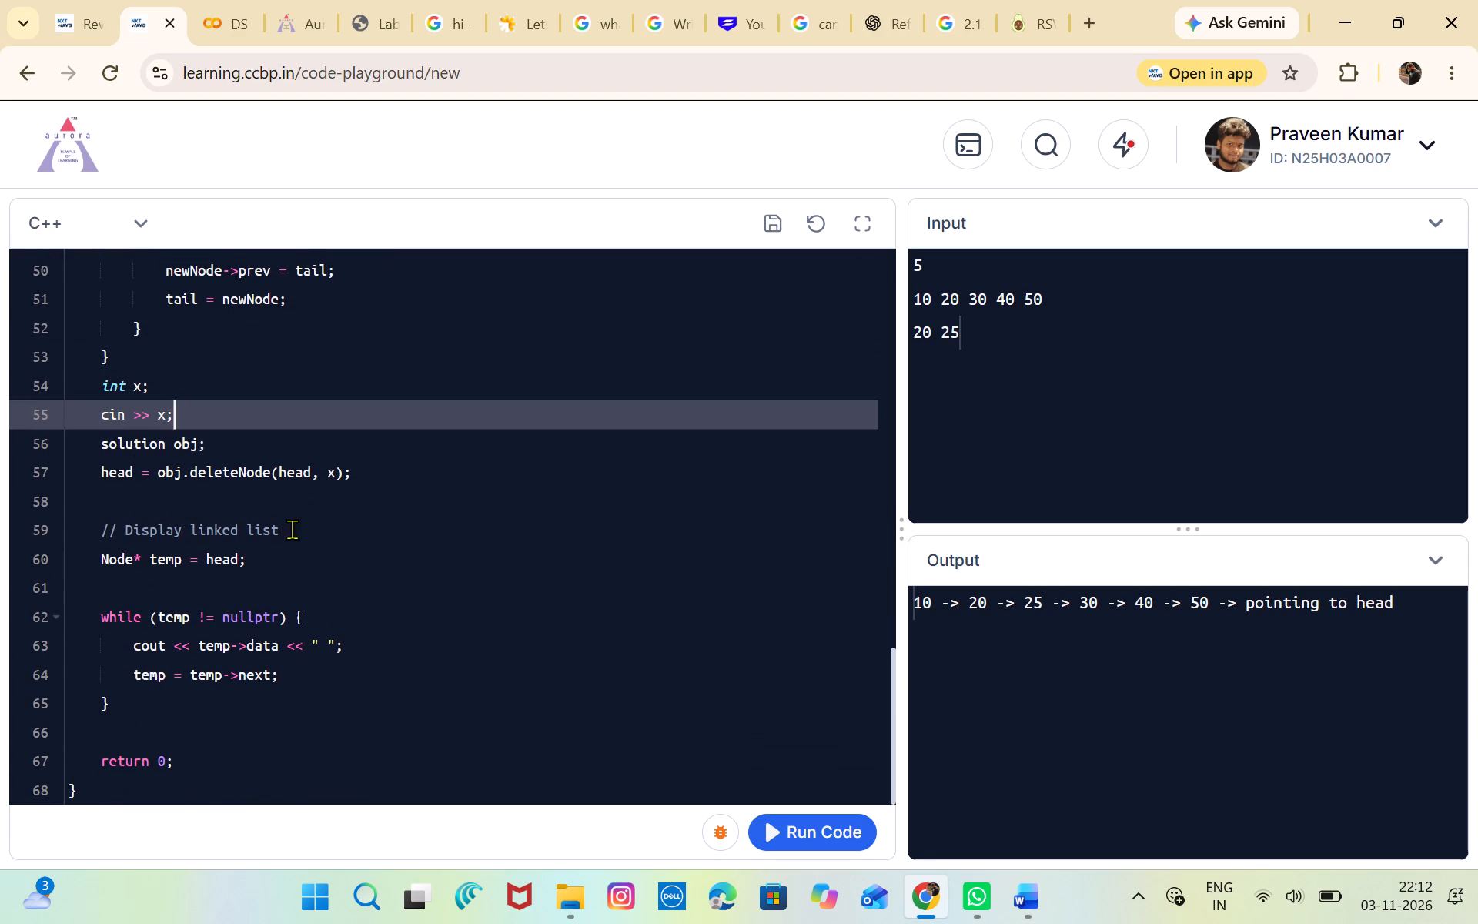
Remove the "// Display linked list" comment and the remaining blank lines between the deleteNode call and "return 0;" in main.
left_click_drag(292, 531, 18, 503)
key("BackSpace")
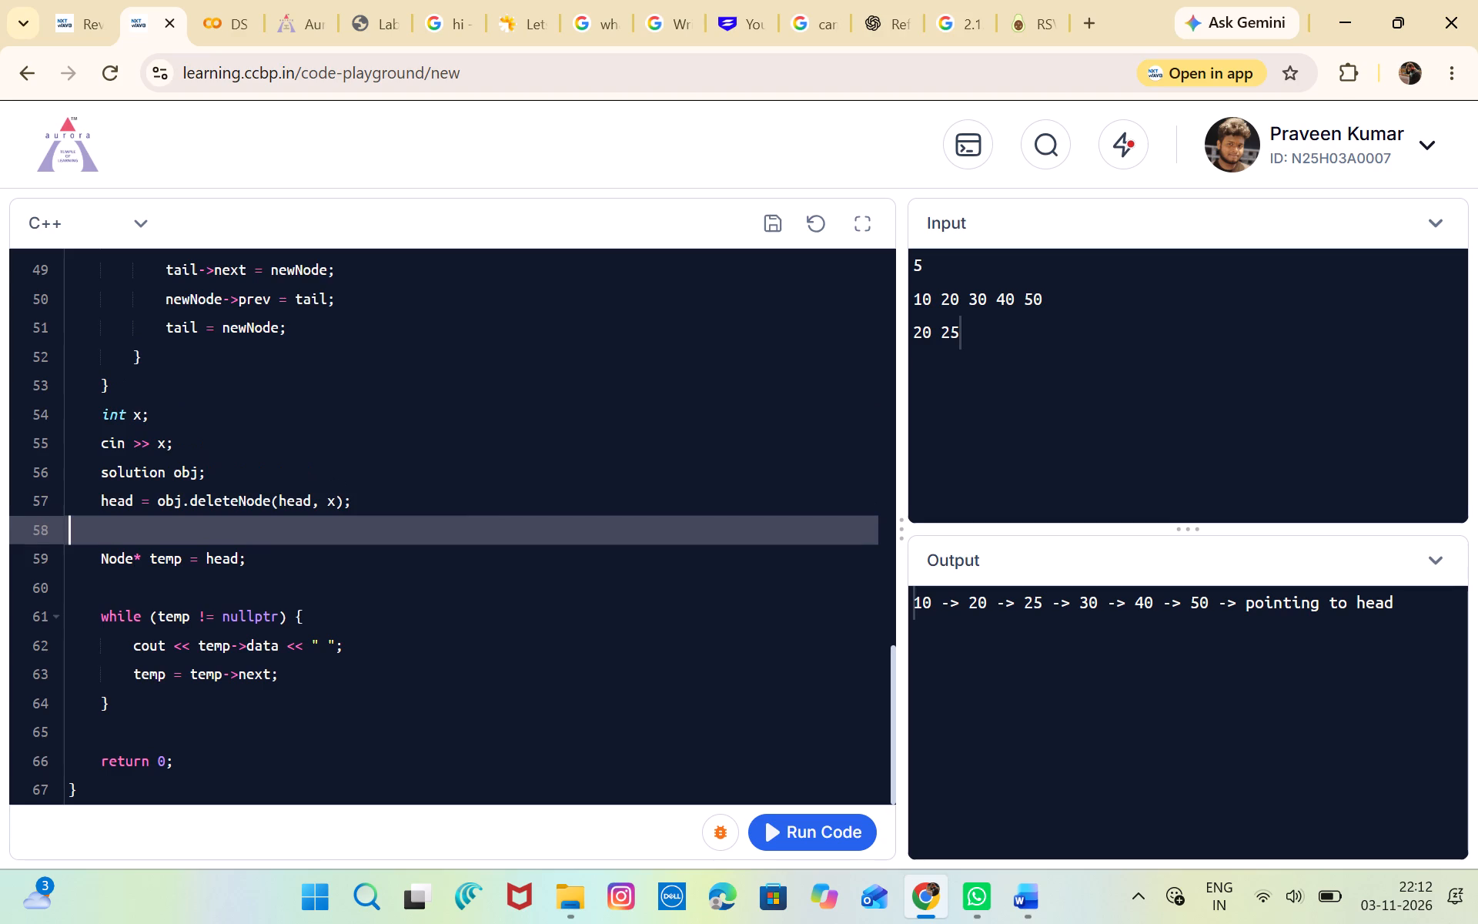
key("BackSpace")
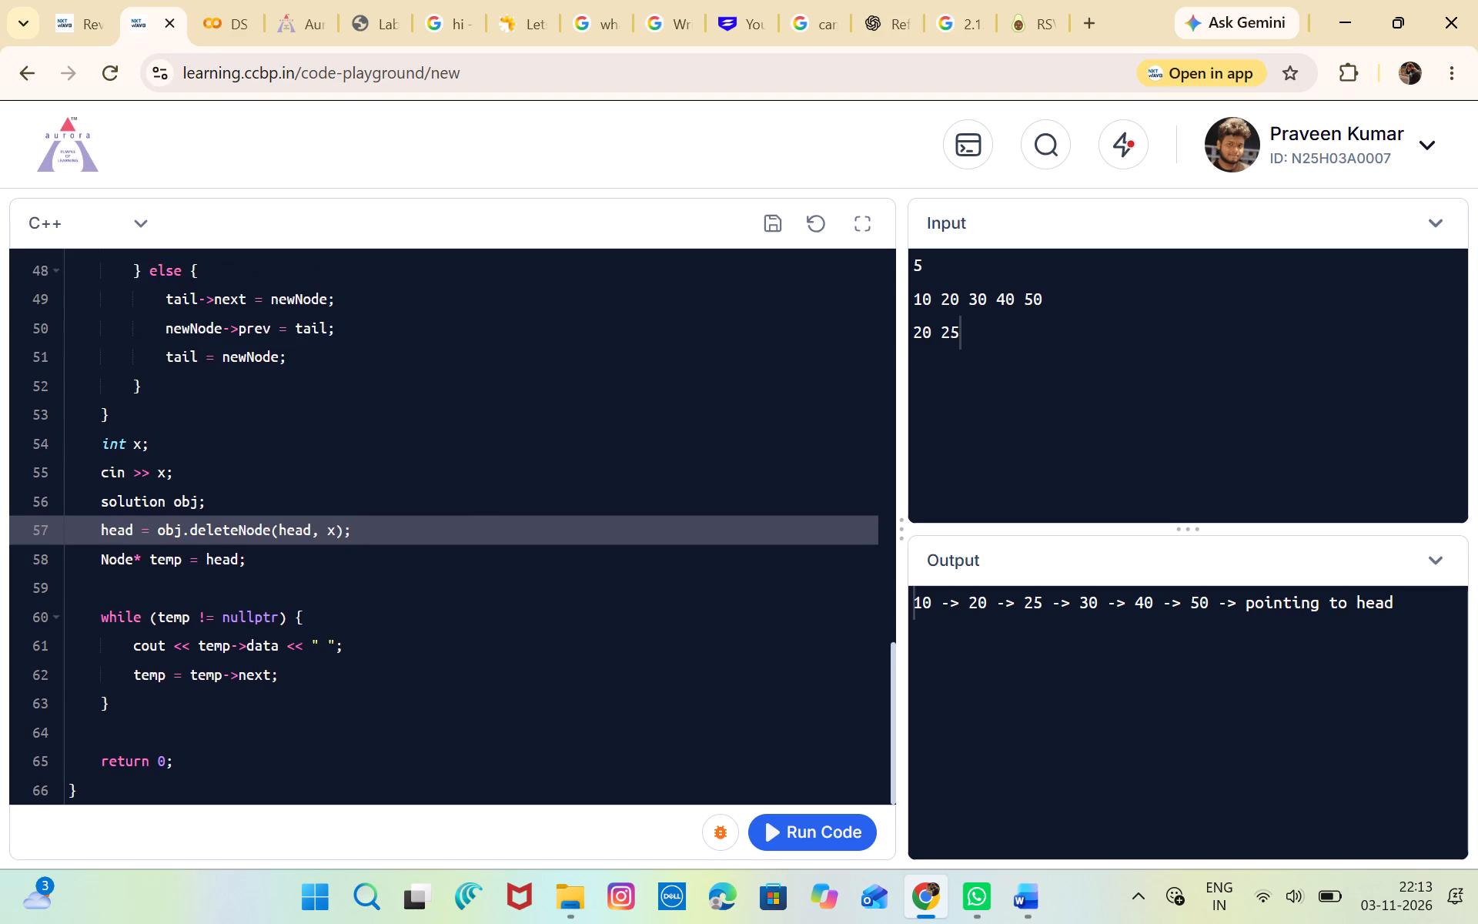
left_click(113, 588)
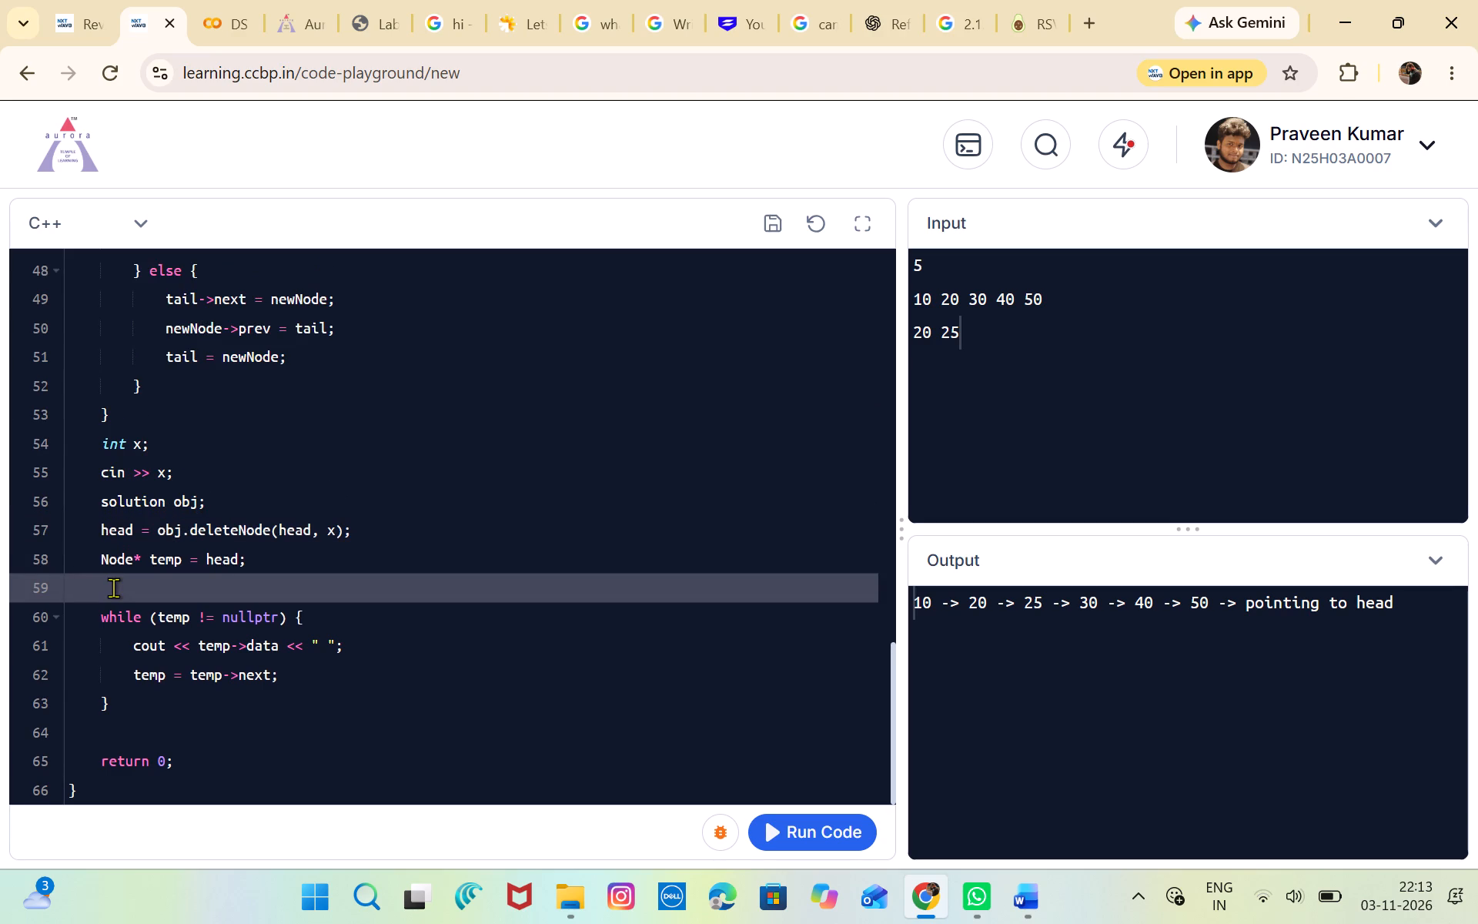
key("BackSpace")
scroll(206, 696, "down", 4)
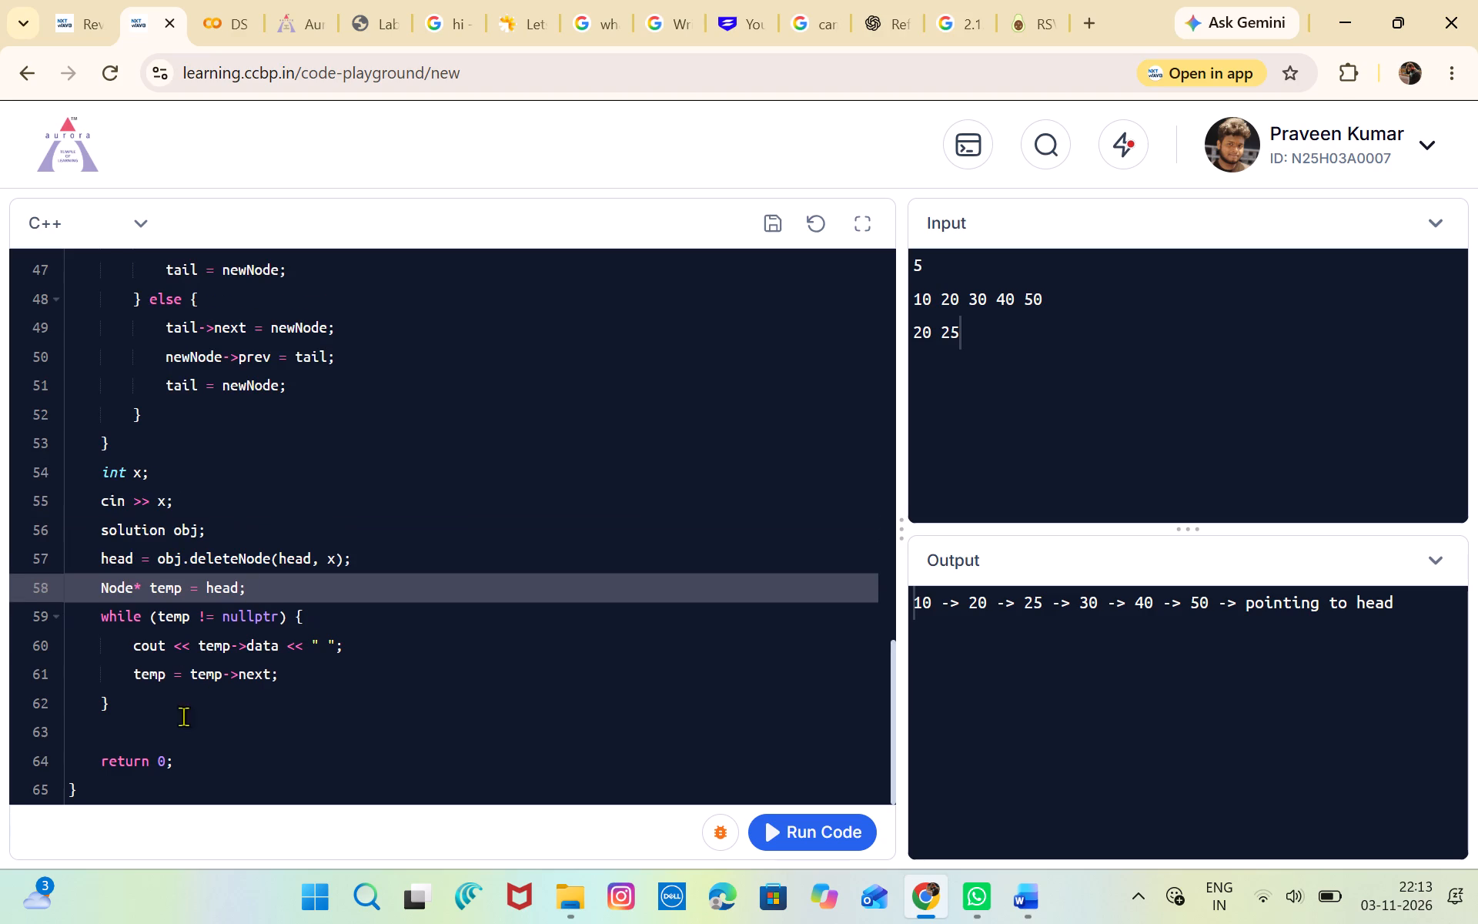
left_click(169, 725)
key("BackSpace")
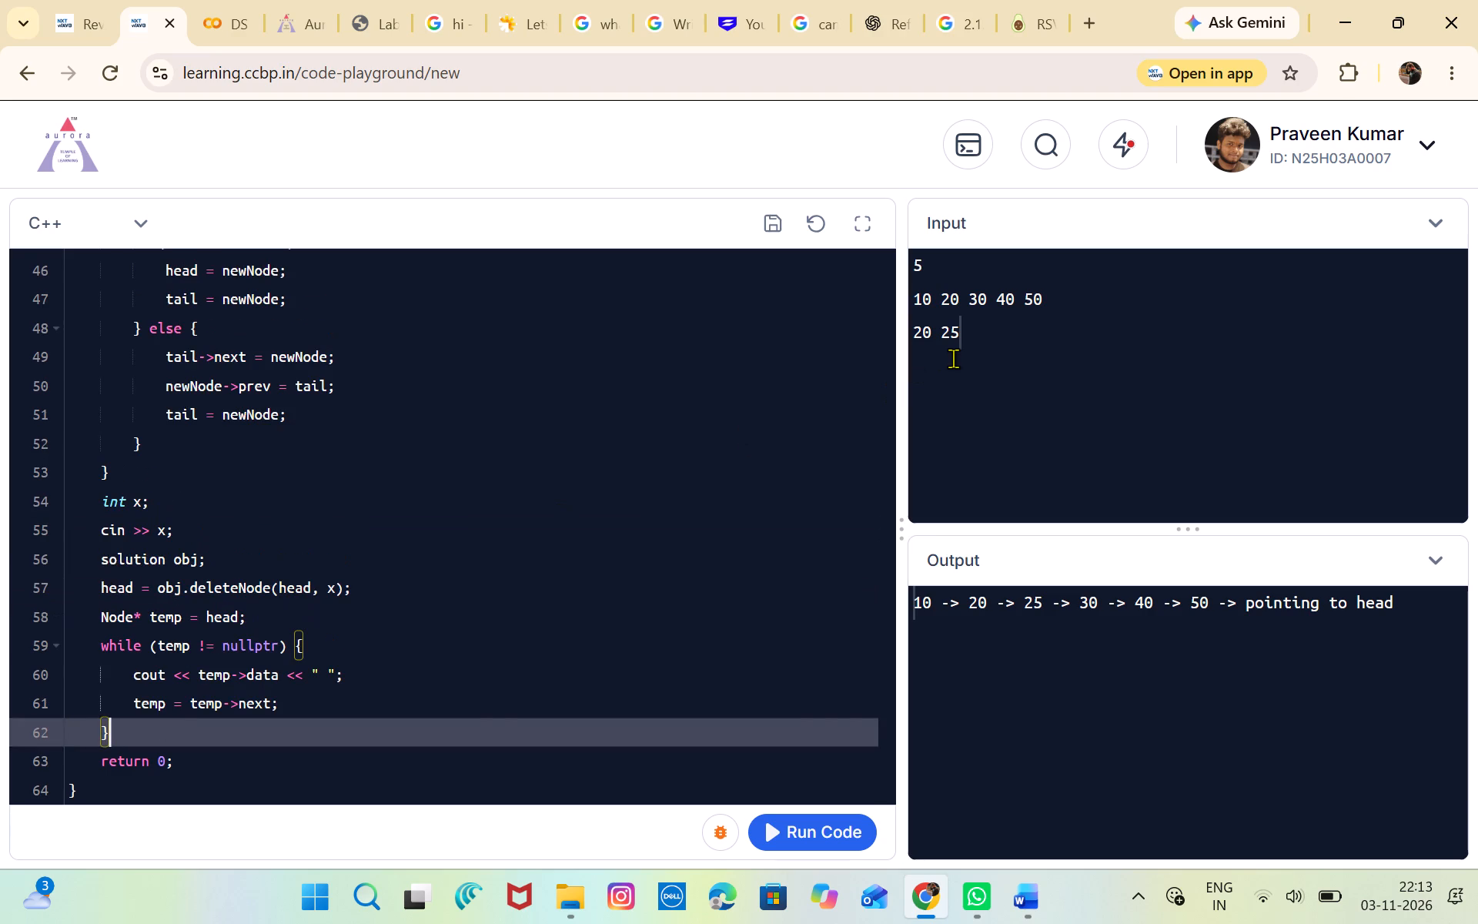
Change the last line of the program input to 20 and run the code.
left_click(964, 338)
key("BackSpace")
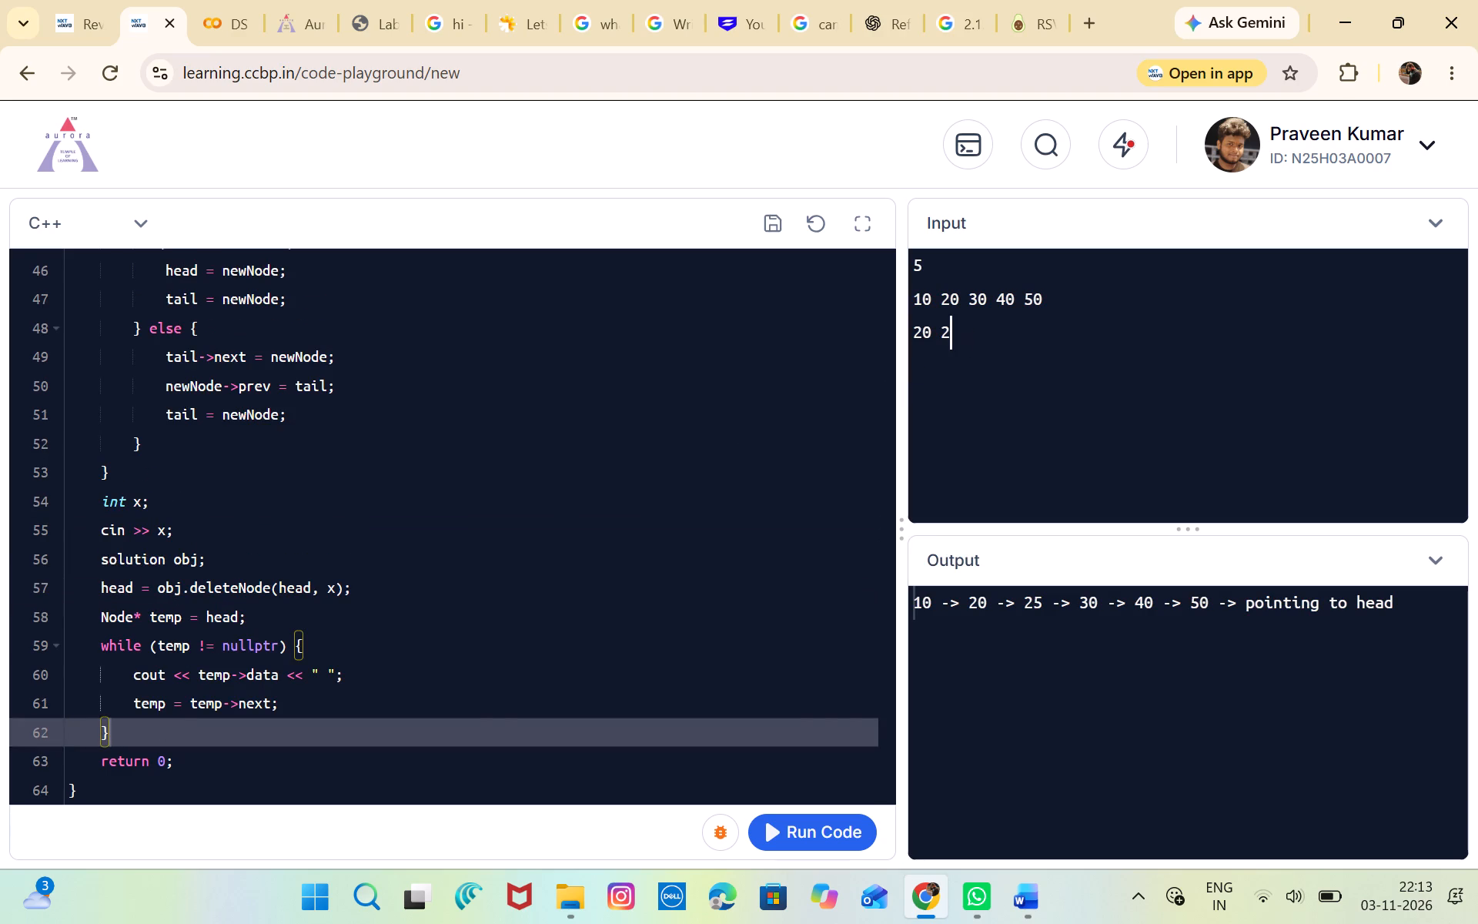
key("BackSpace")
key("BackSpace")
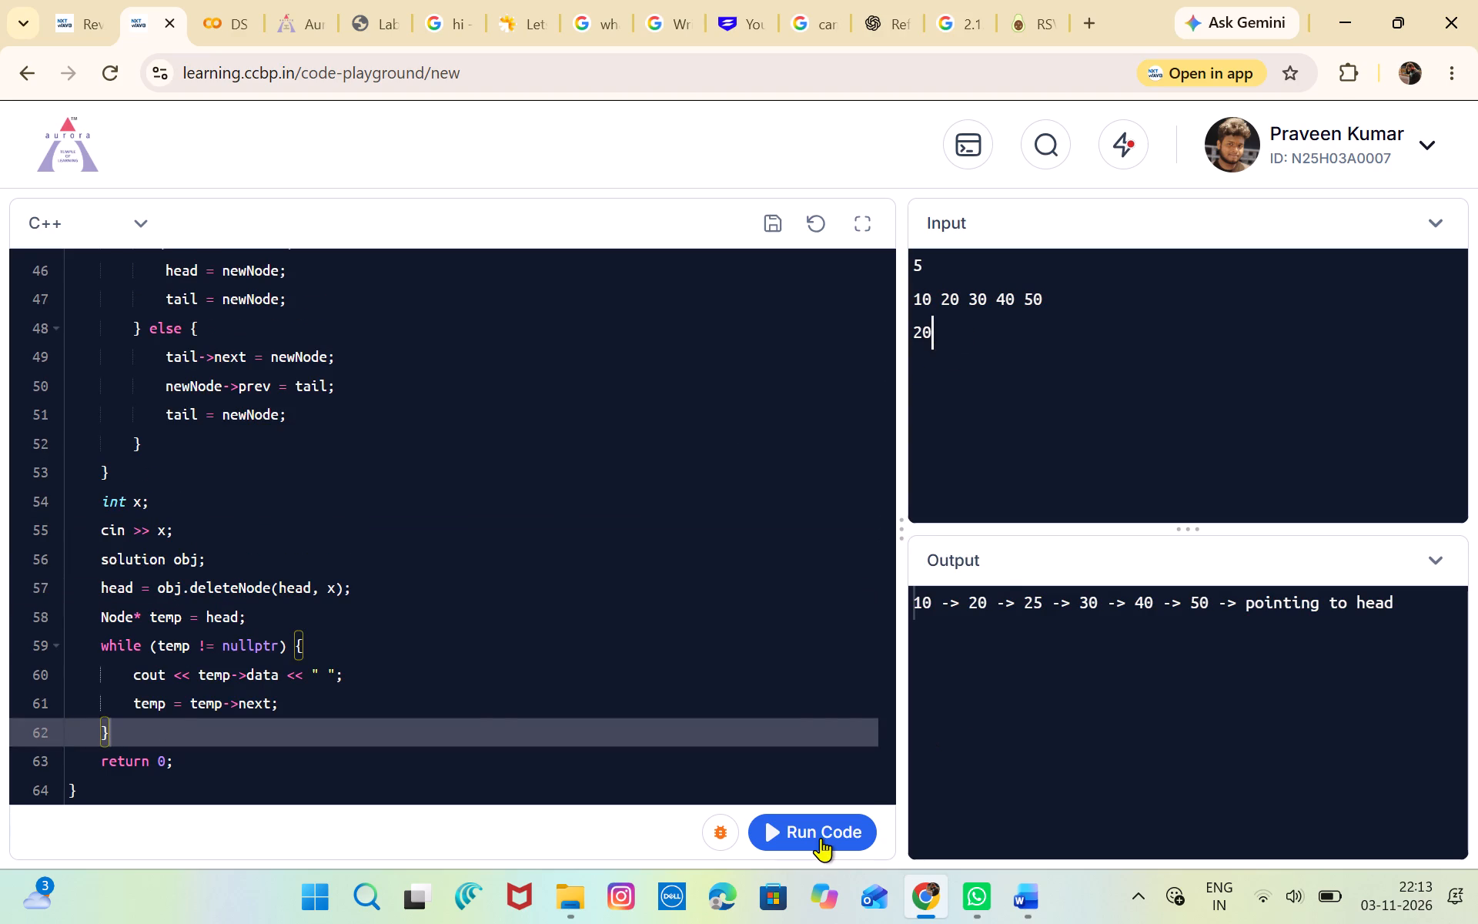
left_click(821, 838)
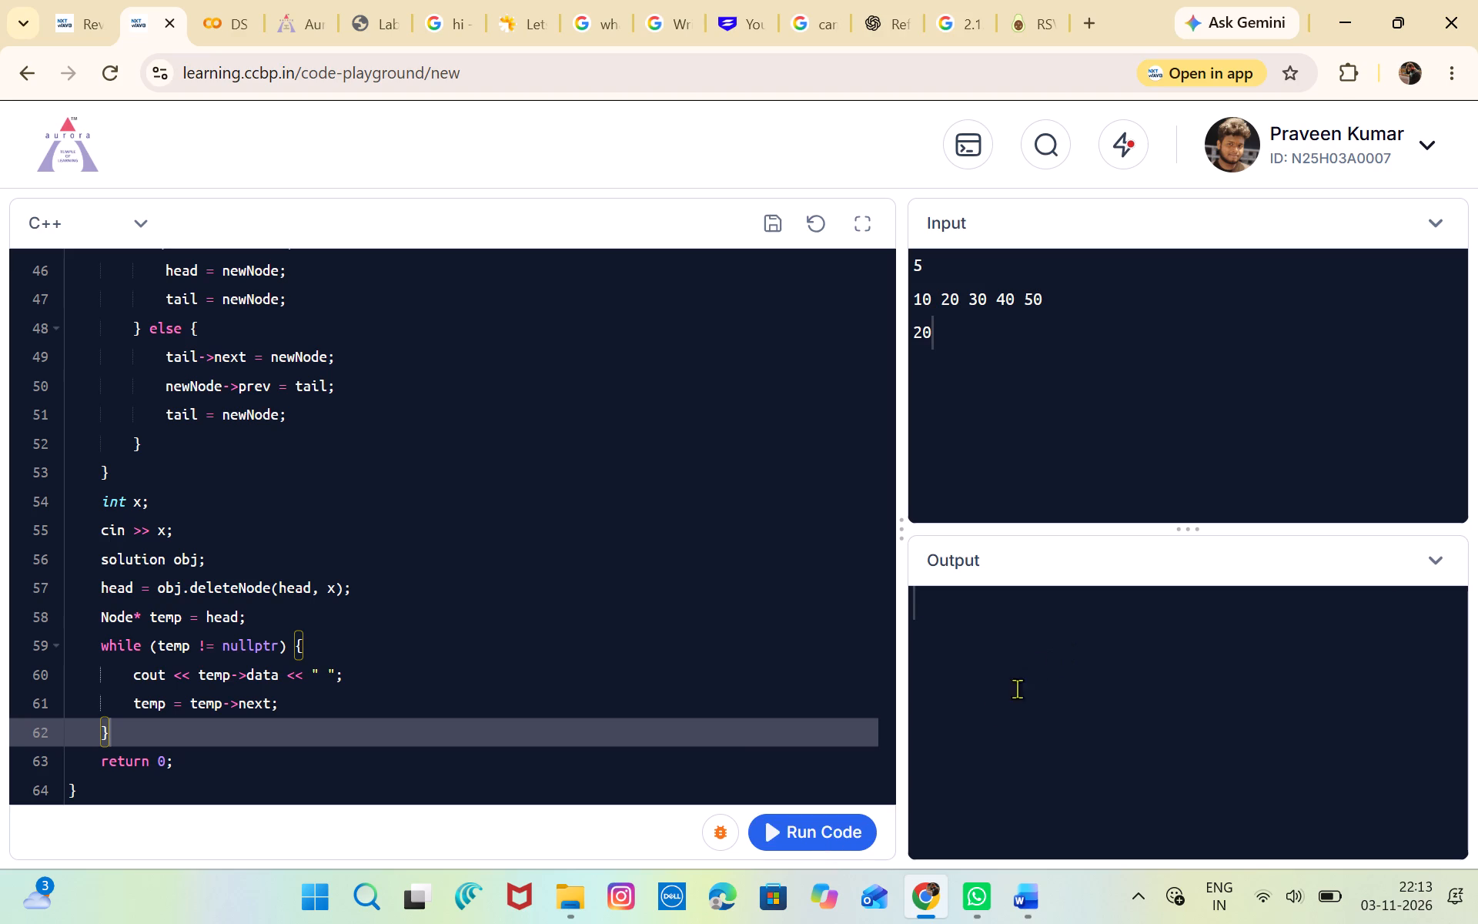
Examine the cleaned-up code from the main function back up to the Node class.
scroll(1026, 656, "up", 5)
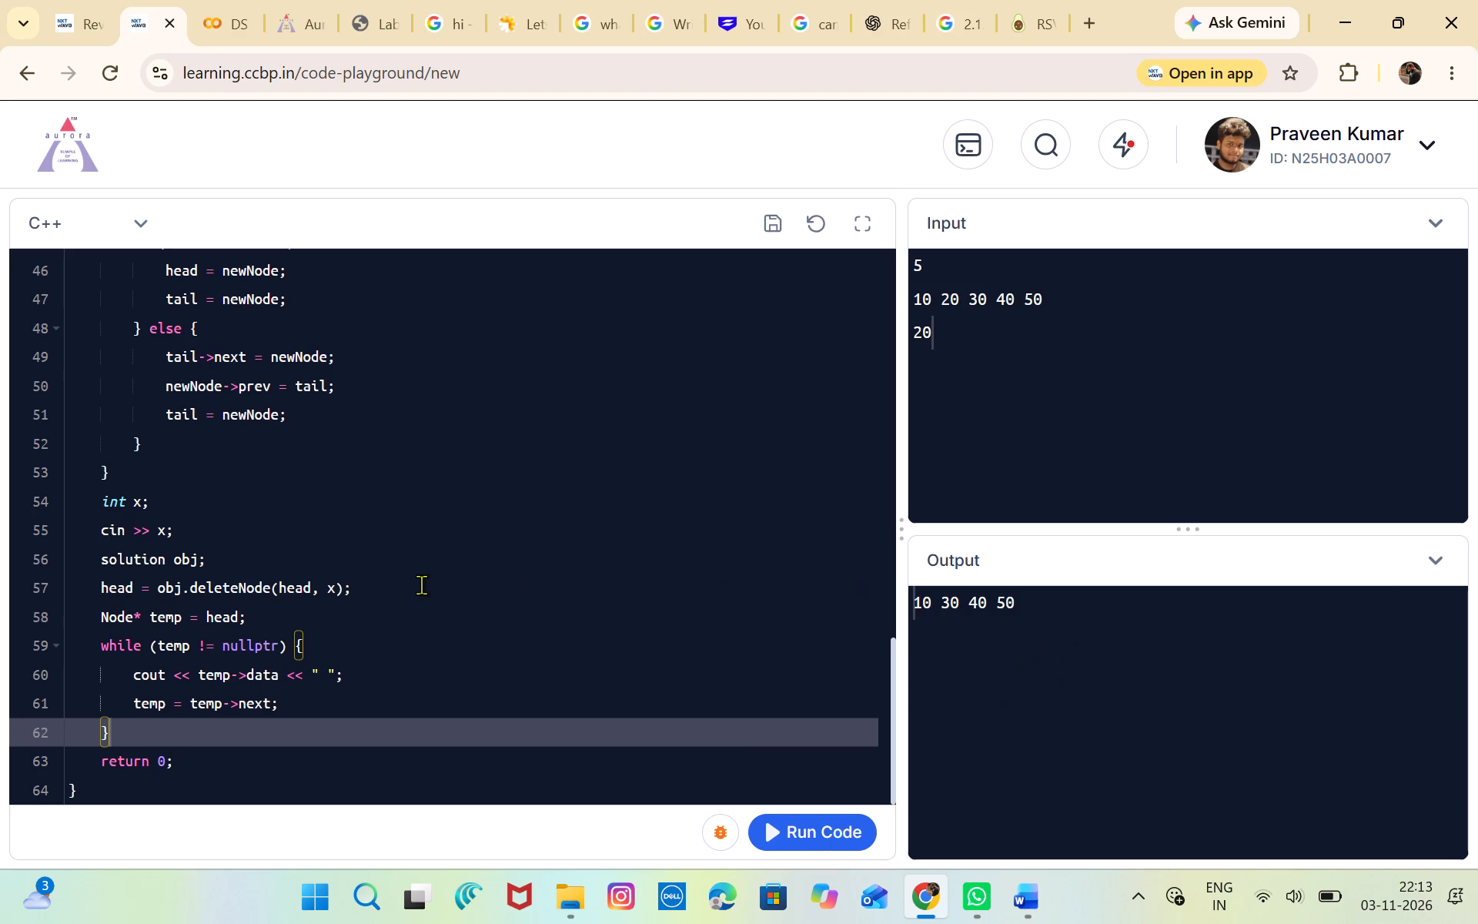
scroll(421, 584, "down", 6)
scroll(336, 702, "up", 7)
scroll(336, 702, "down", 1)
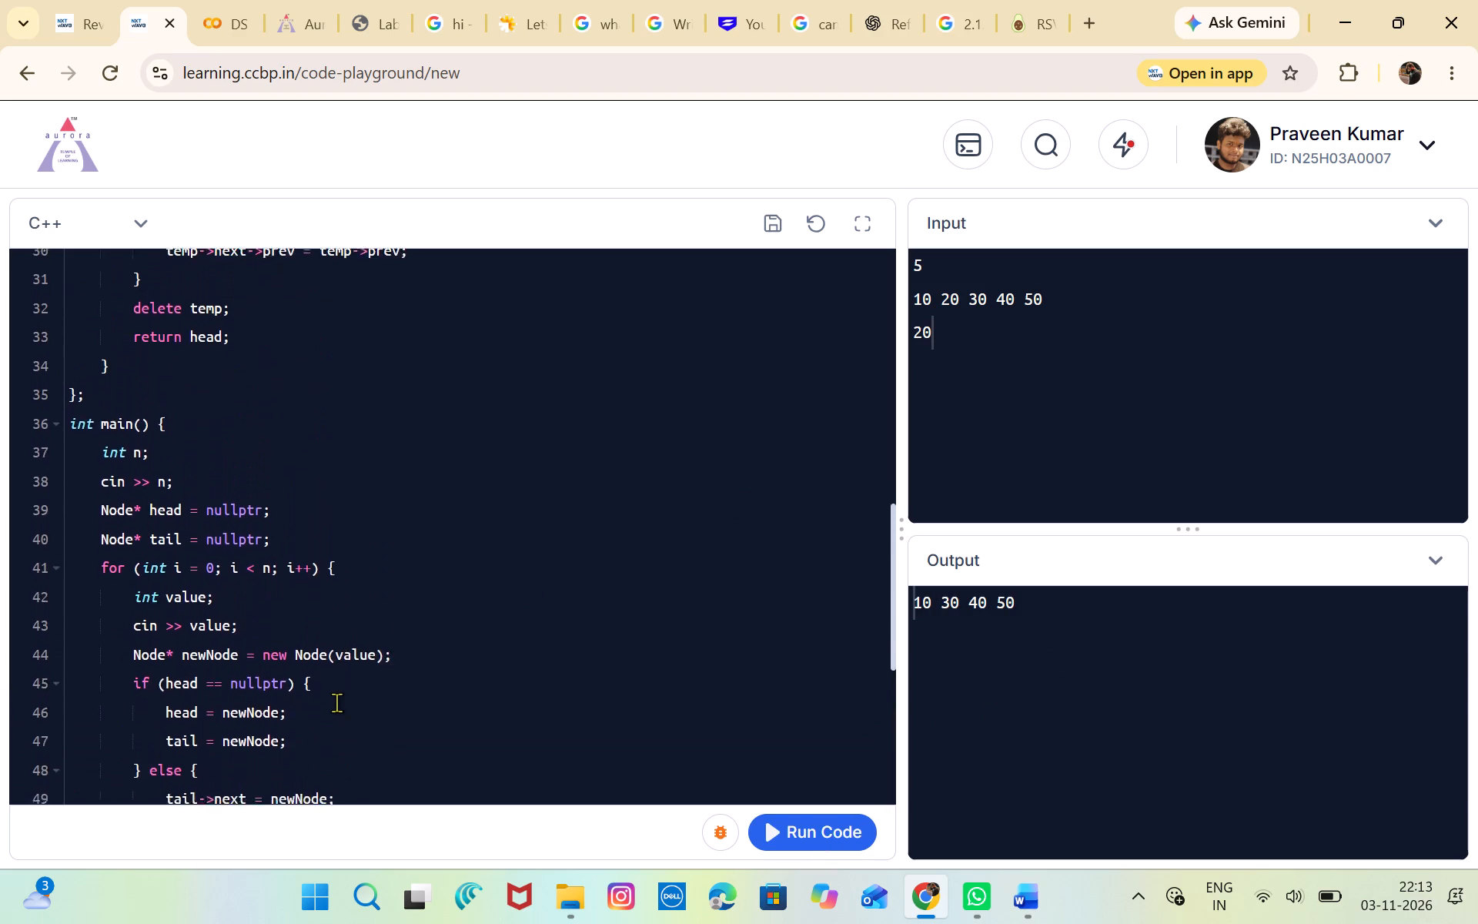
scroll(336, 702, "down", 1)
scroll(336, 702, "up", 9)
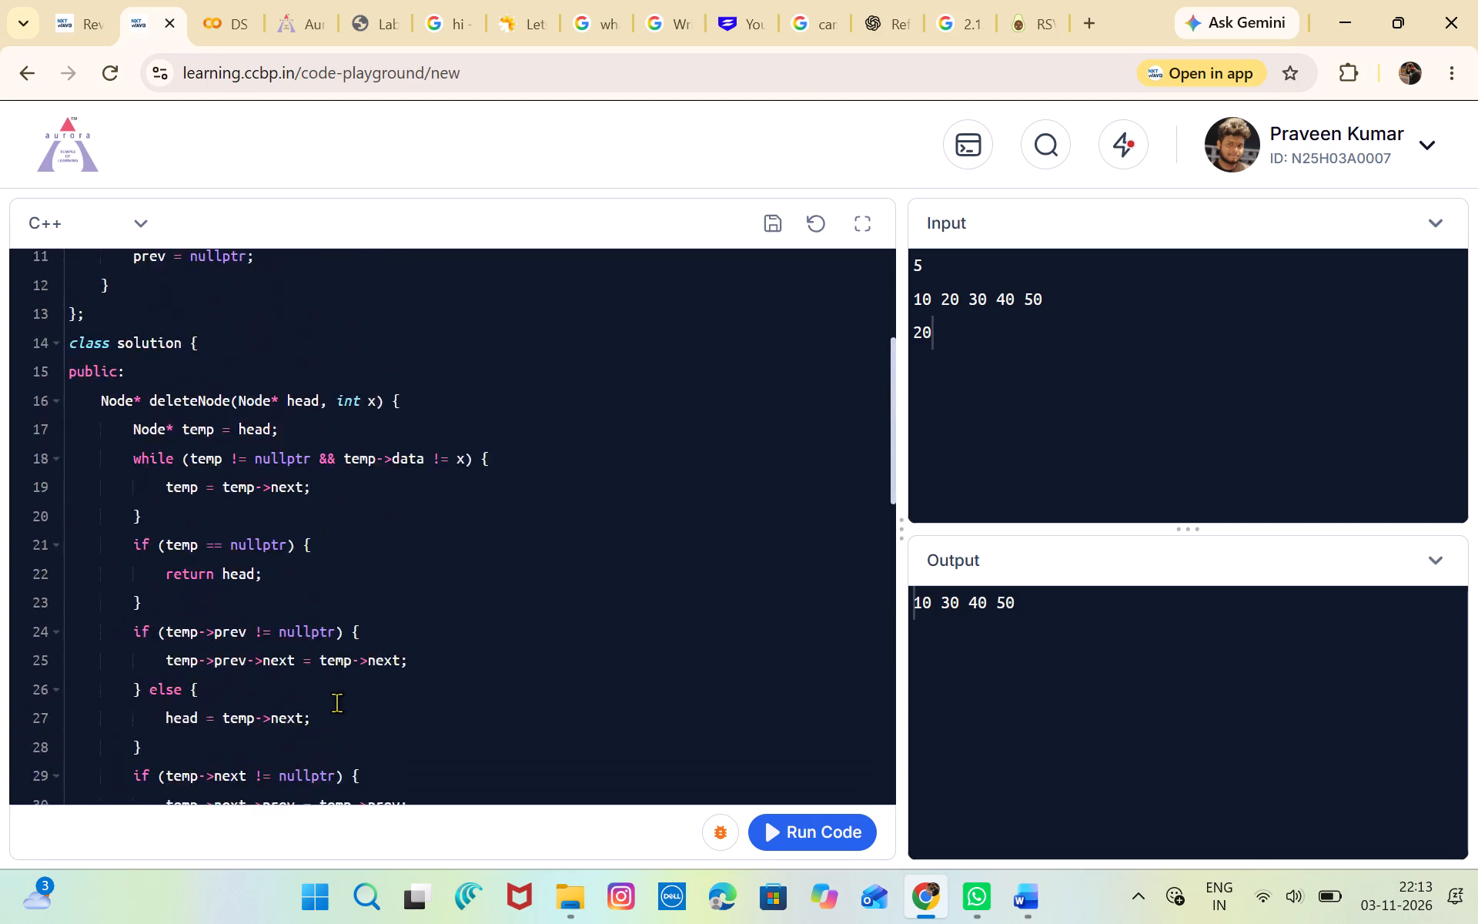
scroll(336, 702, "down", 9)
scroll(336, 702, "up", 18)
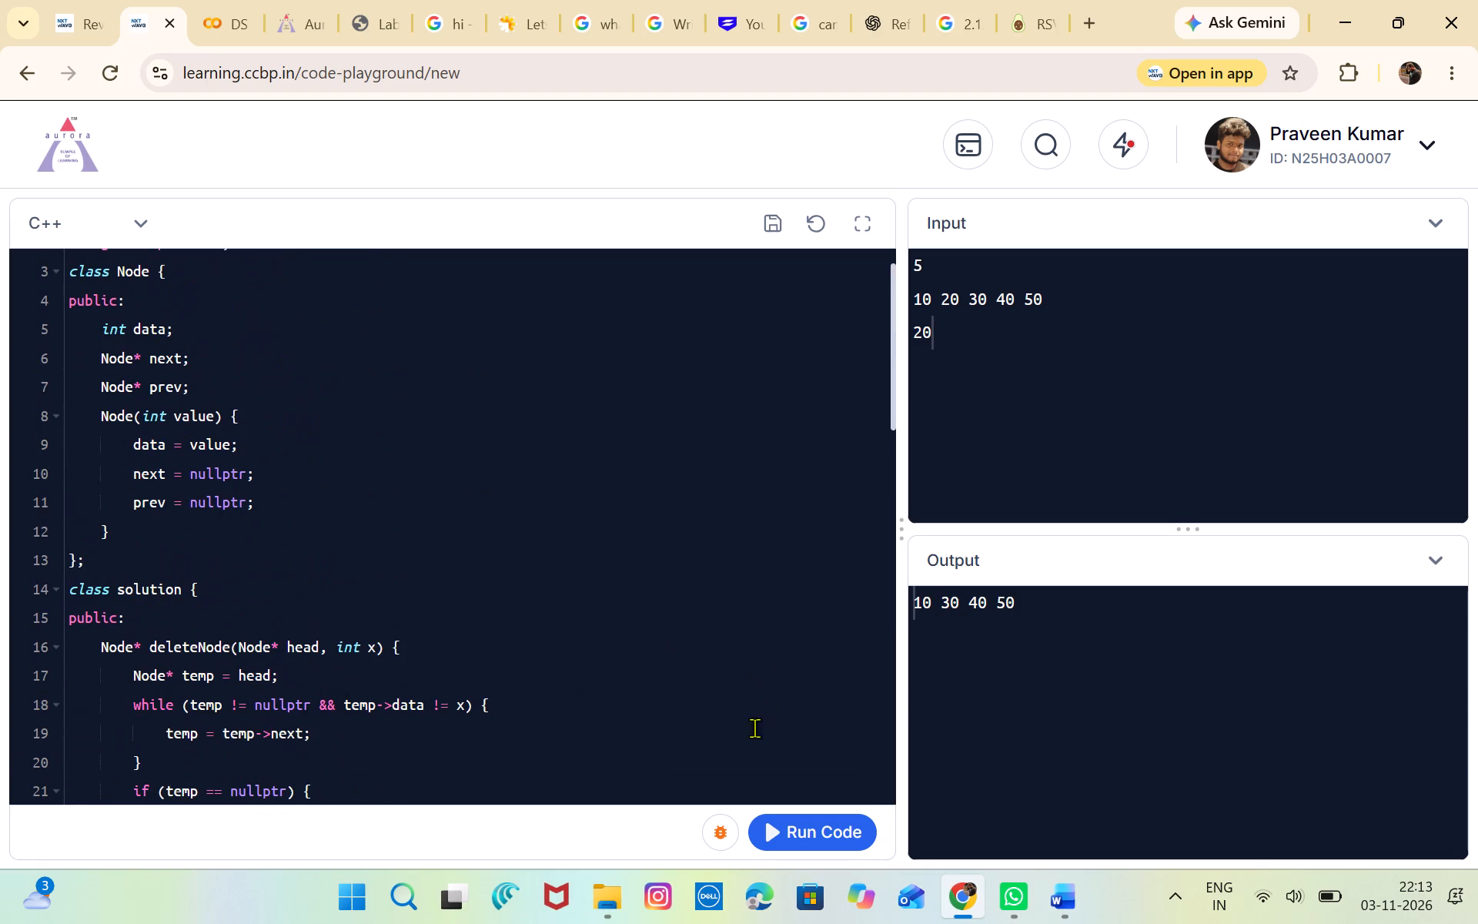
Copy the entire program and paste it into Lab_Report_2 in Word, under 2.7's "Implementation (Code)" heading.
left_click(463, 459)
key("ctrl+a")
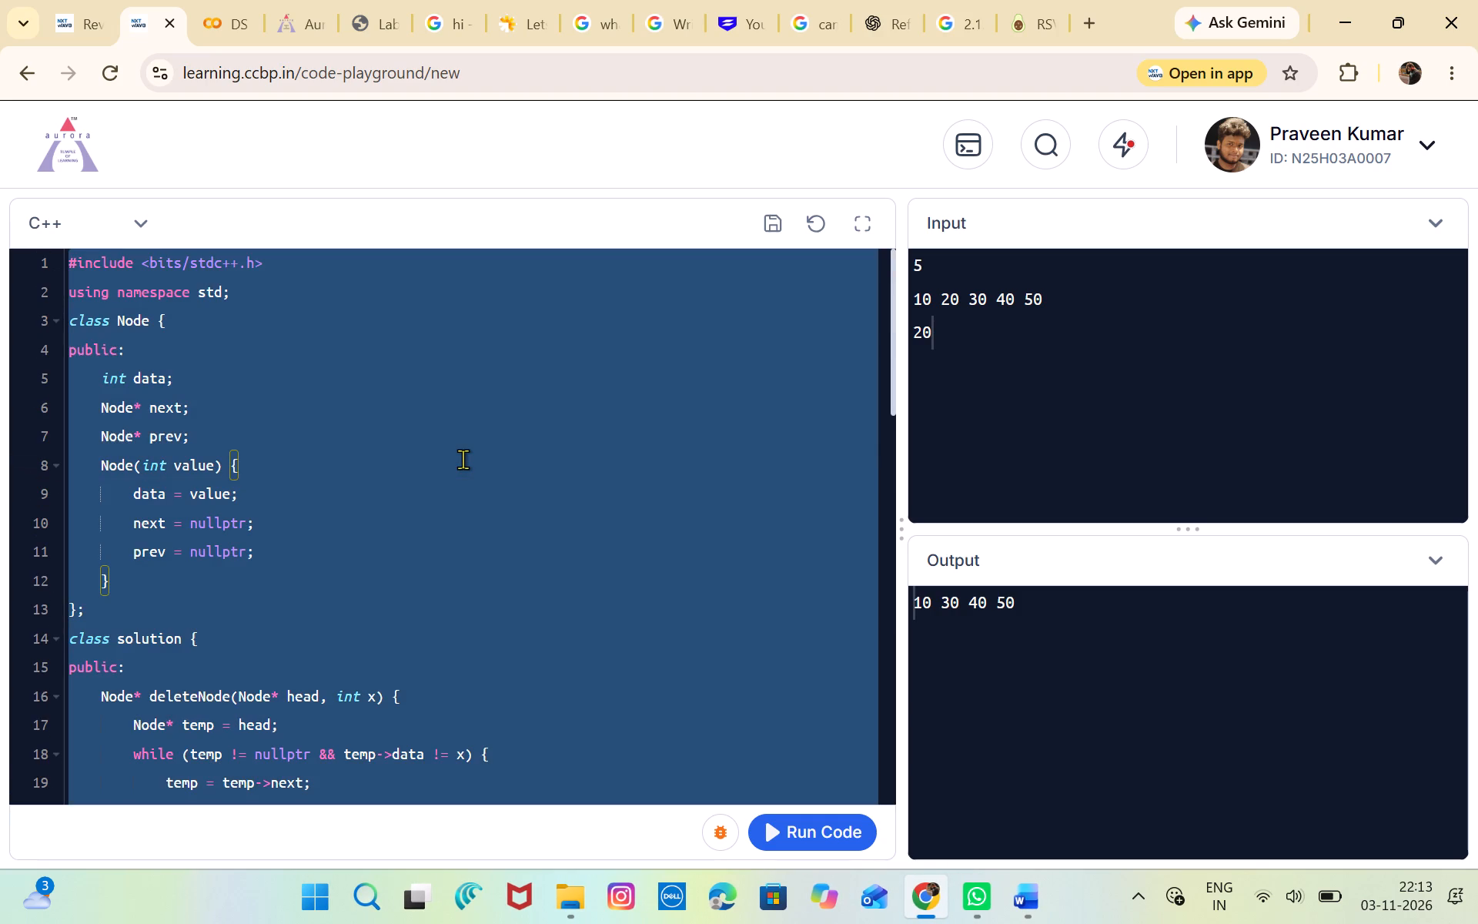
key("ctrl+c")
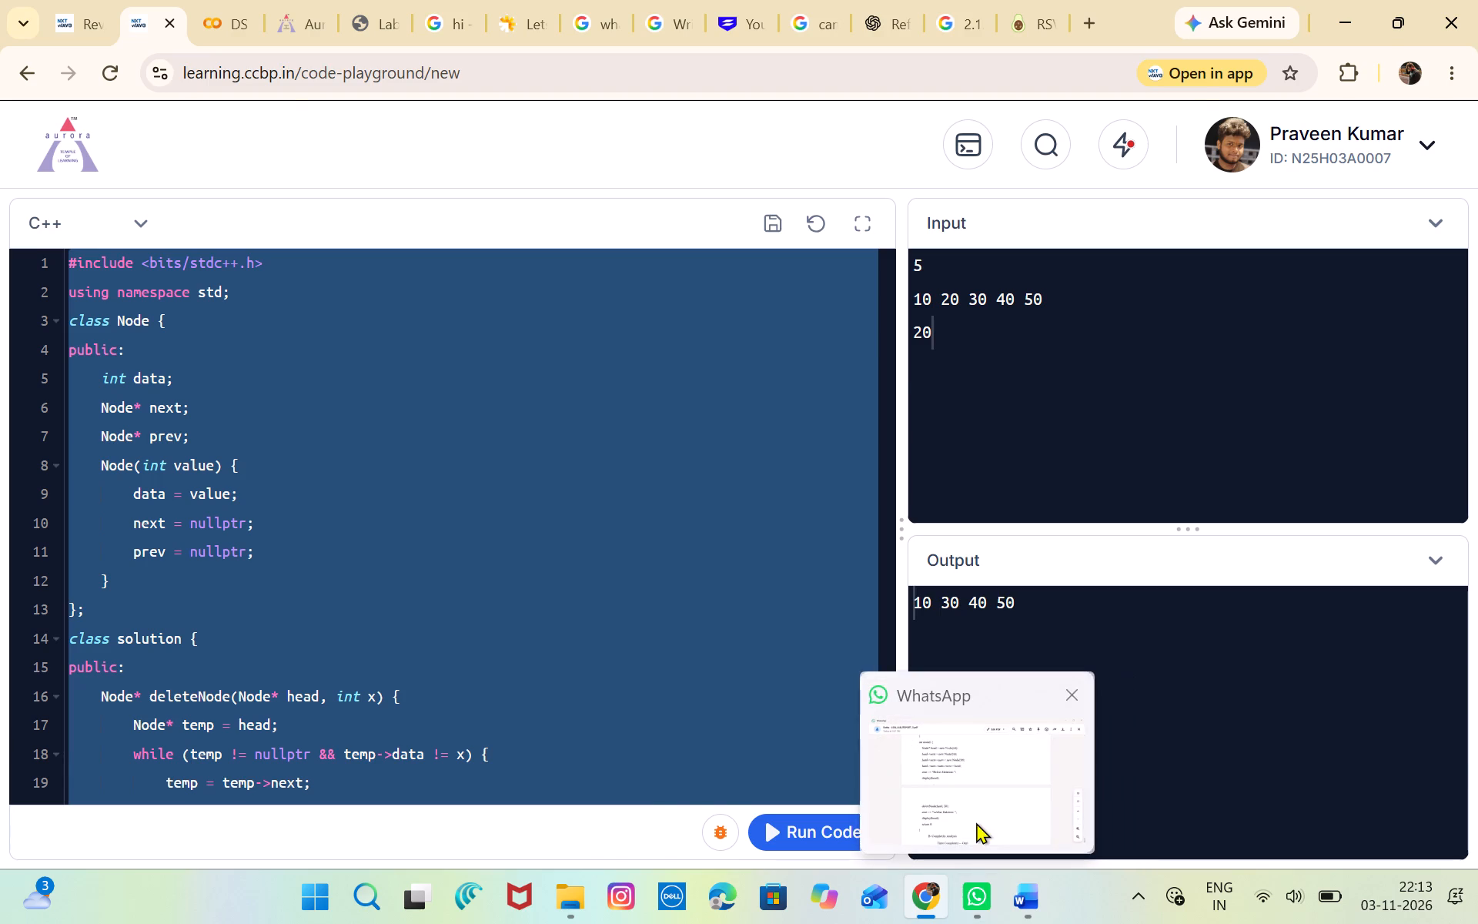
left_click_drag(1017, 856, 1015, 845)
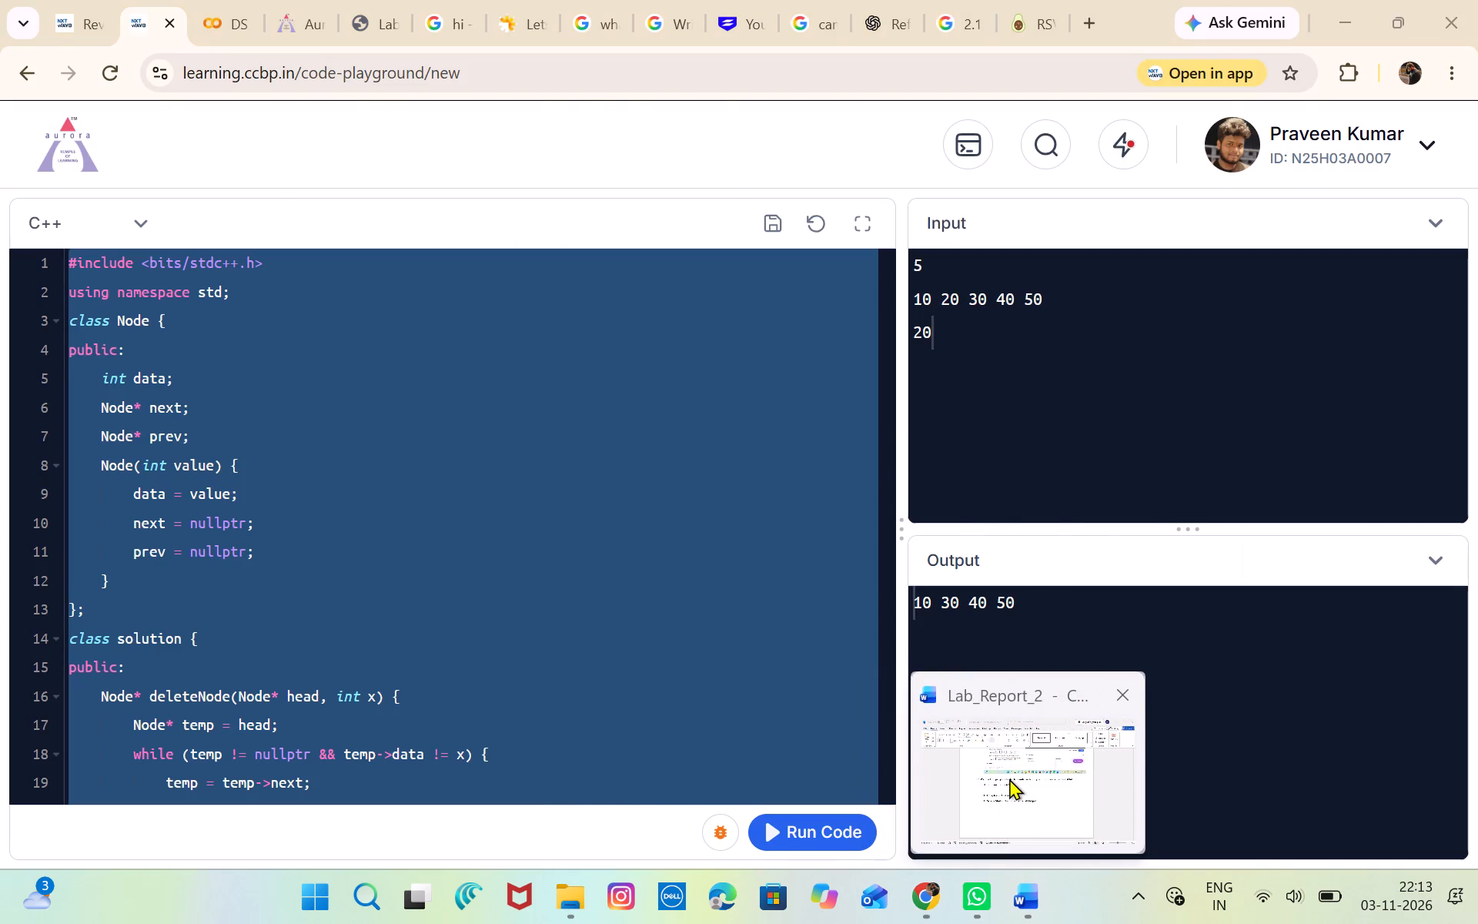
left_click(1009, 778)
left_click(553, 497)
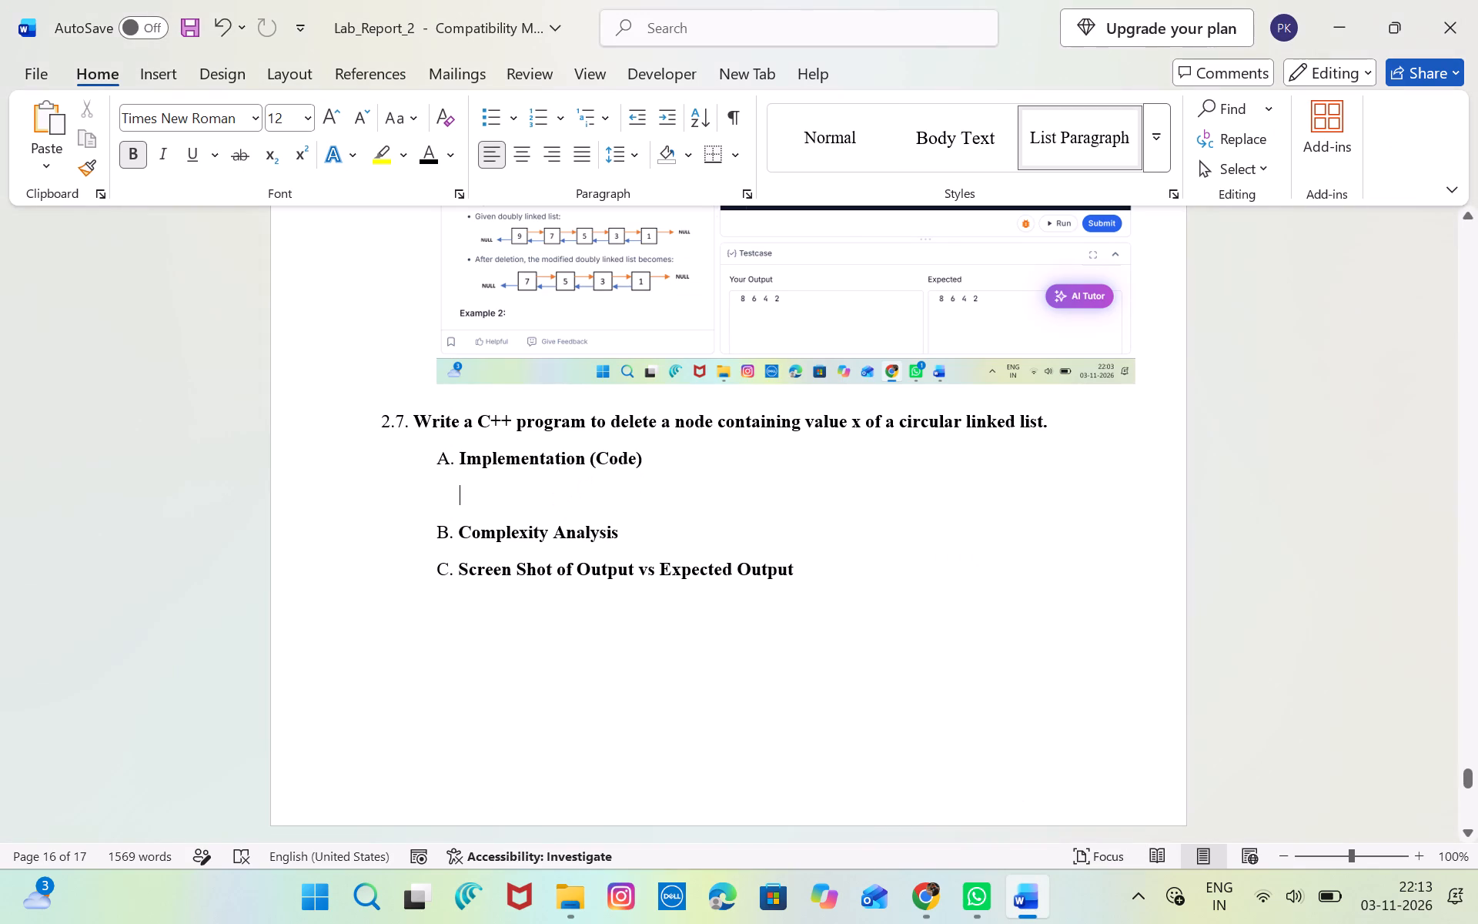
key("ctrl+v")
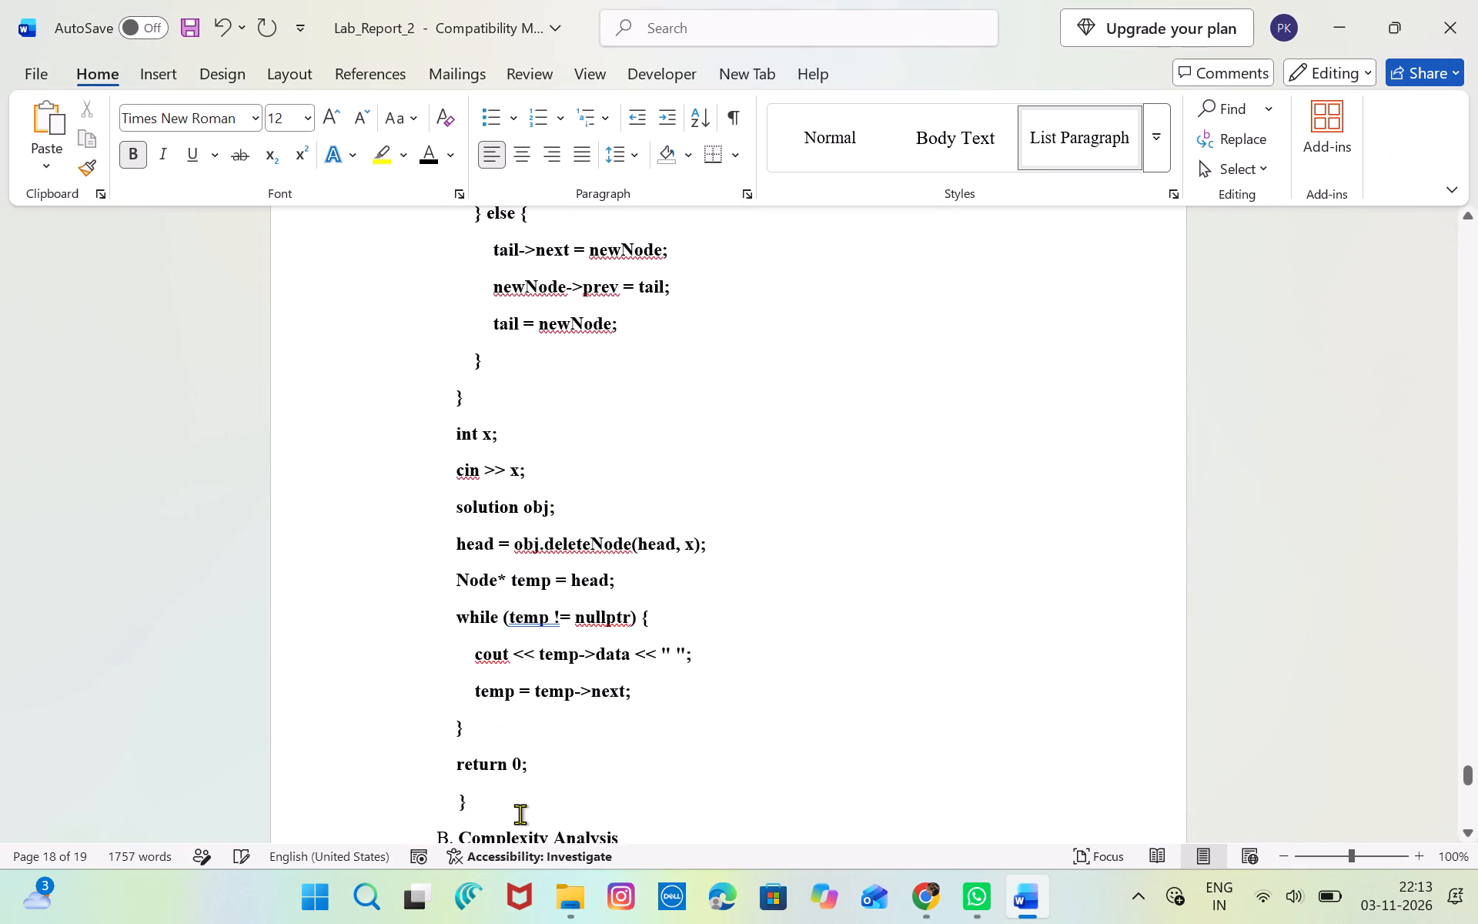
Remove the bold formatting from all the pasted 2.7 code and increase its indent to align under the heading text.
left_click_drag(483, 795, 427, 521)
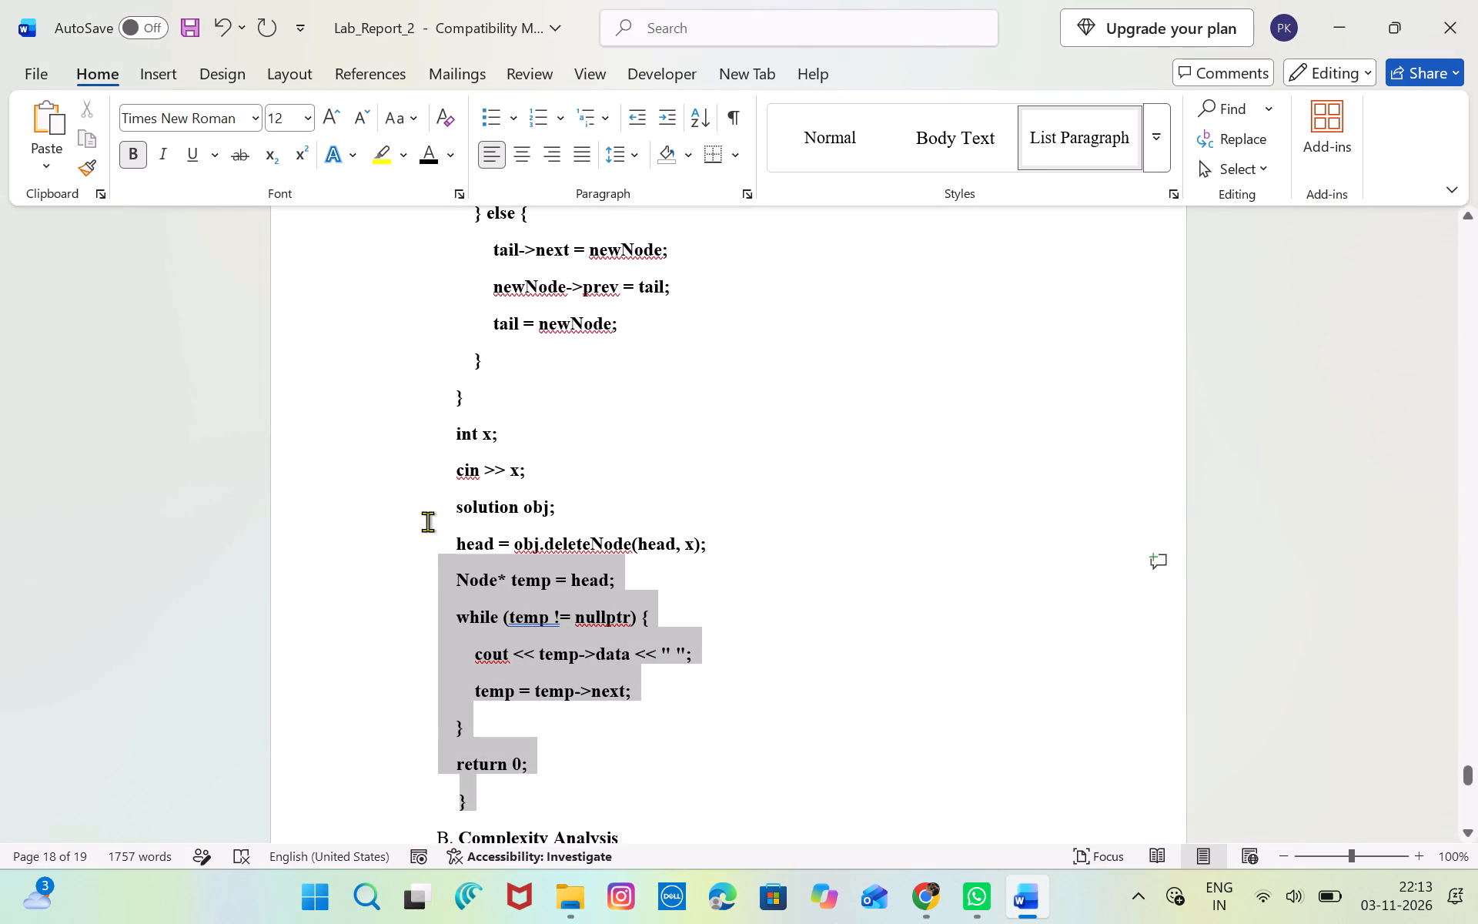
left_click_drag(427, 521, 456, 175)
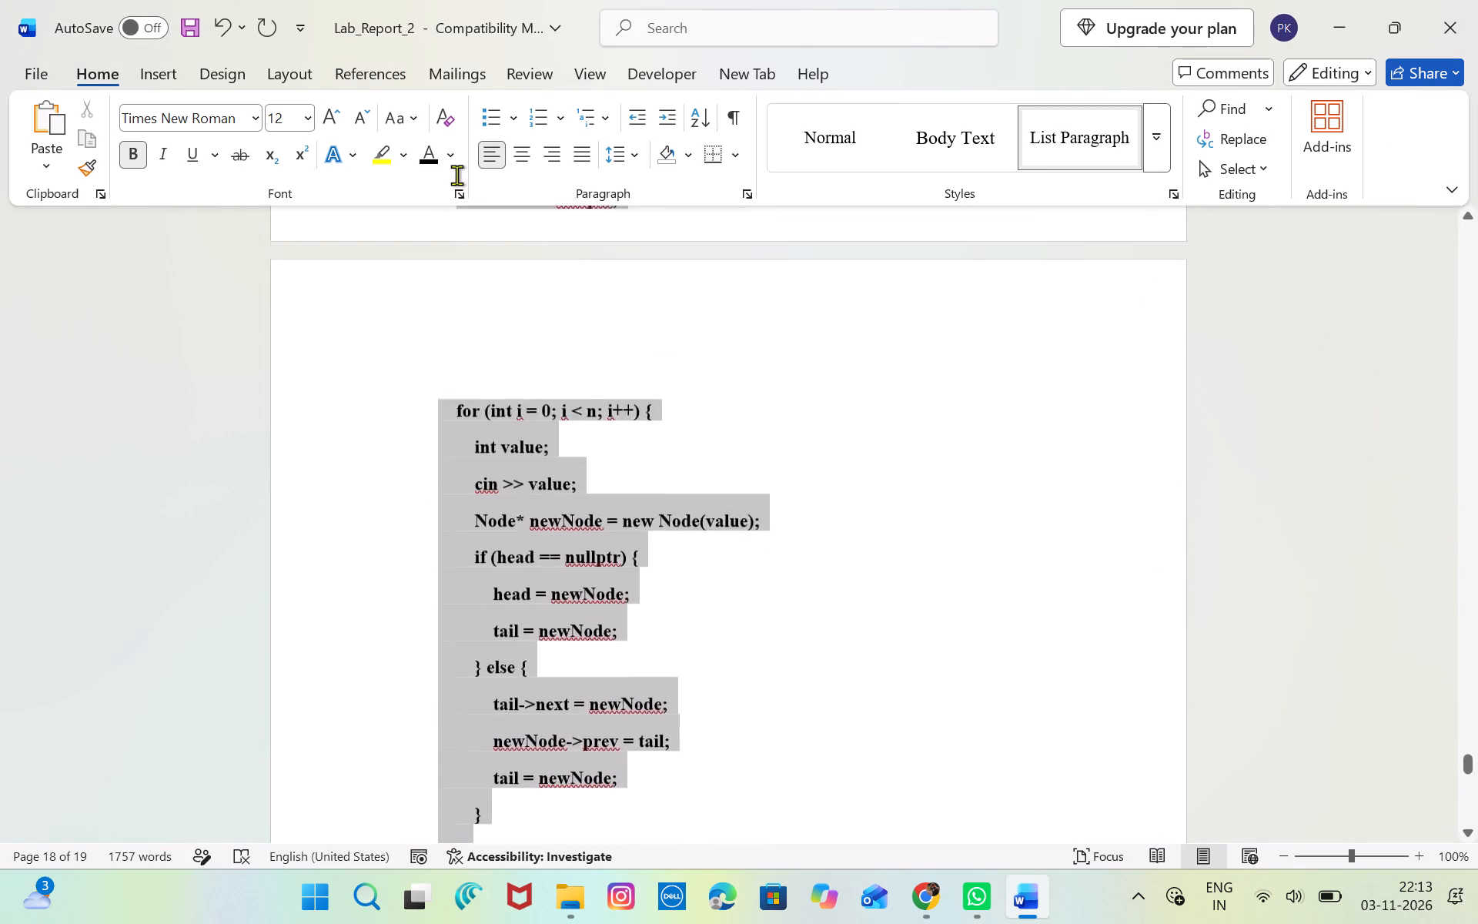
left_click_drag(456, 175, 454, 175)
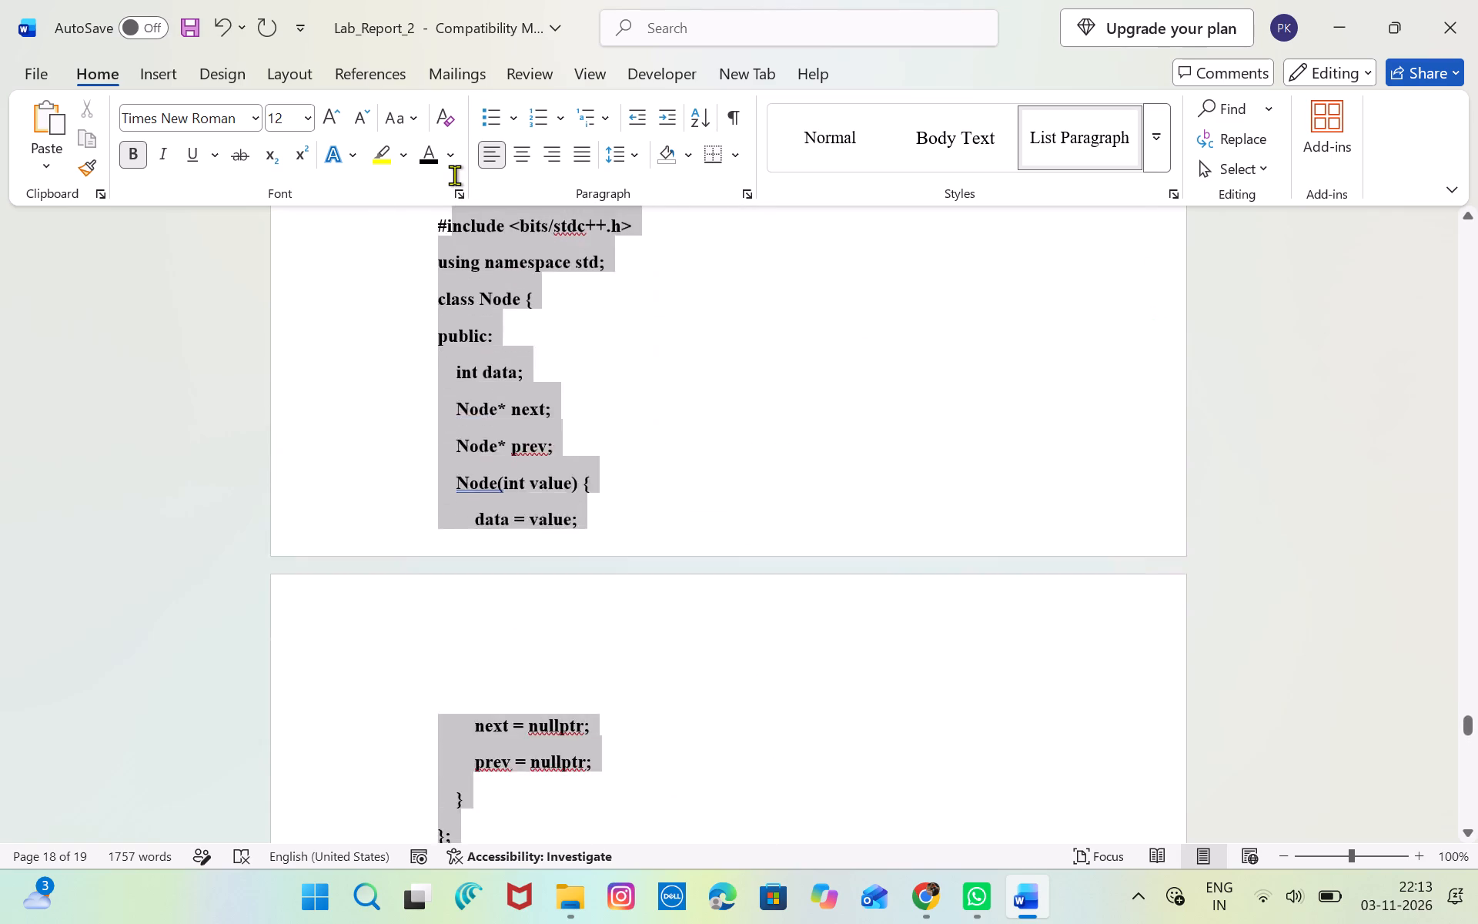
left_click_drag(454, 175, 423, 549)
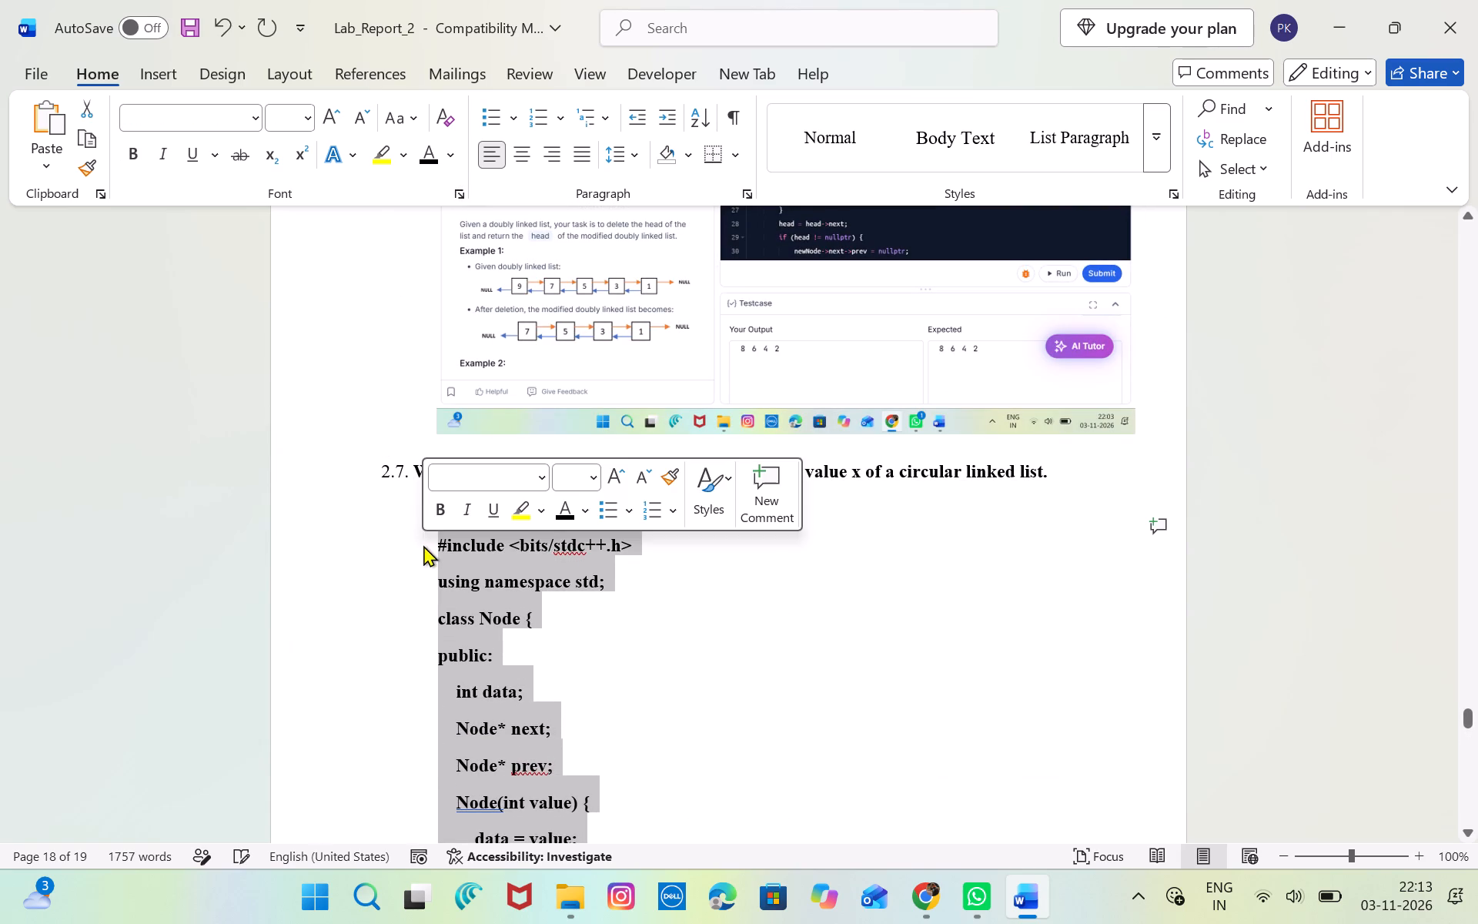
left_click(437, 514)
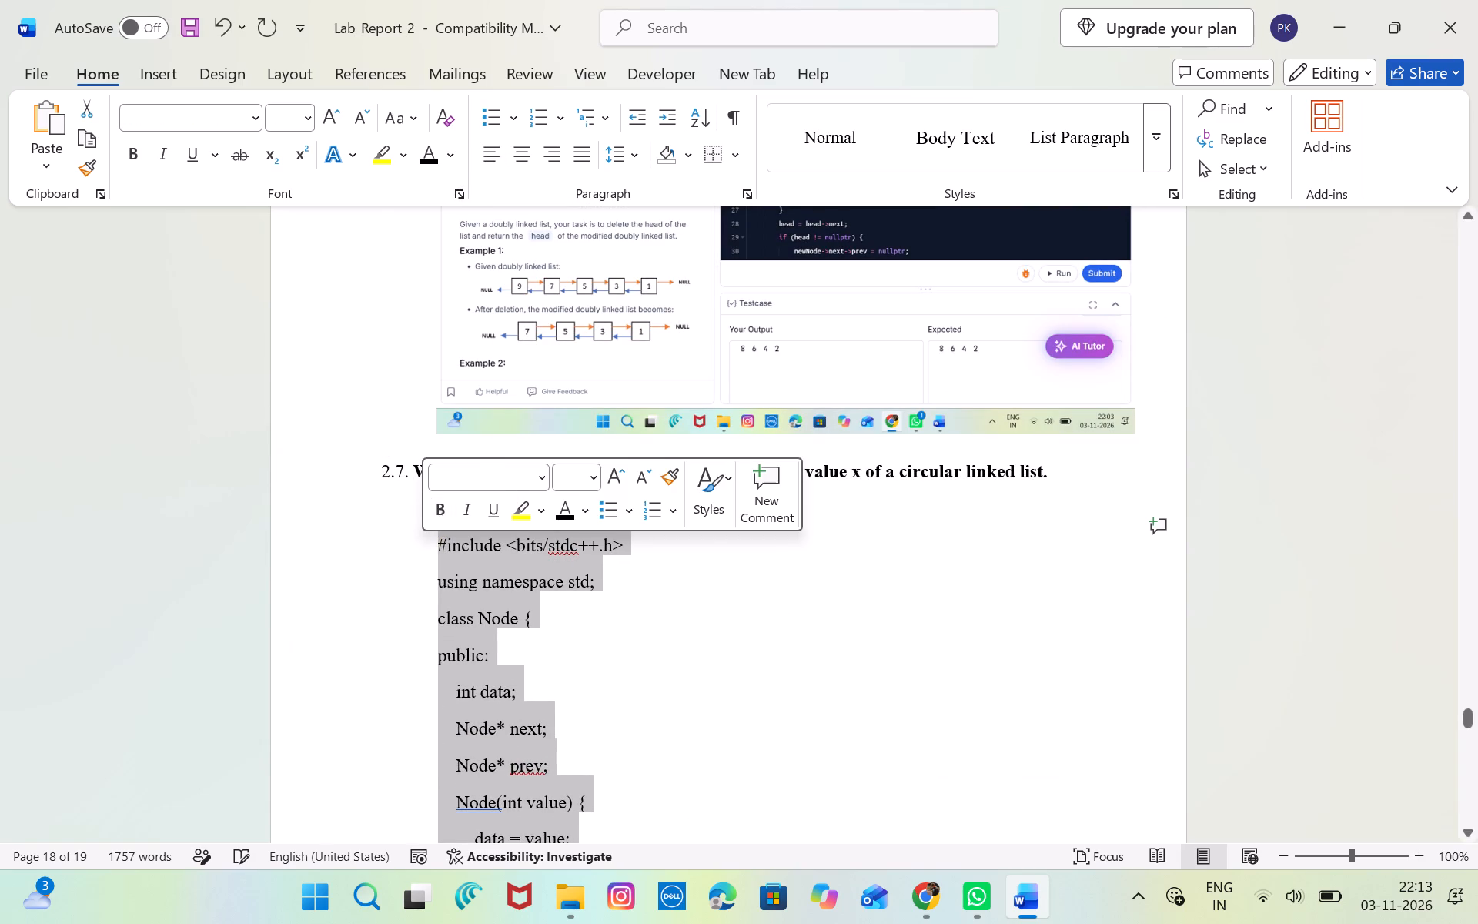
left_click(659, 112)
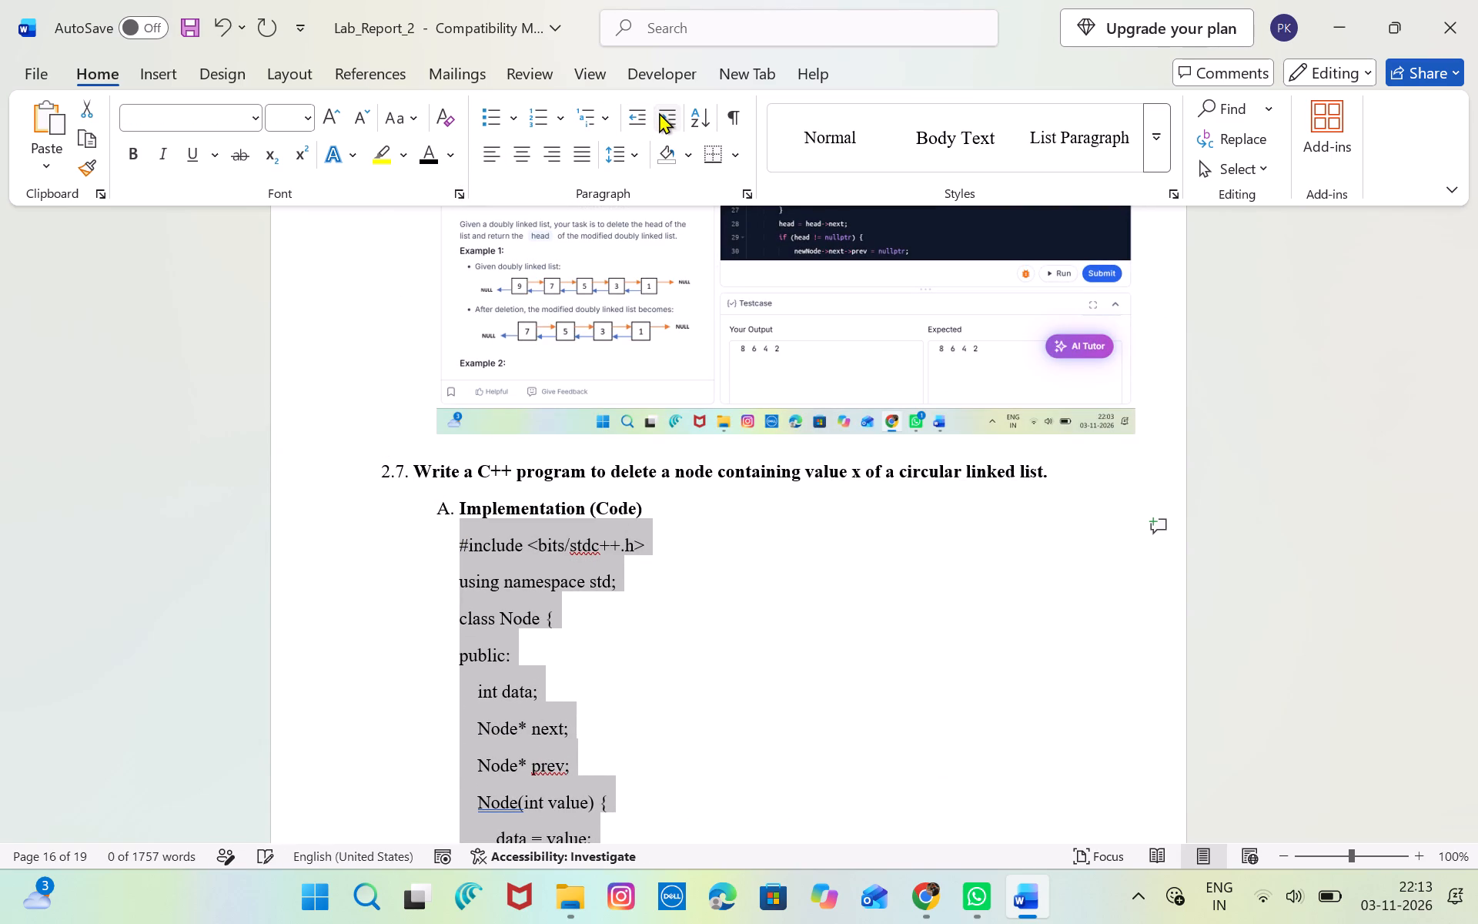
left_click(734, 635)
scroll(734, 635, "down", 1)
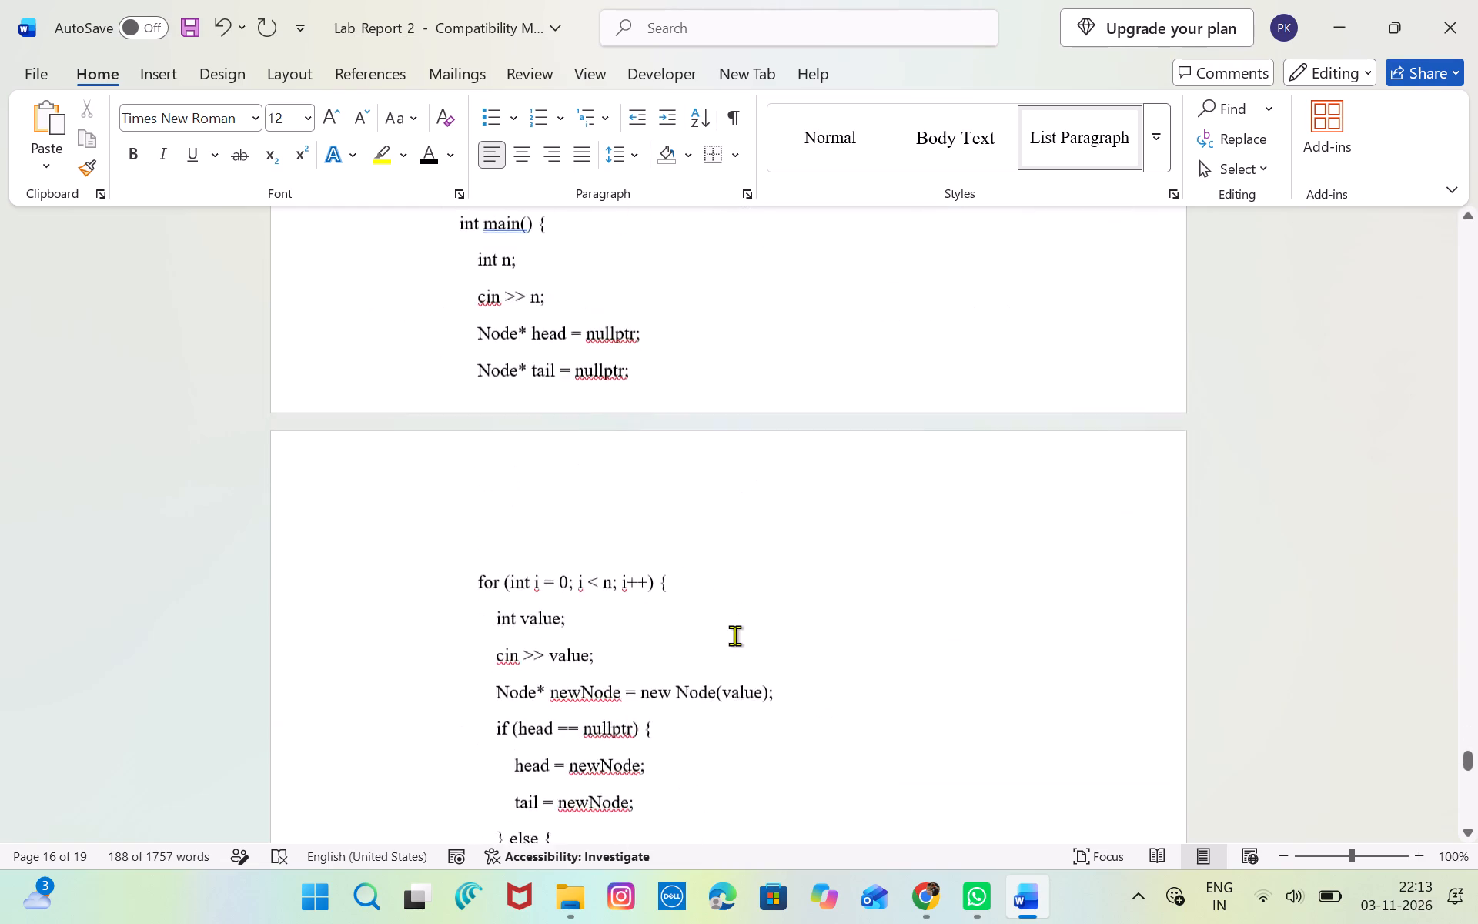
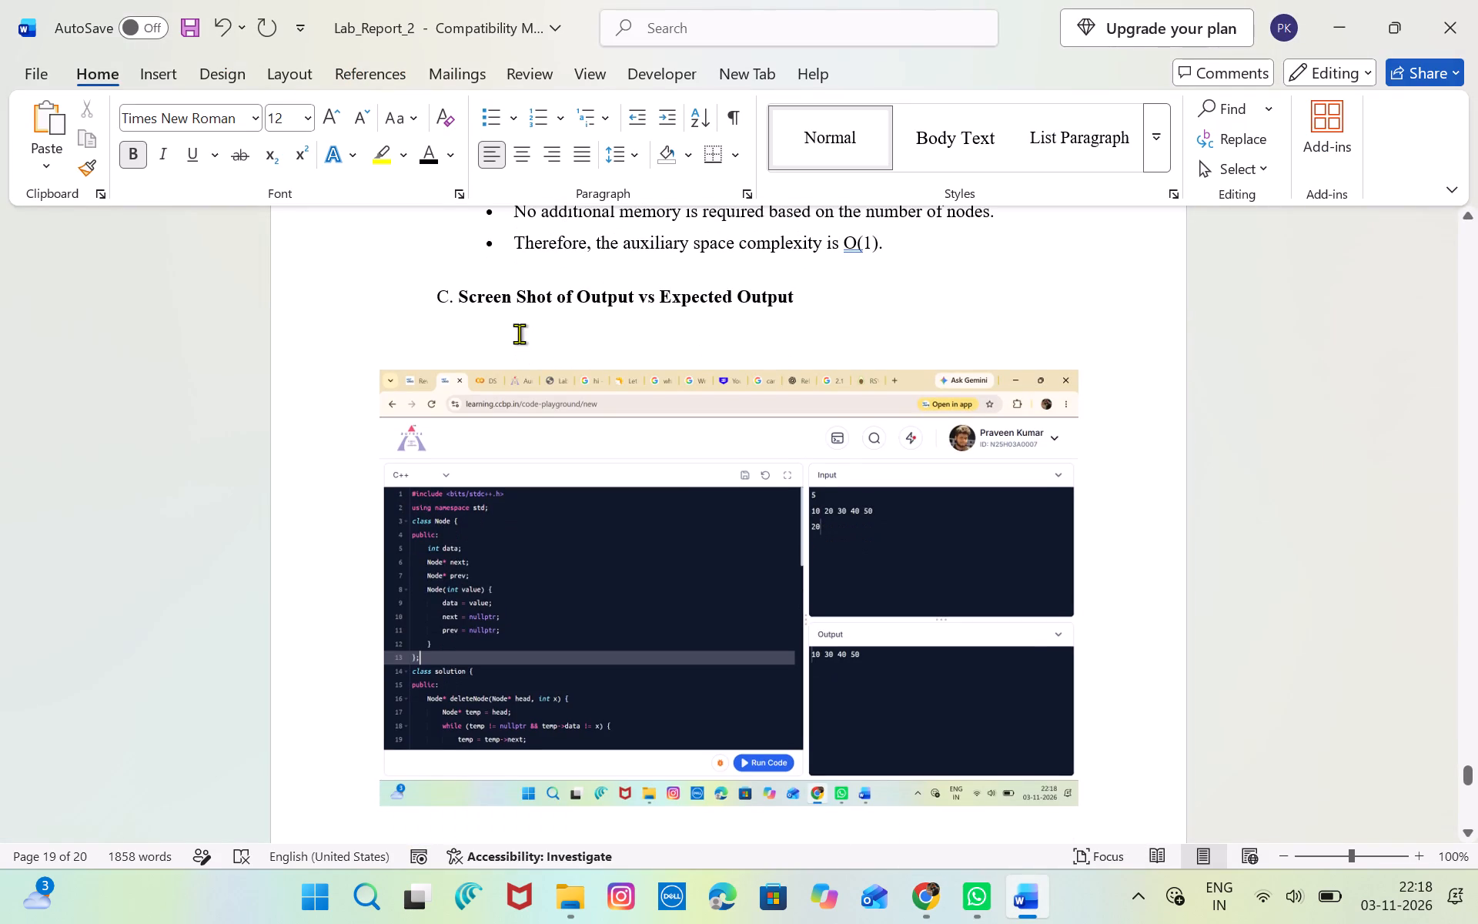
Remove the extra indented space between the "Screen Shot of Output vs Expected Output" heading and the pasted screenshot.
left_click(519, 333)
key("BackSpace")
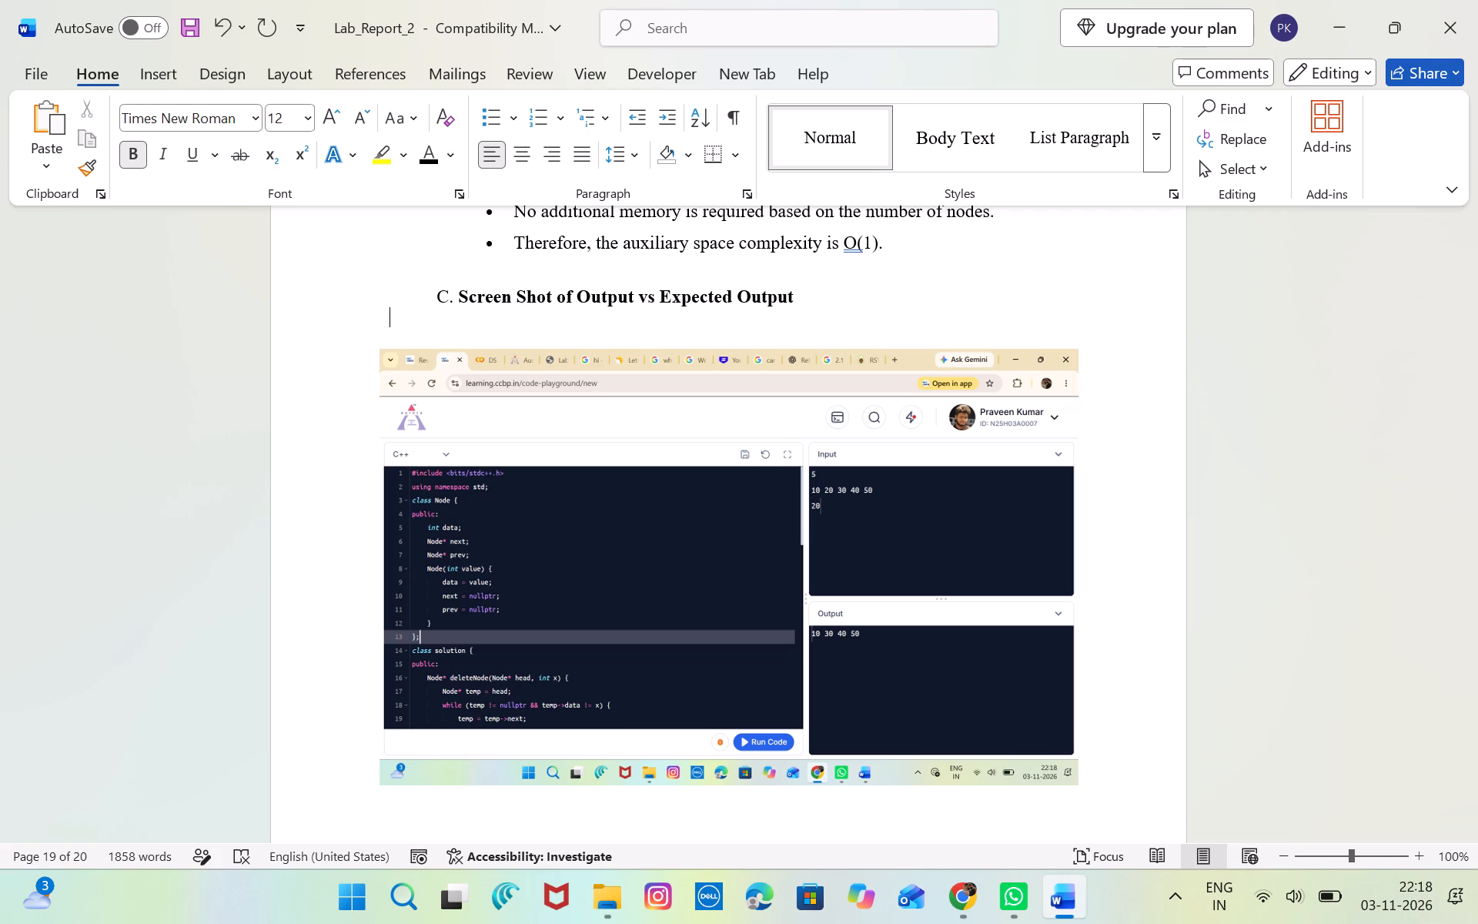
left_click(518, 317)
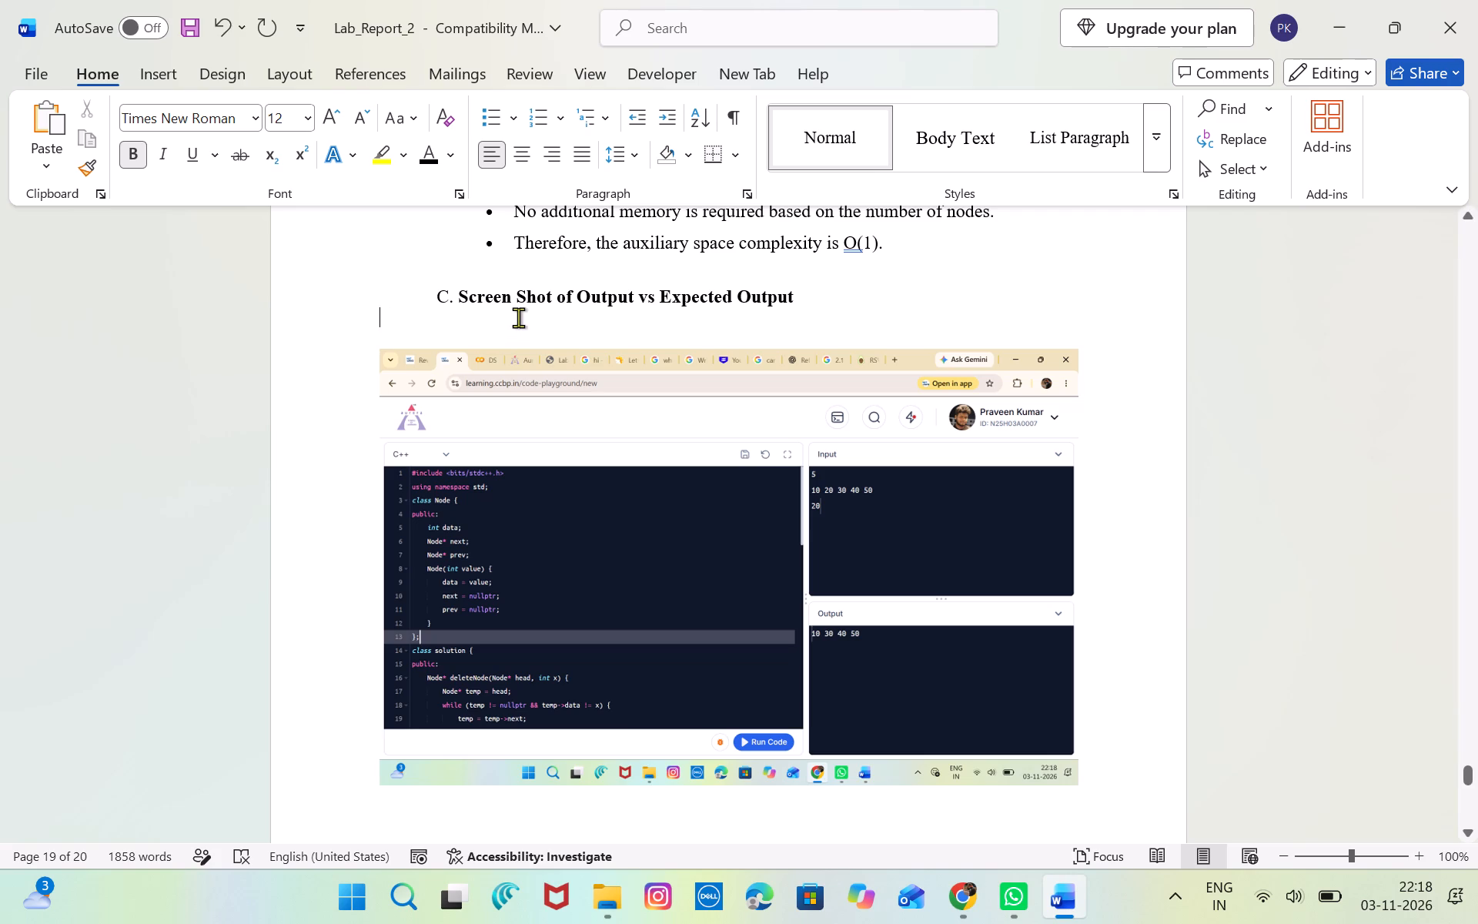
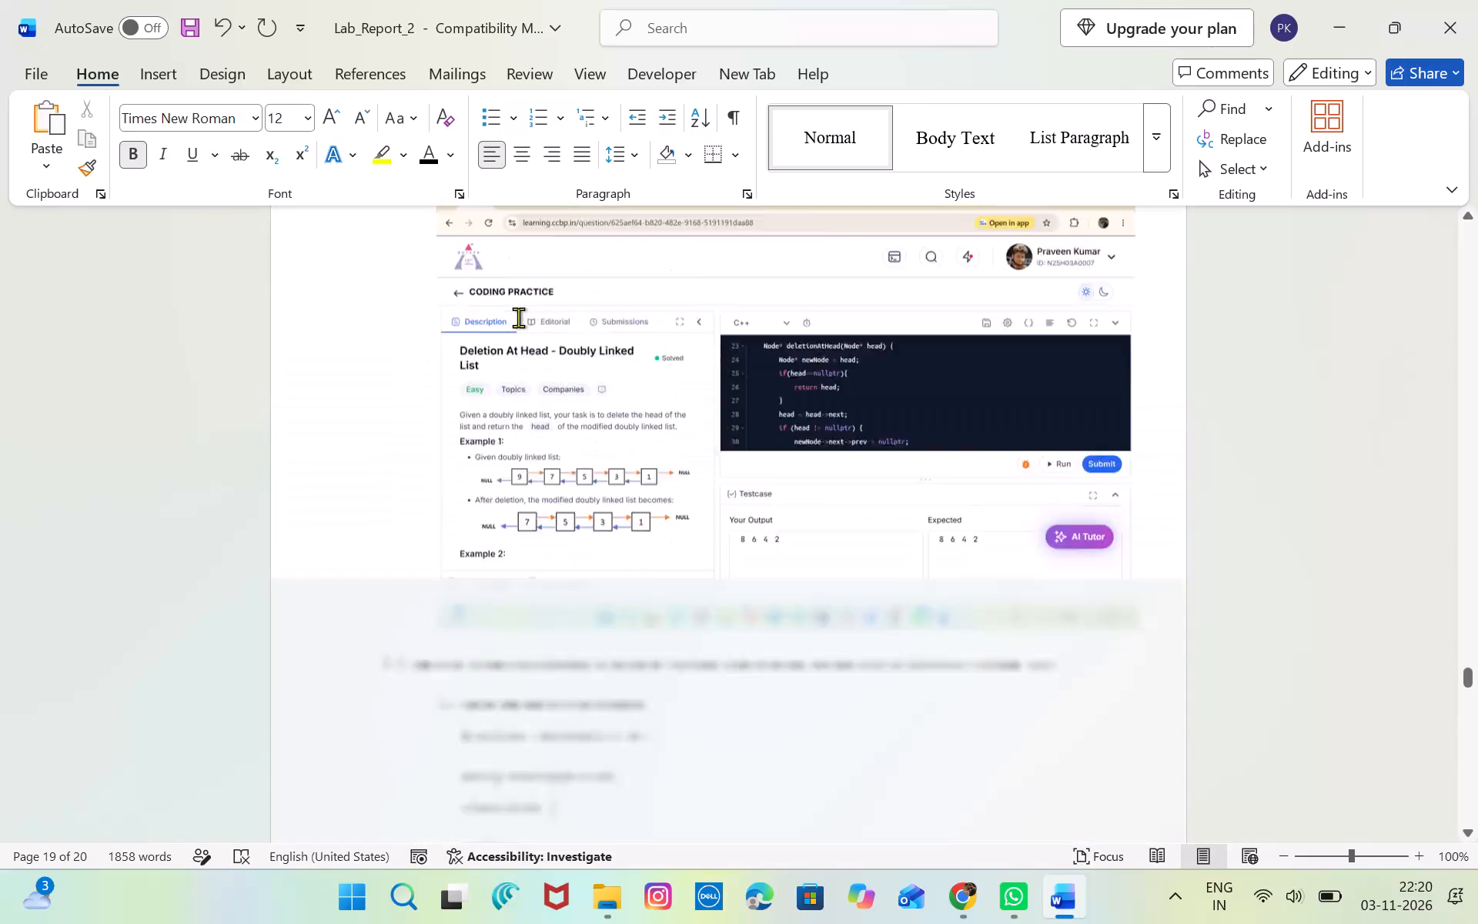
Go back to the certificate page and place the text cursor right after "Hyderabad" below the Date line.
scroll(518, 317, "up", 1)
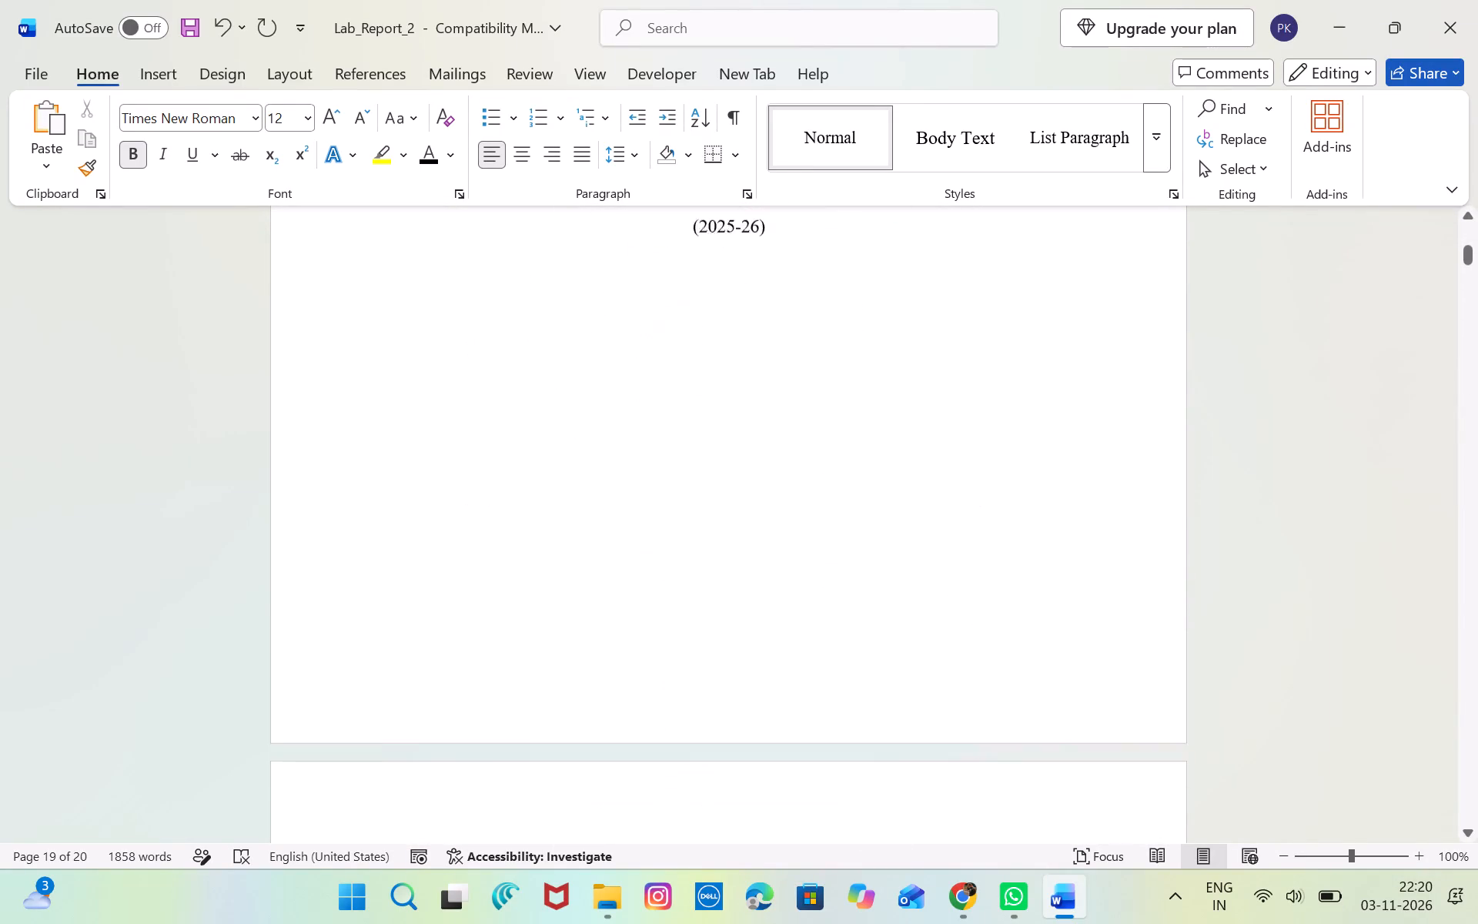
scroll(518, 317, "up", 1)
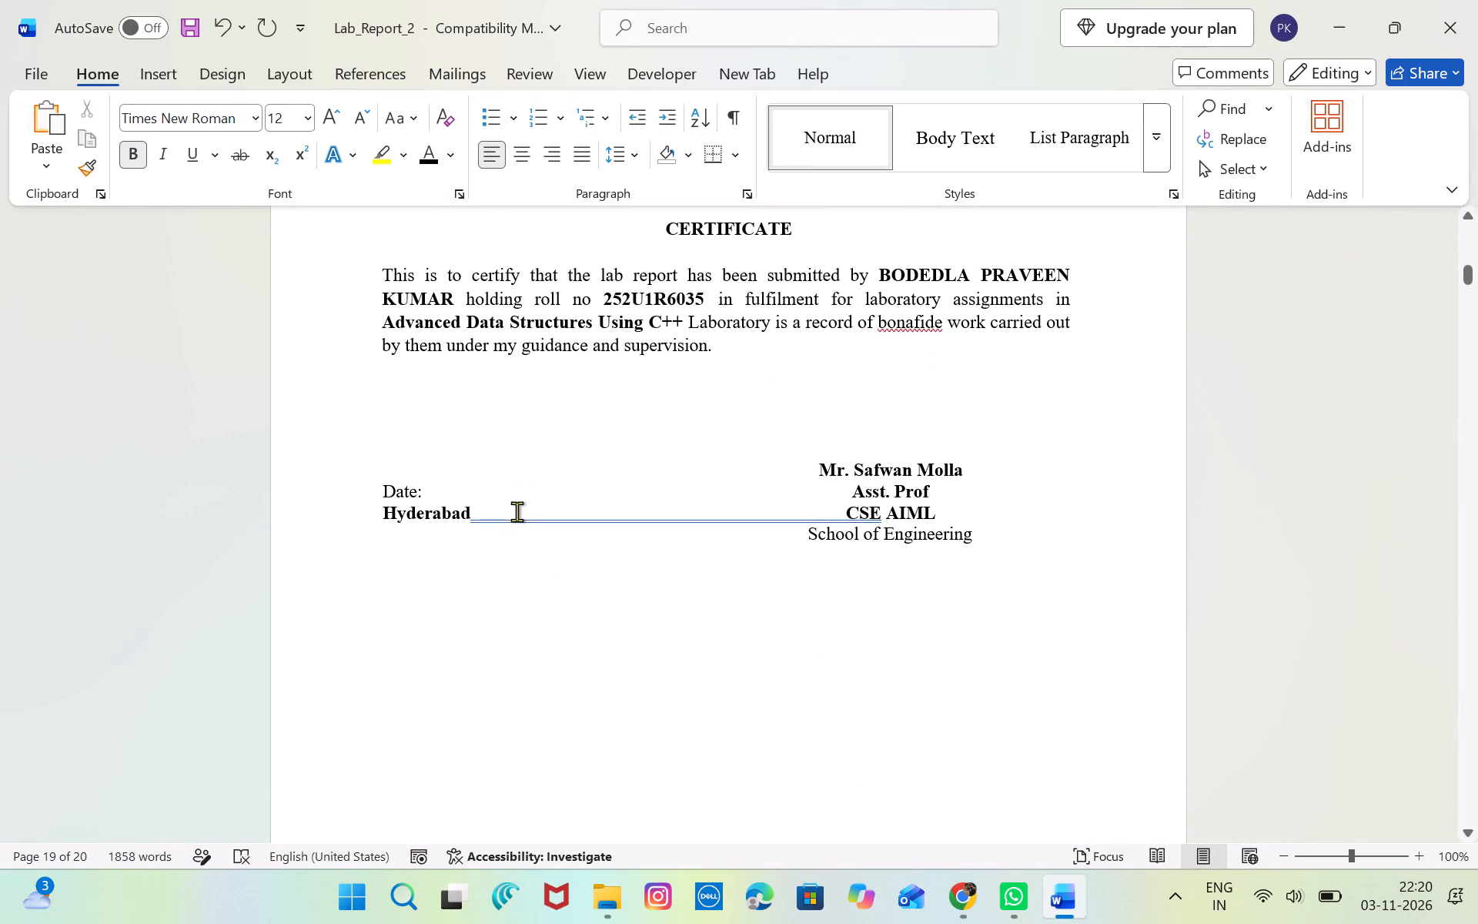
left_click(506, 519)
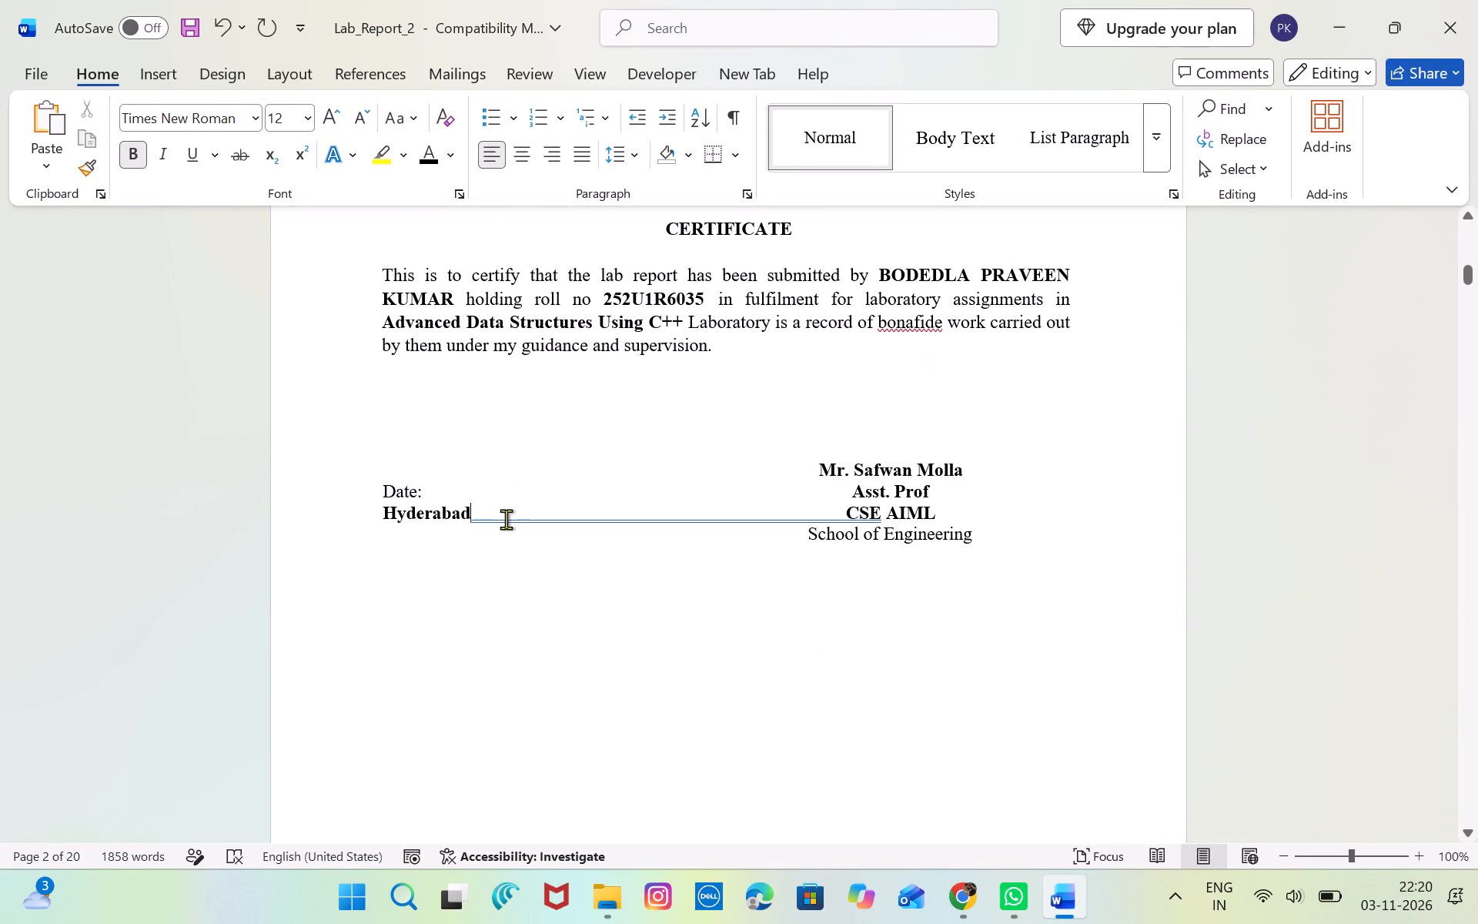
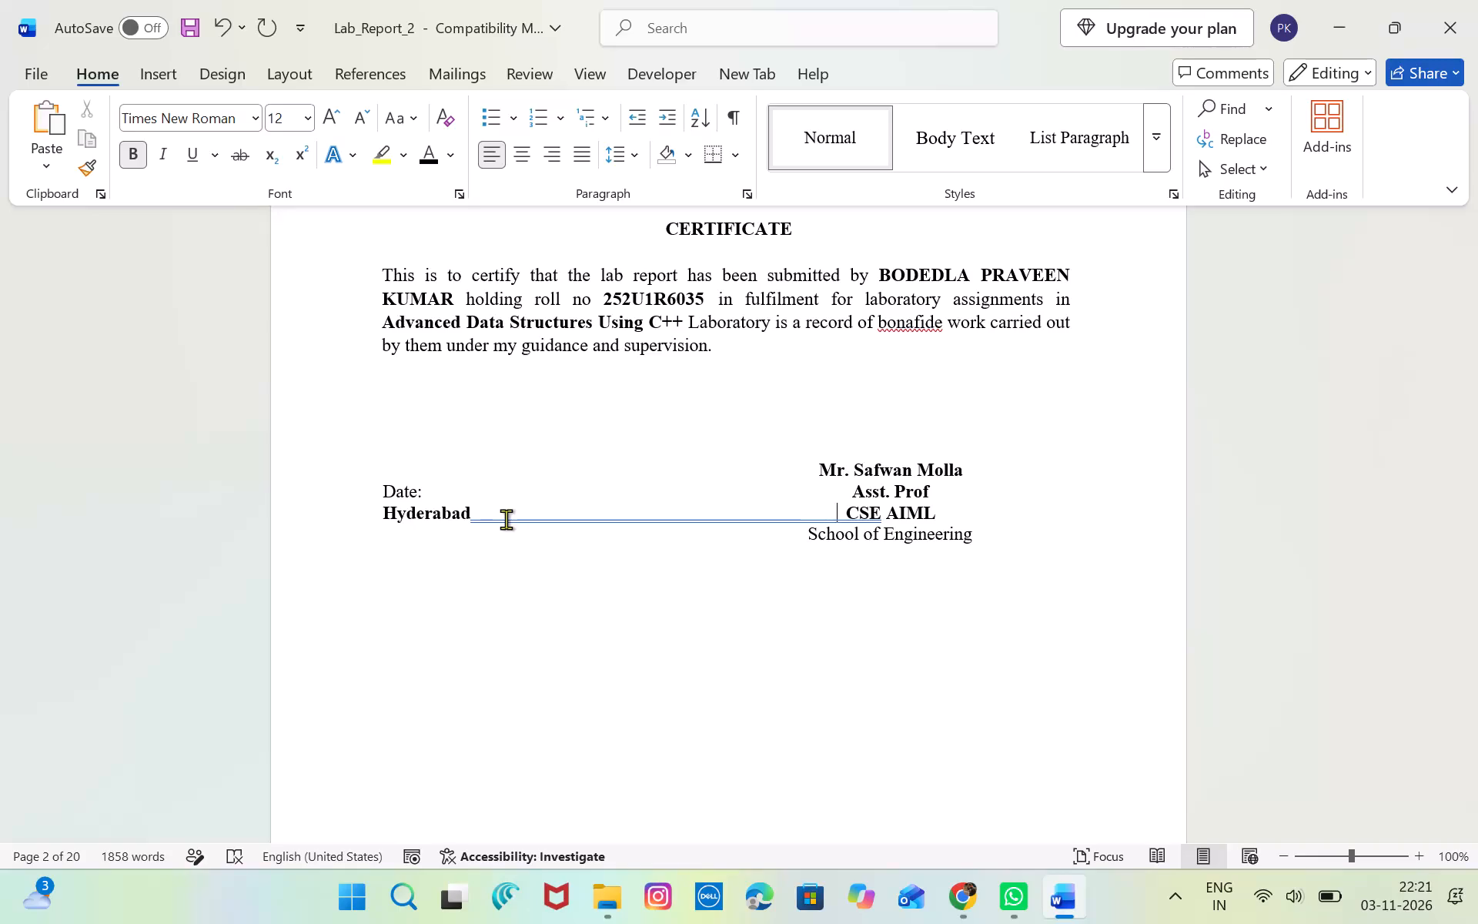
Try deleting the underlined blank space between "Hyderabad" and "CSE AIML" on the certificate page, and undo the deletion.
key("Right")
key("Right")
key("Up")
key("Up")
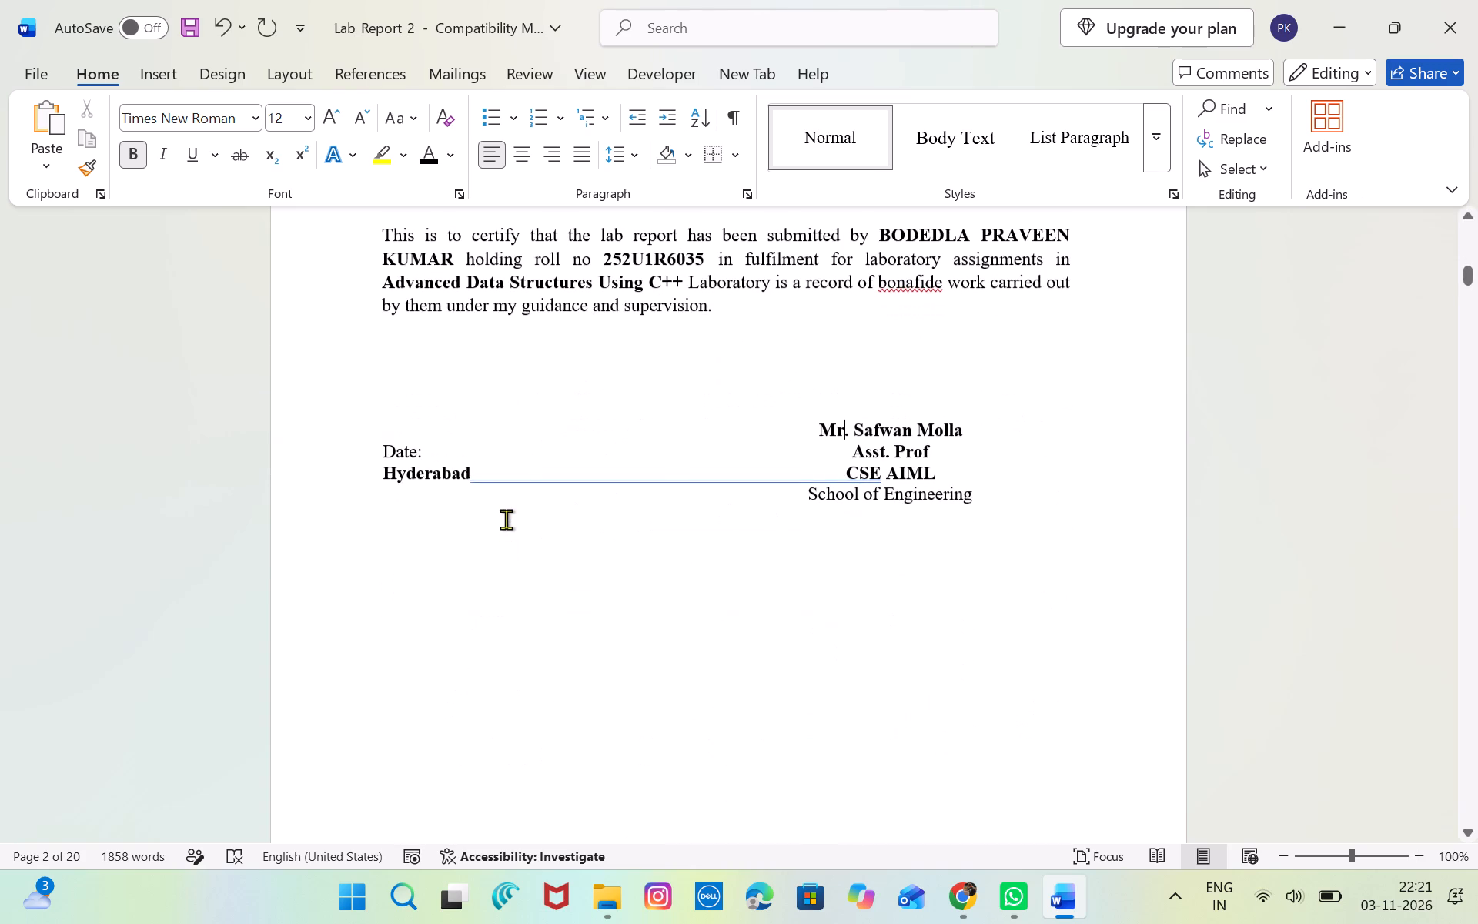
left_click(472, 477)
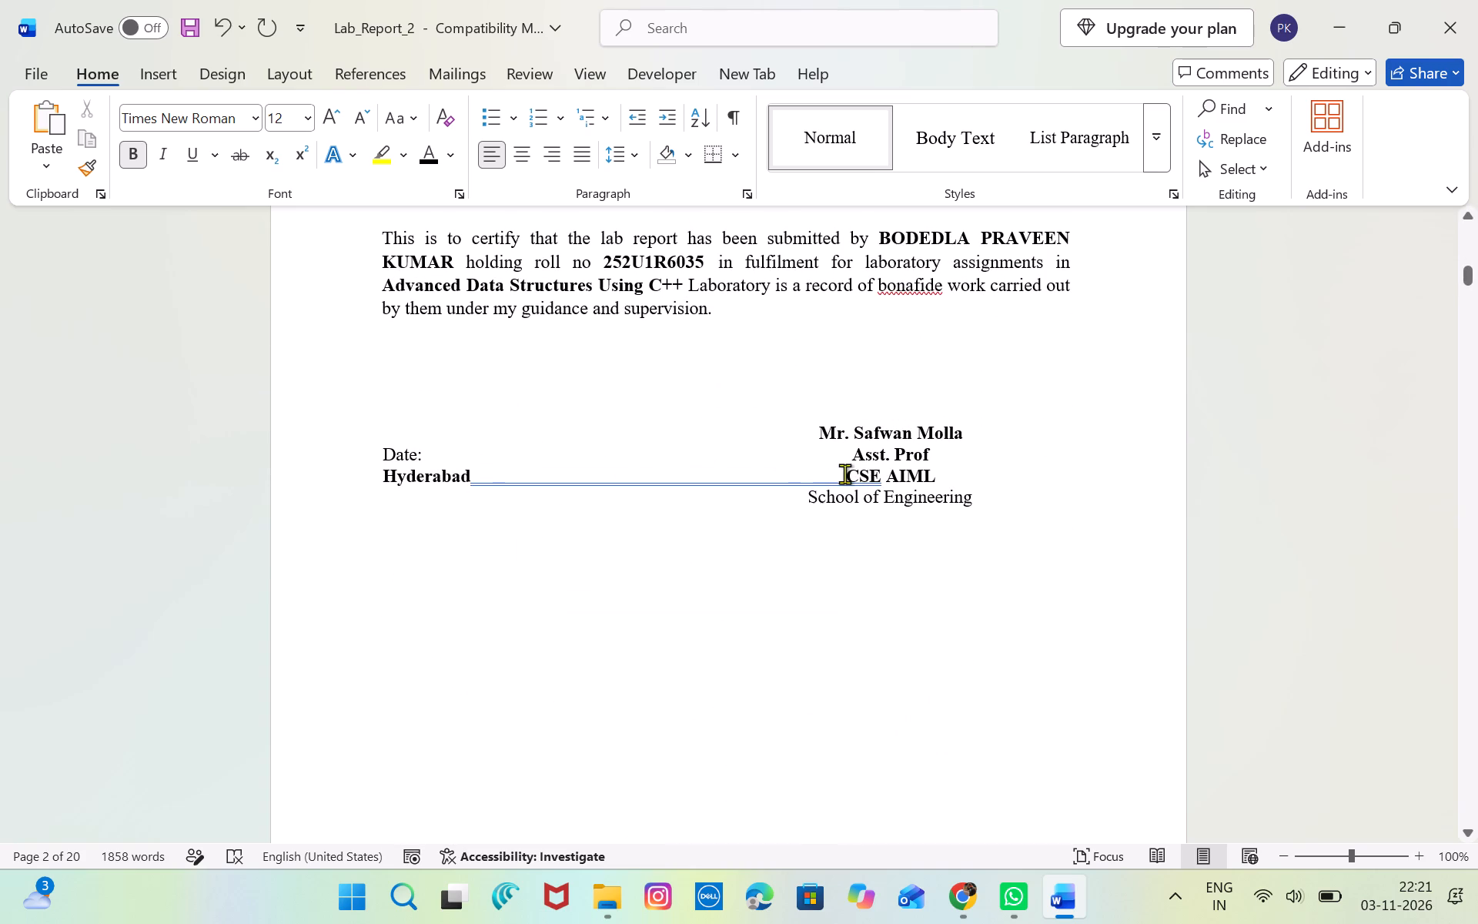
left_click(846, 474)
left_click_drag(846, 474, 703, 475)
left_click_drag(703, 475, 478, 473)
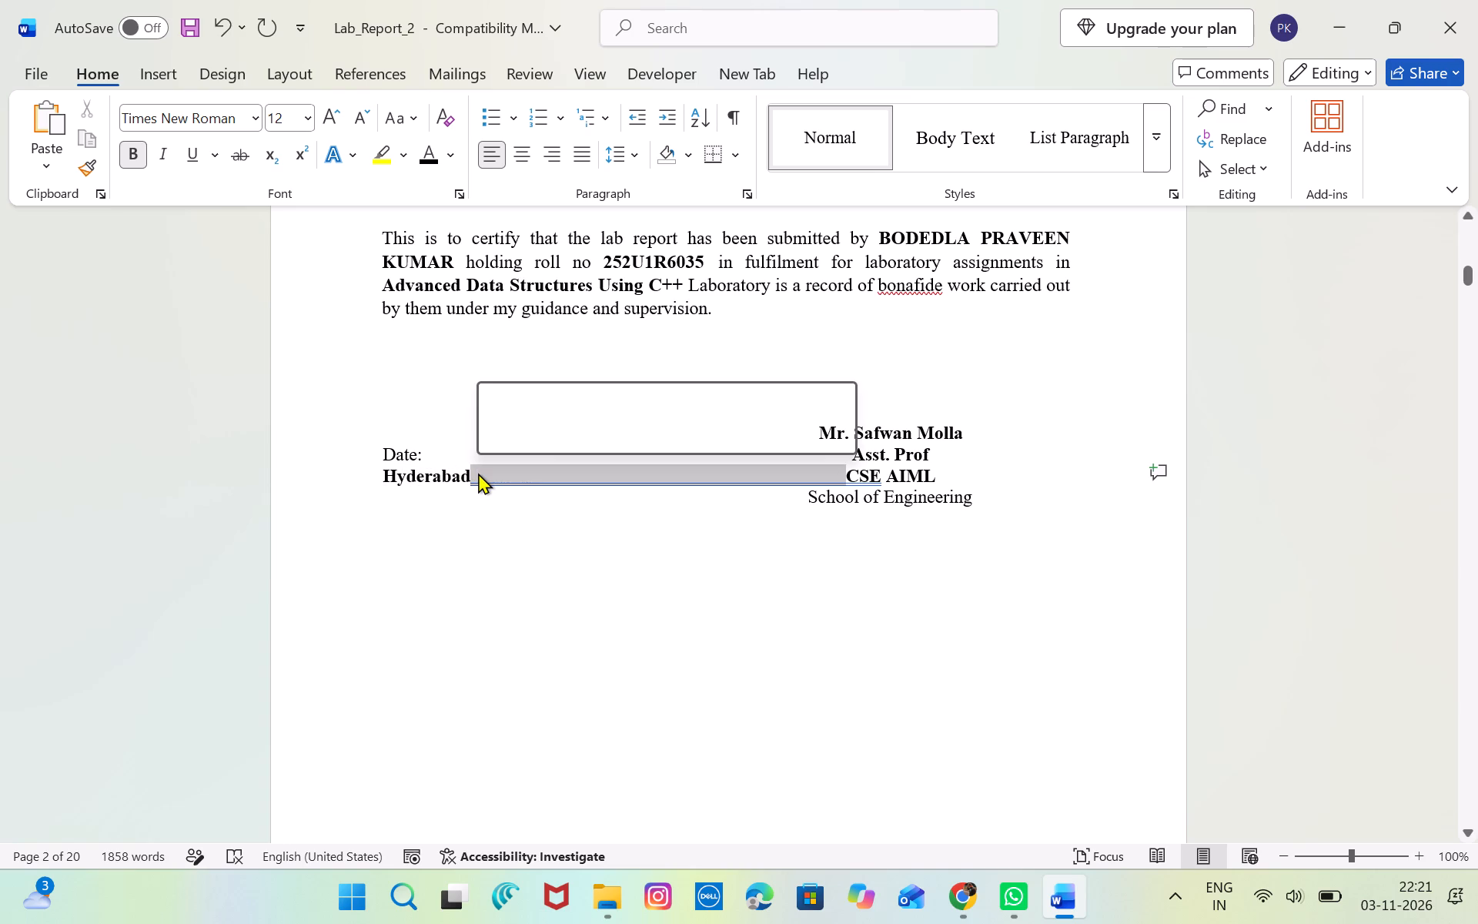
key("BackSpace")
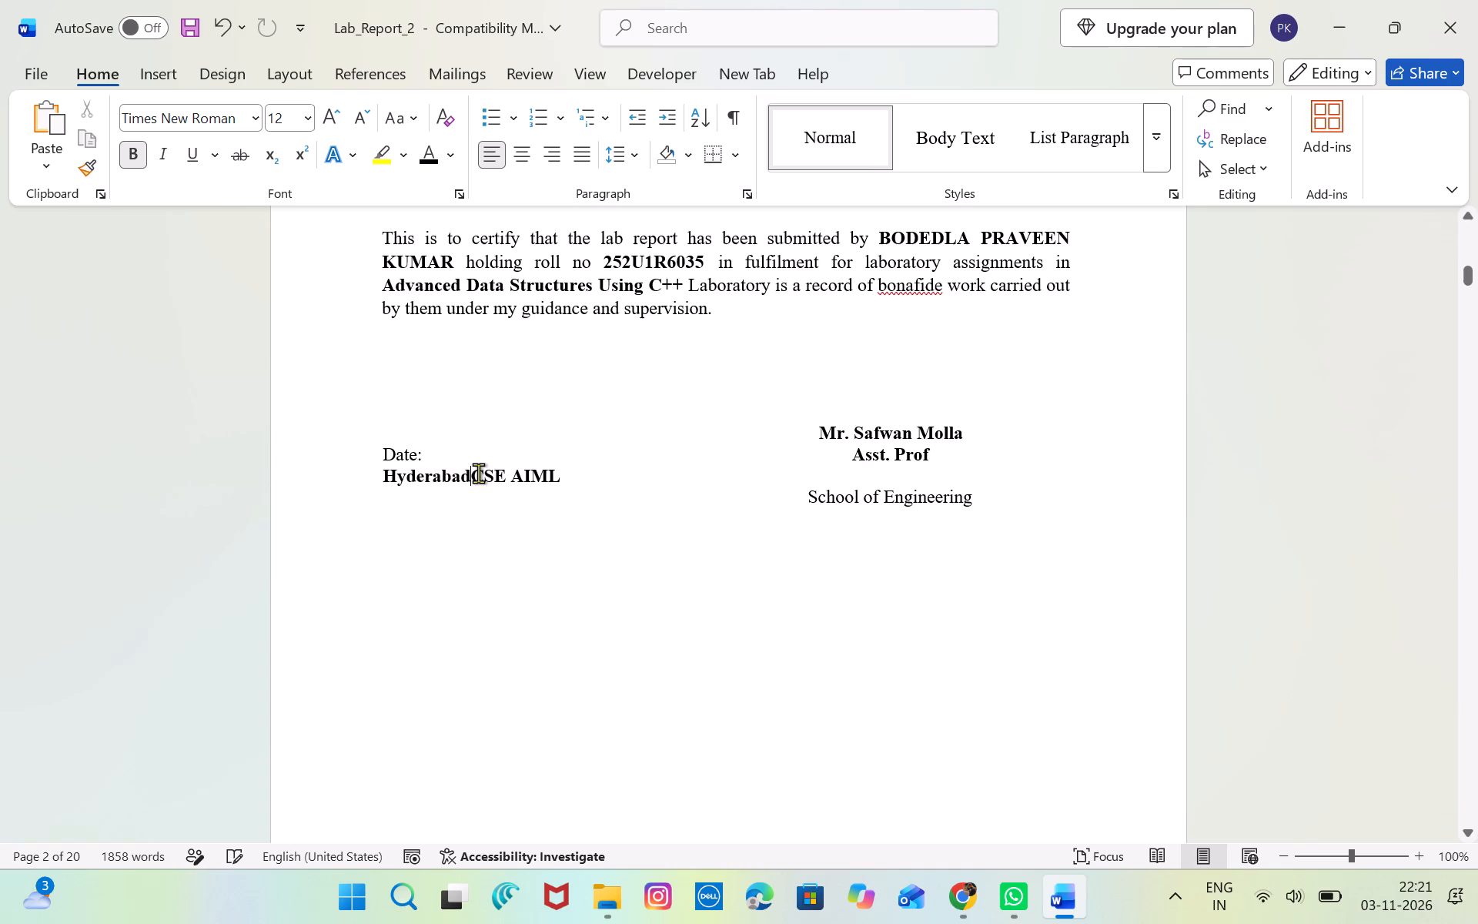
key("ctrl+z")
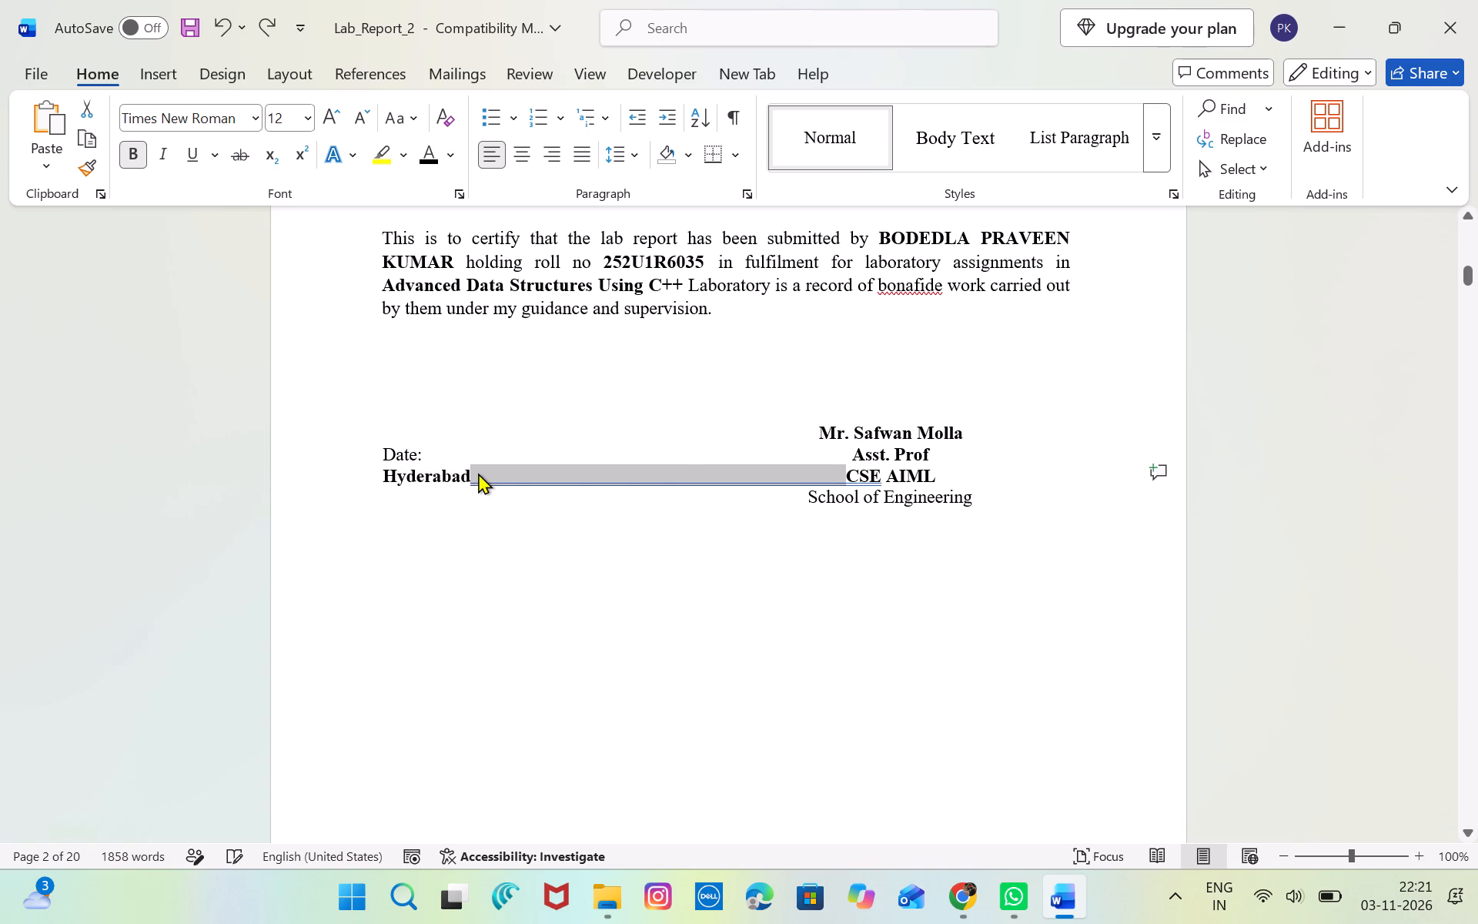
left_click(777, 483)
Review experiment 2.1 on creating a single node, checking its code, complexity analysis and output screenshot.
scroll(777, 483, "down", 1)
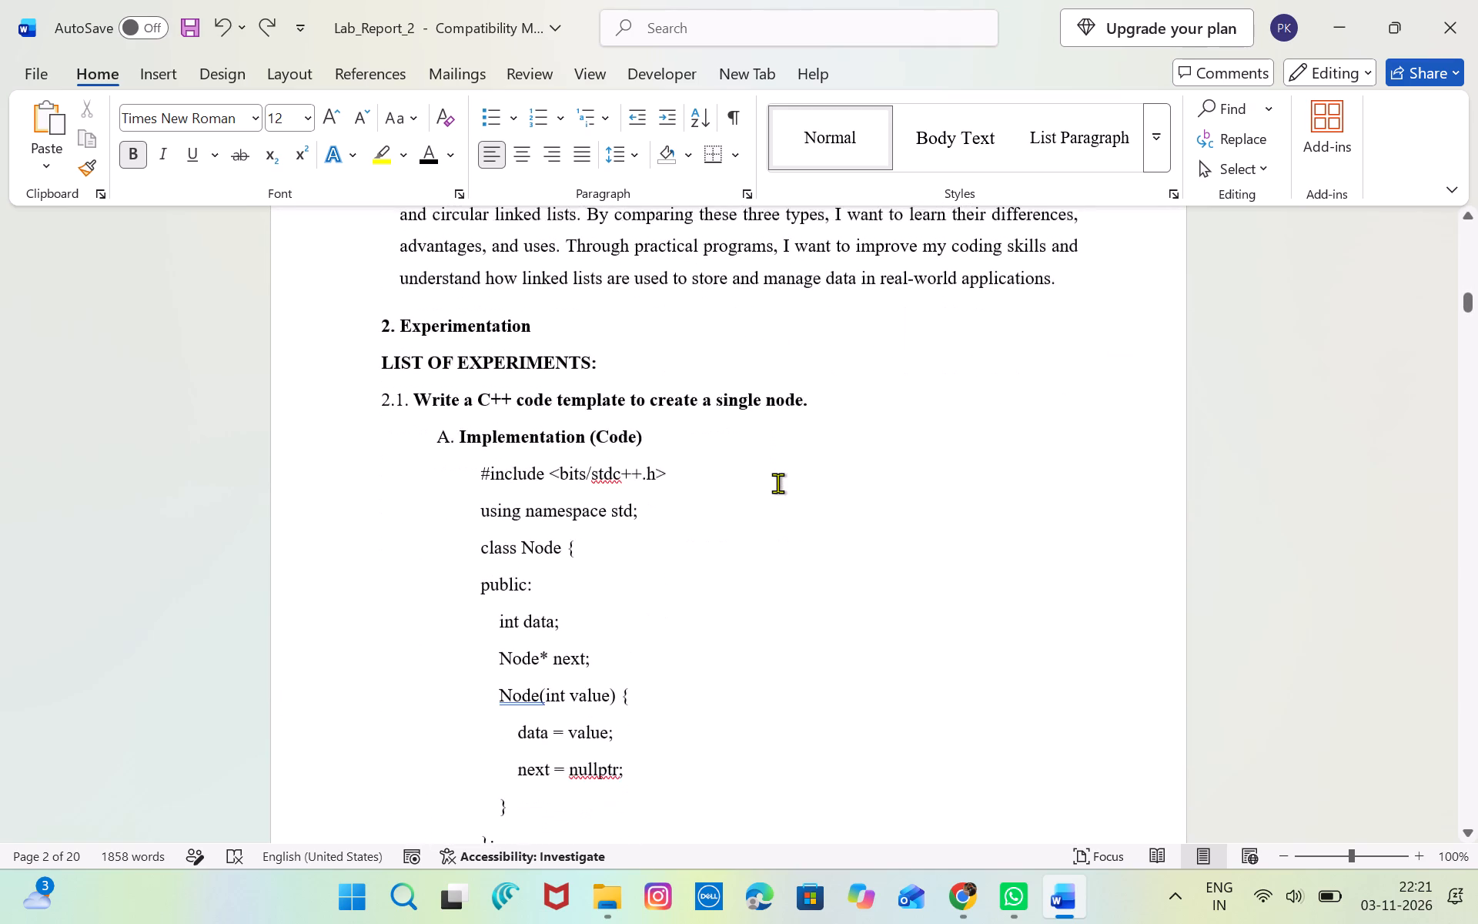
scroll(777, 483, "down", 1)
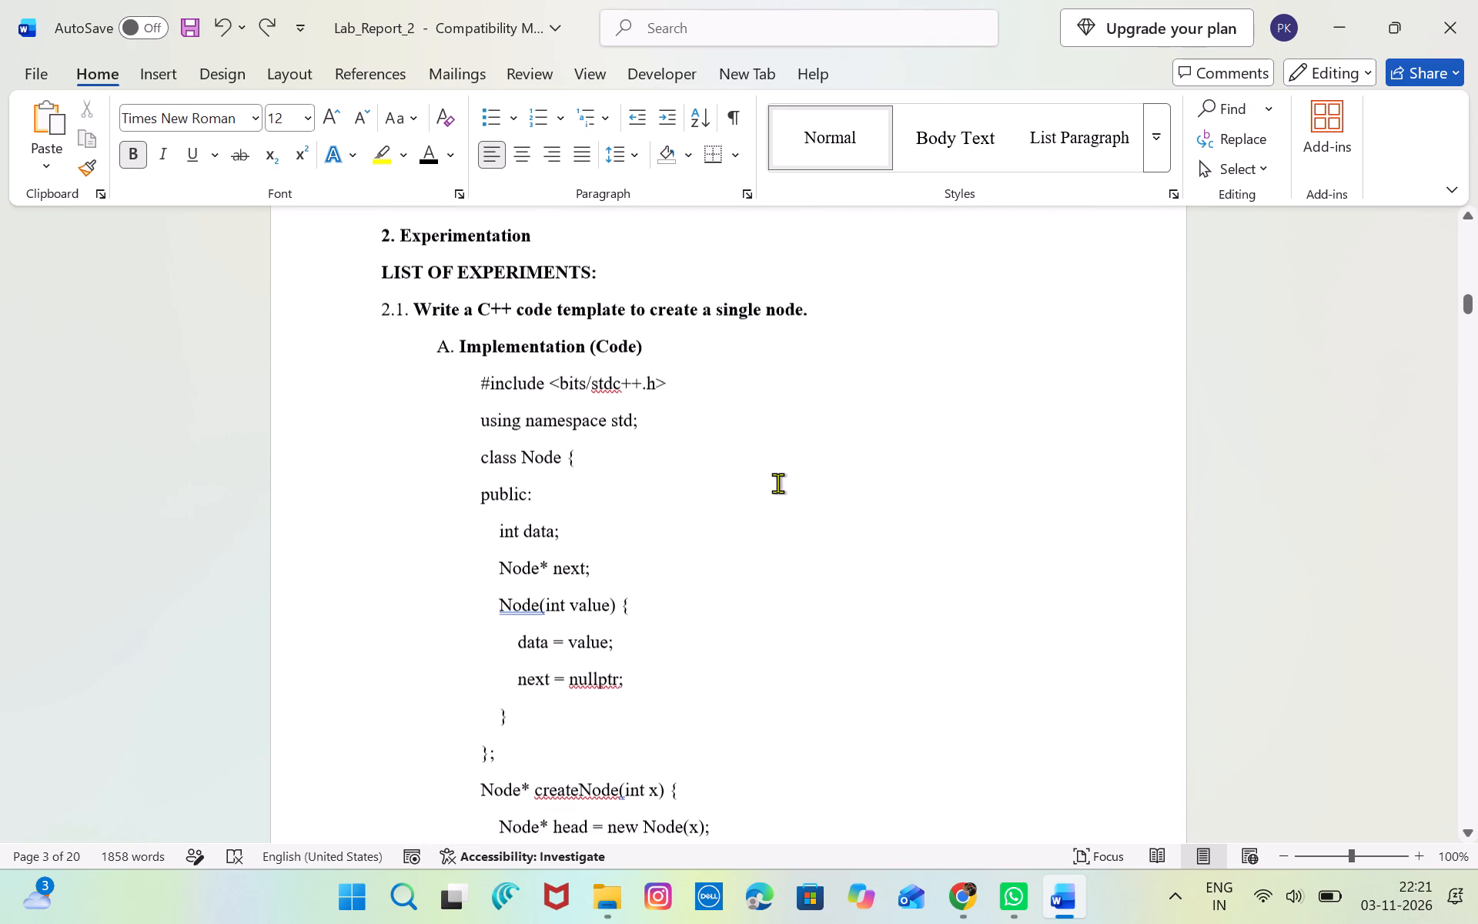
scroll(777, 483, "down", 1)
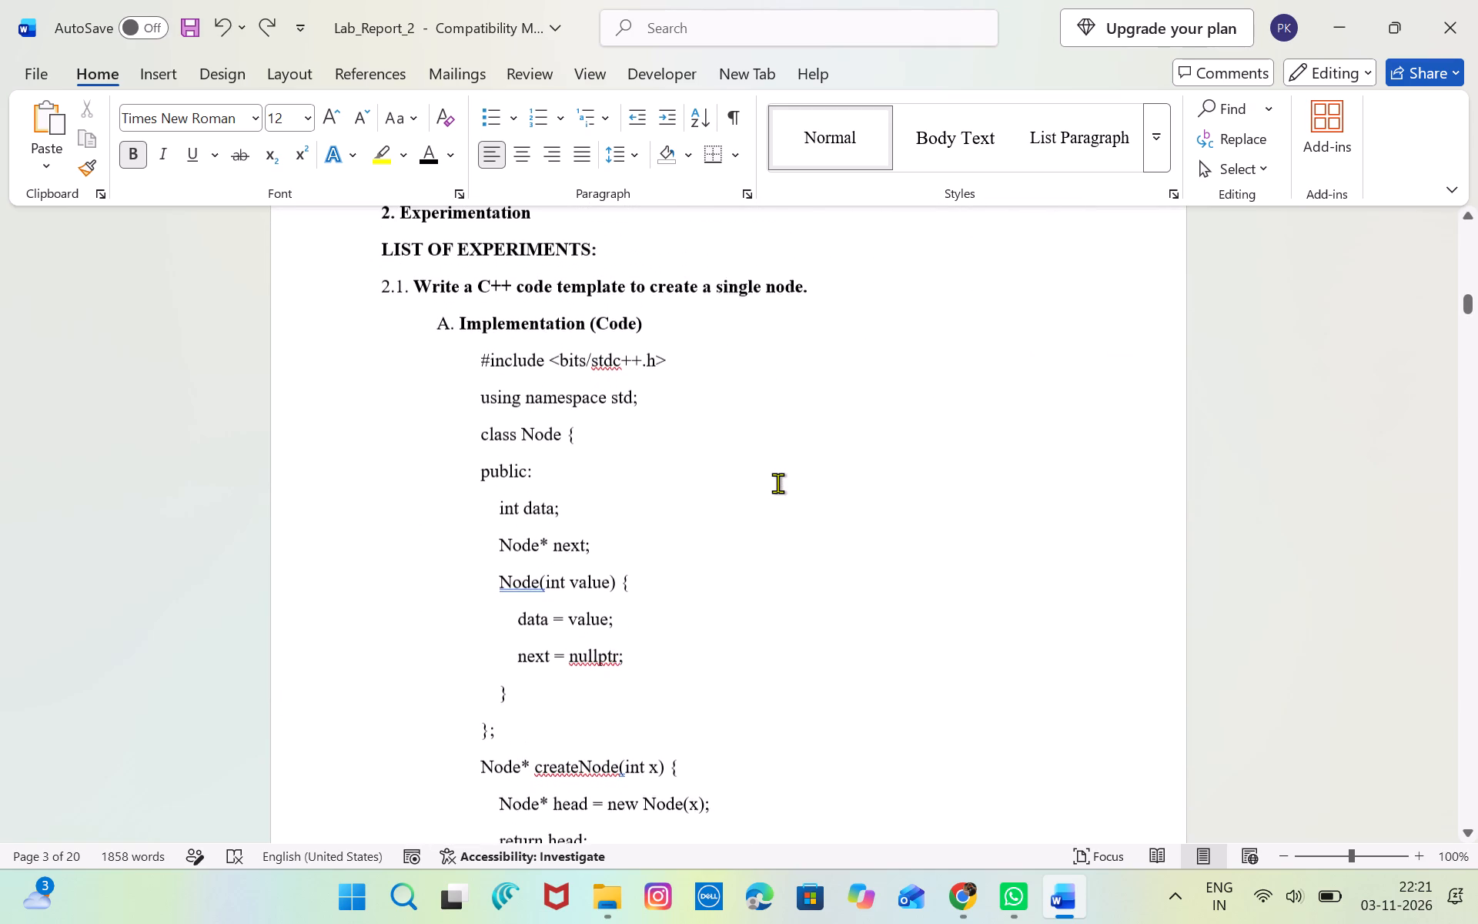
scroll(777, 483, "down", 1)
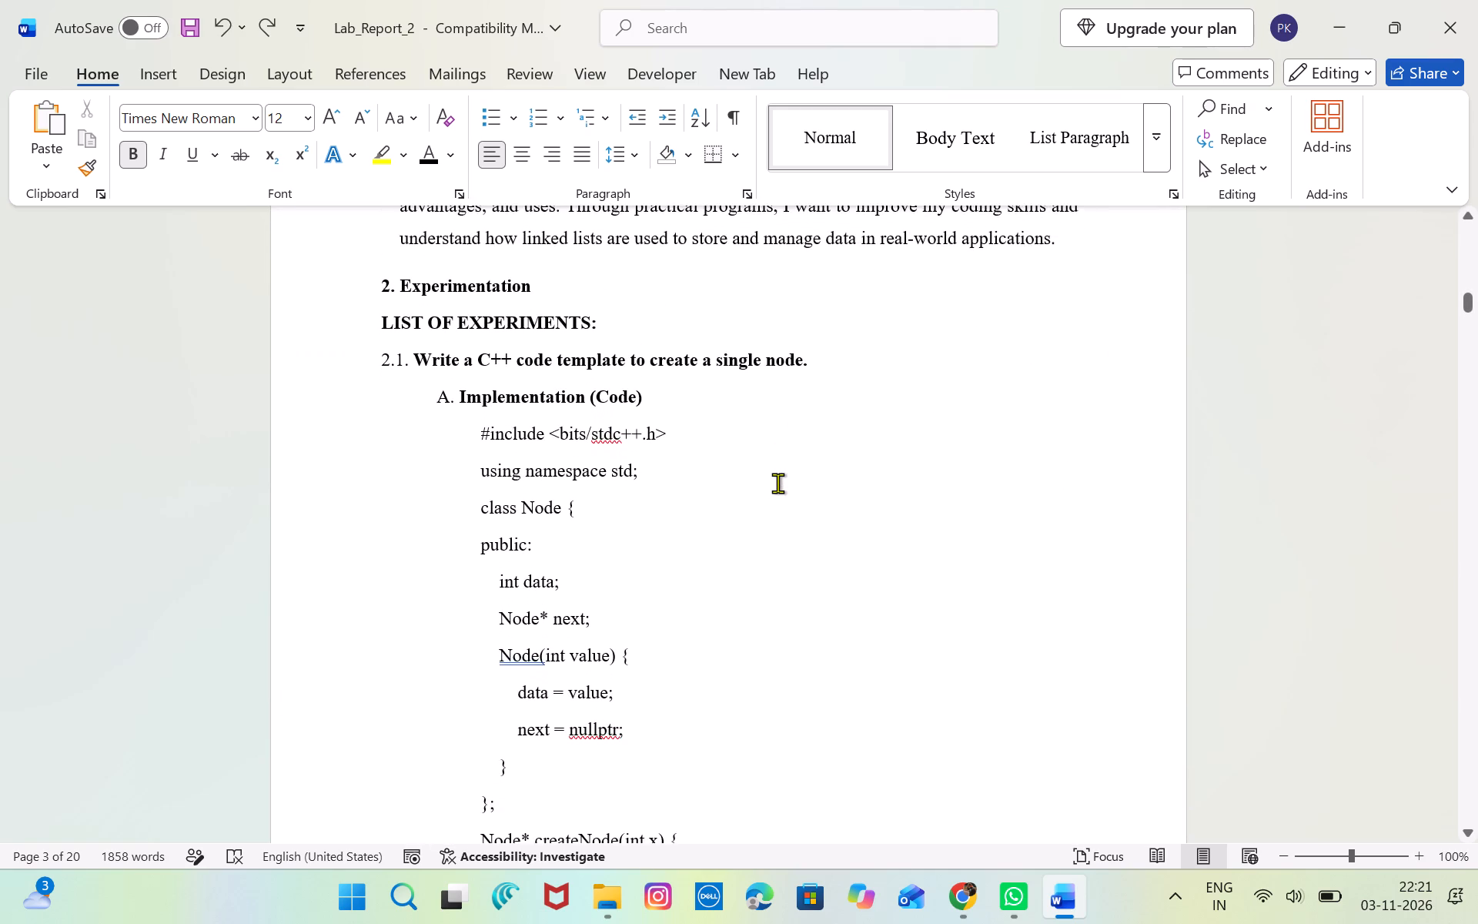
scroll(777, 483, "down", 1)
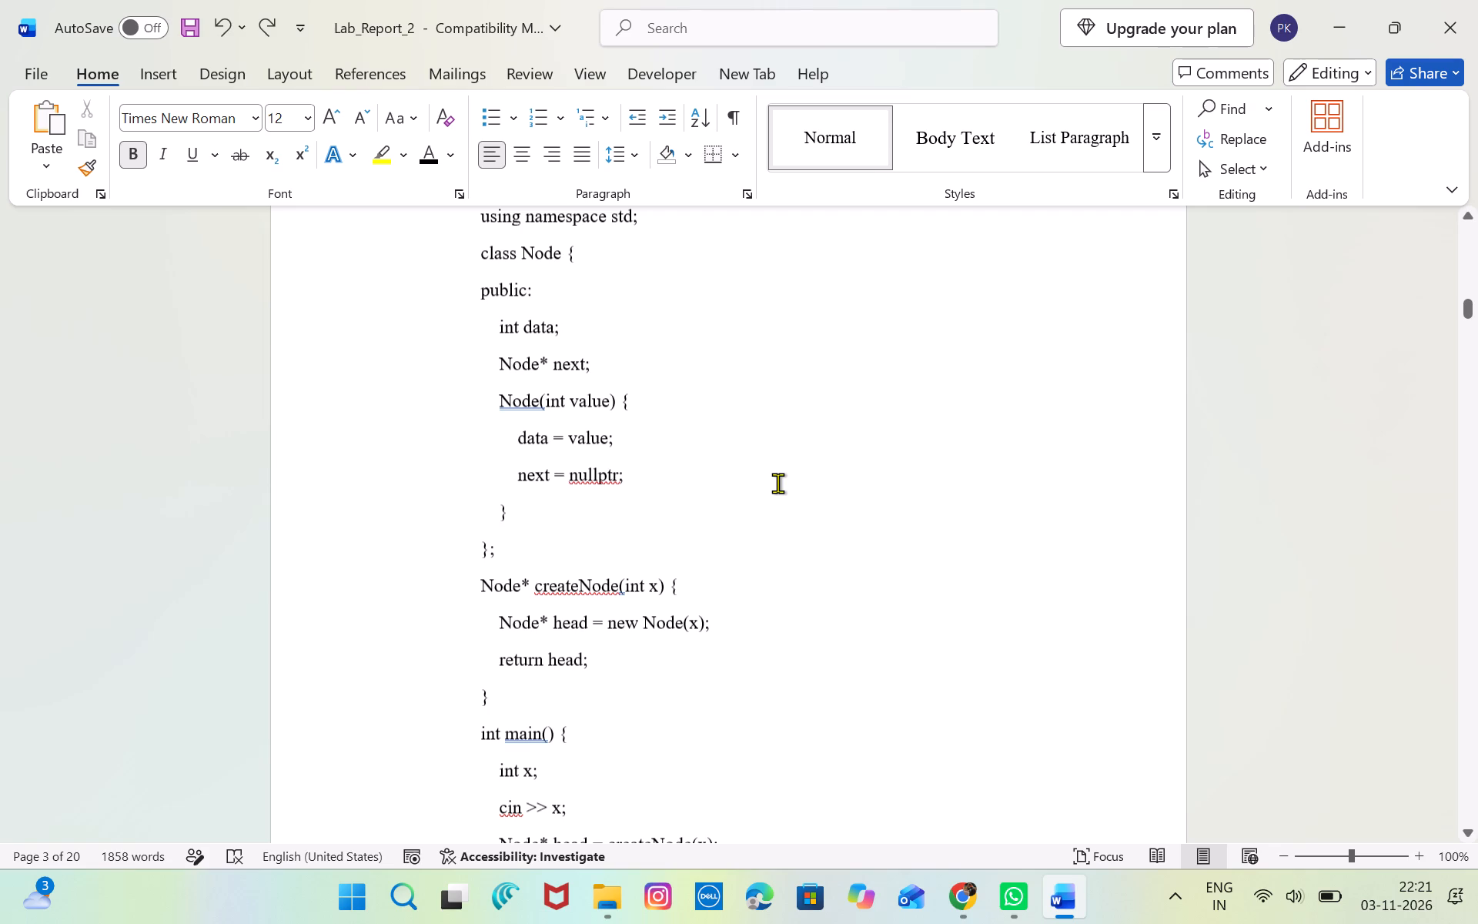
scroll(777, 483, "down", 2)
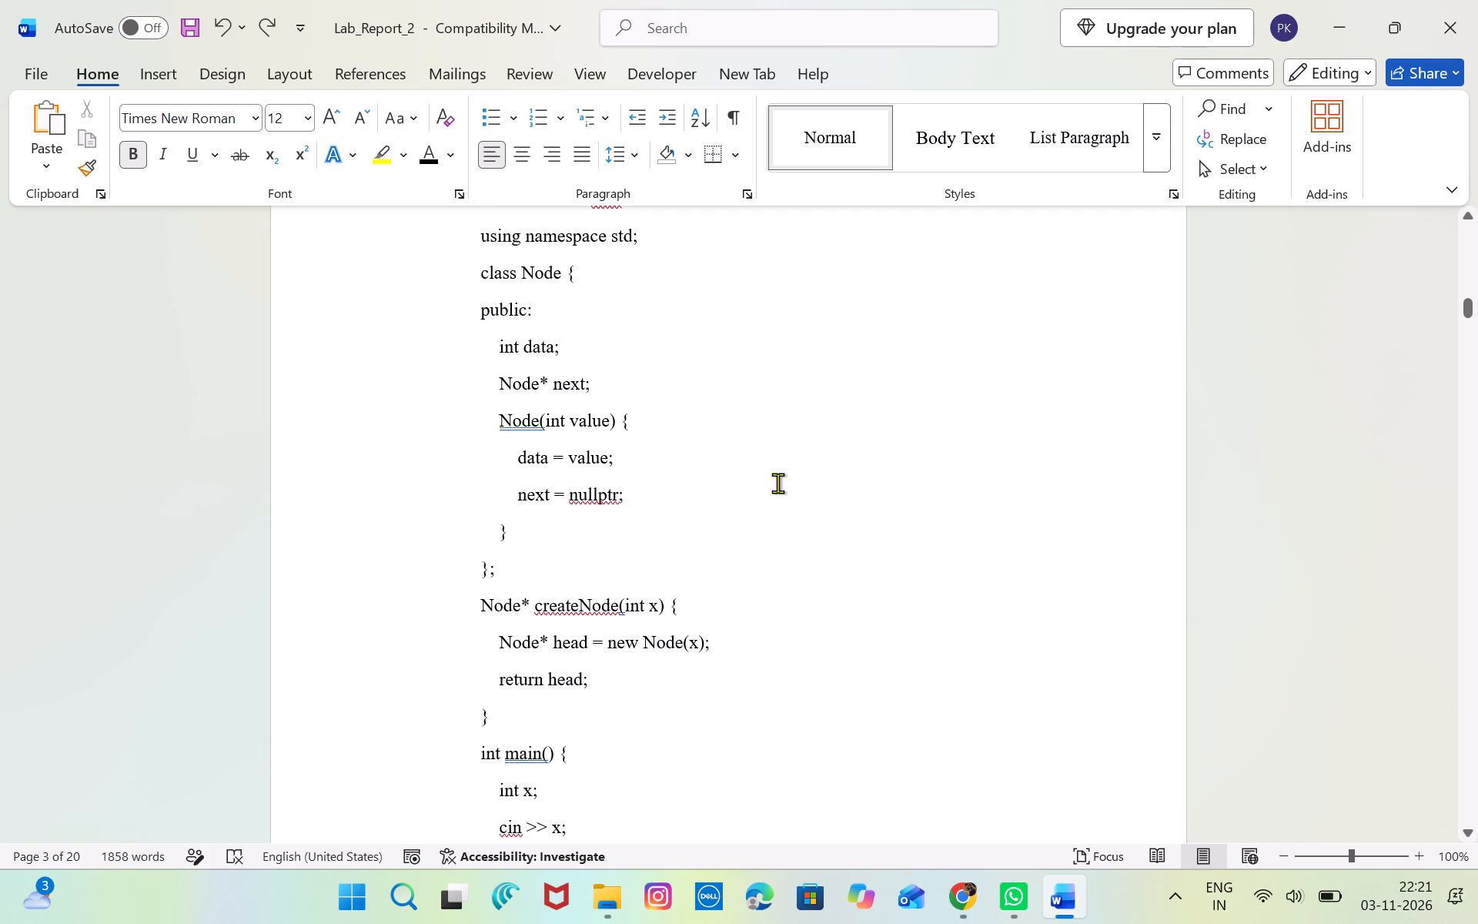
scroll(777, 483, "down", 2)
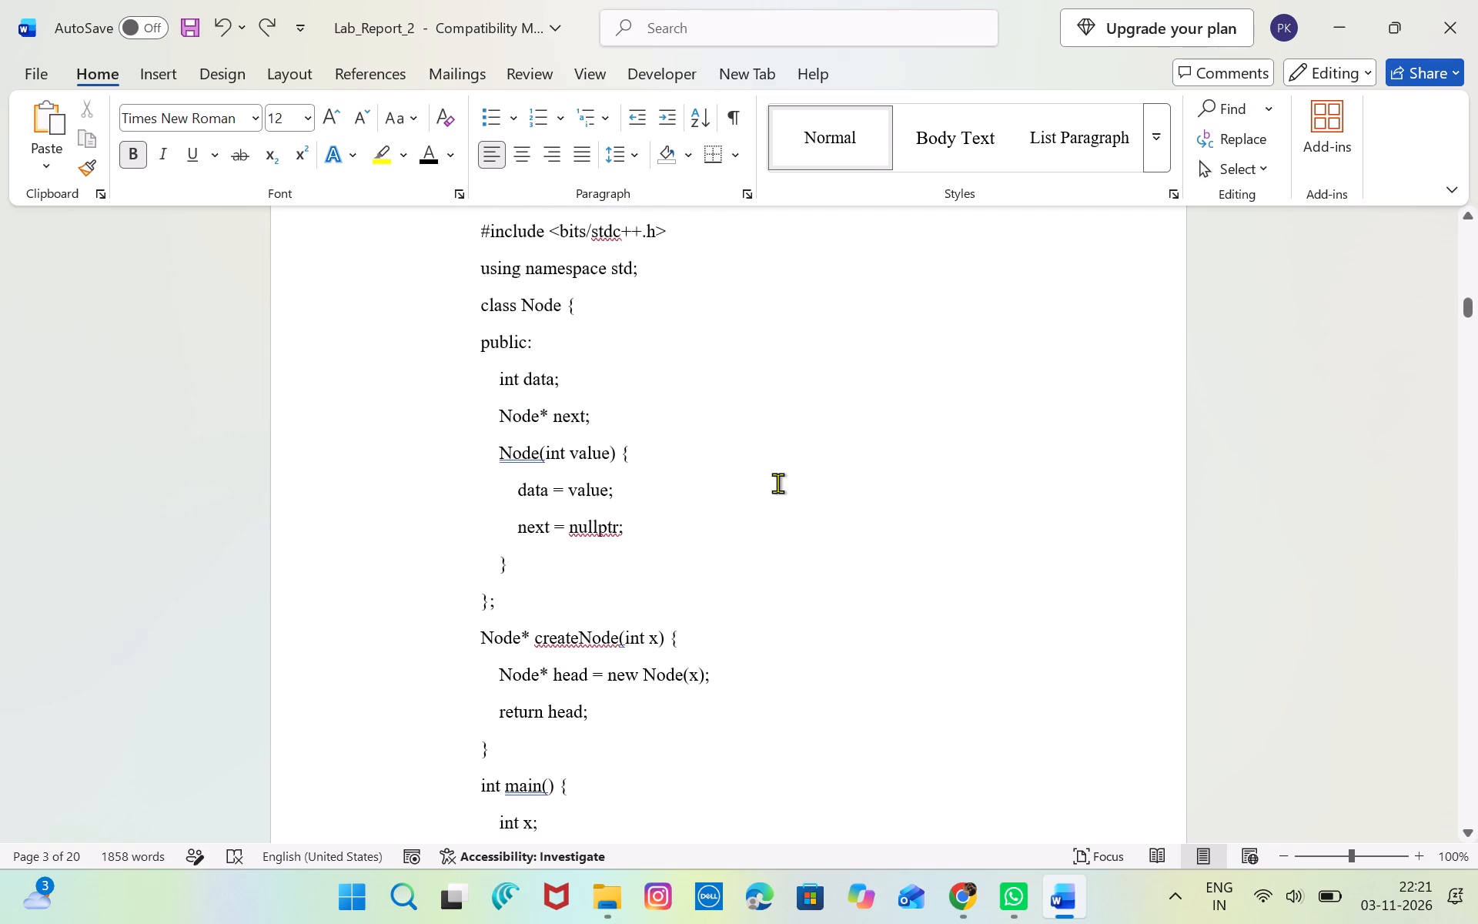
scroll(777, 483, "down", 1)
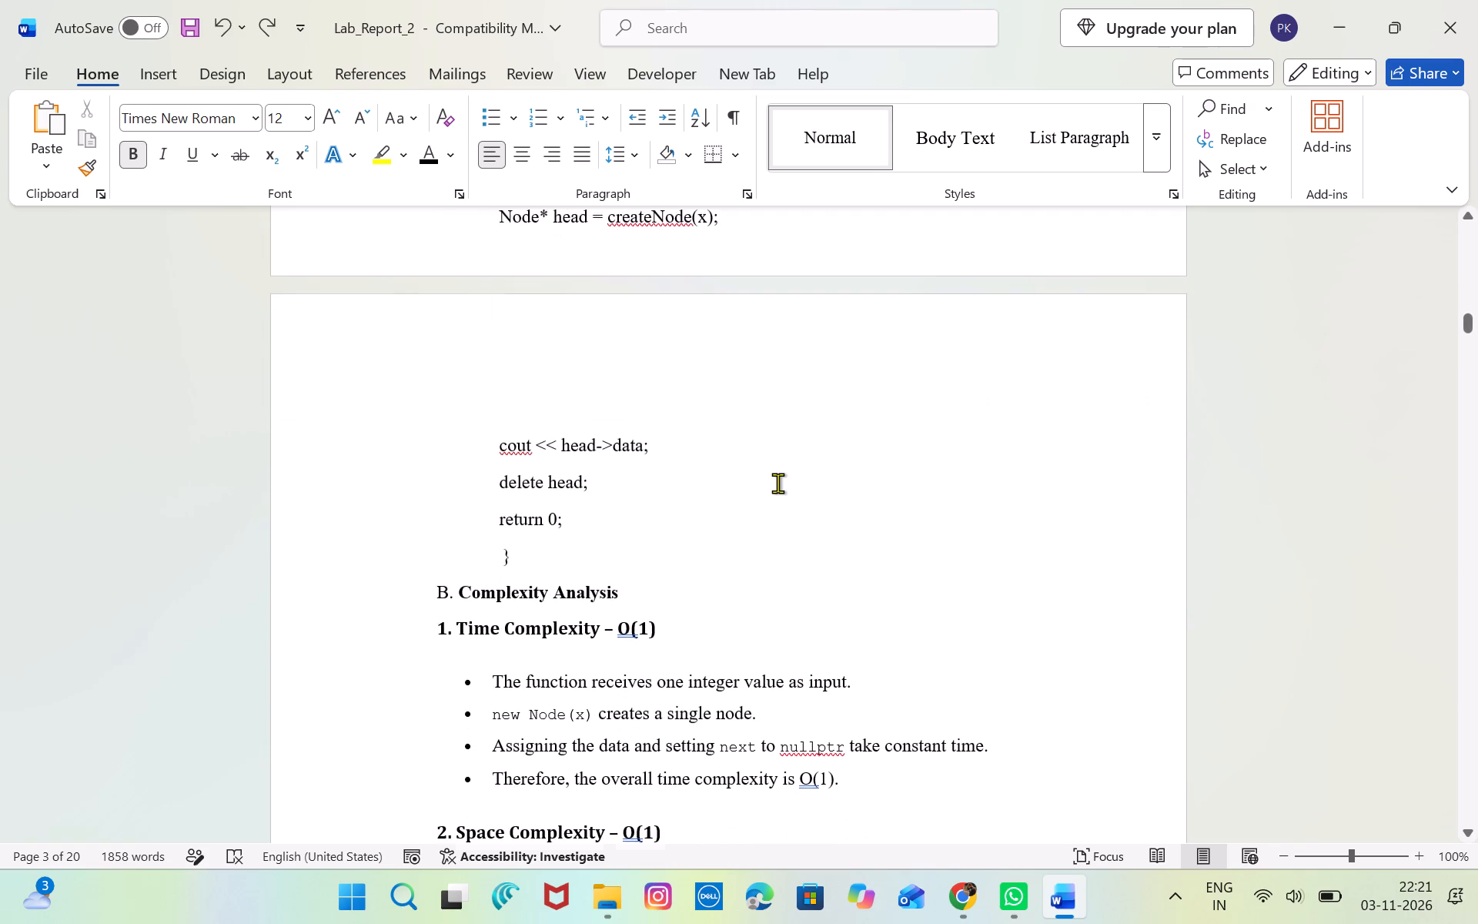
left_click(536, 642)
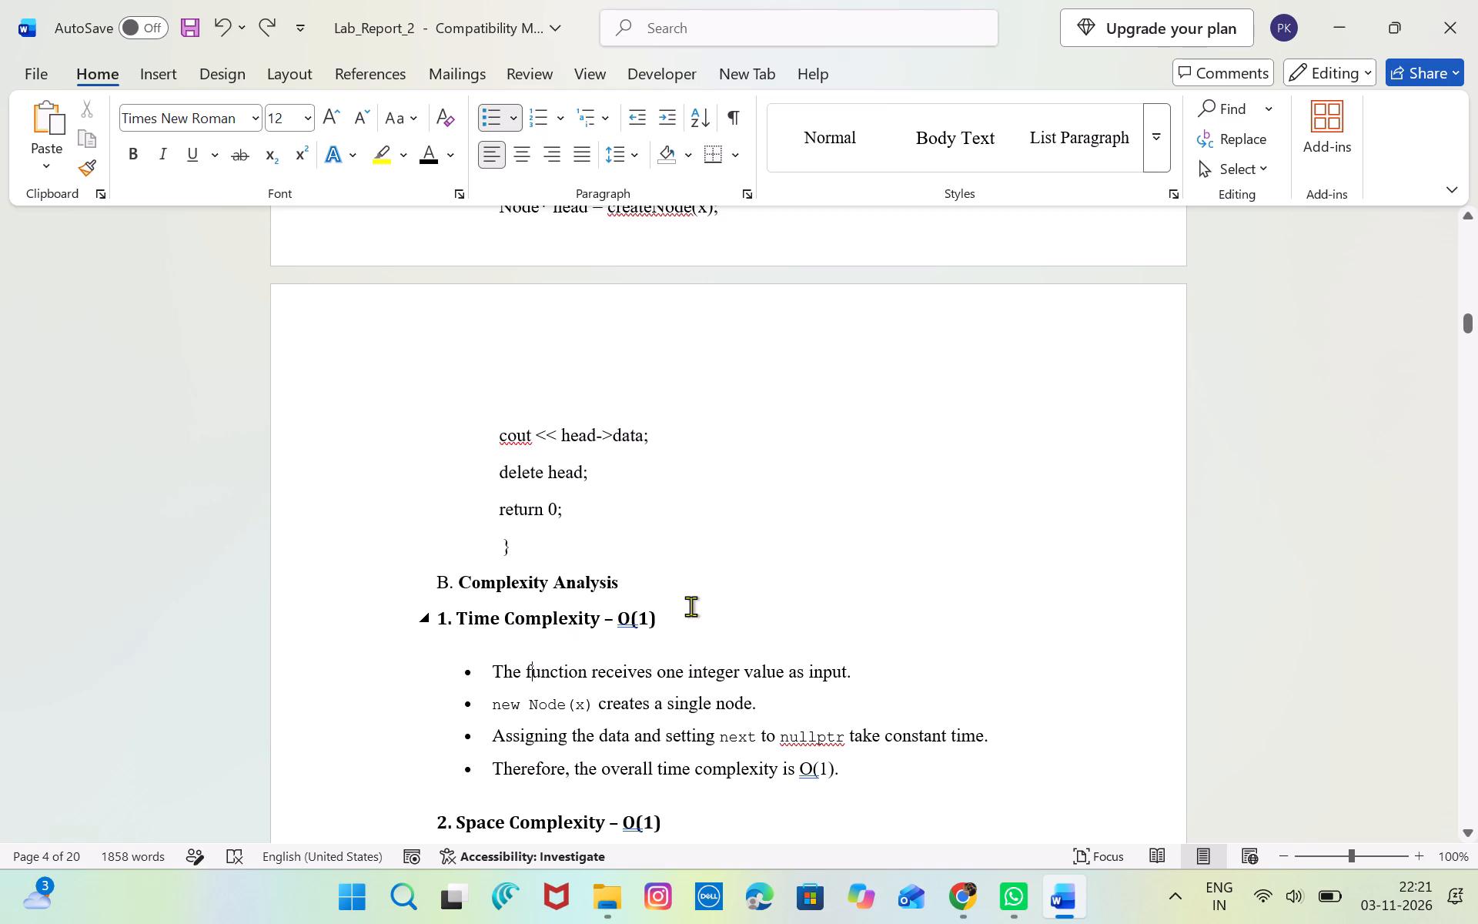
left_click_drag(678, 609, 475, 590)
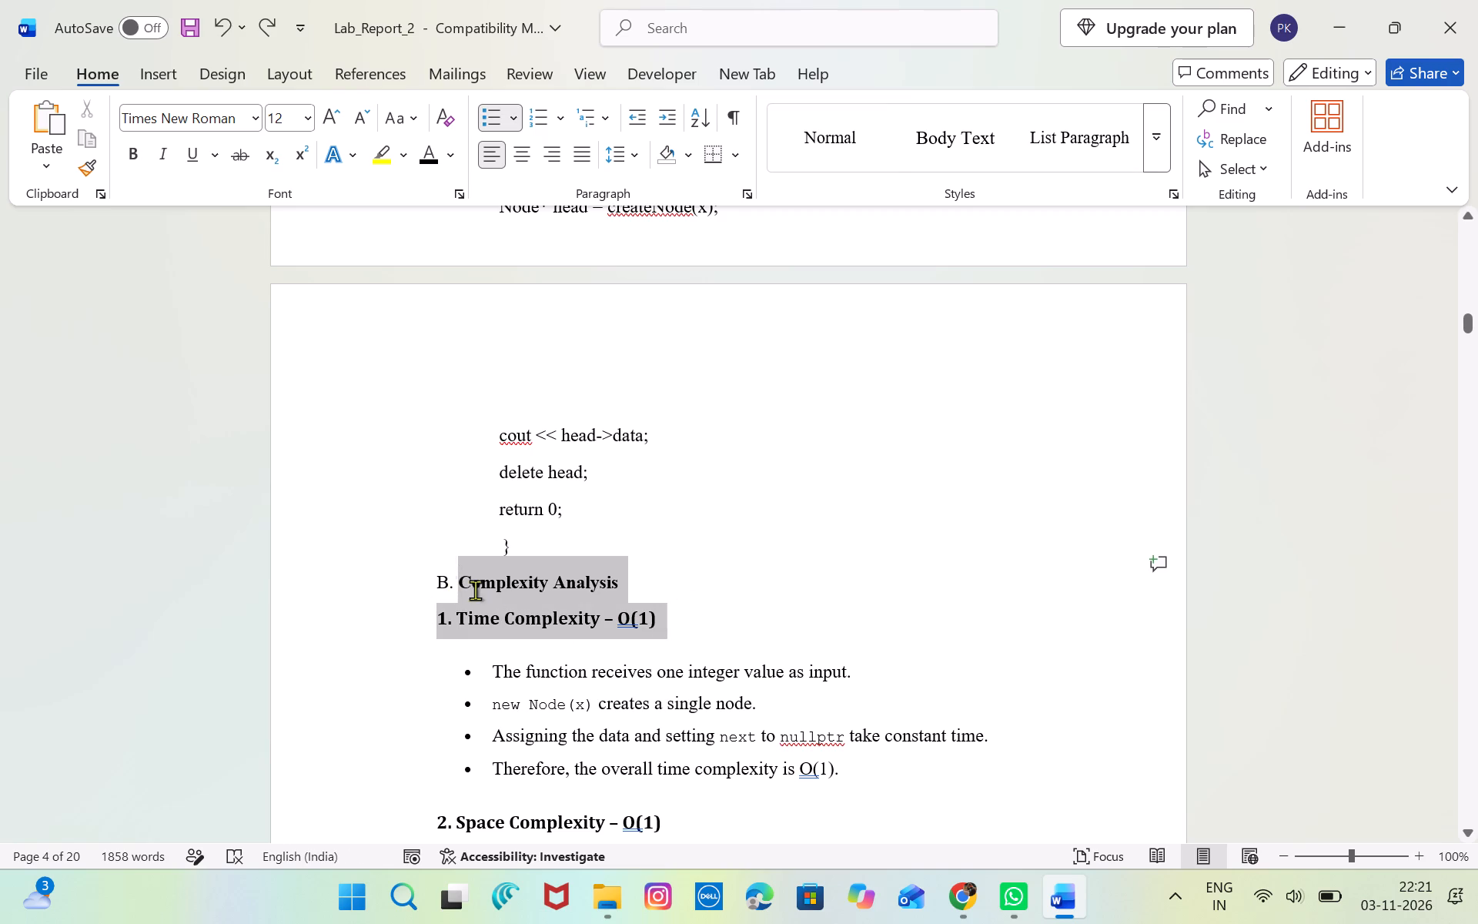
left_click_drag(475, 590, 676, 625)
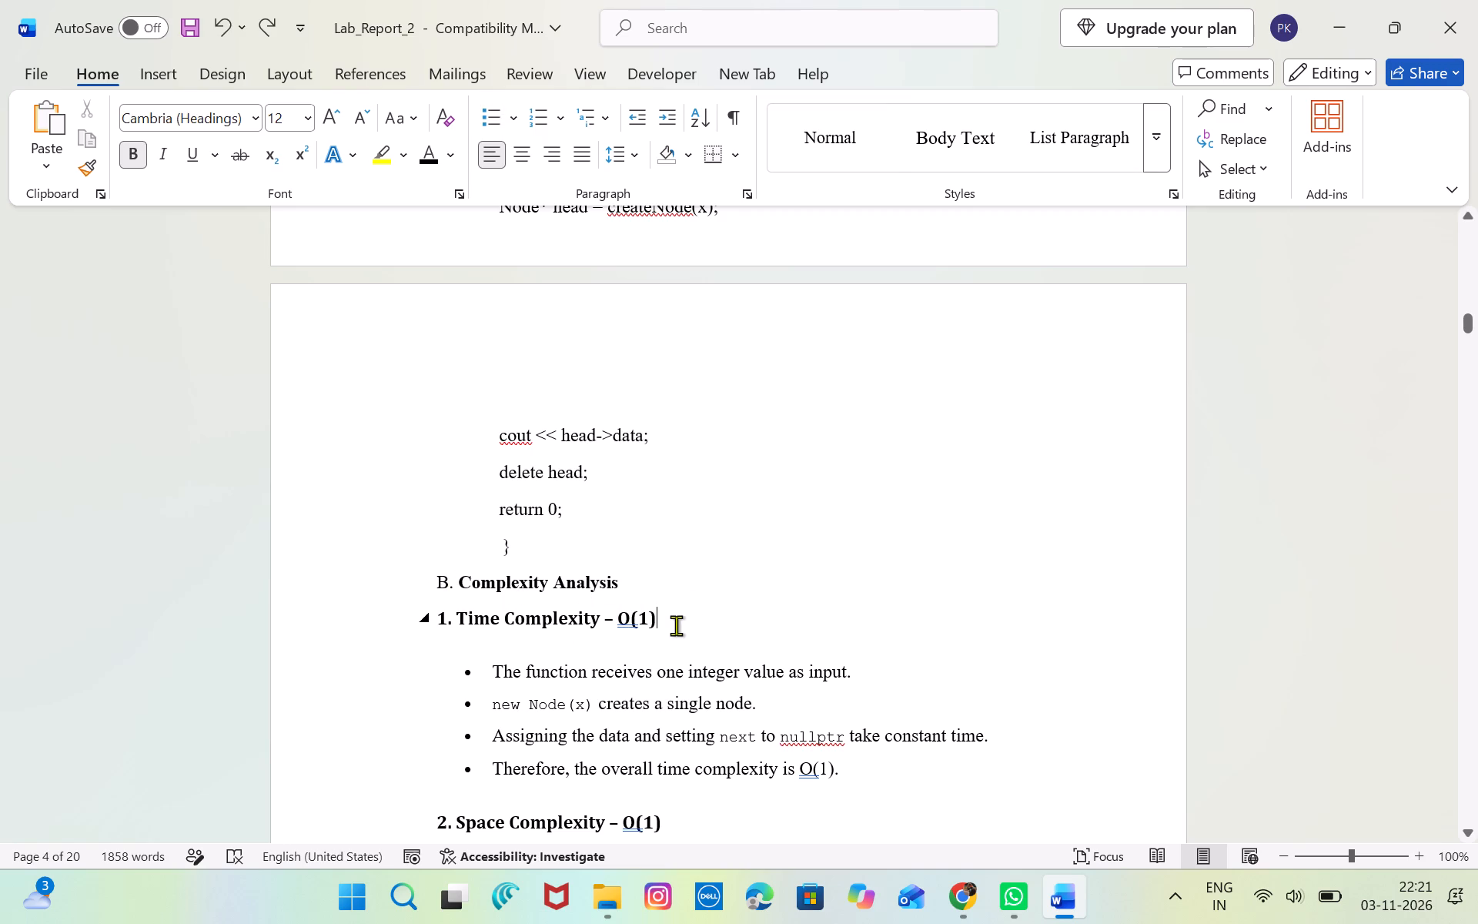
scroll(676, 625, "down", 1)
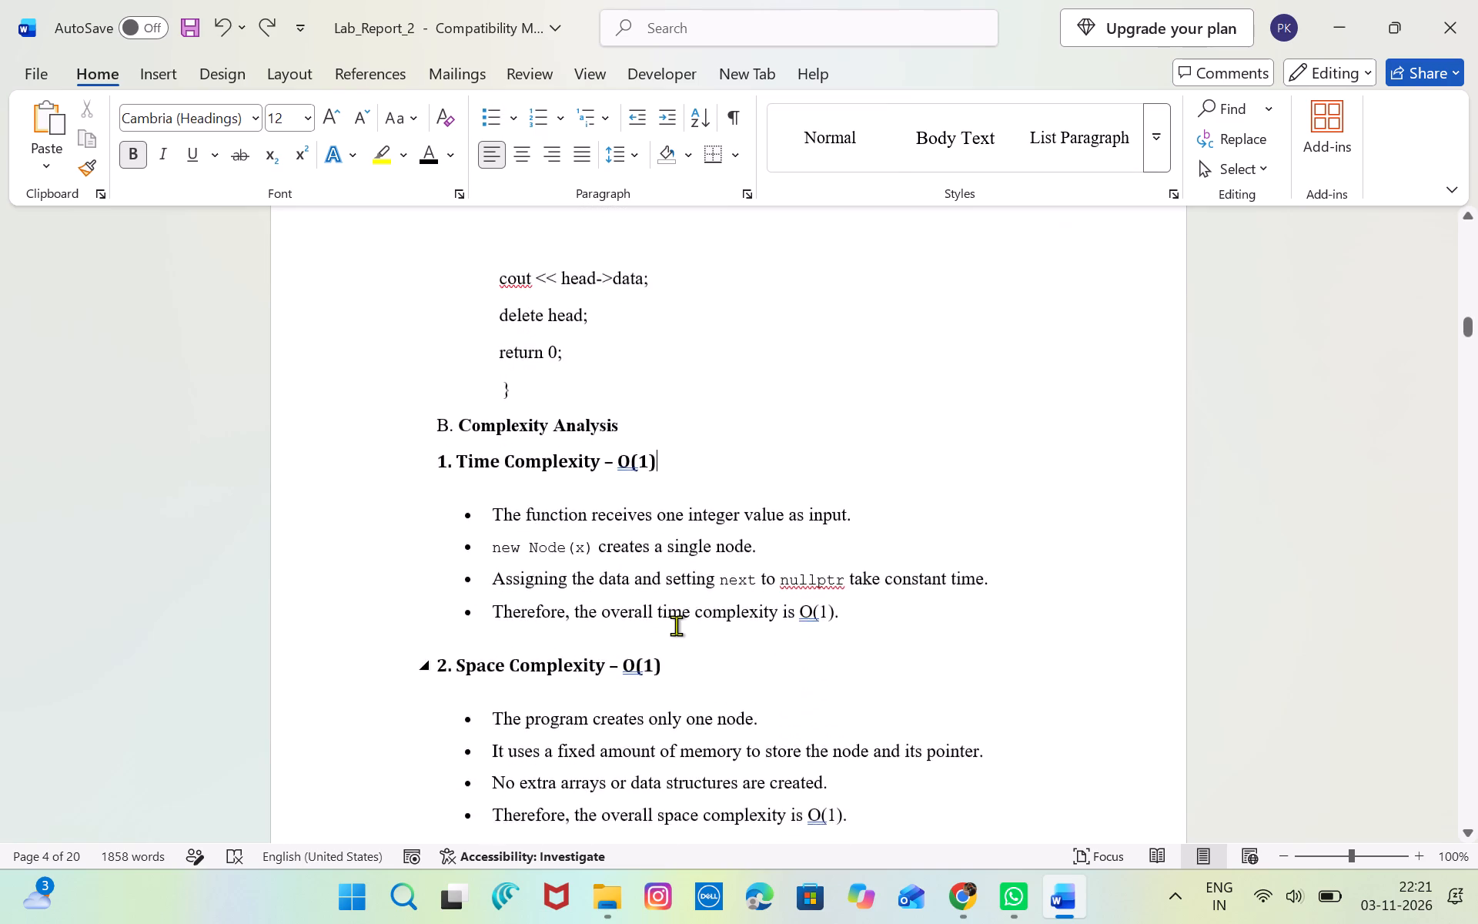
scroll(676, 625, "down", 1)
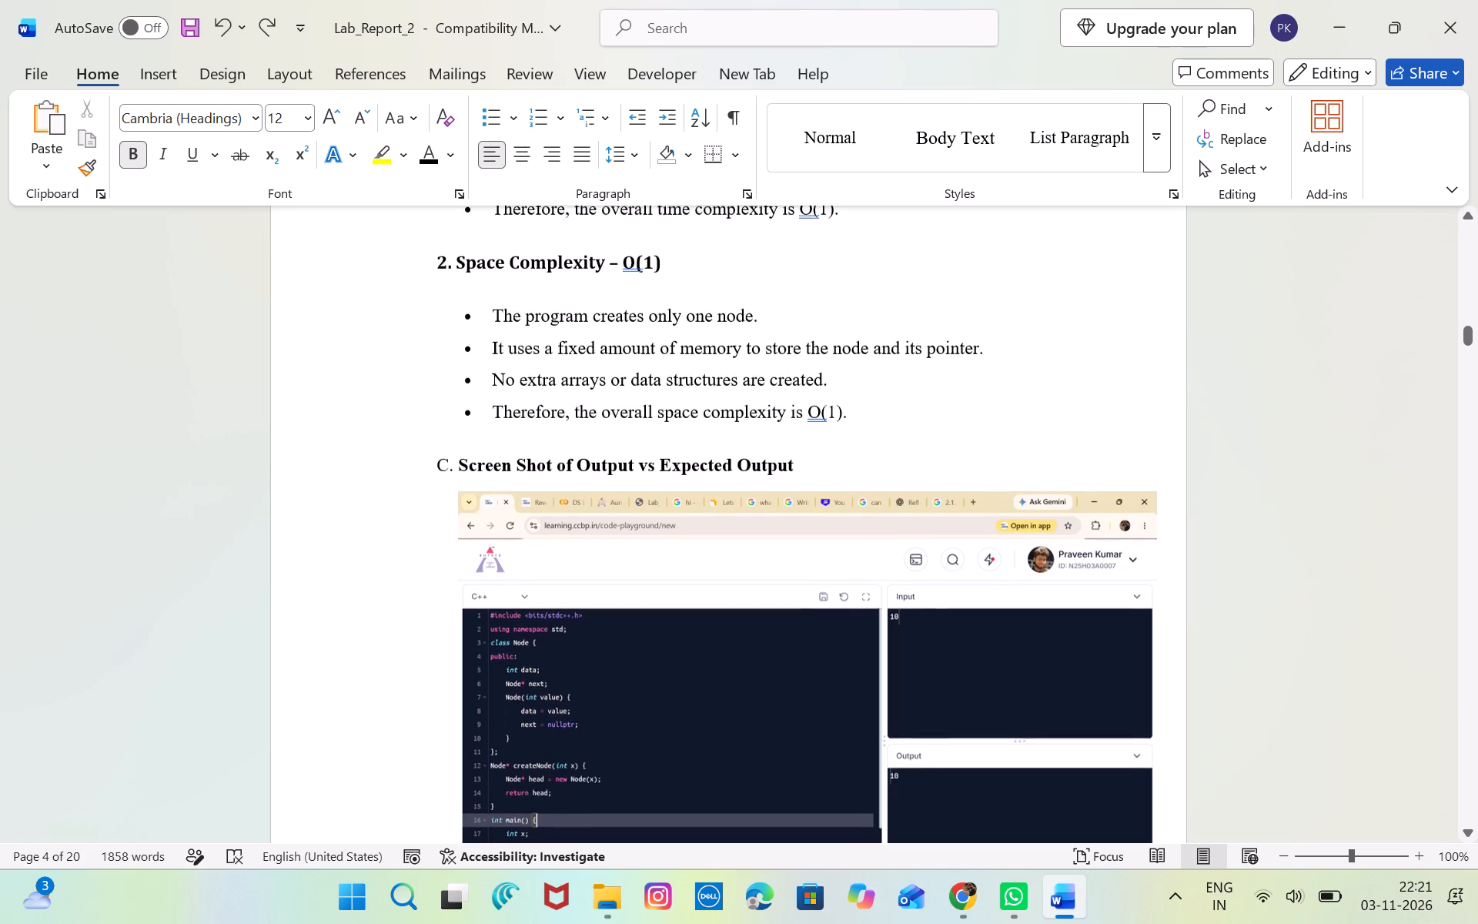
Review experiment 2.2 on adding a node at the head of a singly linked list, including its heading, code, complexity analysis and output screenshot.
scroll(676, 625, "down", 1)
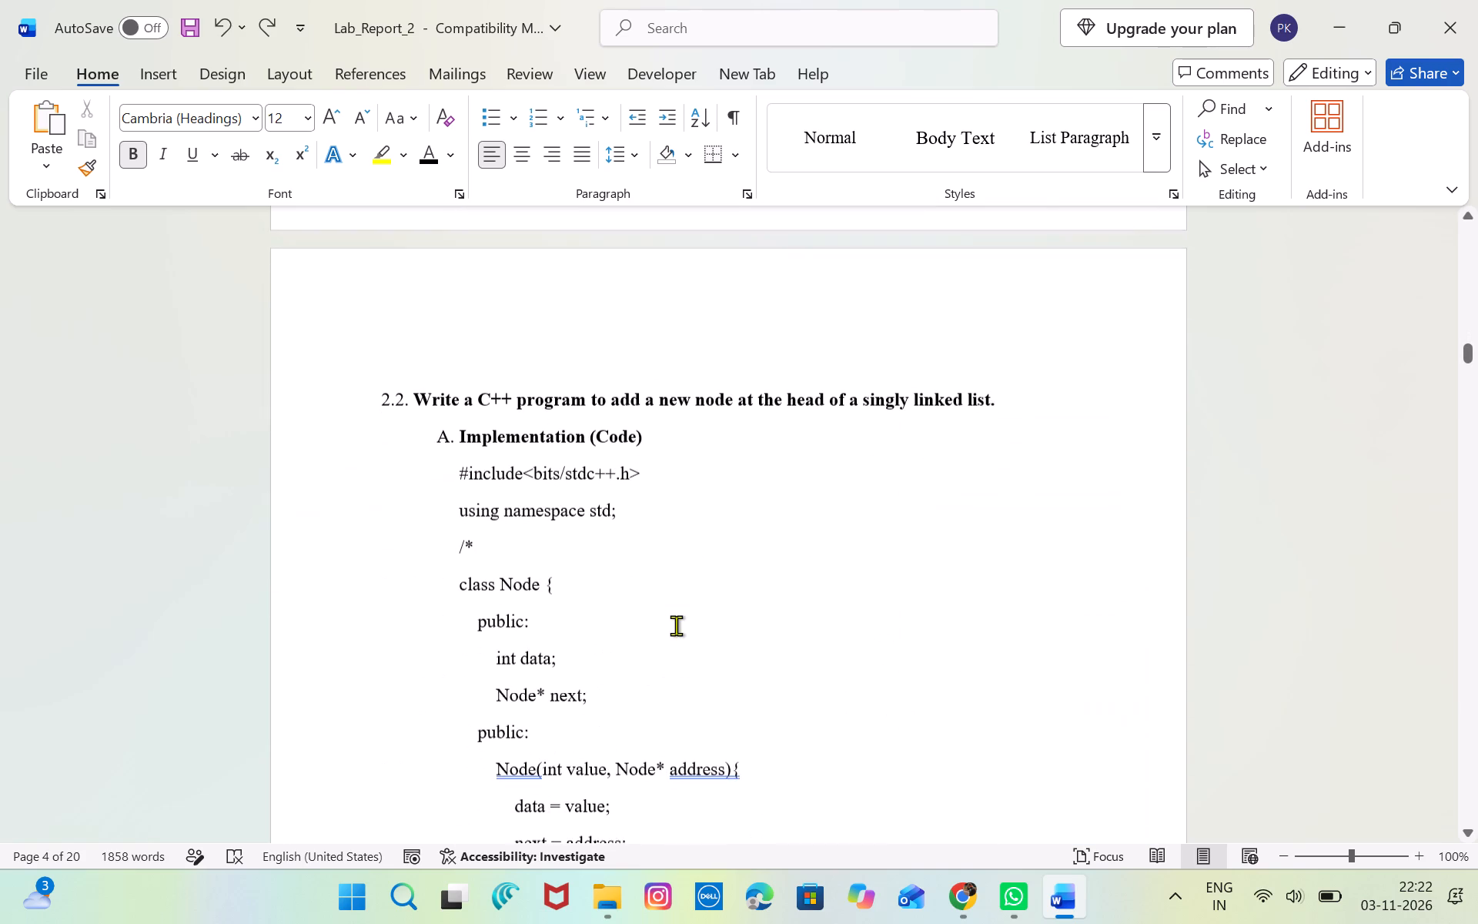
scroll(676, 625, "down", 1)
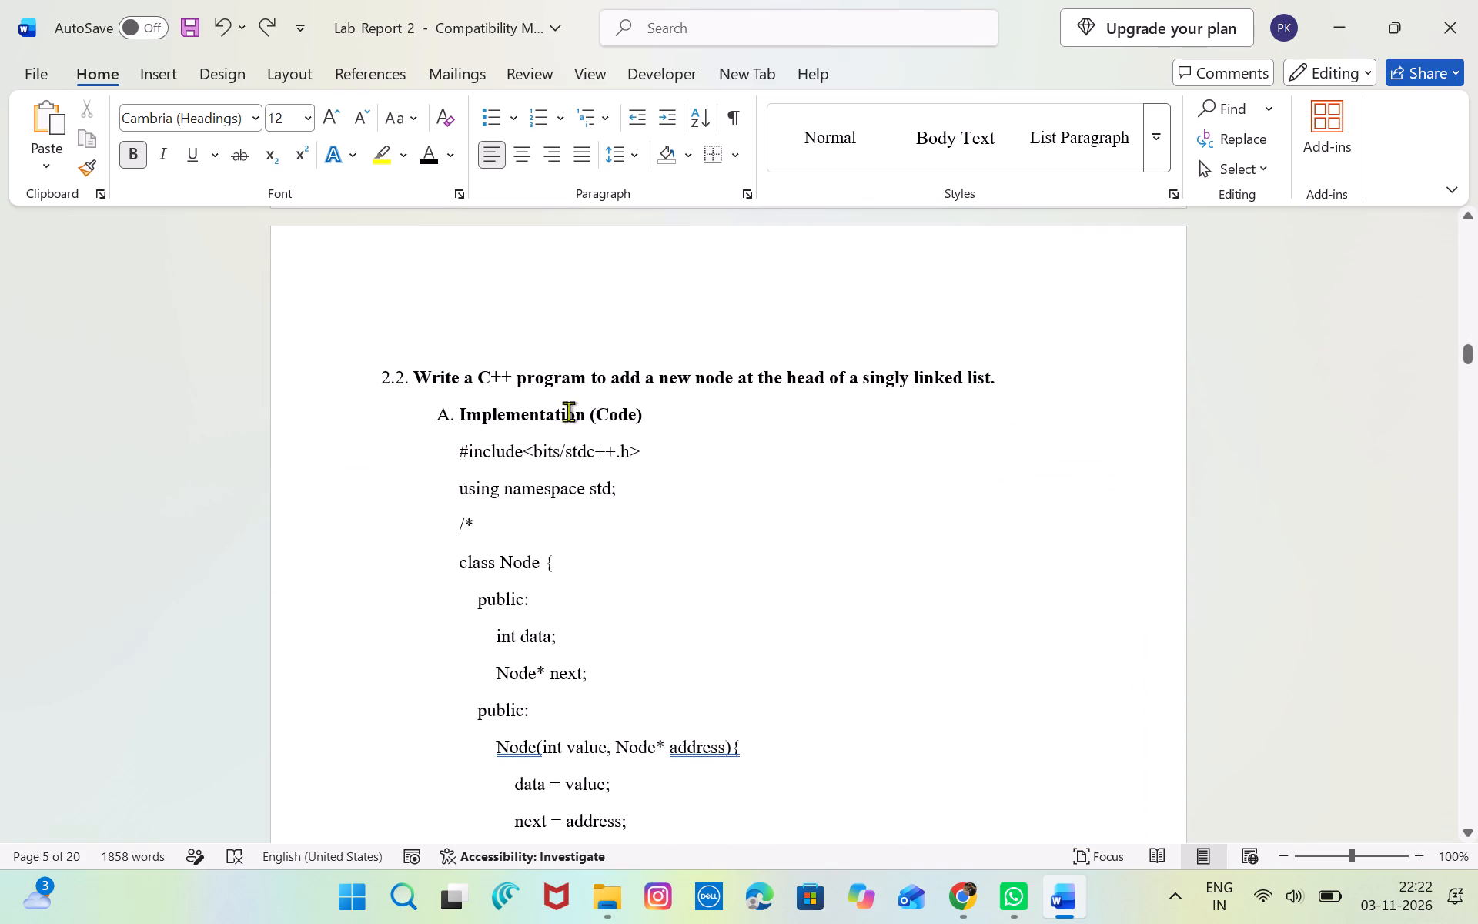
left_click_drag(620, 373, 673, 373)
left_click_drag(673, 373, 840, 376)
left_click(782, 471)
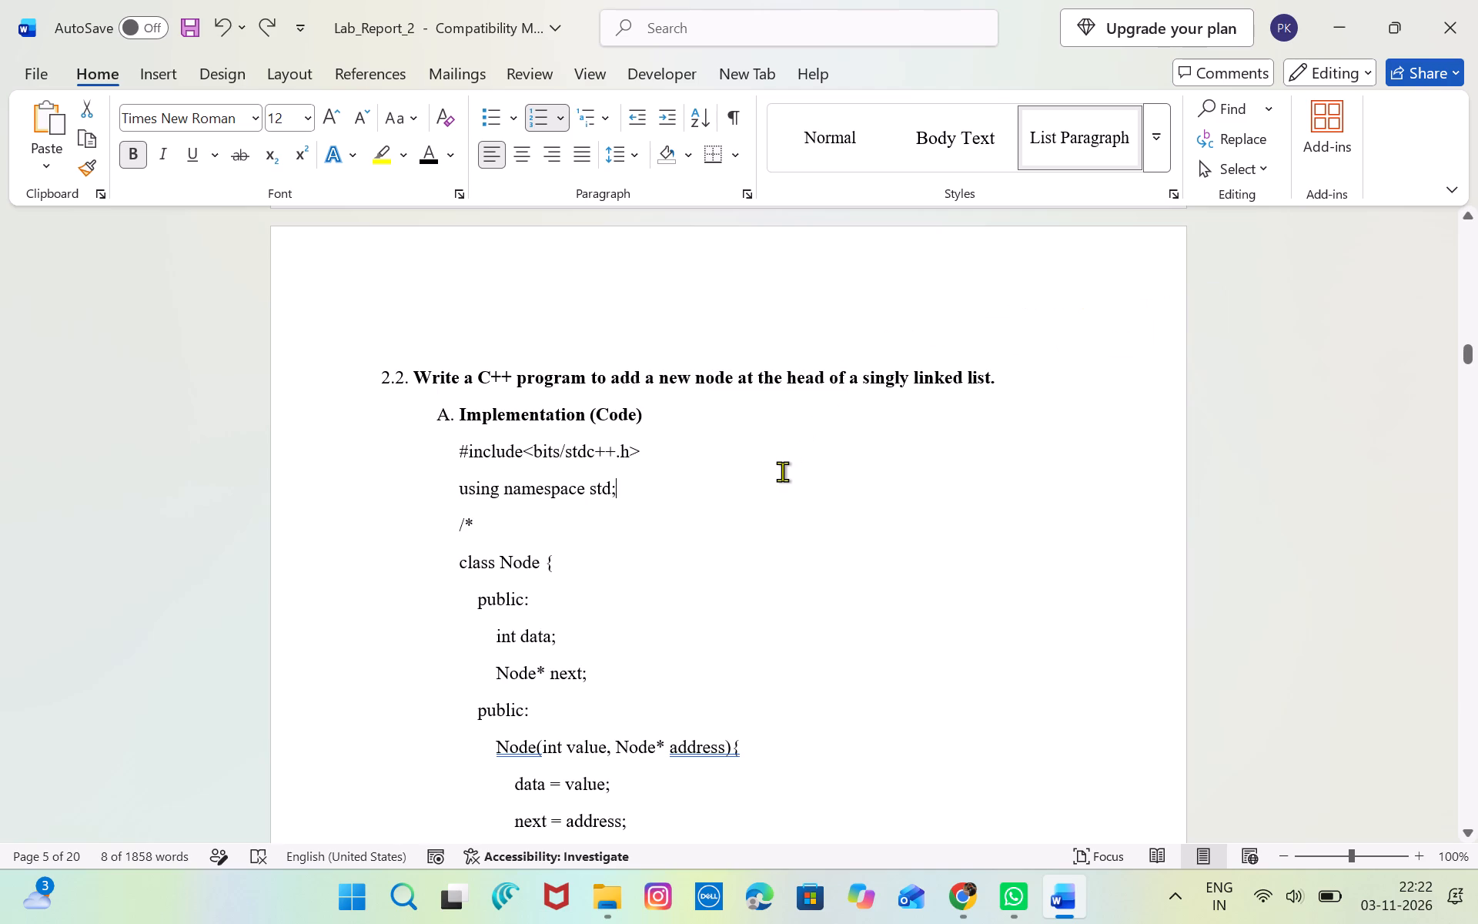
scroll(782, 471, "down", 1)
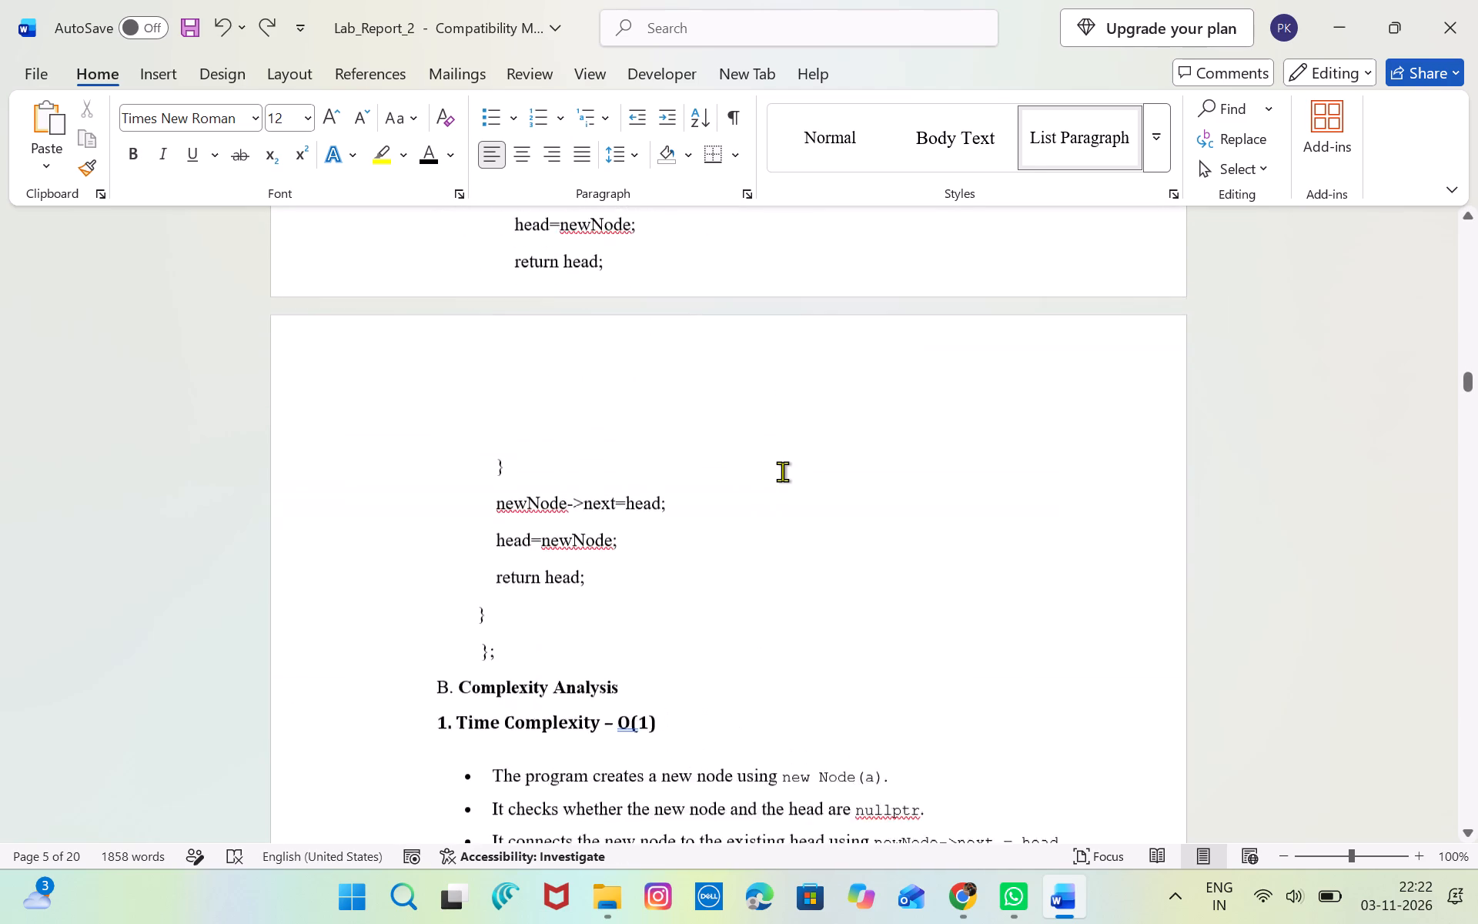
scroll(782, 471, "down", 1)
scroll(782, 471, "up", 1)
scroll(801, 551, "up", 1)
scroll(801, 551, "down", 1)
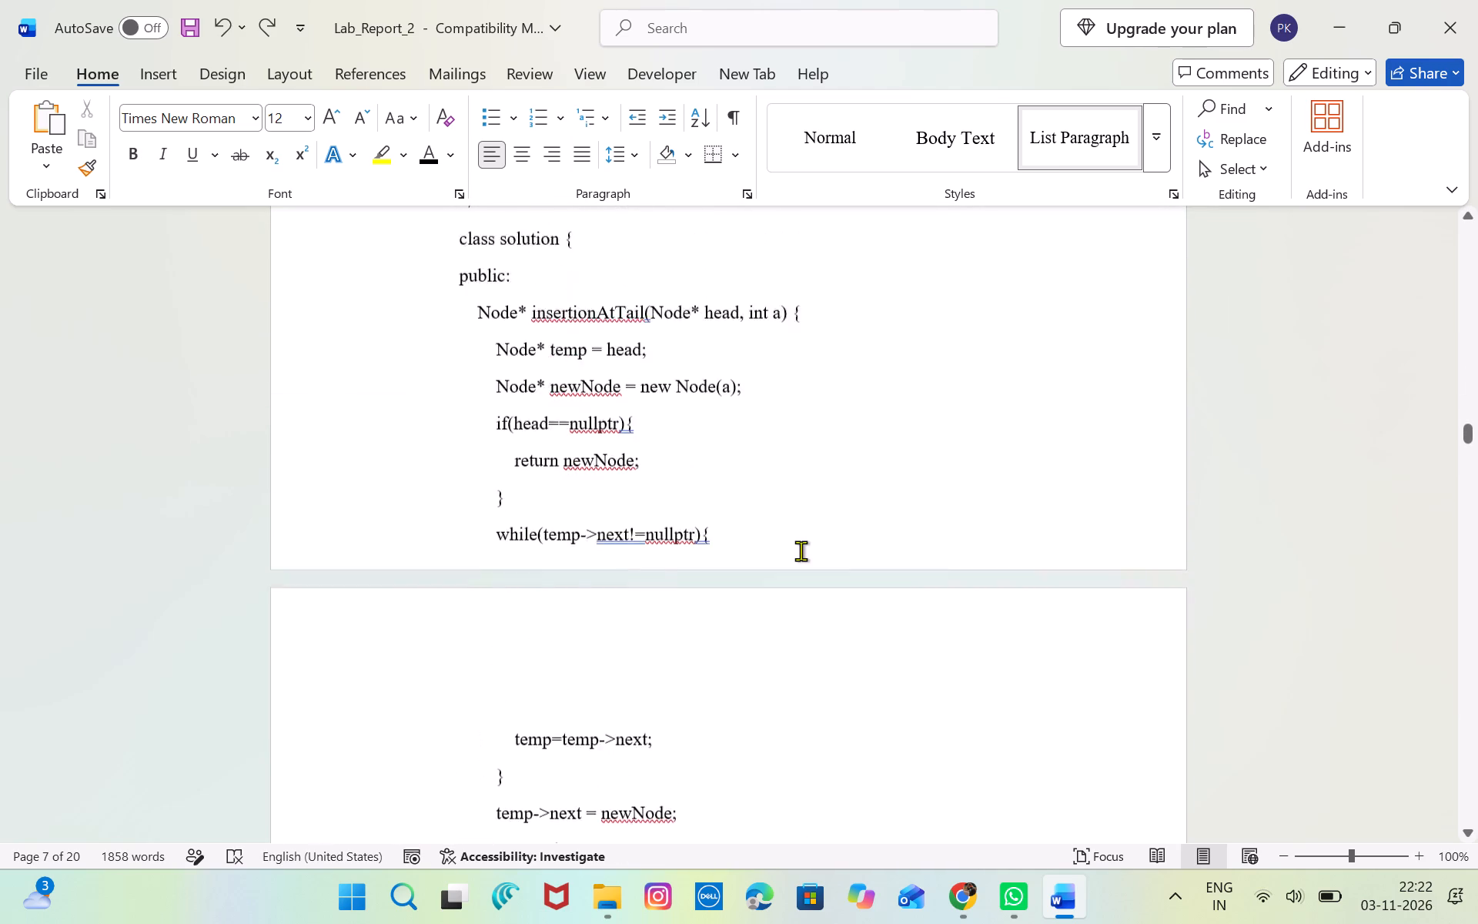
scroll(801, 551, "down", 1)
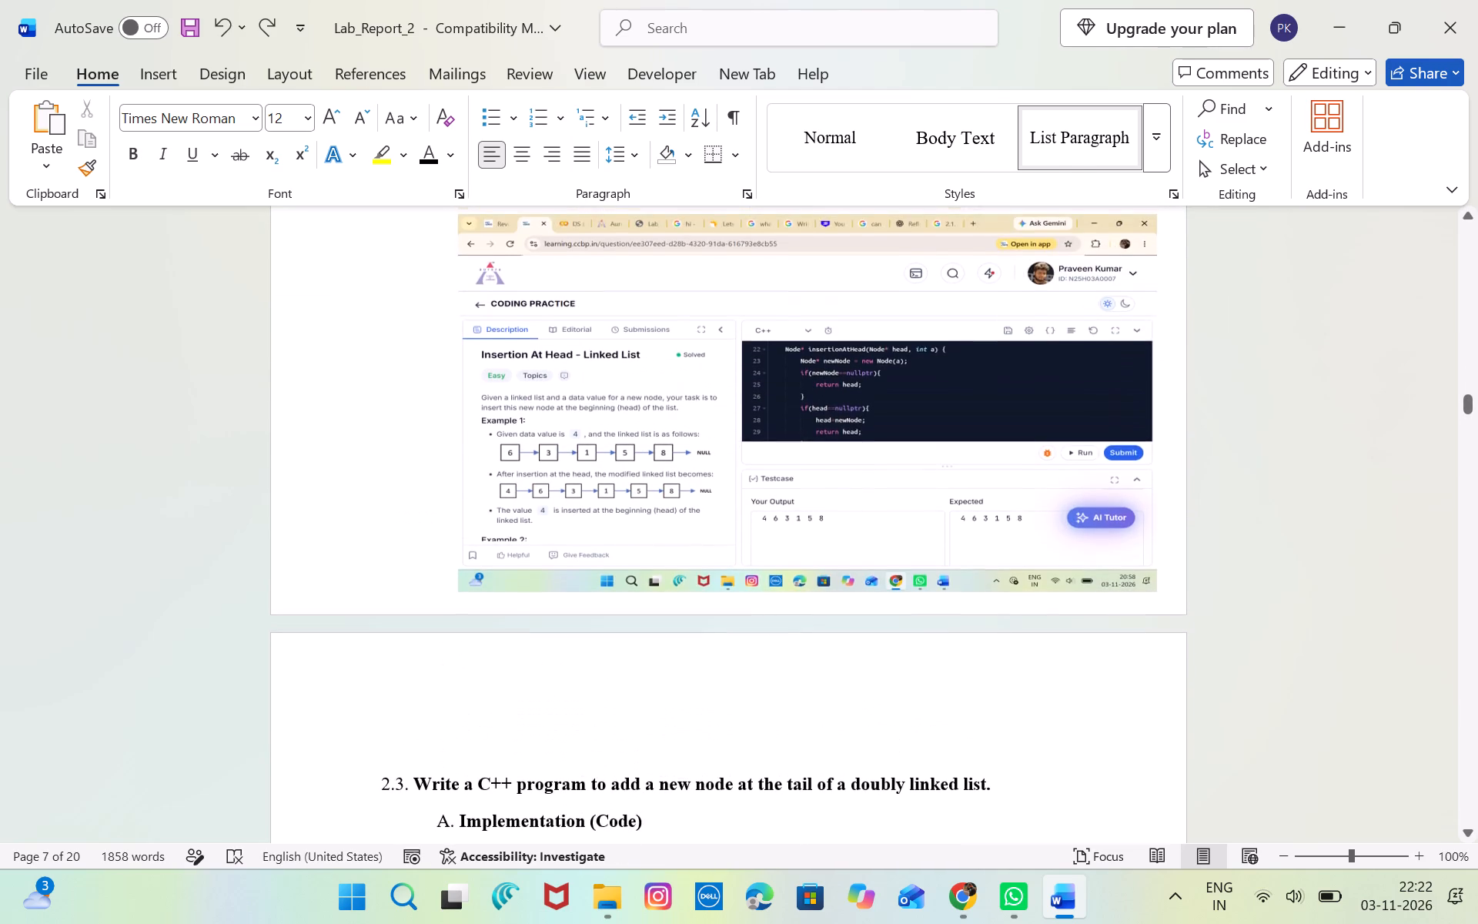
Review experiments 2.3 and 2.4 on doubly and circular linked list insertion, checking their code, complexity analysis and output screenshots.
scroll(801, 551, "down", 1)
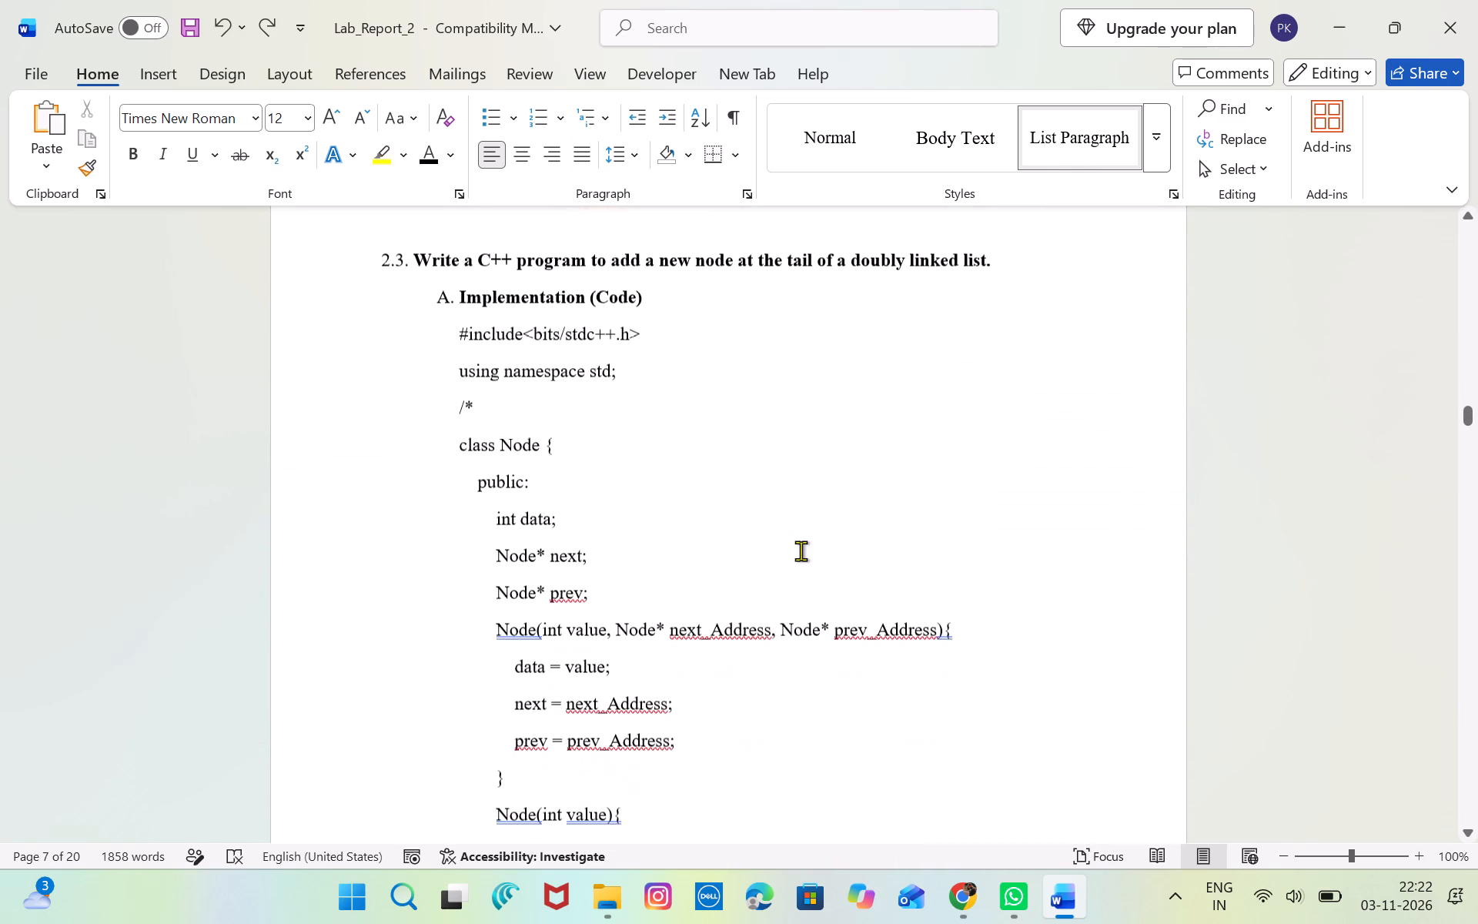
scroll(801, 551, "down", 1)
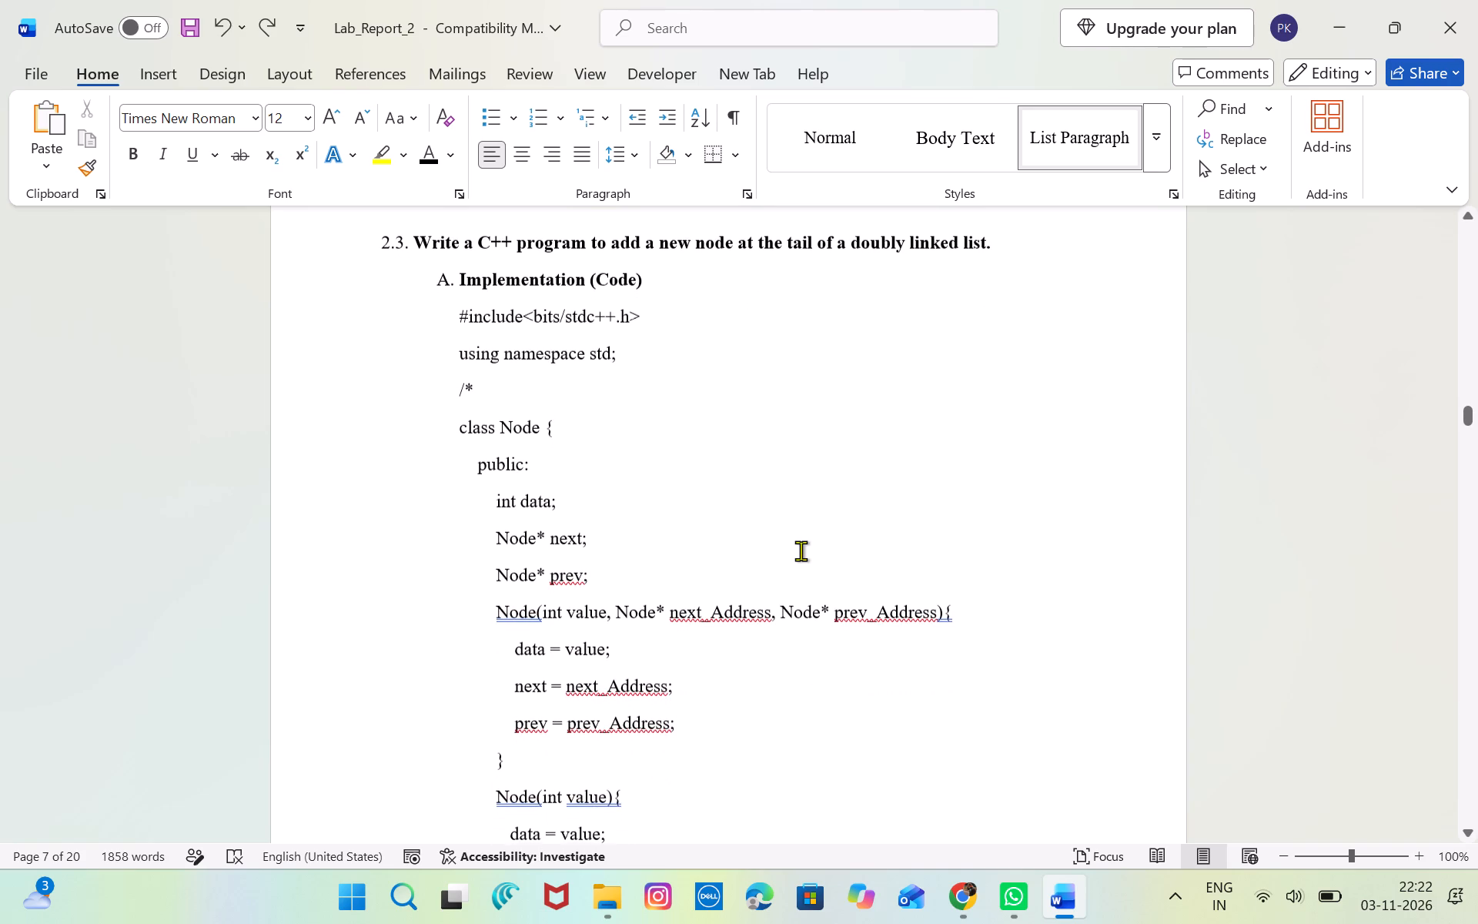
scroll(801, 551, "down", 1)
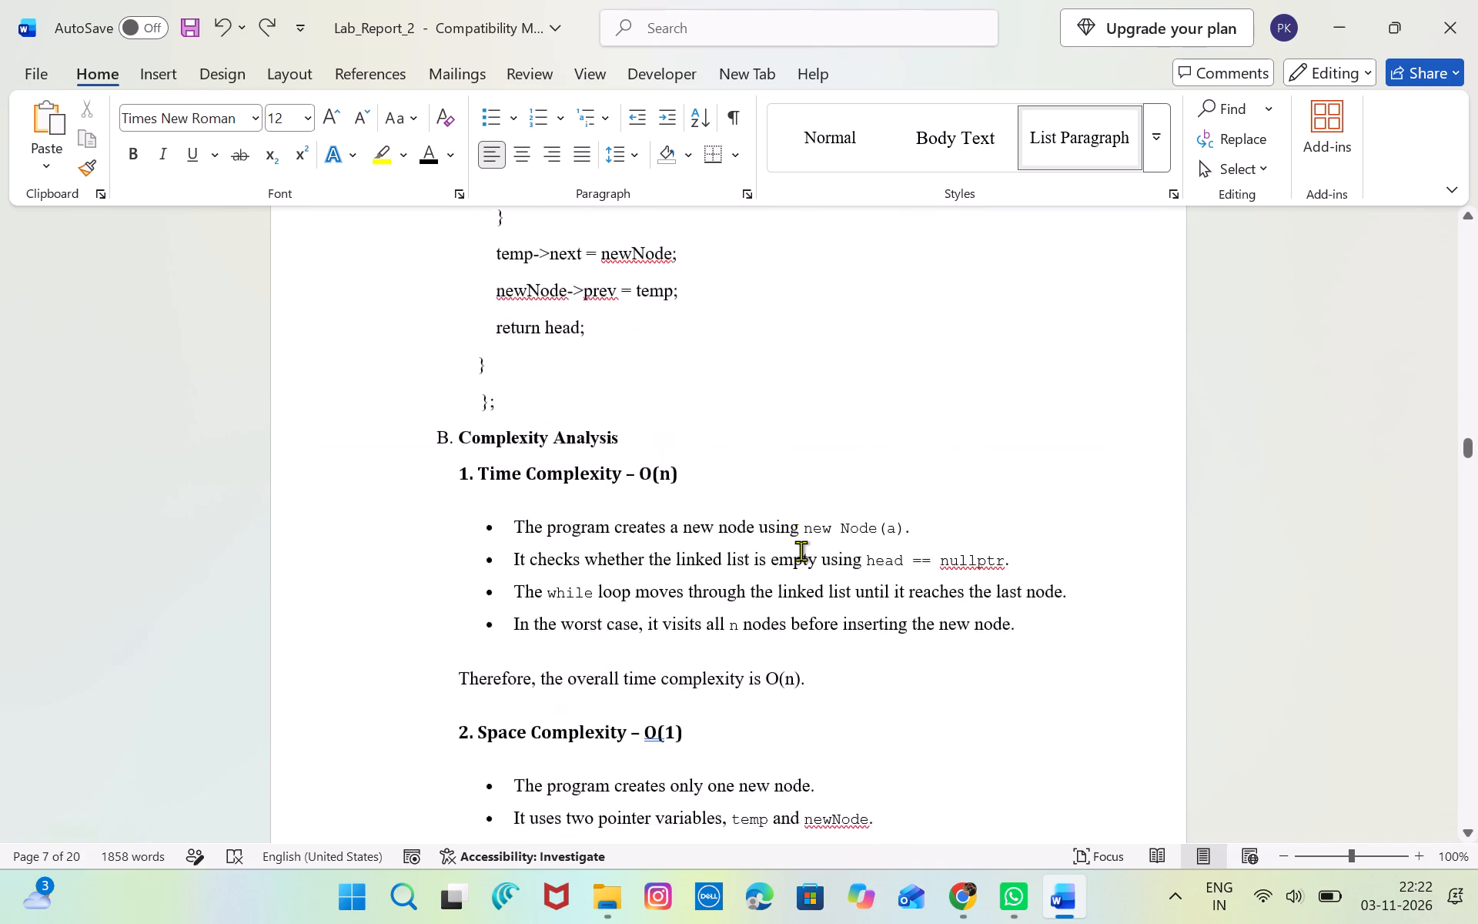
scroll(801, 551, "down", 1)
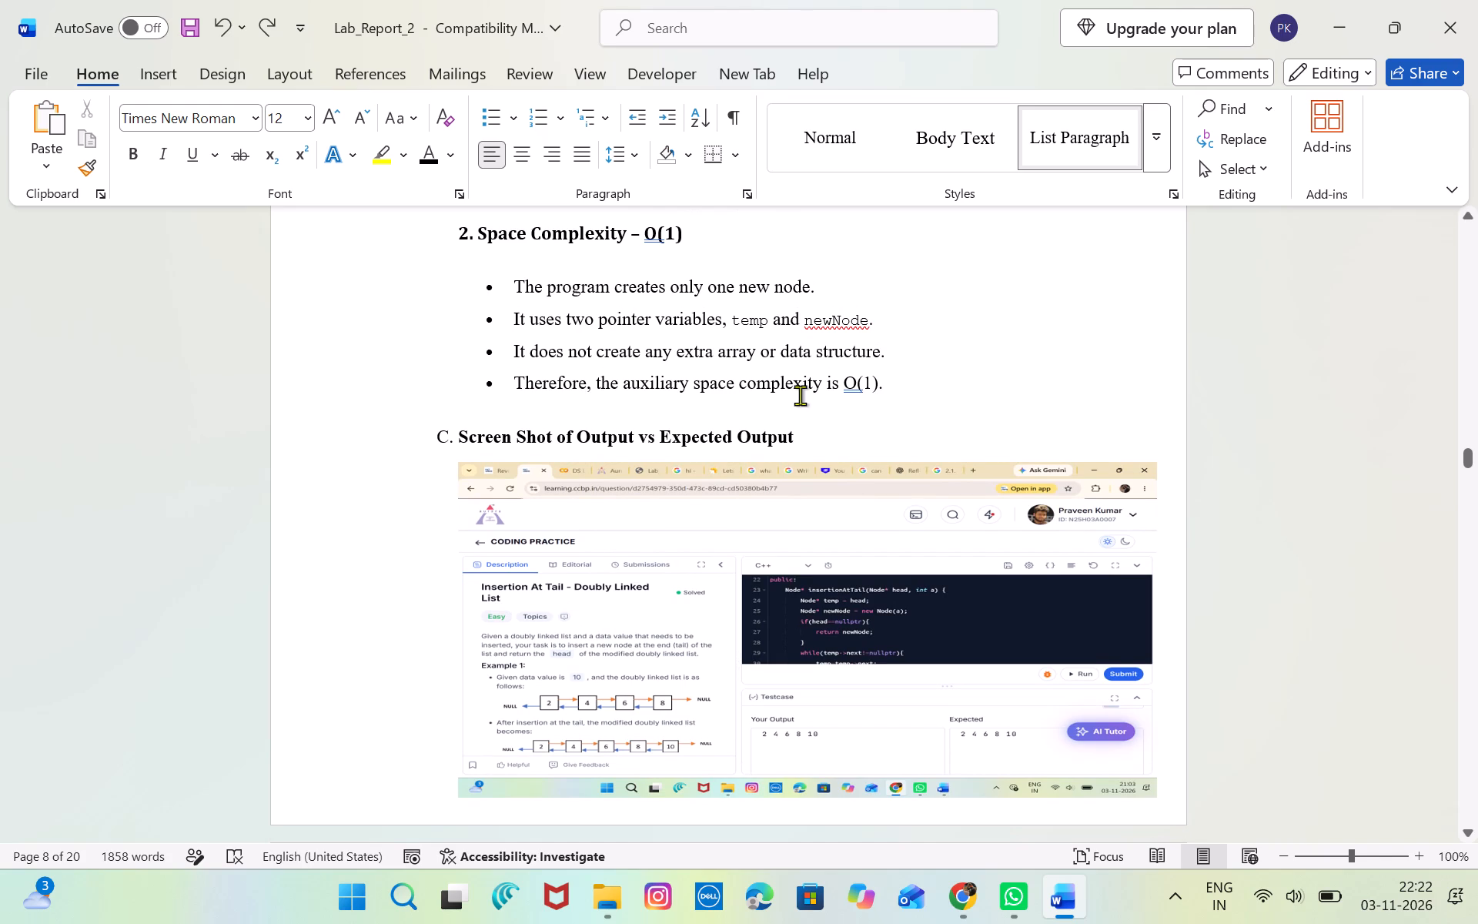
scroll(800, 395, "down", 1)
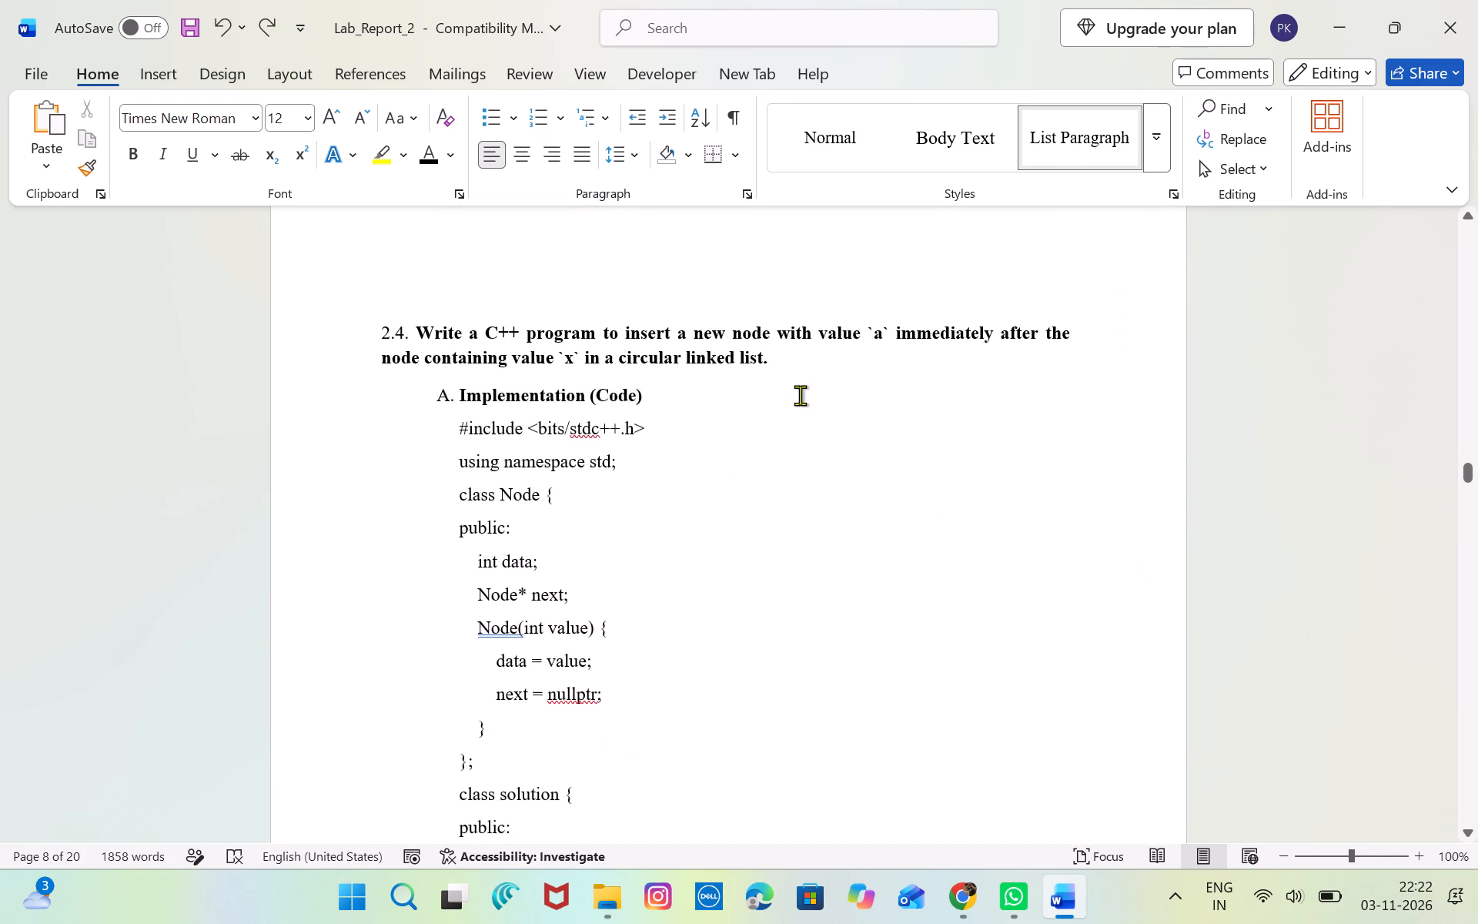
scroll(800, 395, "down", 1)
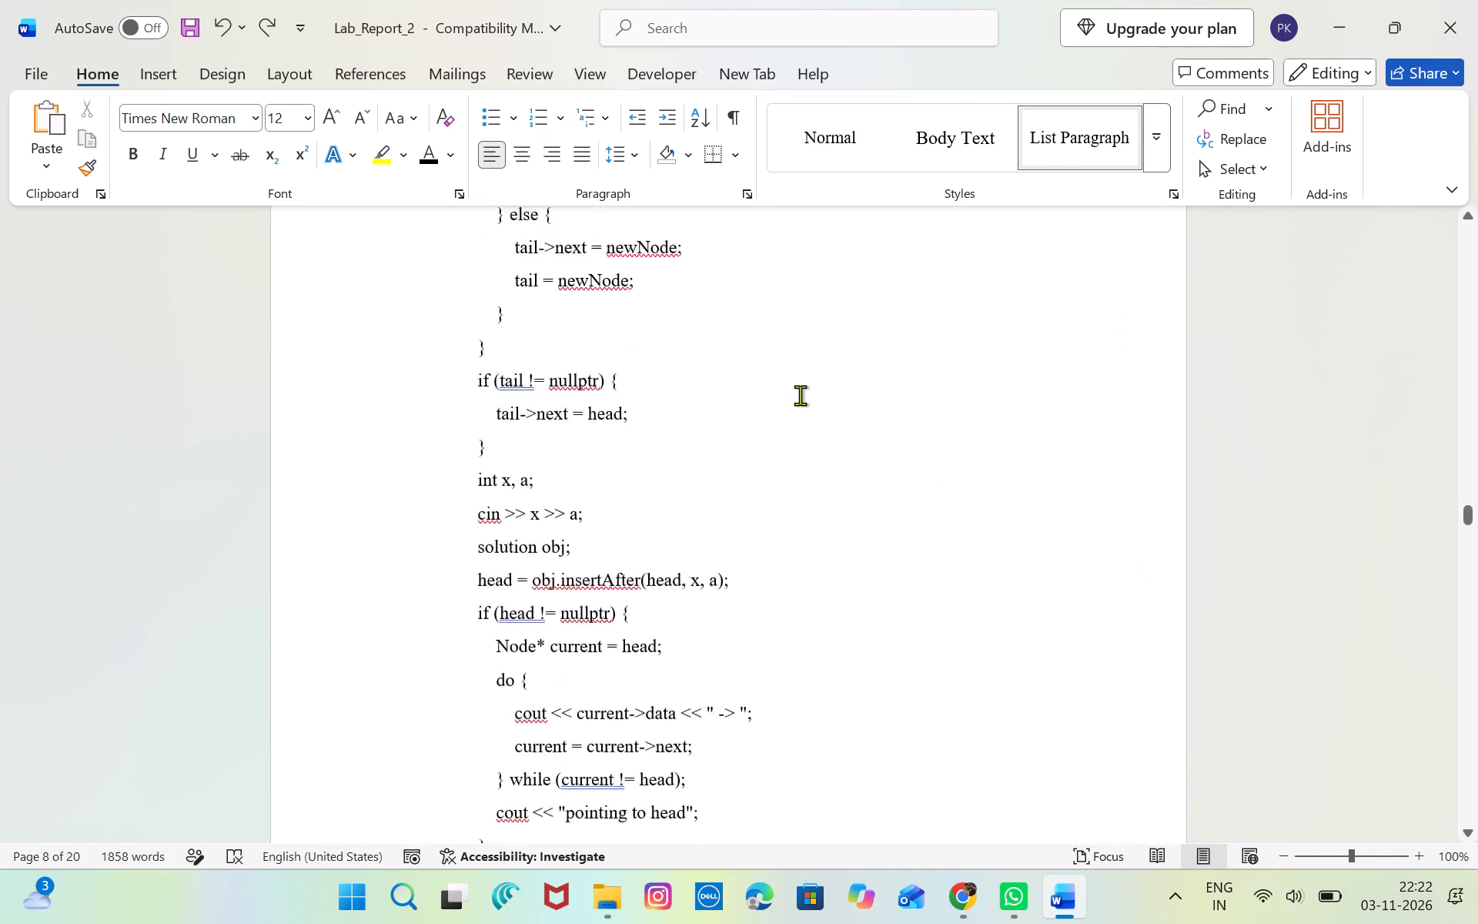
scroll(800, 395, "down", 2)
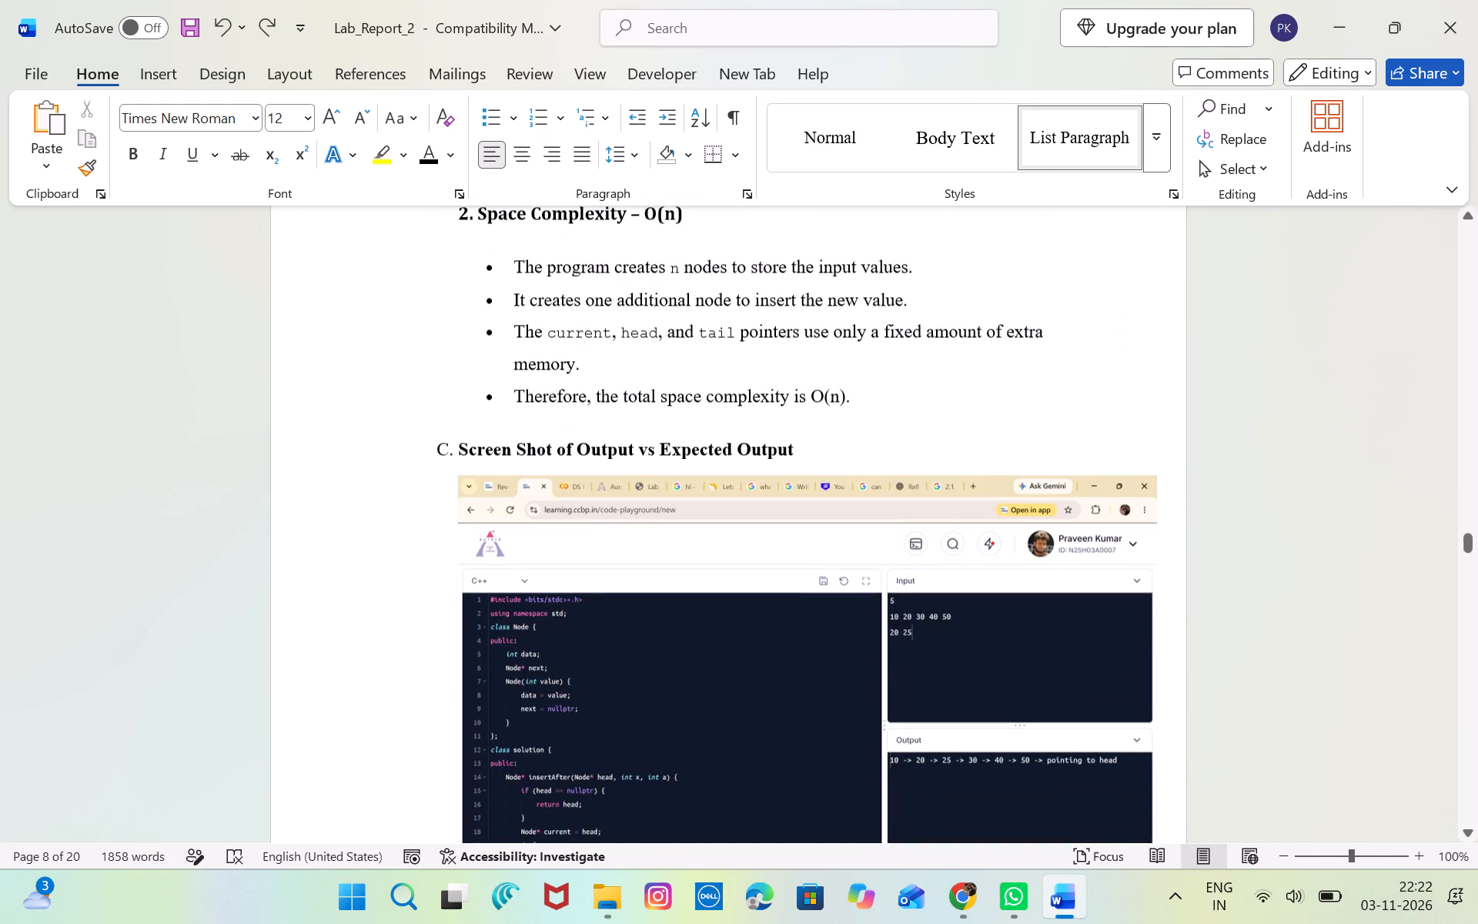
Review experiment 2.4's output screenshot and experiment 2.5 on deleting the tail node of a singly linked list, including its complexity analysis and output.
scroll(800, 395, "down", 1)
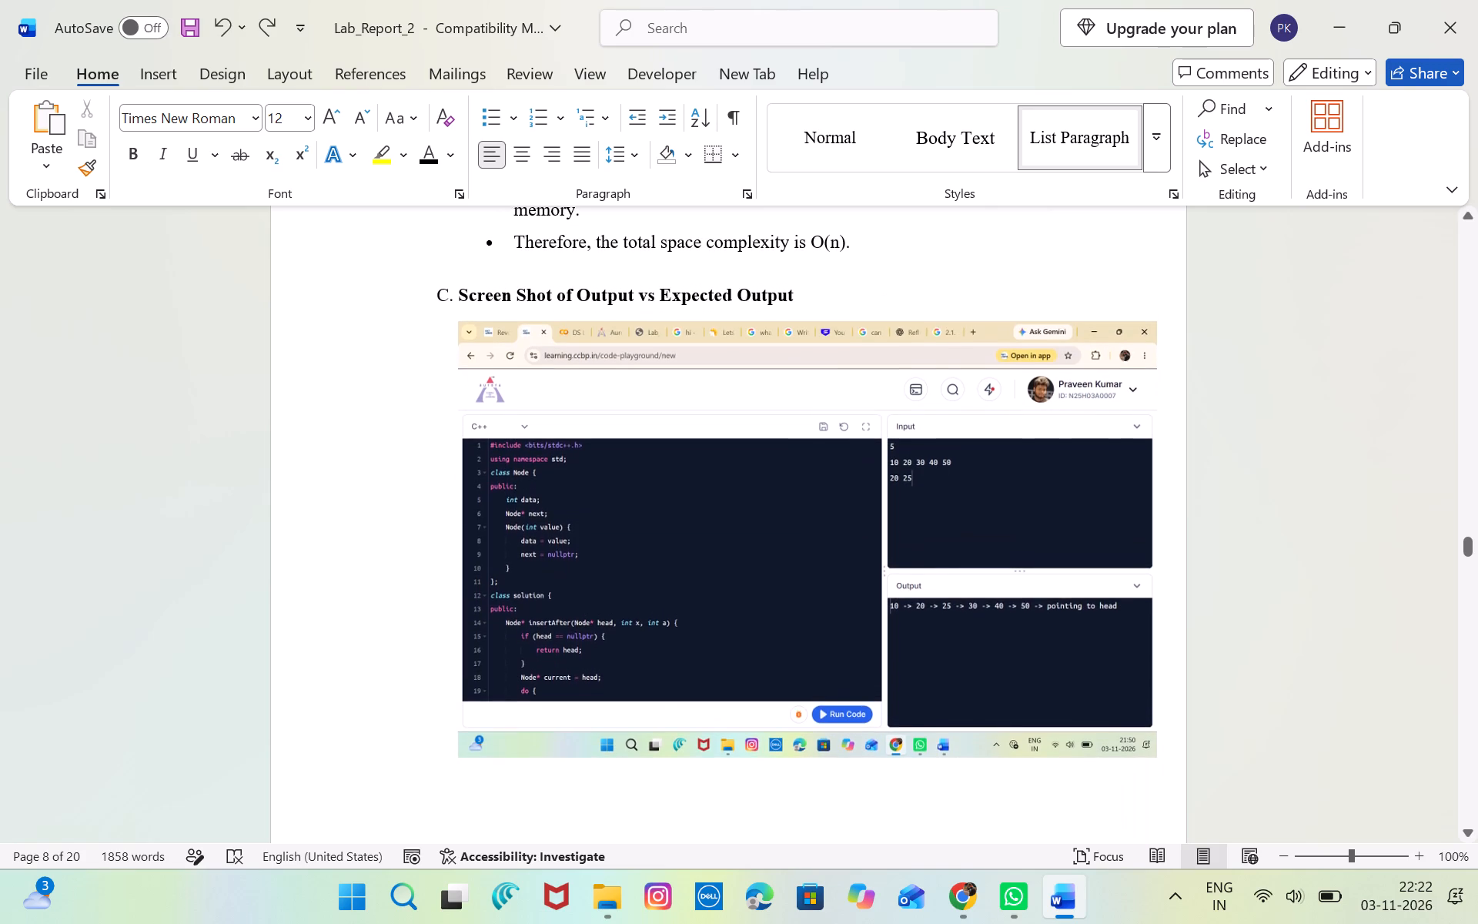
scroll(800, 395, "down", 1)
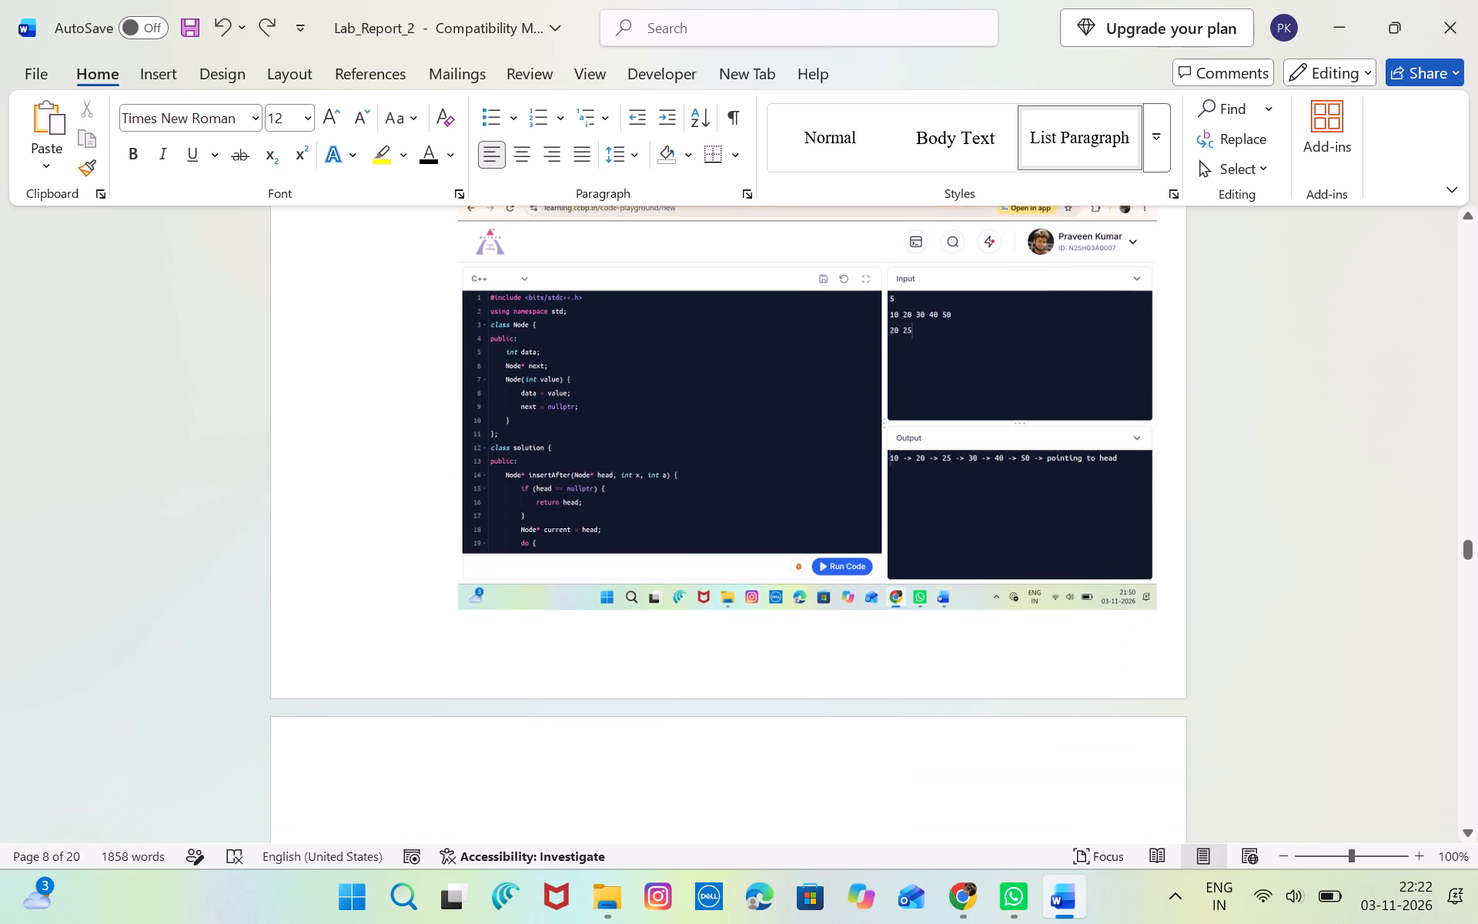
scroll(800, 395, "down", 1)
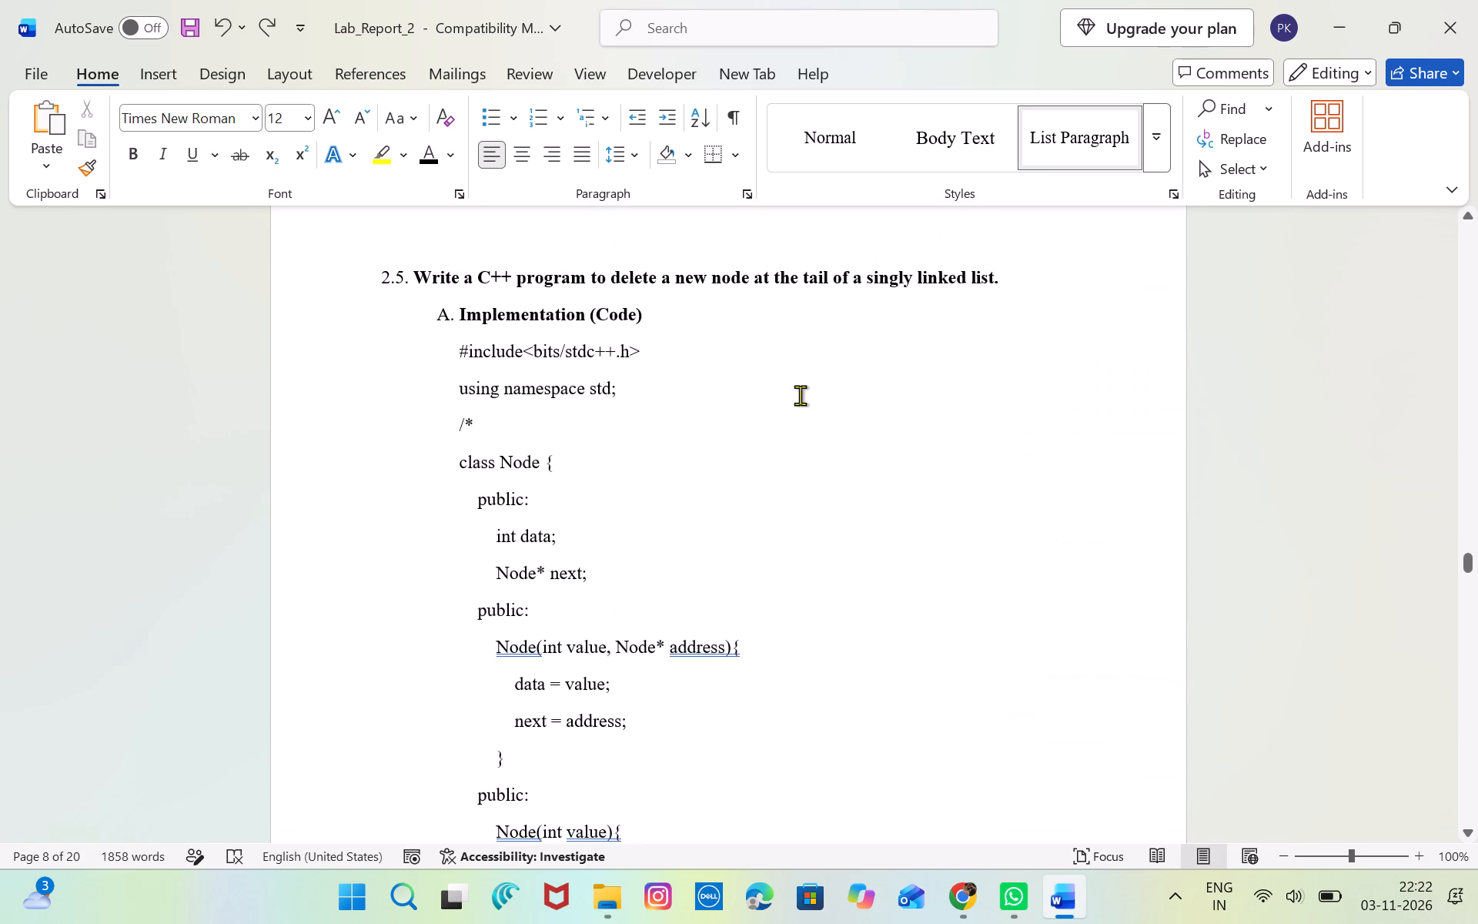
scroll(800, 395, "down", 1)
scroll(670, 528, "down", 1)
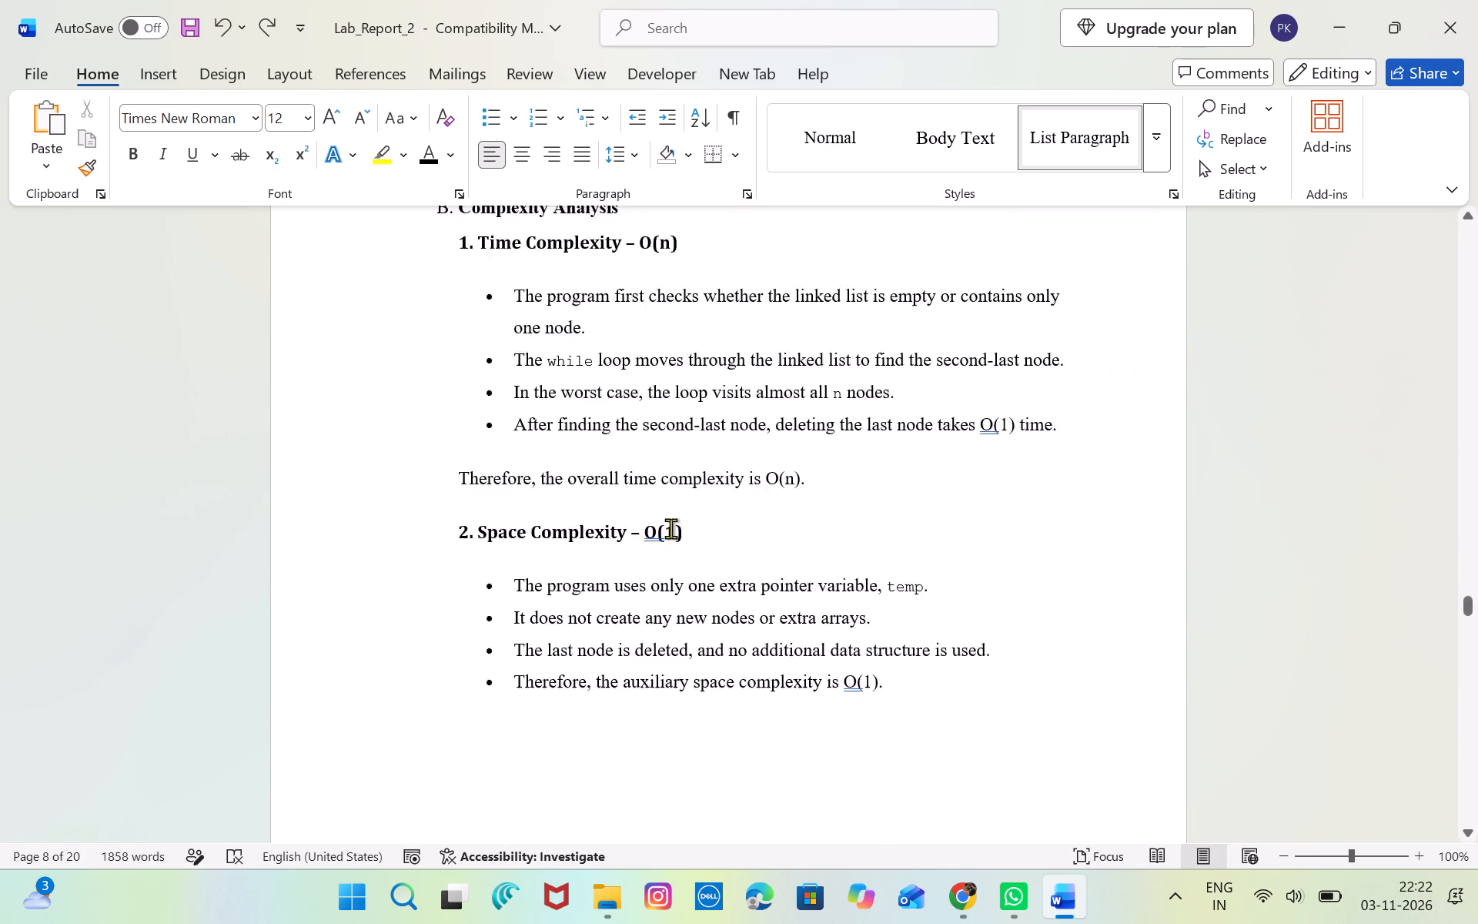
scroll(670, 528, "down", 2)
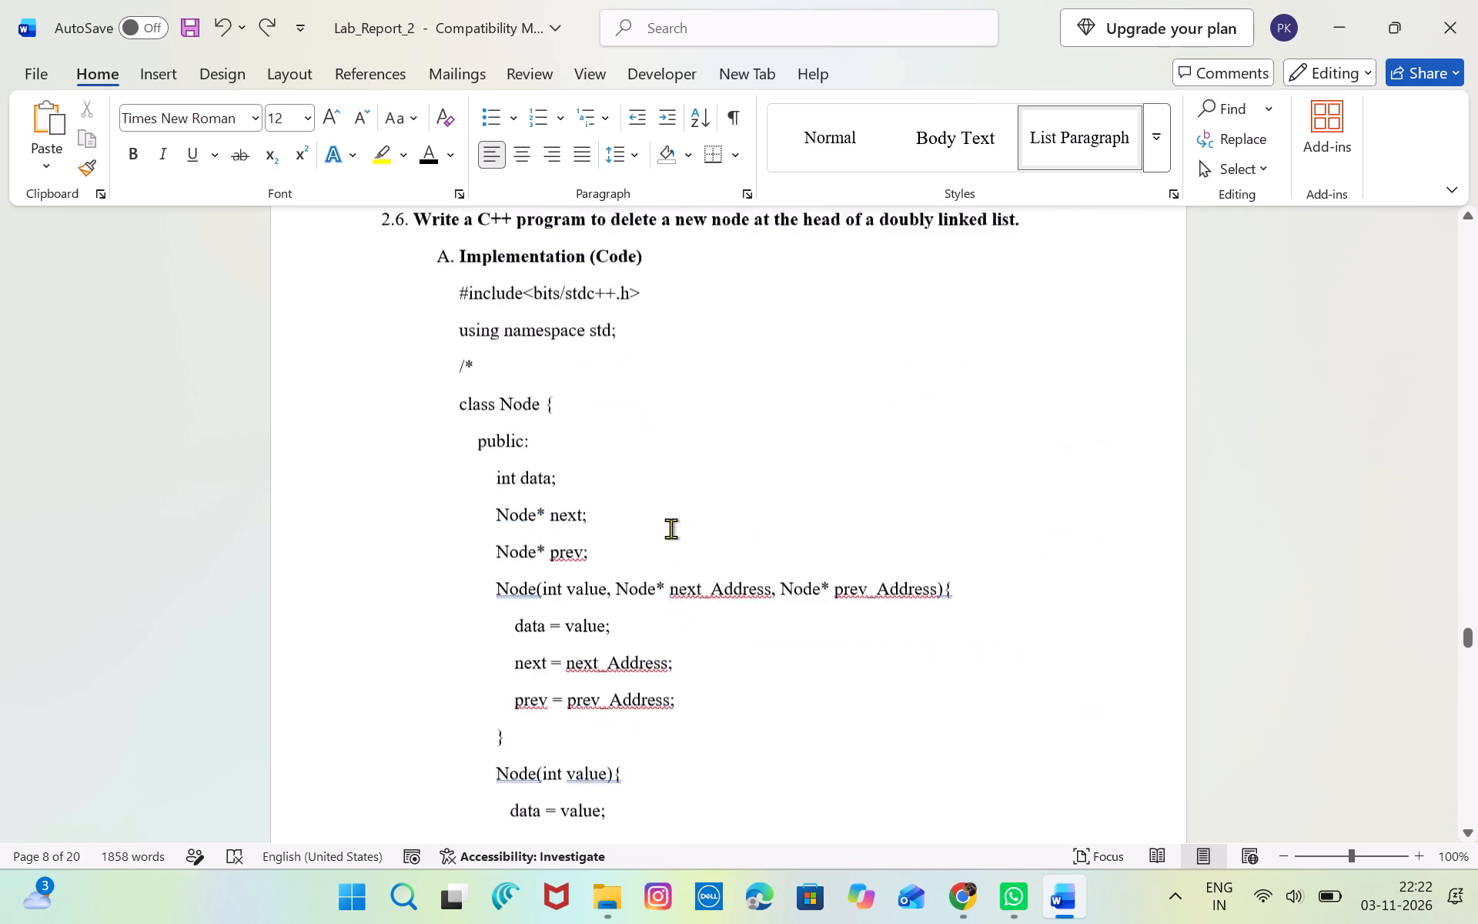
scroll(670, 528, "down", 1)
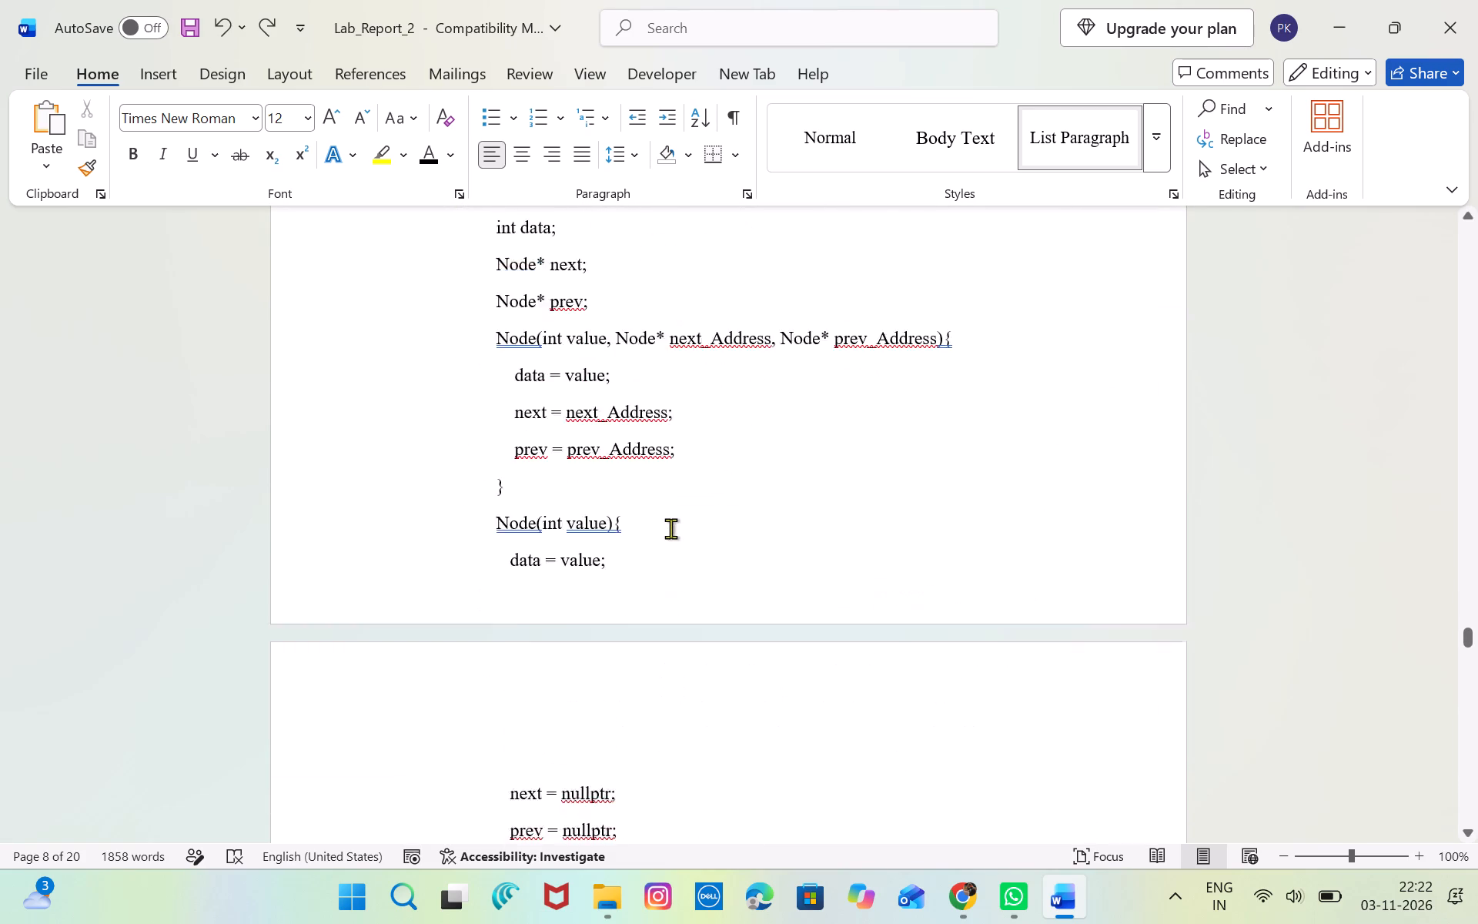
scroll(670, 528, "down", 1)
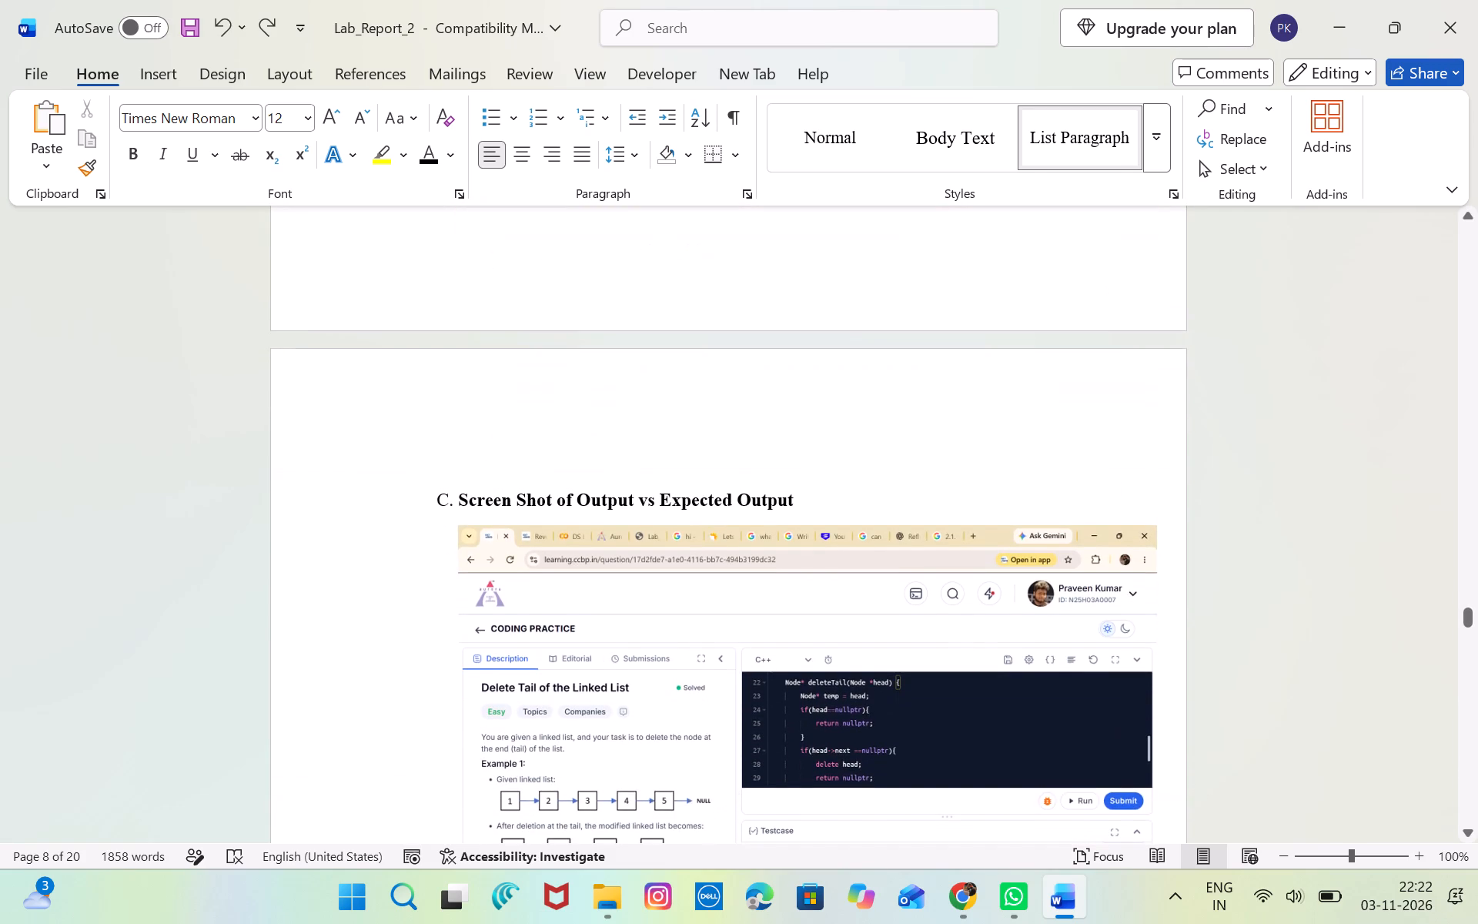
Review experiment 2.6 on deleting the head node of a doubly linked list, checking its code, space complexity and output screenshot.
scroll(670, 528, "down", 1)
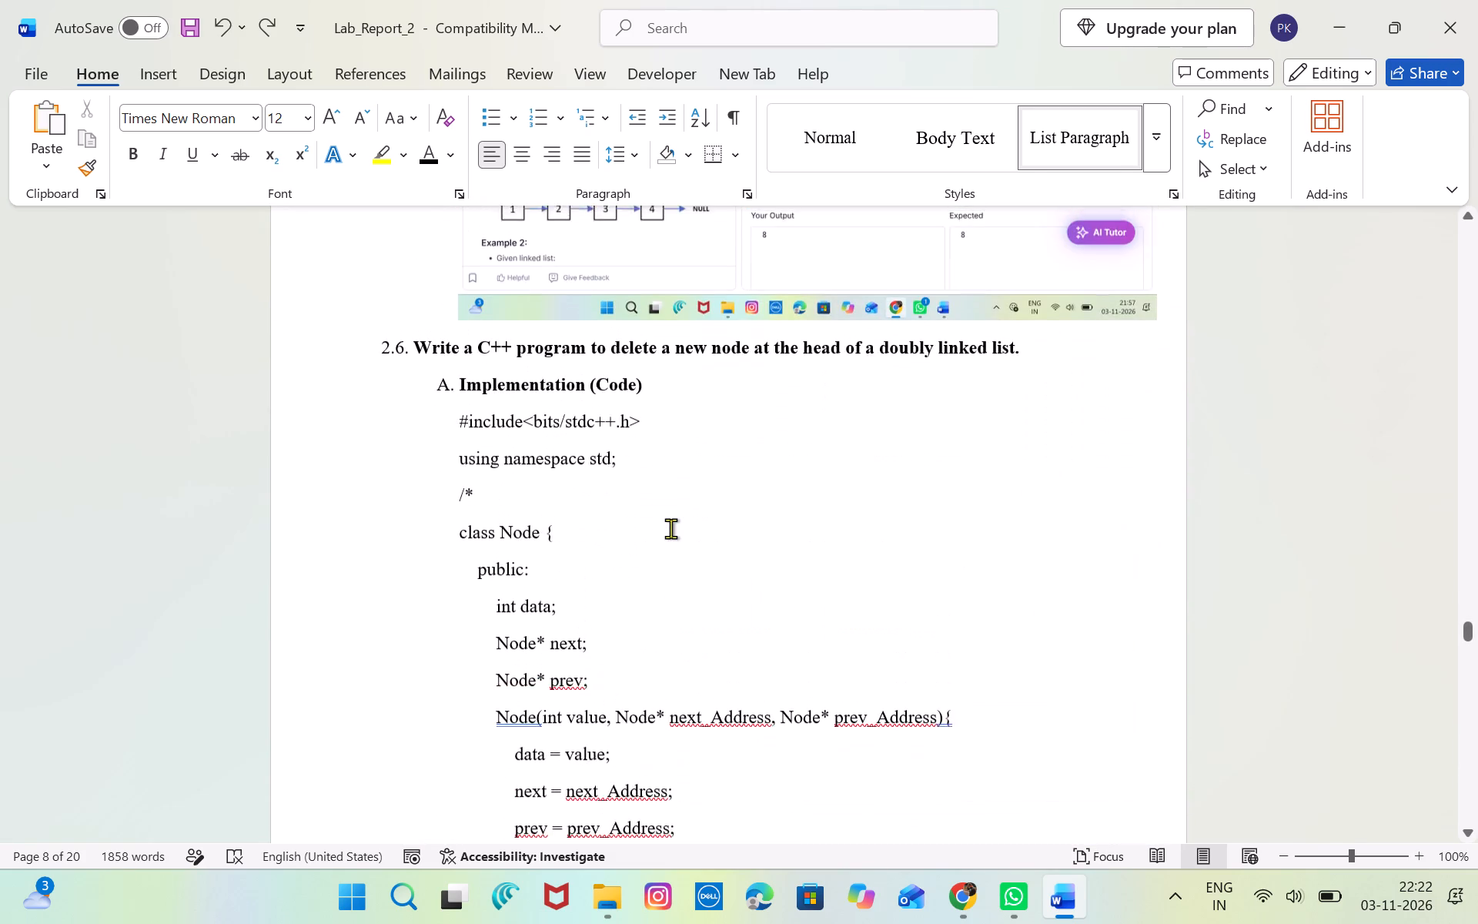
scroll(670, 528, "down", 1)
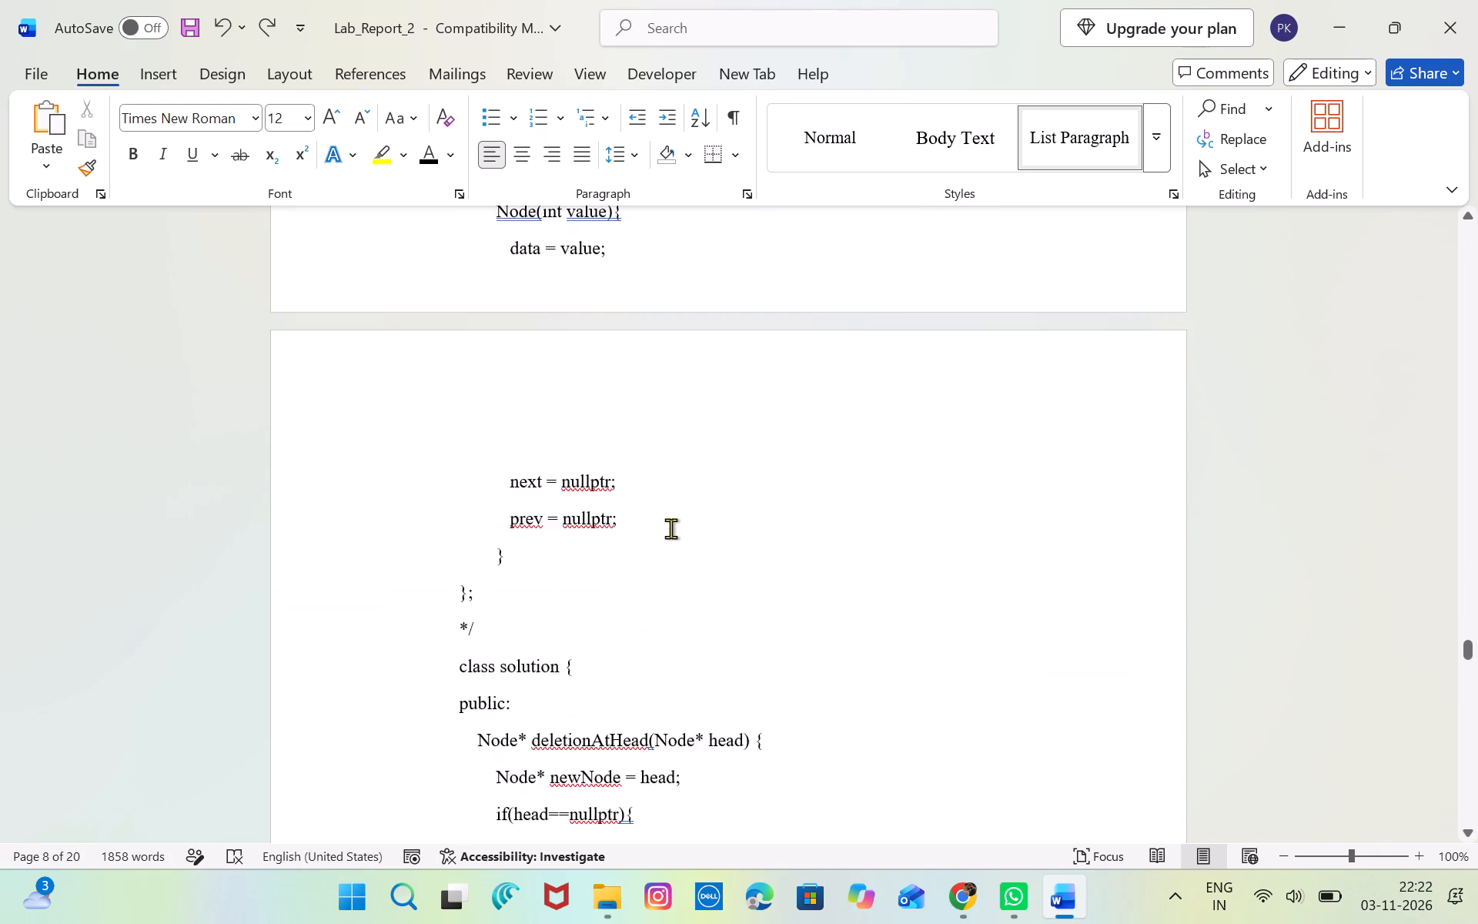
scroll(670, 528, "down", 1)
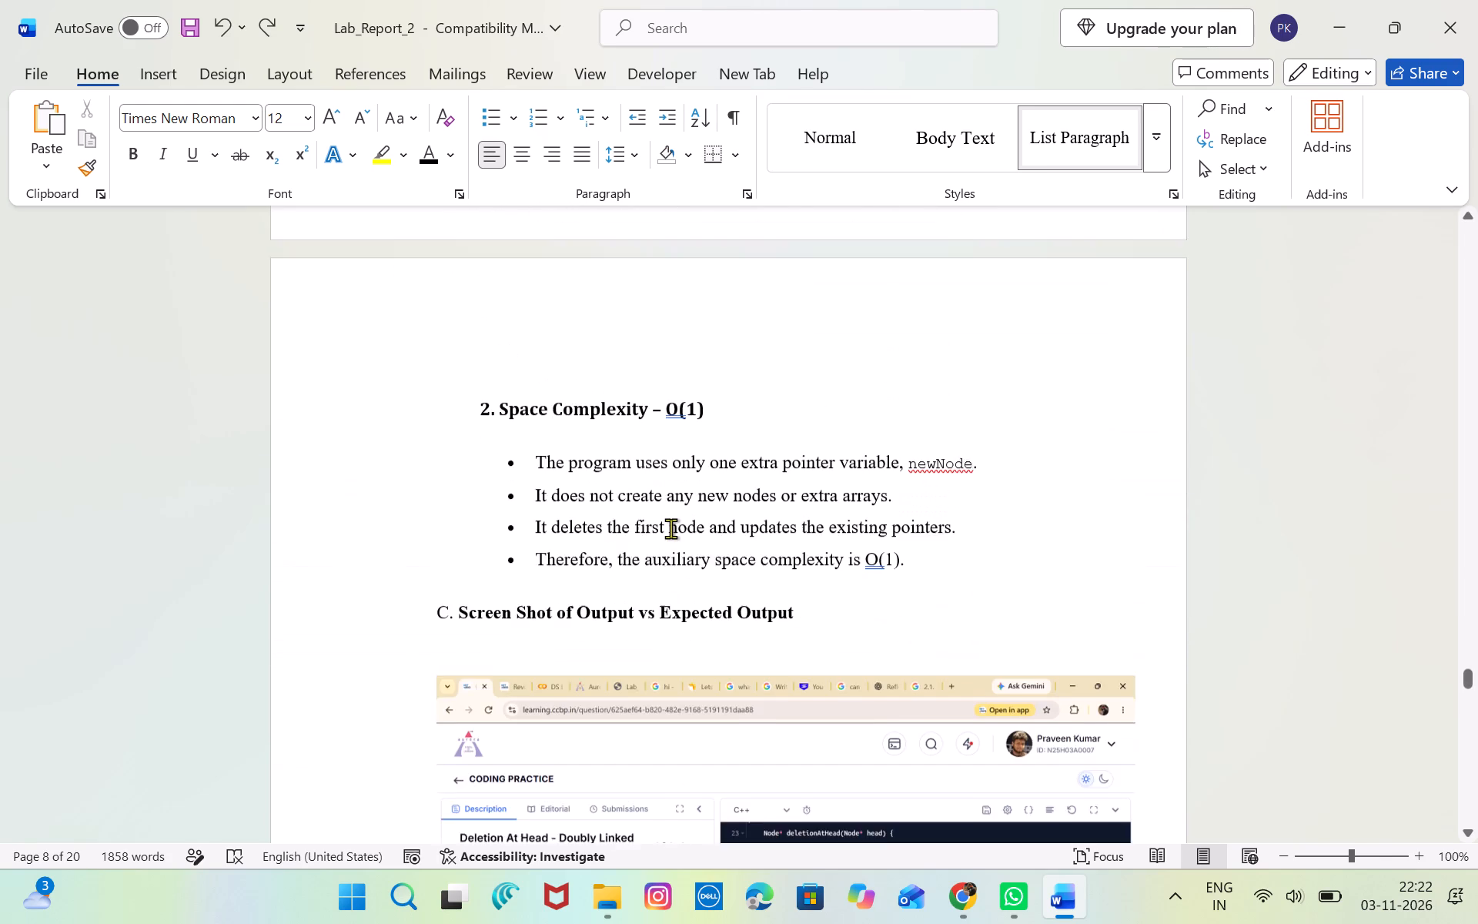
scroll(670, 528, "down", 1)
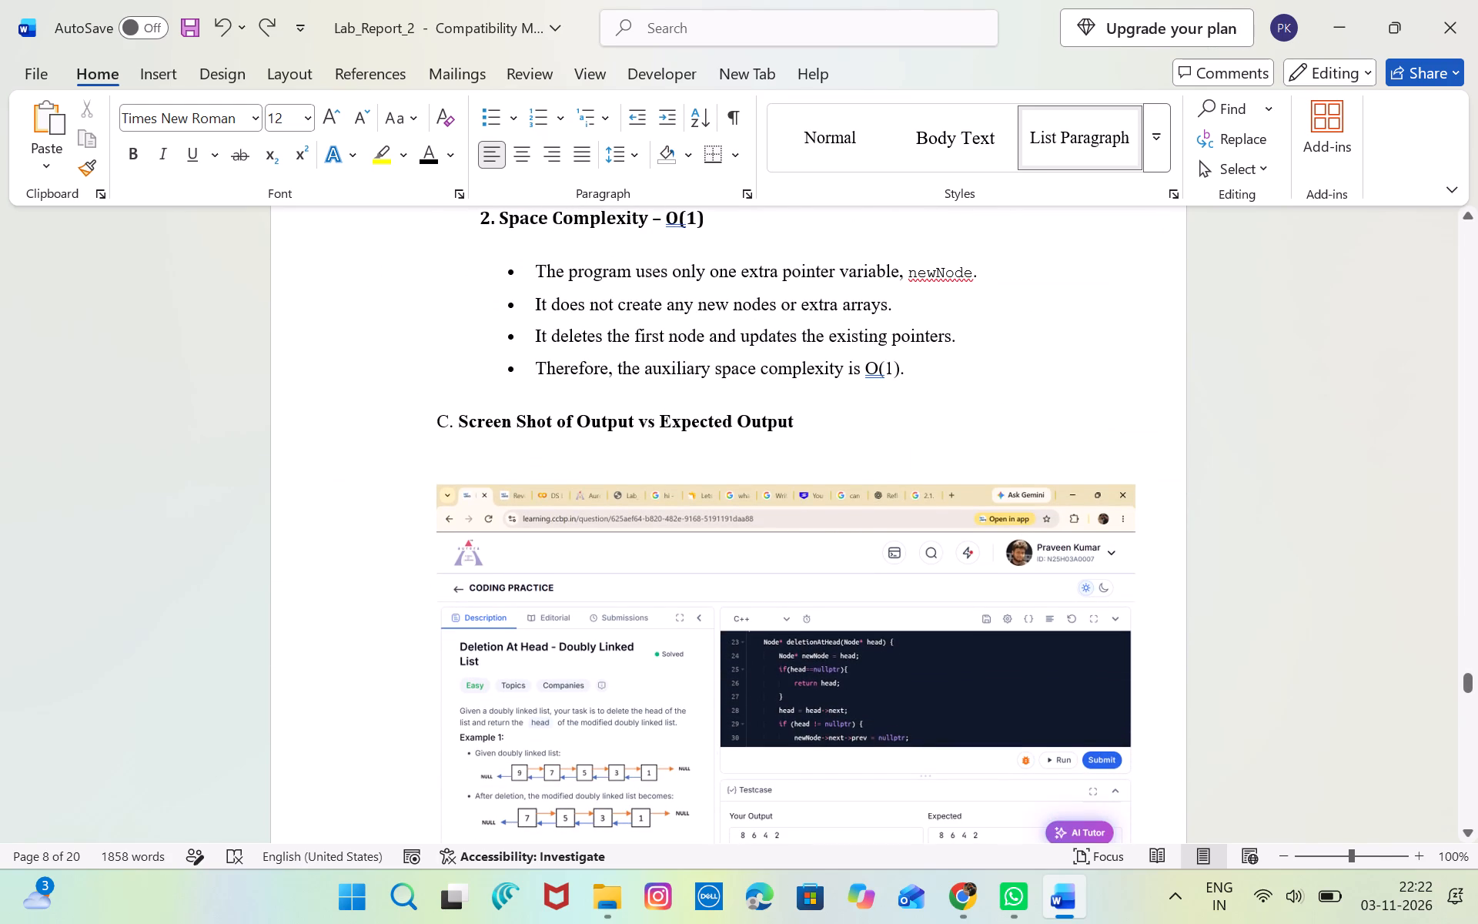
scroll(670, 528, "down", 2)
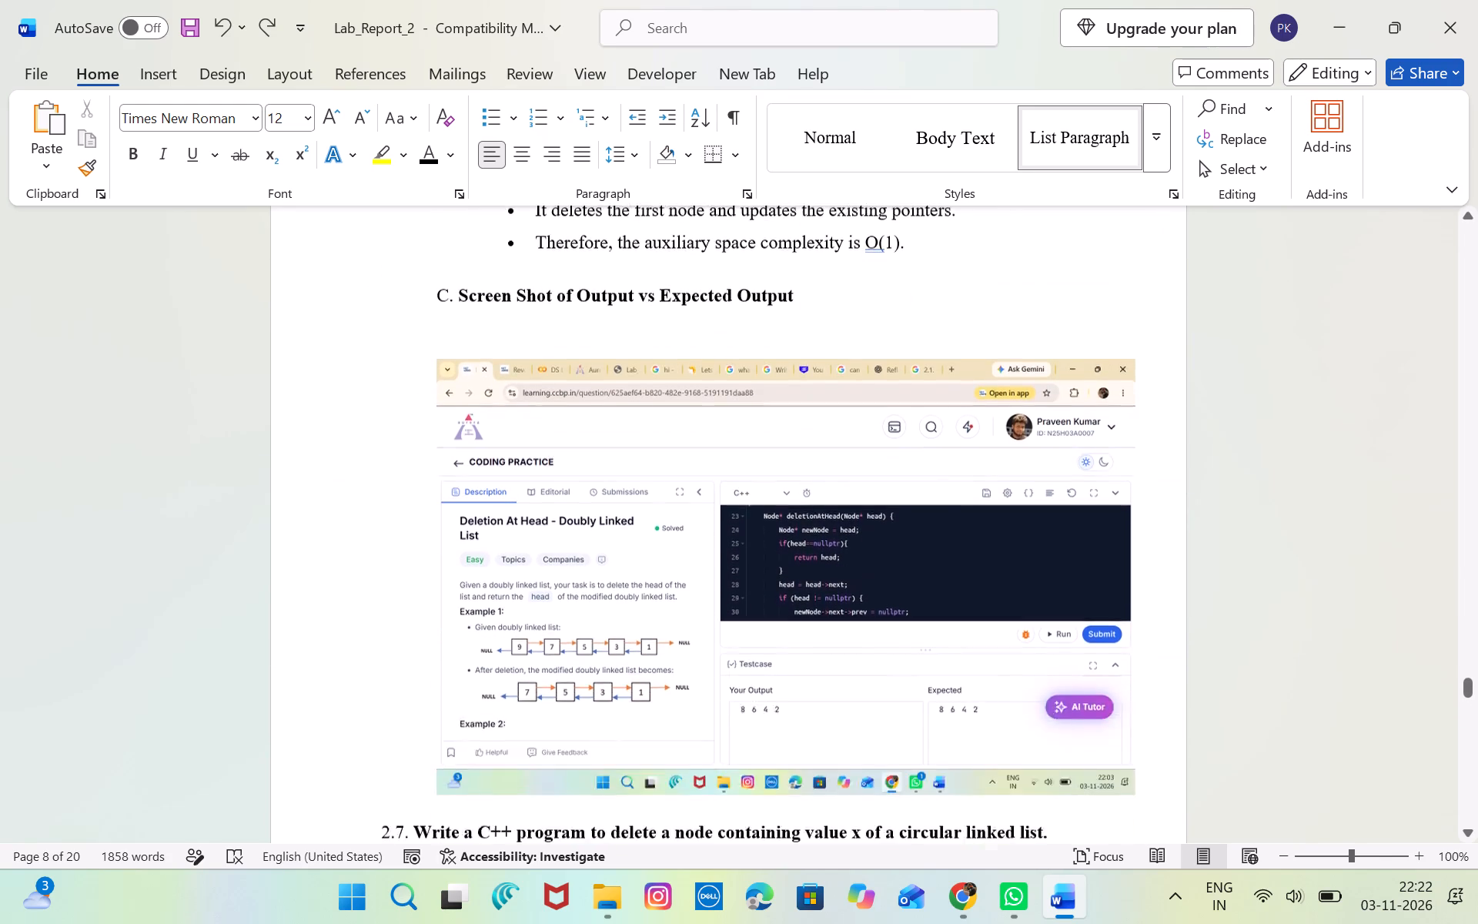
Review experiment 2.7 on deleting the node containing value x, checking its code, complexity analysis, output screenshot and the pages following it.
scroll(670, 528, "down", 1)
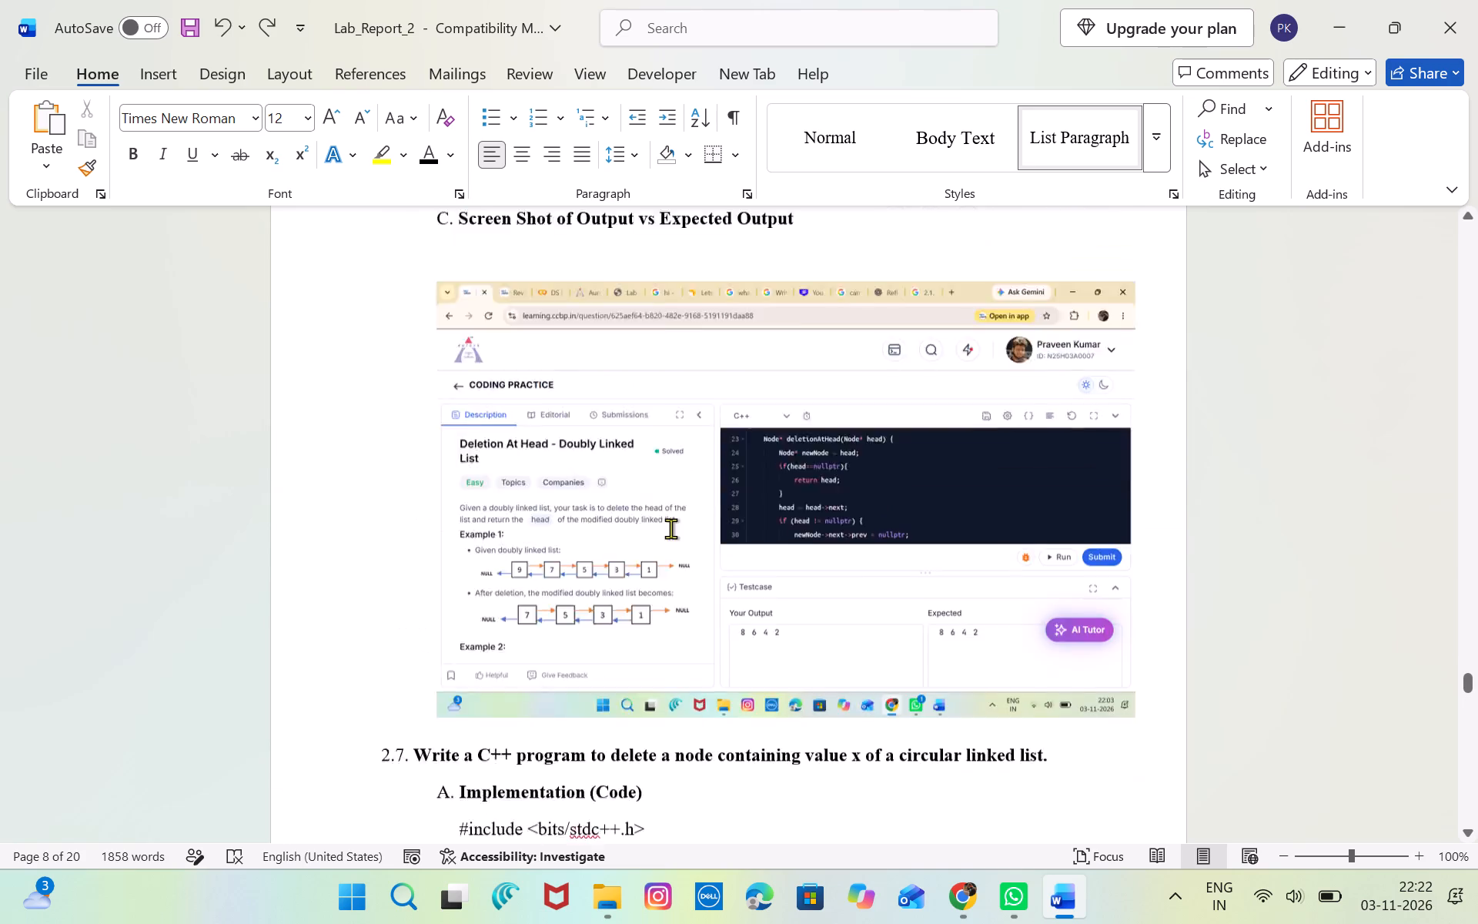
scroll(670, 528, "down", 1)
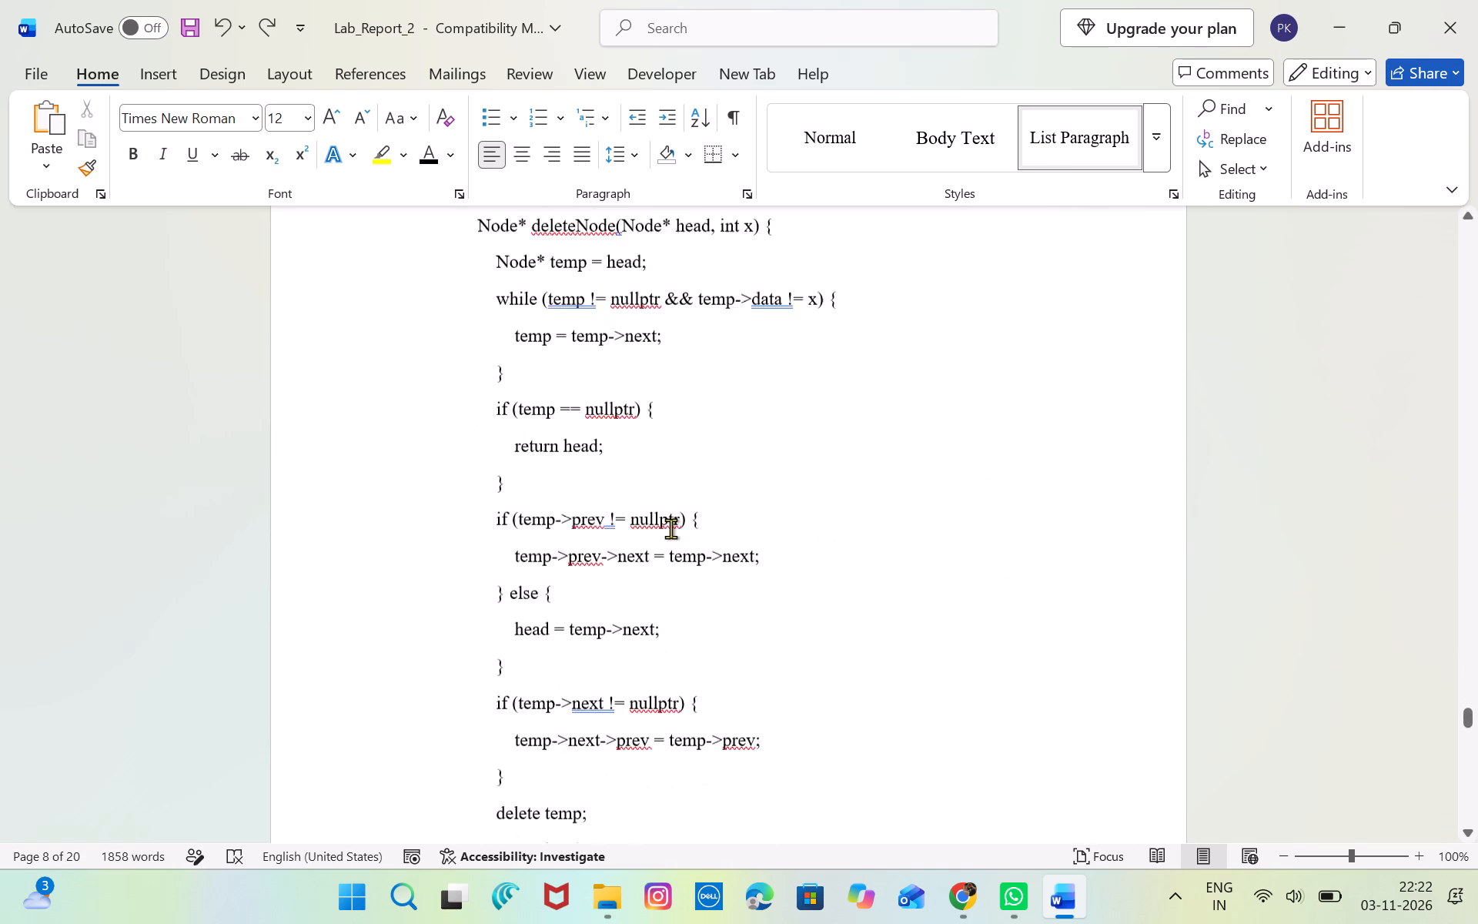
scroll(670, 528, "down", 2)
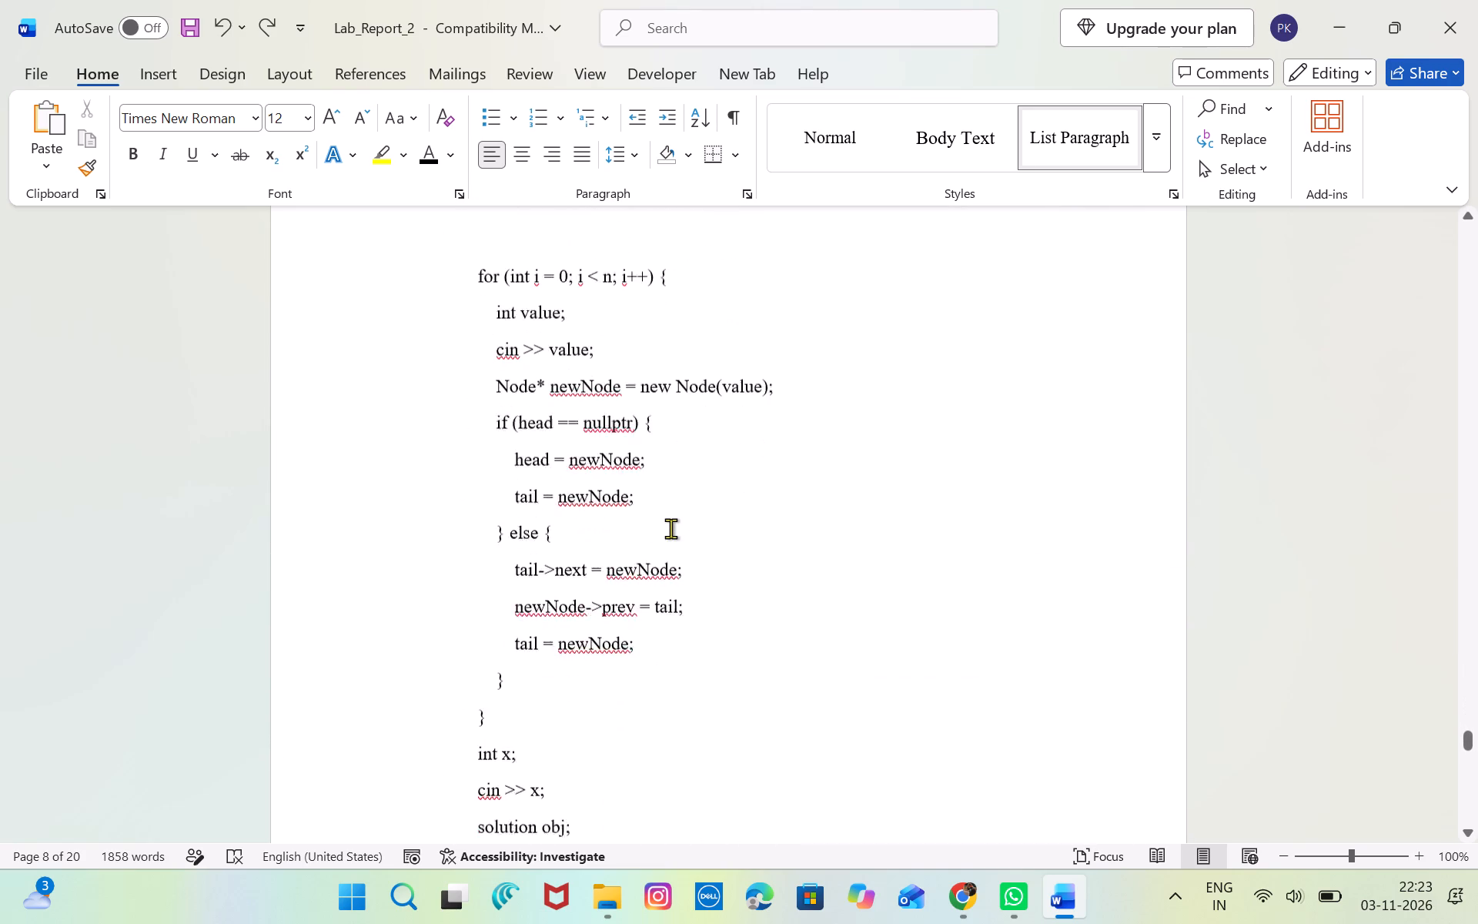
scroll(670, 528, "down", 1)
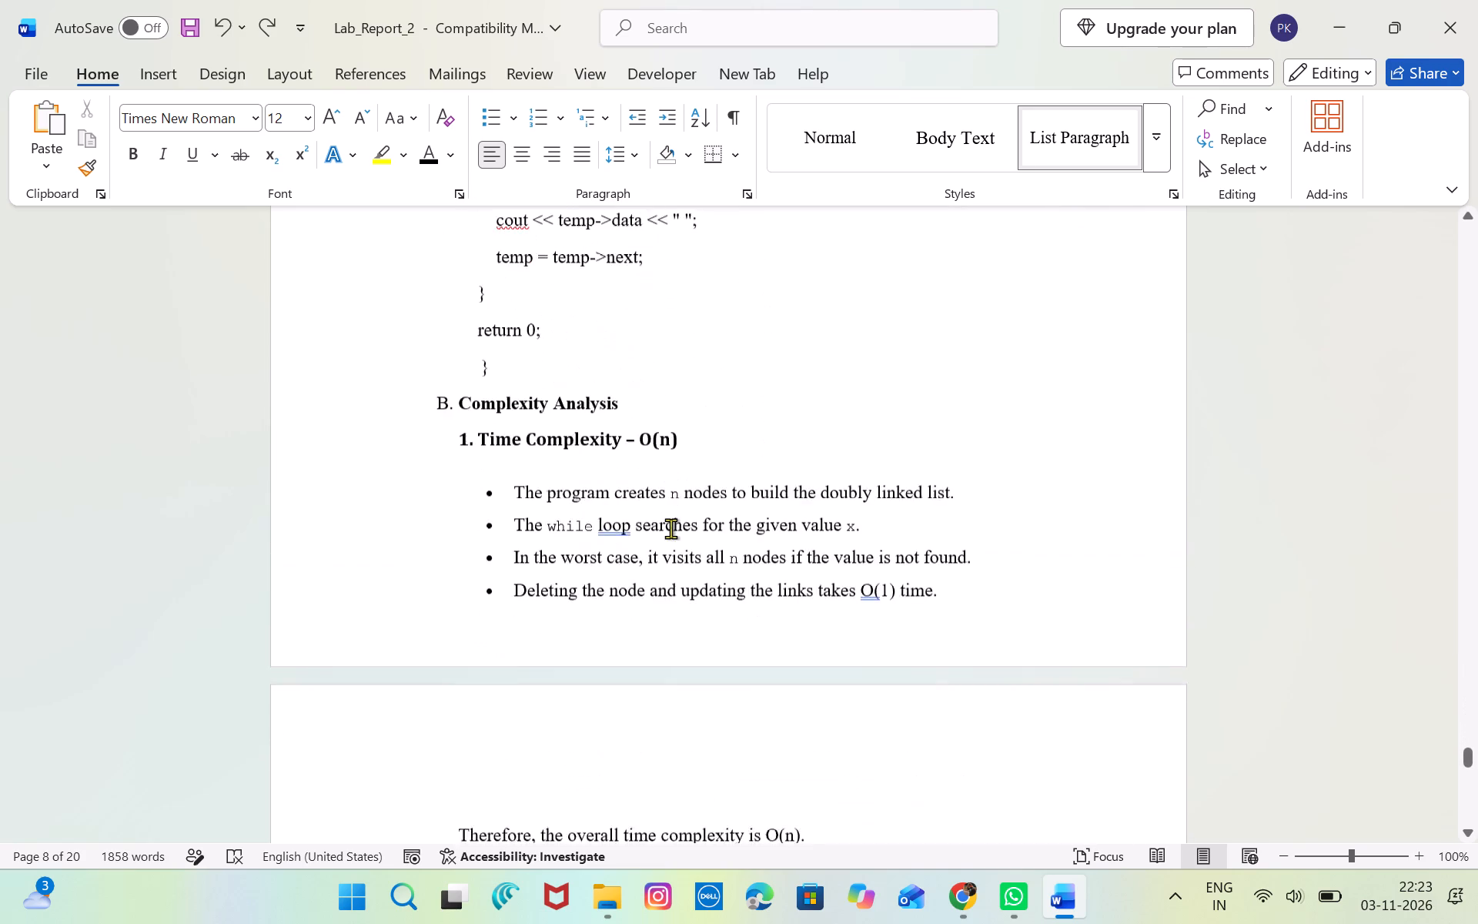
scroll(670, 528, "down", 1)
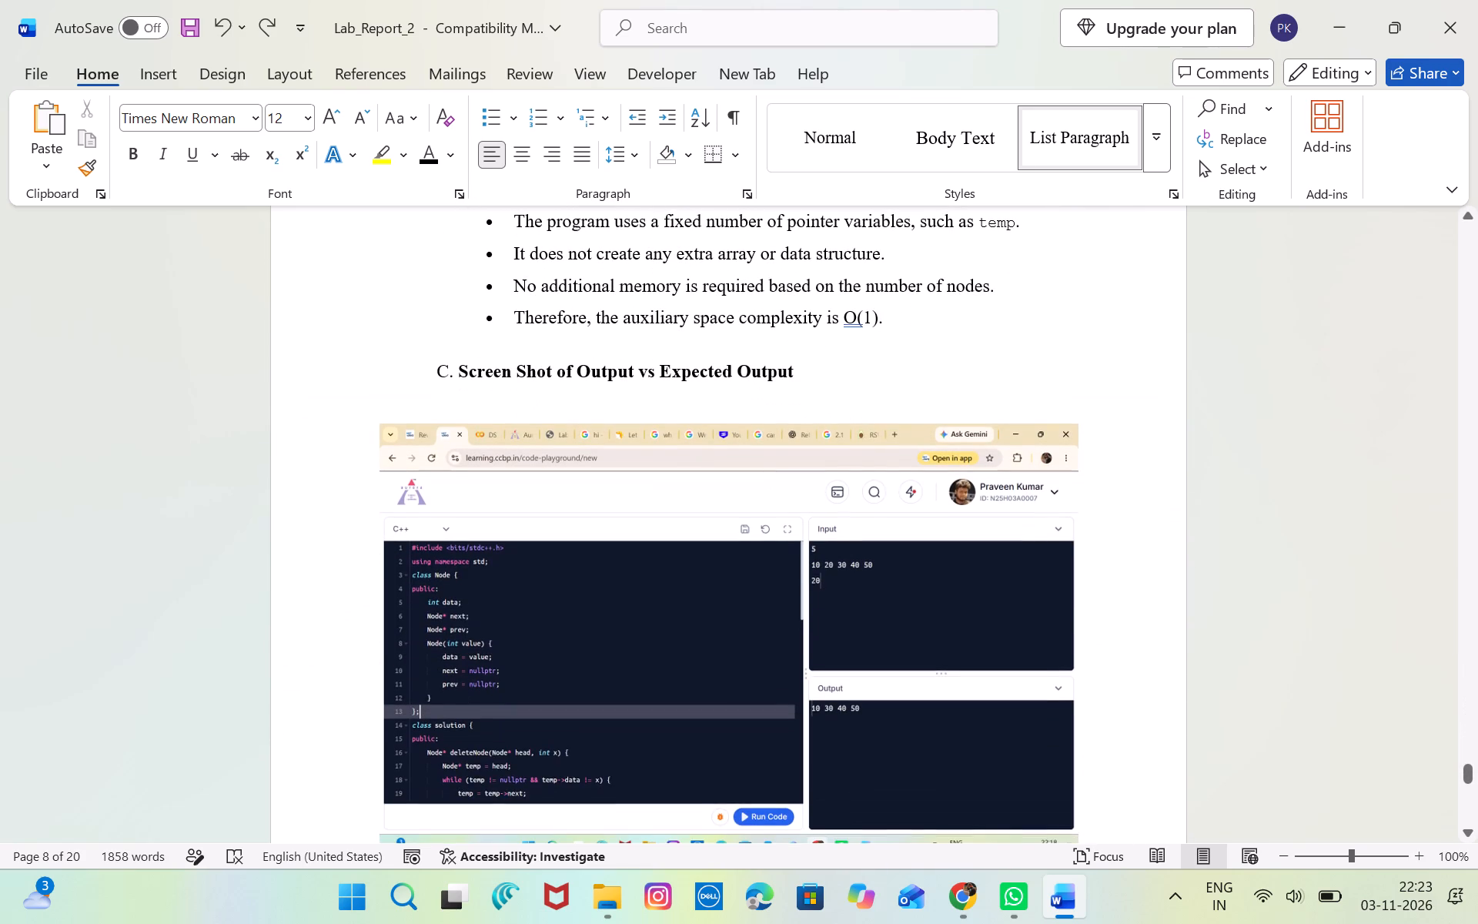
scroll(670, 528, "down", 1)
left_click(670, 528)
scroll(670, 528, "down", 1)
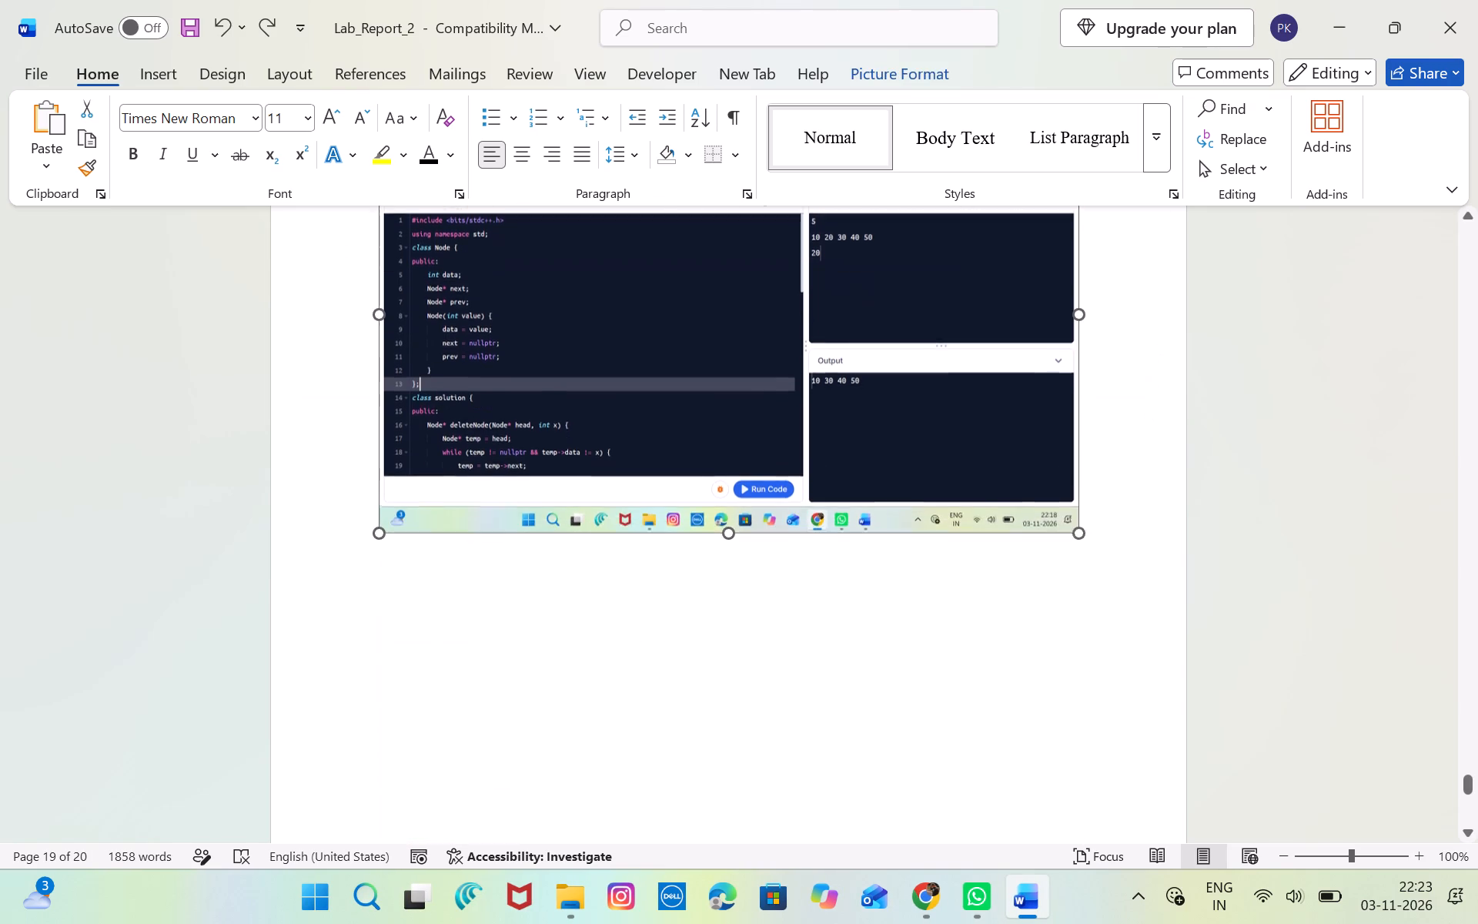
scroll(670, 528, "down", 1)
Delete the blank selection directly after experiment 2.7's output screenshot and check the end of the document.
scroll(670, 528, "up", 1)
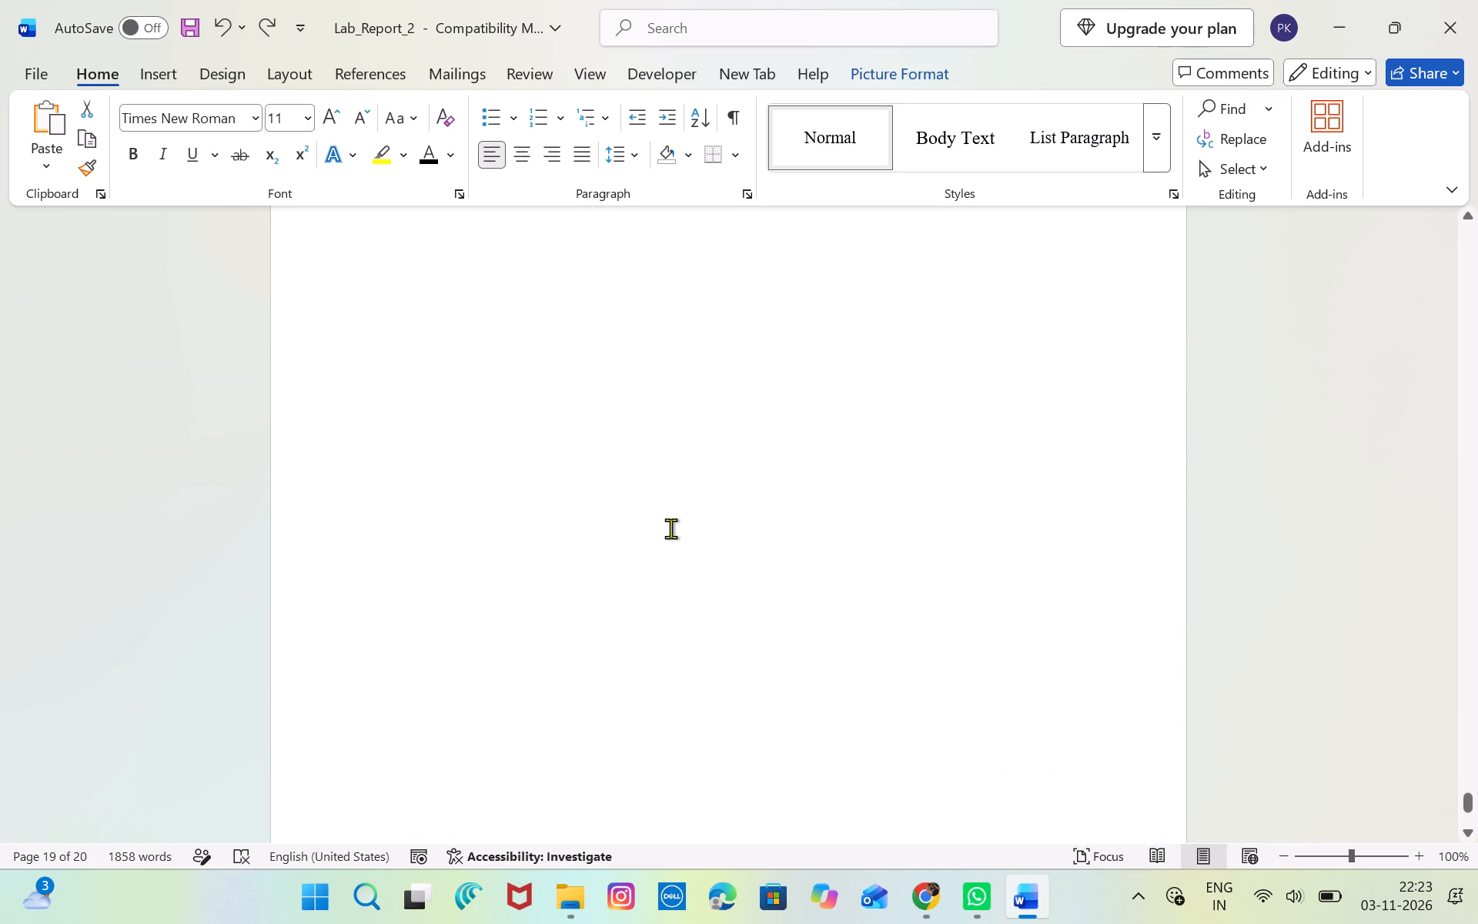
scroll(670, 528, "up", 1)
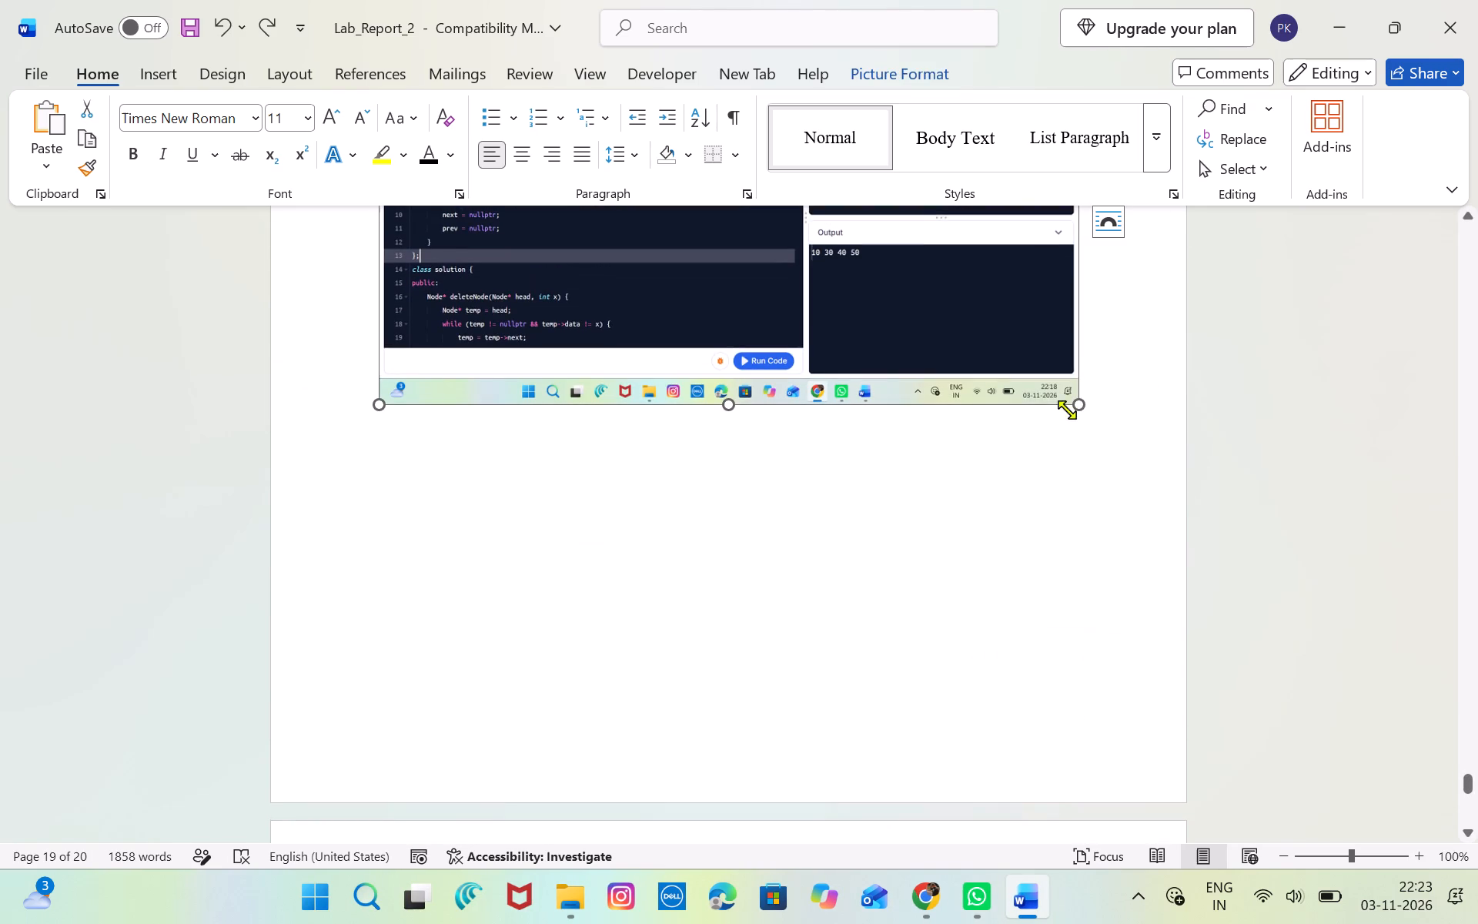
double_click(1104, 393)
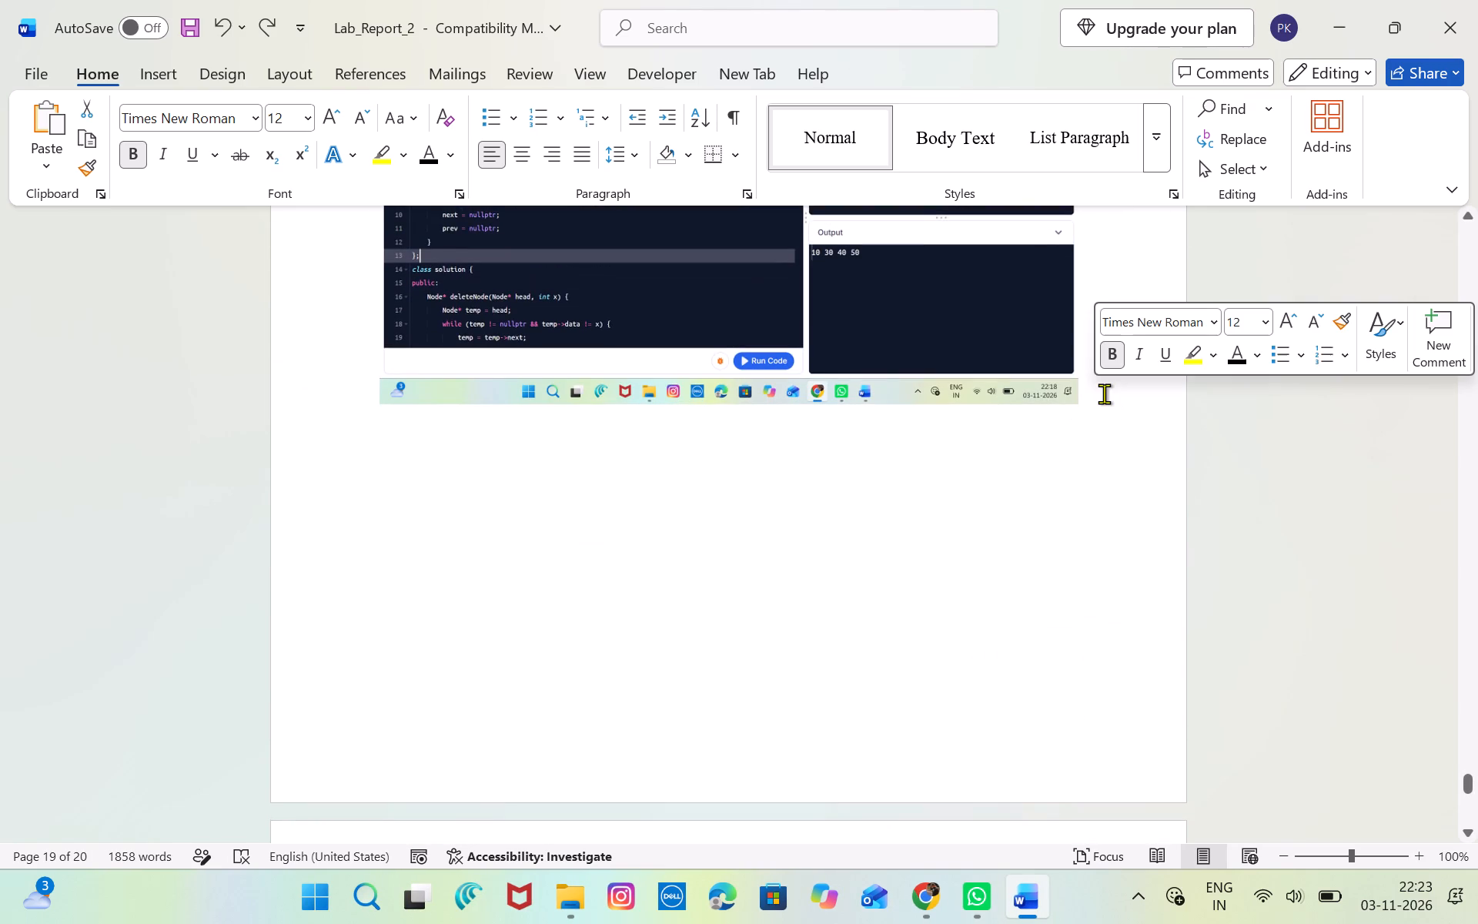
key("Delete")
scroll(1104, 393, "down", 2)
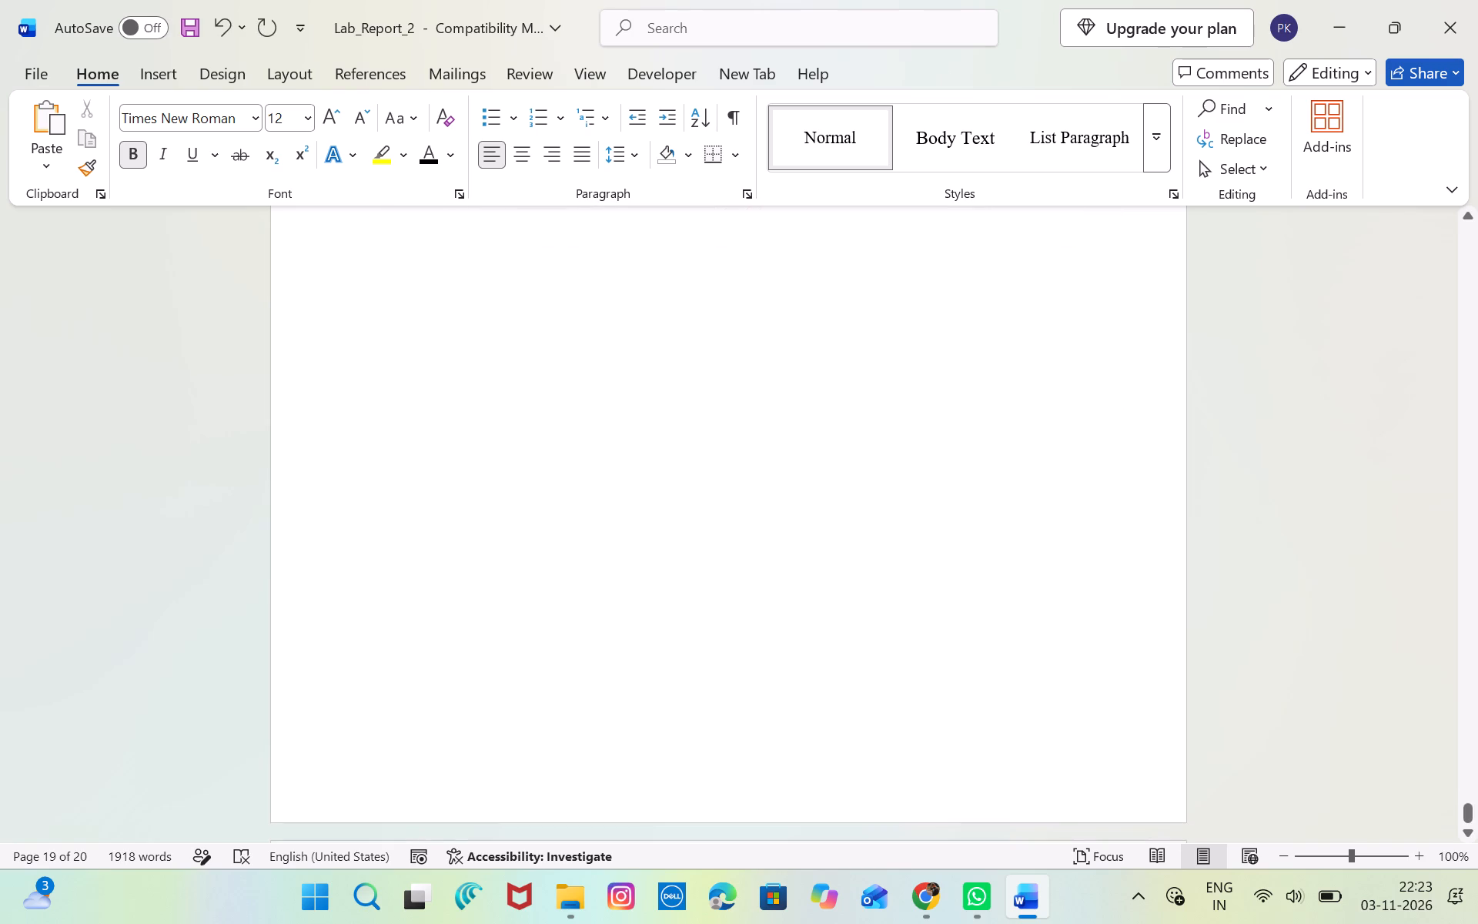
scroll(1104, 393, "down", 2)
scroll(1104, 393, "up", 7)
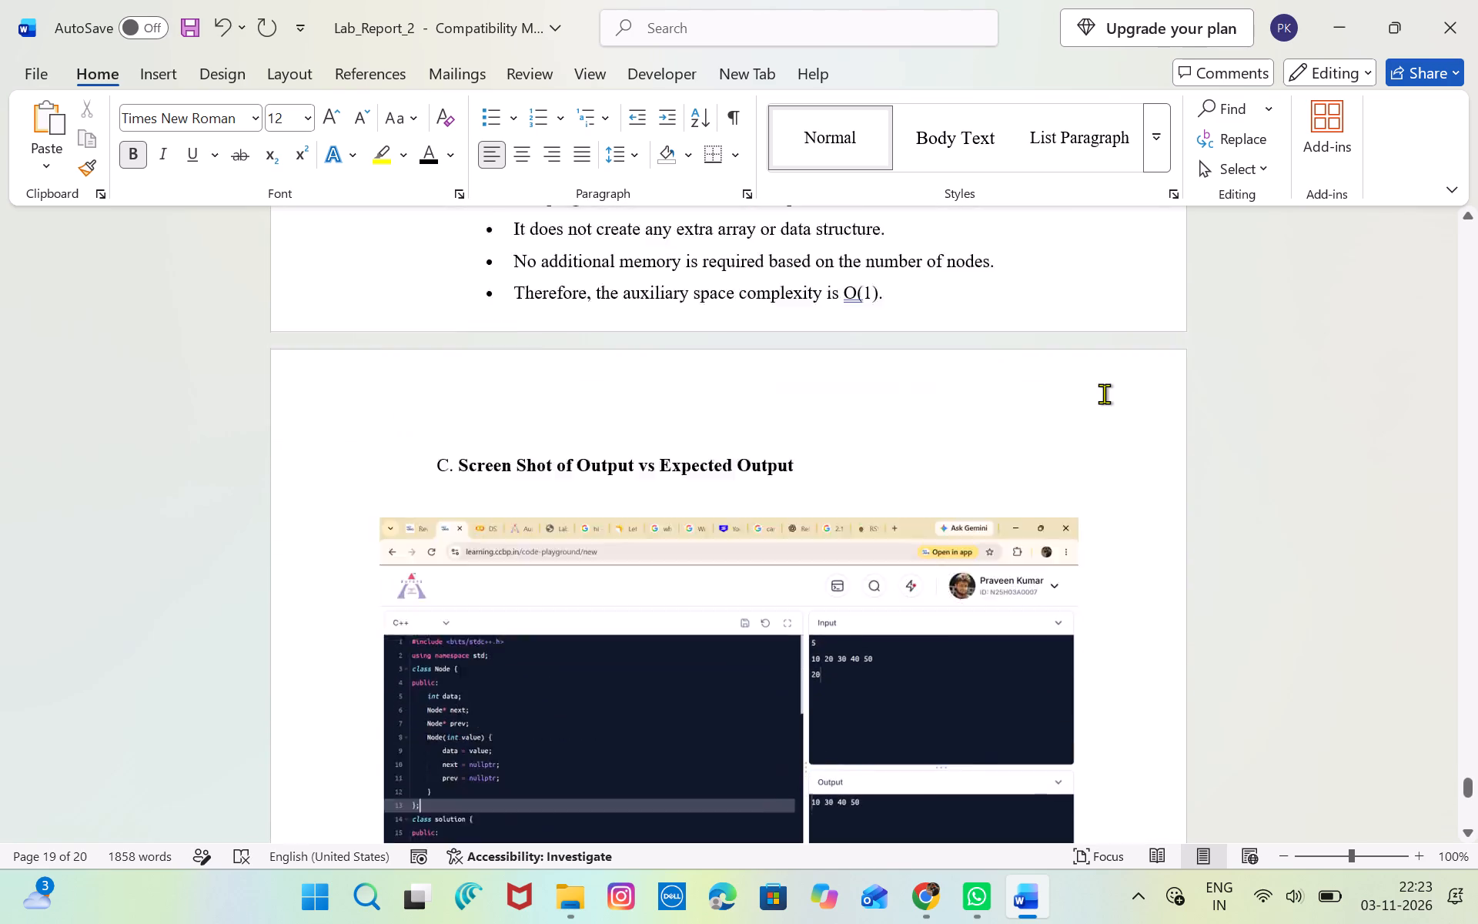
Look over the certificate page and the Objective section once more.
scroll(1104, 393, "up", 1)
scroll(1104, 393, "down", 1)
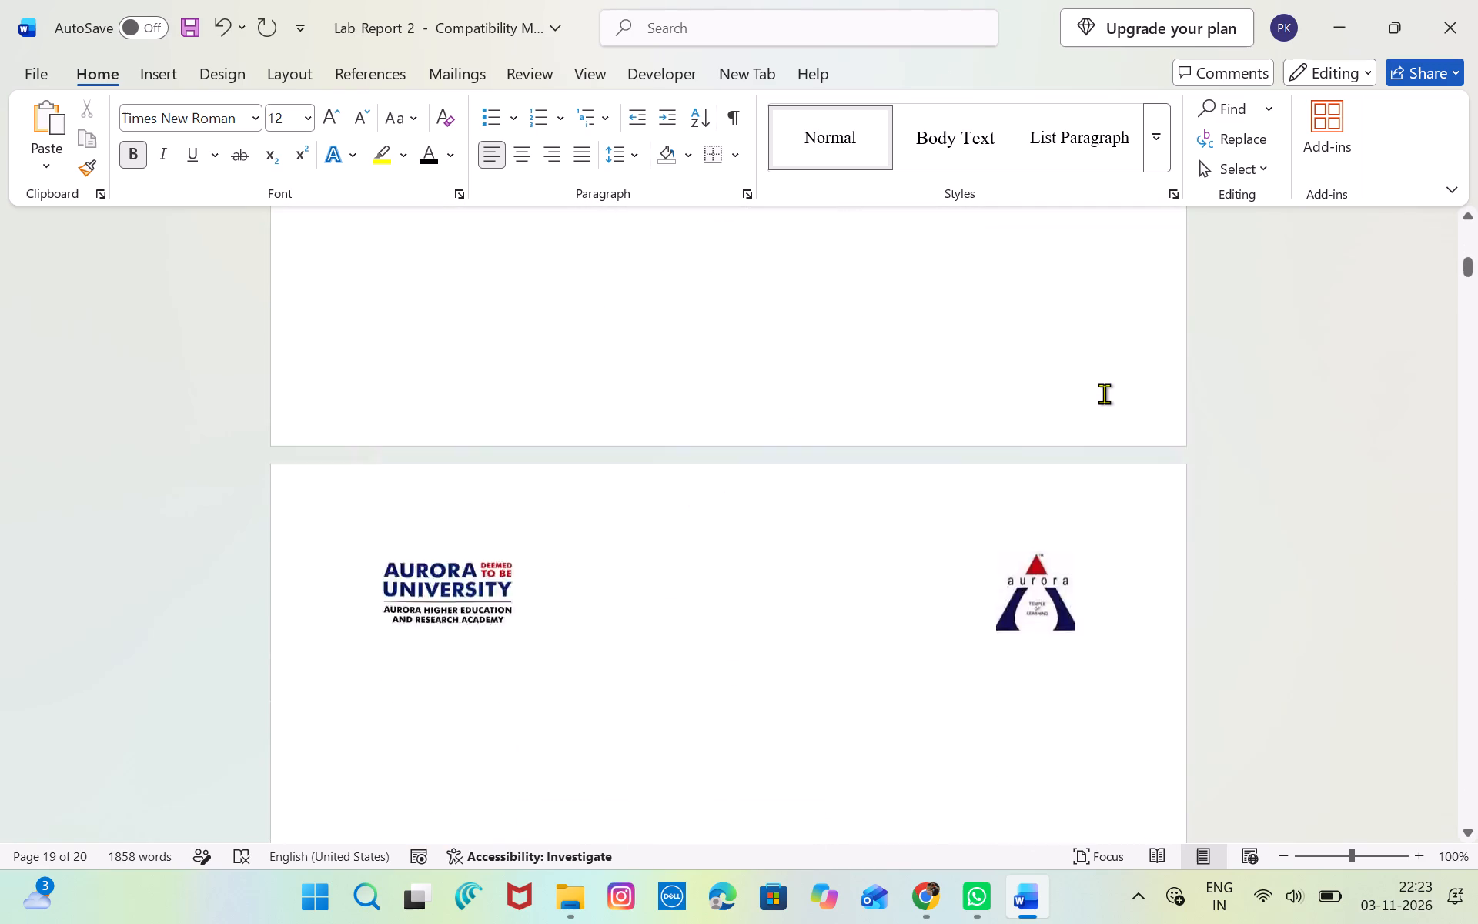
scroll(1104, 393, "down", 1)
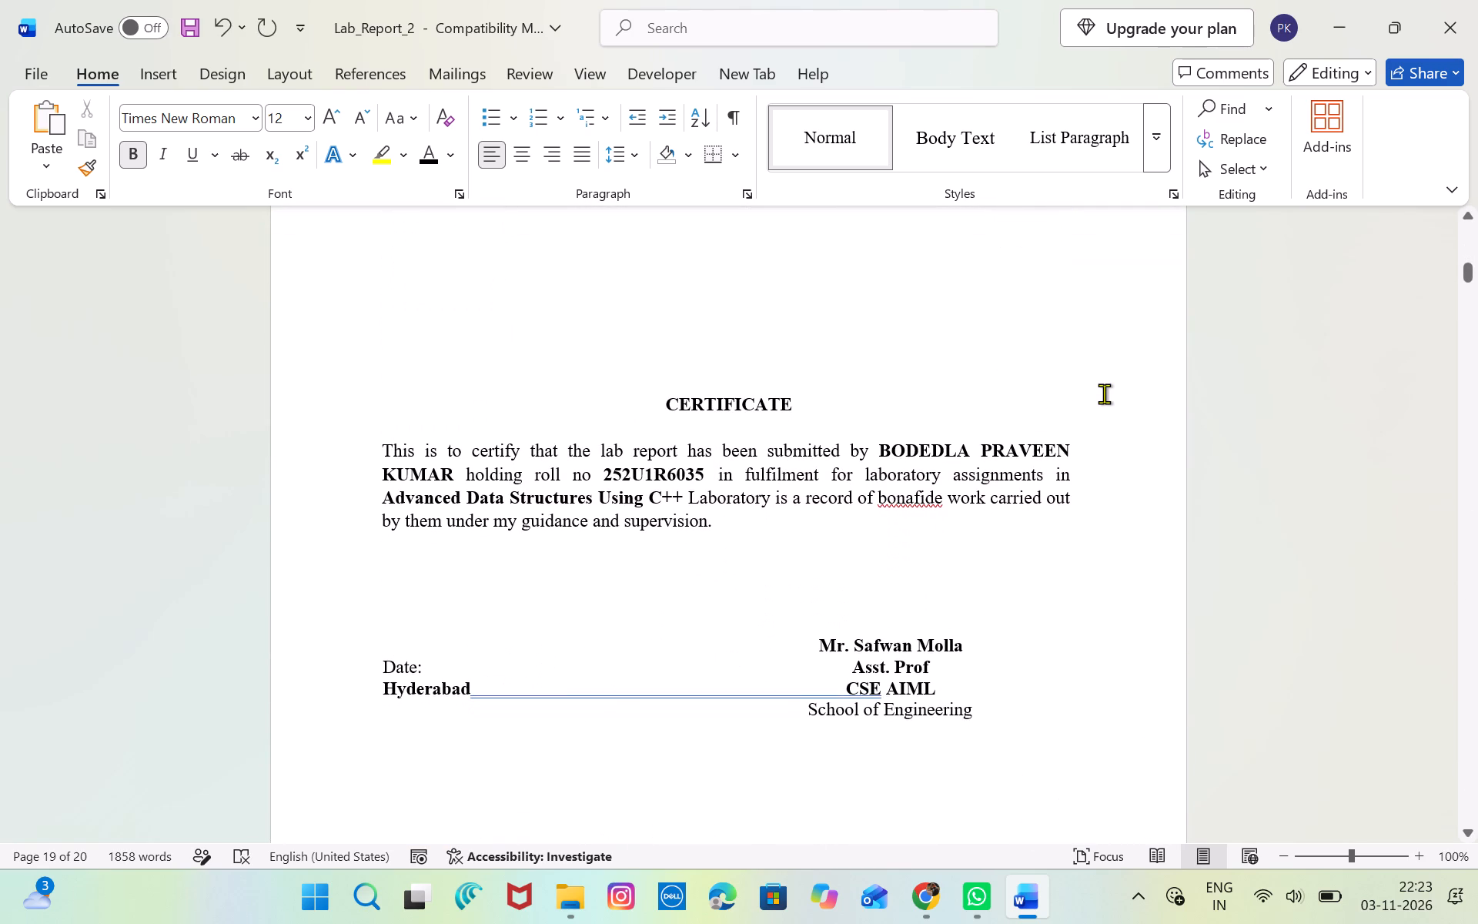
scroll(1104, 393, "down", 1)
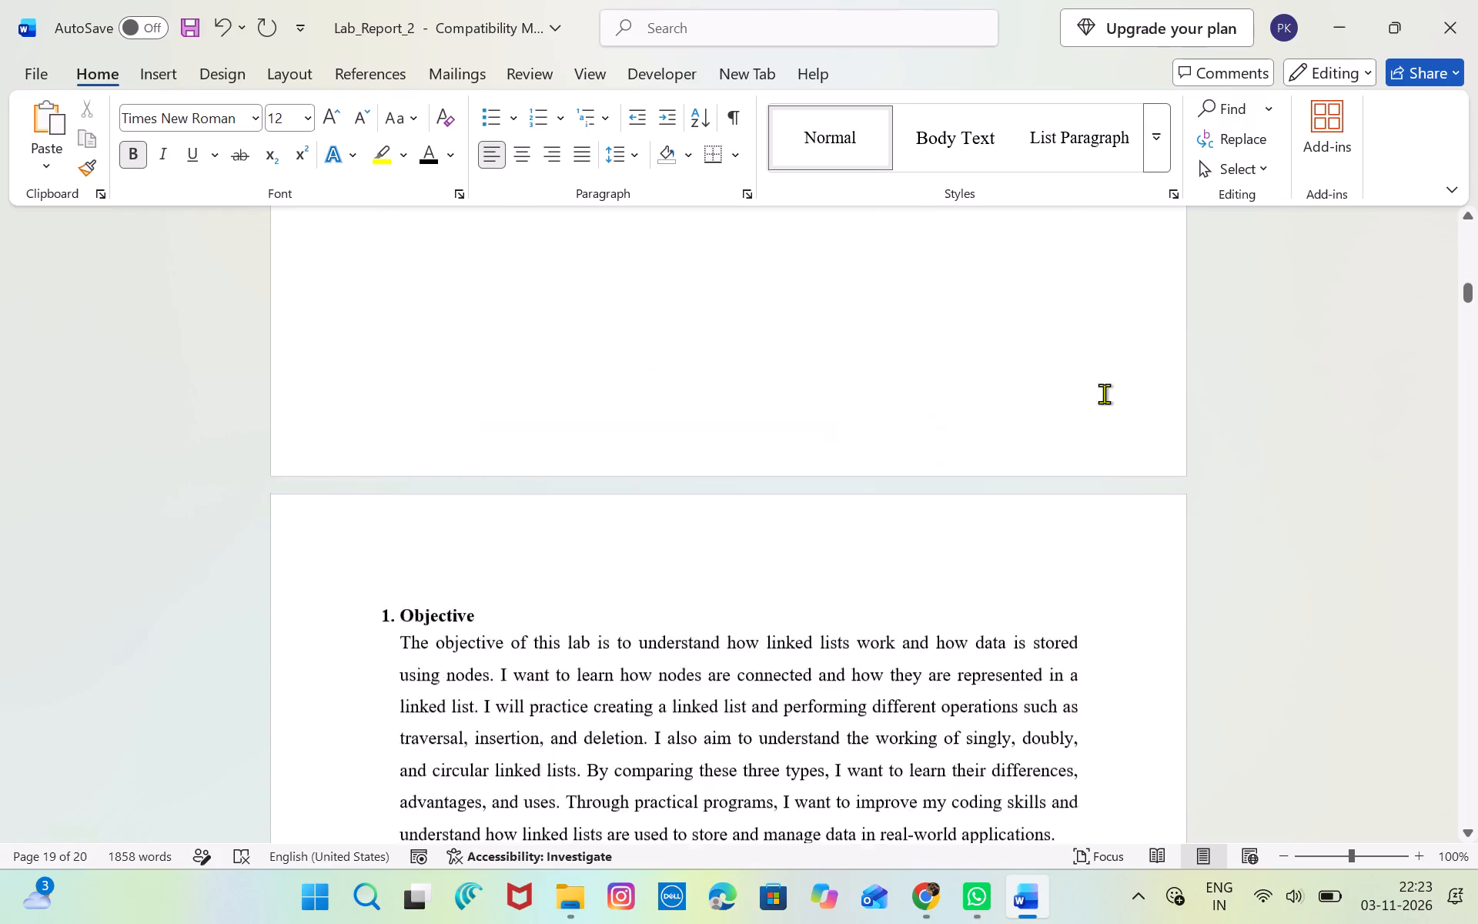
scroll(1104, 393, "down", 1)
Start saving a copy of the report in the OneDrive folder Attachments > C++ > lab reports term 2.
left_click(38, 61)
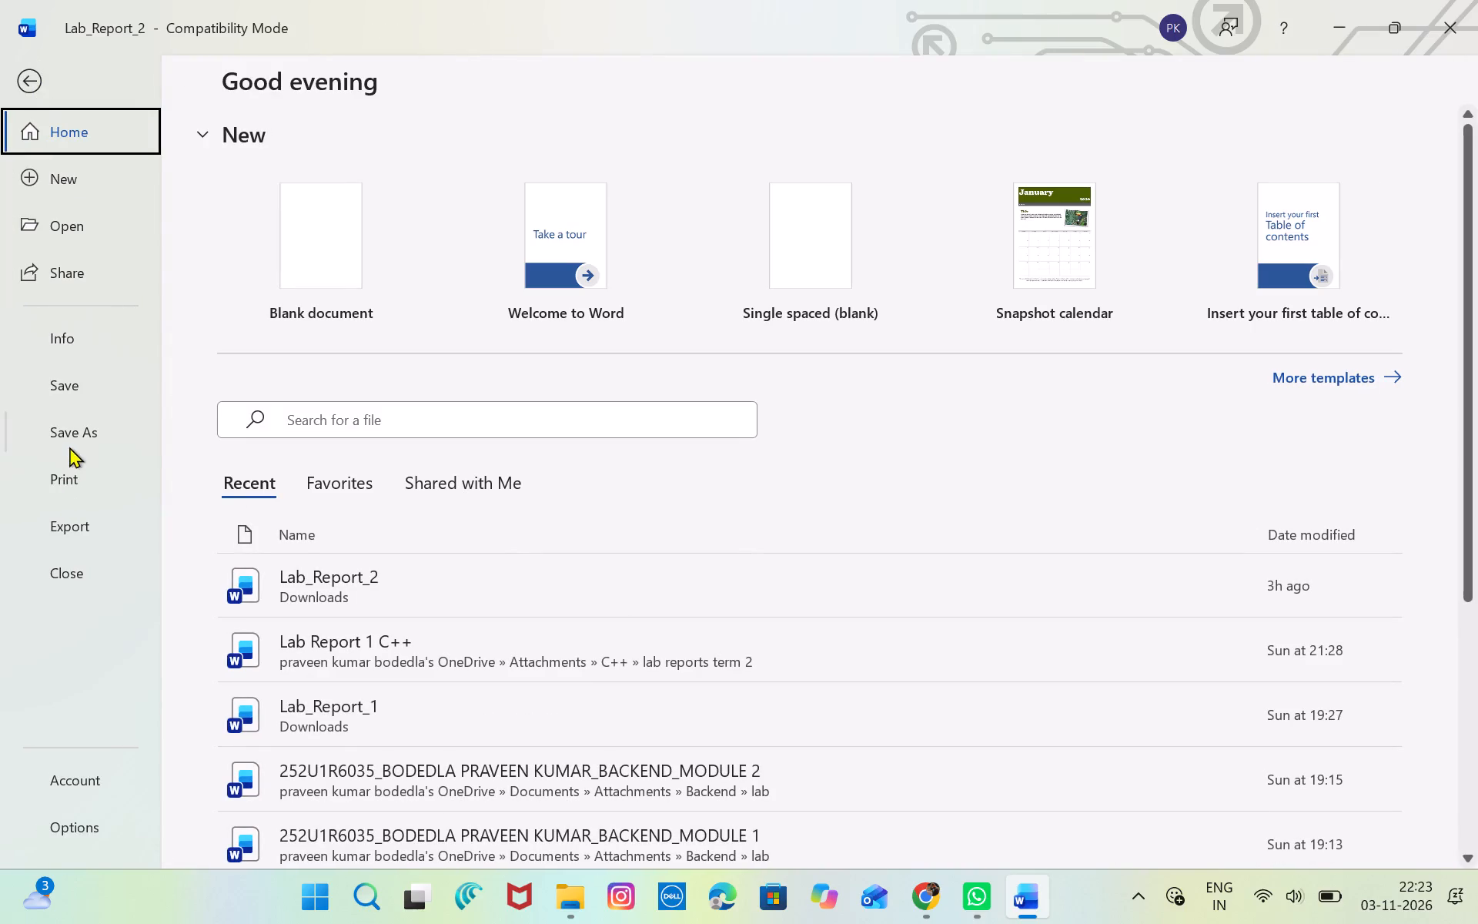
left_click(67, 443)
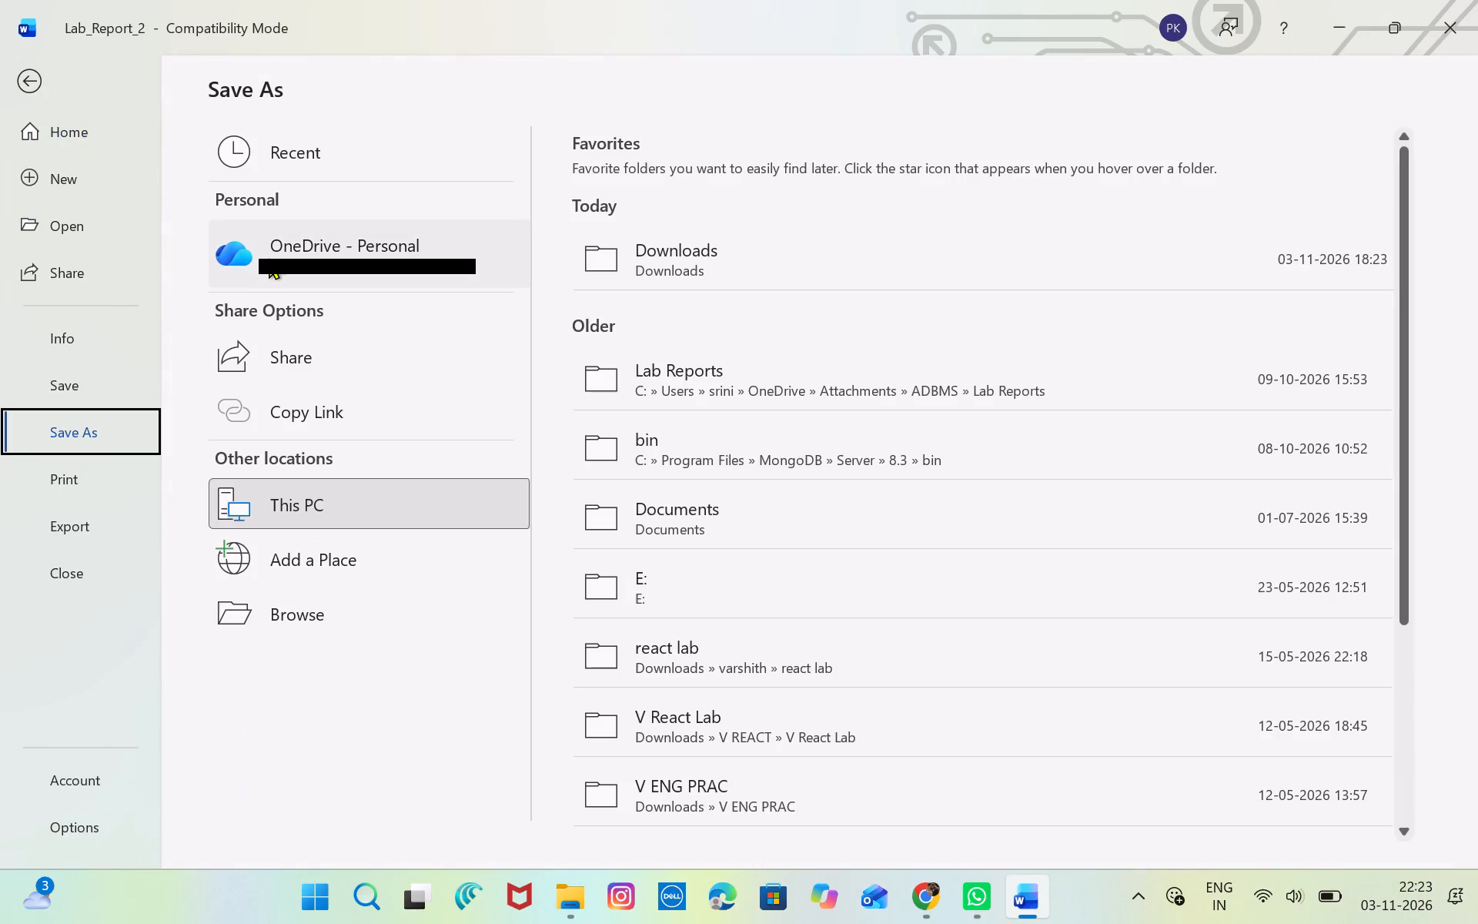
left_click(269, 258)
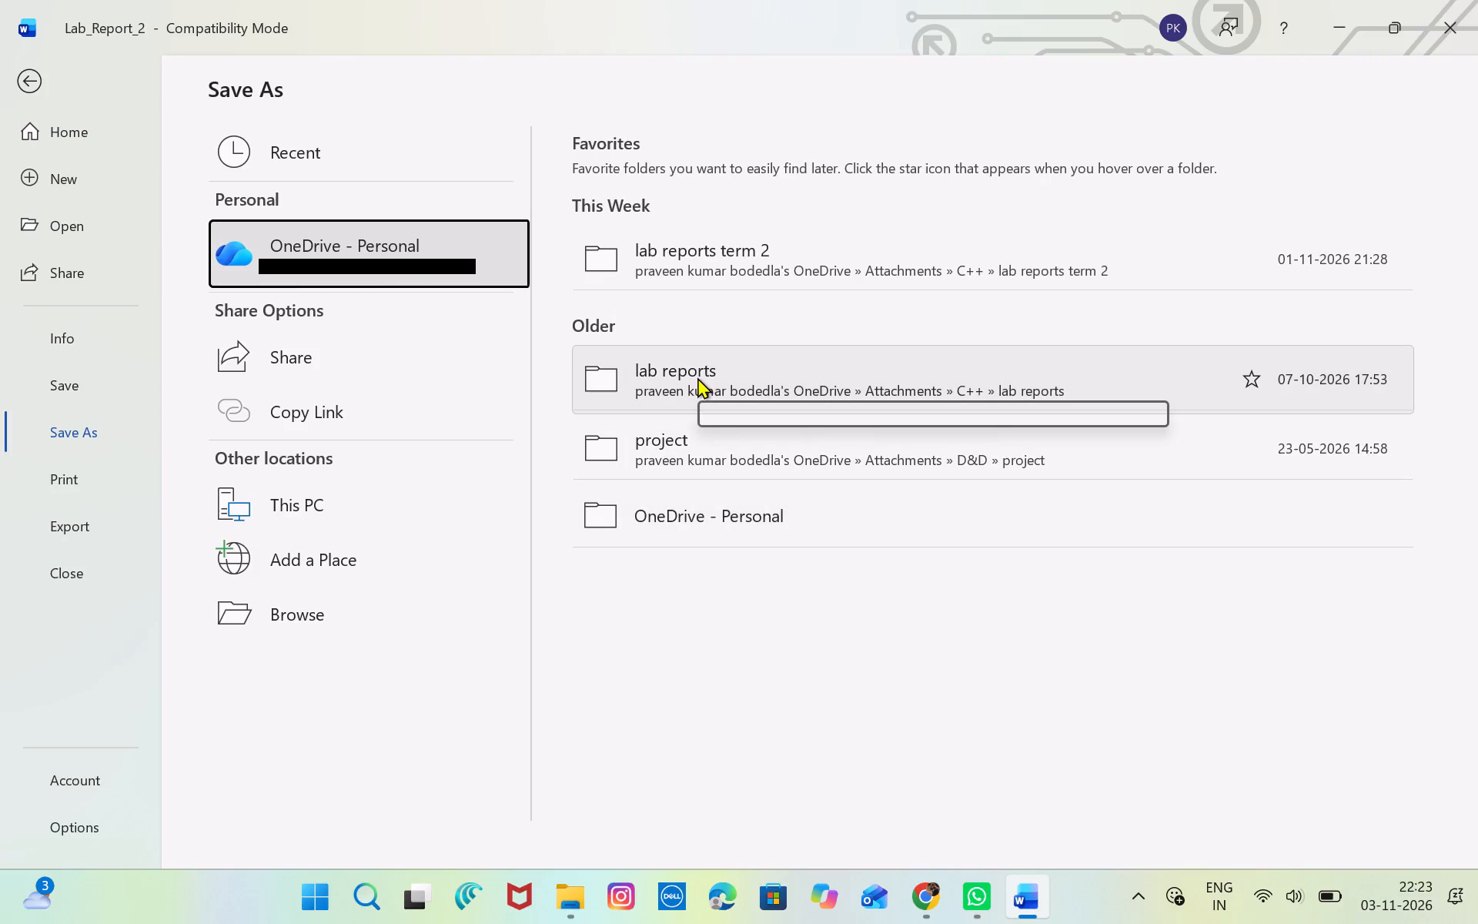
double_click(724, 261)
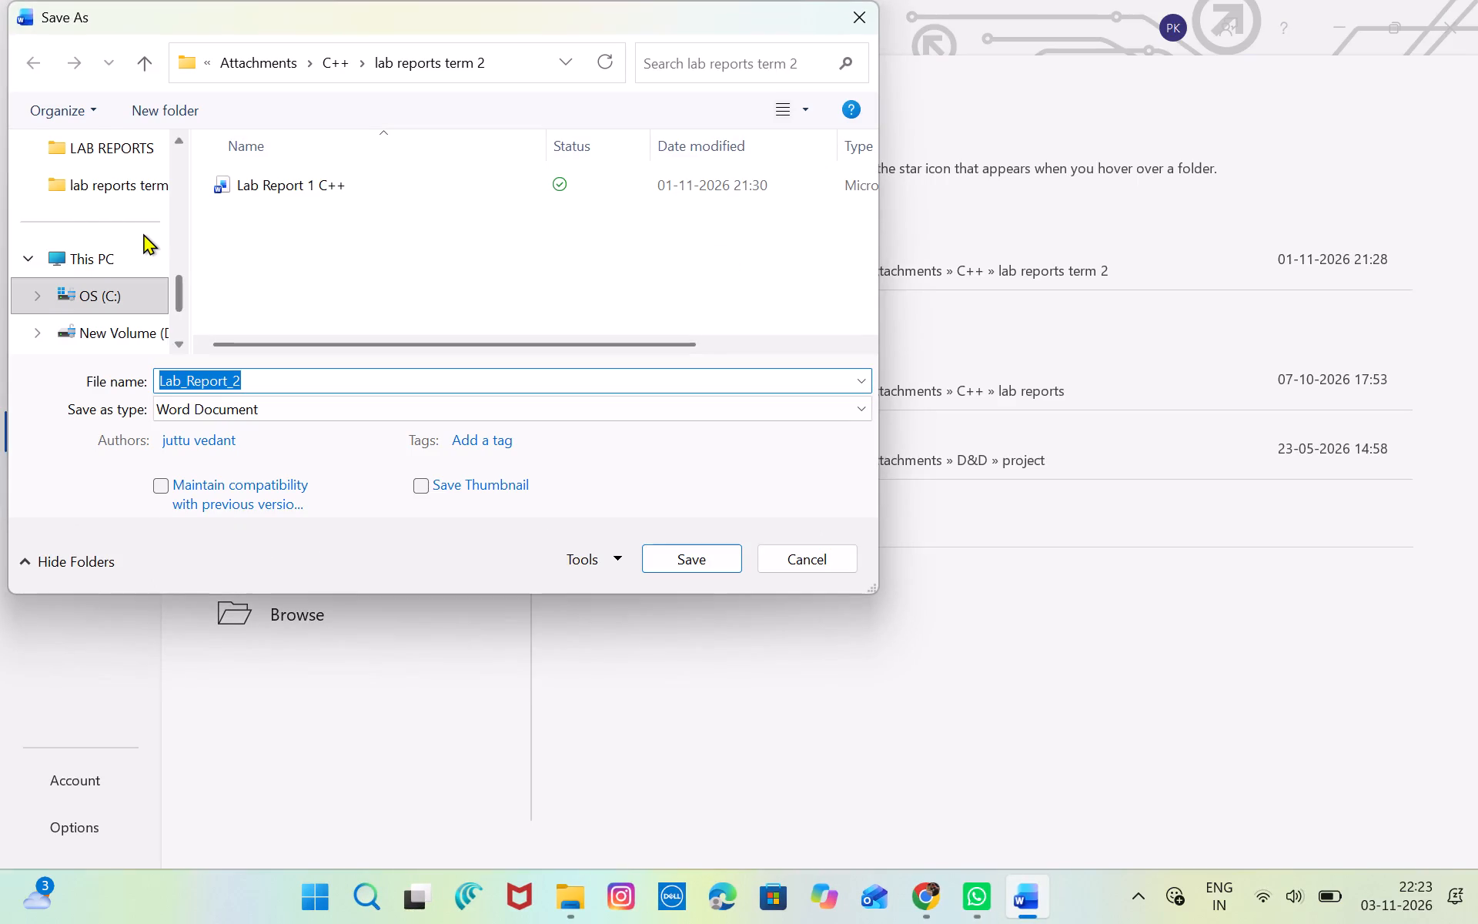
scroll(143, 233, "up", 4)
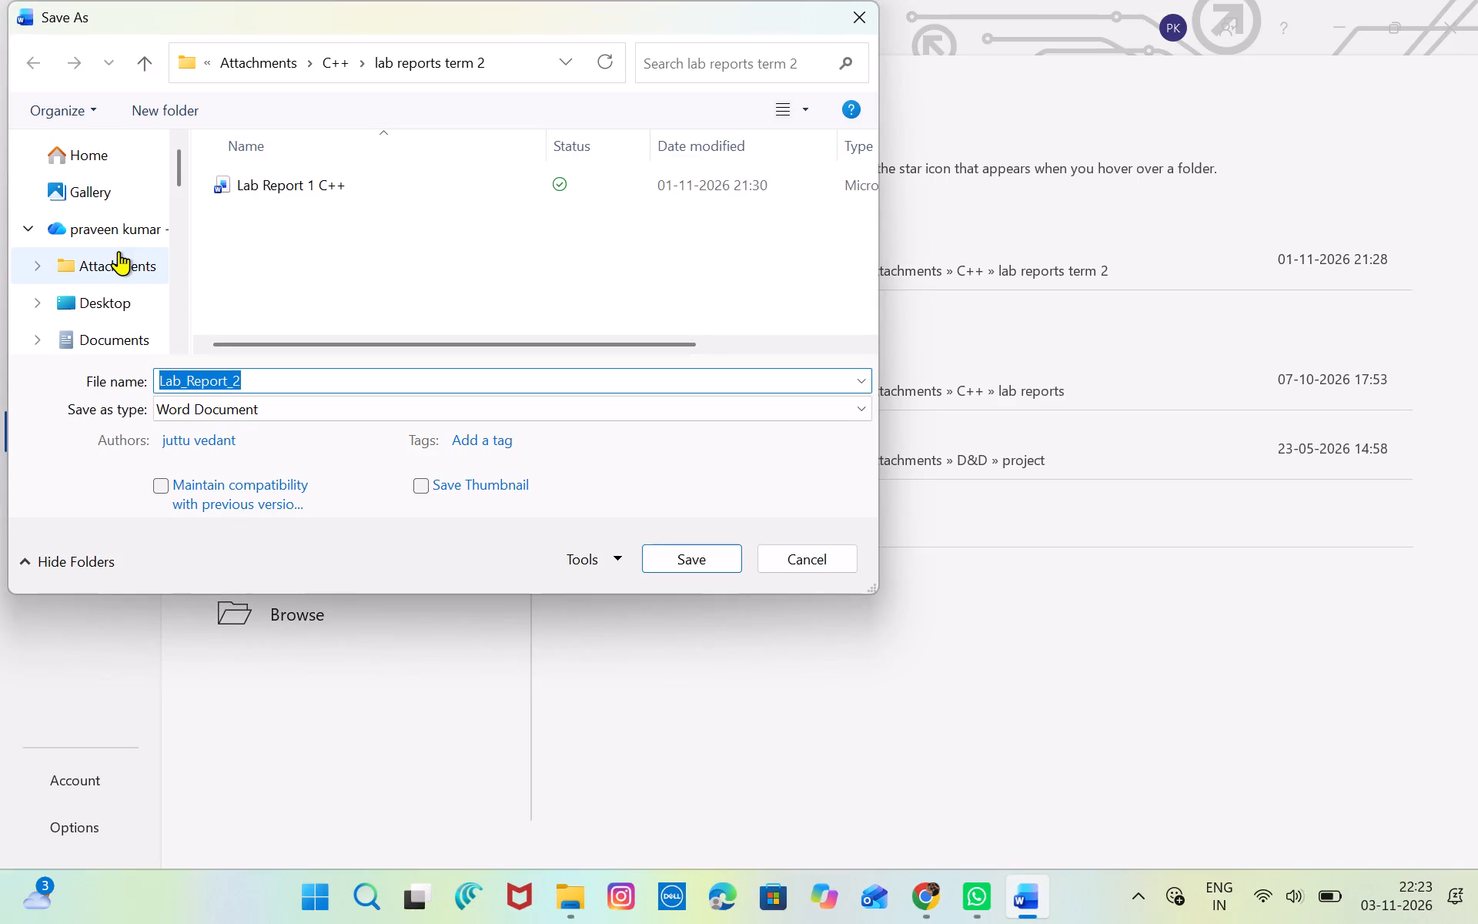
left_click(119, 251)
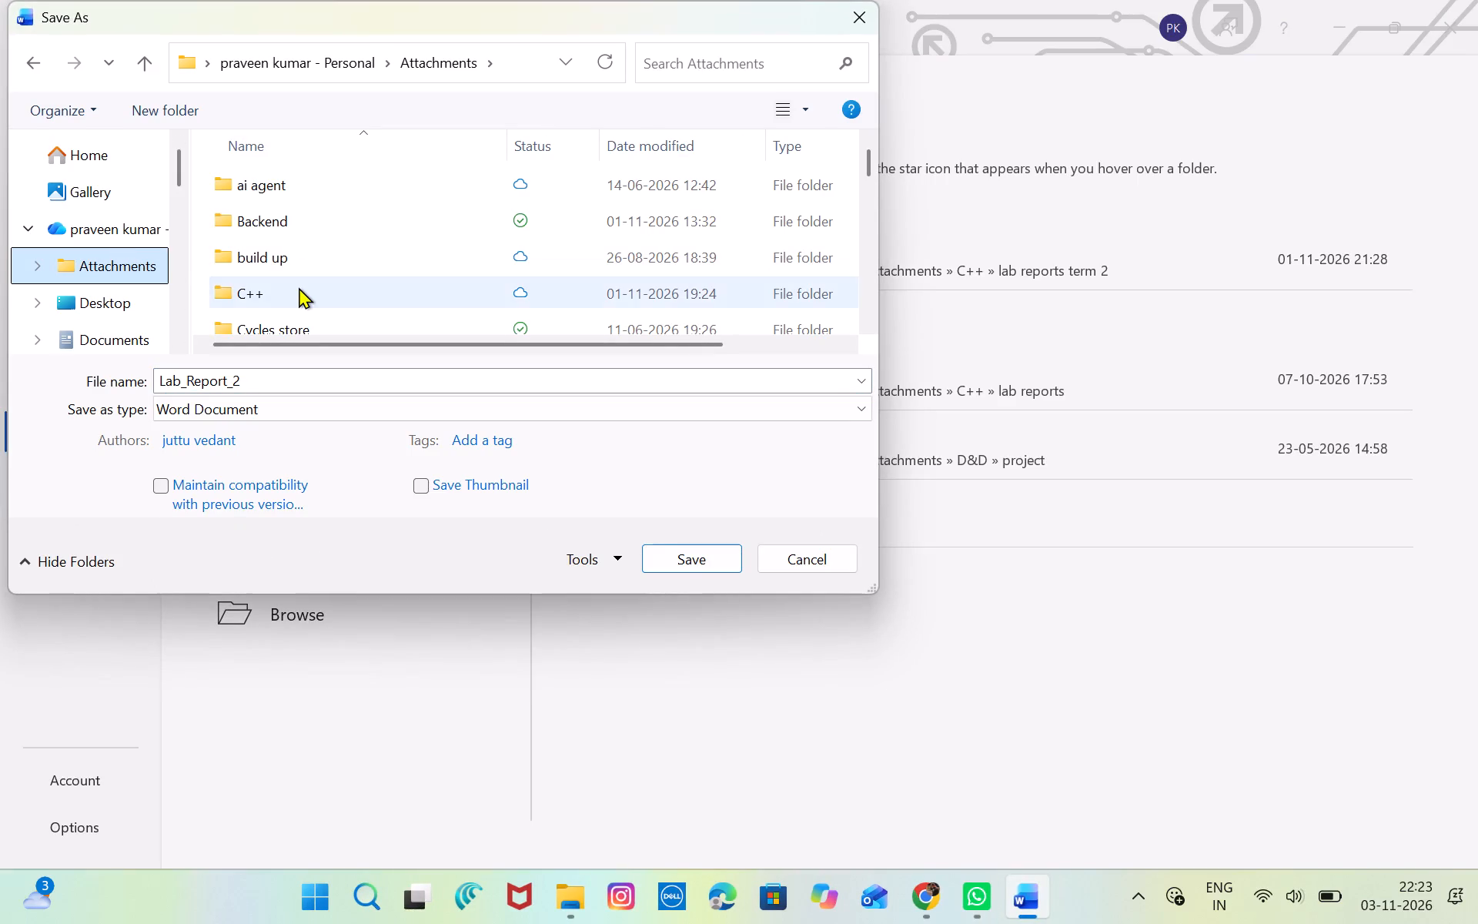
double_click(299, 287)
double_click(304, 253)
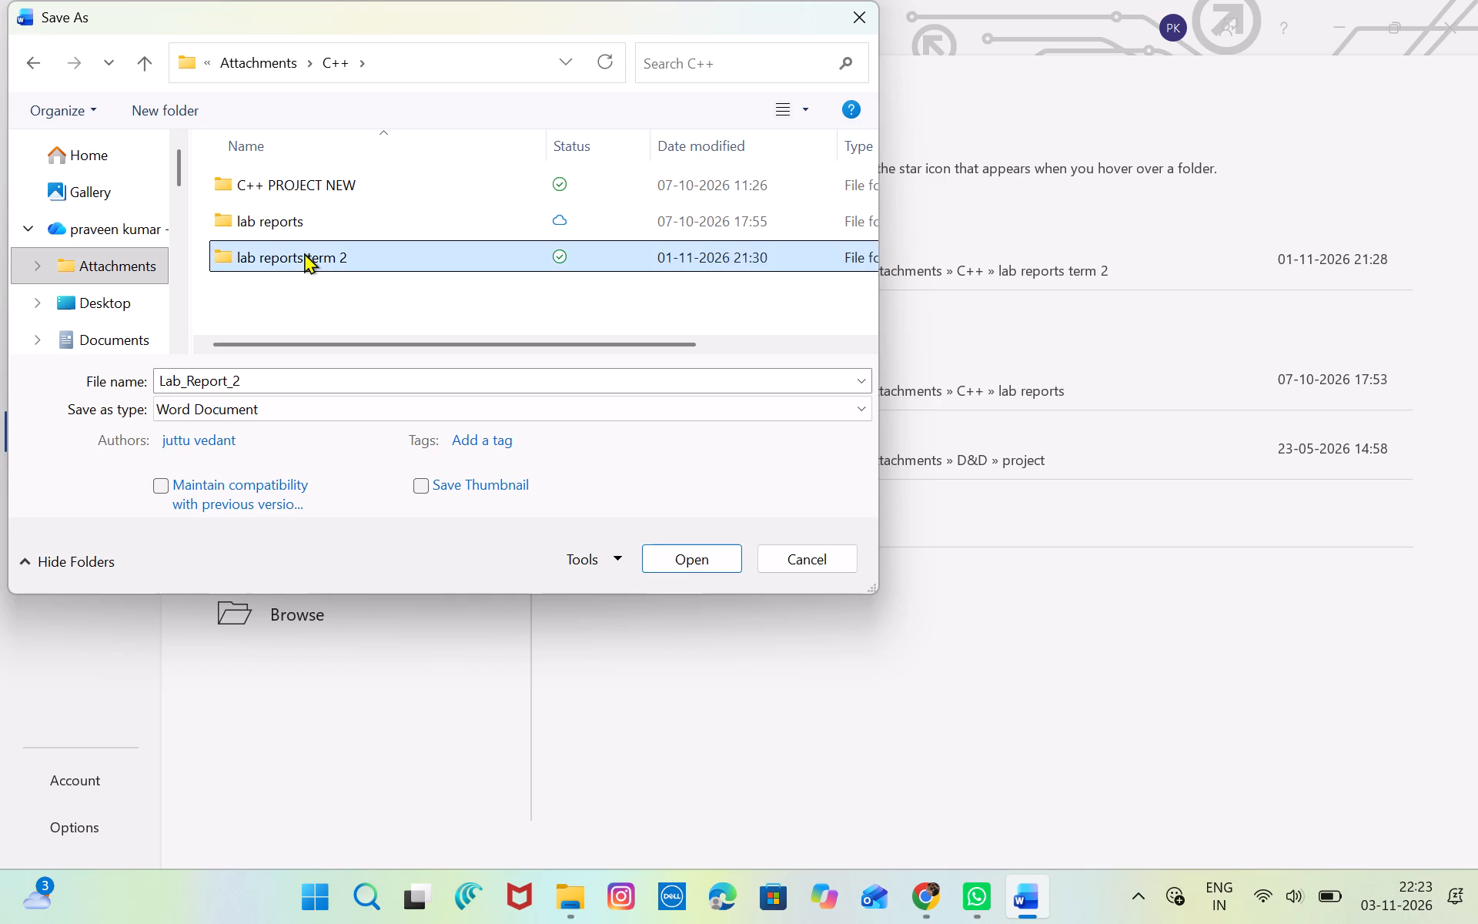
Name the copy Lab Report 2 C++, modelled on the existing Lab Report 1 C++ file name, and save it as a Word document.
left_click(256, 381)
key("BackSpace")
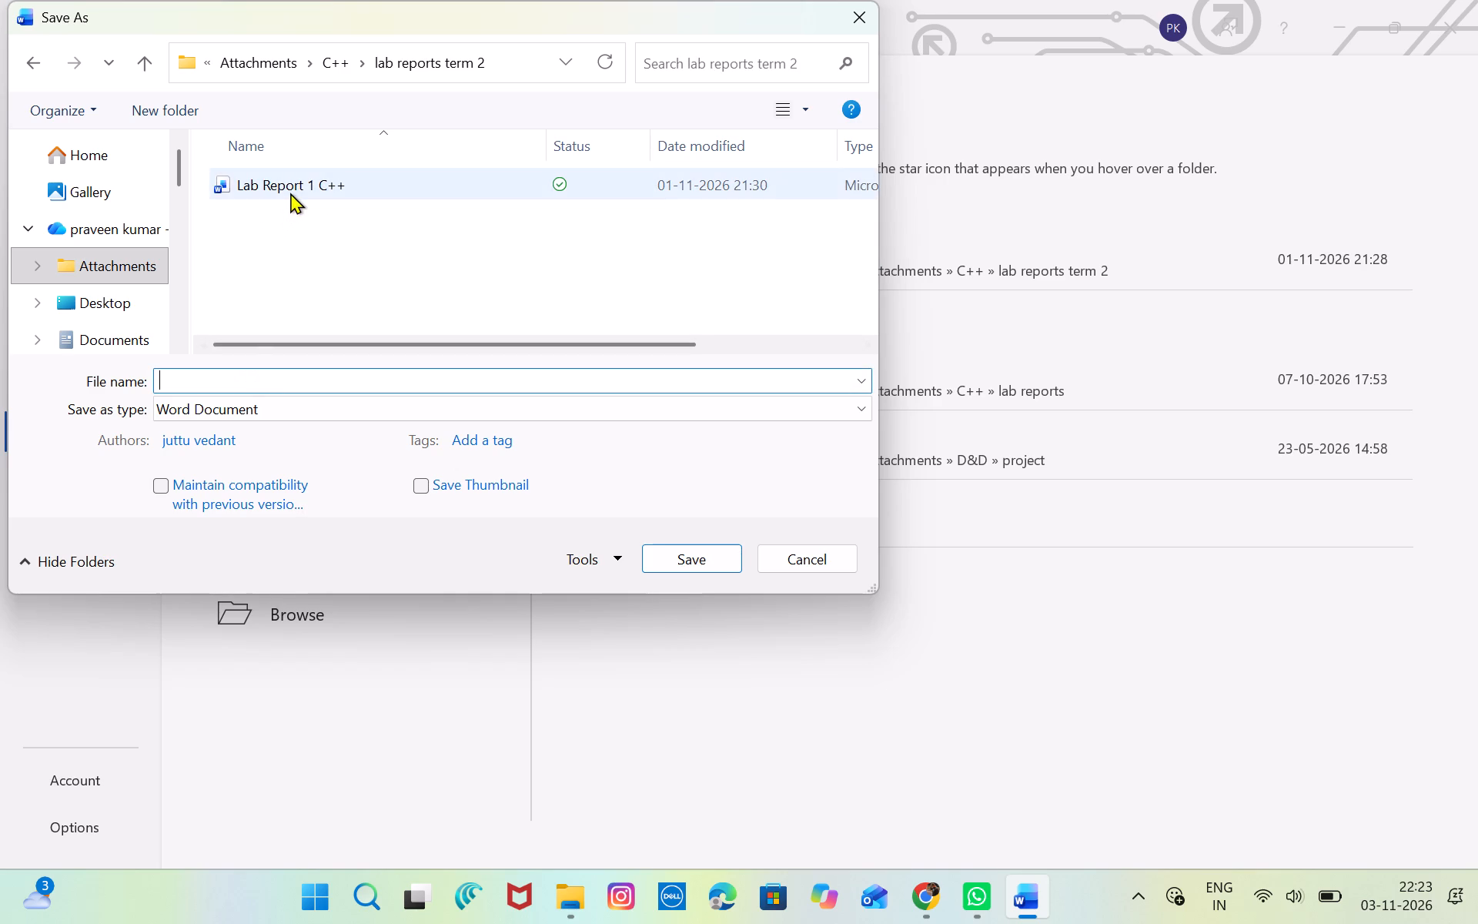
left_click(290, 192)
left_click(235, 384)
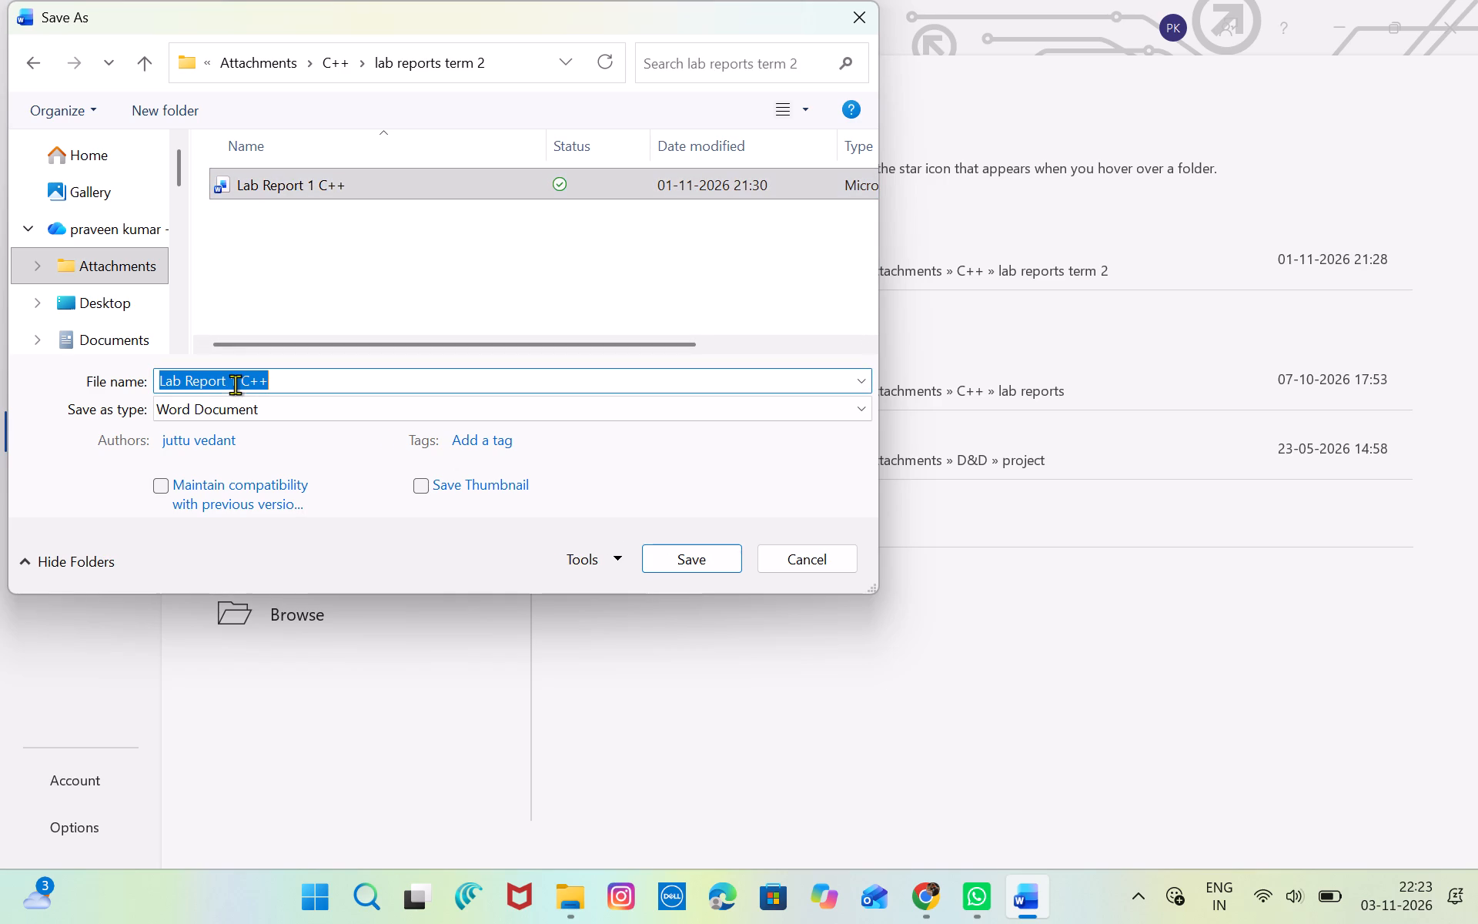
left_click(235, 383)
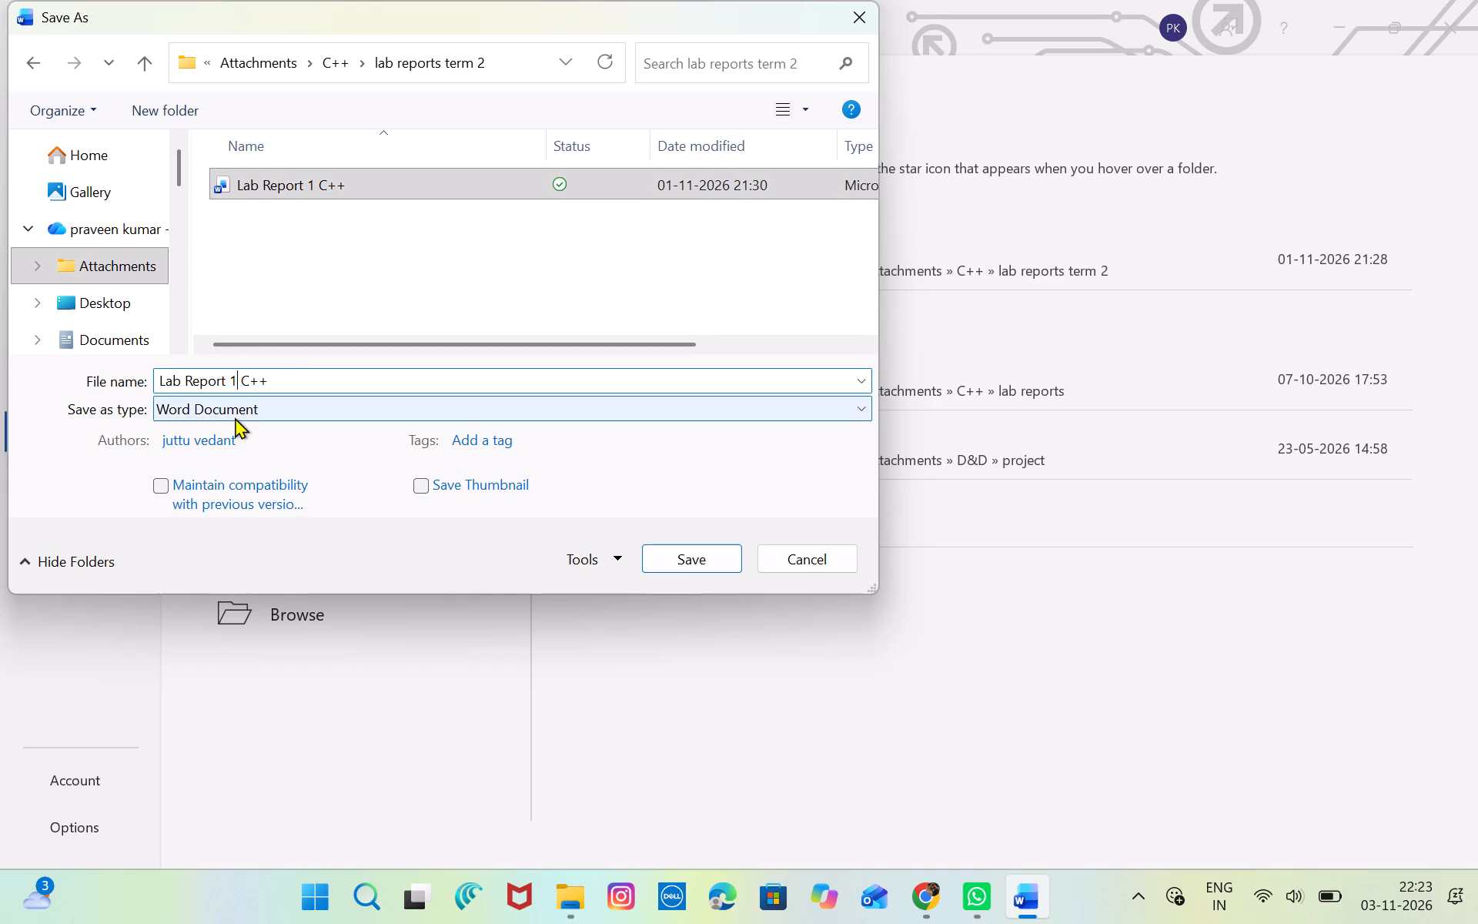
key("BackSpace")
key("2")
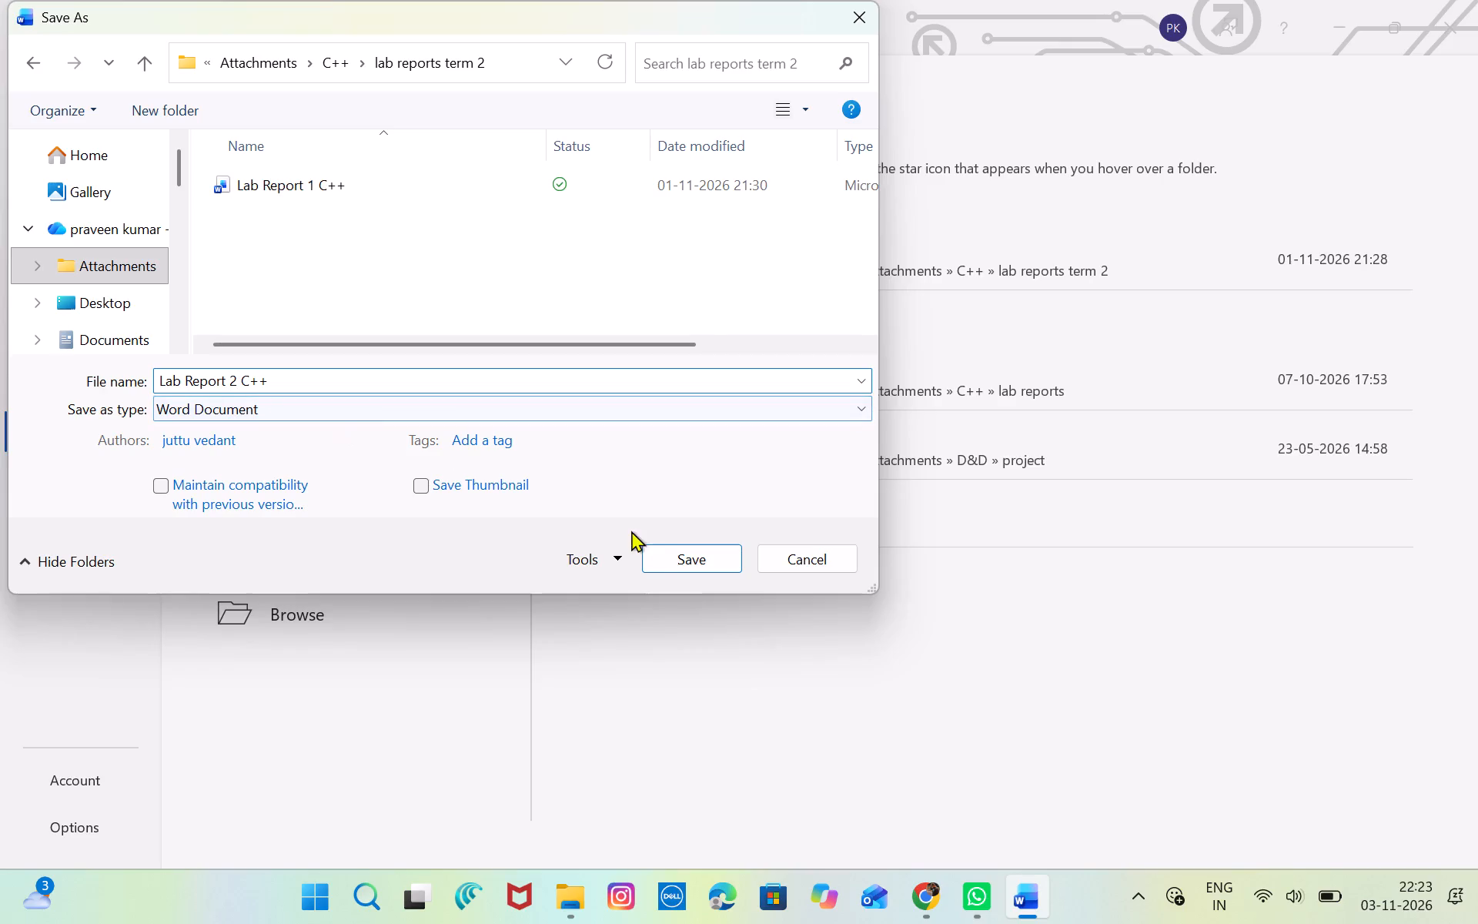
left_click(657, 550)
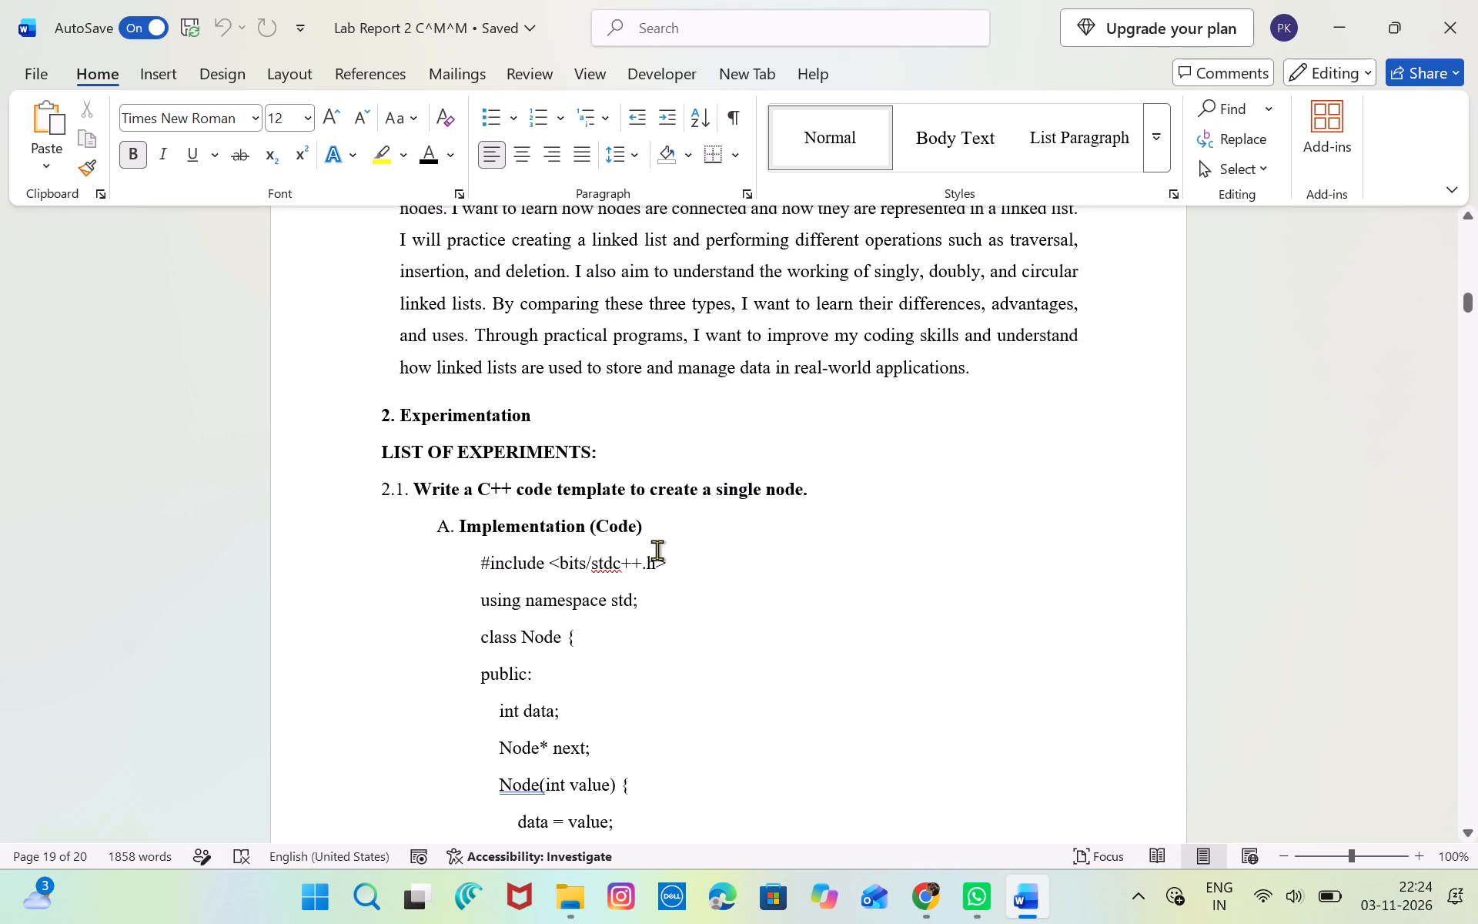
Start exporting the report as a PDF and choose the OneDrive folder Attachments > C++ > lab reports term 2 as its destination.
left_click(16, 70)
left_click(89, 485)
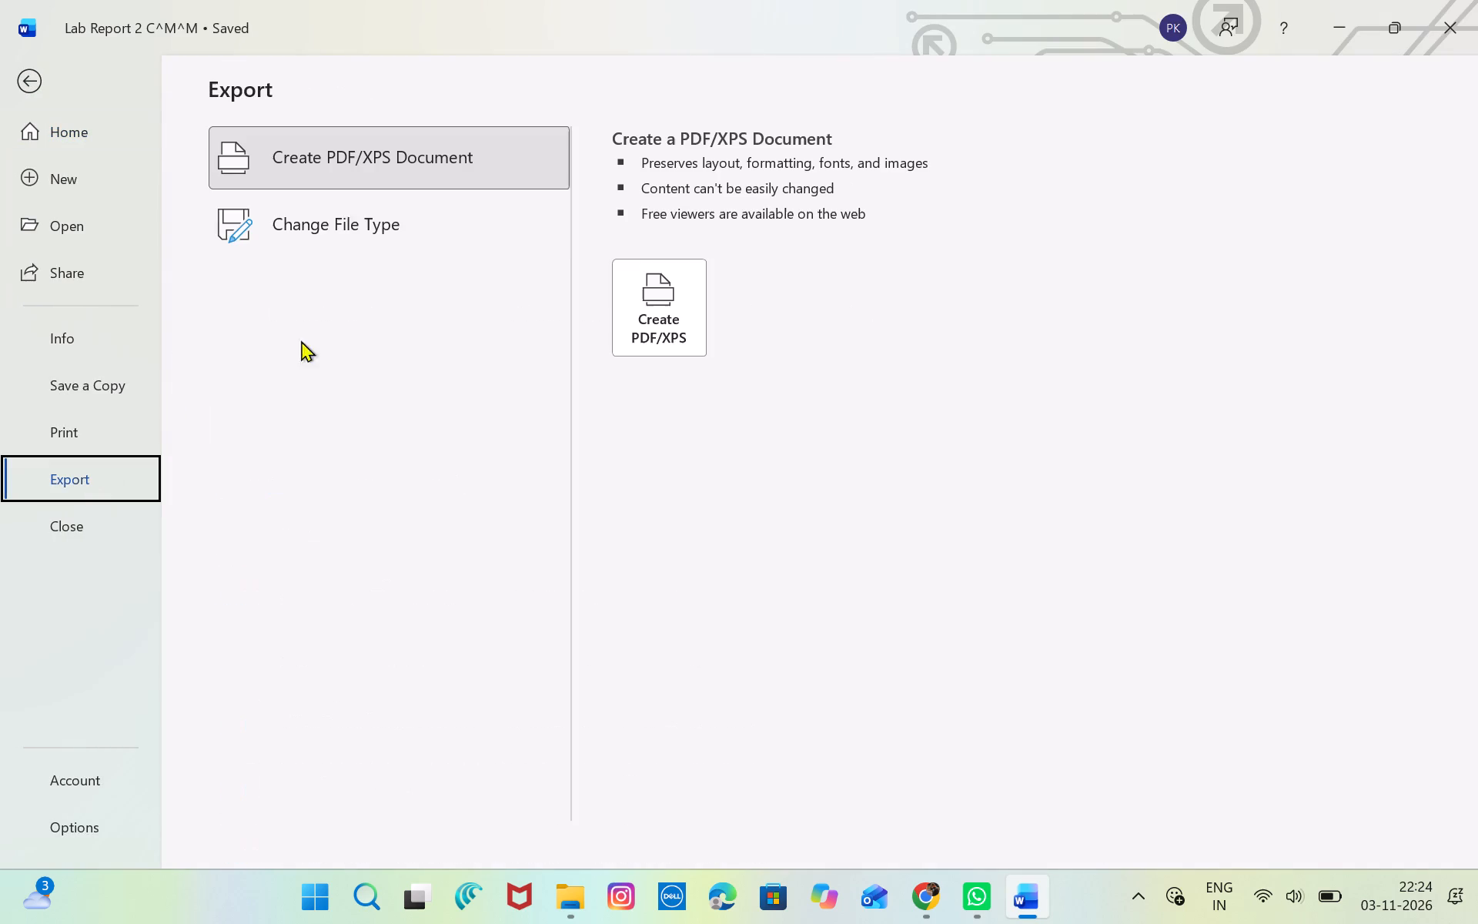
left_click(343, 178)
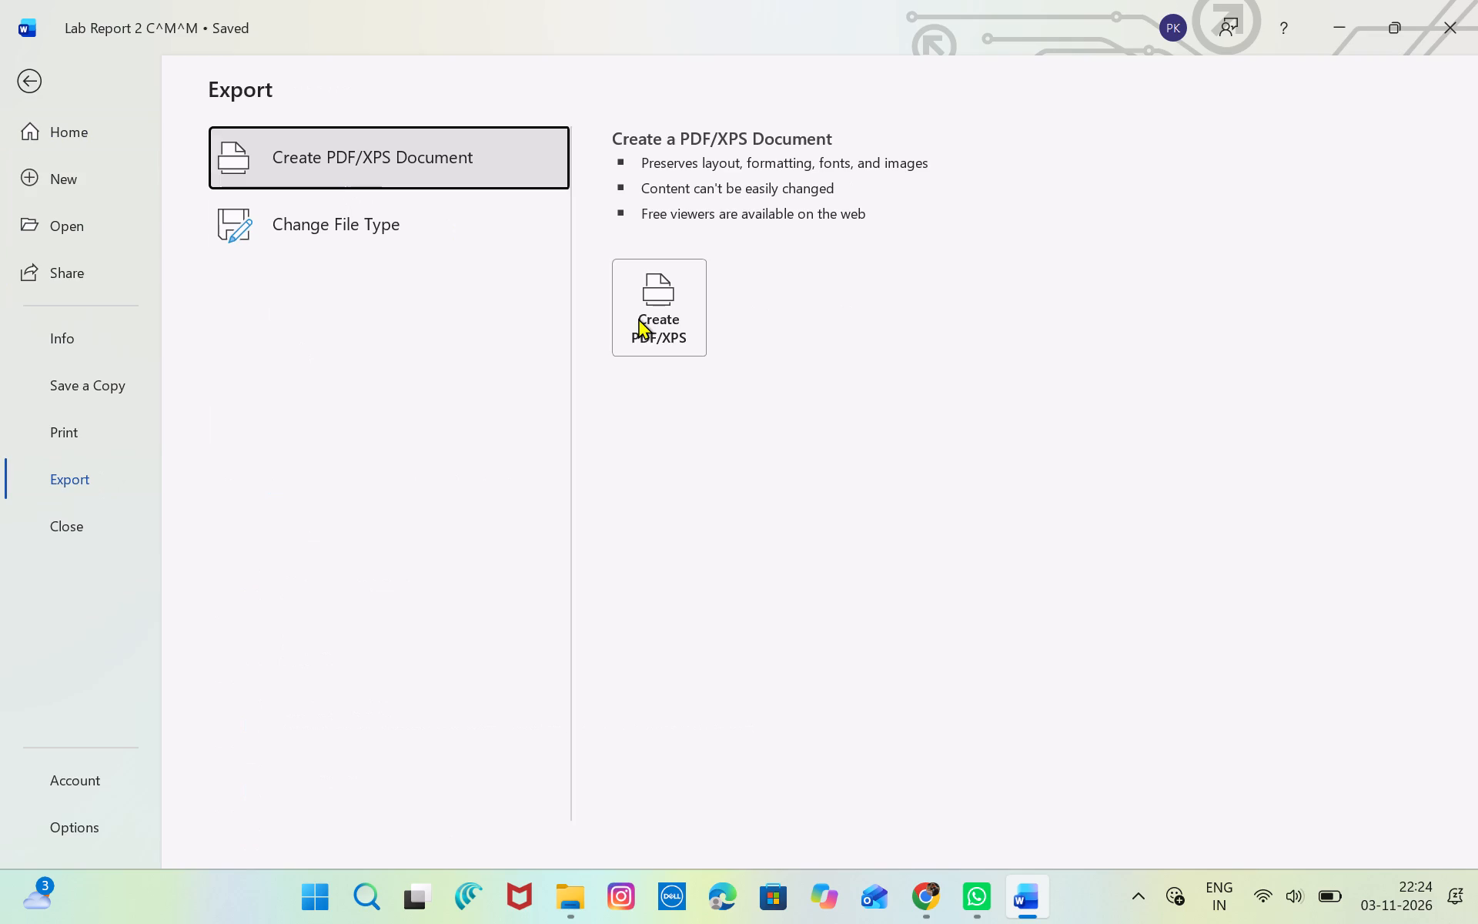
left_click(638, 318)
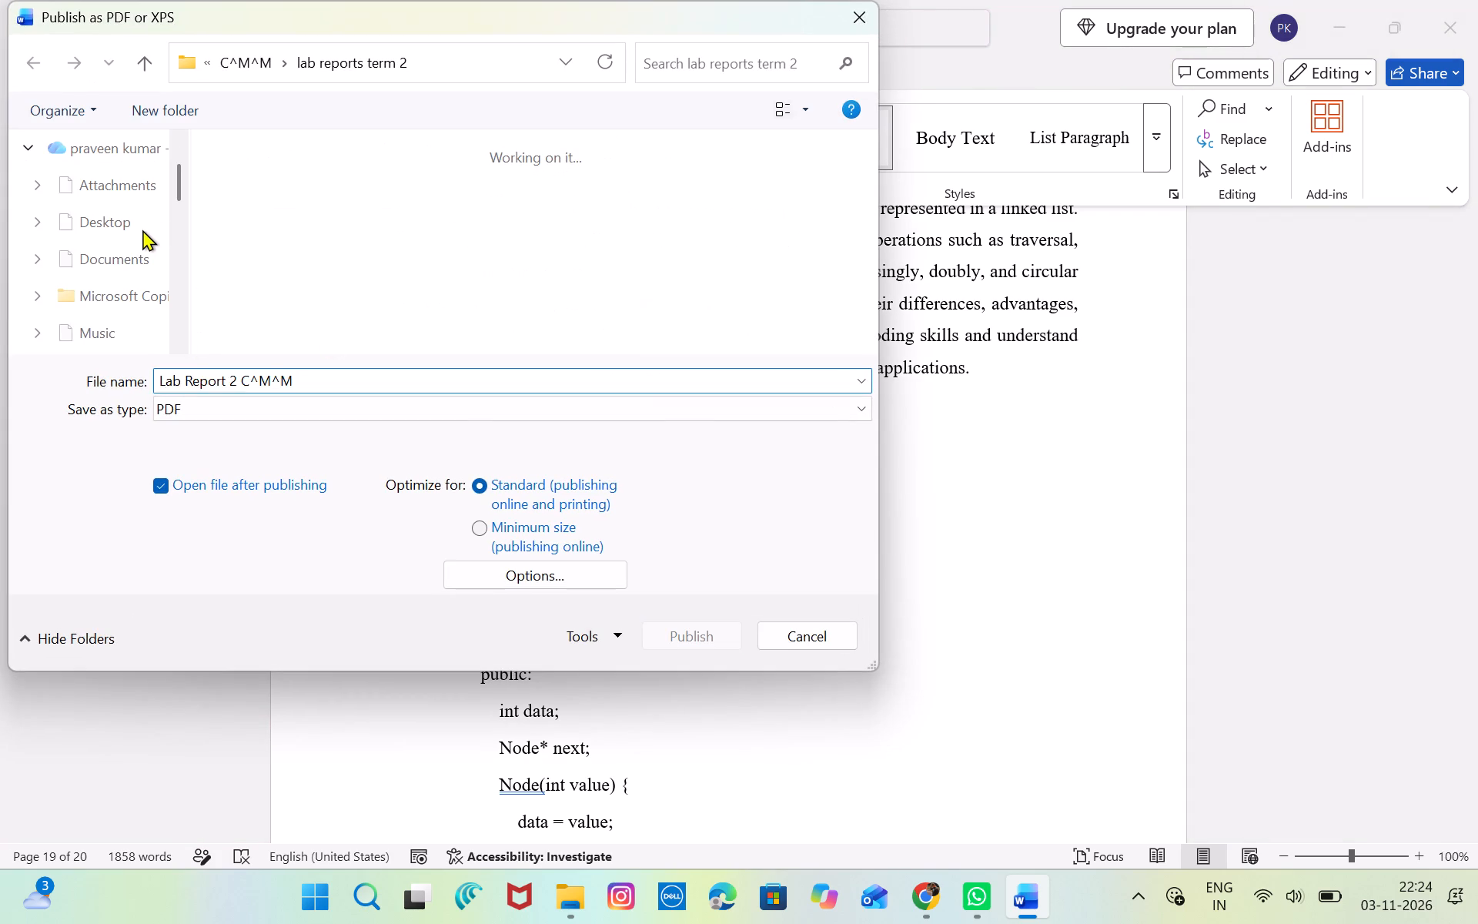
scroll(142, 229, "up", 3)
left_click(155, 161)
left_click(140, 172)
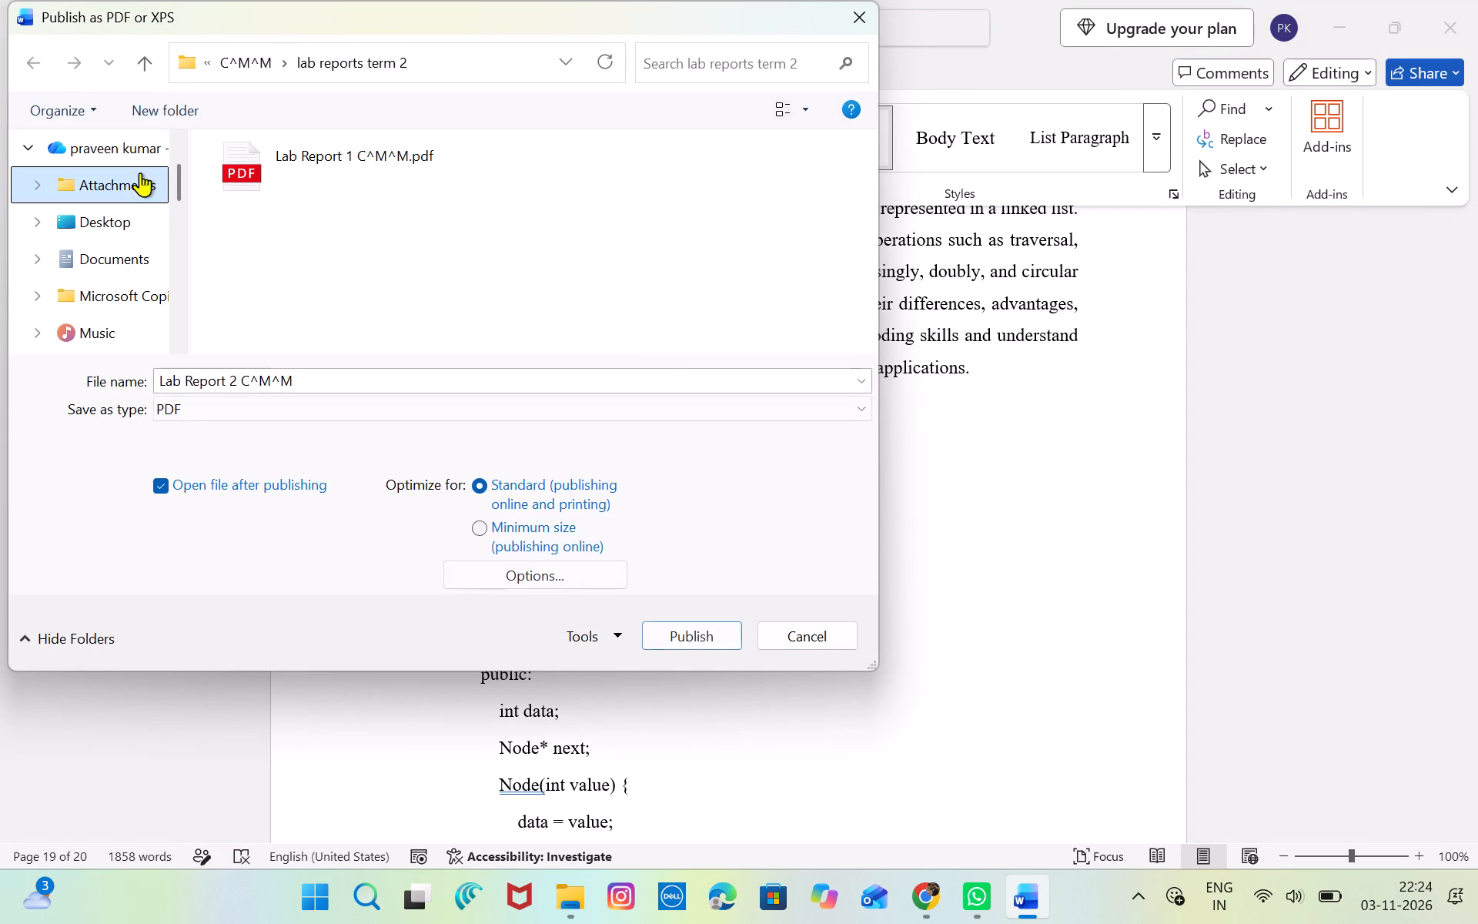
scroll(283, 335, "down", 1)
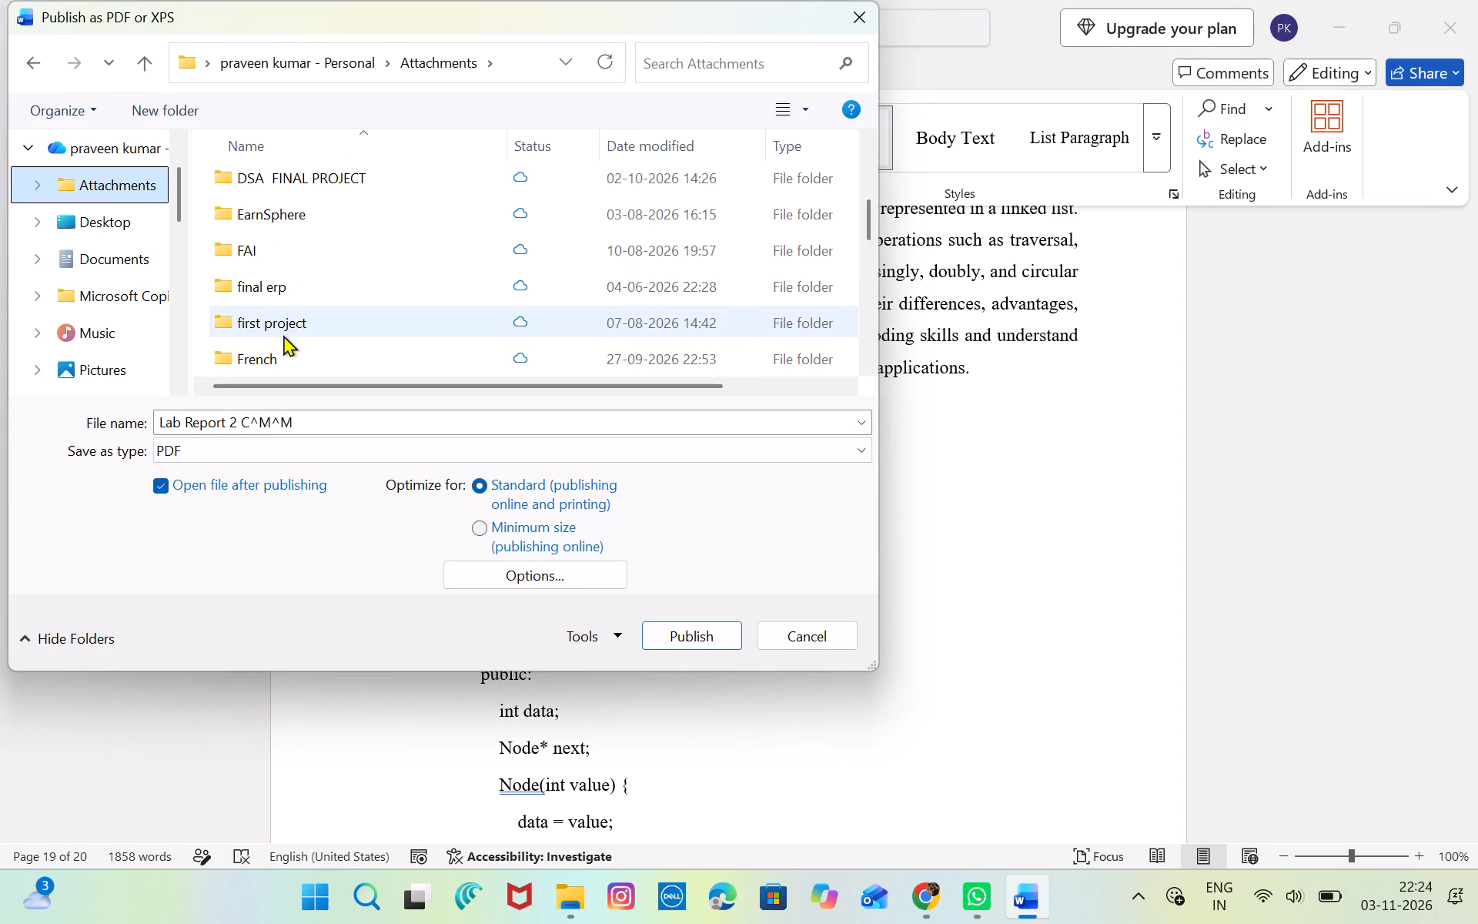
scroll(283, 335, "up", 4)
scroll(283, 335, "down", 14)
scroll(283, 335, "up", 2)
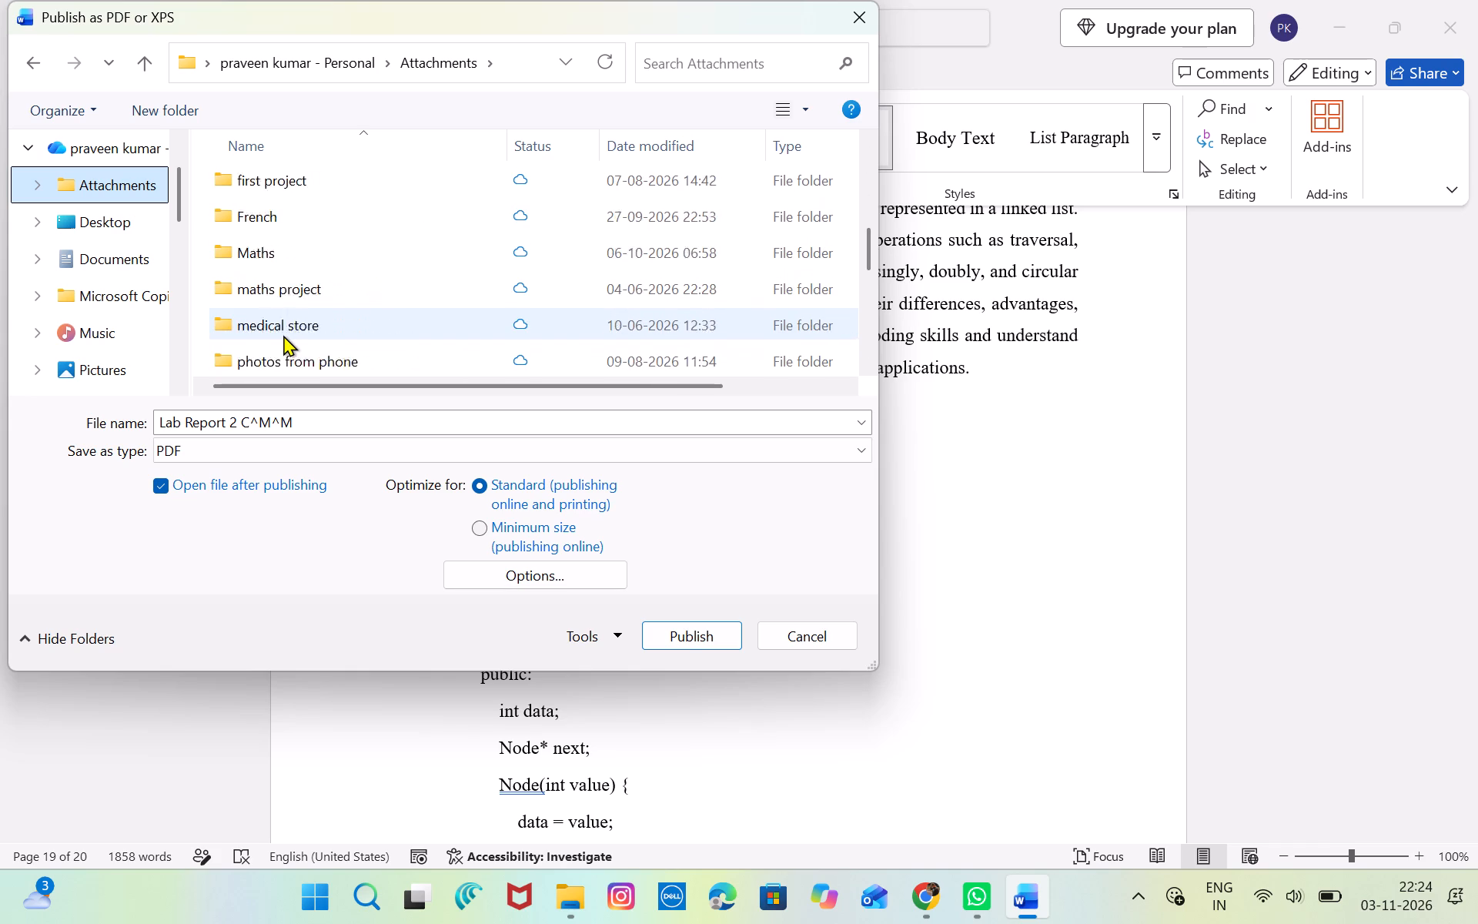
scroll(283, 335, "up", 7)
double_click(311, 286)
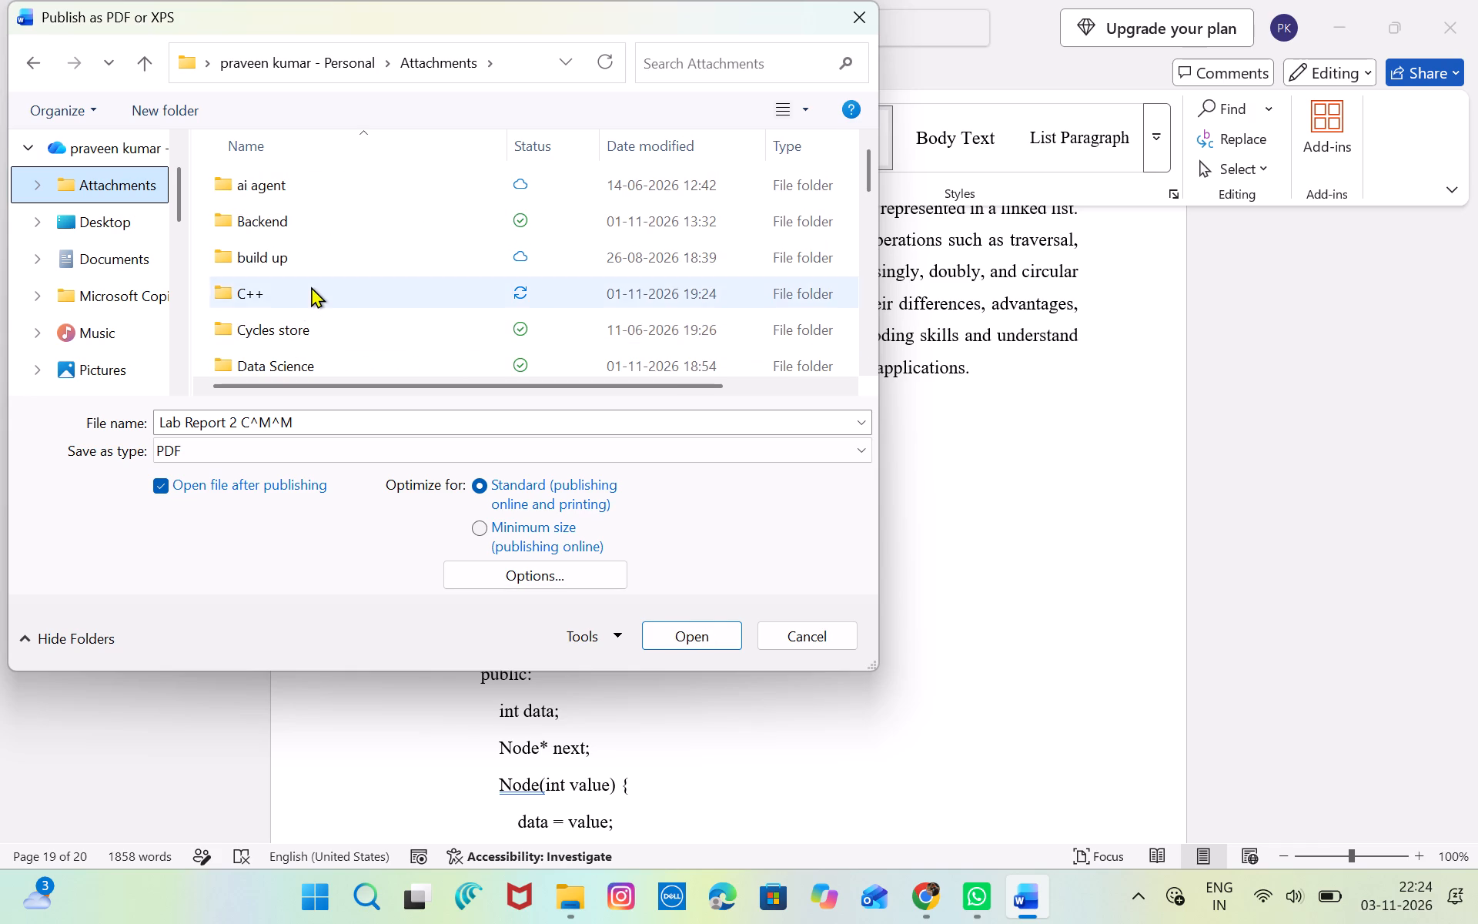
double_click(316, 259)
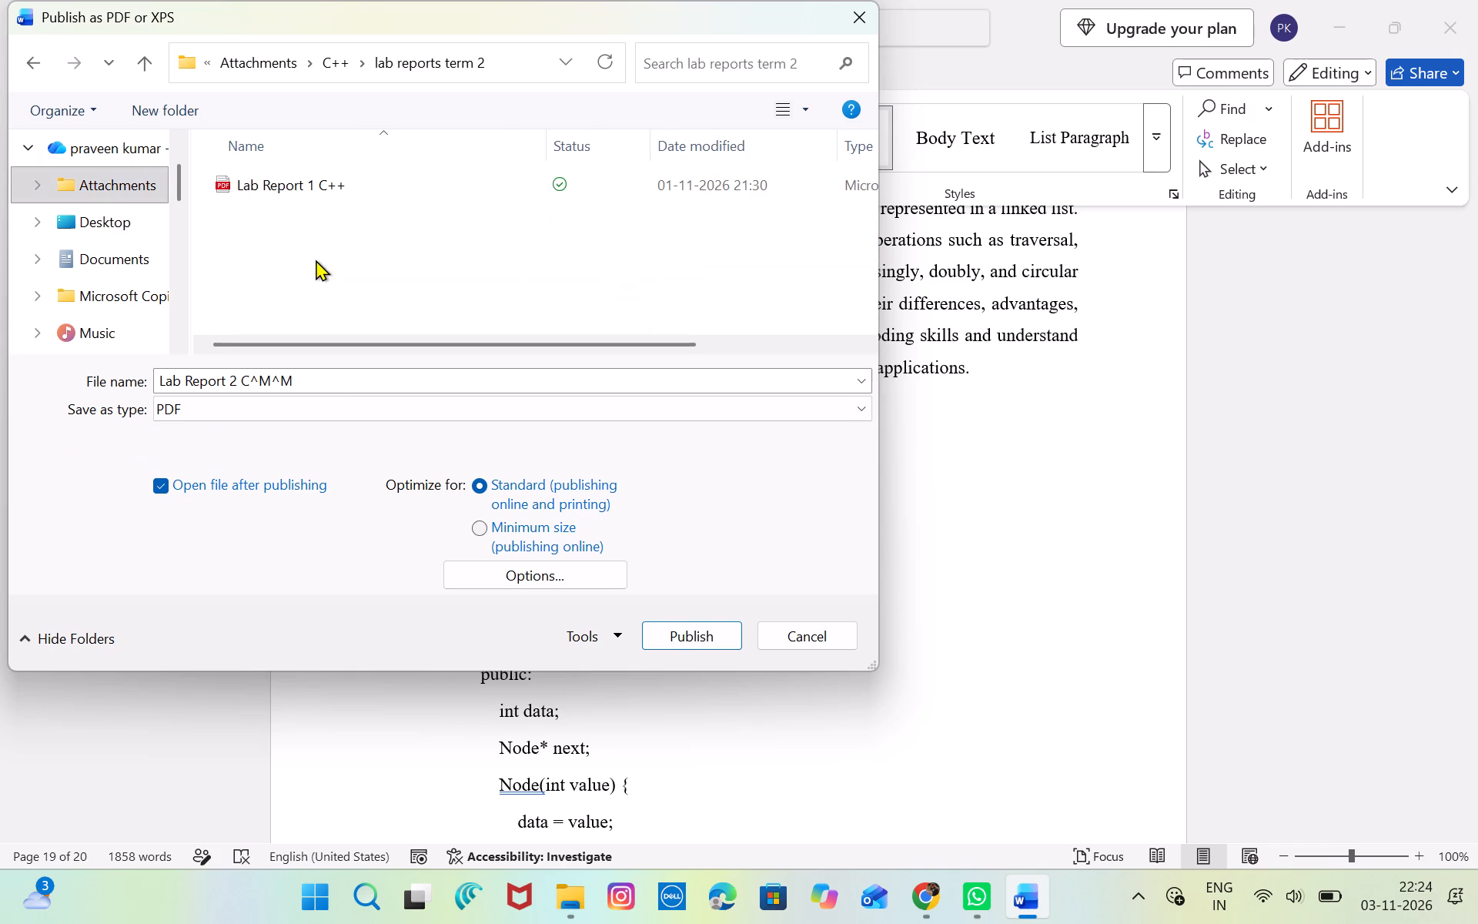
Name the PDF Lab Report 2 C++ and publish it.
left_click(300, 377)
left_click(300, 377)
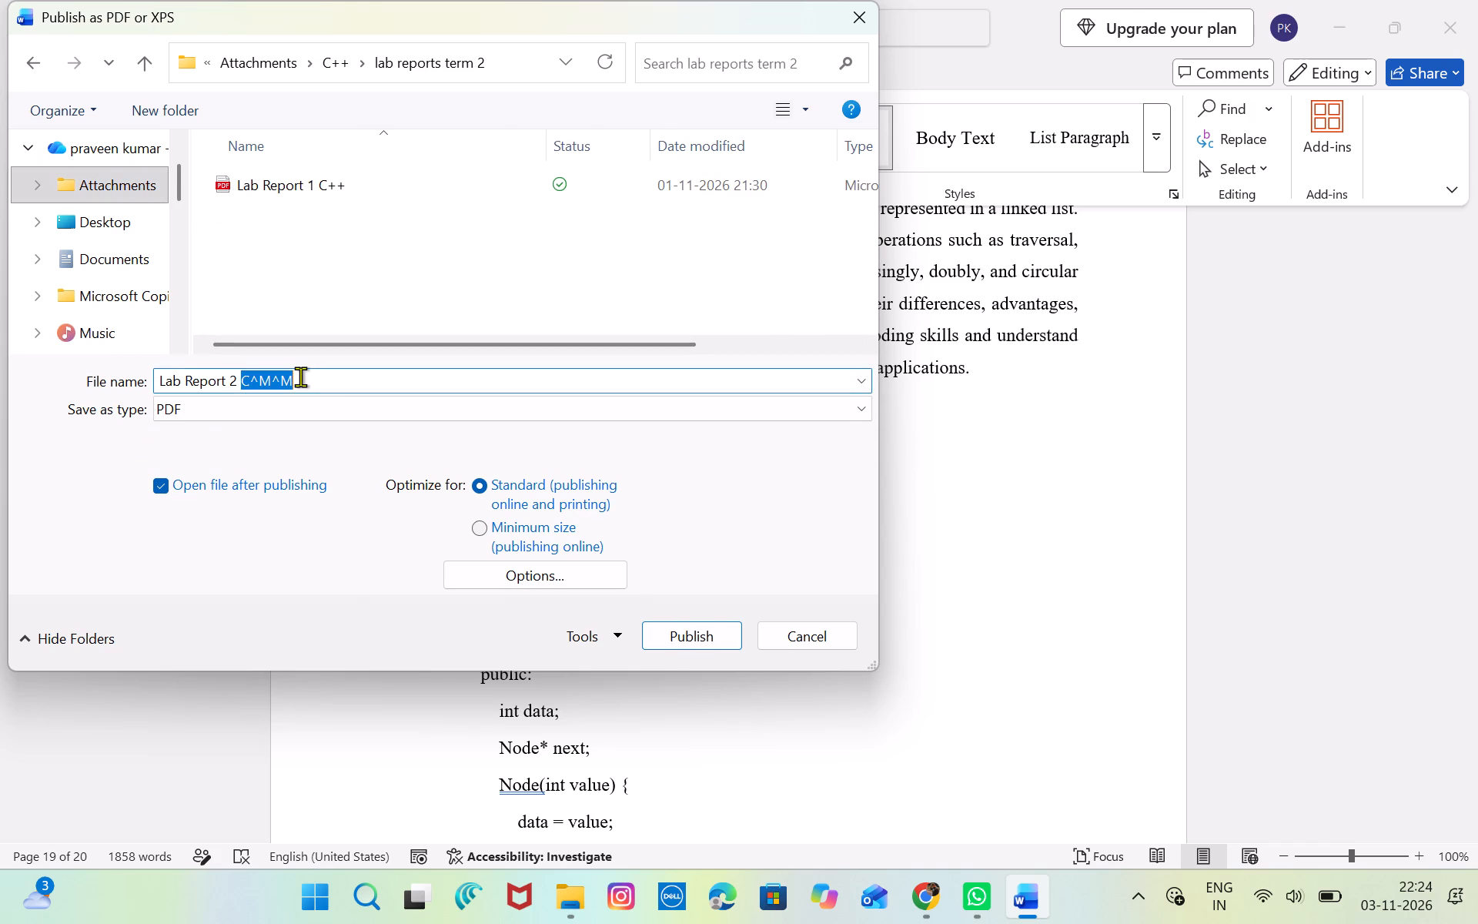
key("BackSpace")
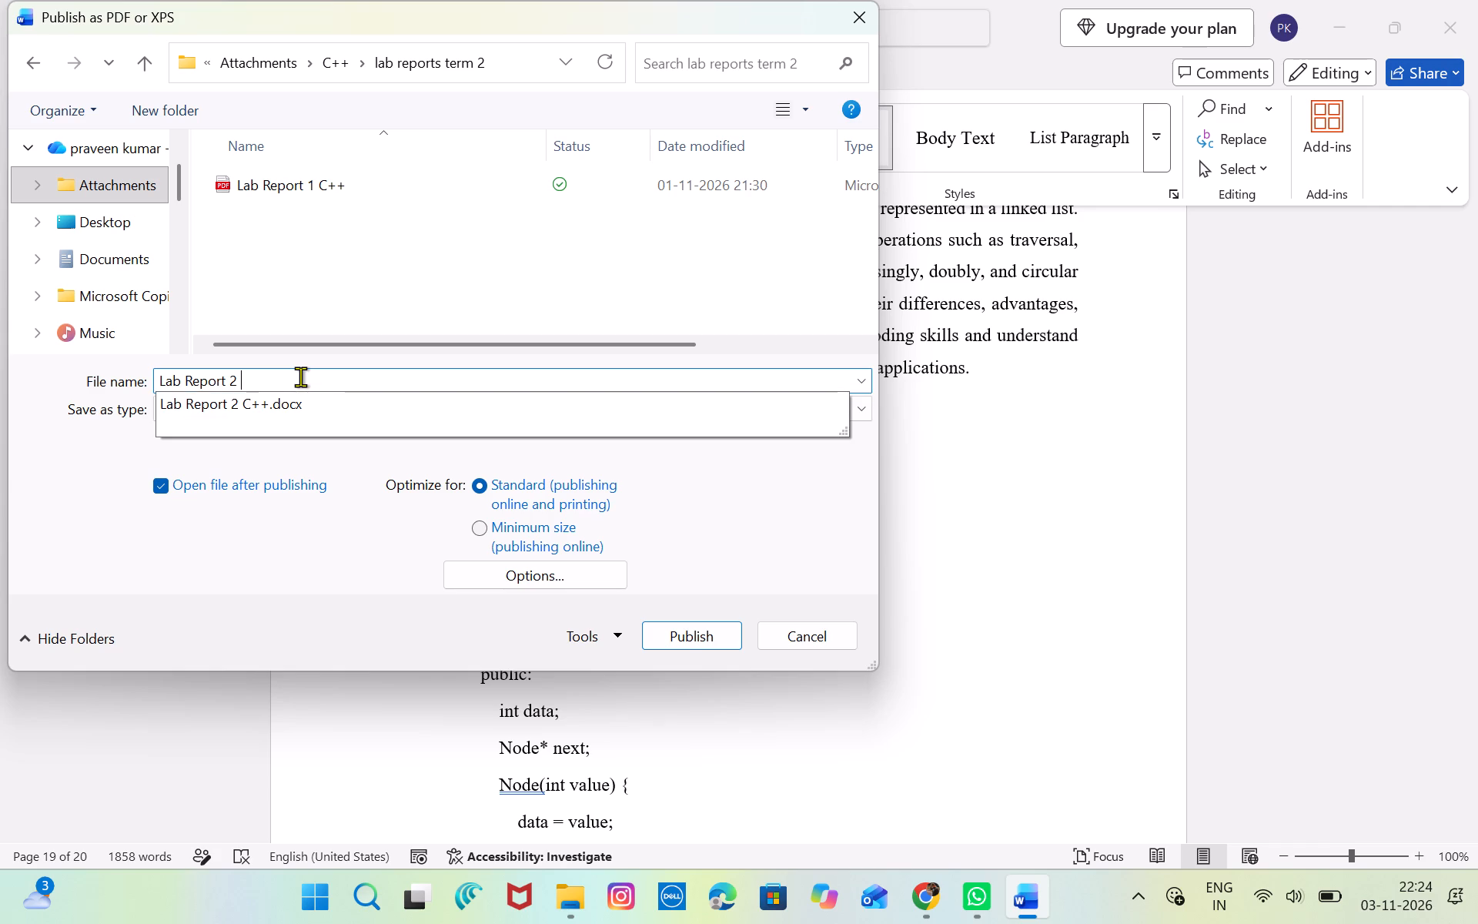
type("++")
left_click(685, 640)
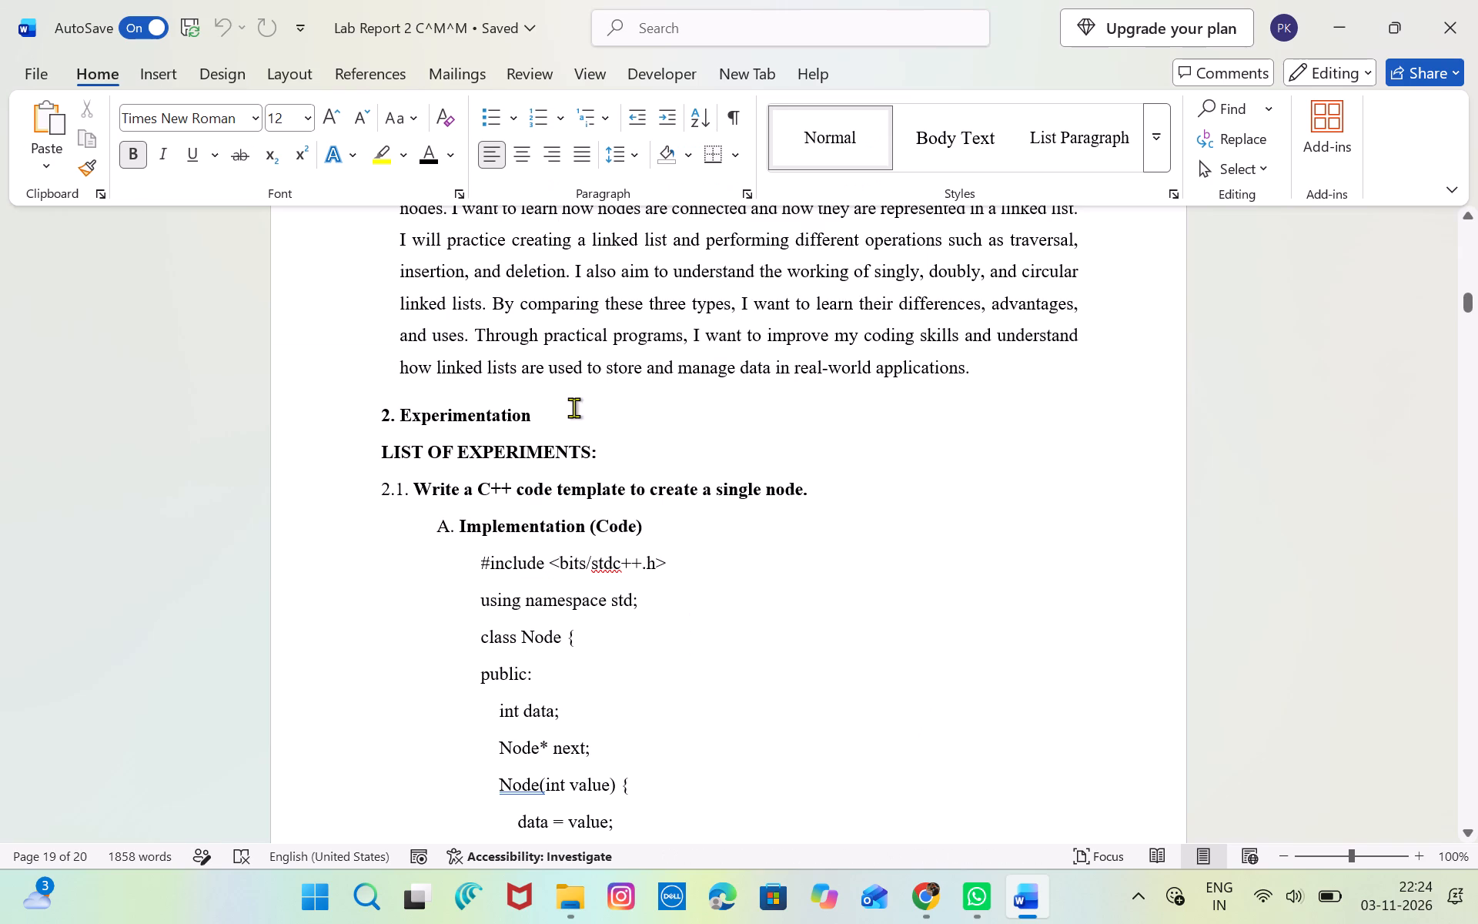
Skim the exported PDF through to its last page and close both the PDF and the Word report.
scroll(692, 522, "down", 14)
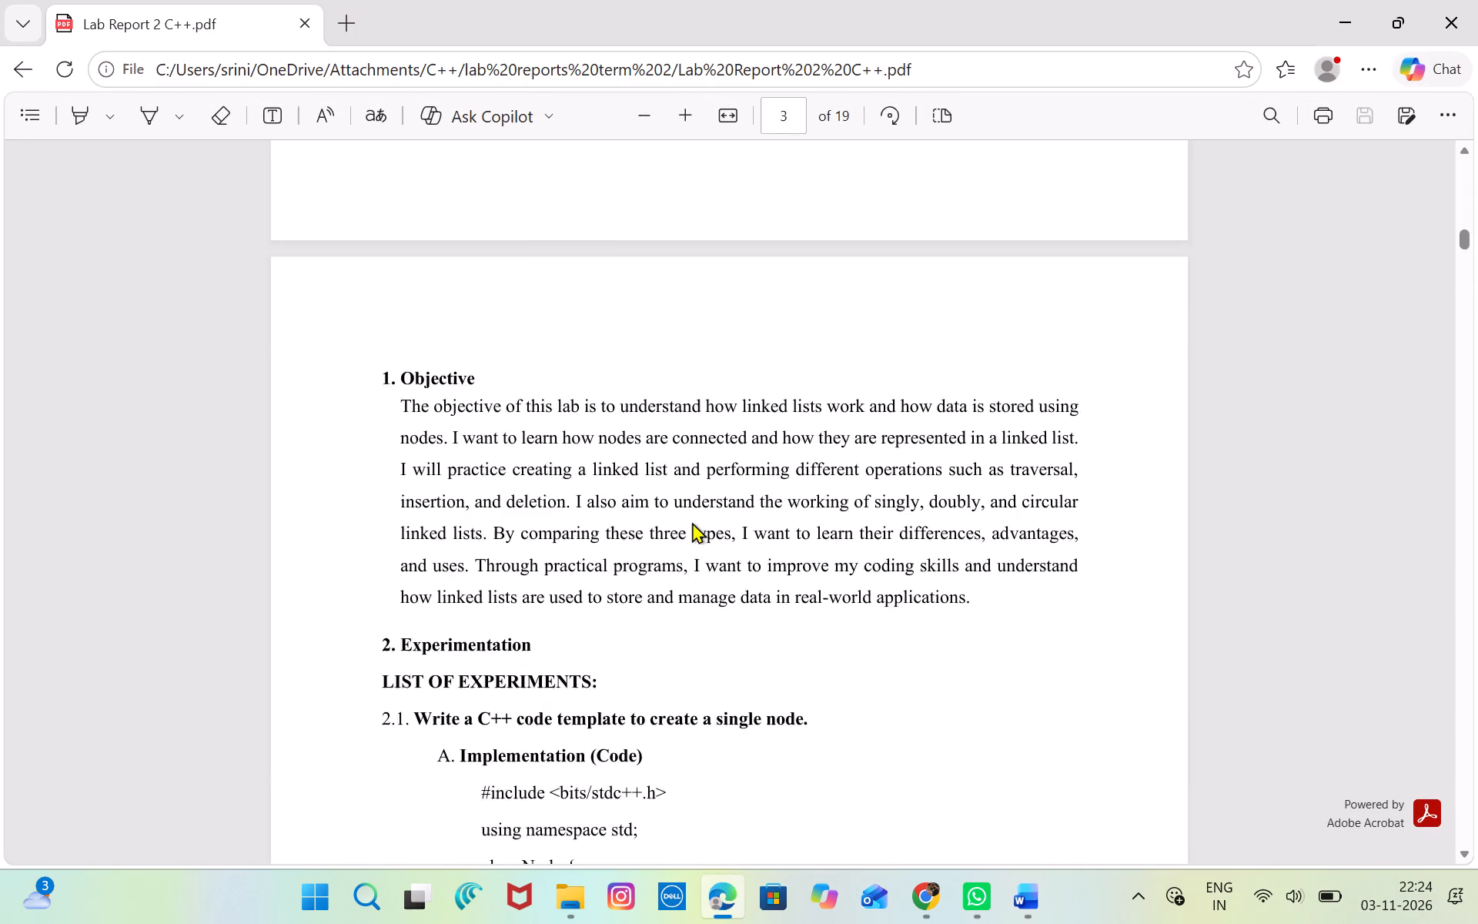
scroll(692, 522, "down", 20)
scroll(692, 522, "down", 6)
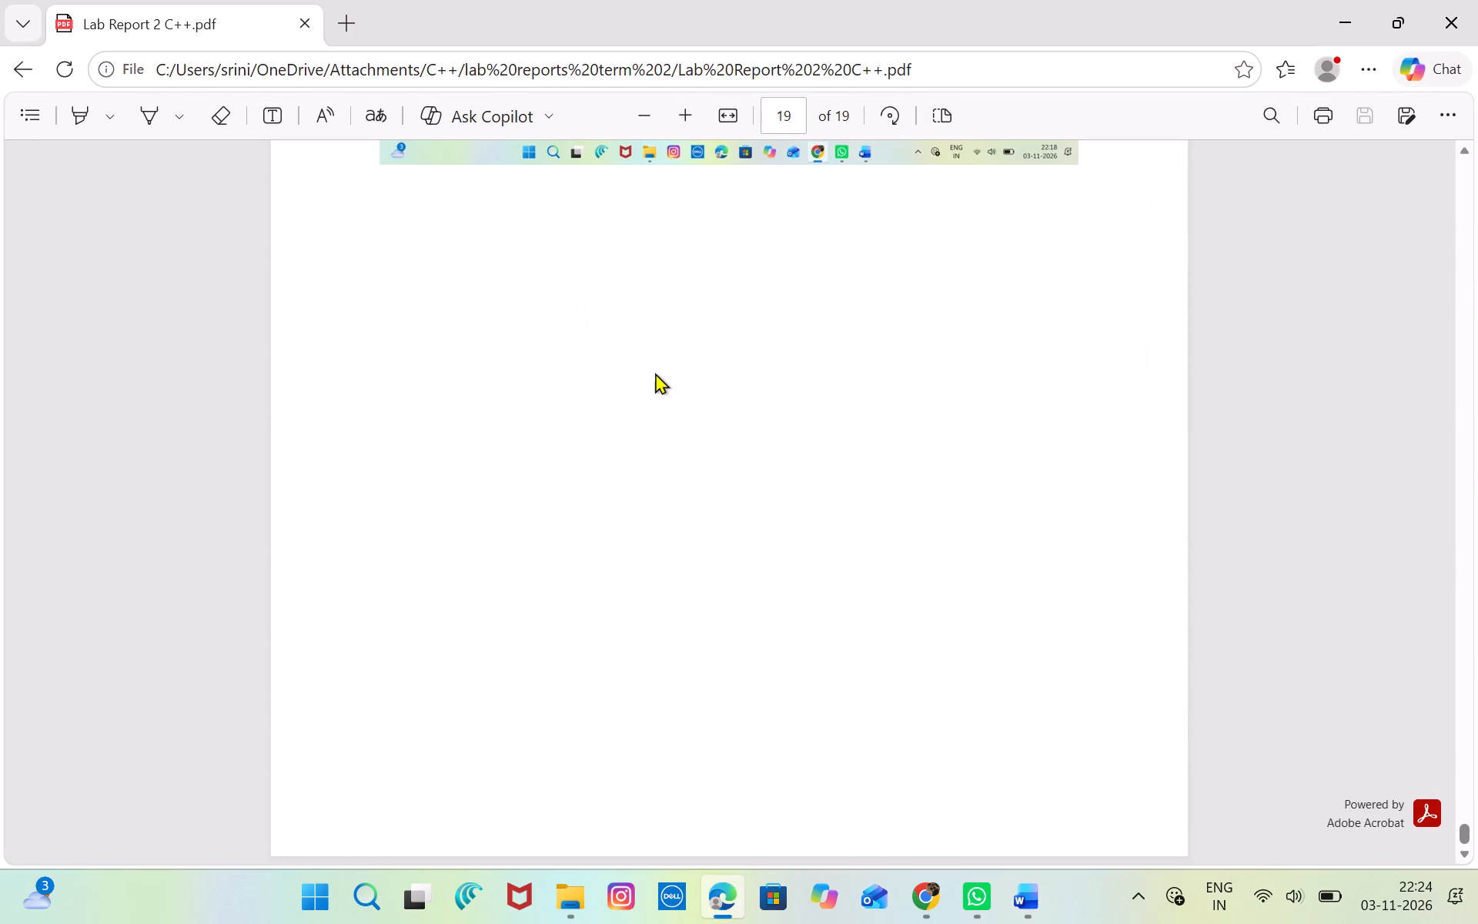
scroll(655, 373, "right", 1)
left_click(1477, 0)
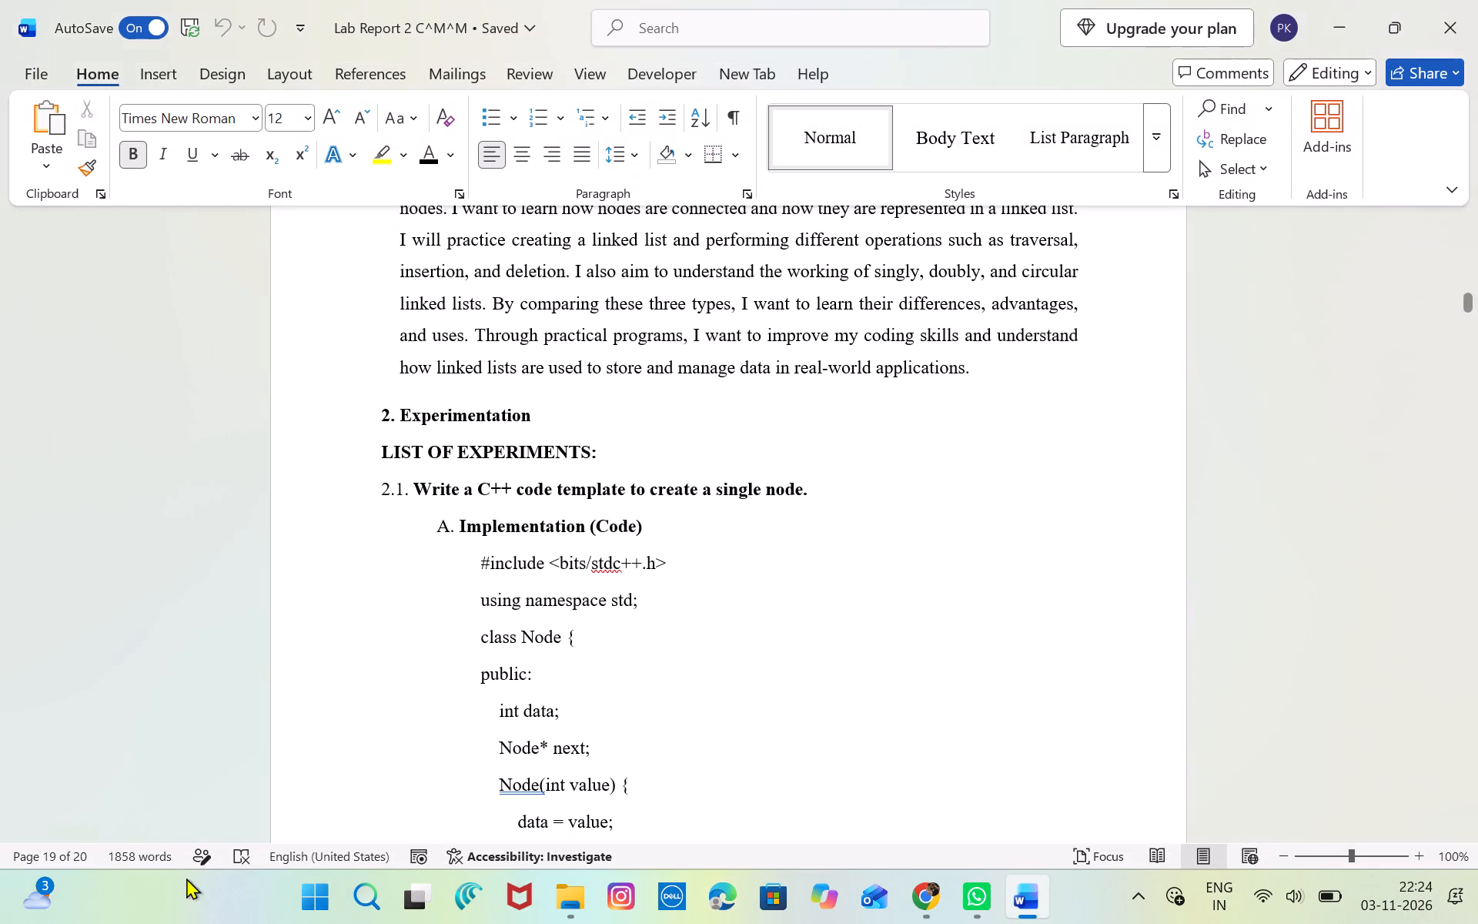
left_click(1477, 0)
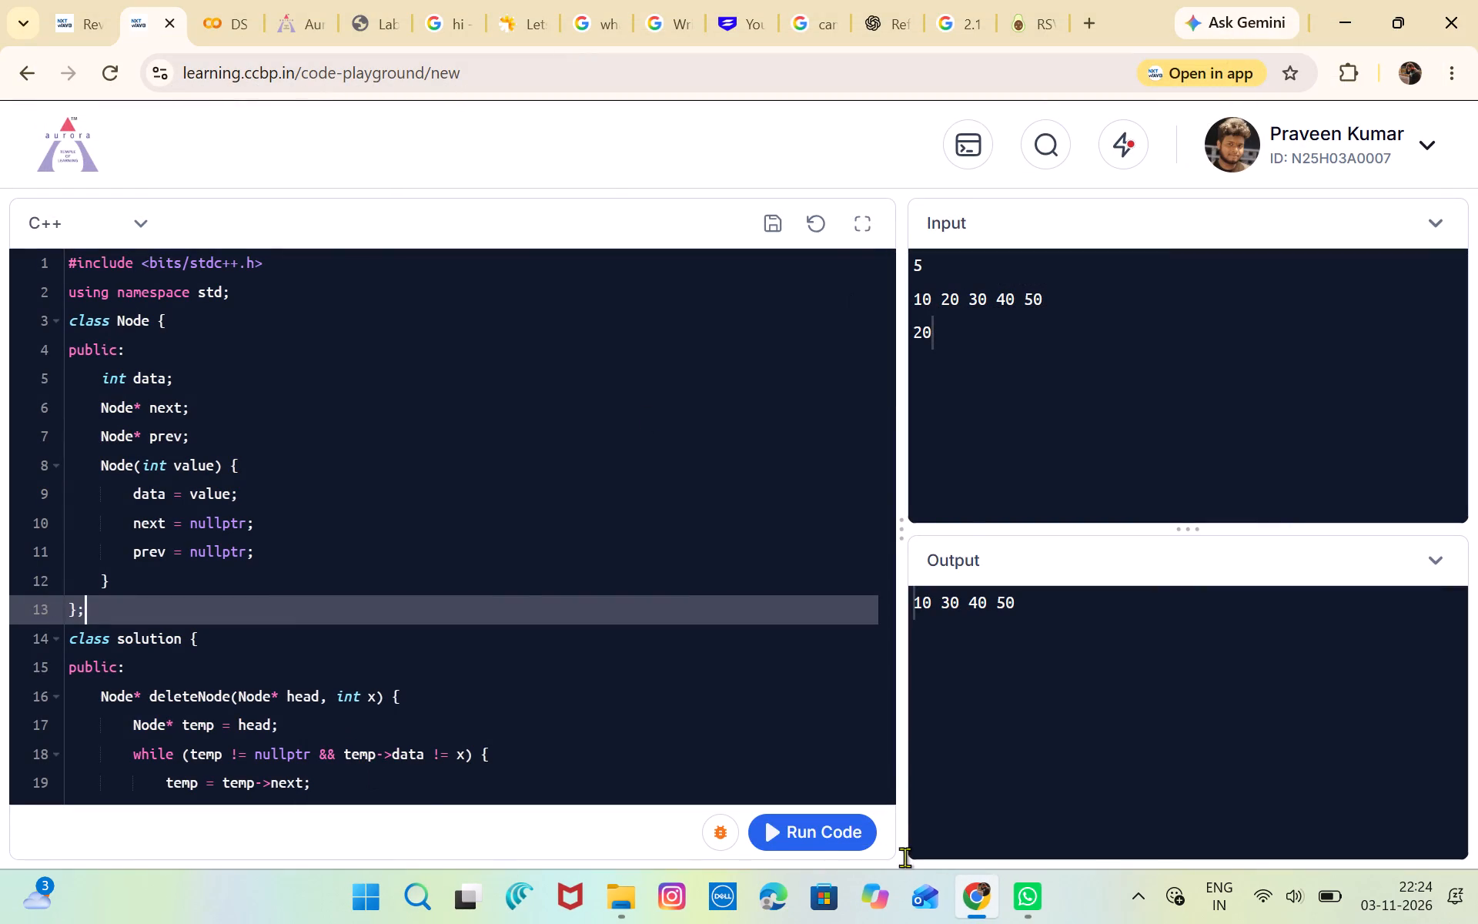
In File Explorer, open the OneDrive folder Attachments > C++ > lab reports term 2 and copy the Lab Report 2 C++ Word document.
left_click(603, 815)
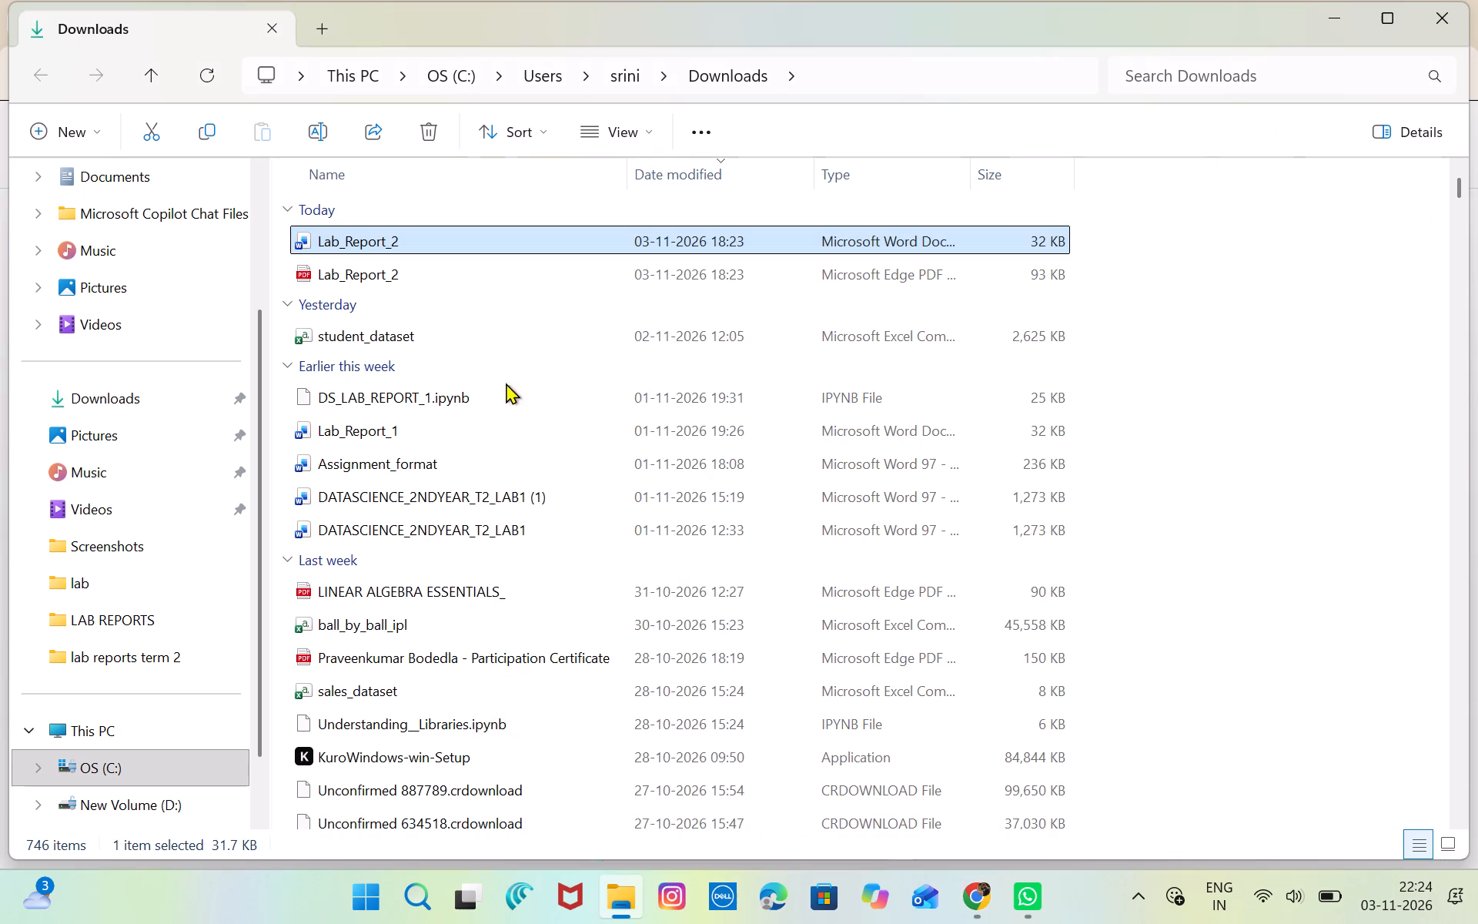
scroll(135, 259, "up", 2)
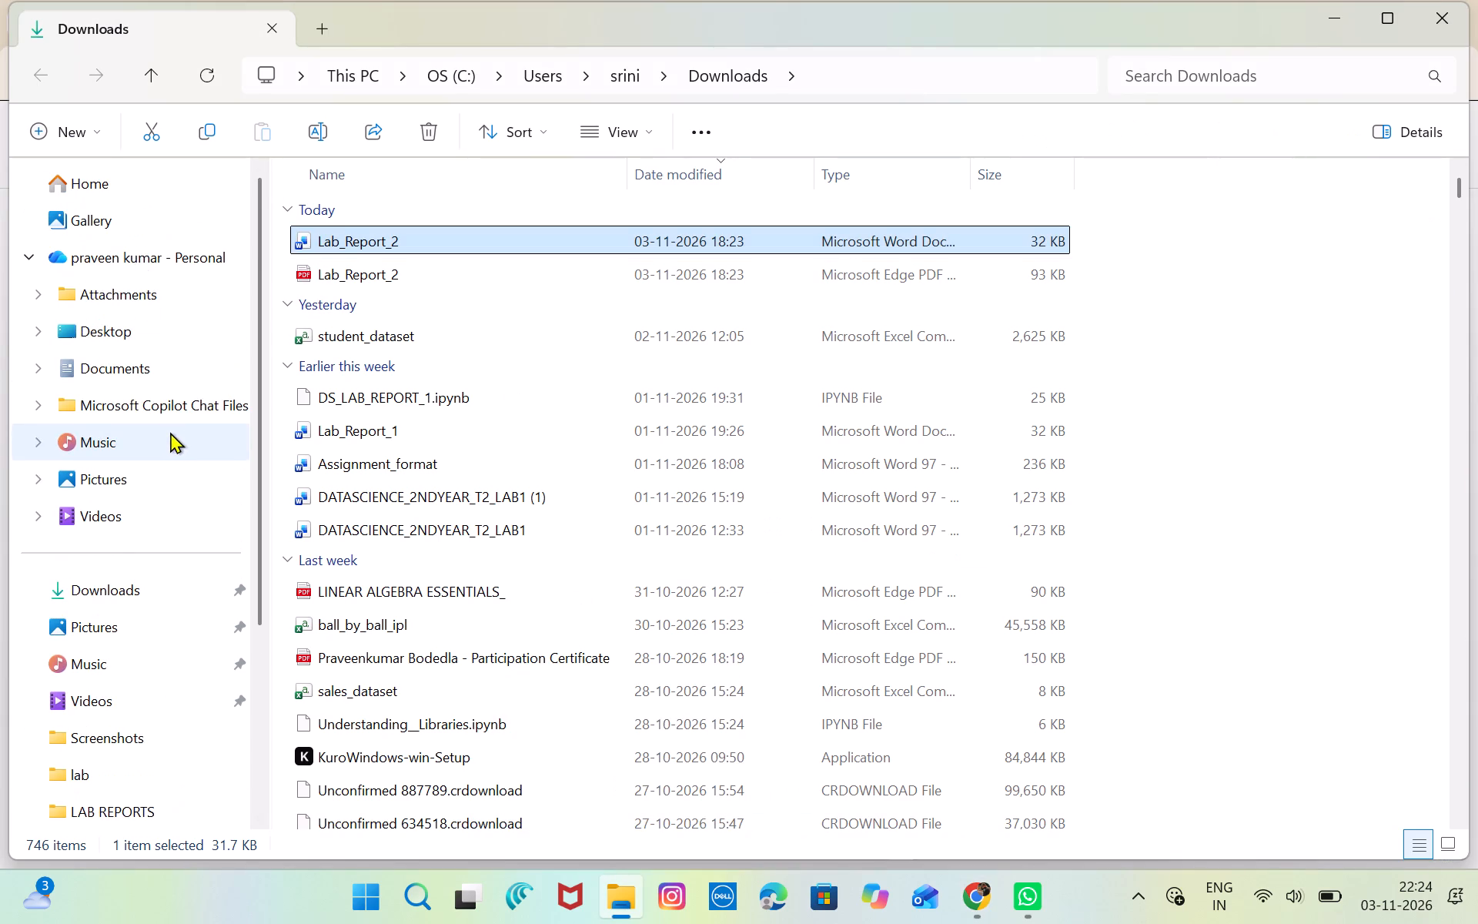
left_click(100, 296)
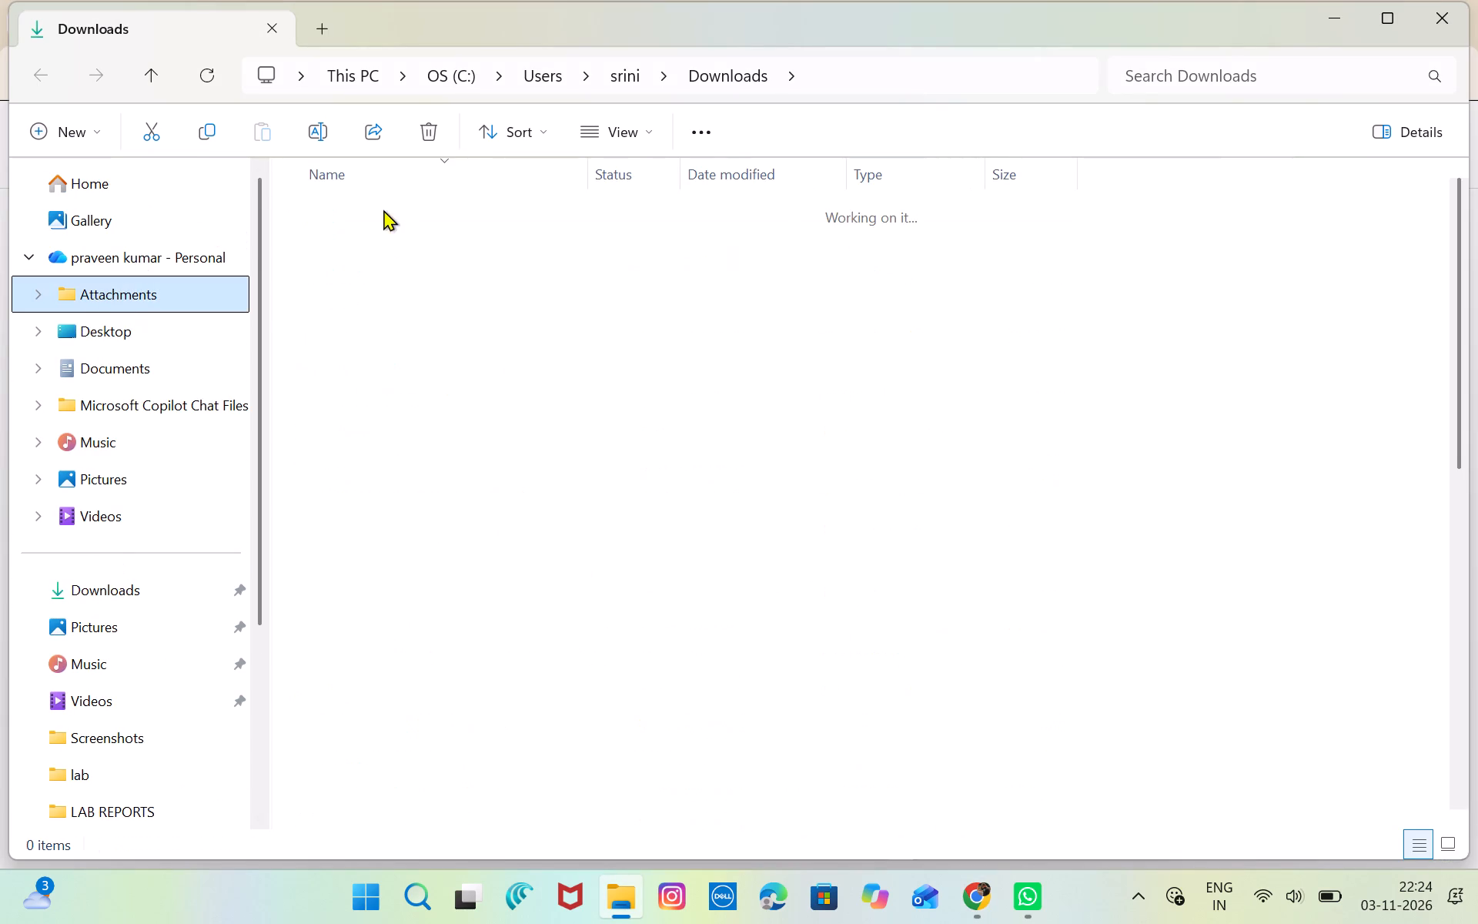
scroll(369, 413, "down", 7)
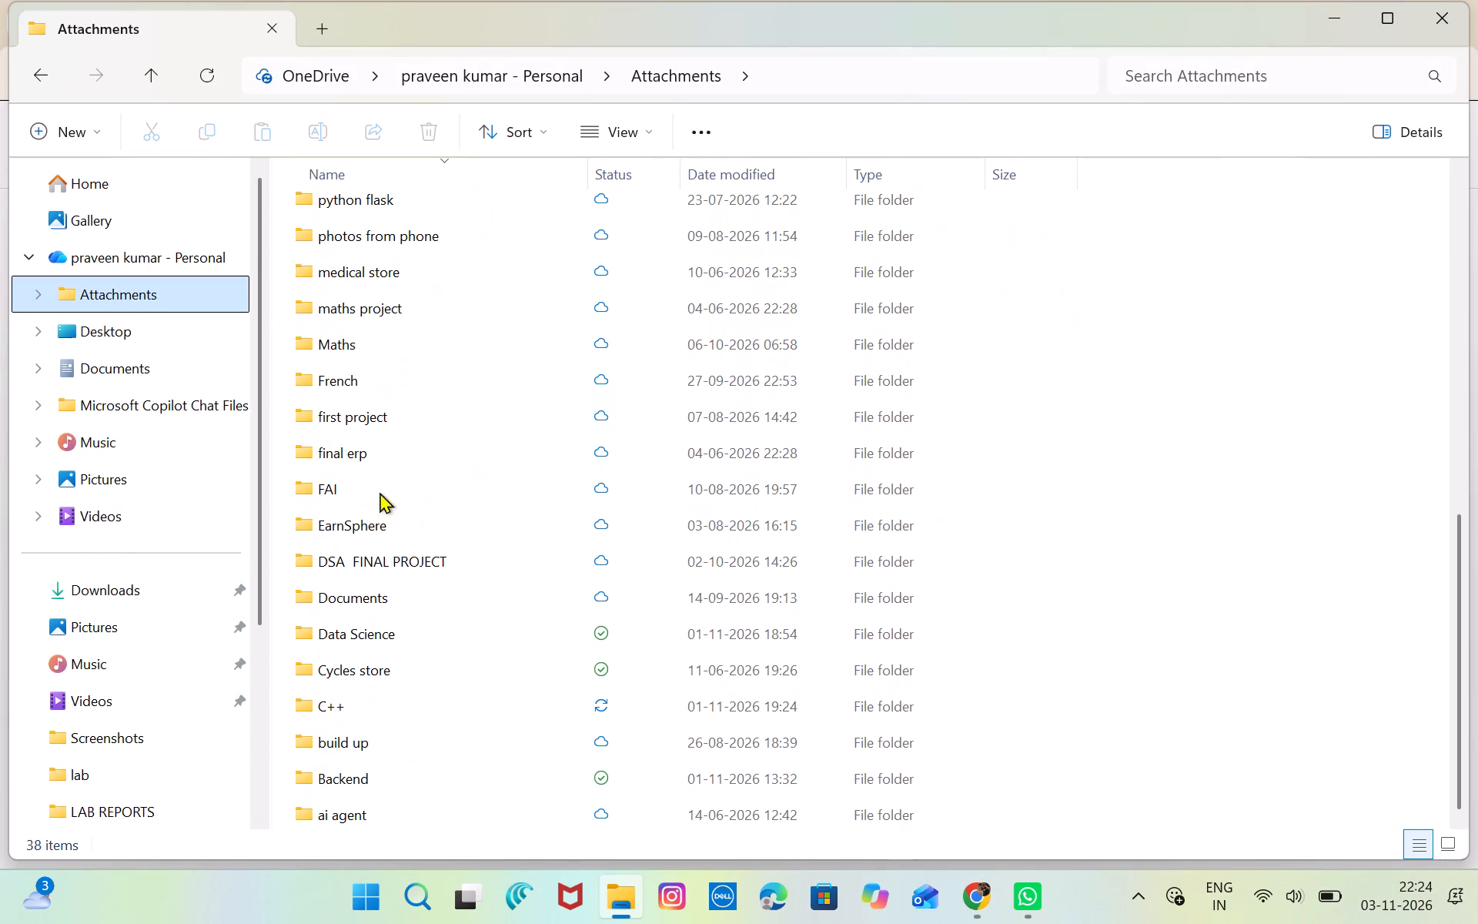
double_click(363, 719)
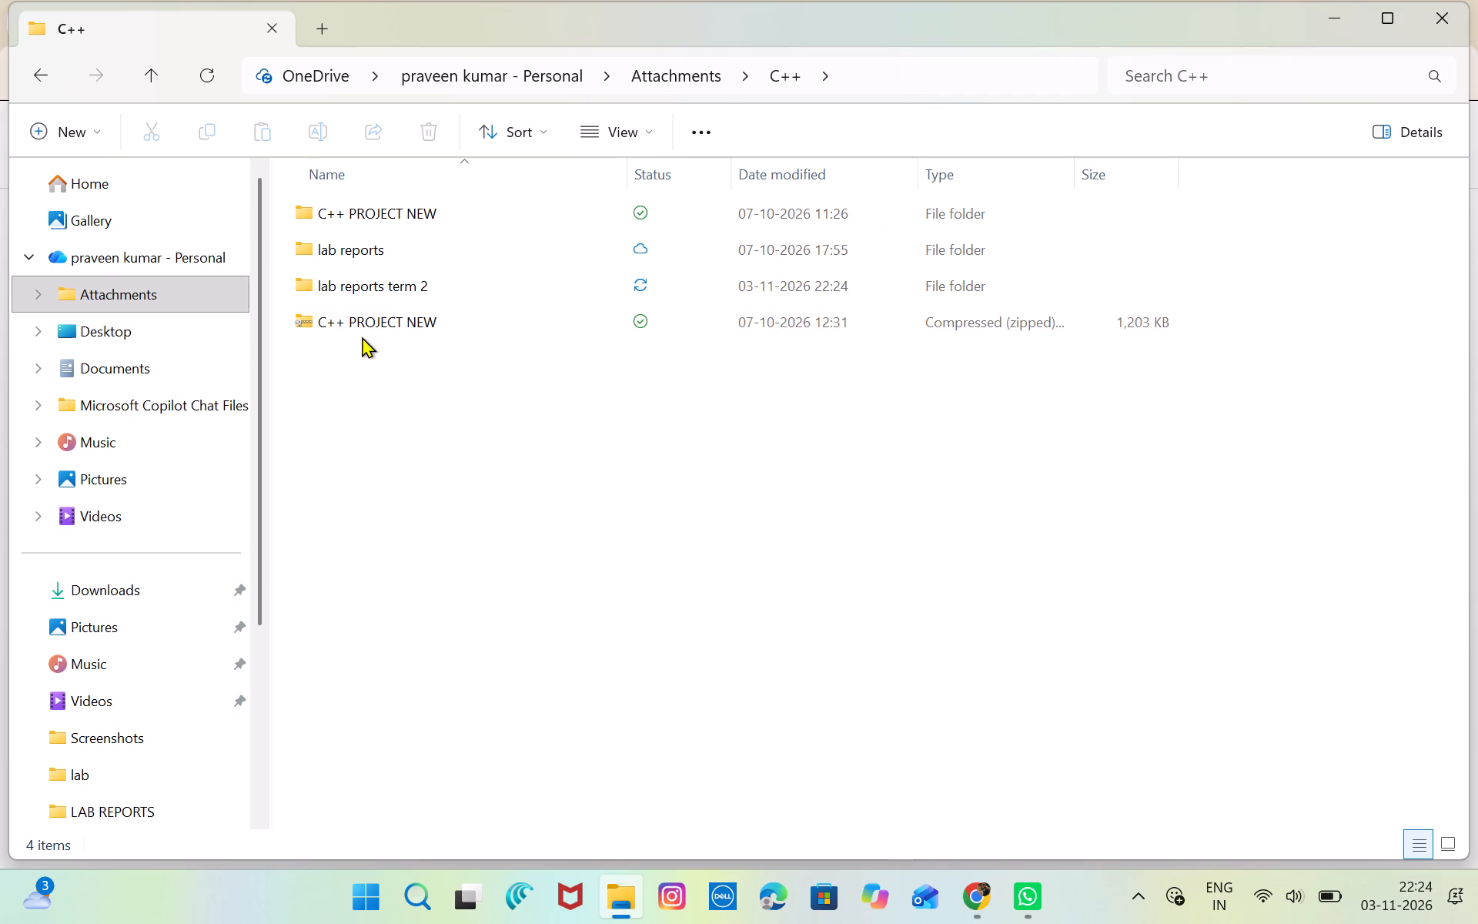
double_click(371, 292)
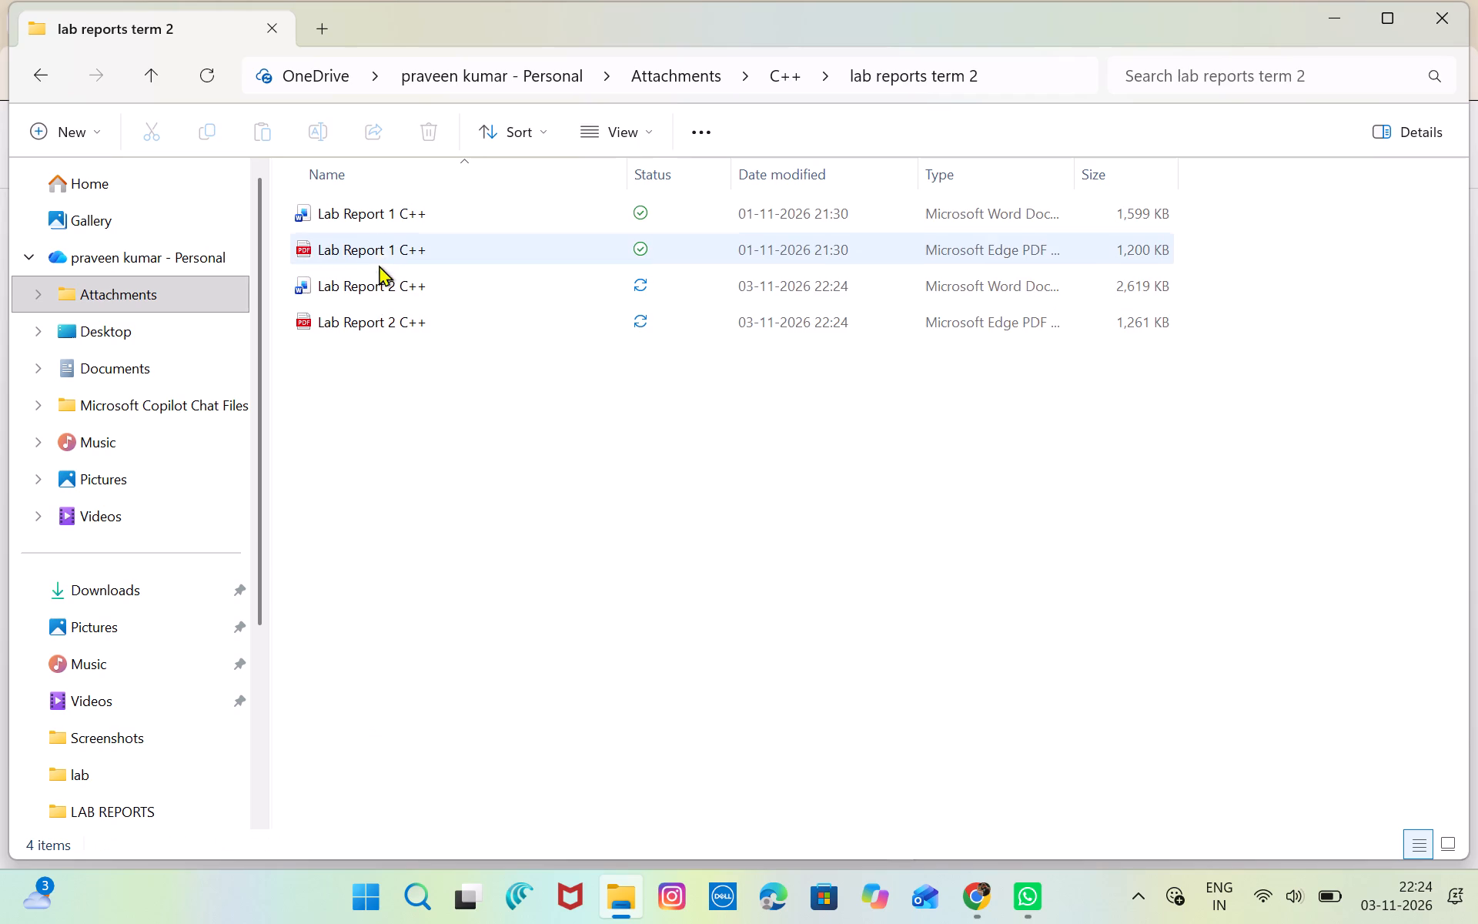
left_click(376, 283)
left_click(196, 132)
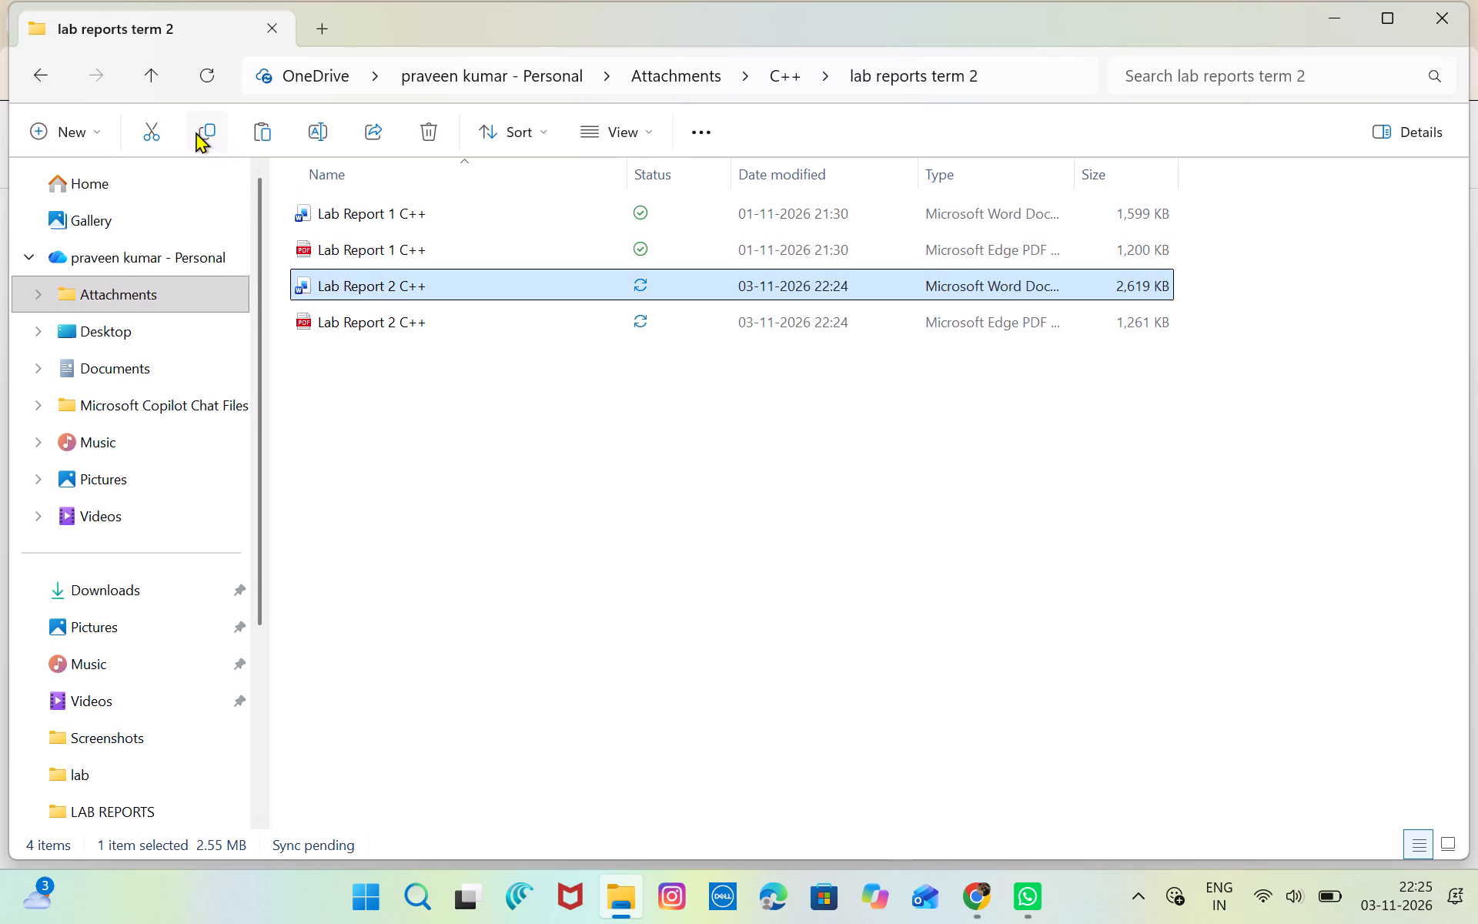
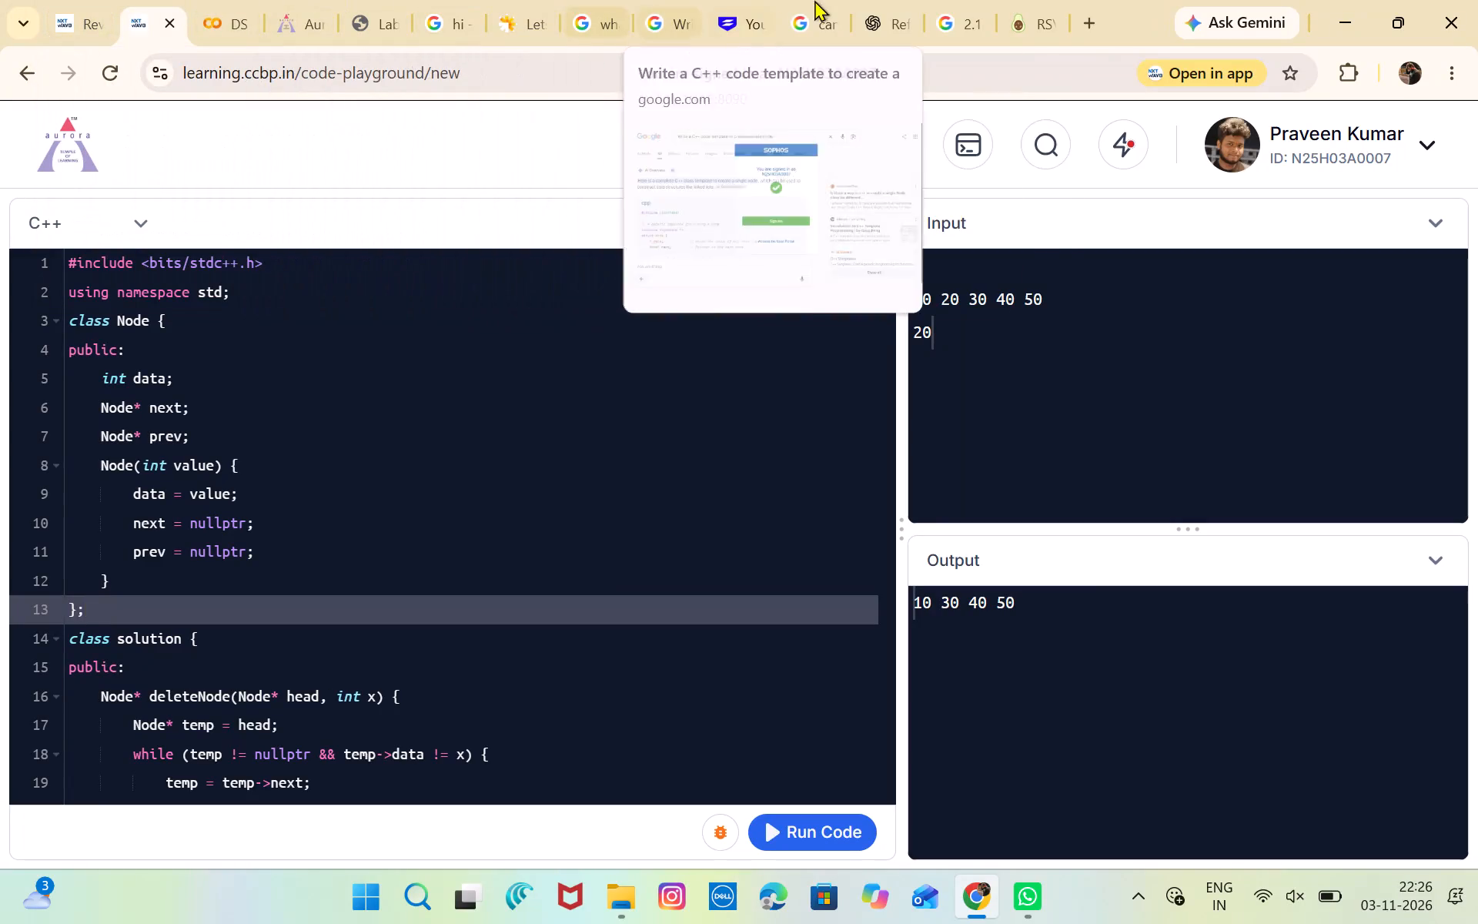
In the Aurora portal, return from Foundations of Data Science to the course overview and open the Backend Development Fundamentals assessments.
left_click(249, 0)
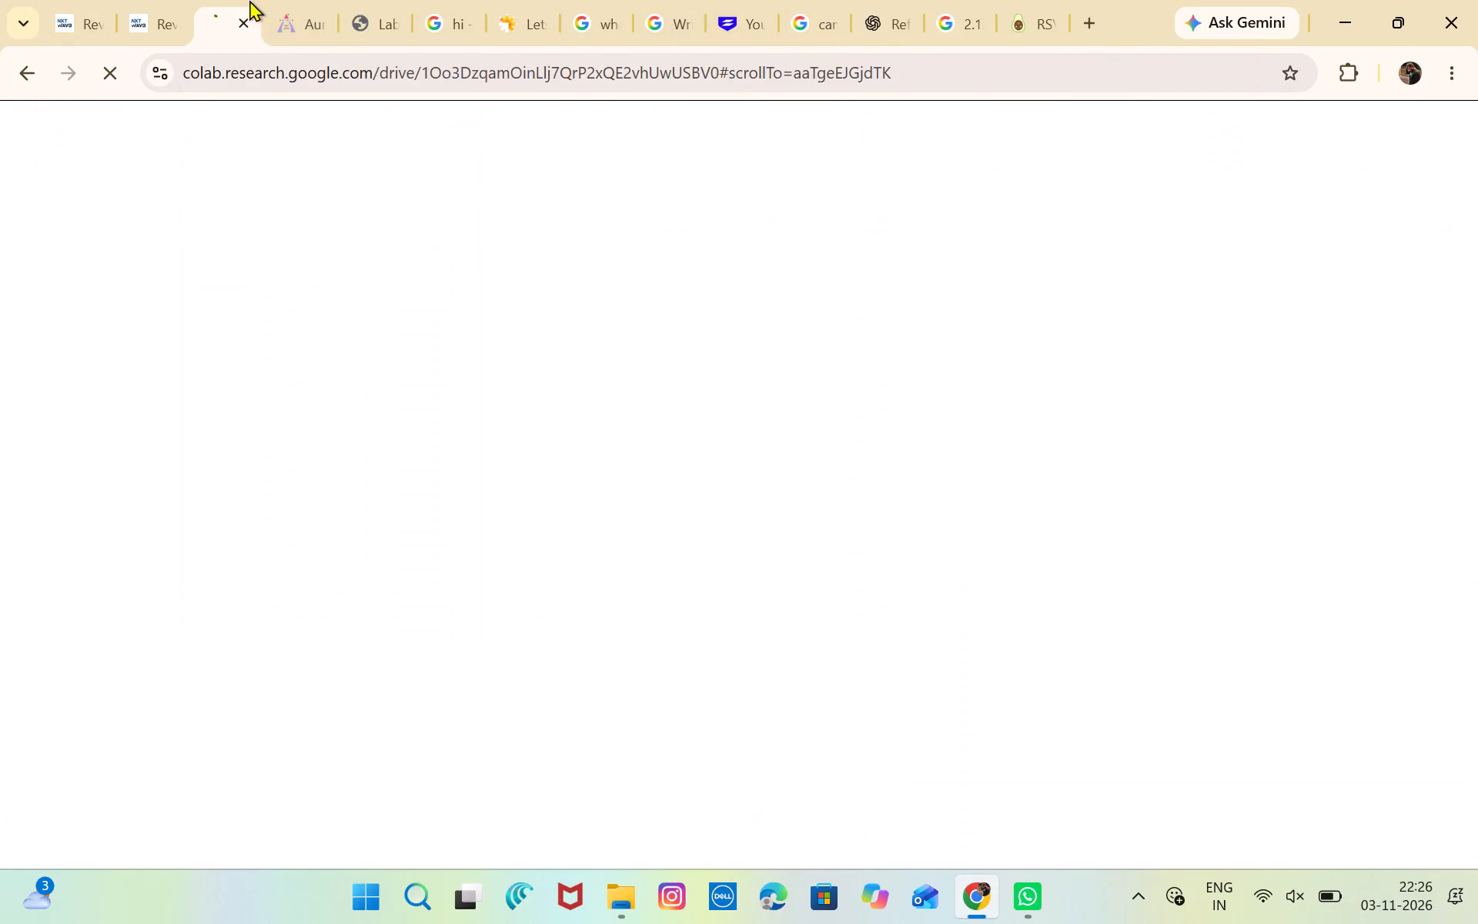
left_click(309, 5)
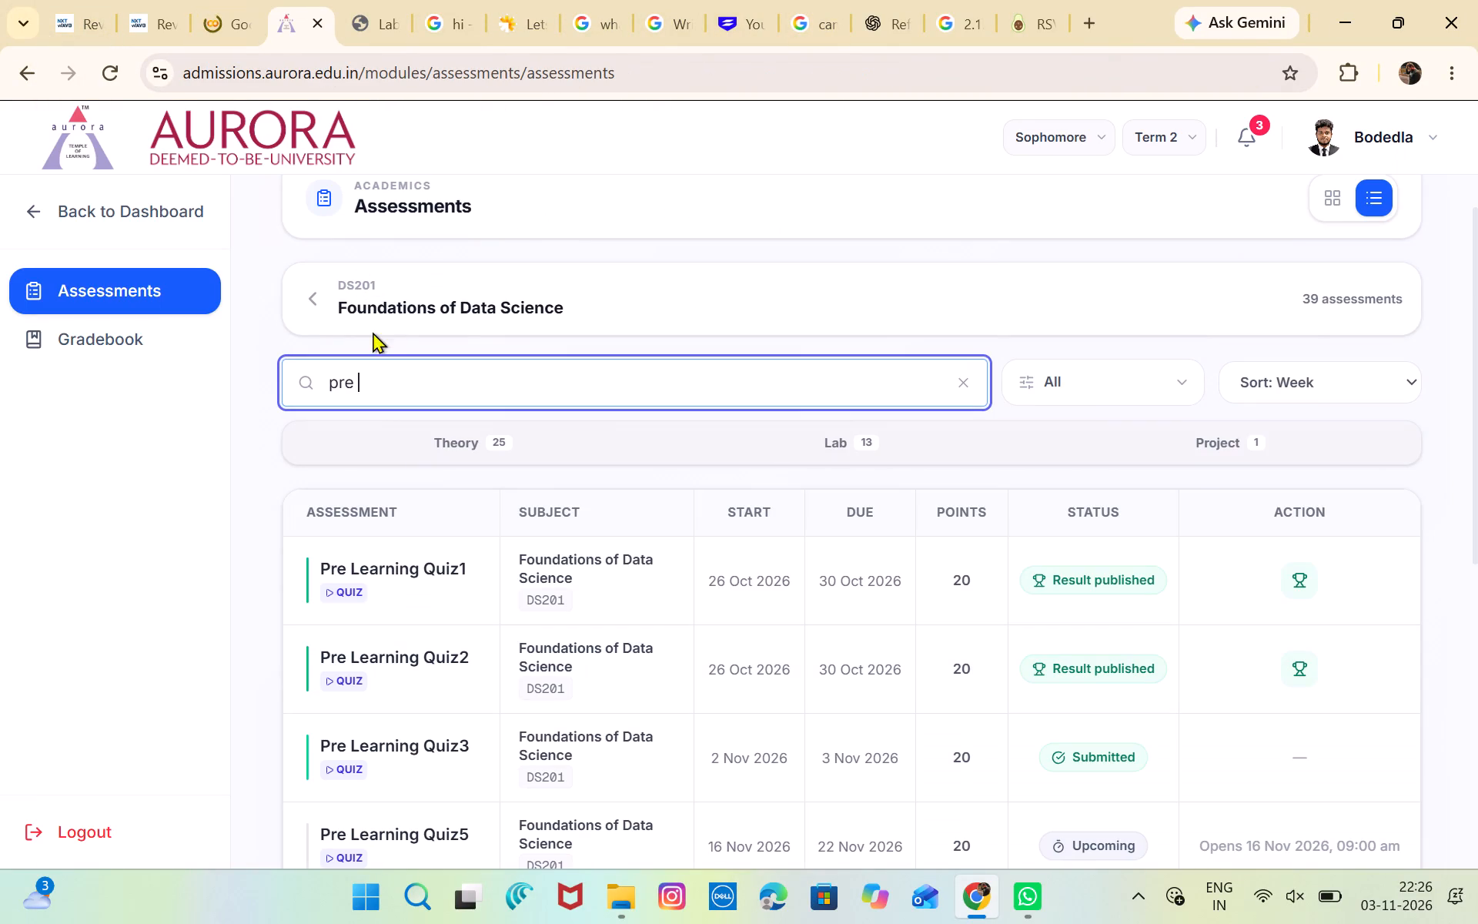
left_click(322, 299)
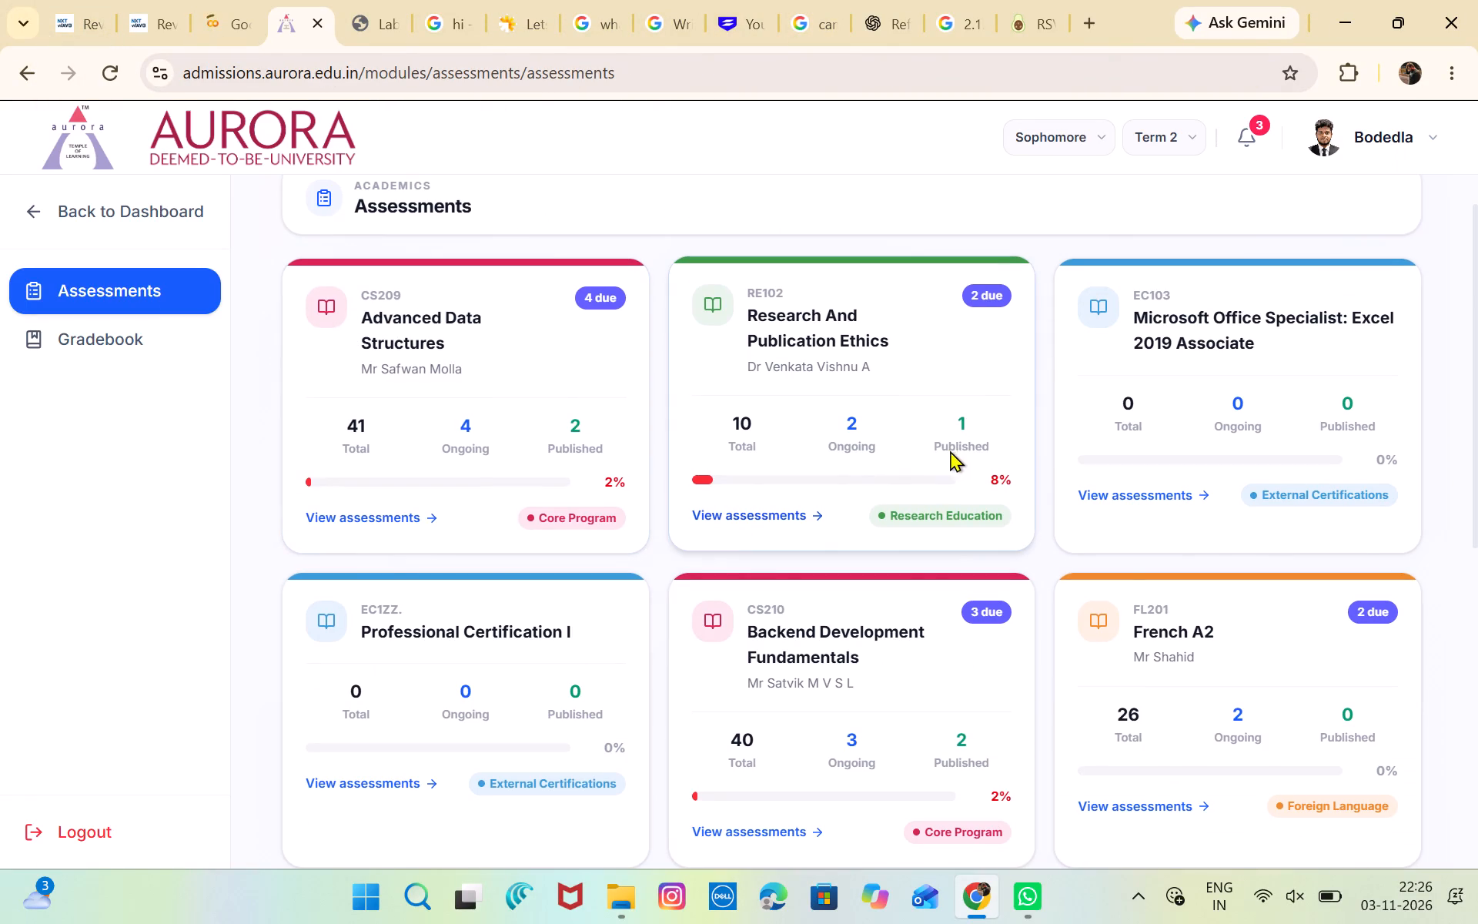
scroll(935, 450, "down", 5)
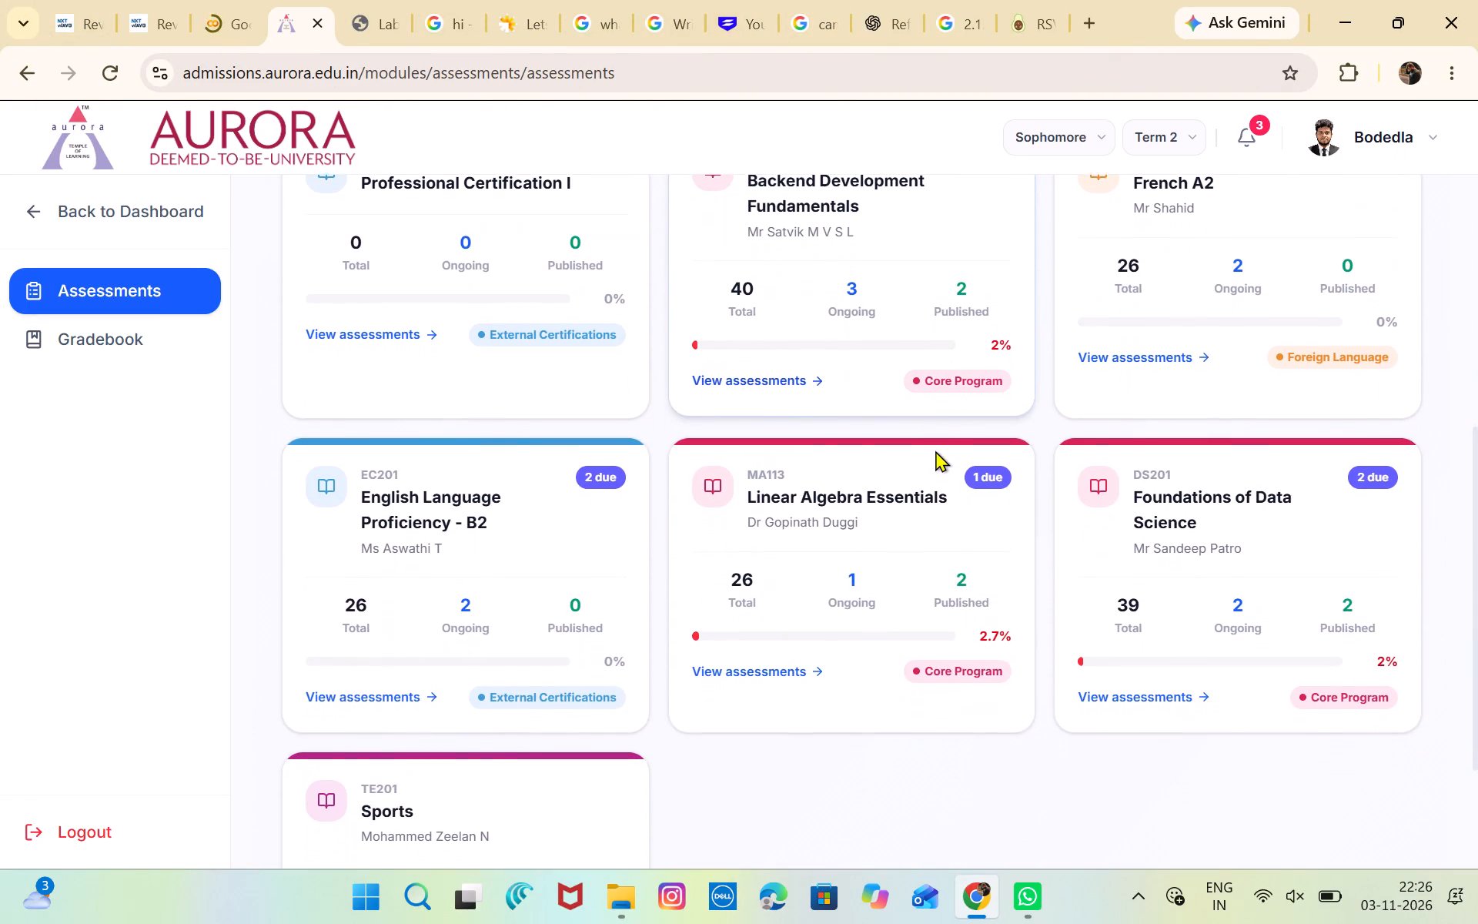
scroll(786, 314, "up", 1)
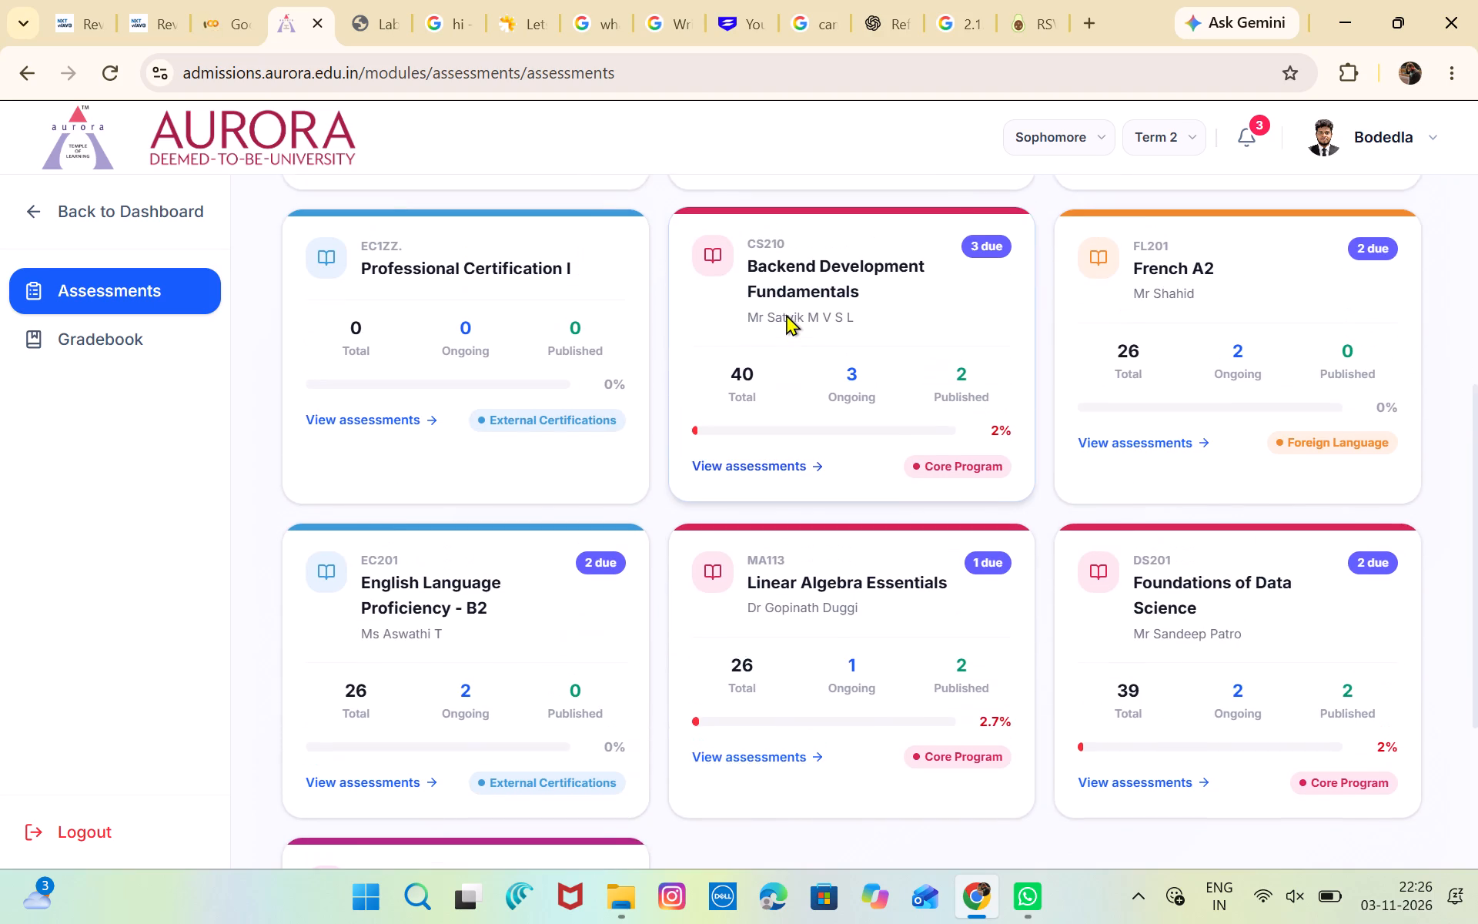
scroll(786, 314, "up", 1)
left_click(799, 378)
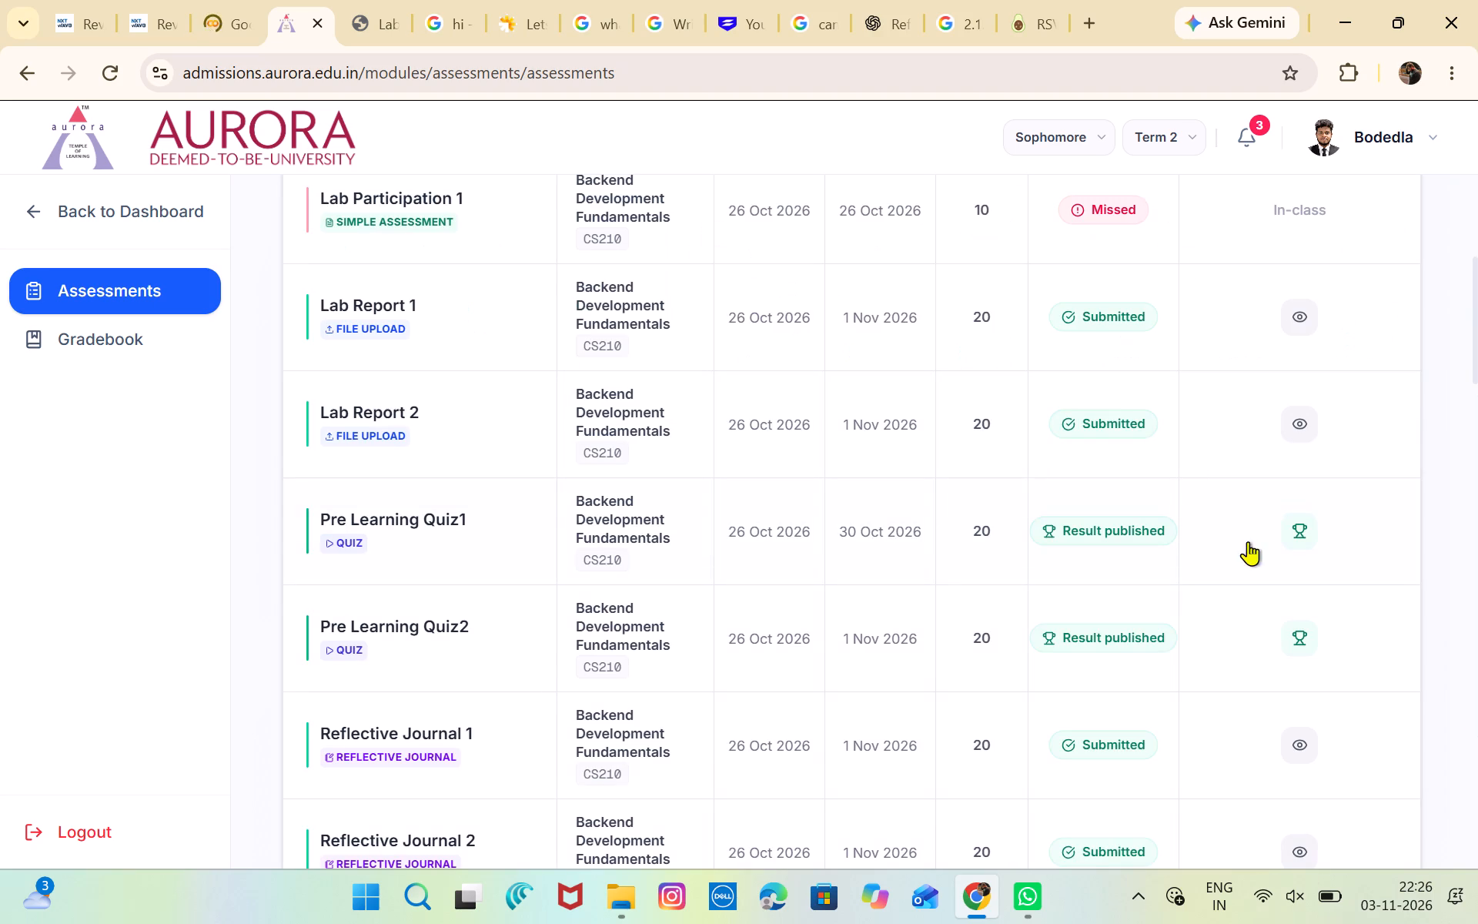
Check the score details of Pre Learning Quiz1 and Pre Learning Quiz2 in Backend Development Fundamentals.
left_click(1125, 534)
left_click(899, 587)
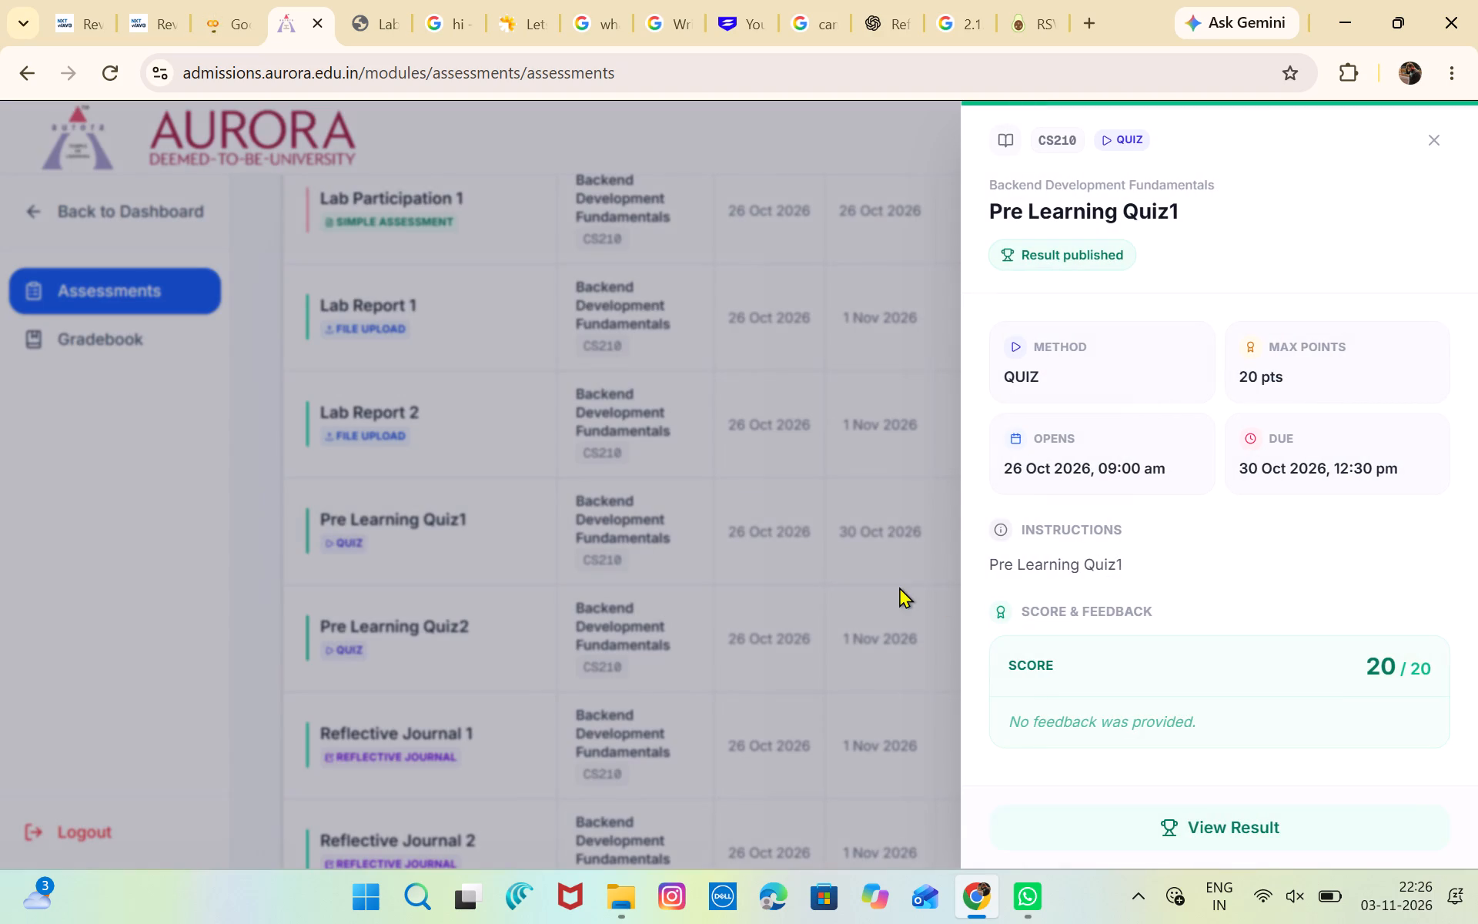
left_click(1105, 651)
left_click(751, 602)
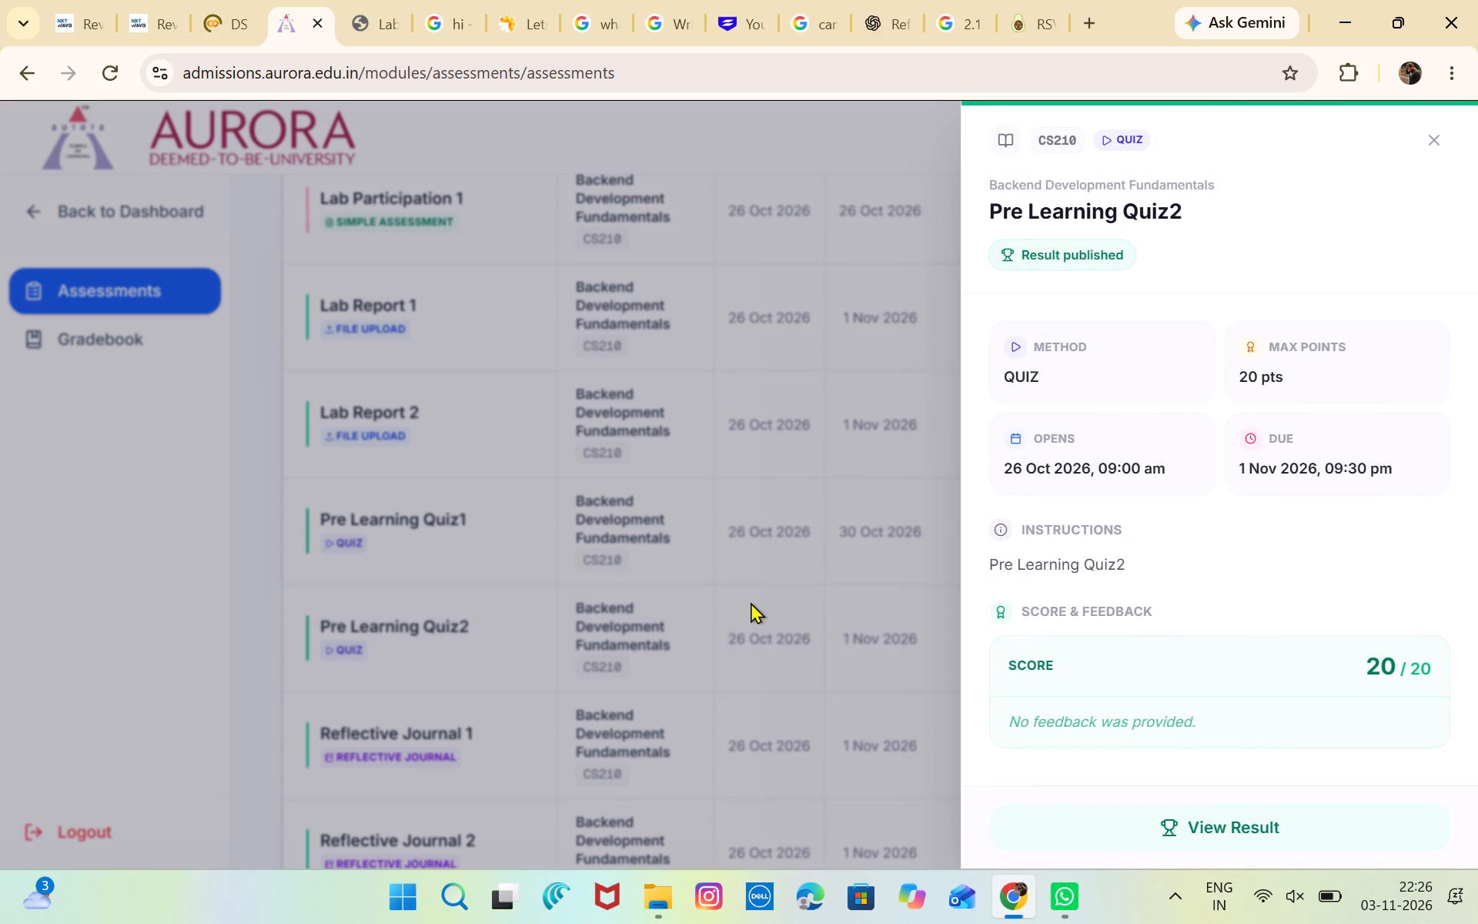
Open the ongoing Pre Learning Quiz3 of Backend Development Fundamentals and start the proctored attempt.
scroll(1143, 491, "down", 1)
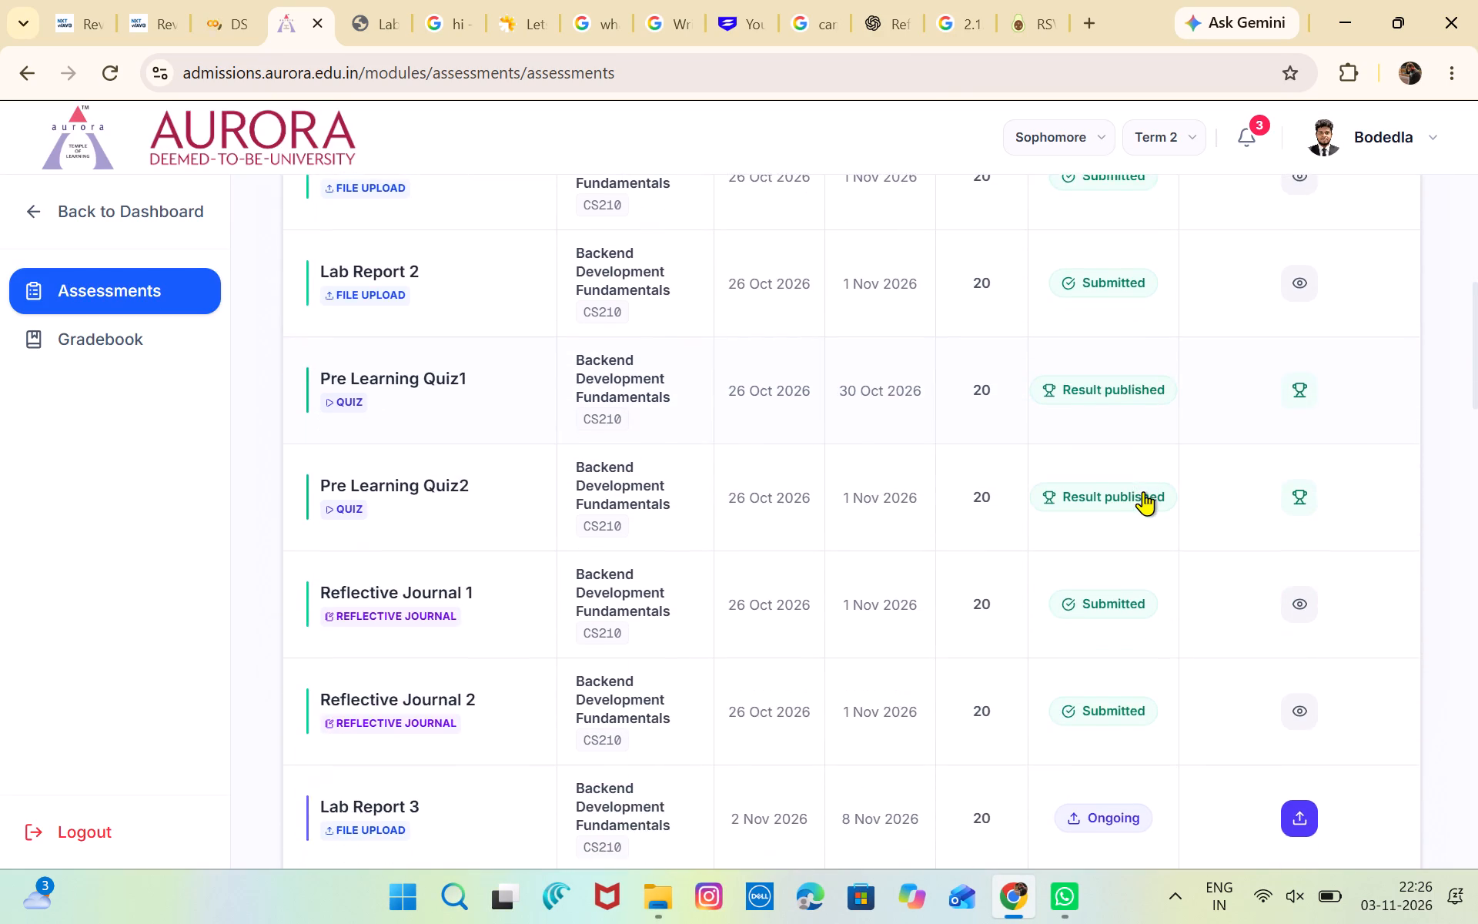
scroll(1143, 491, "down", 1)
scroll(1121, 561, "down", 1)
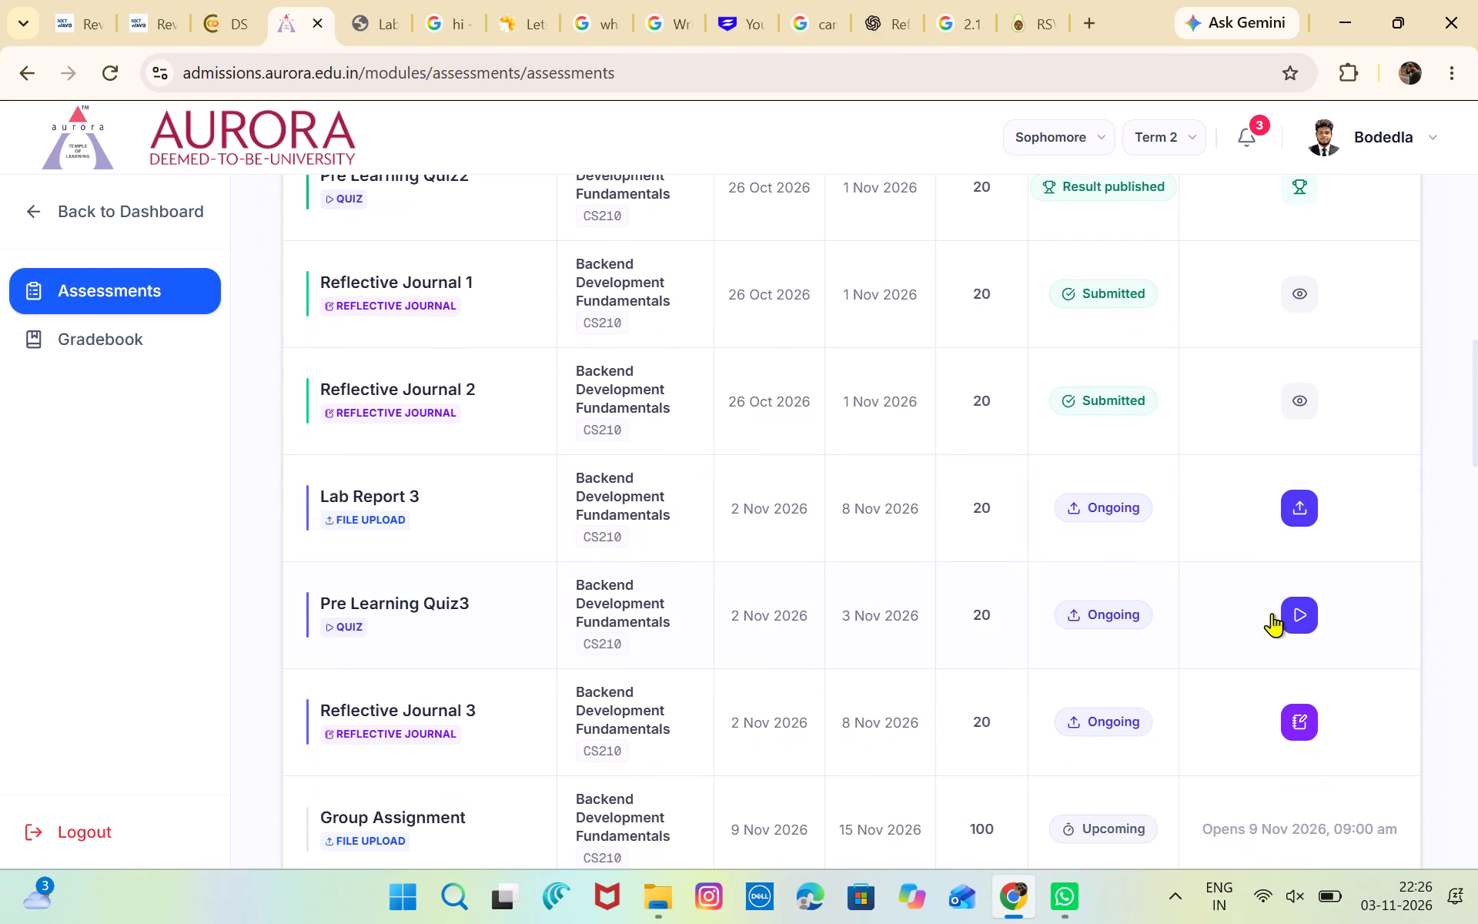
left_click(1293, 611)
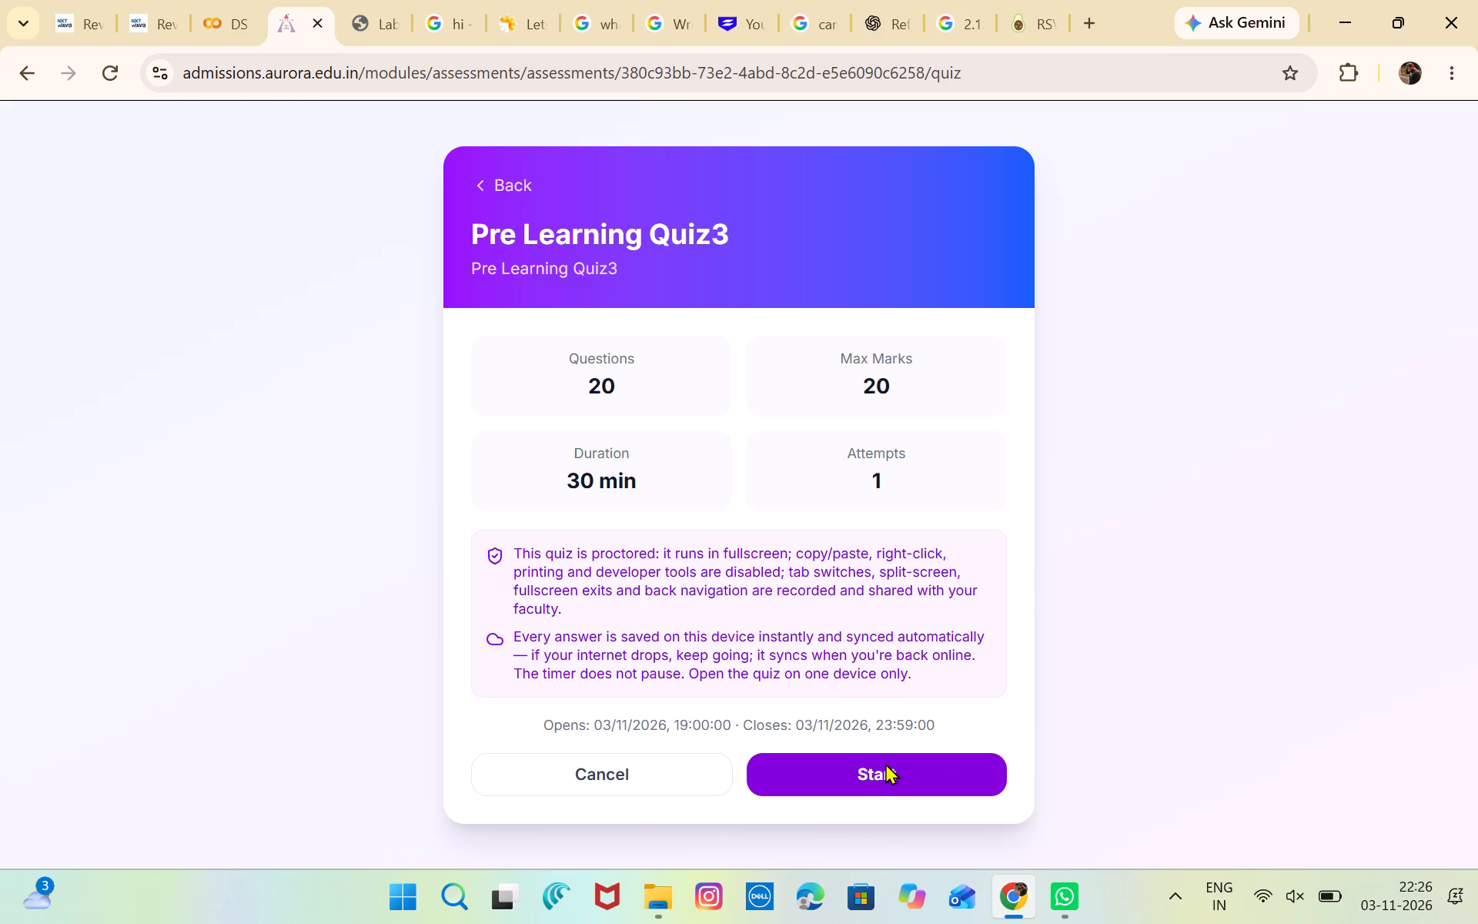
left_click(830, 778)
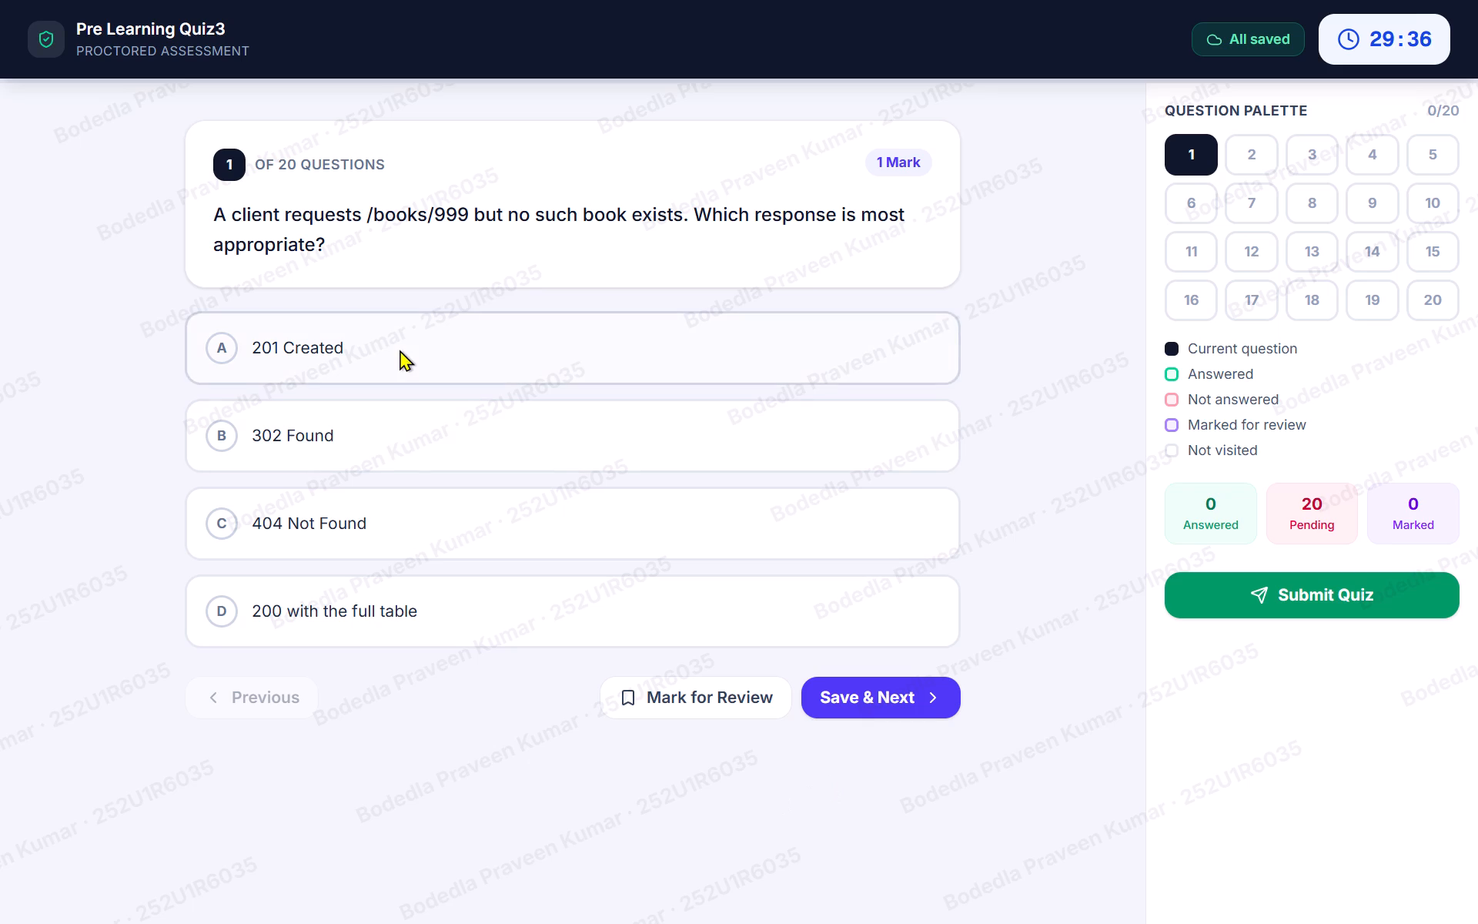
Answer question 1, on the request for the nonexistent /books/999, with 404 Not Found.
left_click(393, 521)
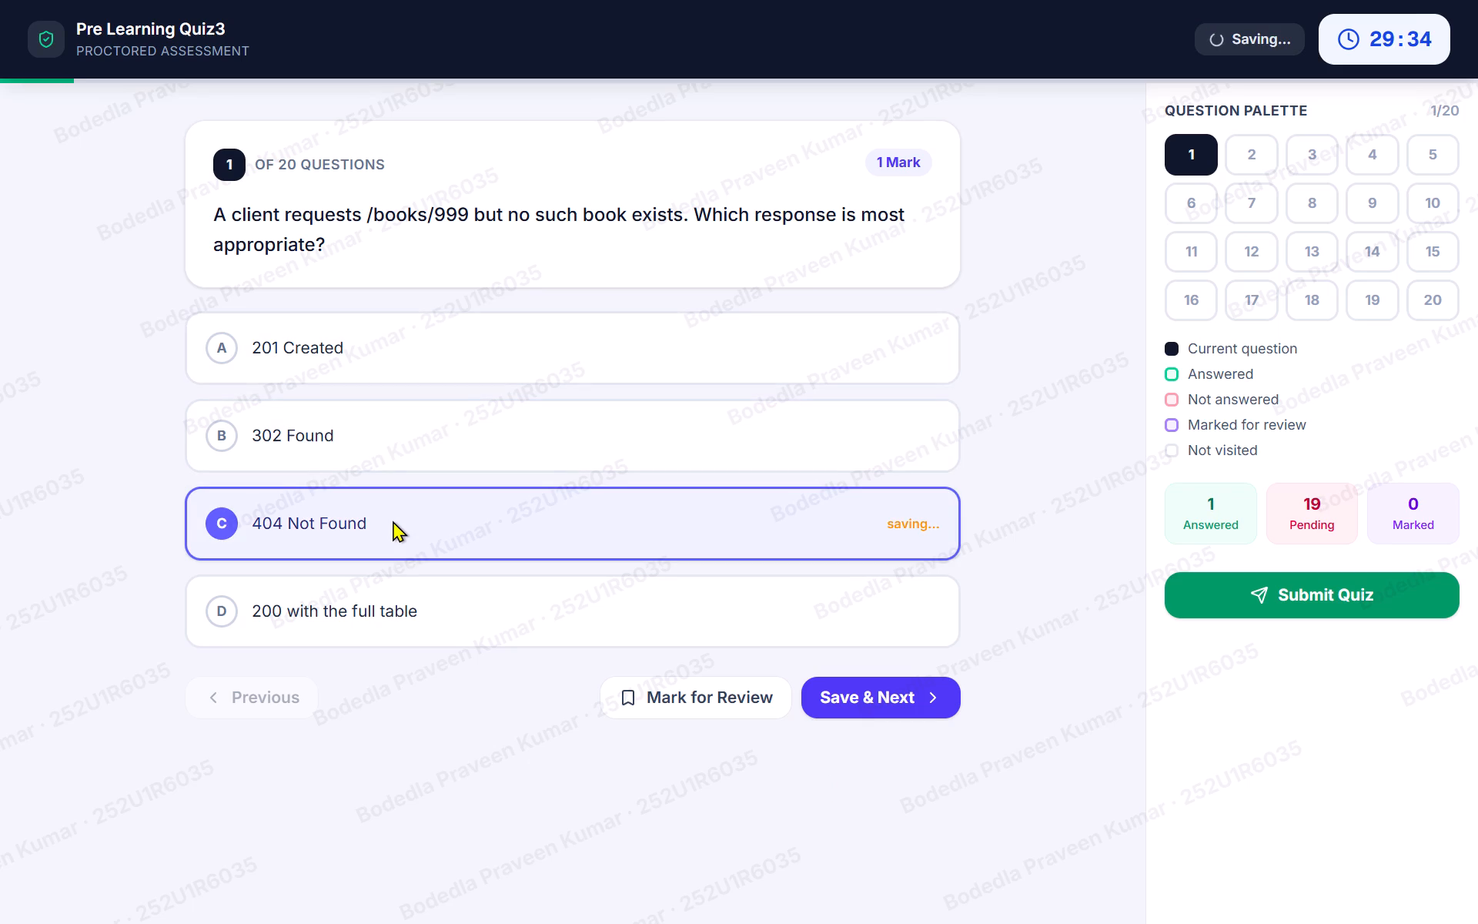
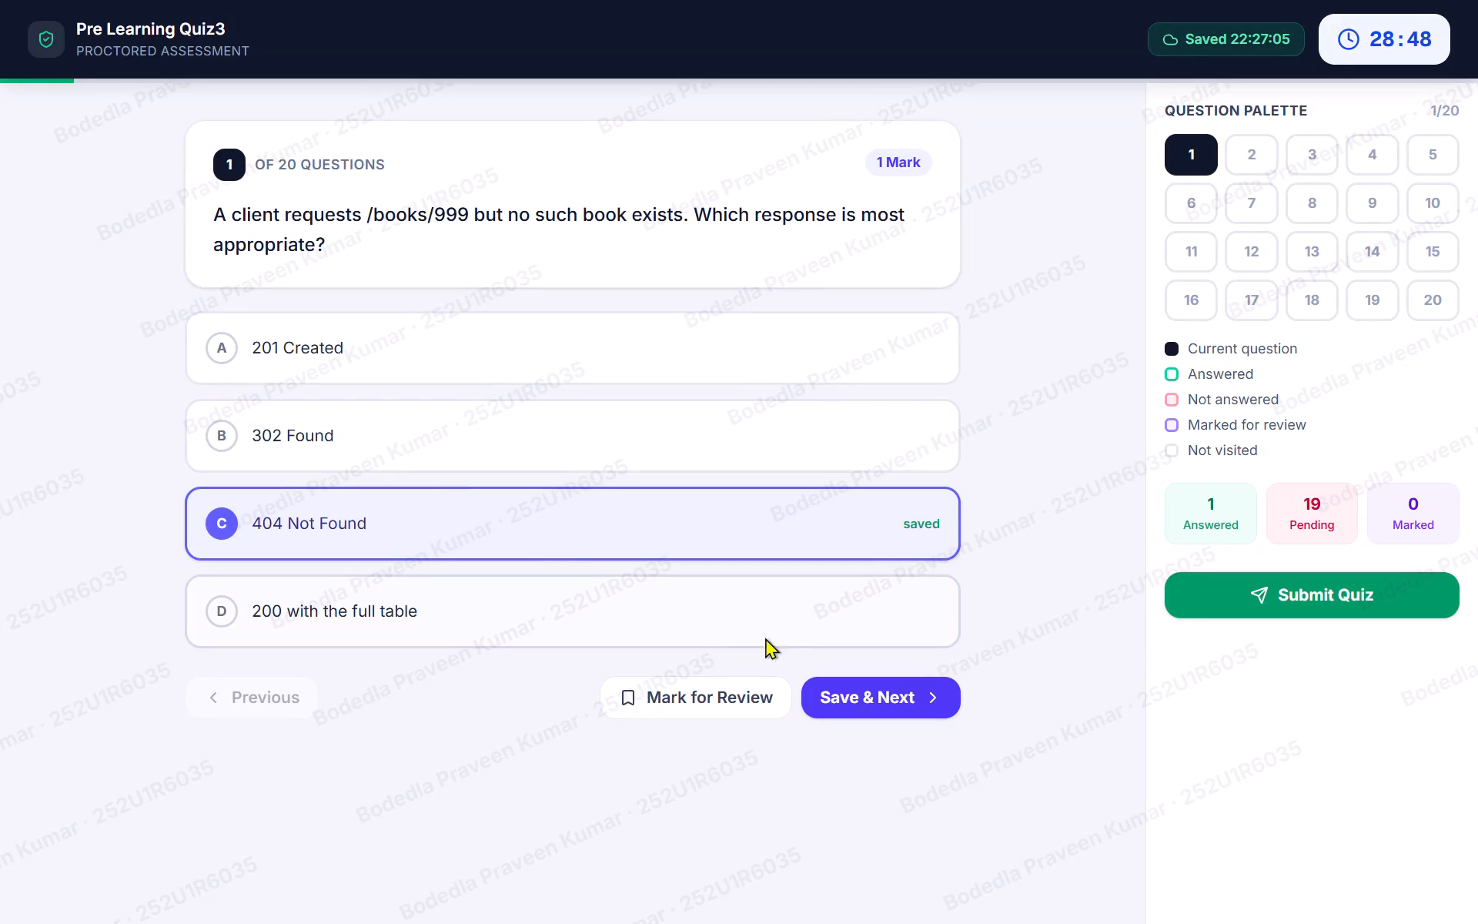
Answer question 2, on the 'no such table: book' SQL error, with "The table was not created or its name is wrong".
left_click(893, 690)
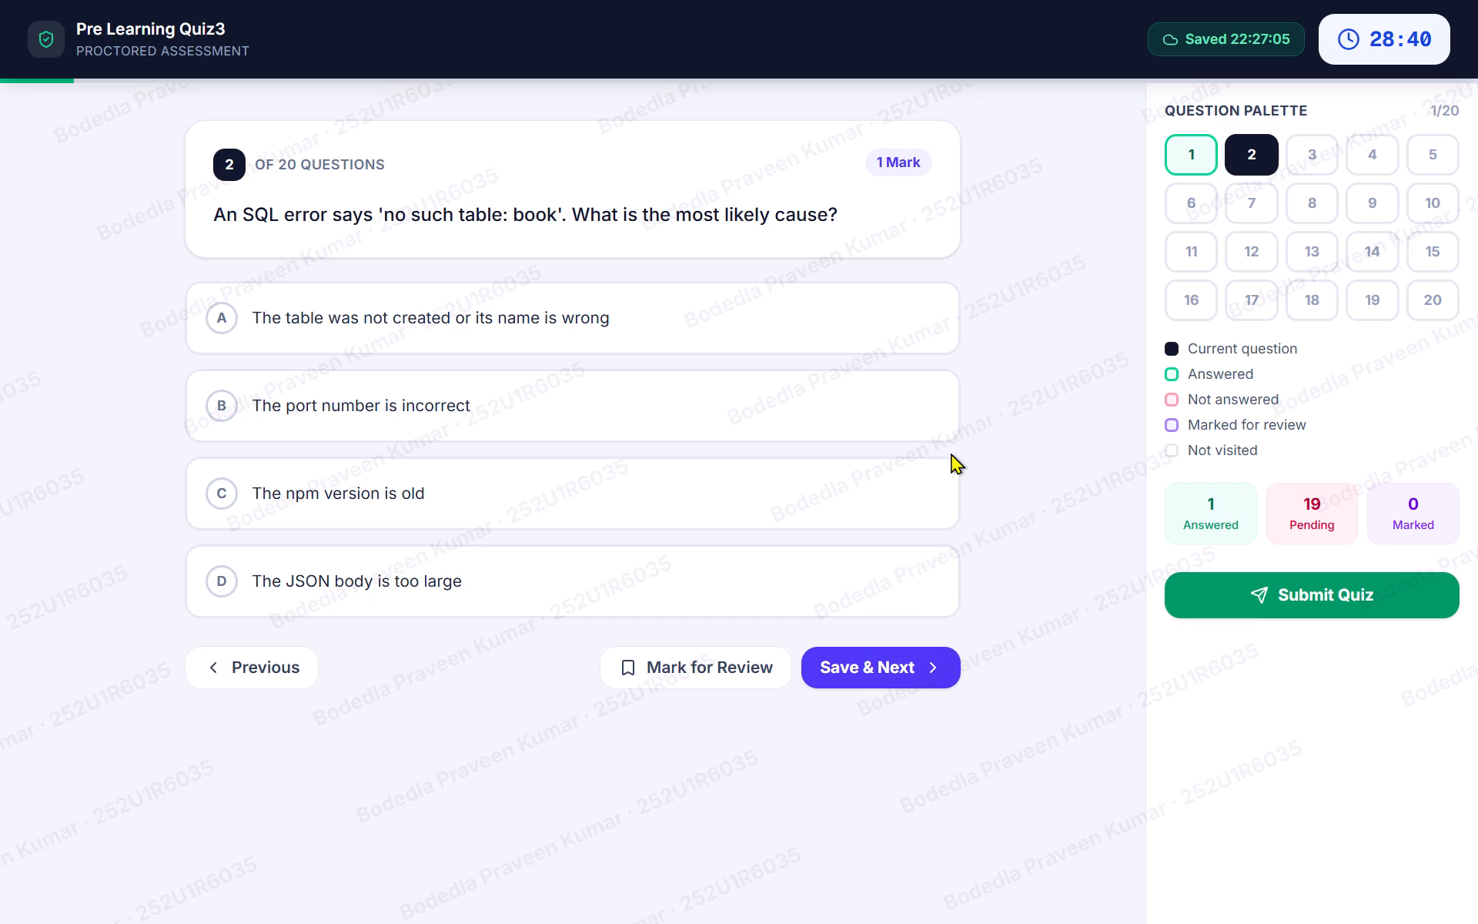
left_click(637, 329)
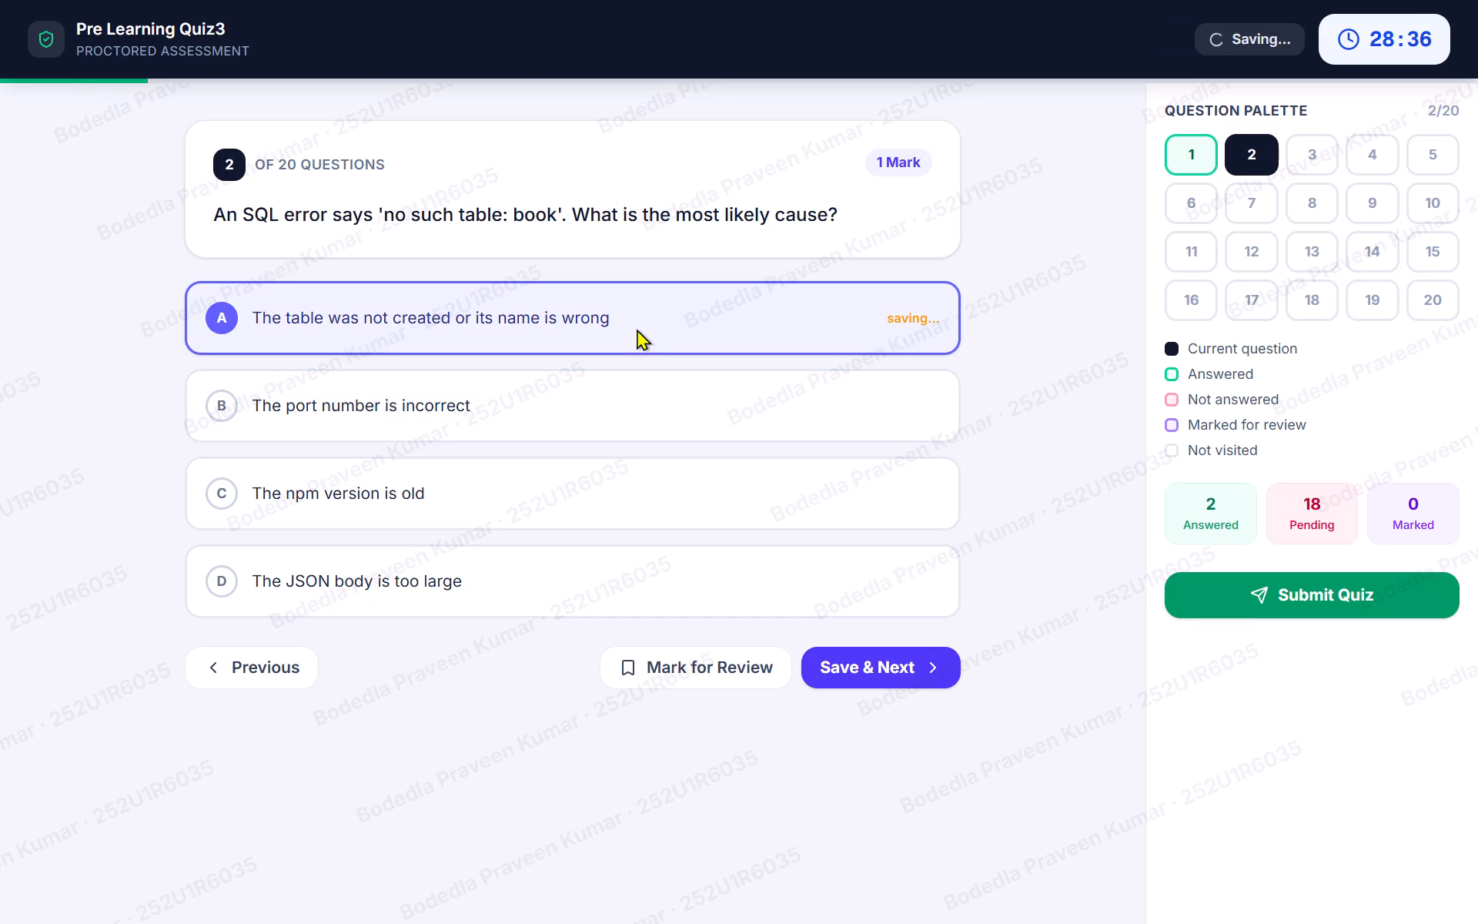
Answer question 3, on filtering books priced from 100 to 500, with WHERE price BETWEEN 100 AND 500.
left_click(923, 674)
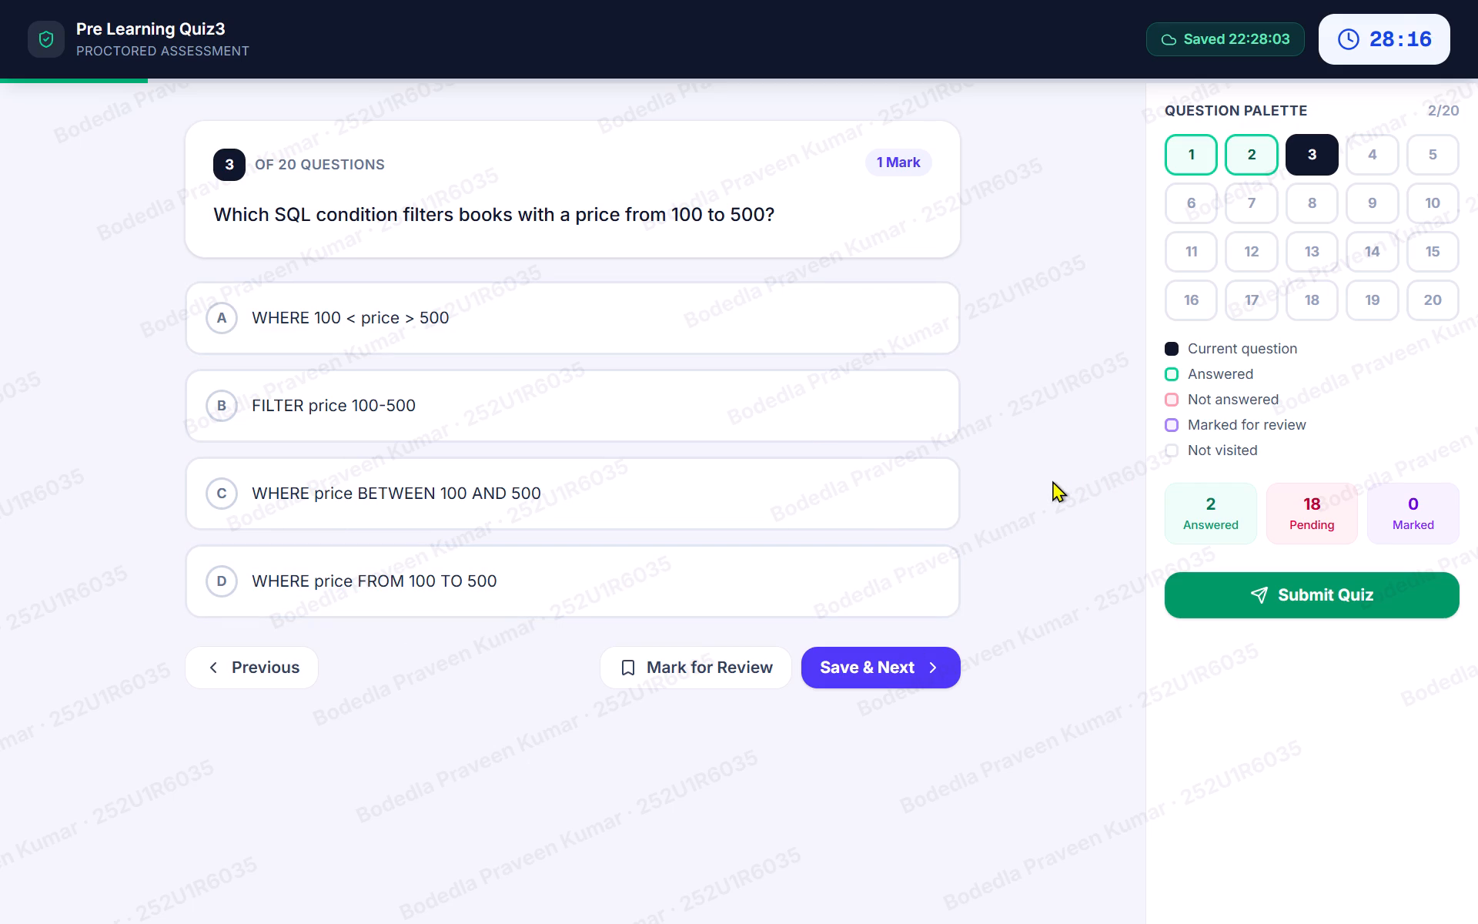
left_click(343, 502)
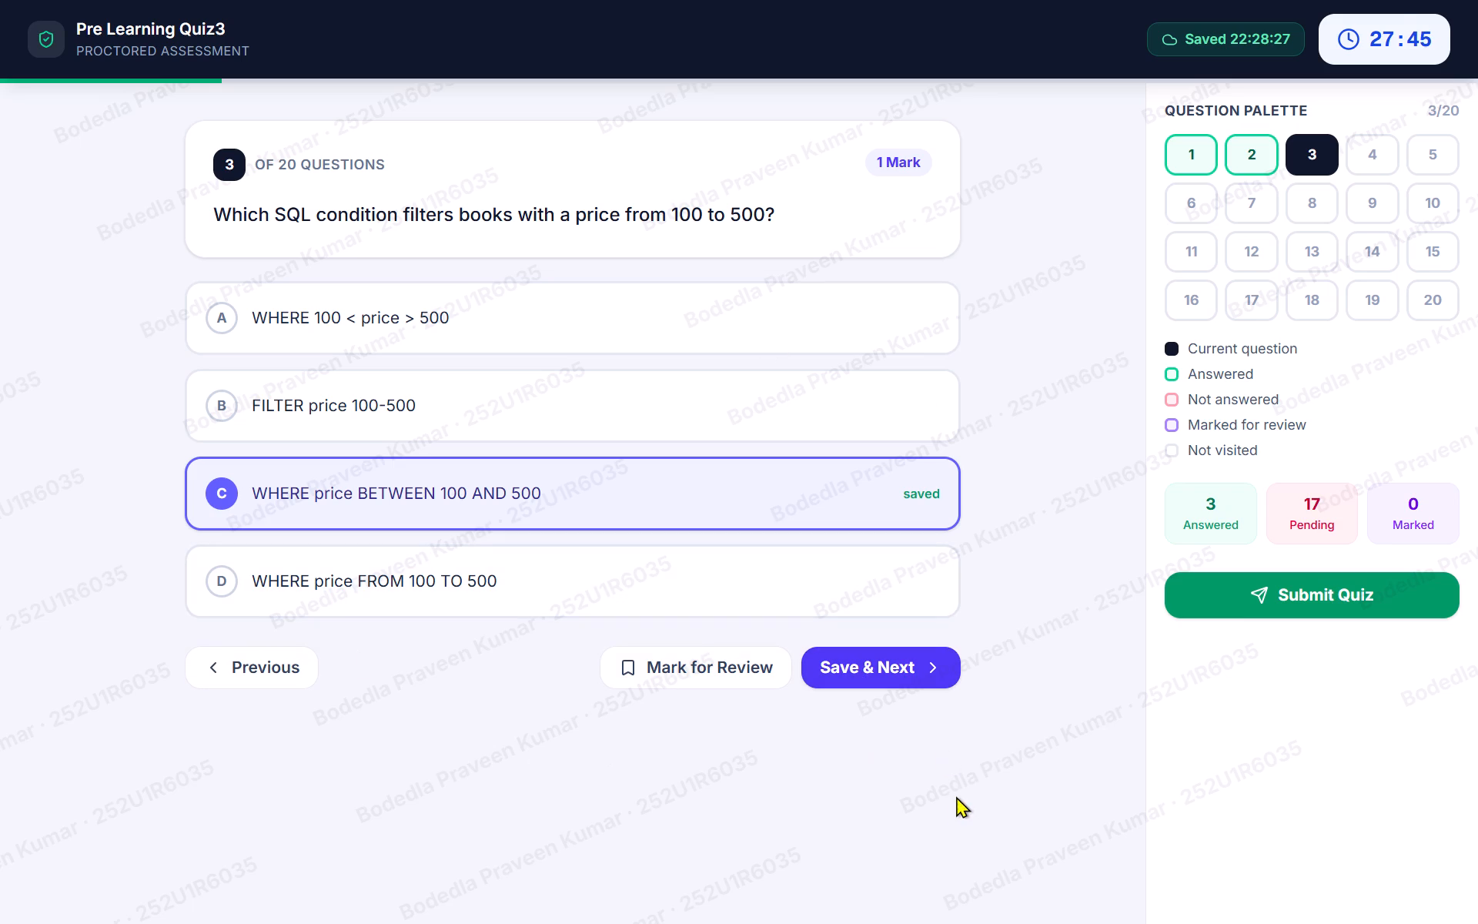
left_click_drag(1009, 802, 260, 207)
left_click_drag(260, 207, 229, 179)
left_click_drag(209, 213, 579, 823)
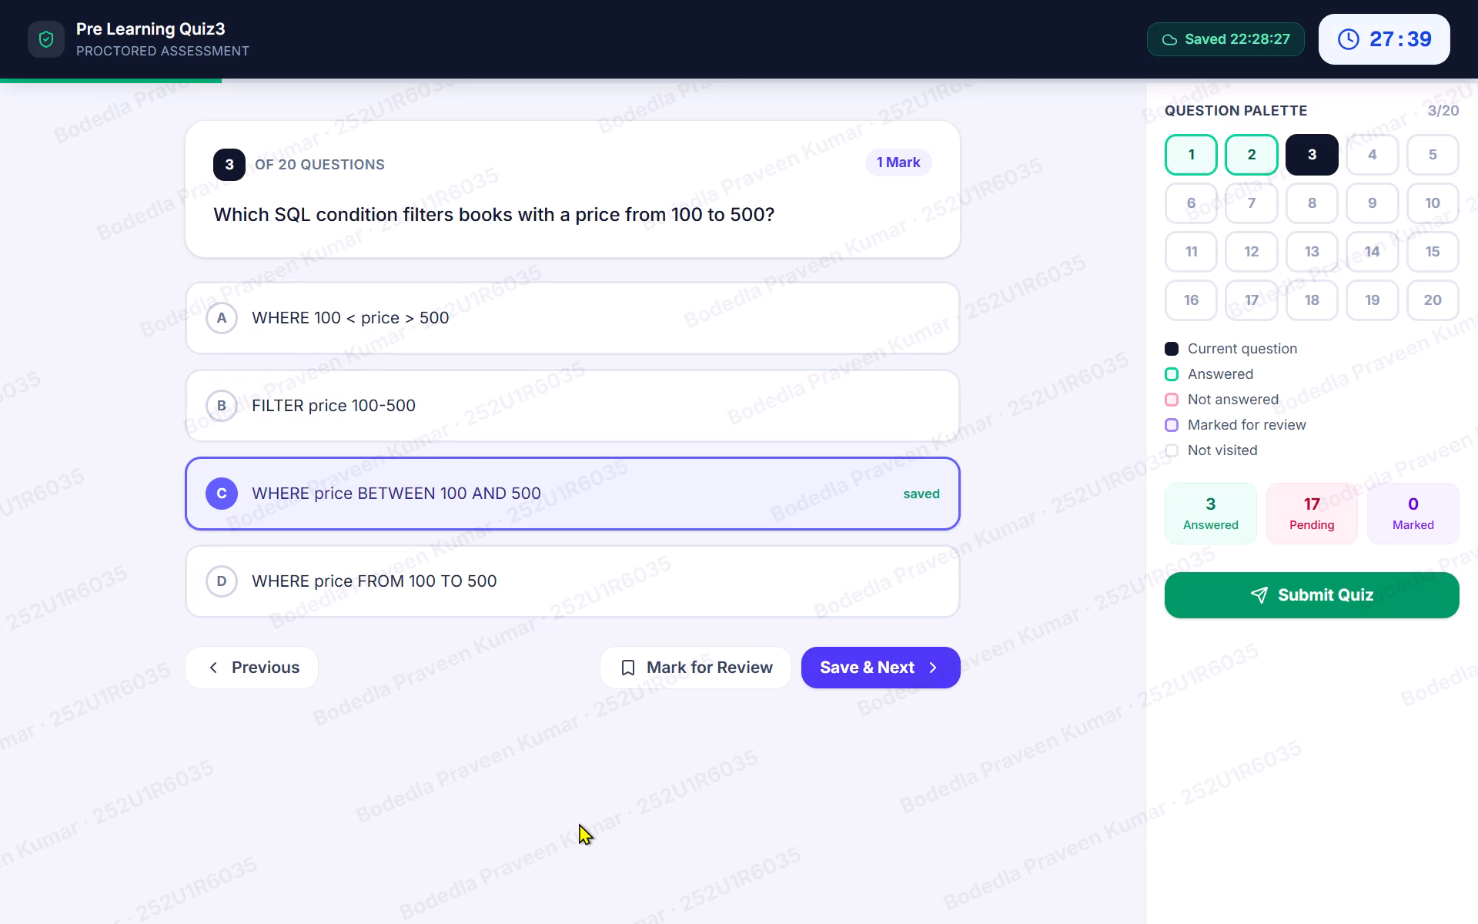
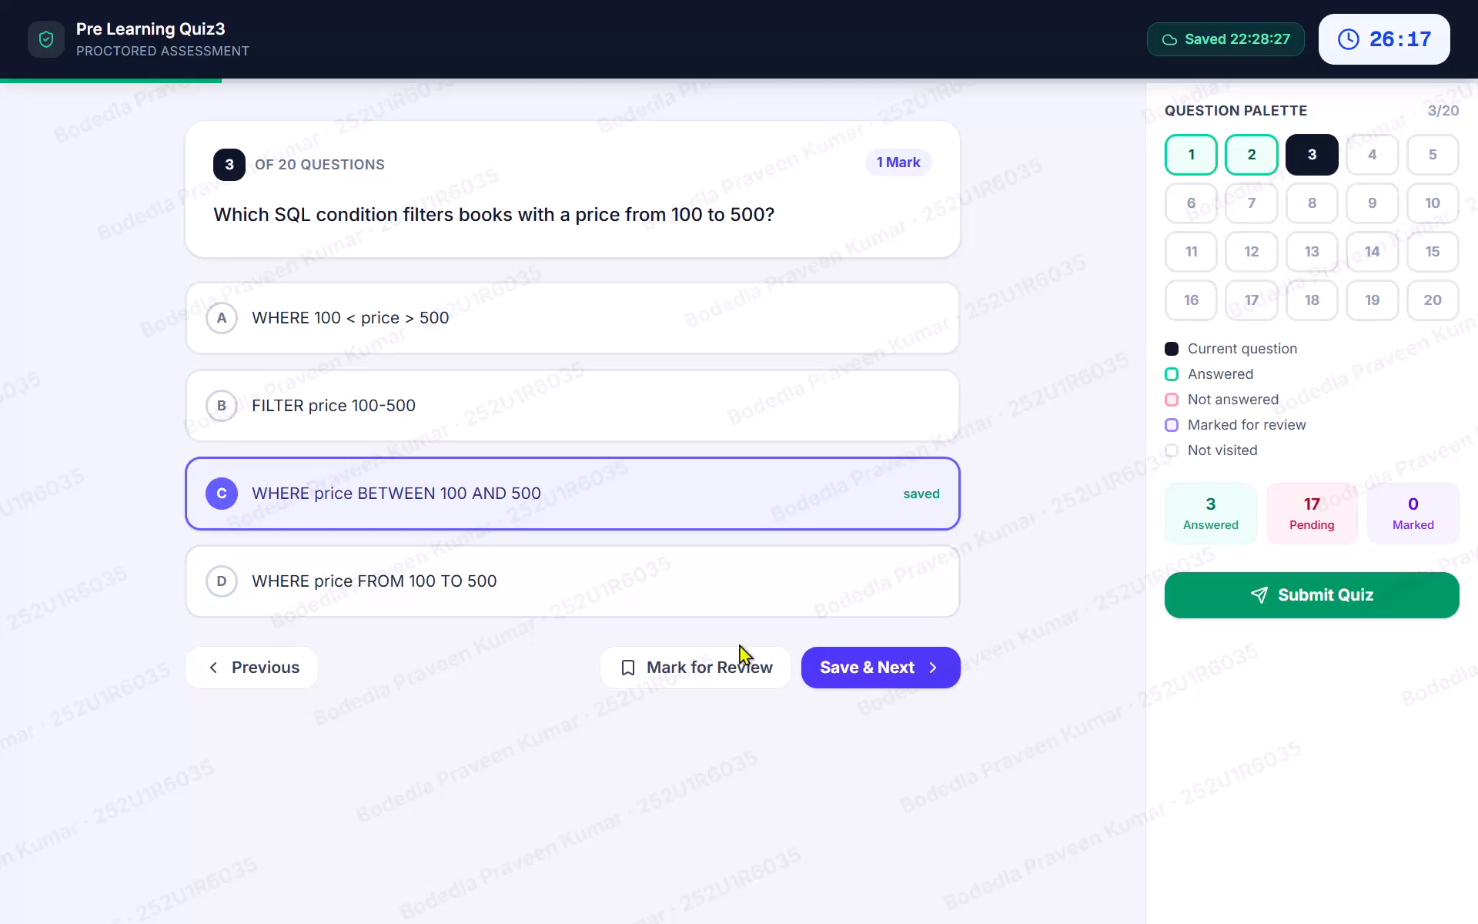
Move on to question 4, on searching titles containing 'node', and answer it with WHERE title LIKE '%node%'.
left_click(821, 674)
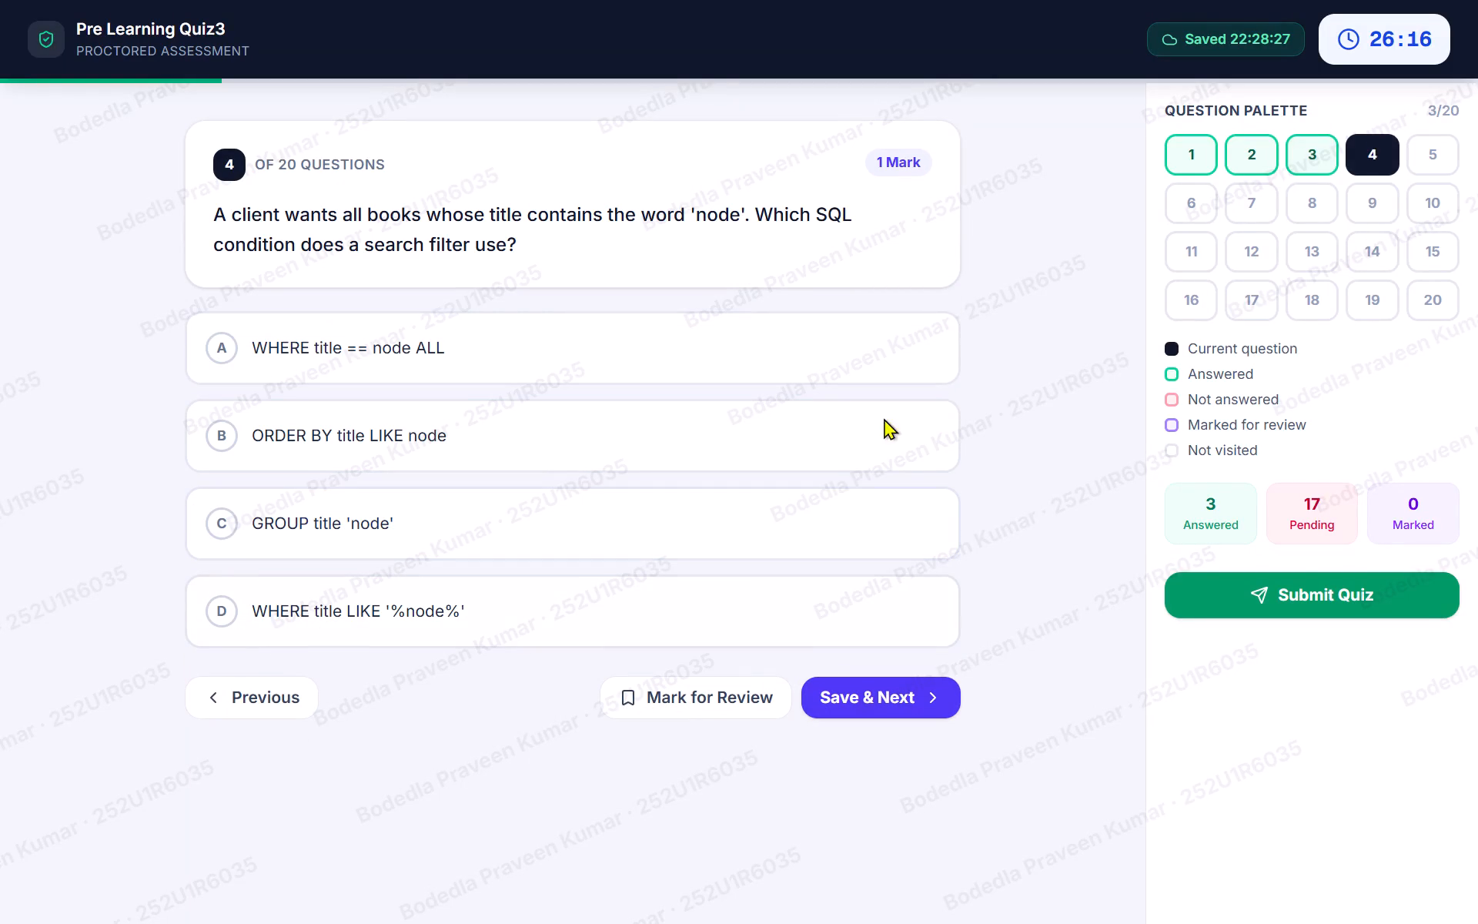
left_click_drag(212, 178, 590, 290)
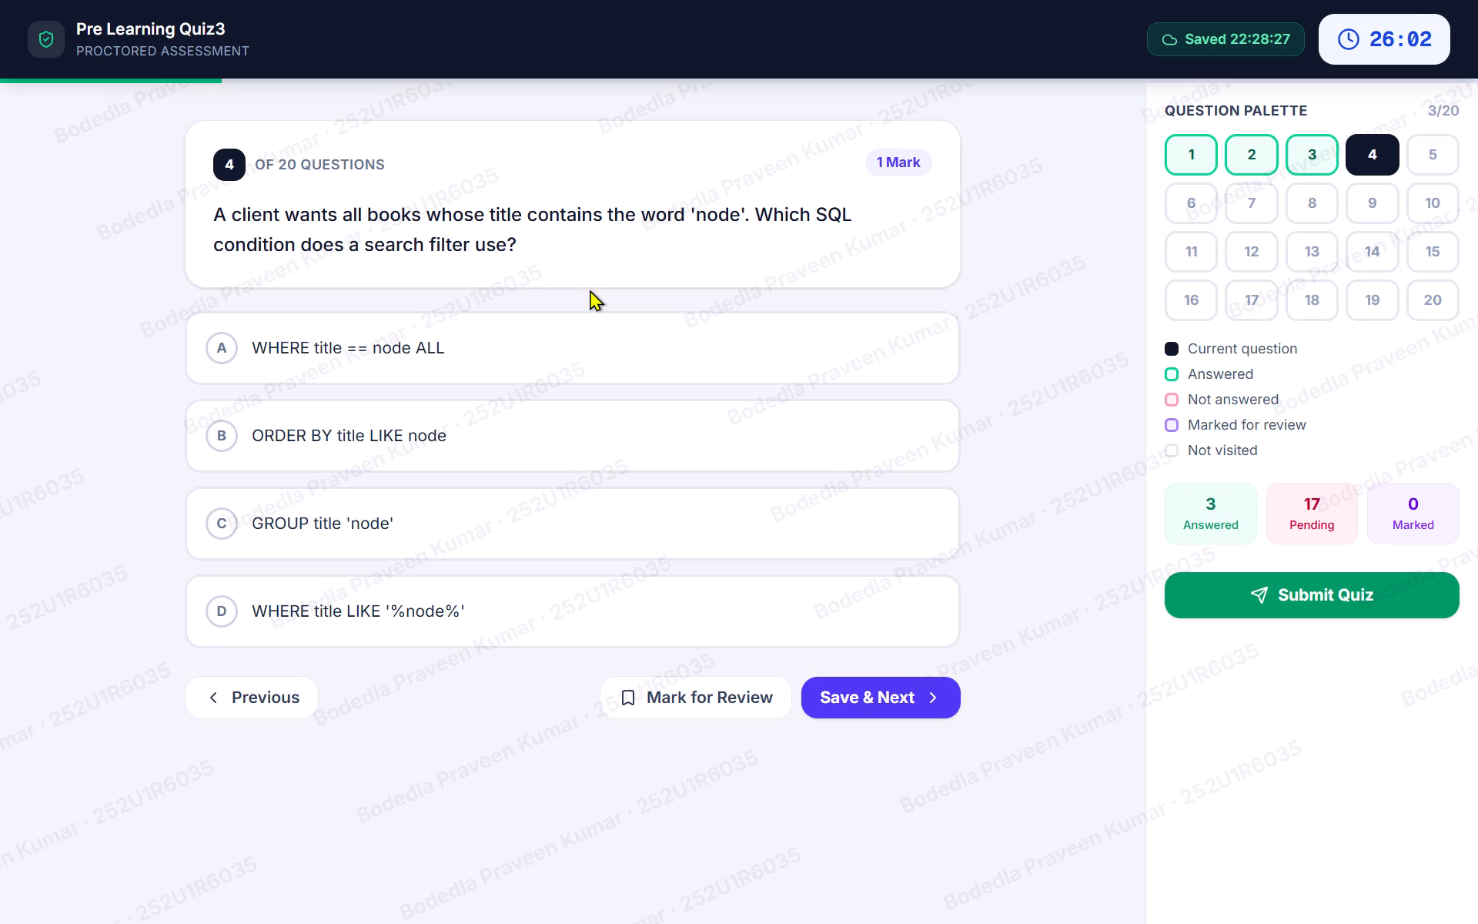
left_click(506, 637)
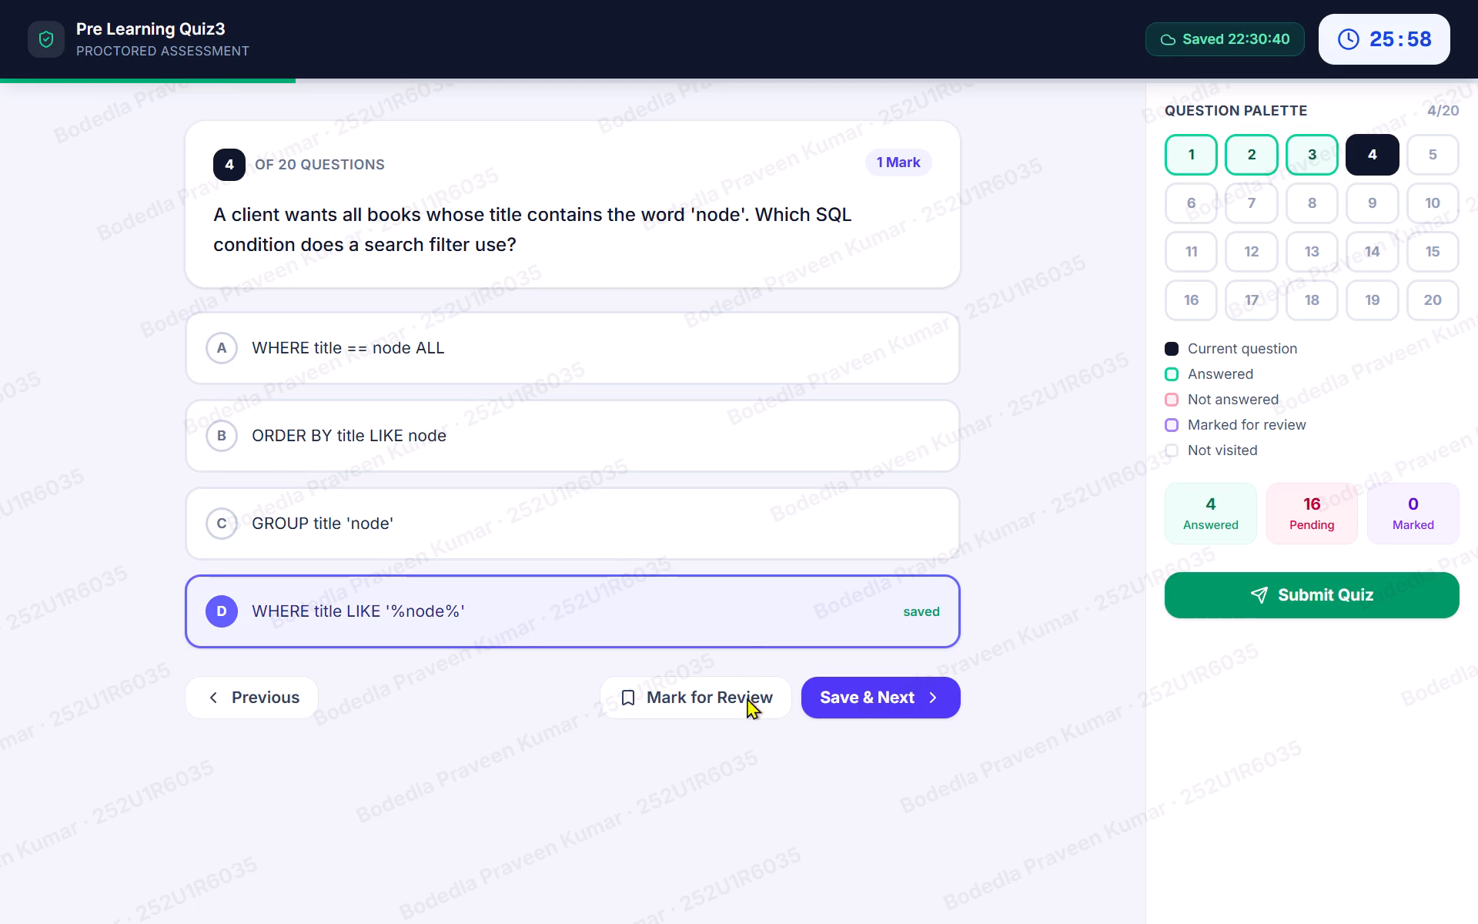
left_click(871, 698)
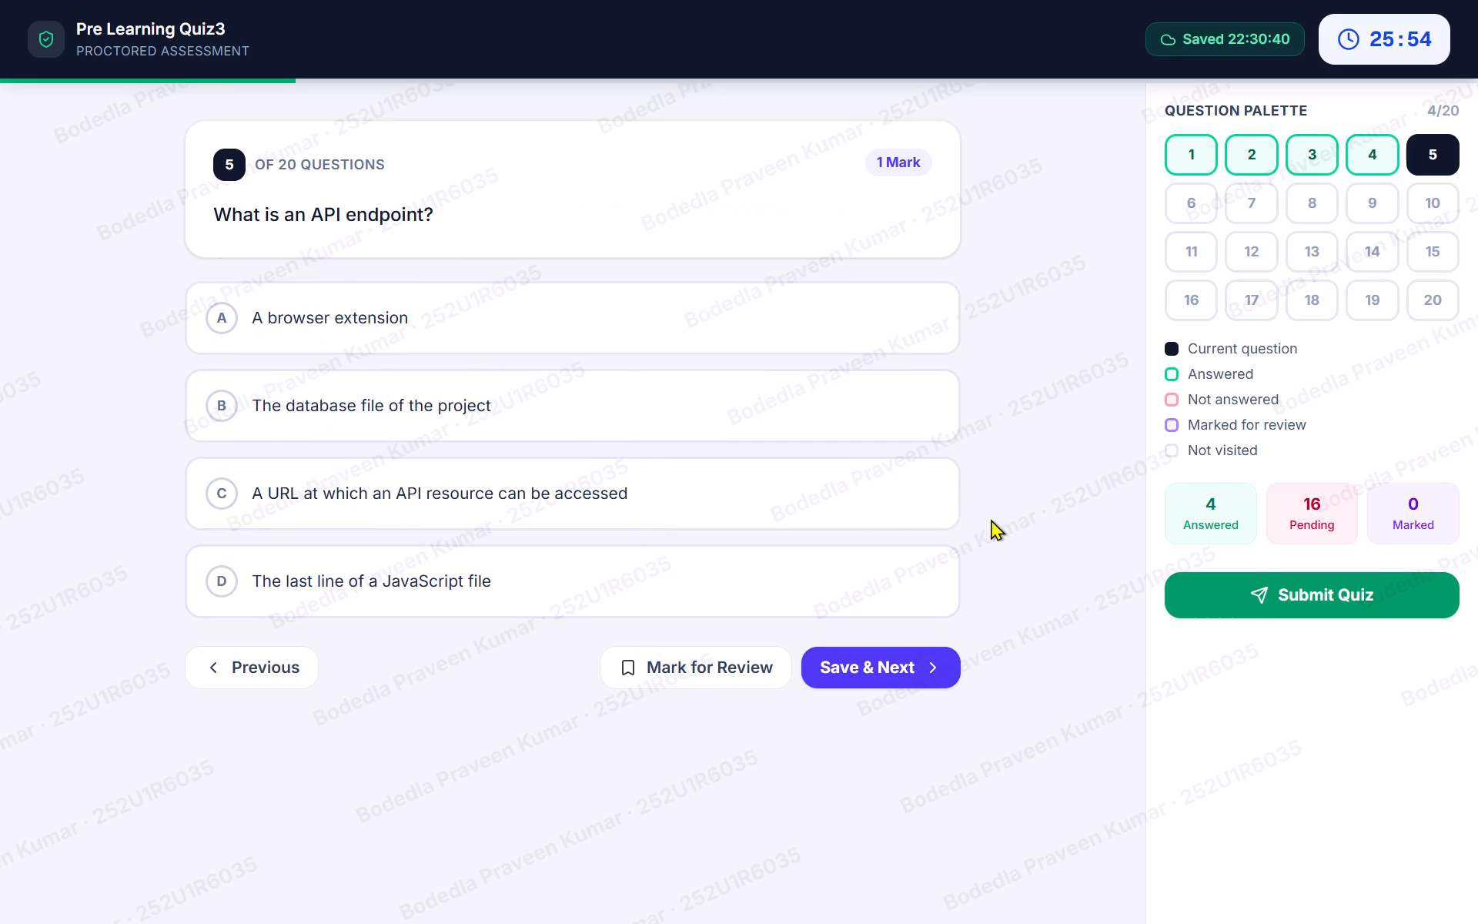
Answer question 5, on what an API endpoint is, with "A URL at which an API resource can be accessed".
left_click(735, 502)
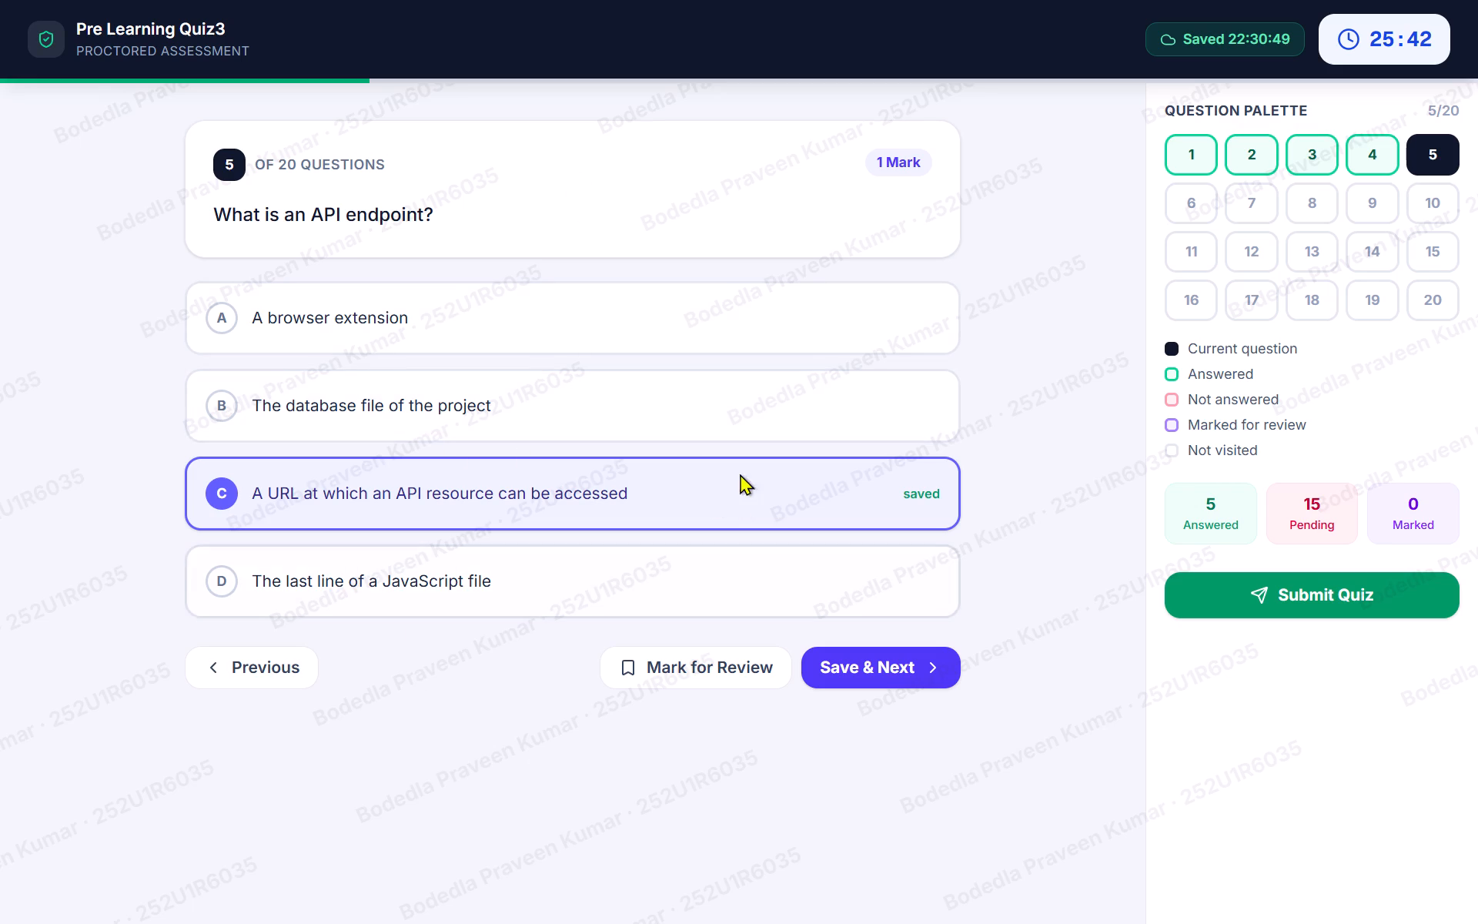
left_click(884, 672)
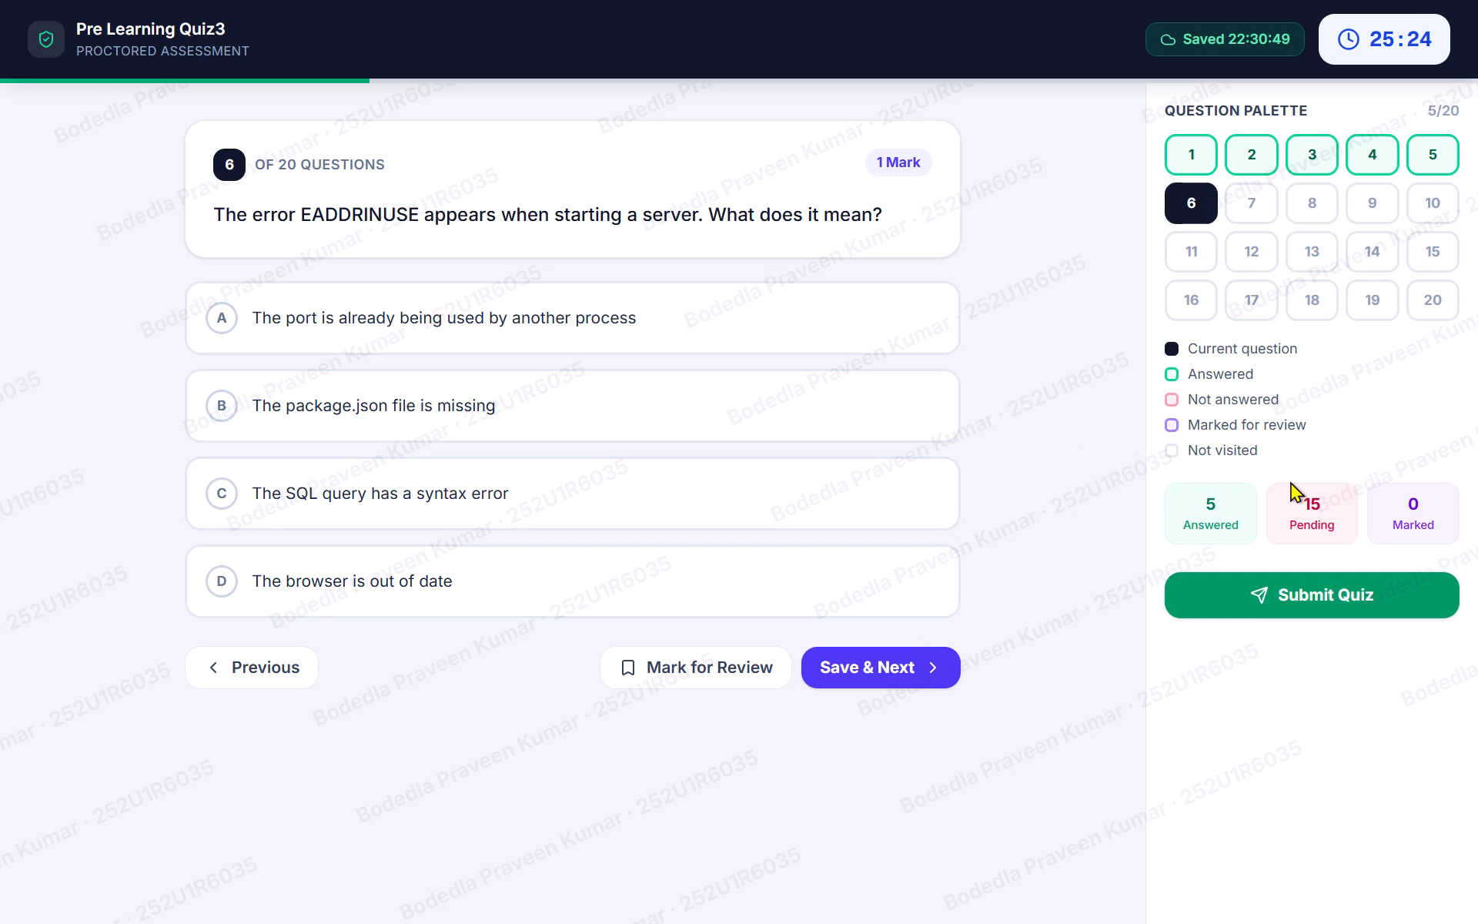
Answer question 6, on the EADDRINUSE server error, with "The port is already being used by another process".
left_click(692, 382)
left_click(570, 330)
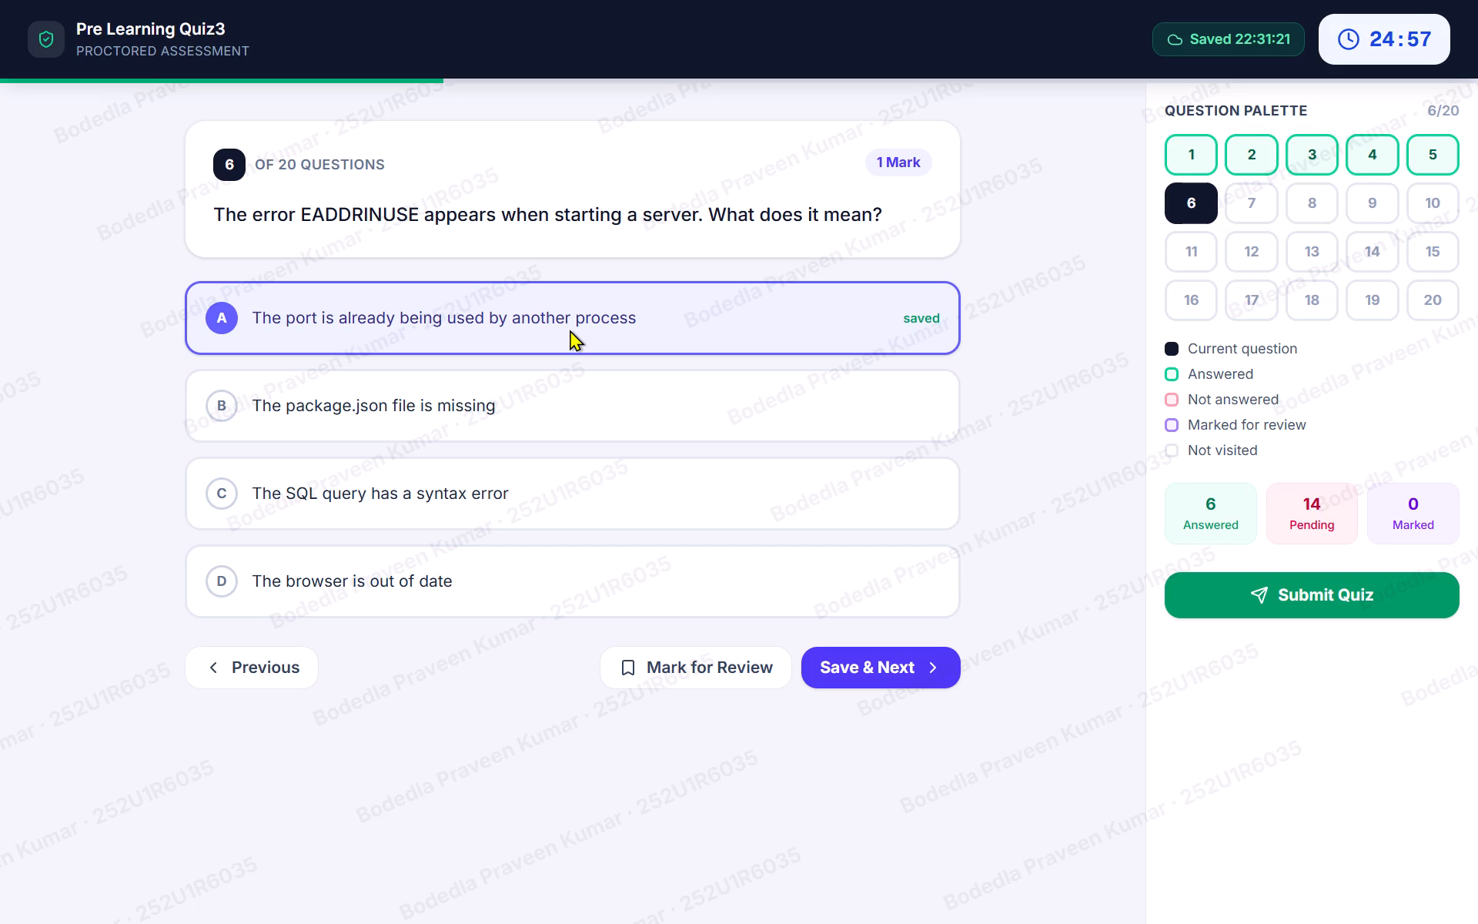
left_click(857, 658)
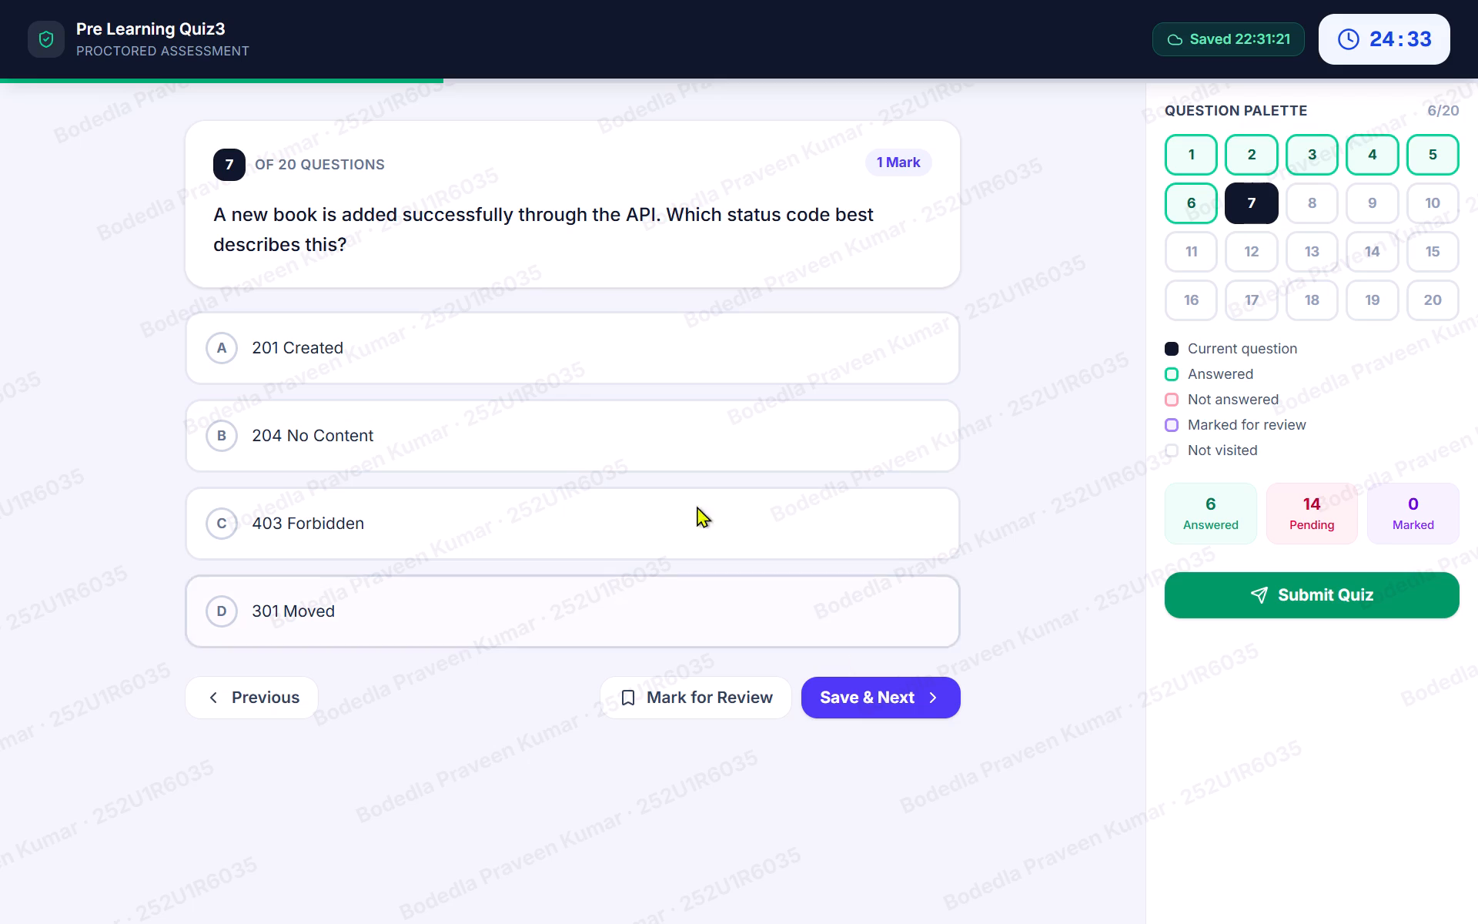
Answer question 7, on the status code for a book added successfully through the API, with "201 Created".
left_click(479, 356)
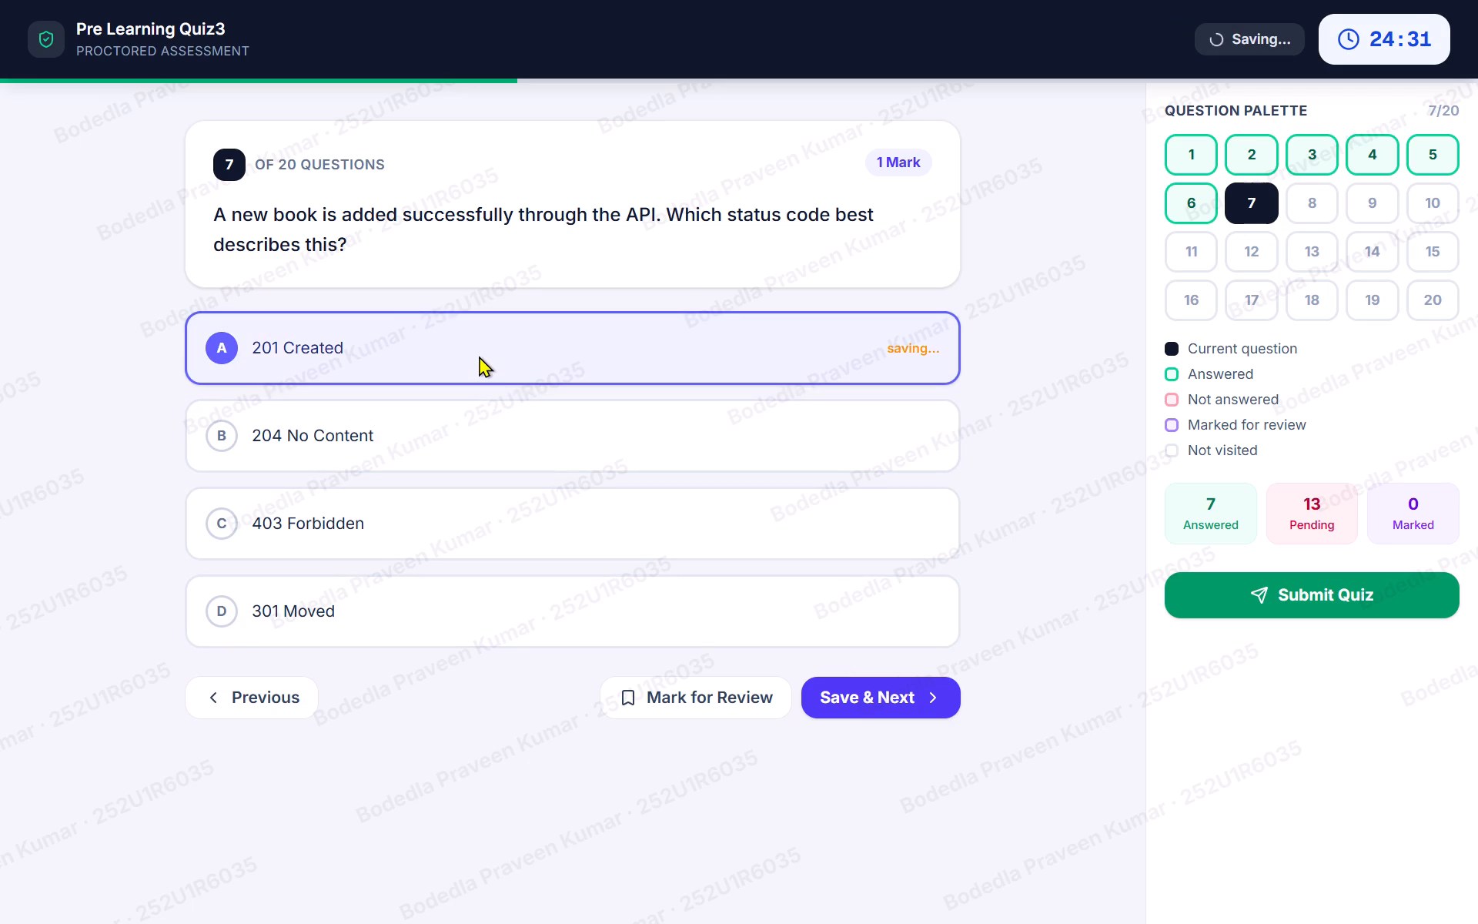
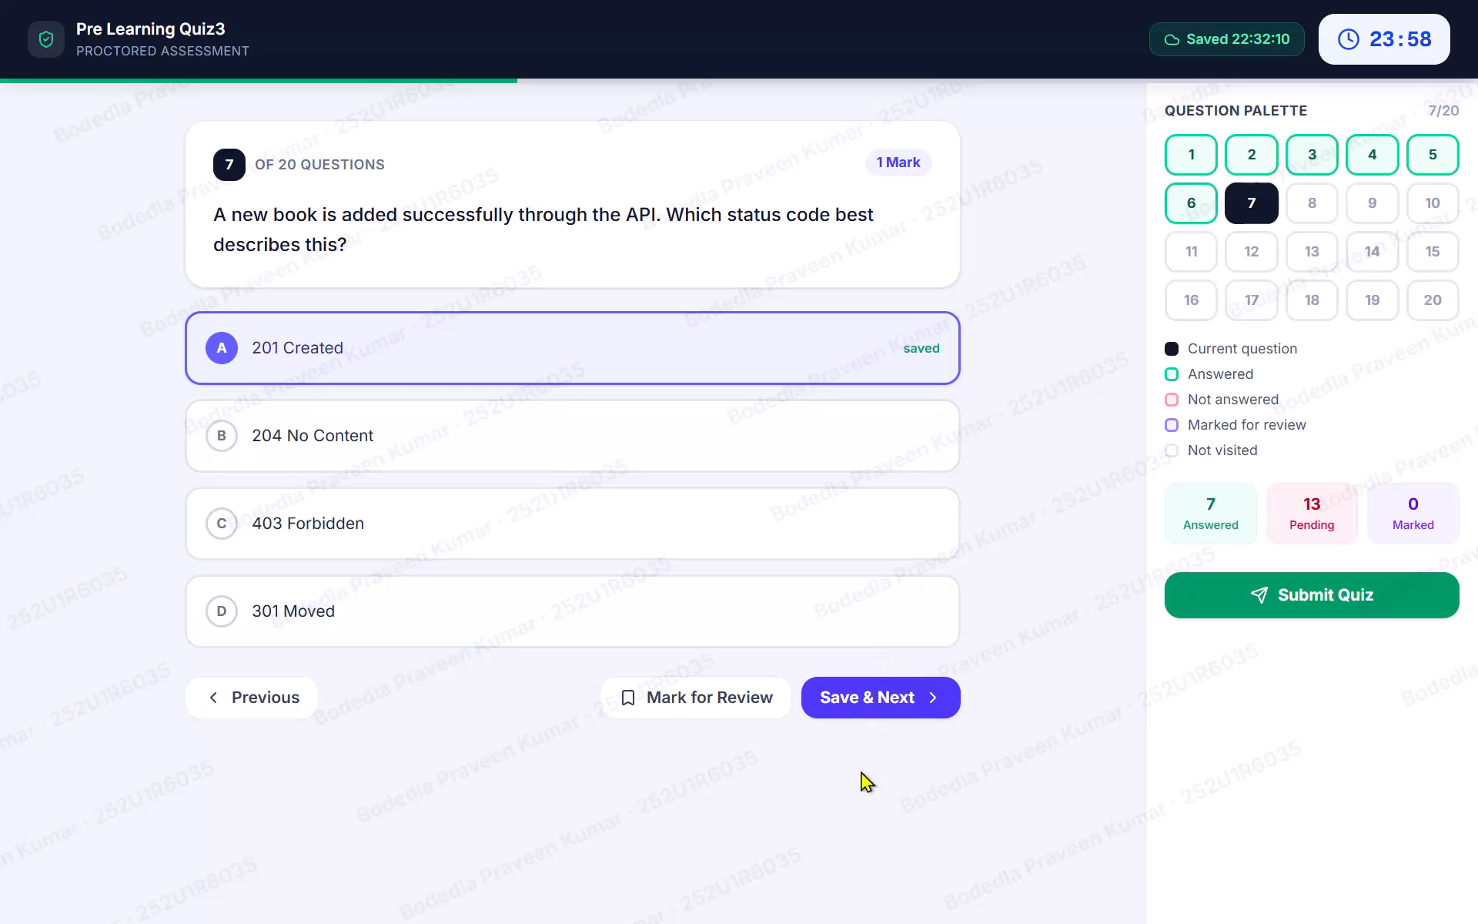
Answer question 8, on the SQL clause that sorts a query's result, with "ORDER BY".
left_click(873, 698)
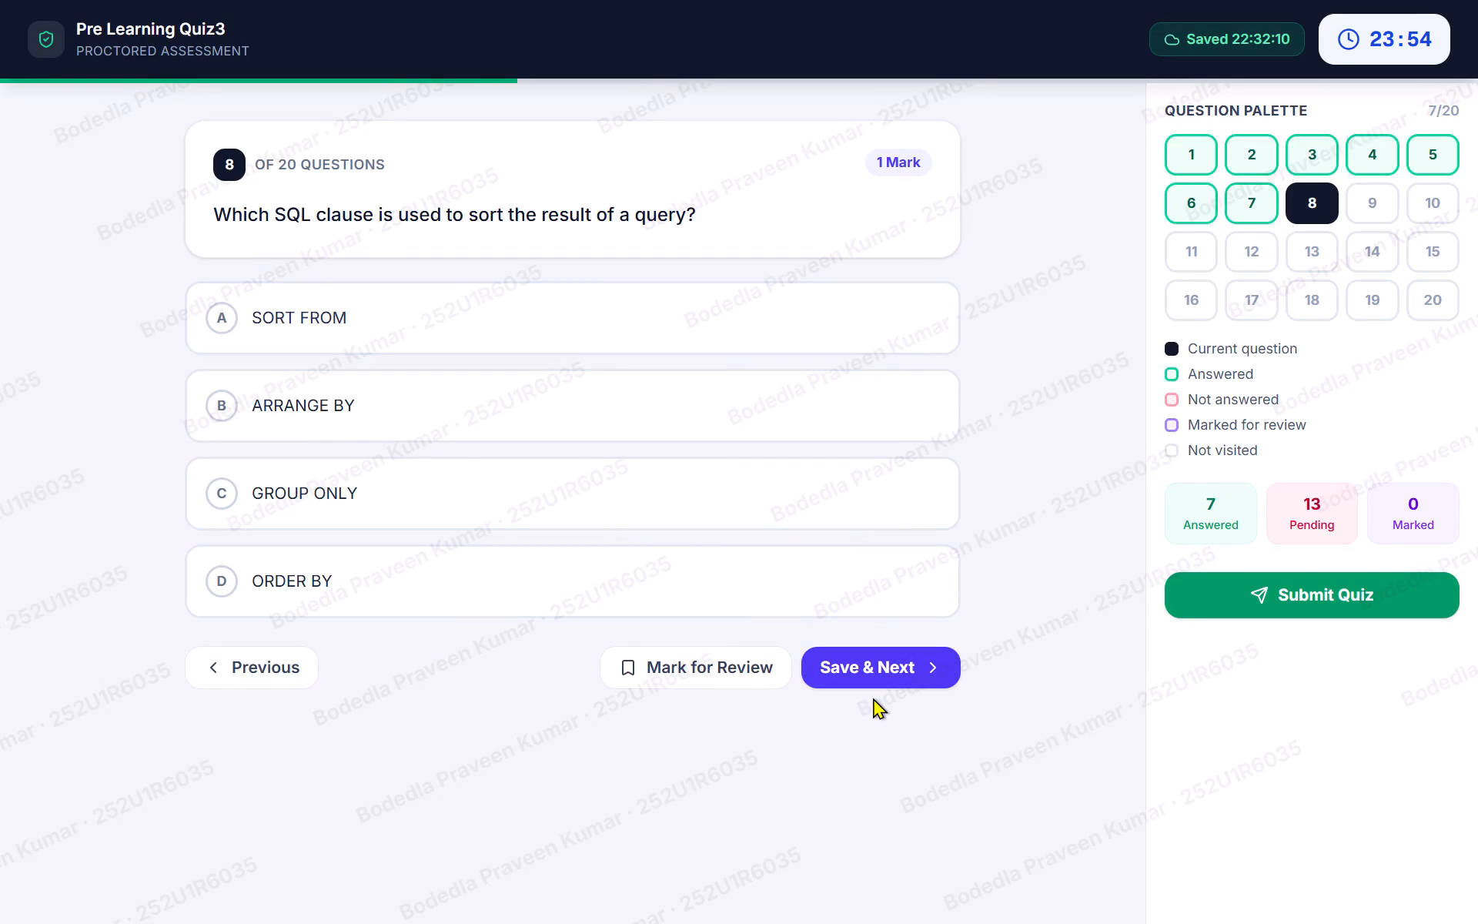
left_click(396, 567)
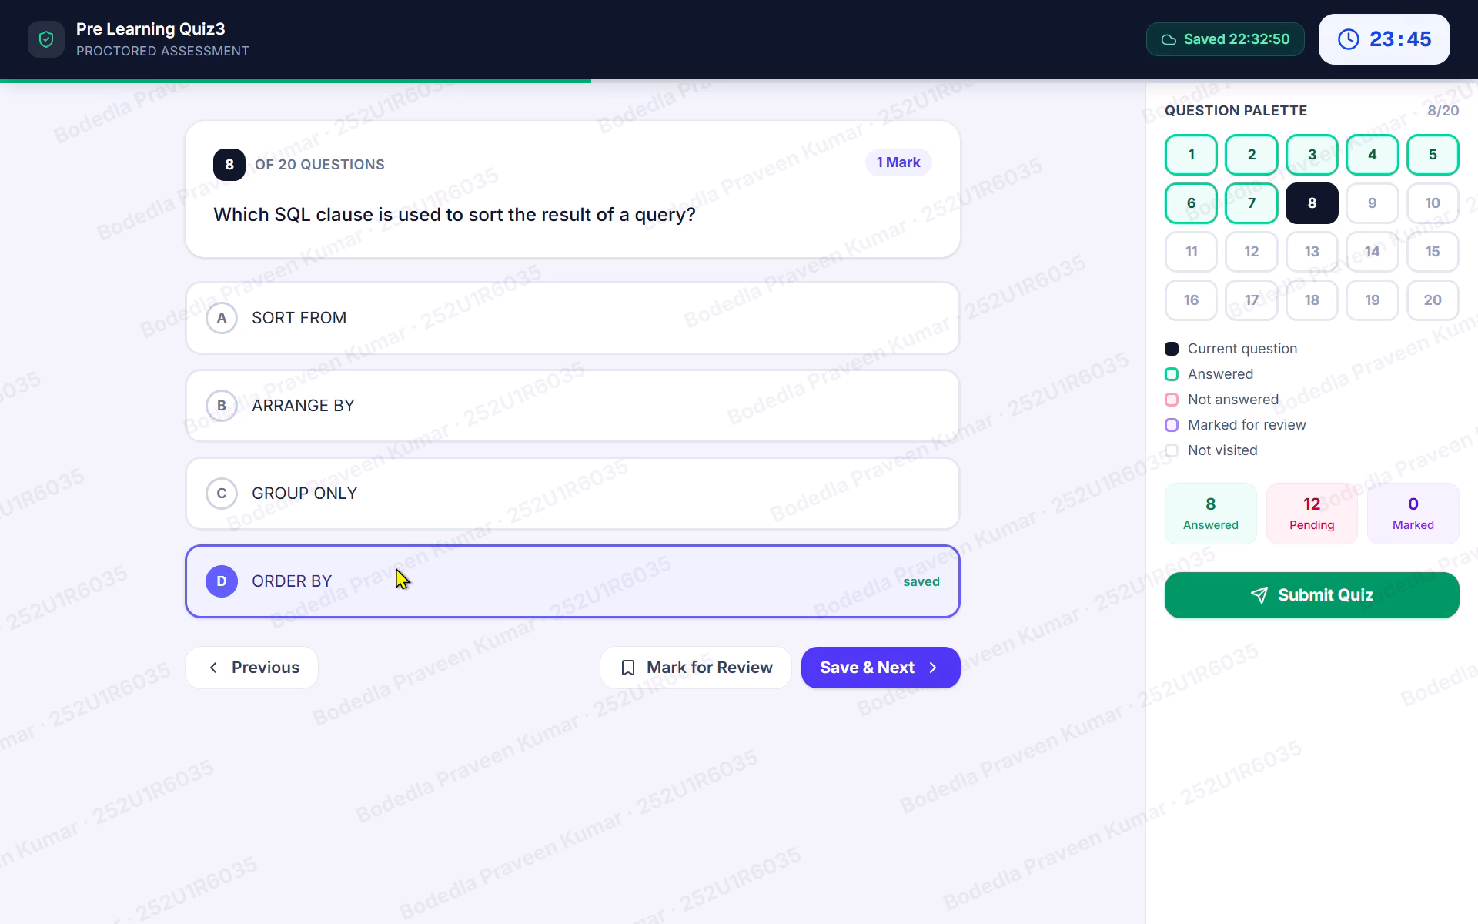
Answer question 9, on the status code for an unexpected error in the server code, with "500 Internal Server Error".
left_click(871, 658)
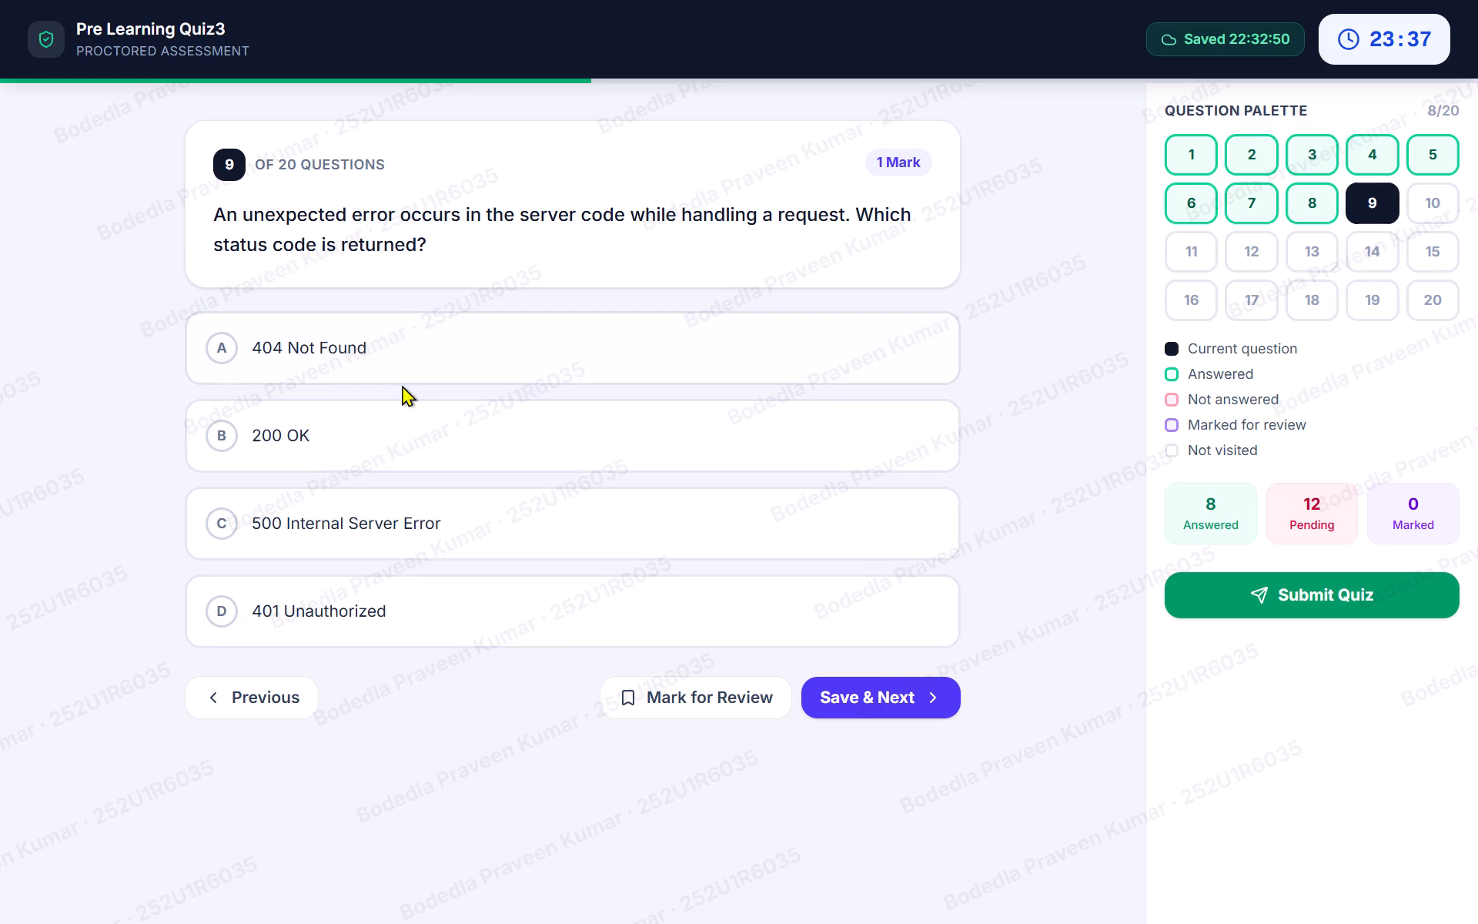
left_click(397, 523)
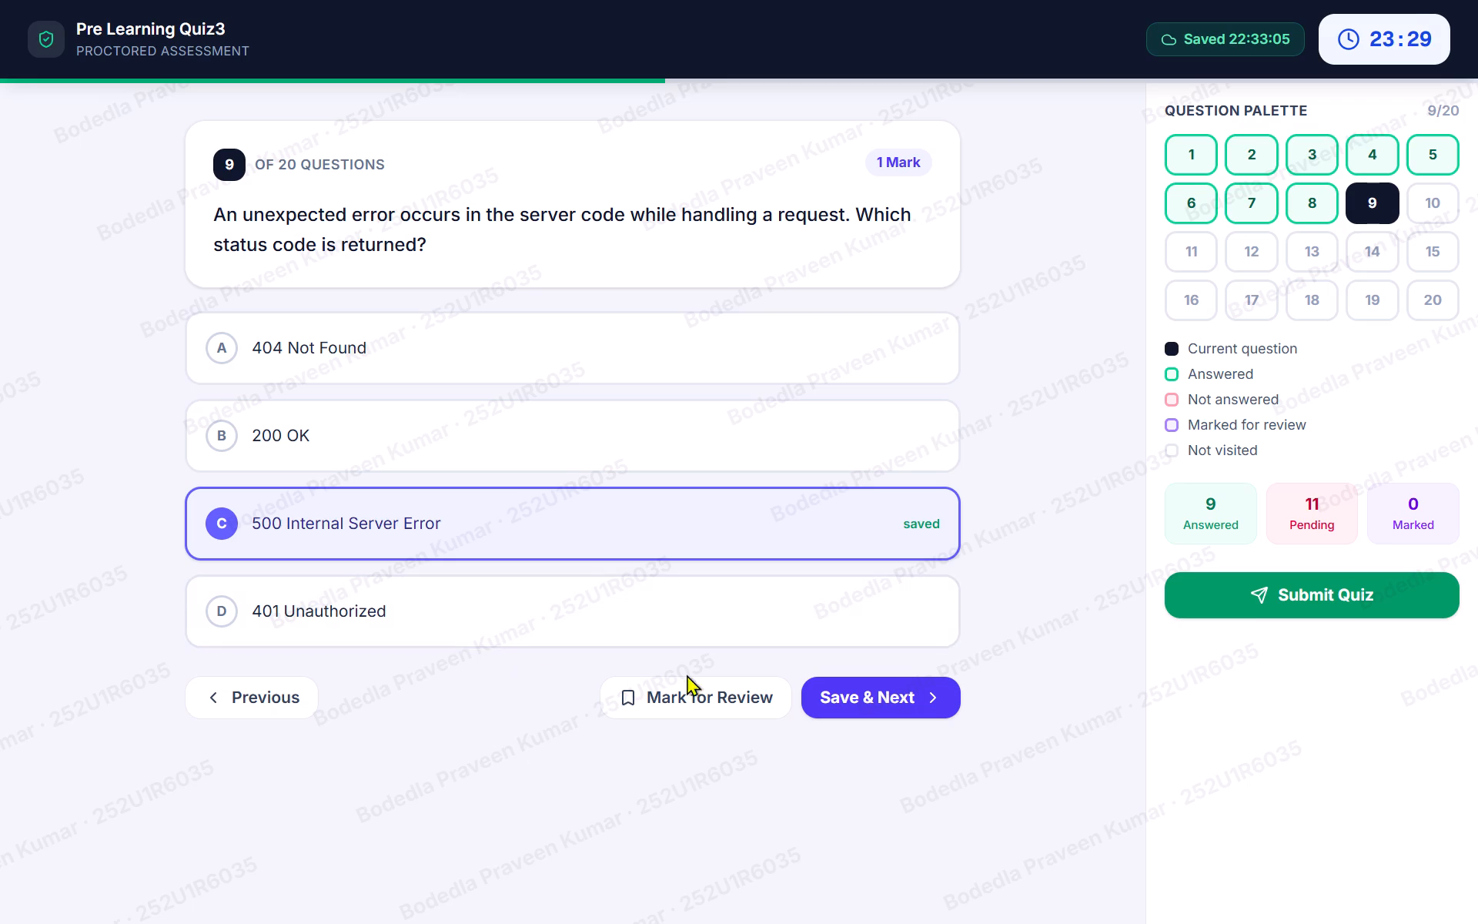
Answer question 10, on the Express method handling GET requests for /books, with "app.get('/books', handler)".
left_click(844, 693)
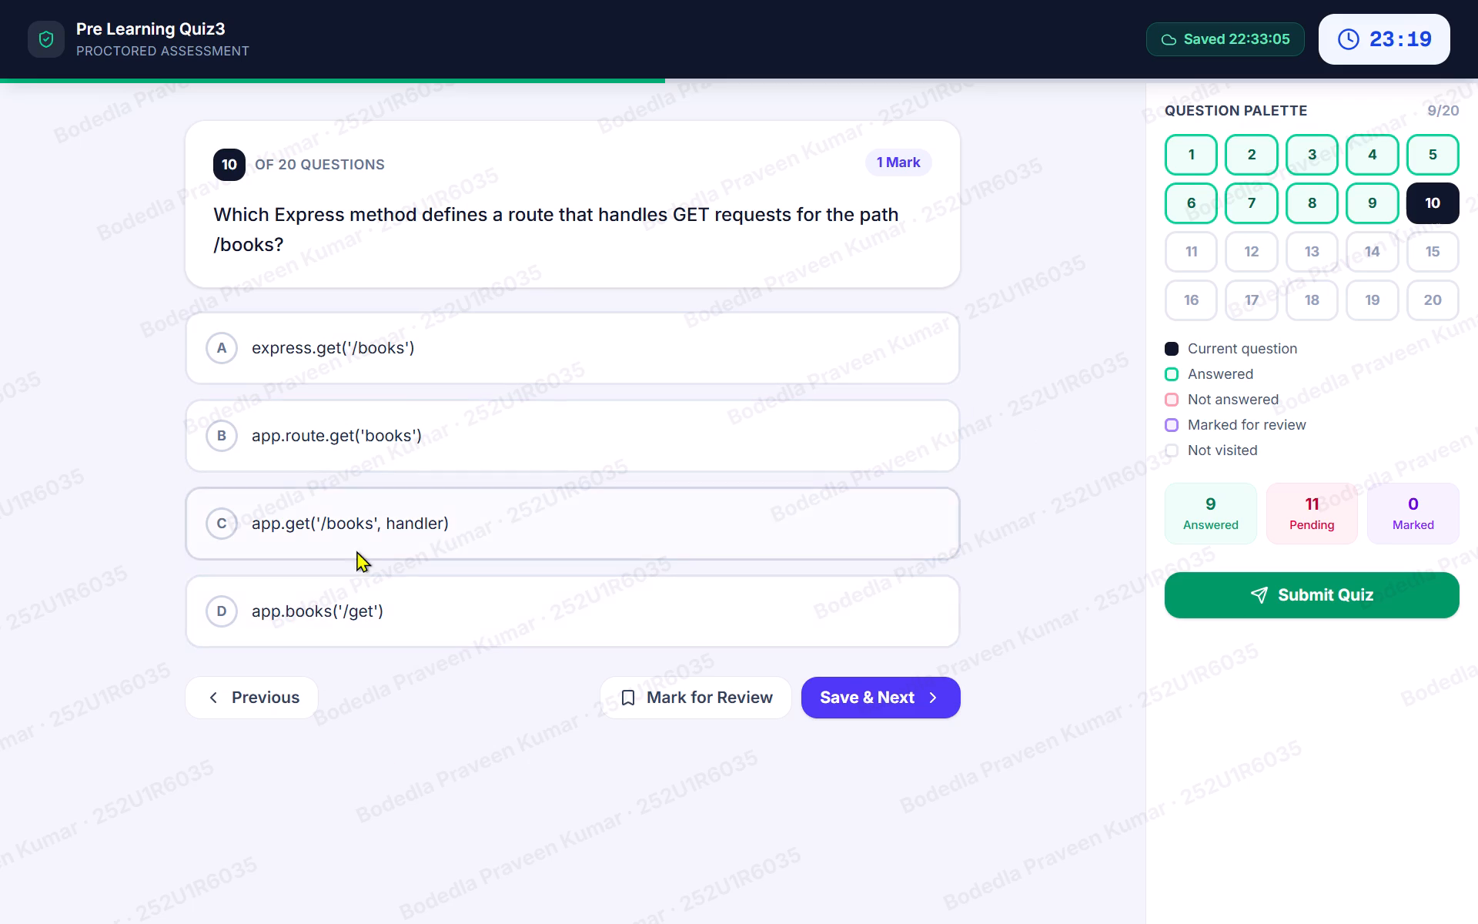
left_click(386, 520)
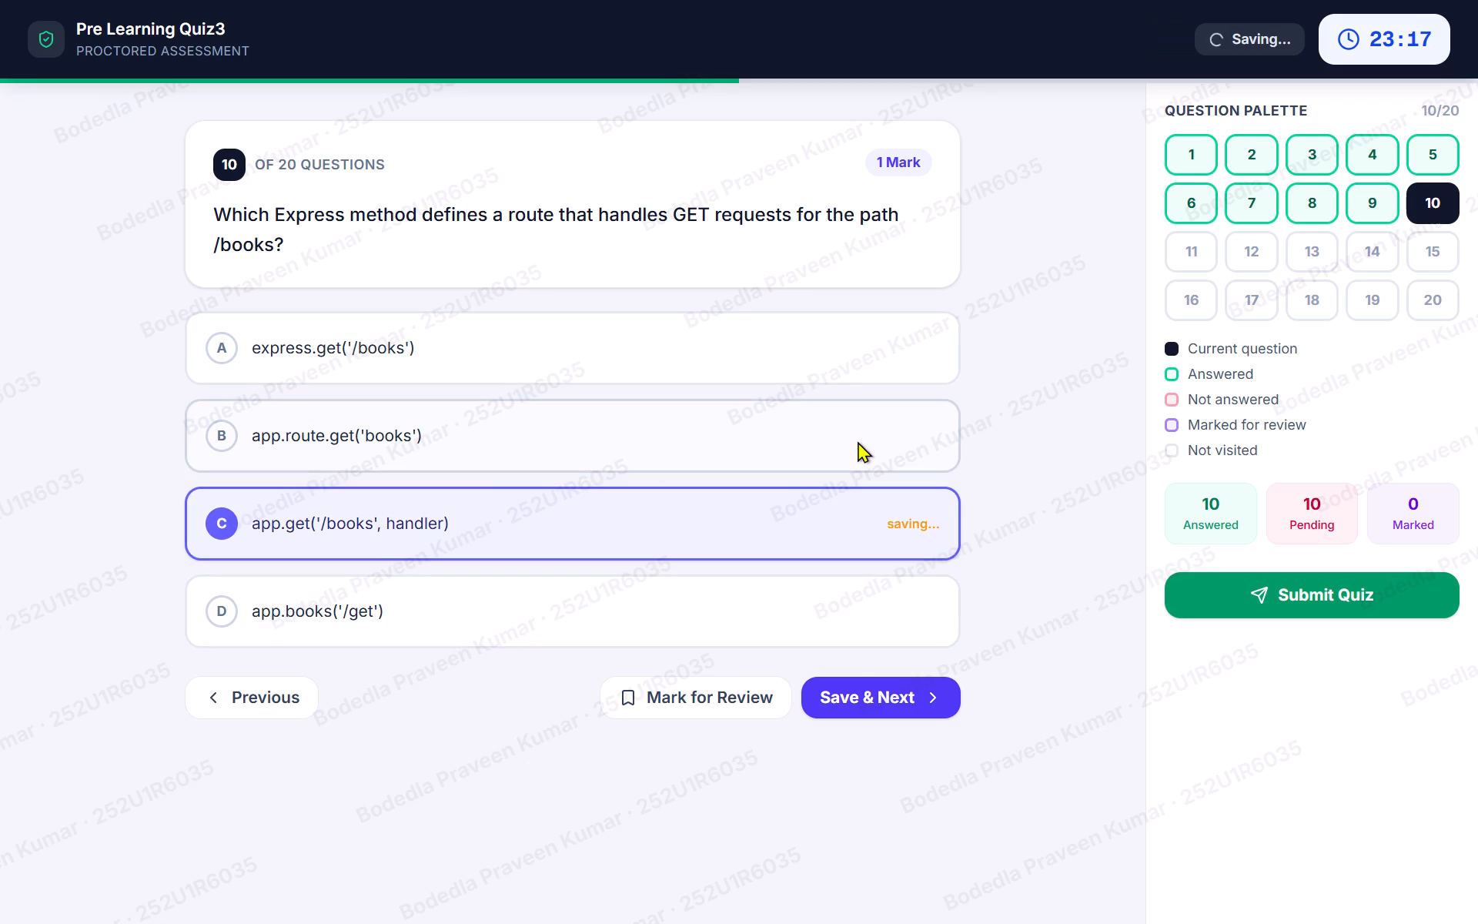
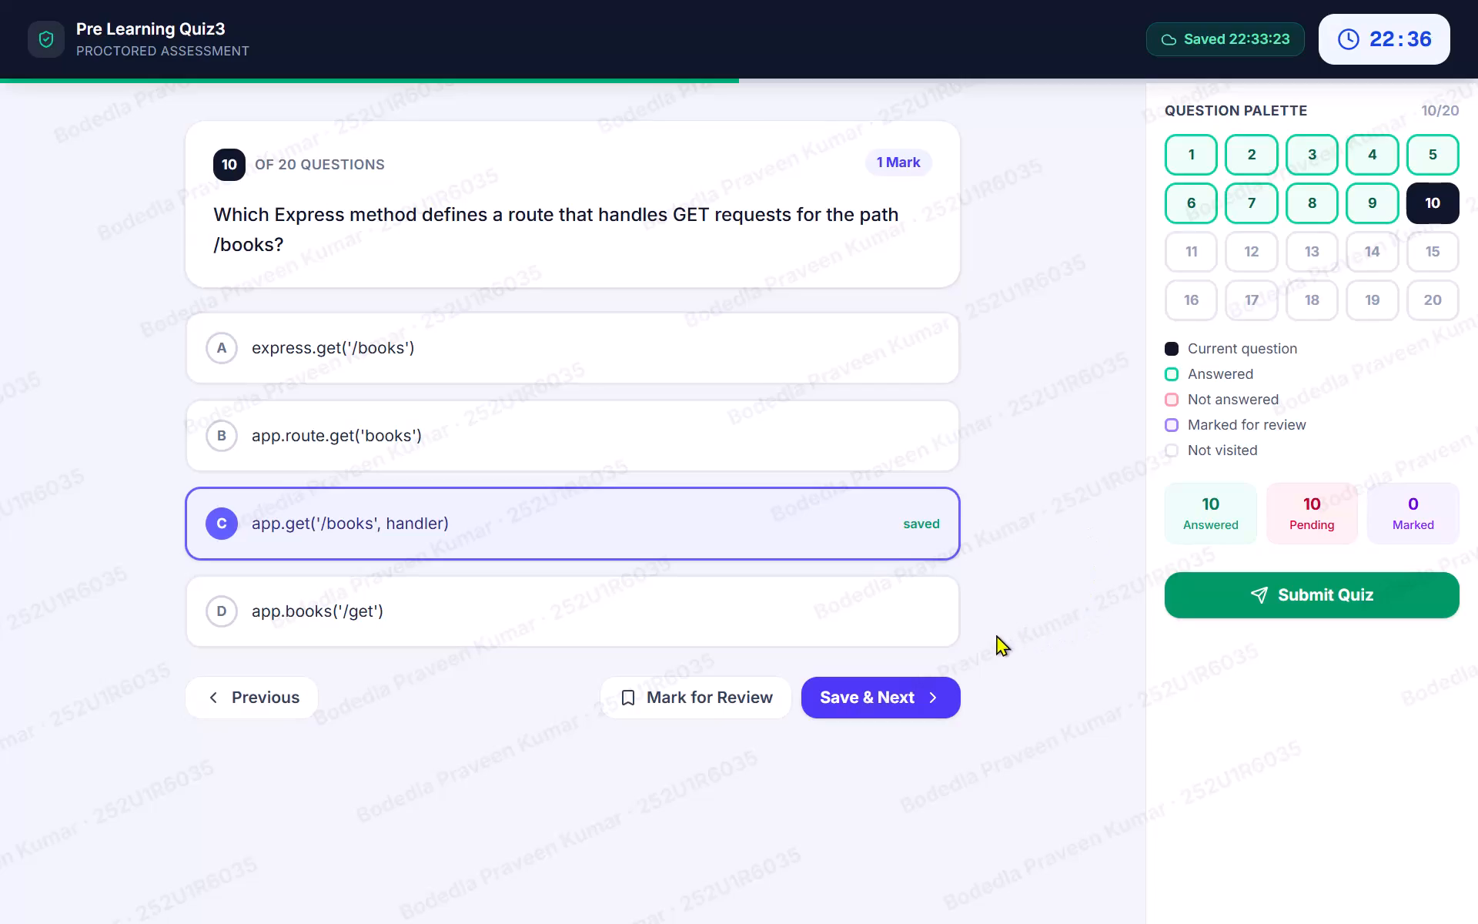
Answer question 11, on what a stateless REST API means, with "Each request carries all the information the server needs to process it".
left_click(888, 691)
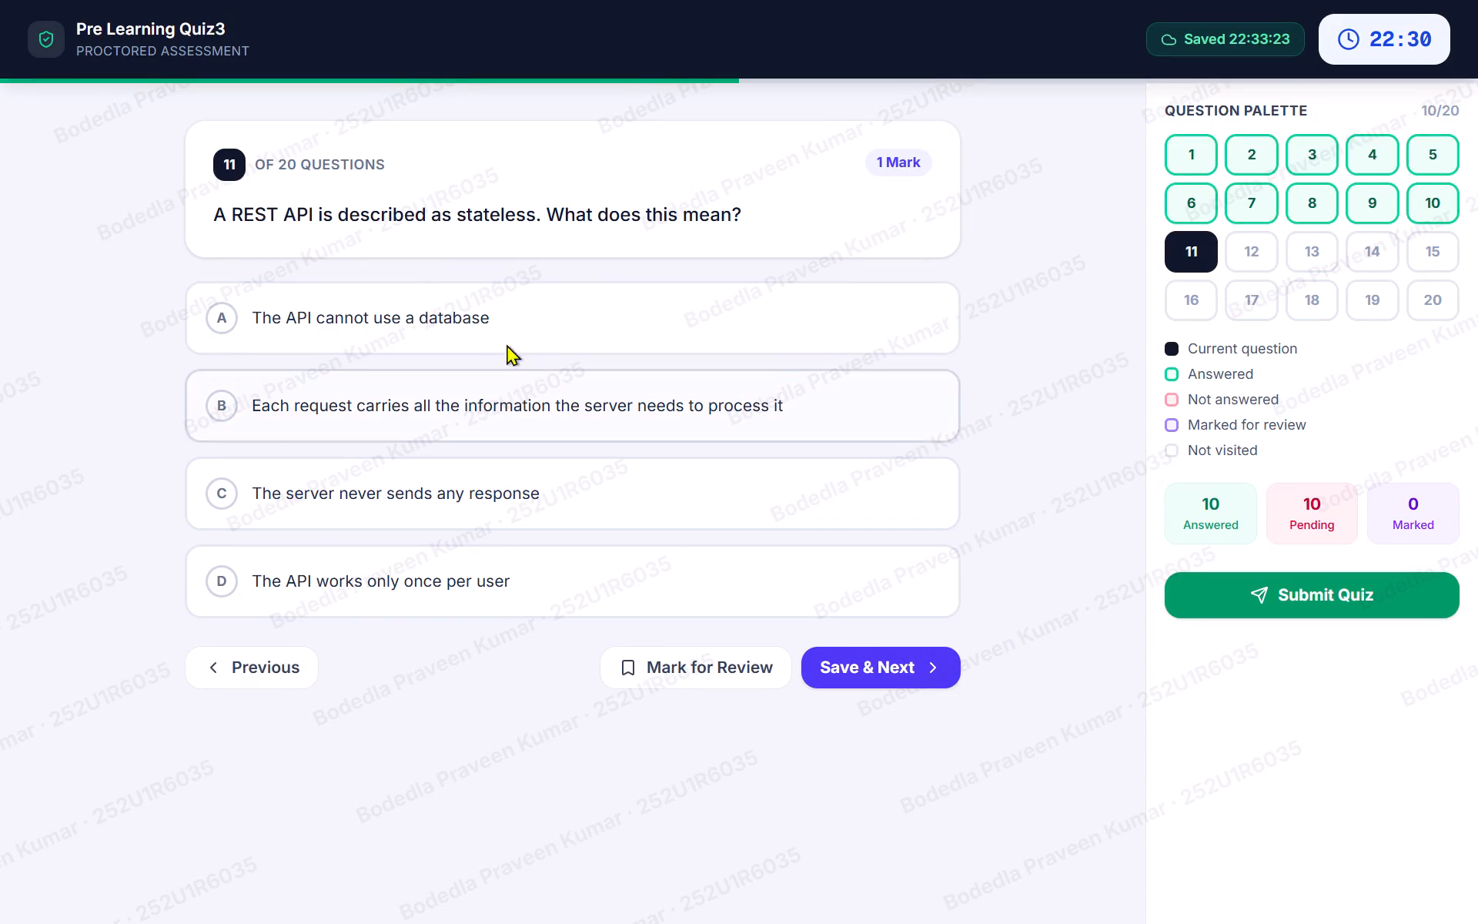
left_click(410, 420)
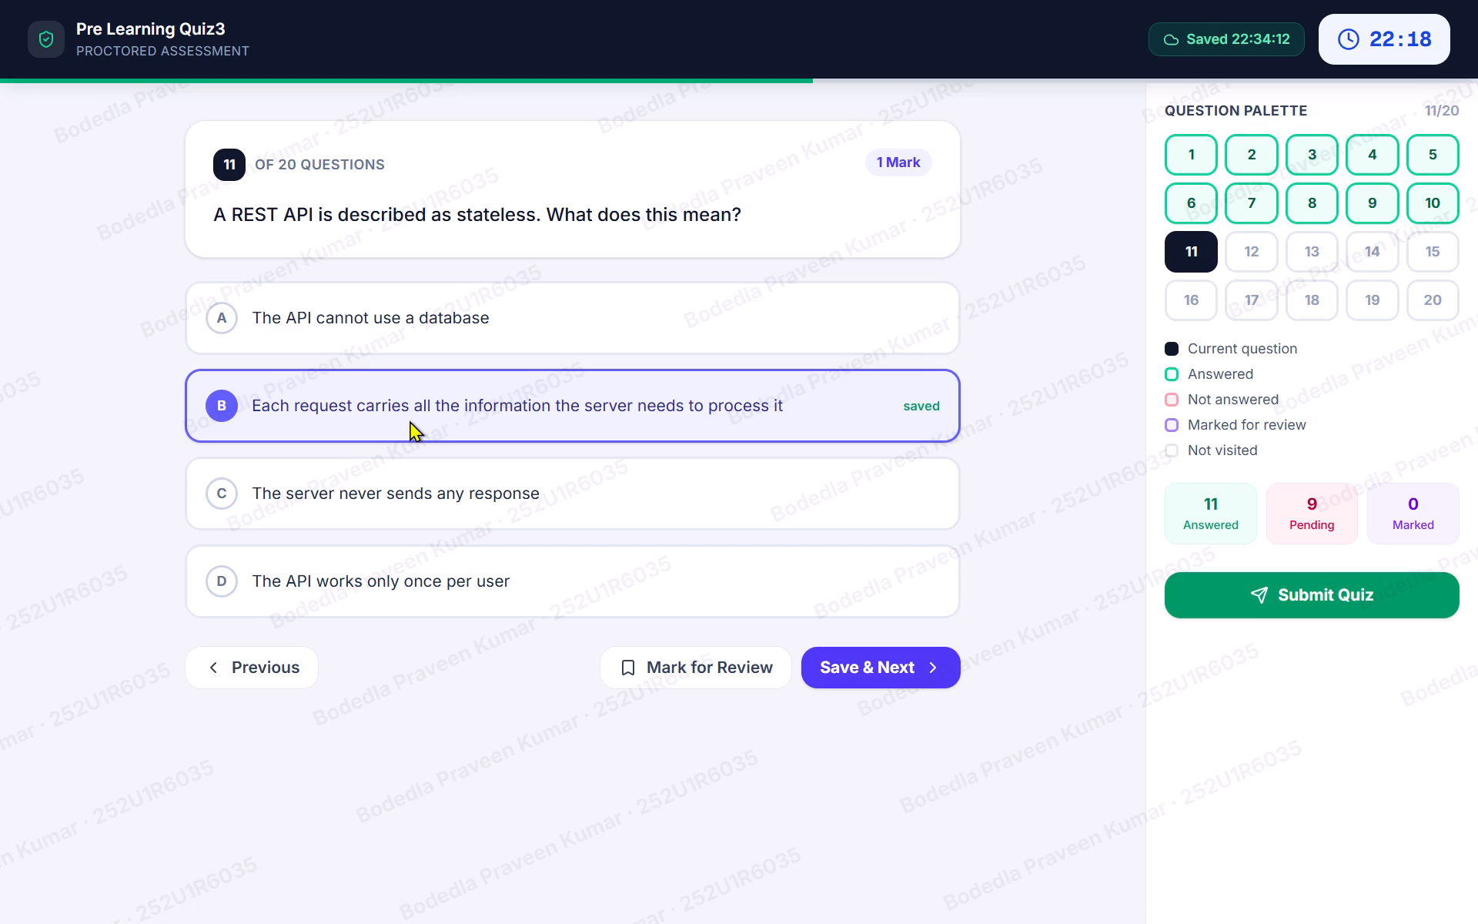
left_click(876, 651)
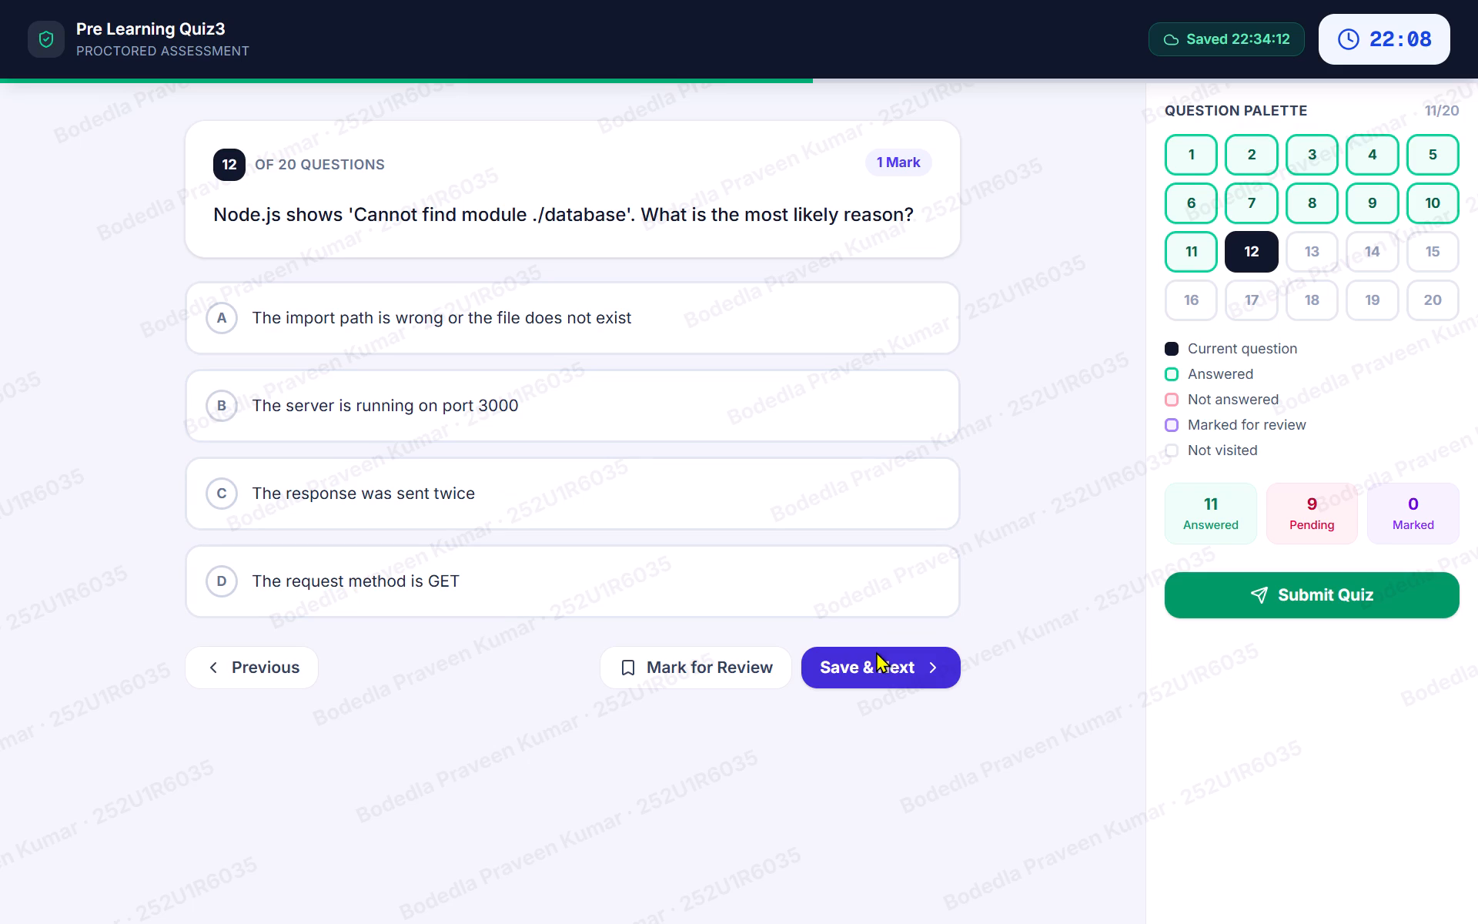
Answer question 12, on the Node.js 'Cannot find module ./database' error, with "The import path is wrong or the file does not exist".
left_click(618, 310)
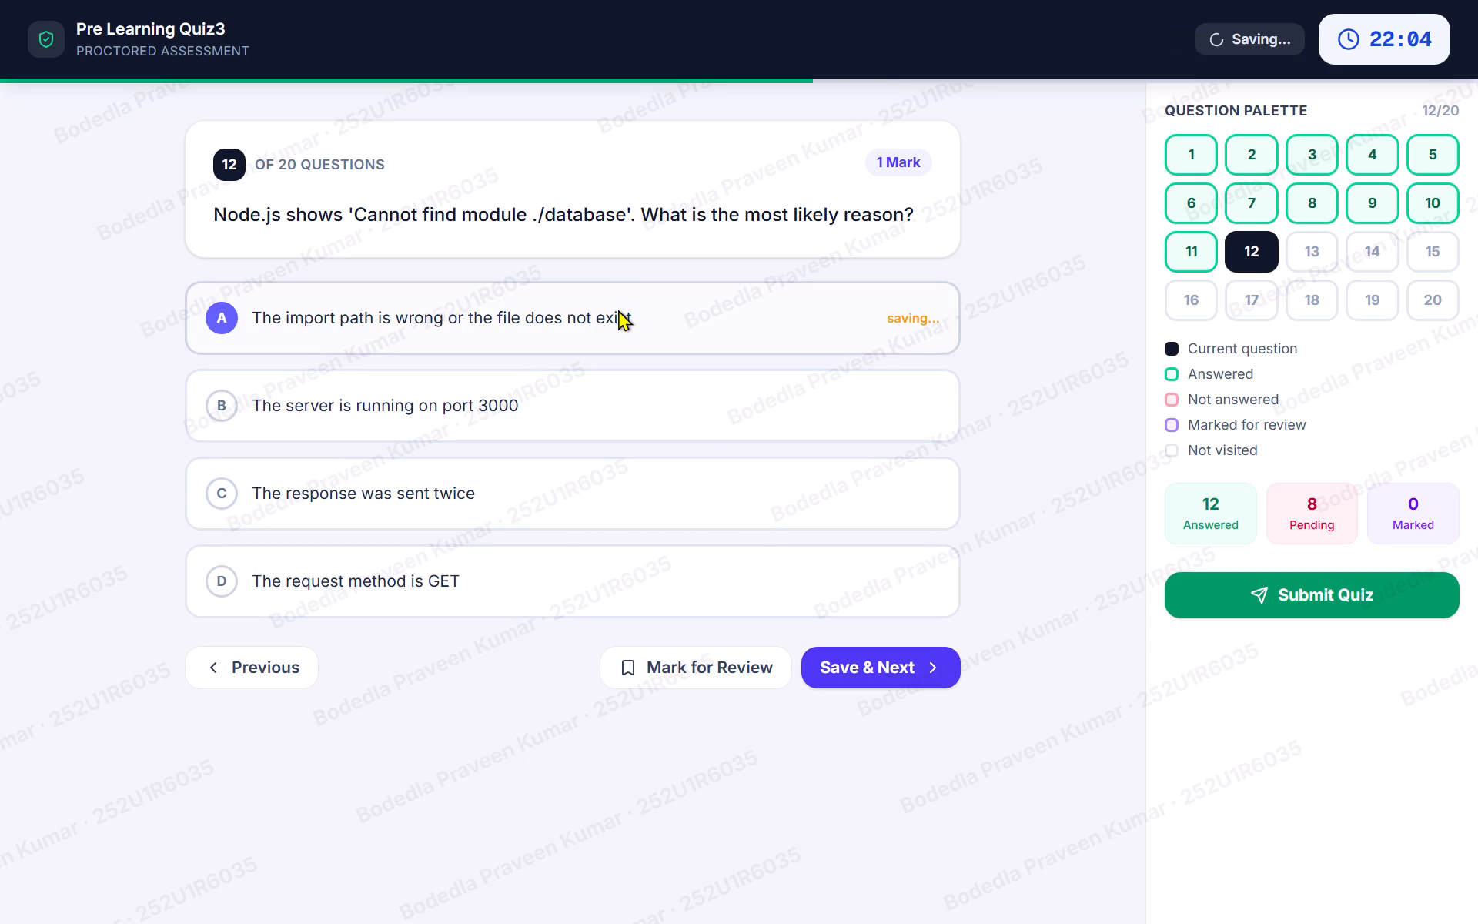
left_click(890, 669)
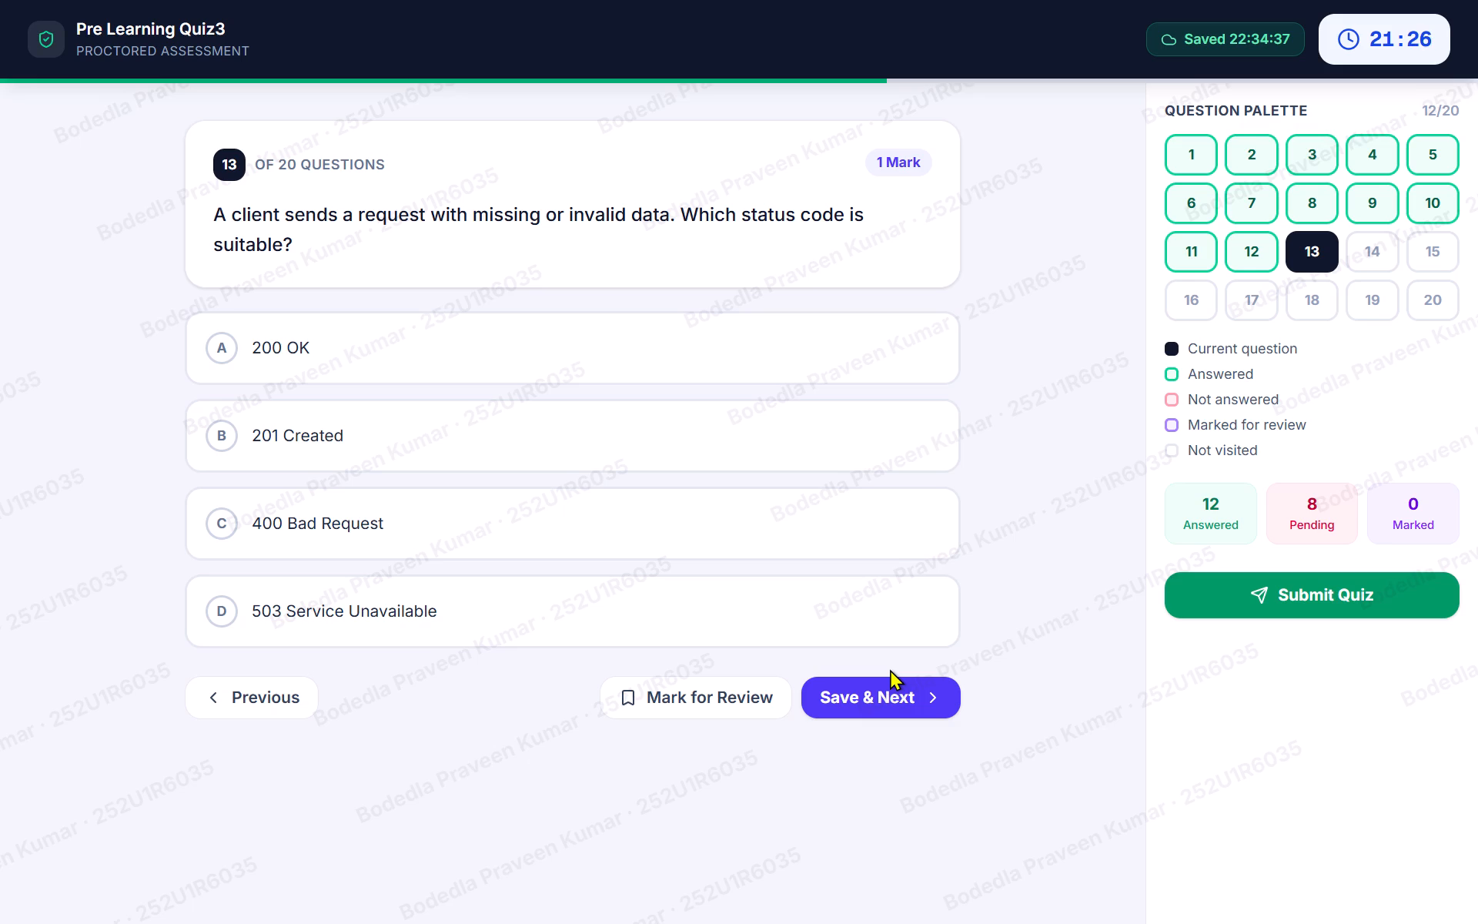
Answer question 13, on the status code for a request with missing or invalid data, with "400 Bad Request".
left_click(346, 509)
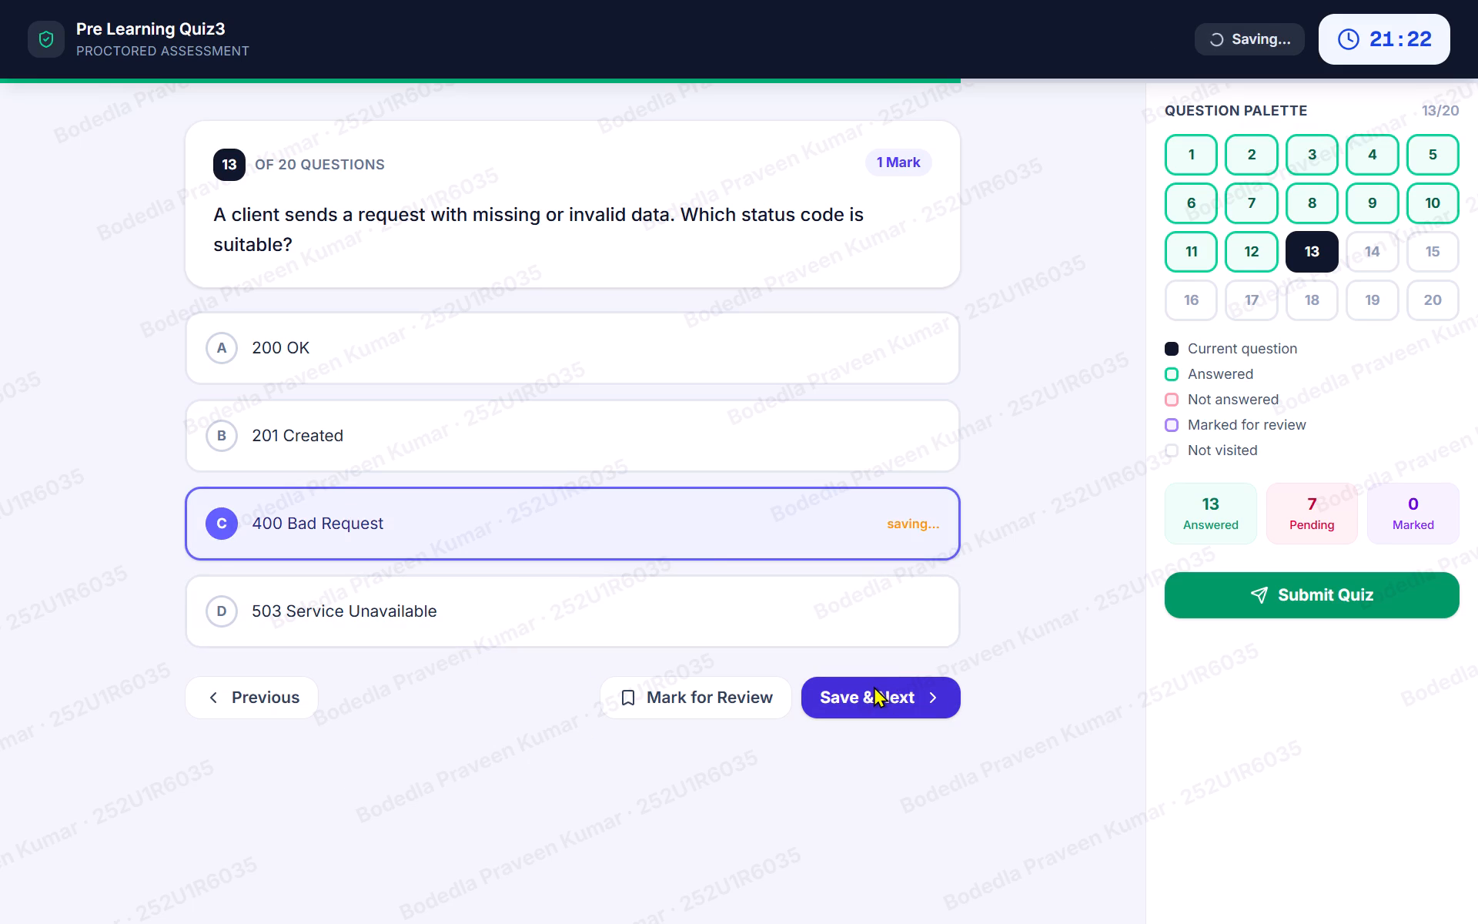
left_click(874, 686)
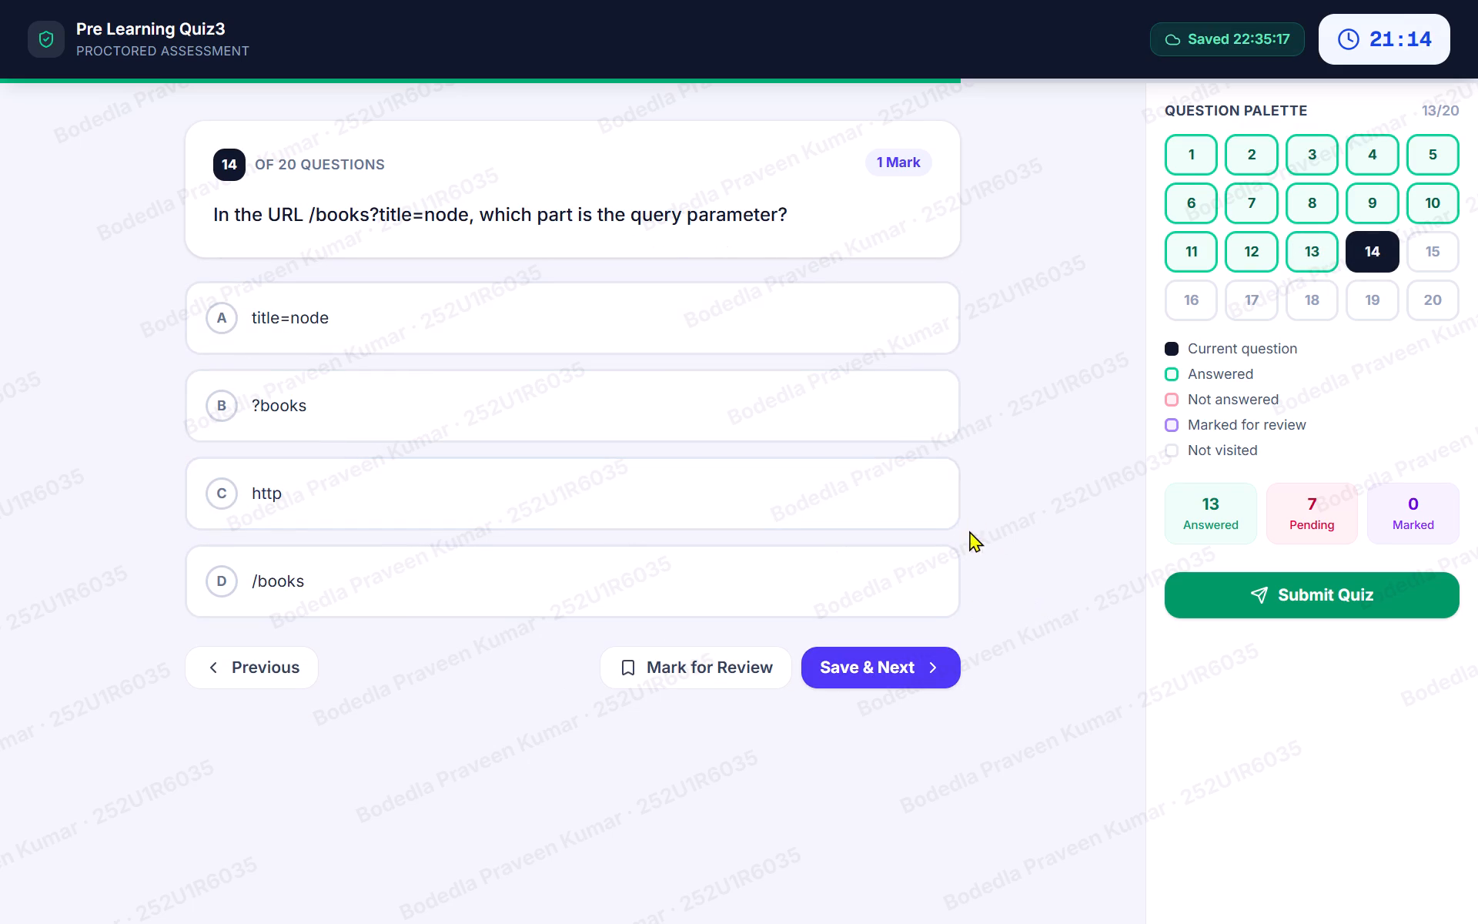
Answer question 14, on the query parameter in the URL /books?title=node, with "title=node".
left_click(664, 292)
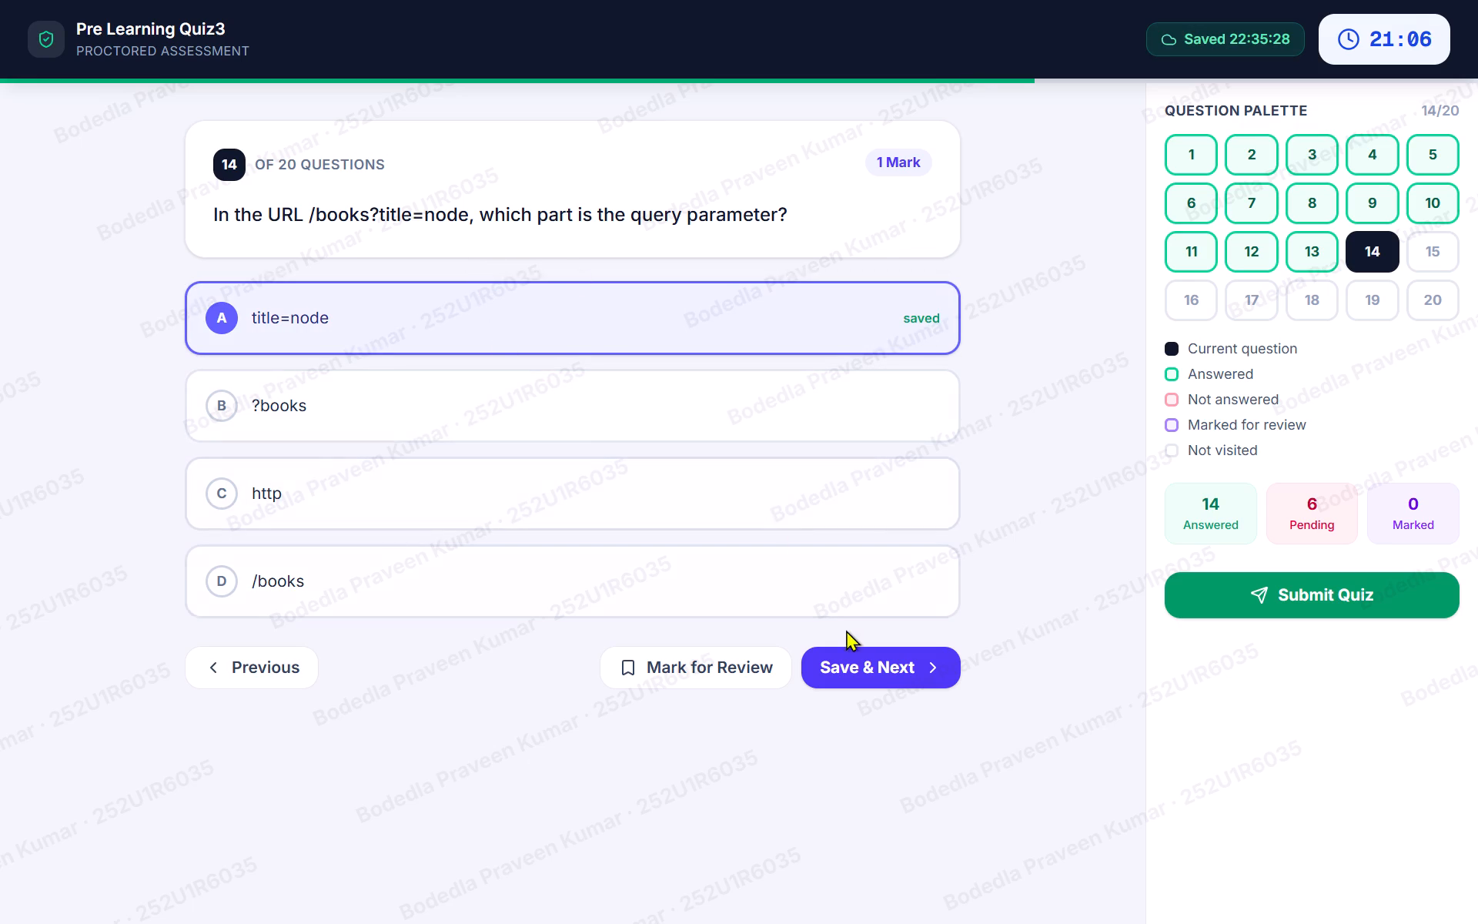
left_click(851, 676)
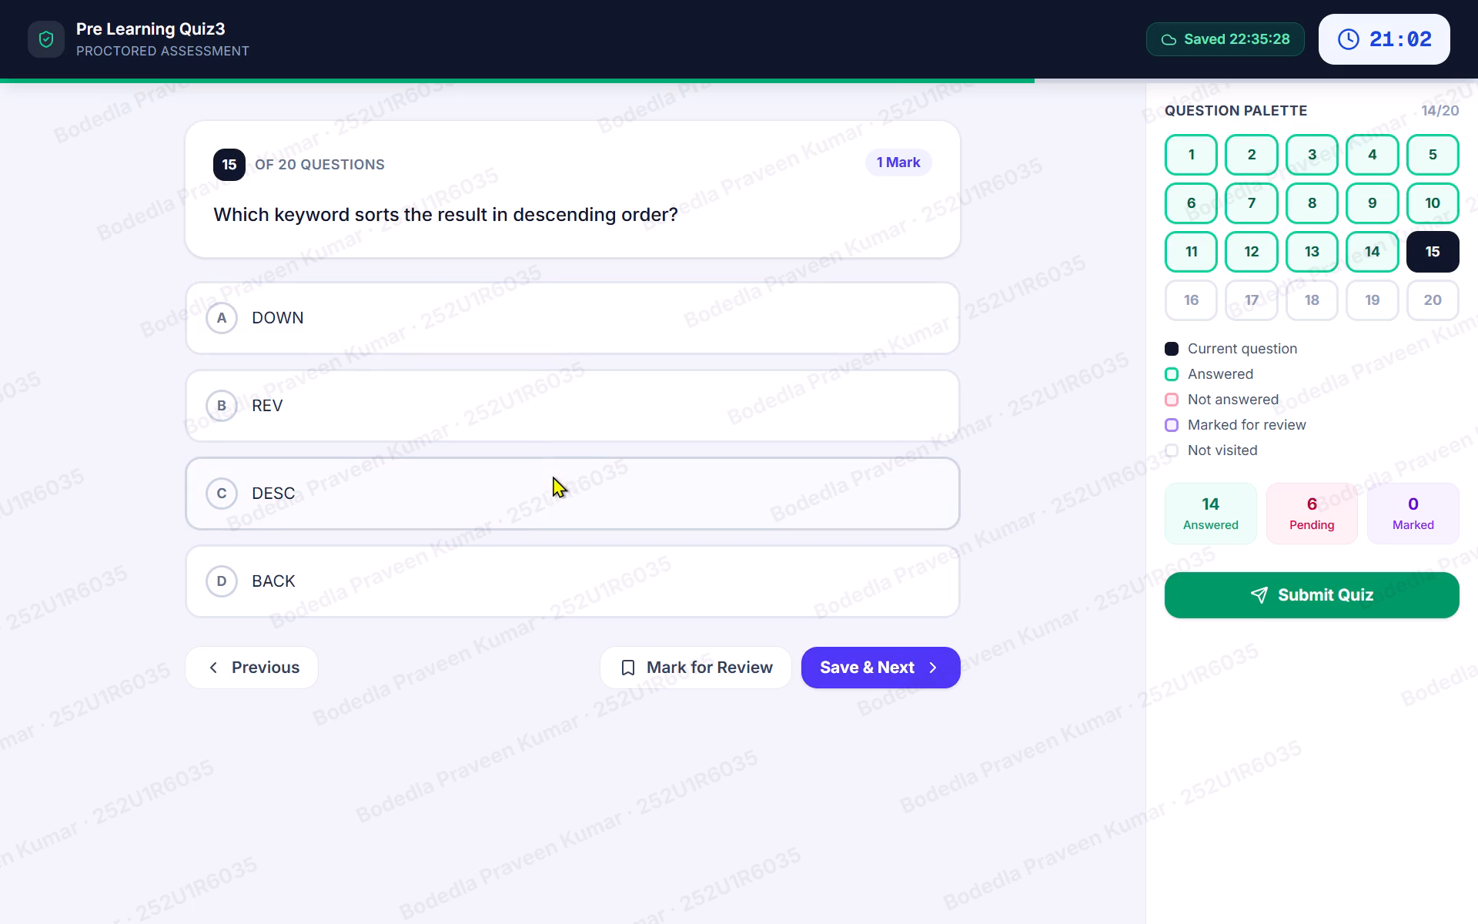
Answer question 15, on the keyword that sorts the result in descending order, with "DESC".
left_click(530, 496)
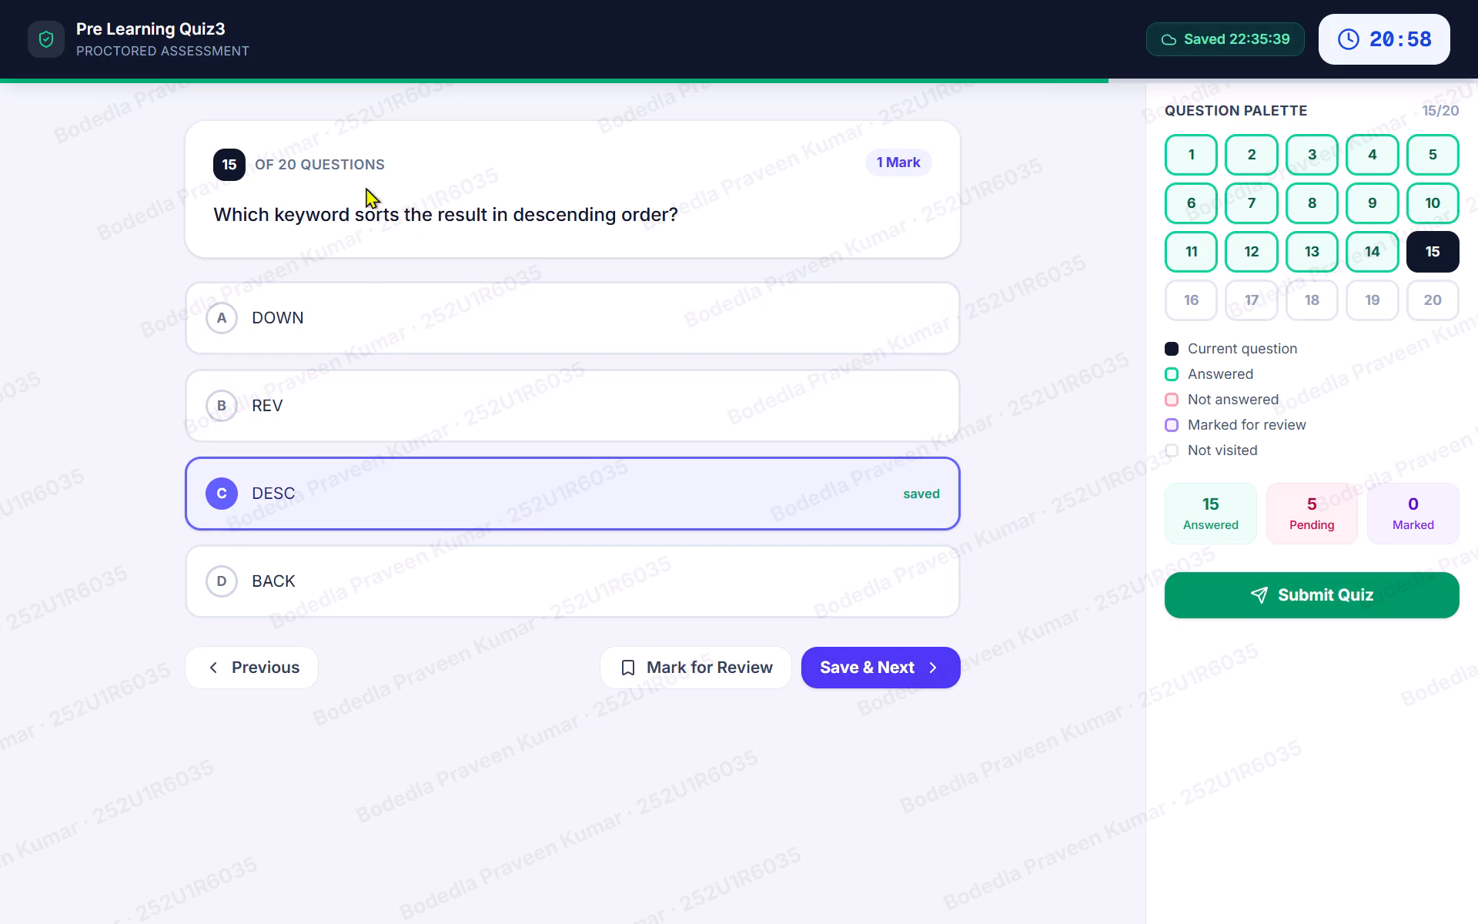
left_click(838, 658)
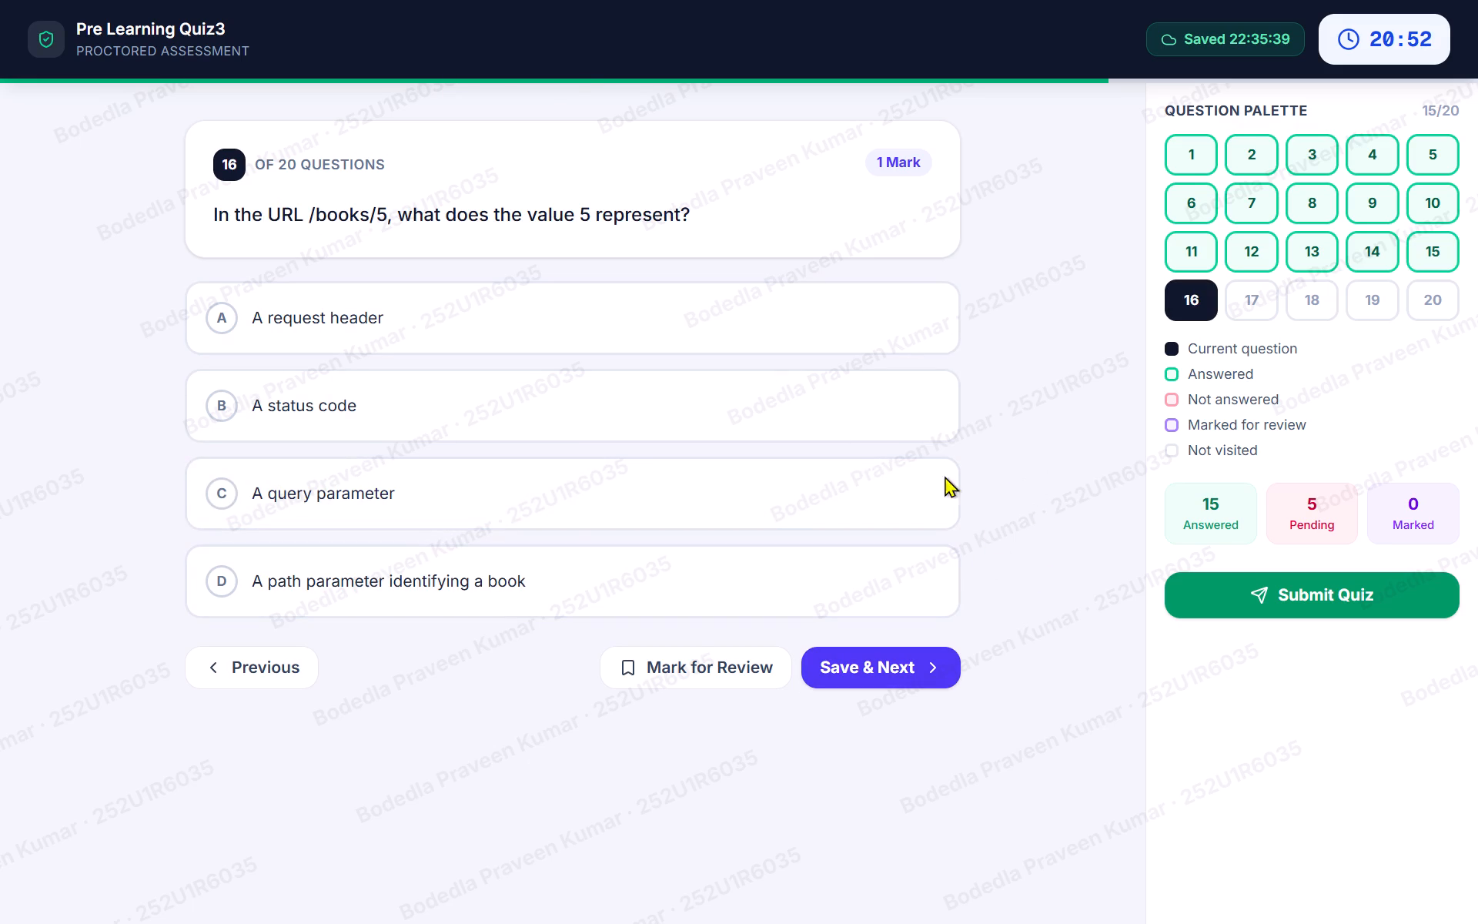
Answer question 16, on what the value 5 represents in the URL /books/5, with "A path parameter identifying a book".
left_click(386, 575)
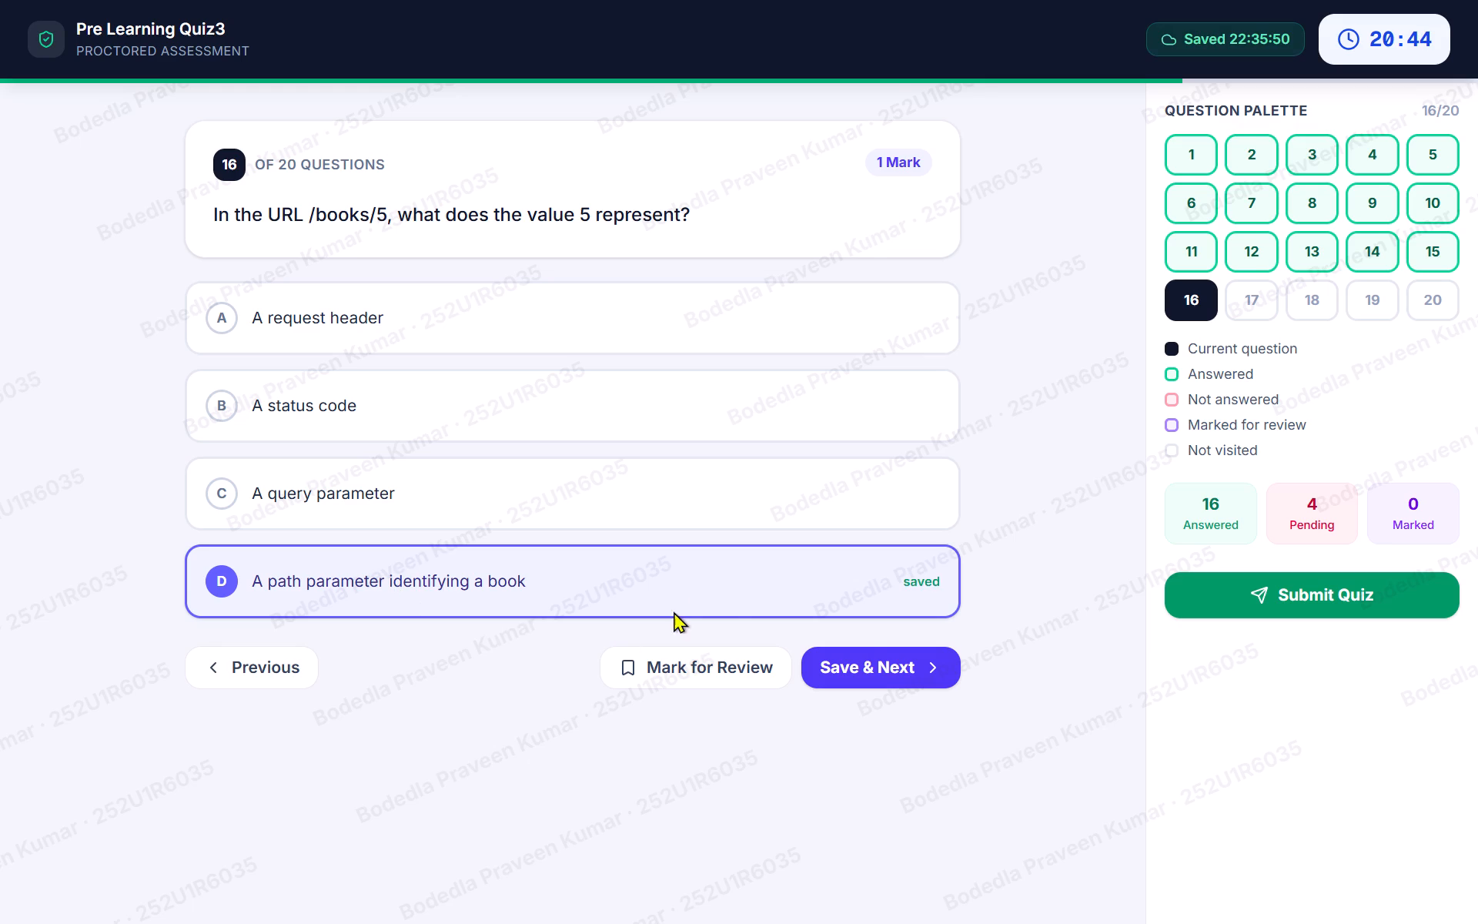
left_click(858, 658)
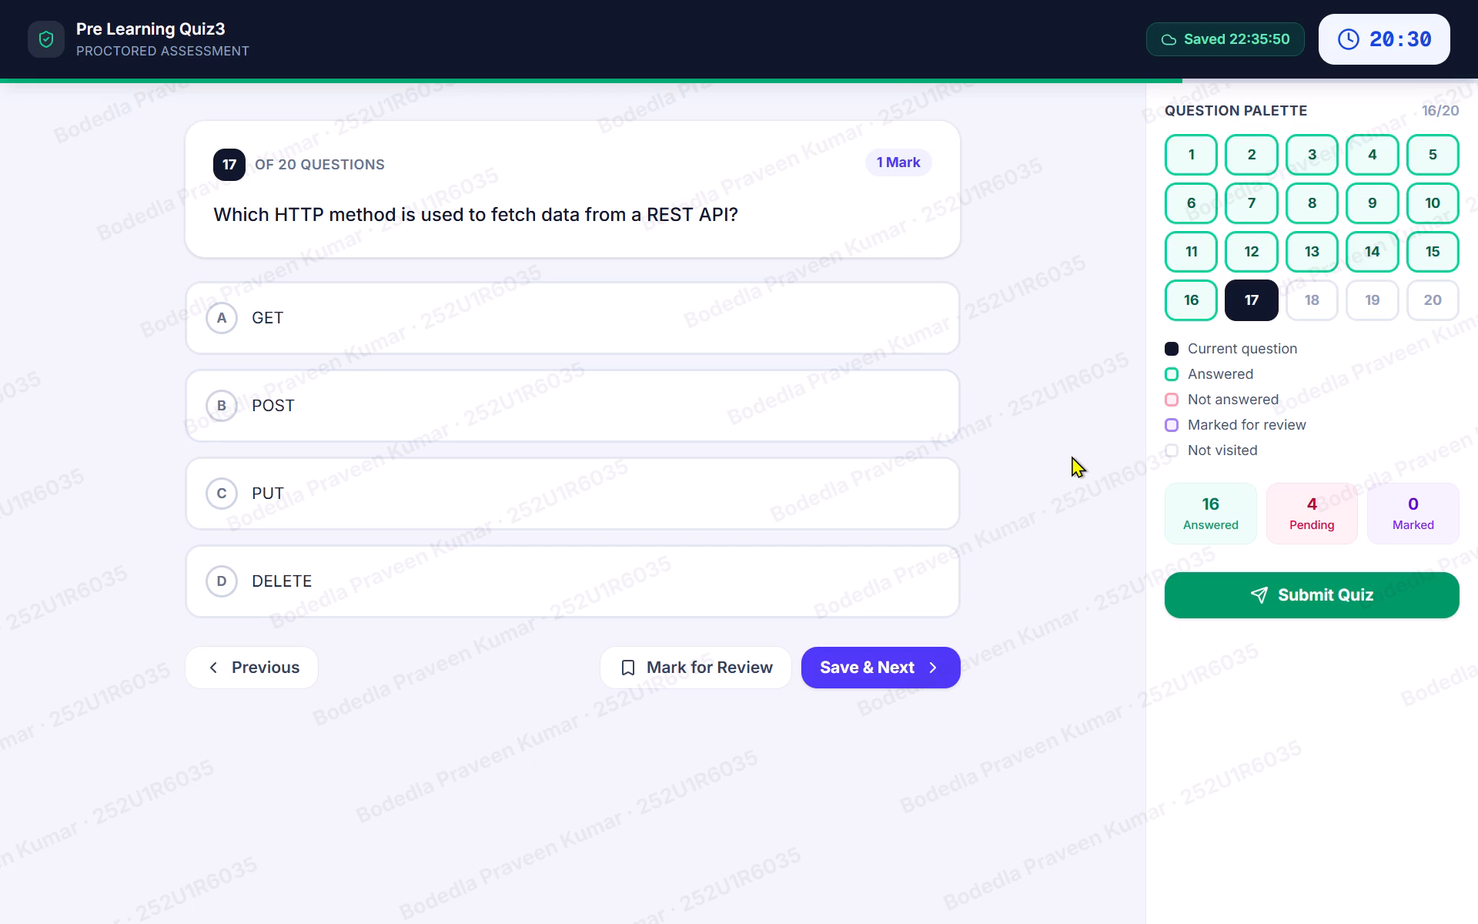
Answer question 17, on the HTTP method used to fetch data from a REST API, with "GET".
left_click(410, 330)
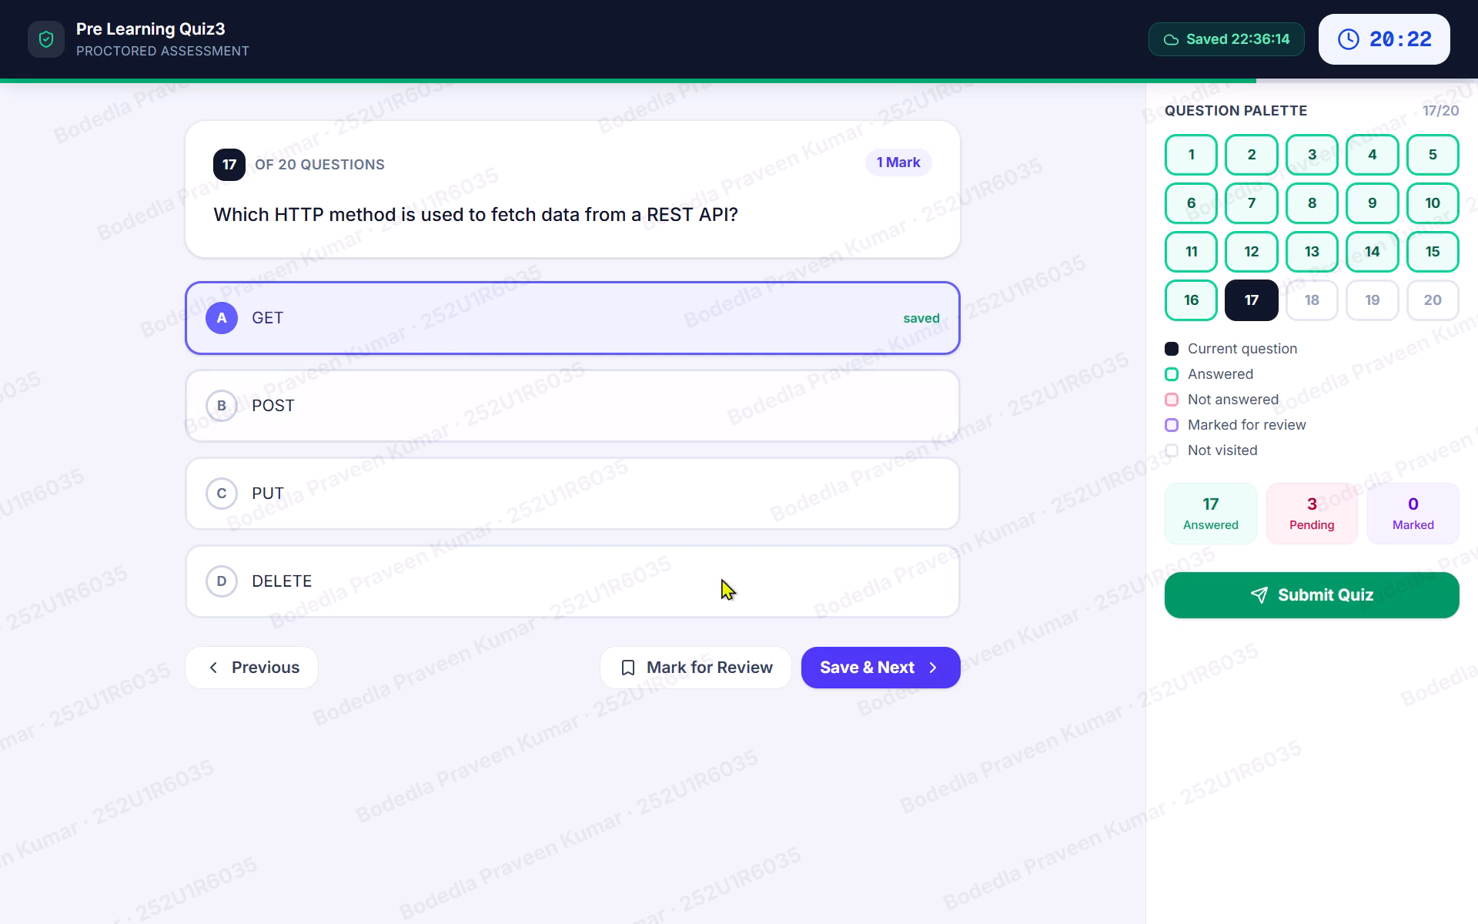
left_click(858, 668)
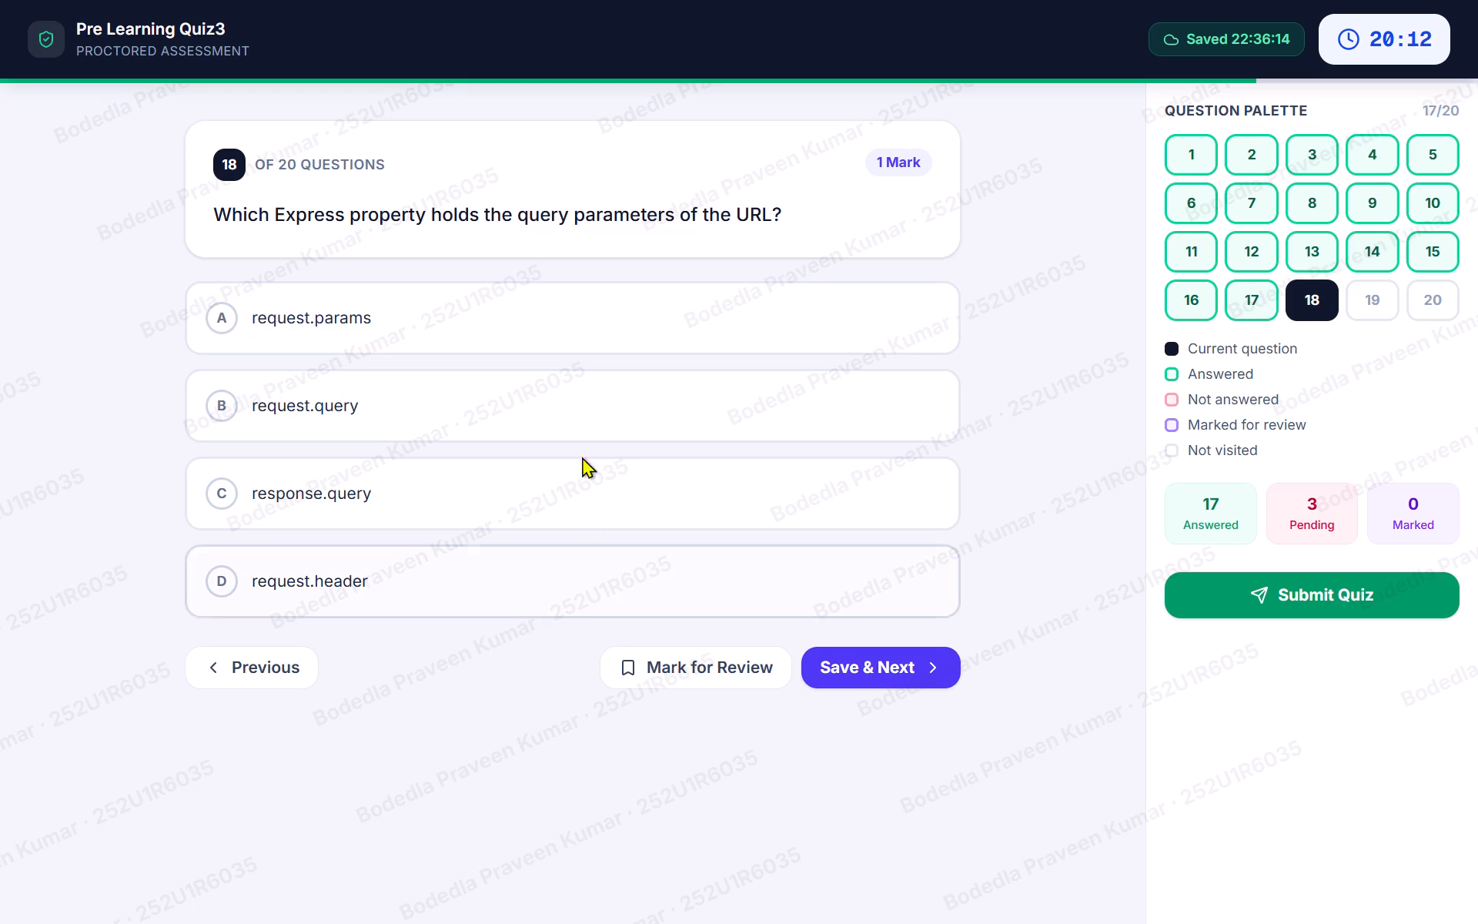
Answer question 18, on the Express property holding the URL's query parameters, with "request.query".
left_click(583, 417)
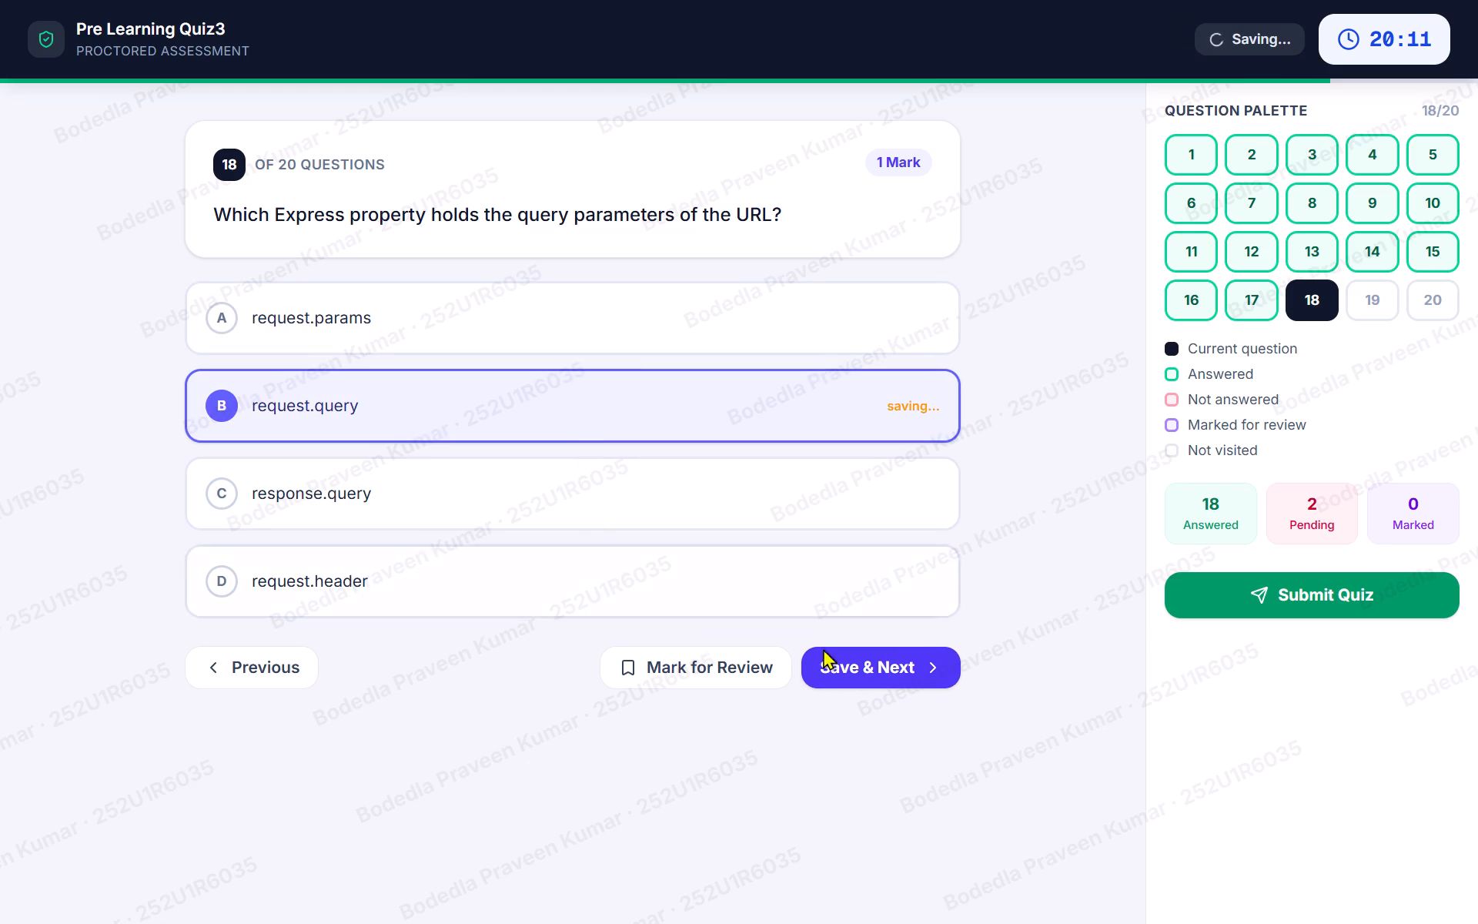
left_click(914, 665)
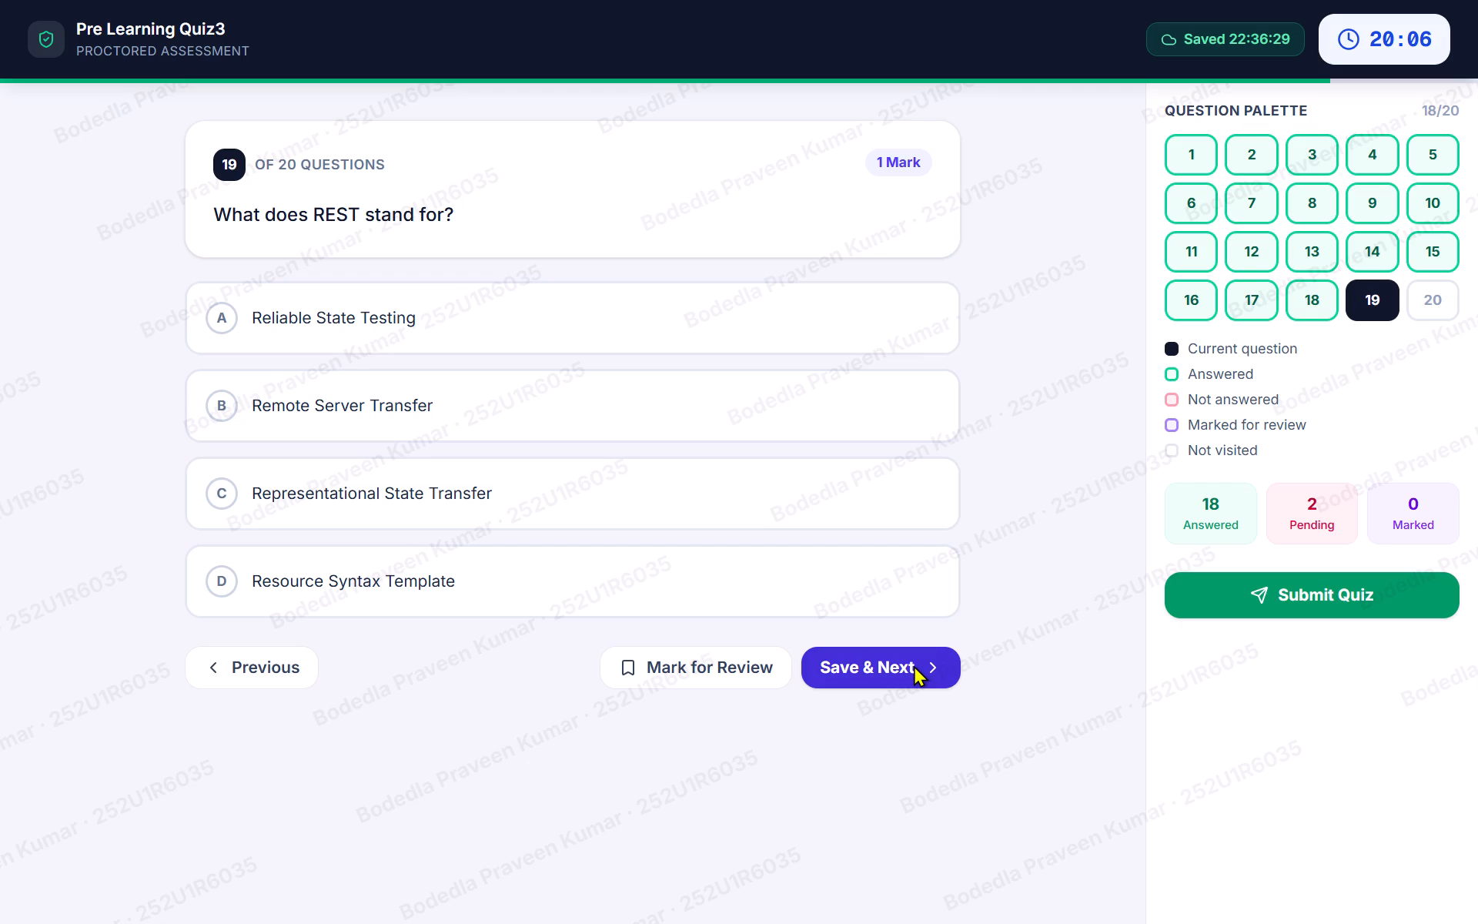
Answer question 19, on what REST stands for, with "Representational State Transfer".
left_click(563, 506)
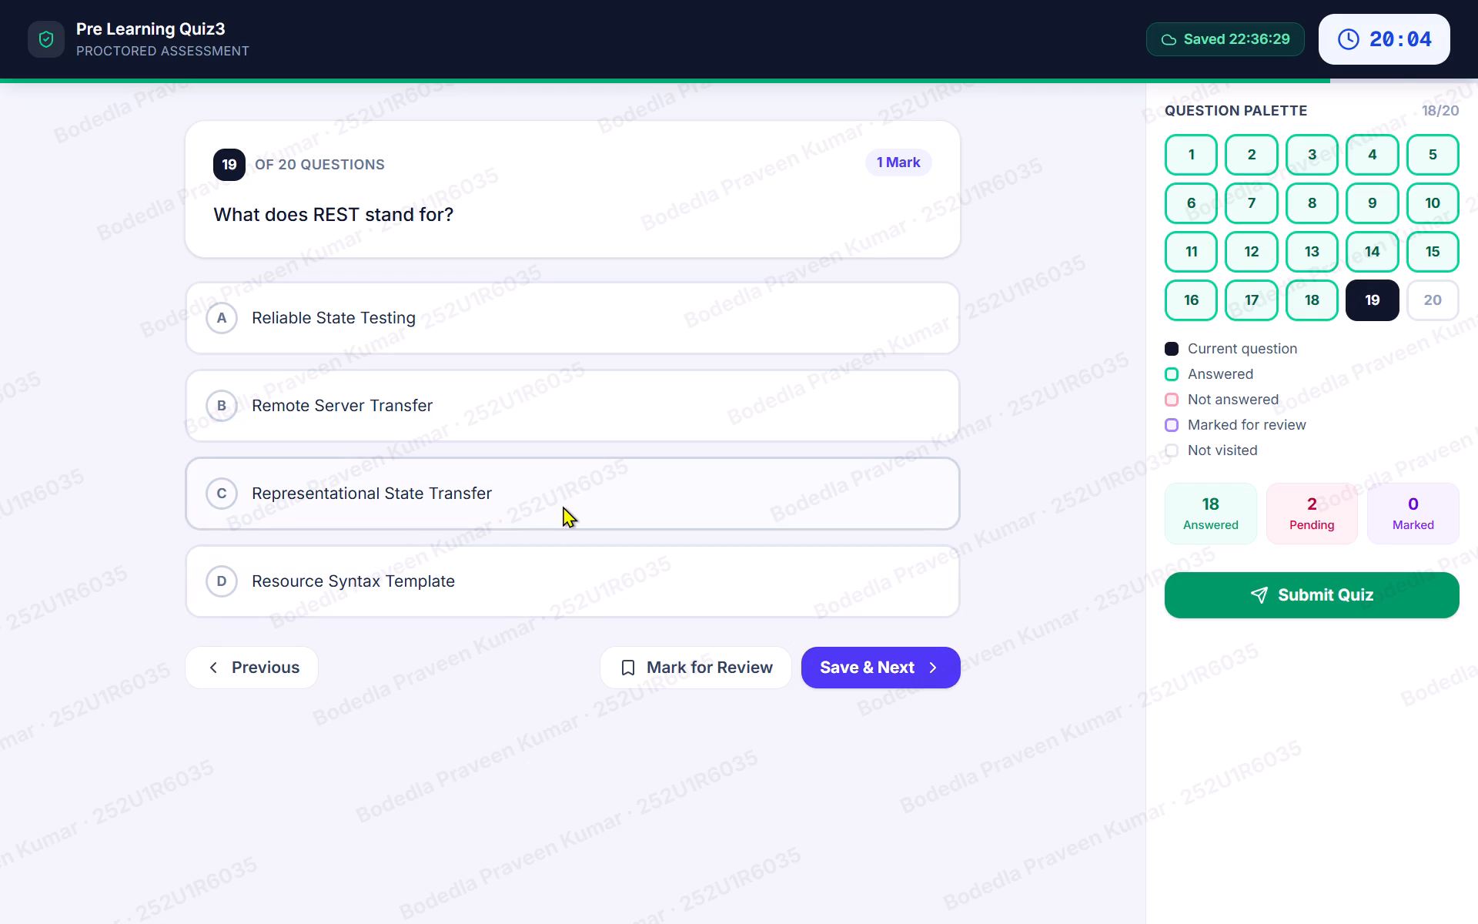
Answer question 20, on fixing the EADDRINUSE error, with "Stop the process using the port or start the server on another port".
left_click(854, 655)
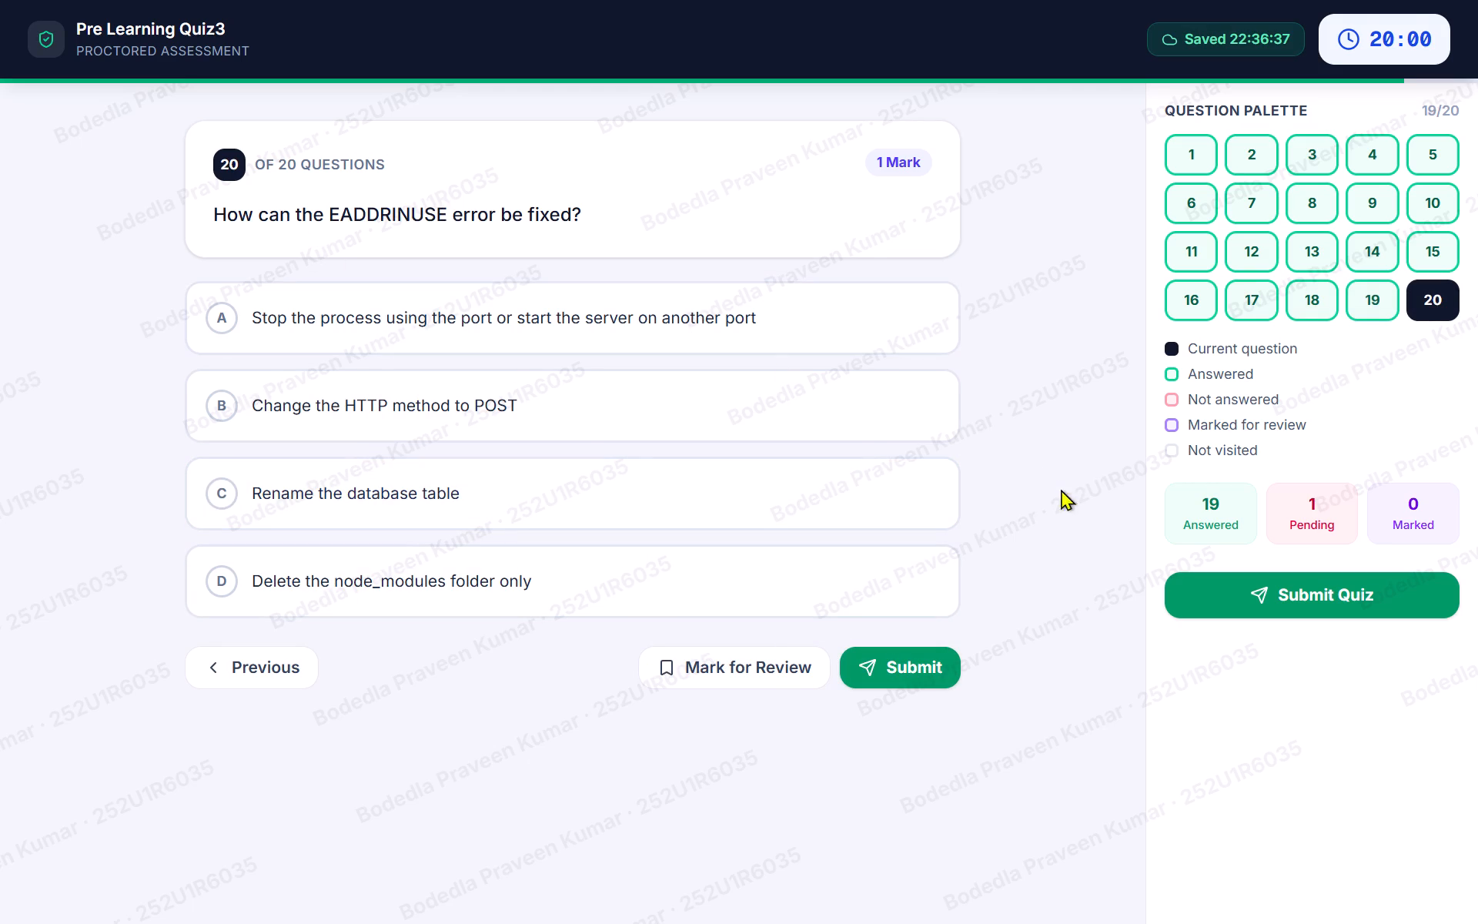
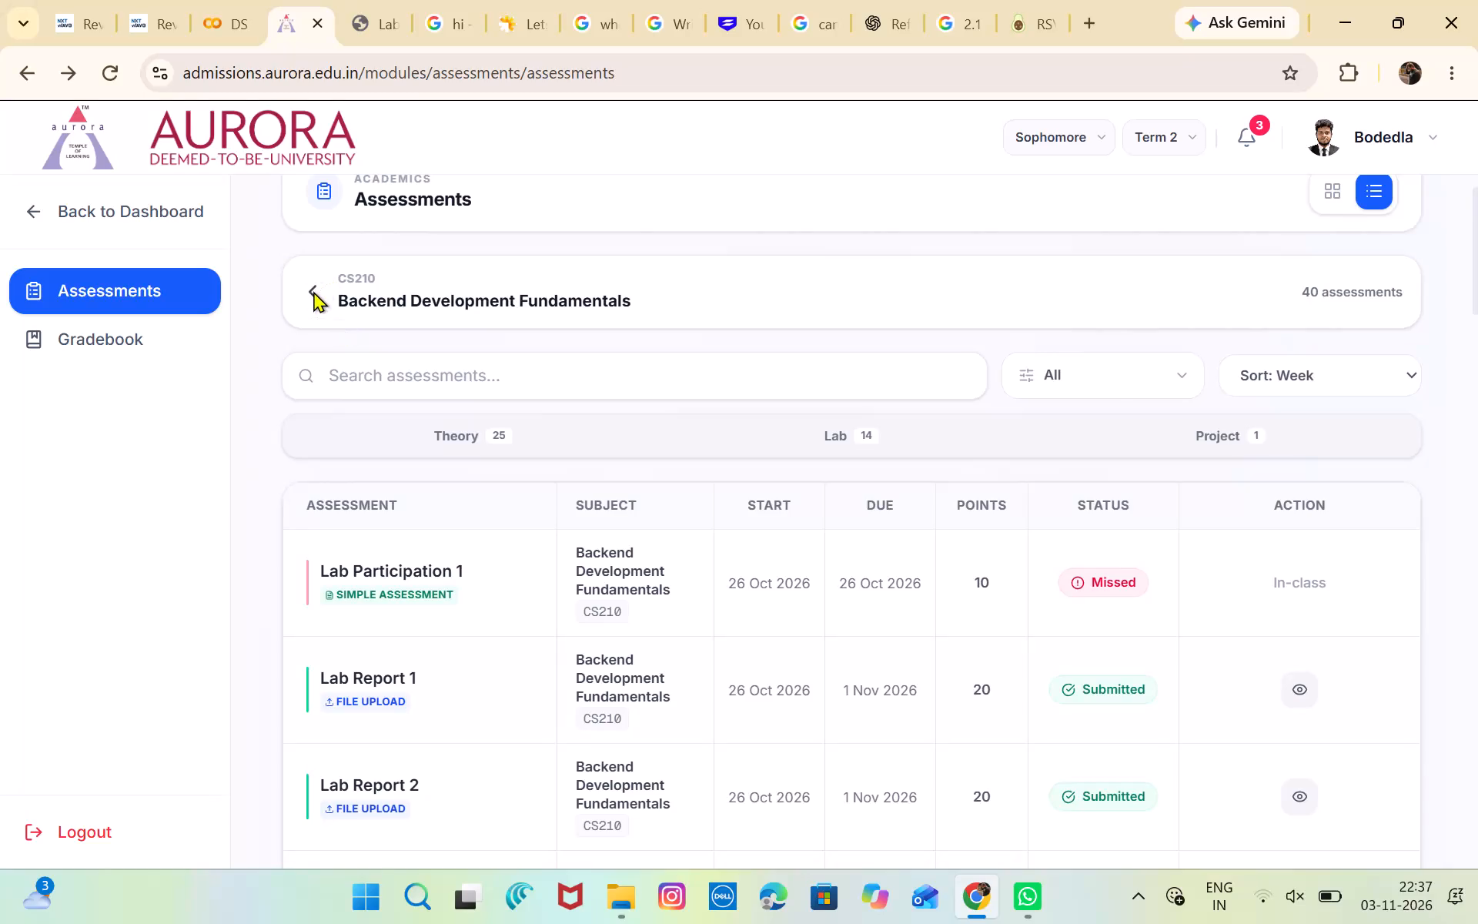
Return from the Backend Development Fundamentals assessments to the course overview and open the Advanced Data Structures assessments.
left_click(313, 291)
scroll(938, 488, "down", 2)
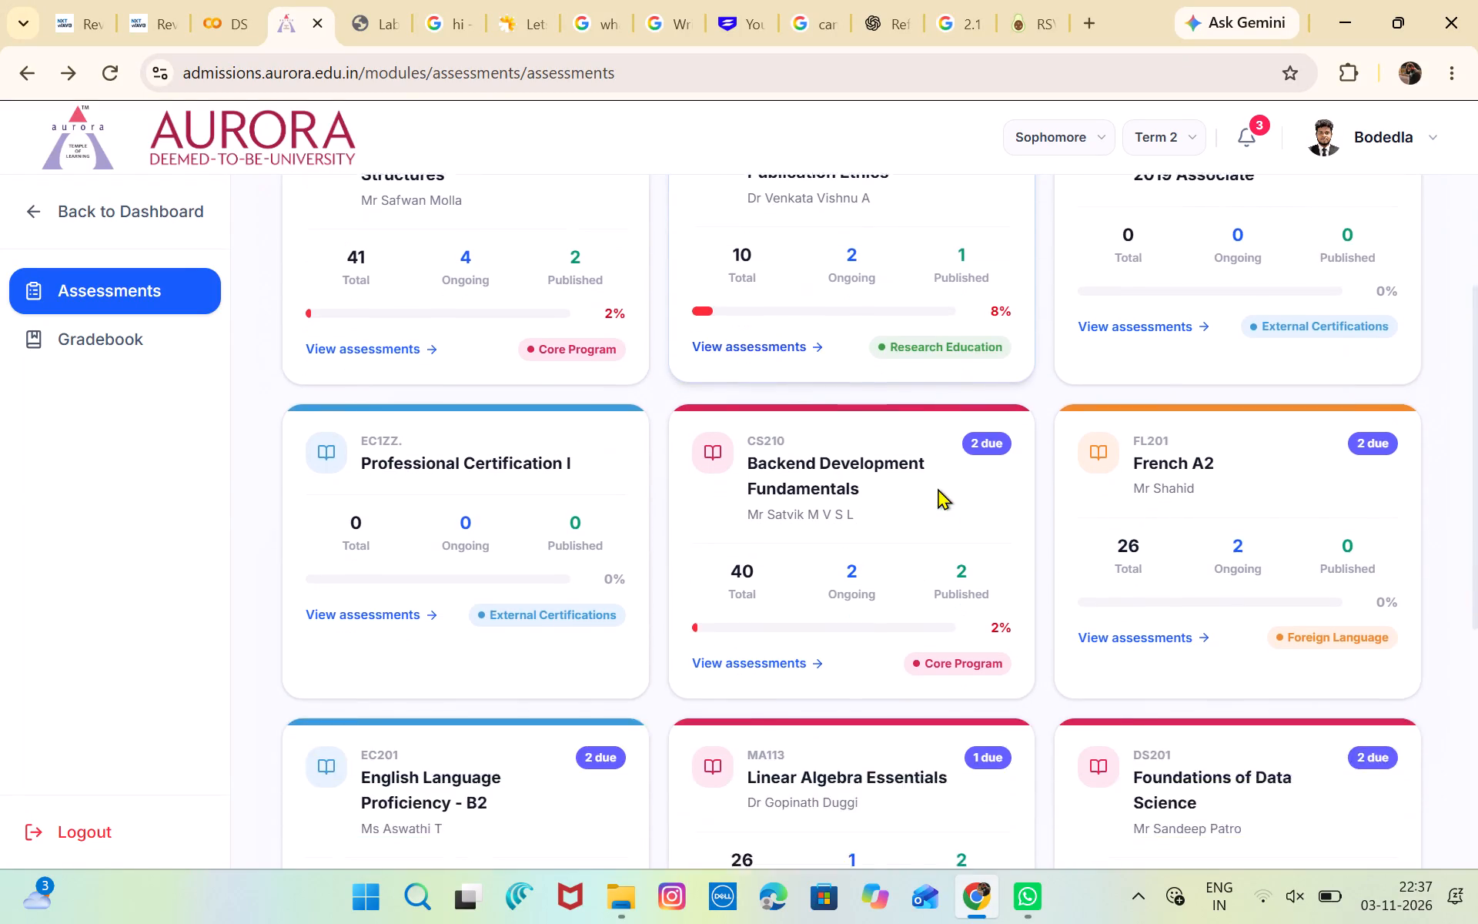
scroll(938, 488, "down", 4)
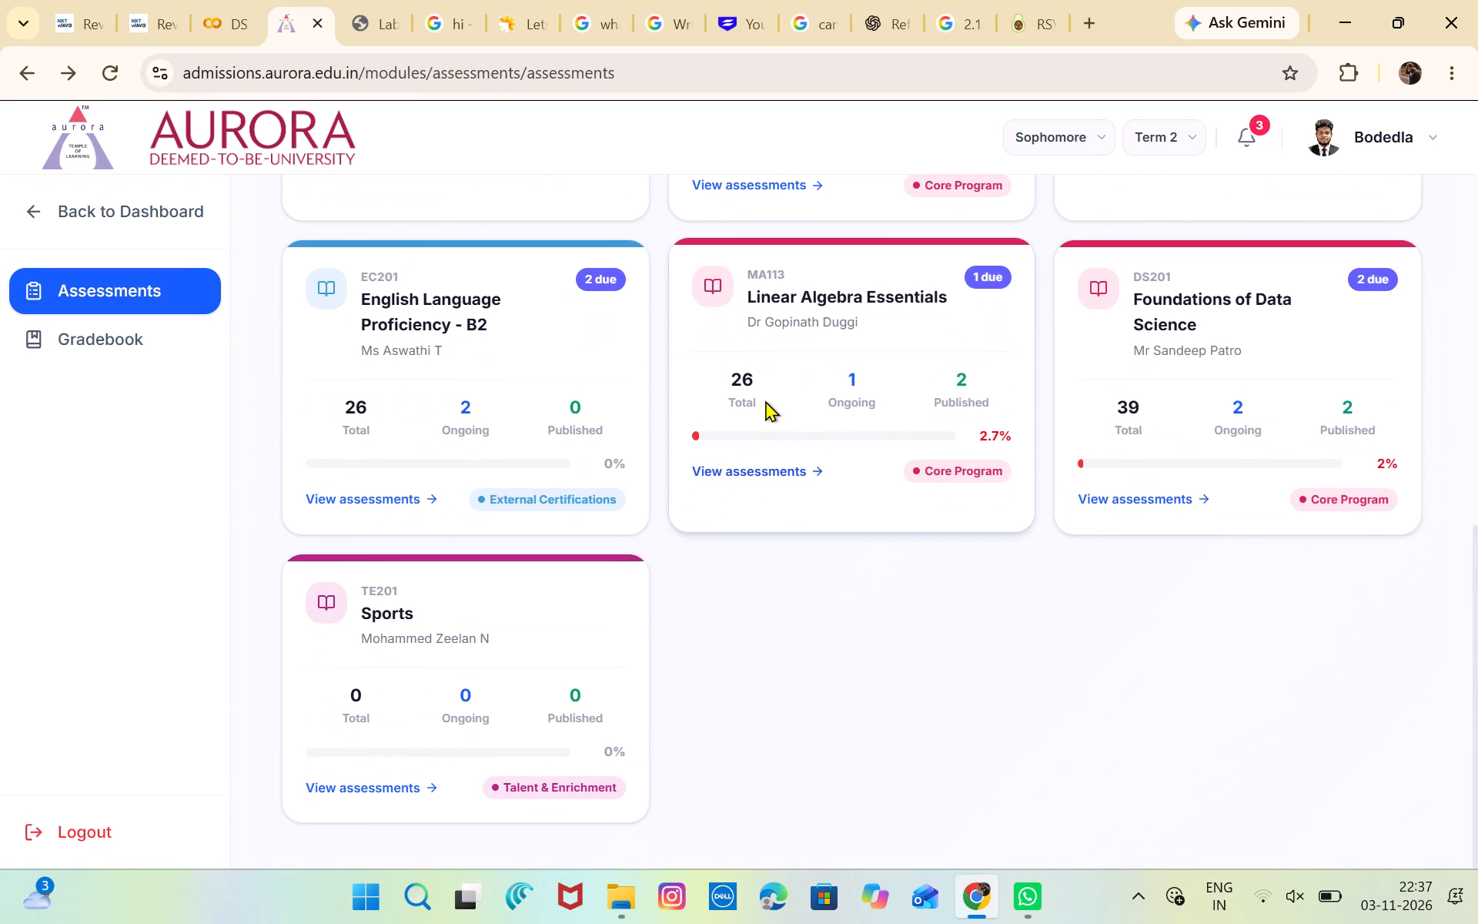
scroll(765, 400, "up", 6)
left_click(474, 413)
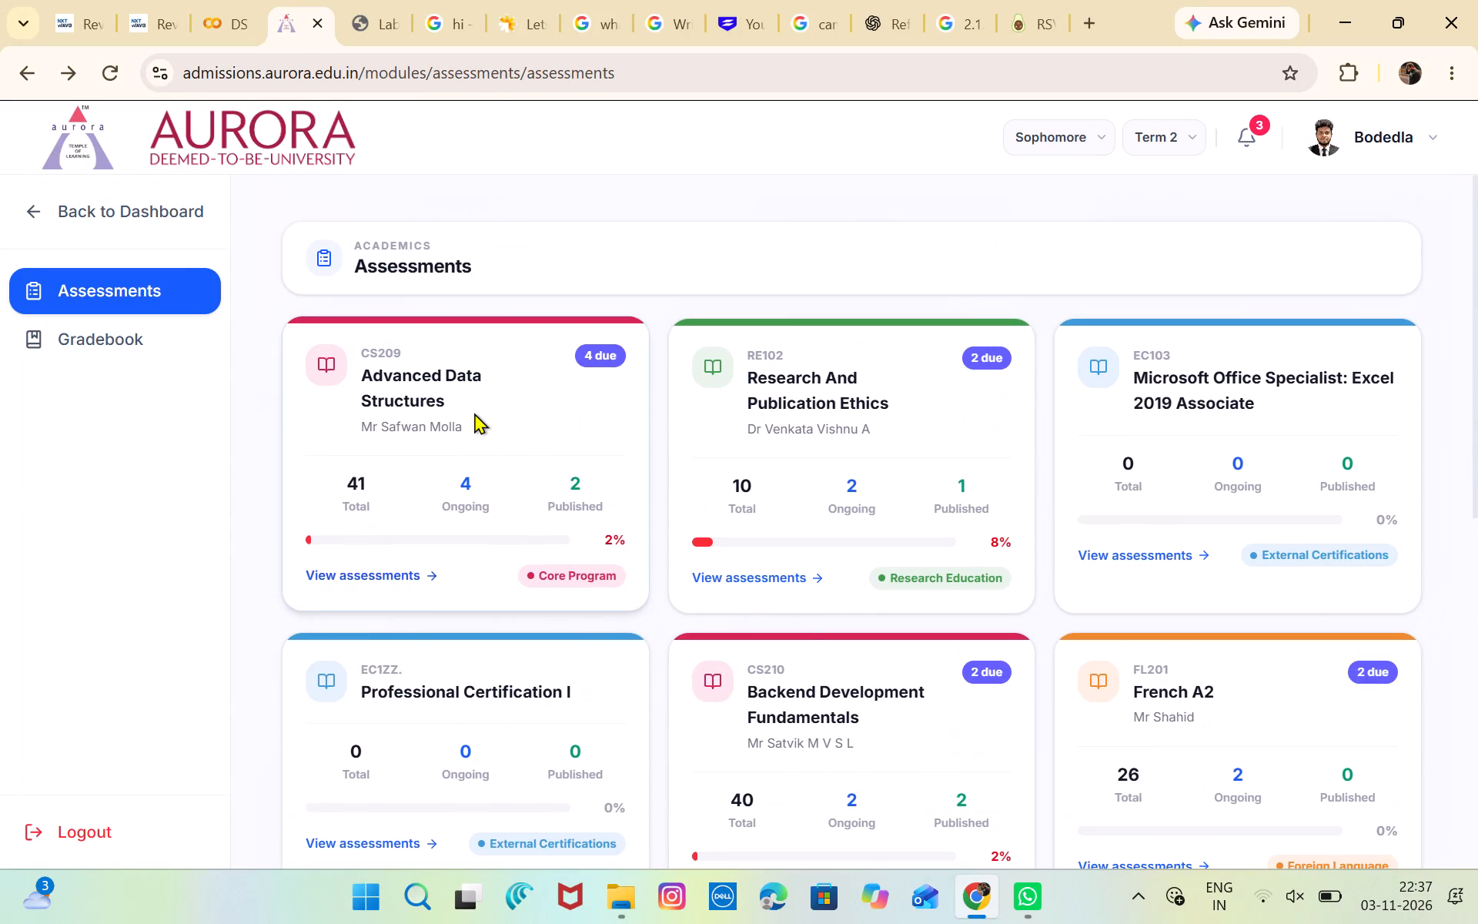
Find the ongoing Lab Report 2 in the Advanced Data Structures assessments and open the file chooser for its upload.
scroll(941, 710, "down", 5)
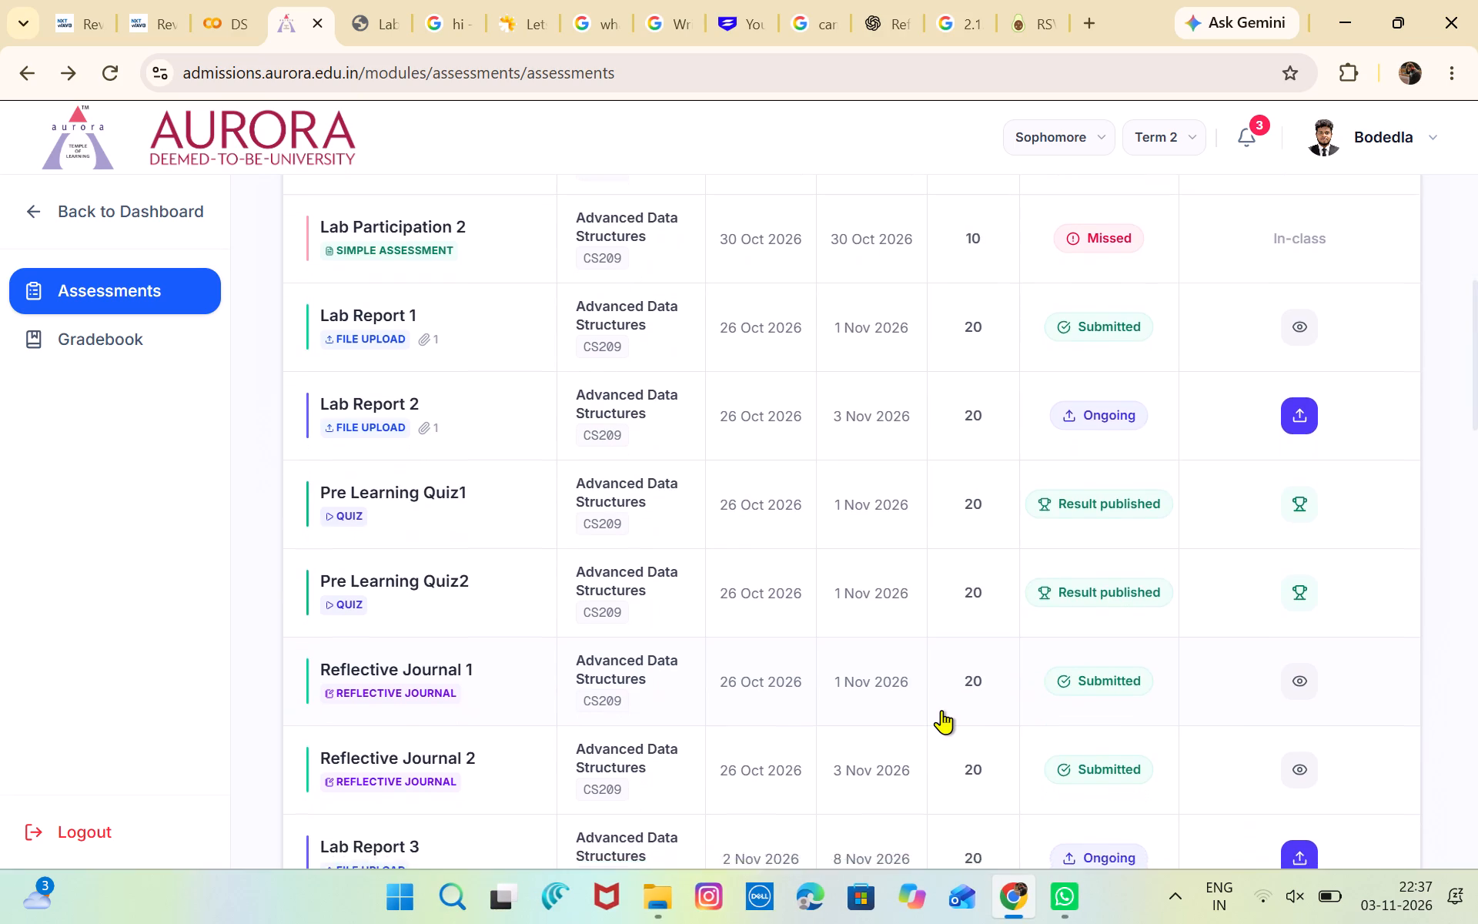
scroll(941, 710, "down", 2)
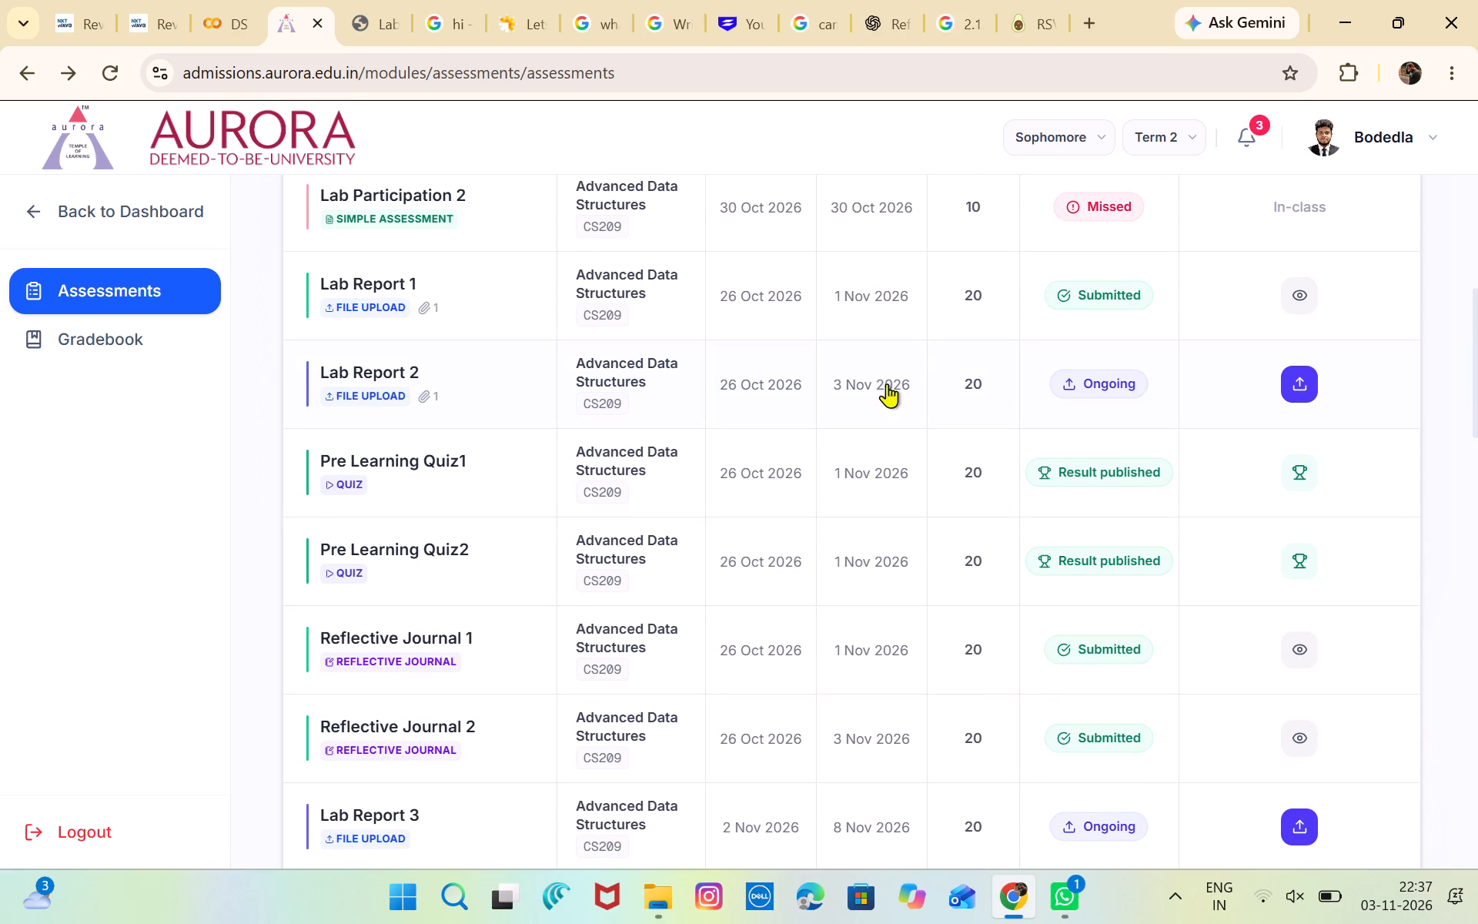
left_click(1293, 377)
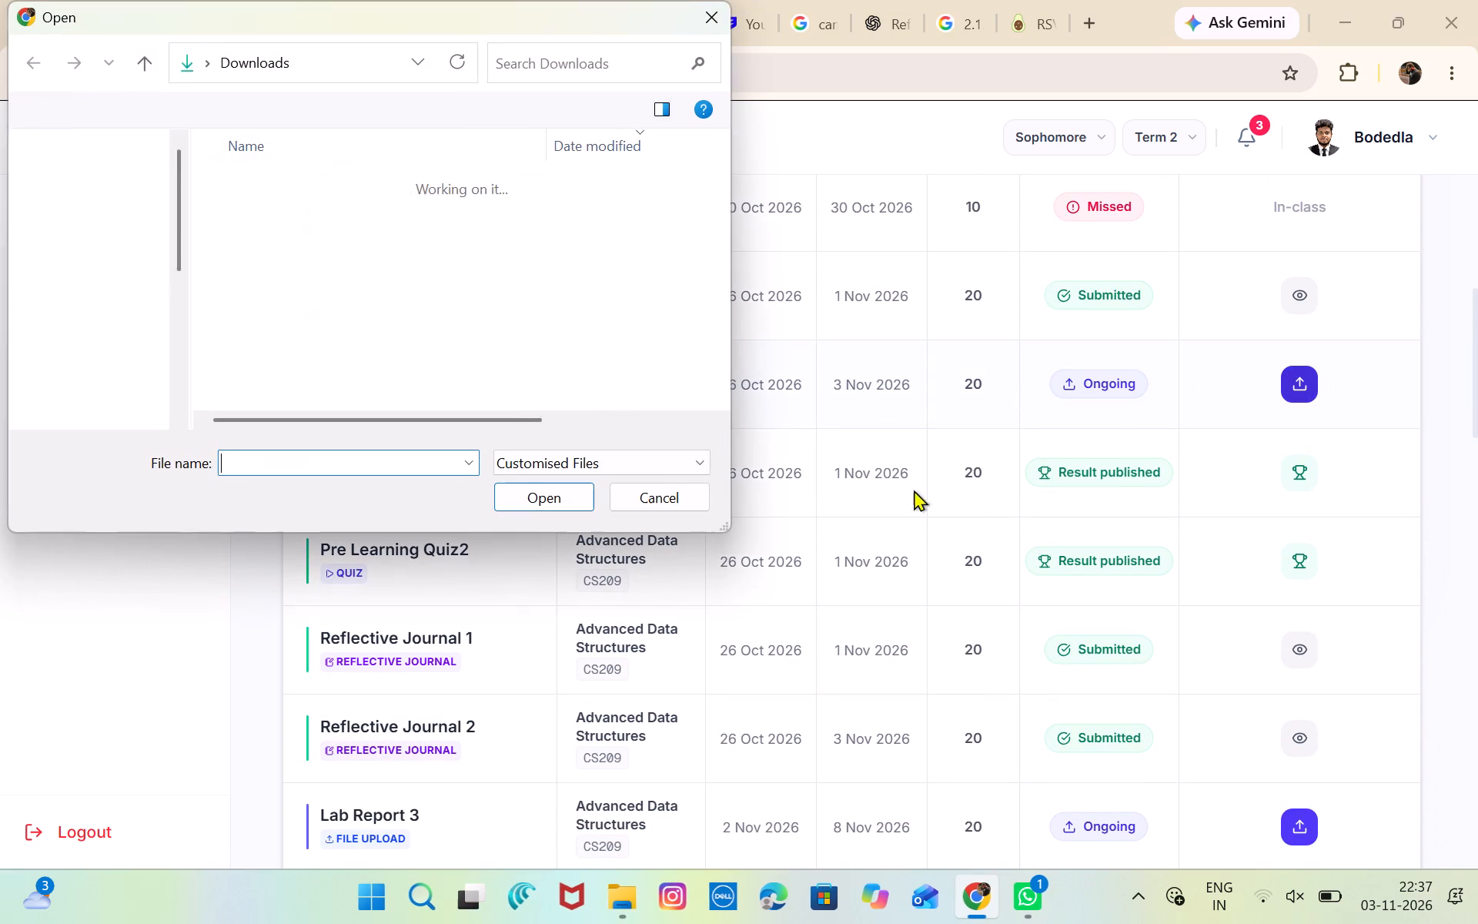
Choose the PDF "Lab Report 2 C++" from the Attachments > C++ > lab reports term 2 folder for the Advanced Data Structures lab report upload.
left_click(73, 188)
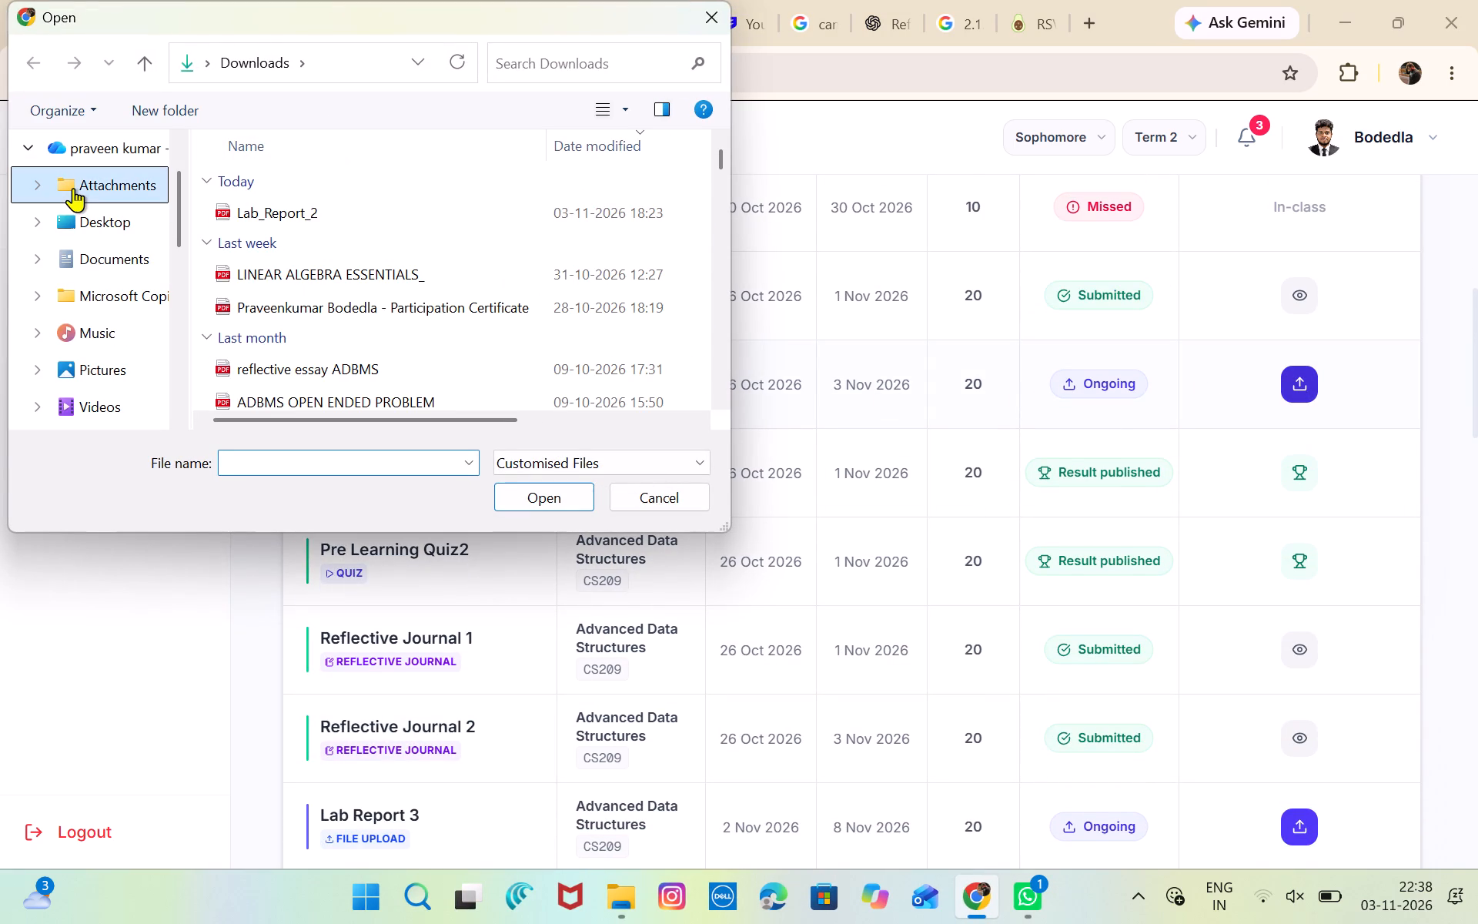
double_click(293, 307)
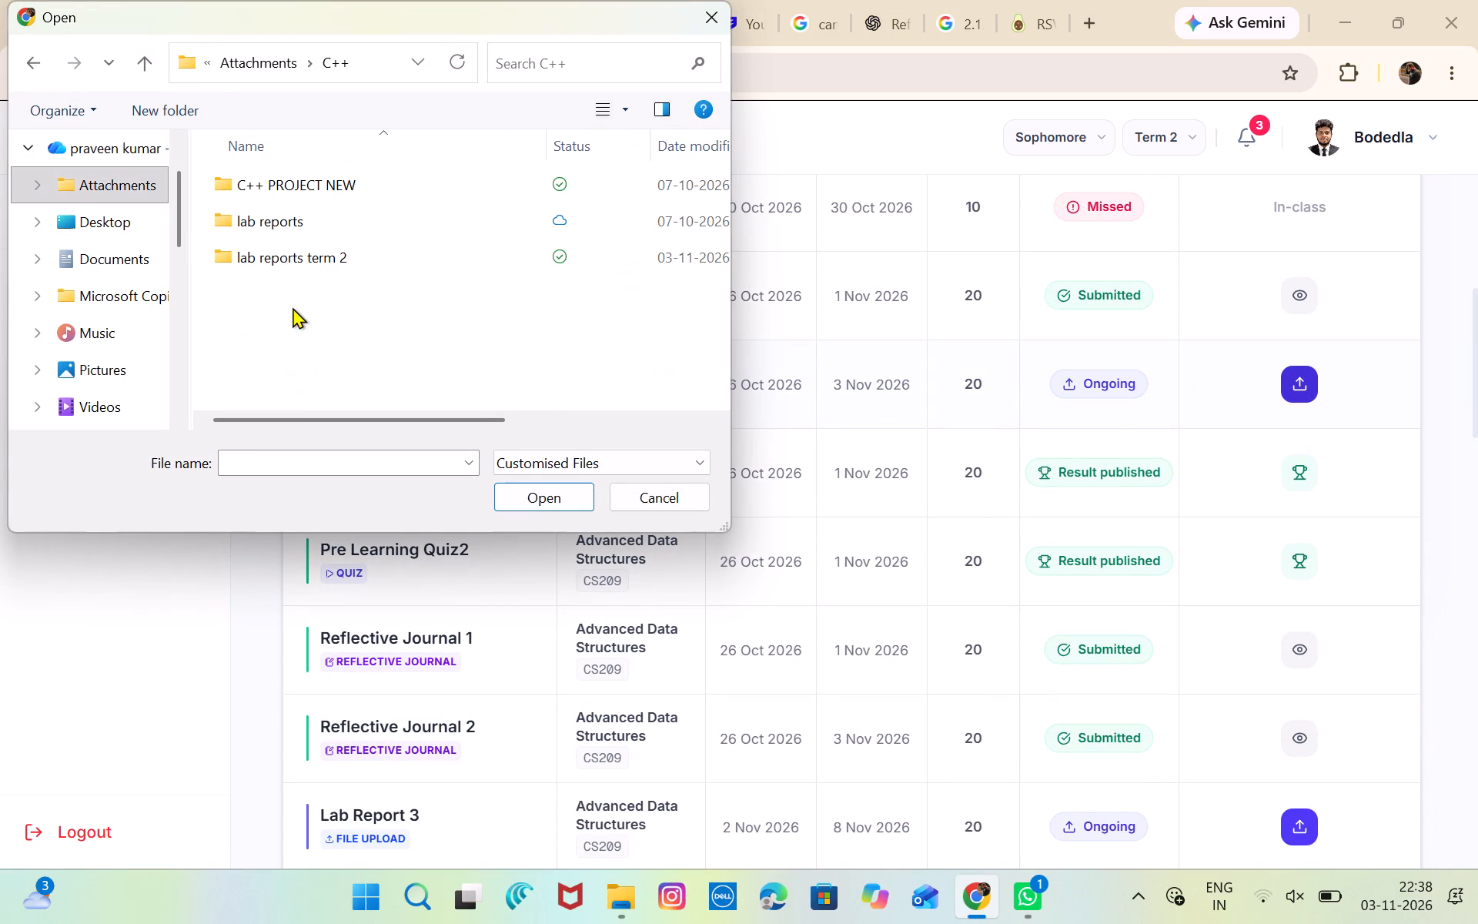
double_click(289, 253)
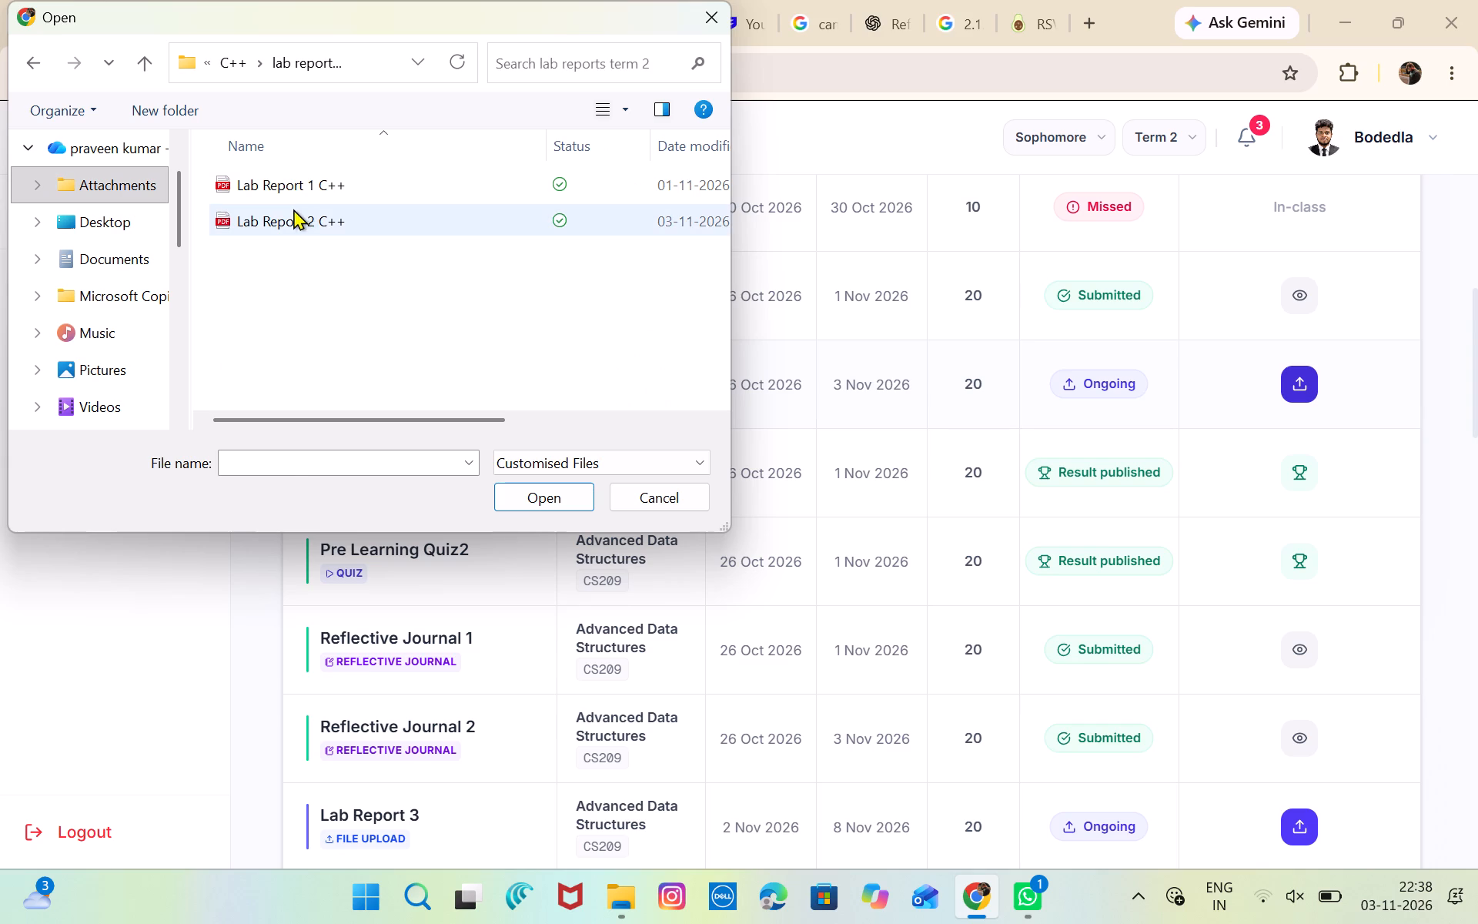
left_click(294, 209)
left_click(520, 492)
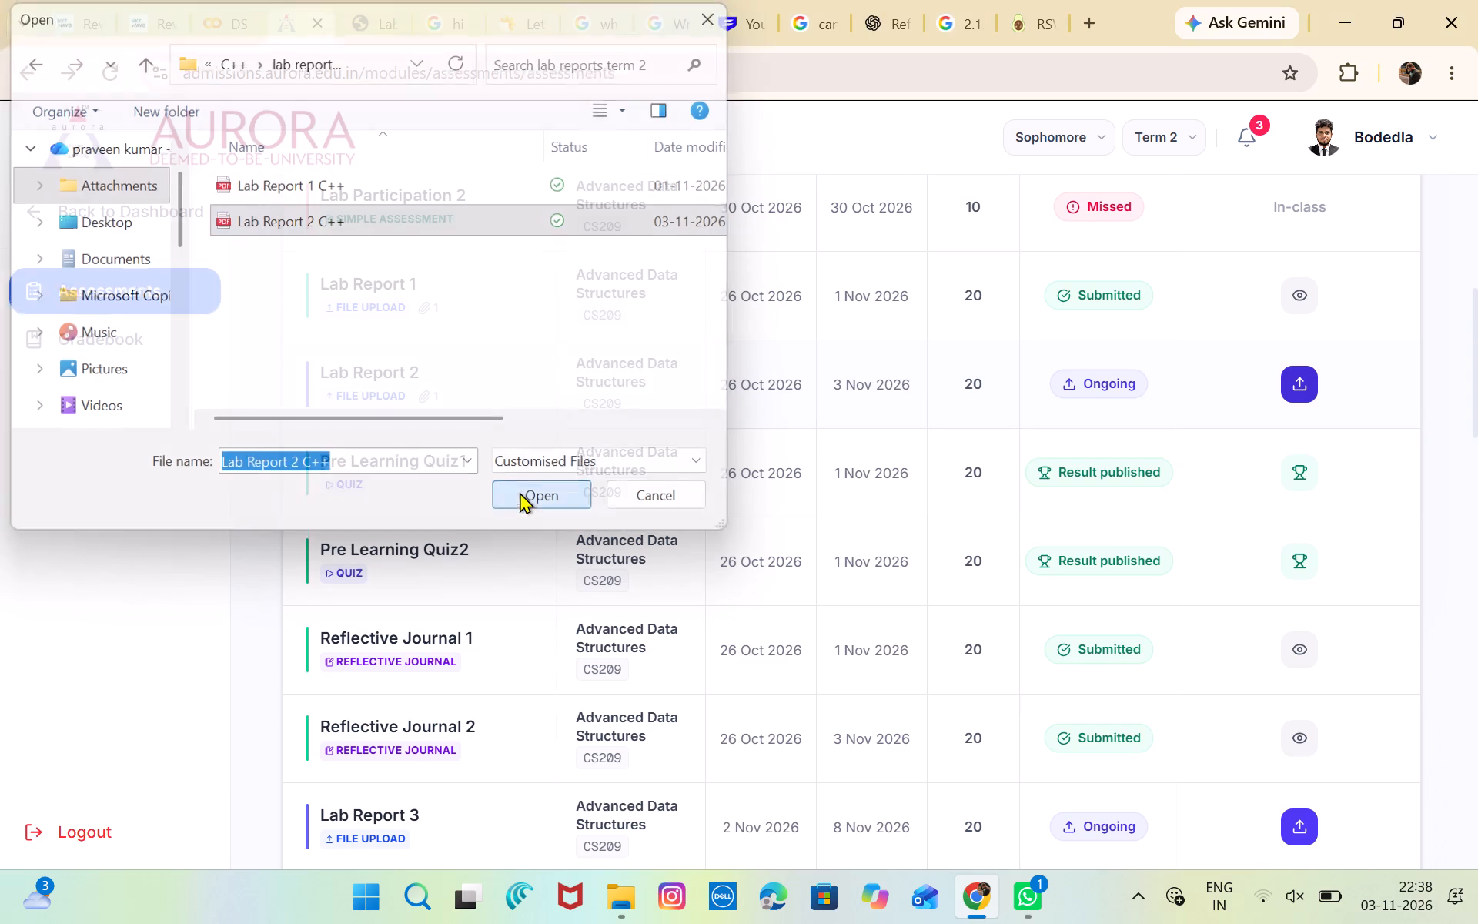
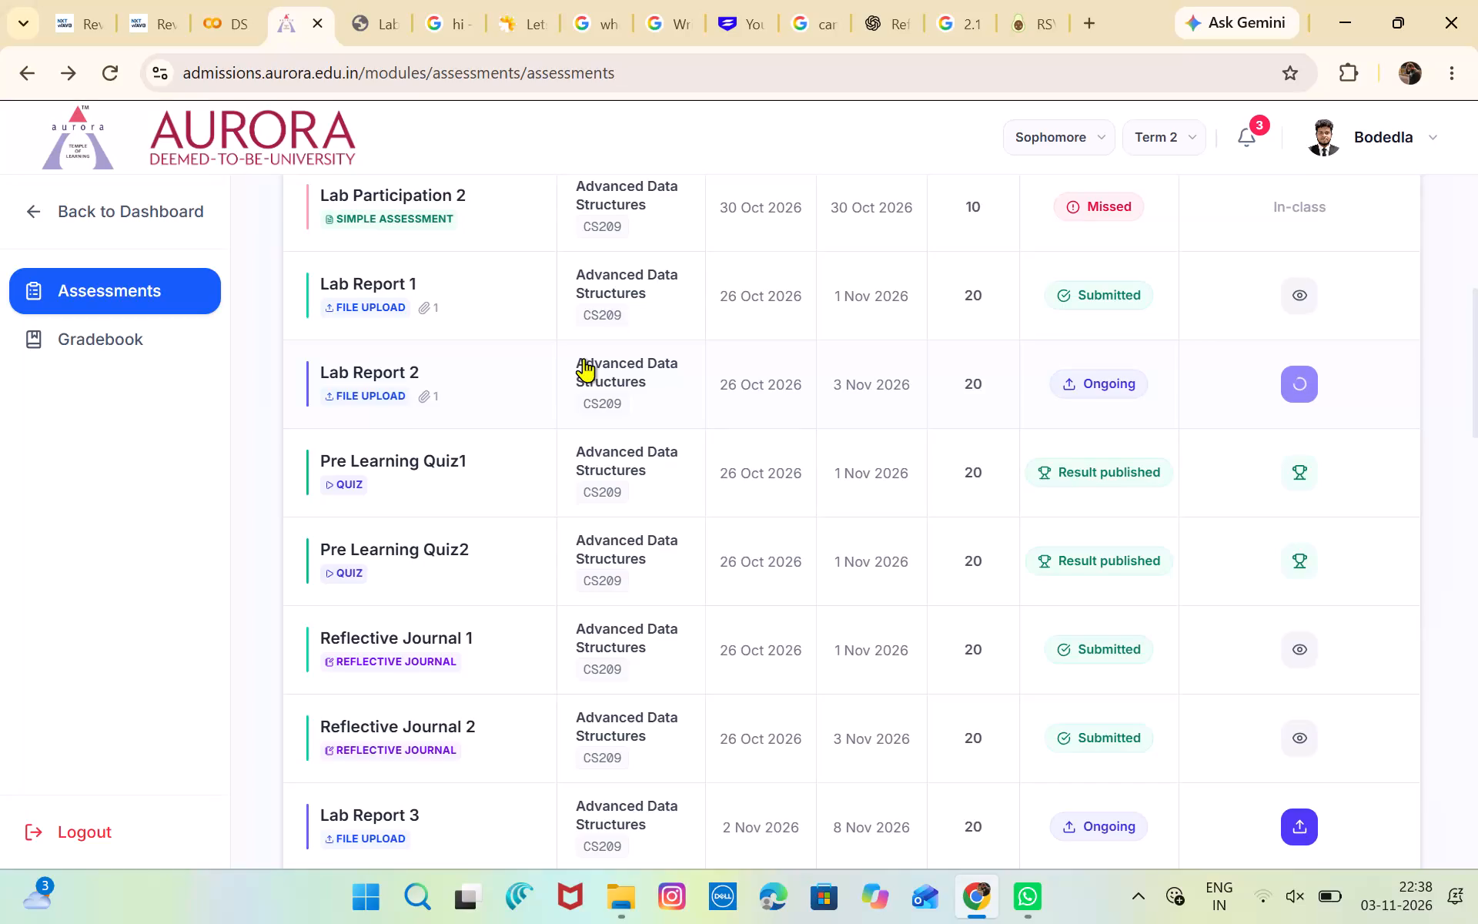
Return to the course overview and reopen the Advanced Data Structures assessments.
scroll(584, 358, "up", 1)
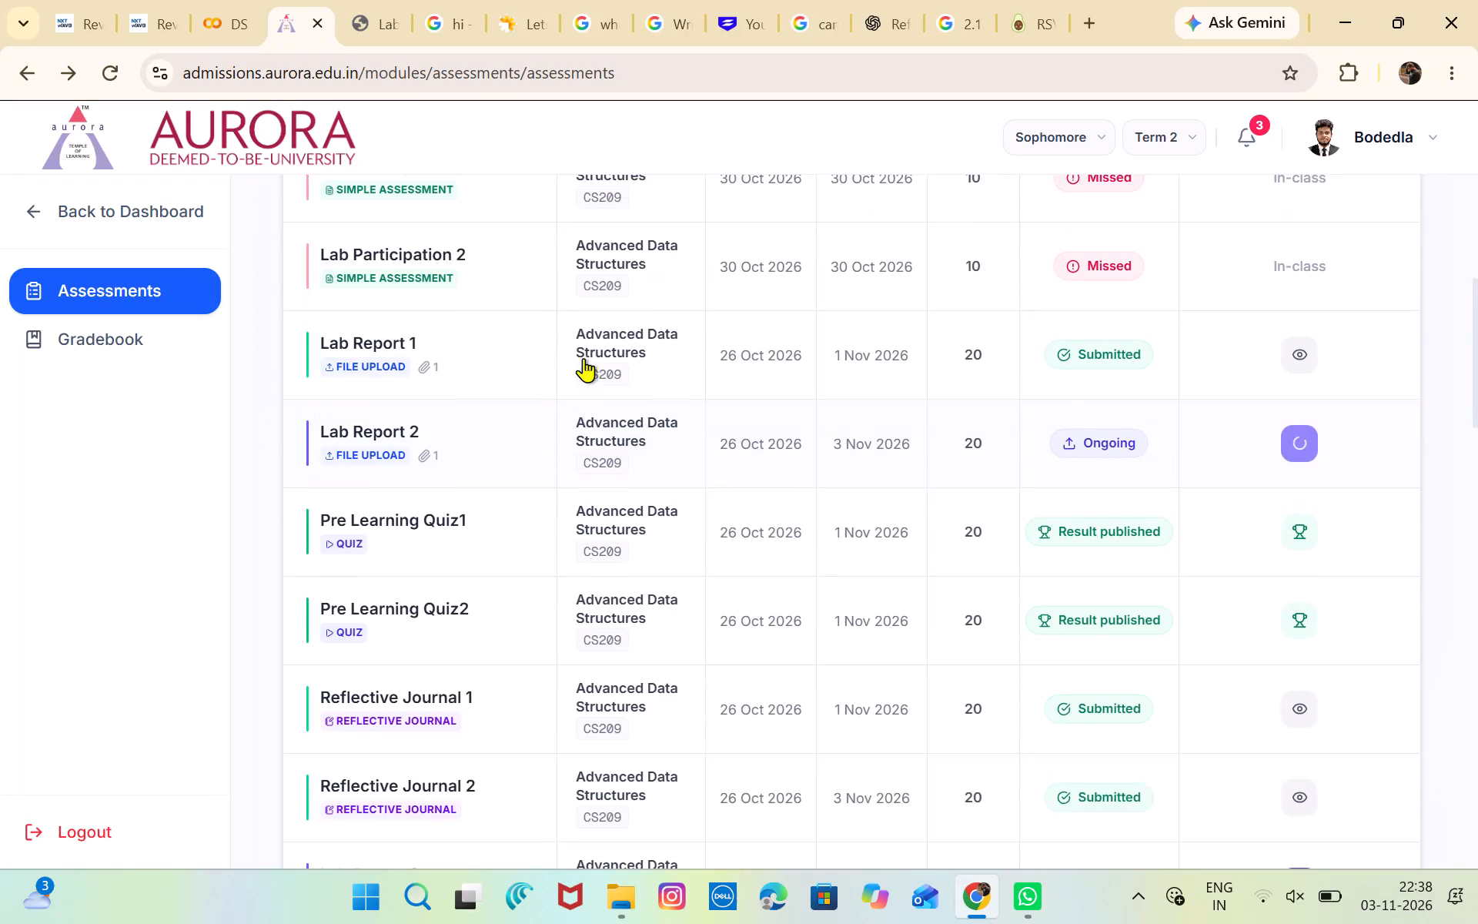
scroll(584, 358, "up", 2)
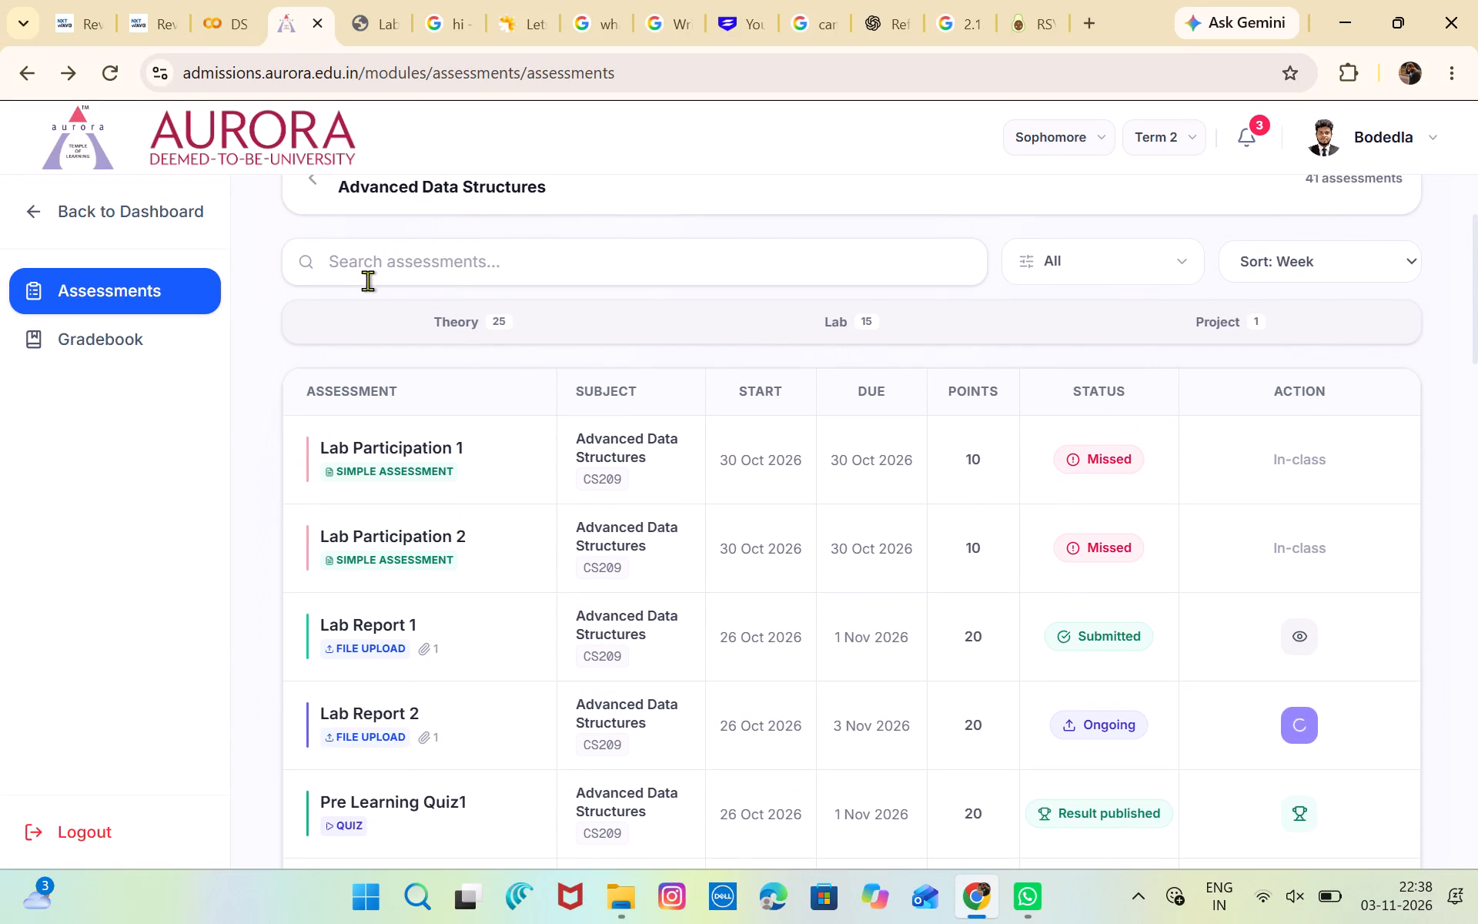
scroll(367, 280, "up", 1)
left_click(313, 239)
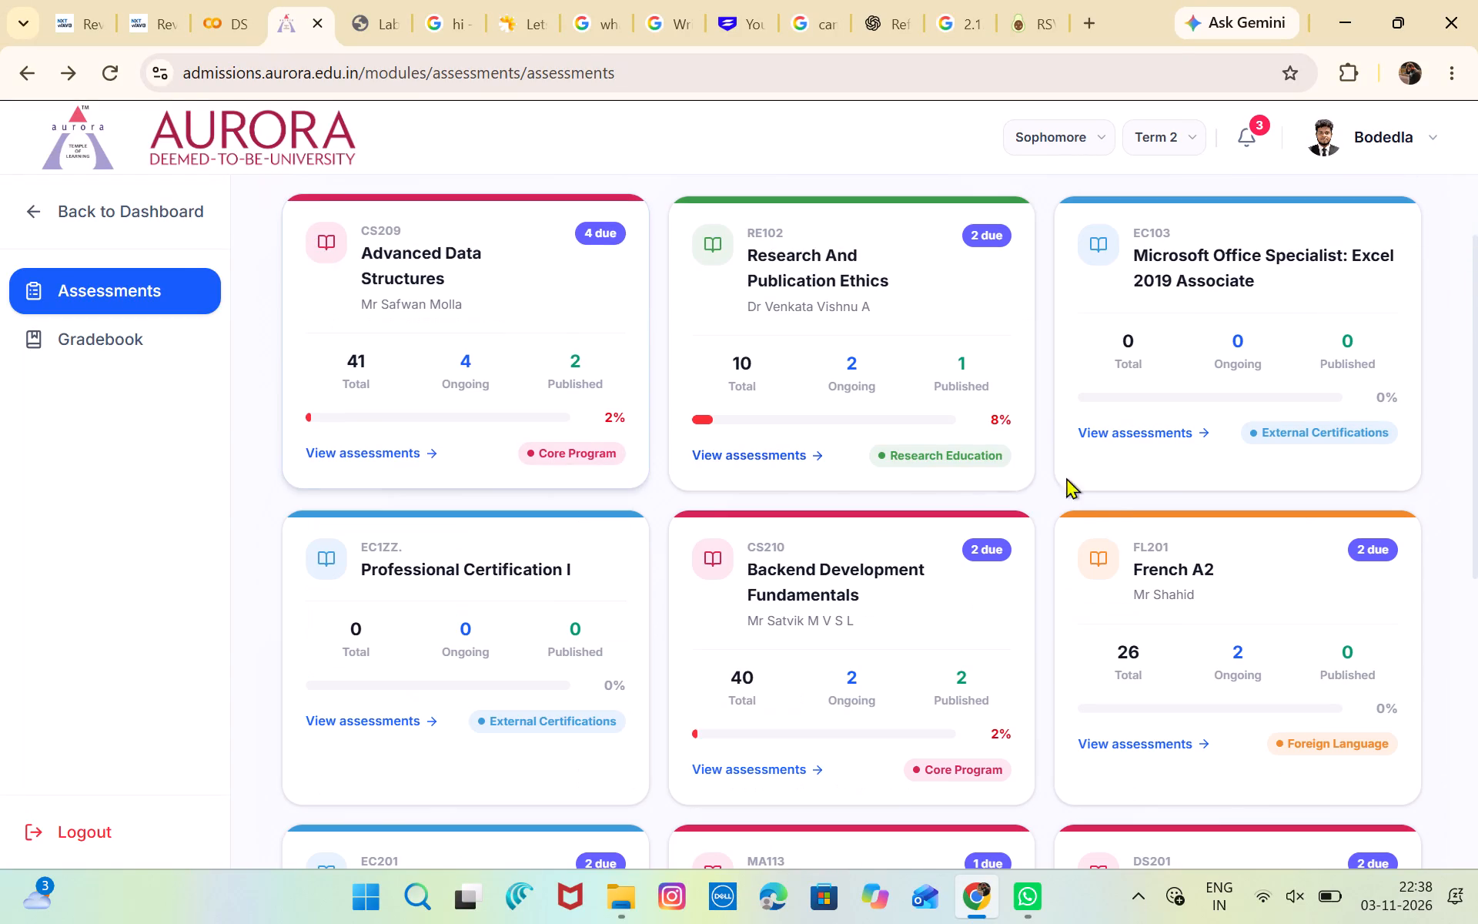
left_click(490, 433)
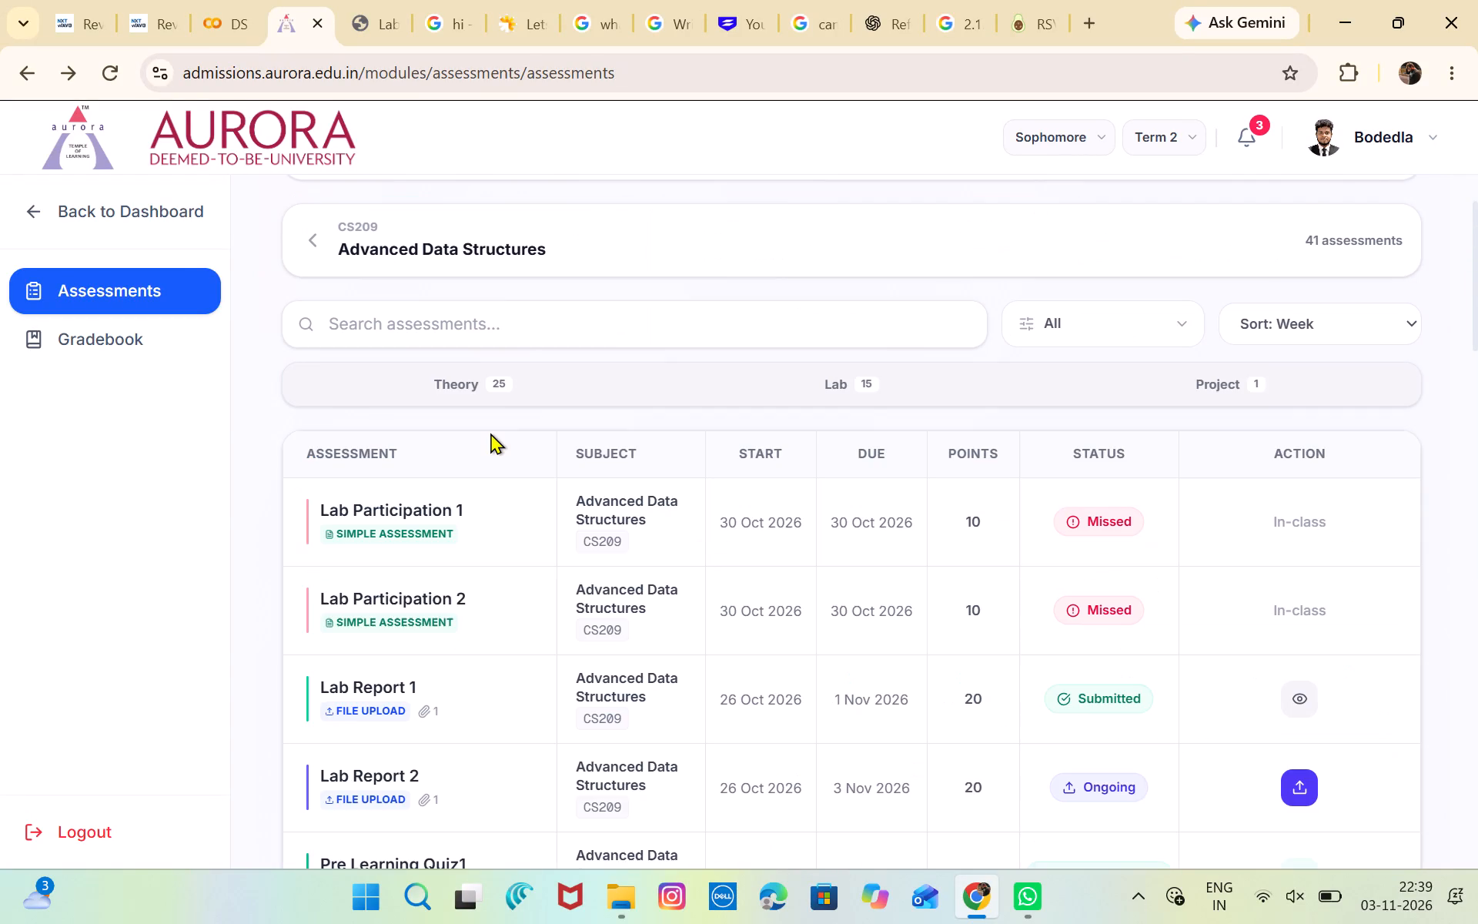
Check the statuses and due dates in the Advanced Data Structures assessment list, including Lab Report 2 and the week 3 items.
scroll(1095, 707, "down", 3)
scroll(888, 778, "down", 1)
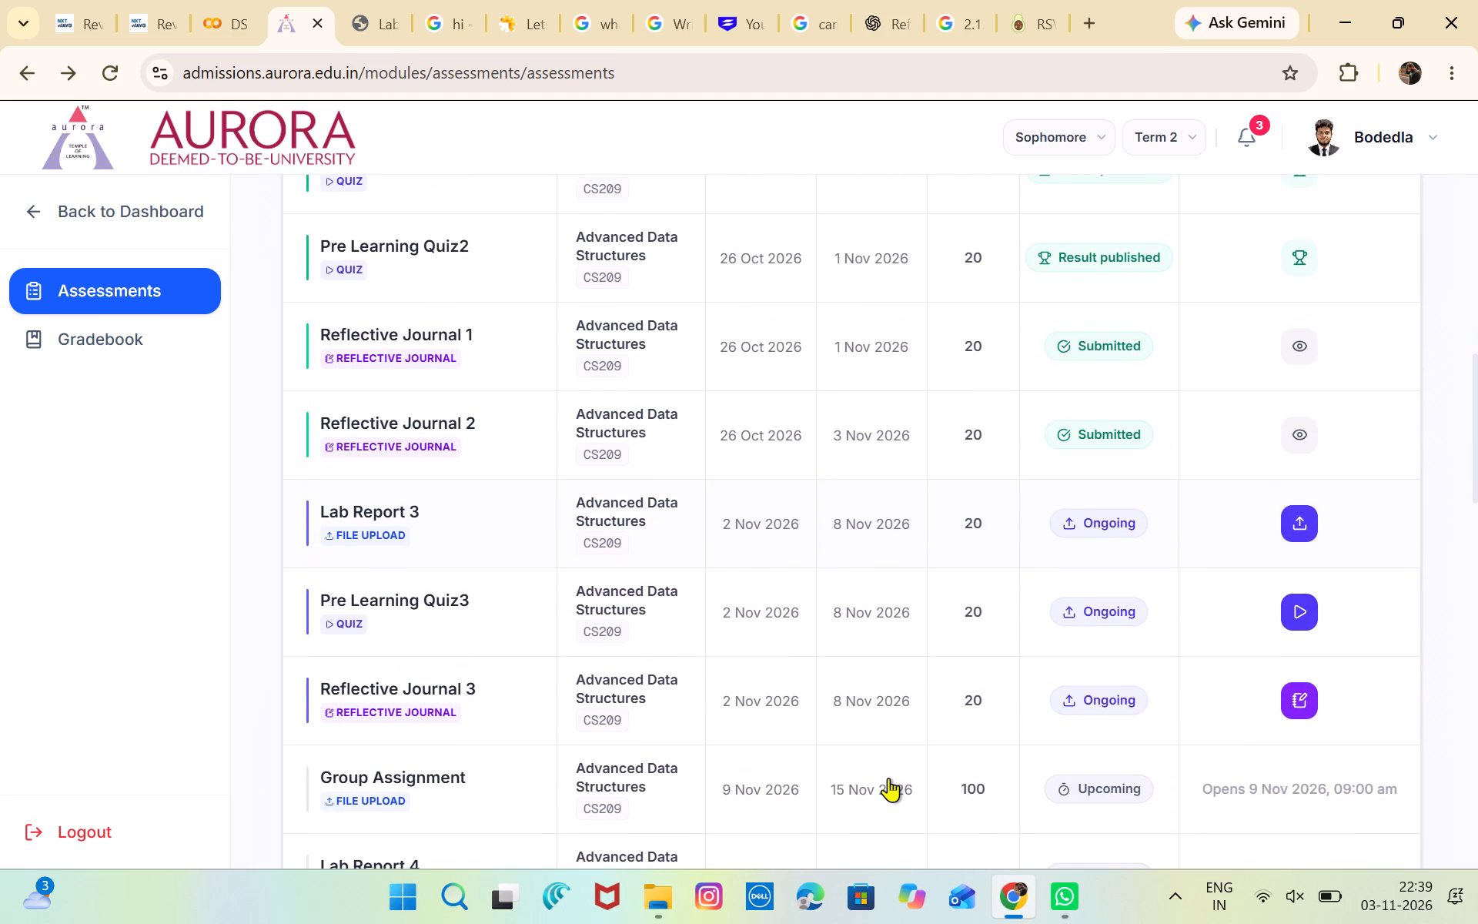
scroll(888, 778, "down", 1)
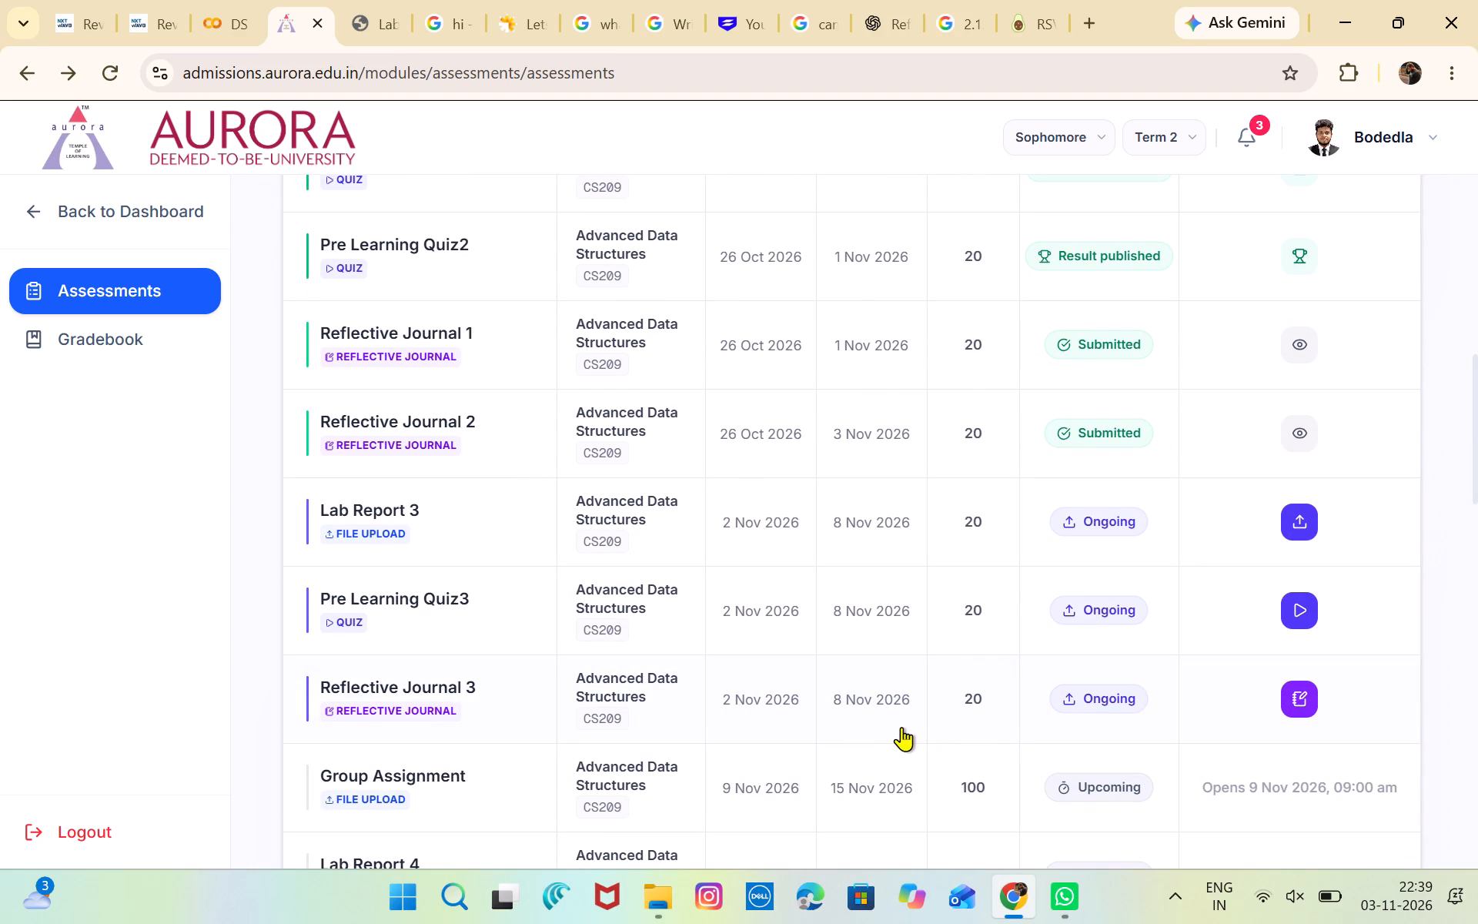
left_click_drag(901, 727, 286, 521)
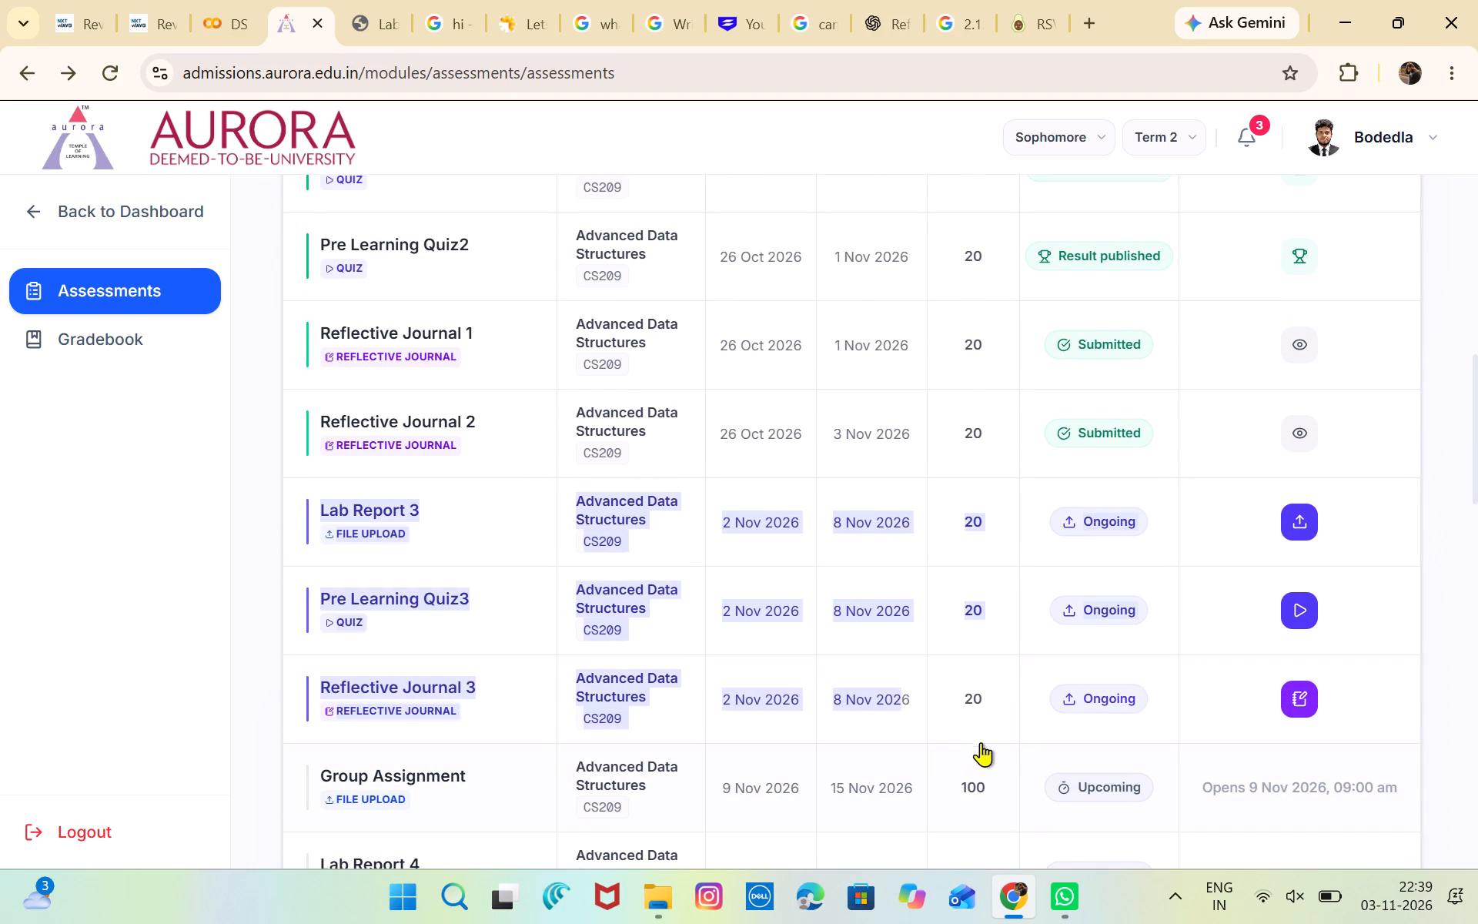
left_click(988, 731)
left_click(864, 653)
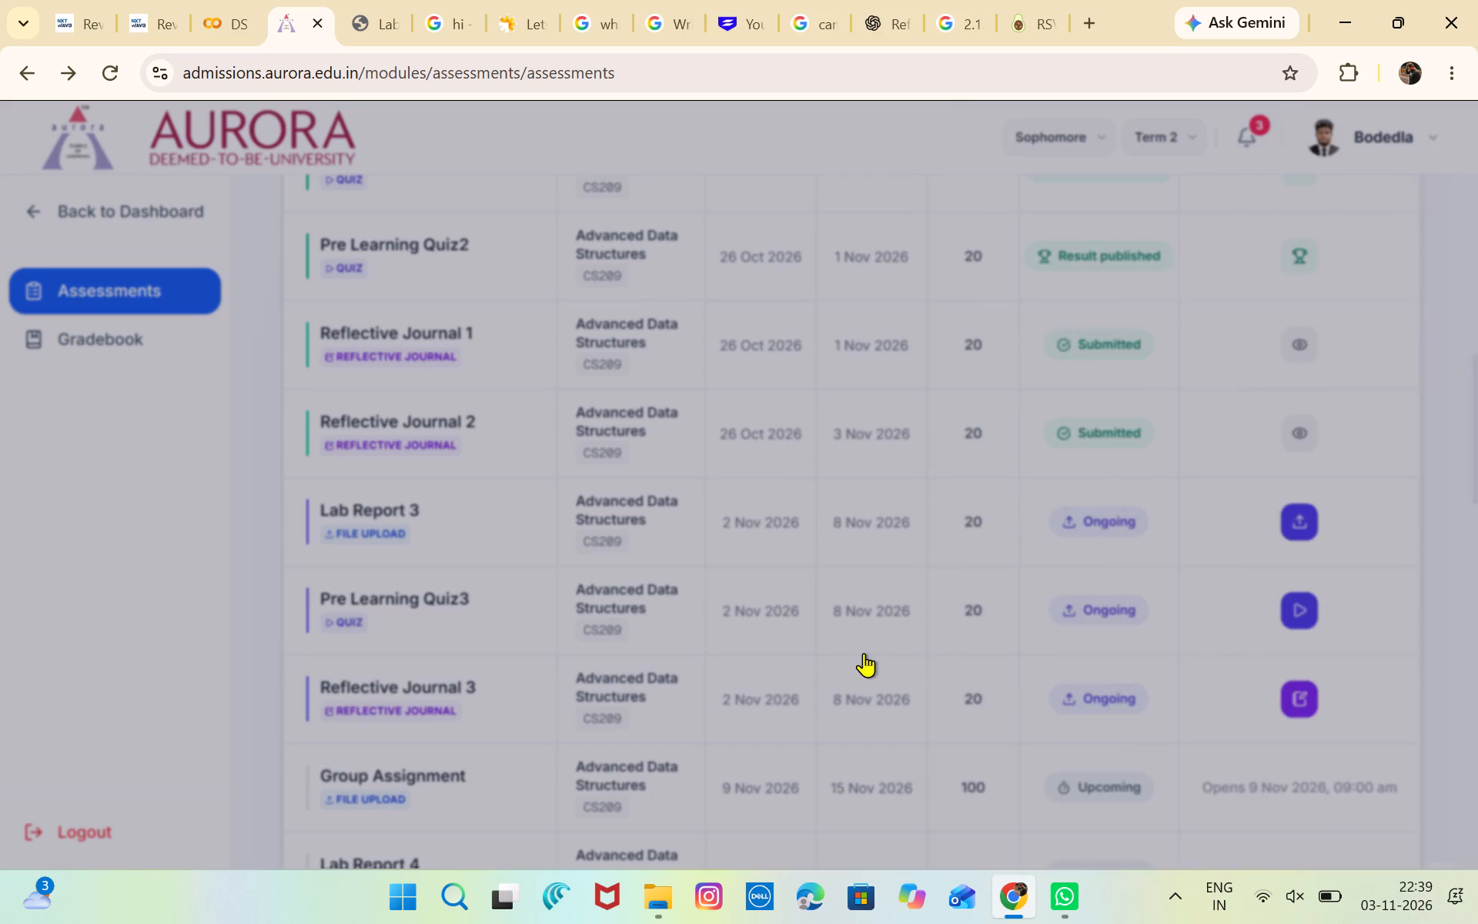
scroll(864, 653, "up", 1)
scroll(928, 420, "up", 1)
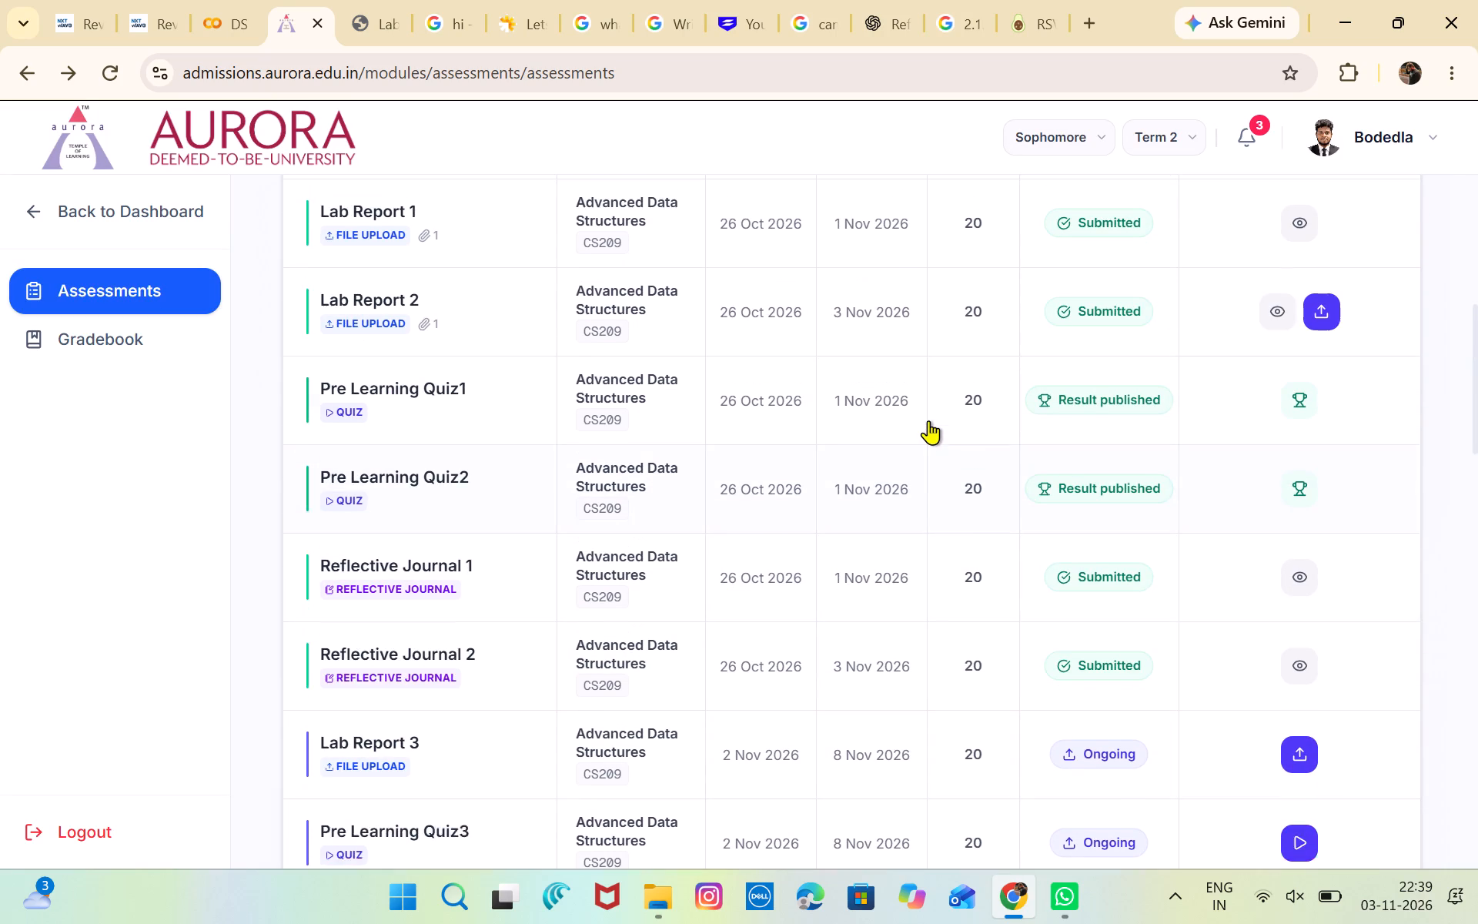
Open the submitted Lab Report 2 PDF and review its page layout from the cover to the output screenshot section on page 13.
scroll(928, 420, "up", 1)
left_click(1280, 313)
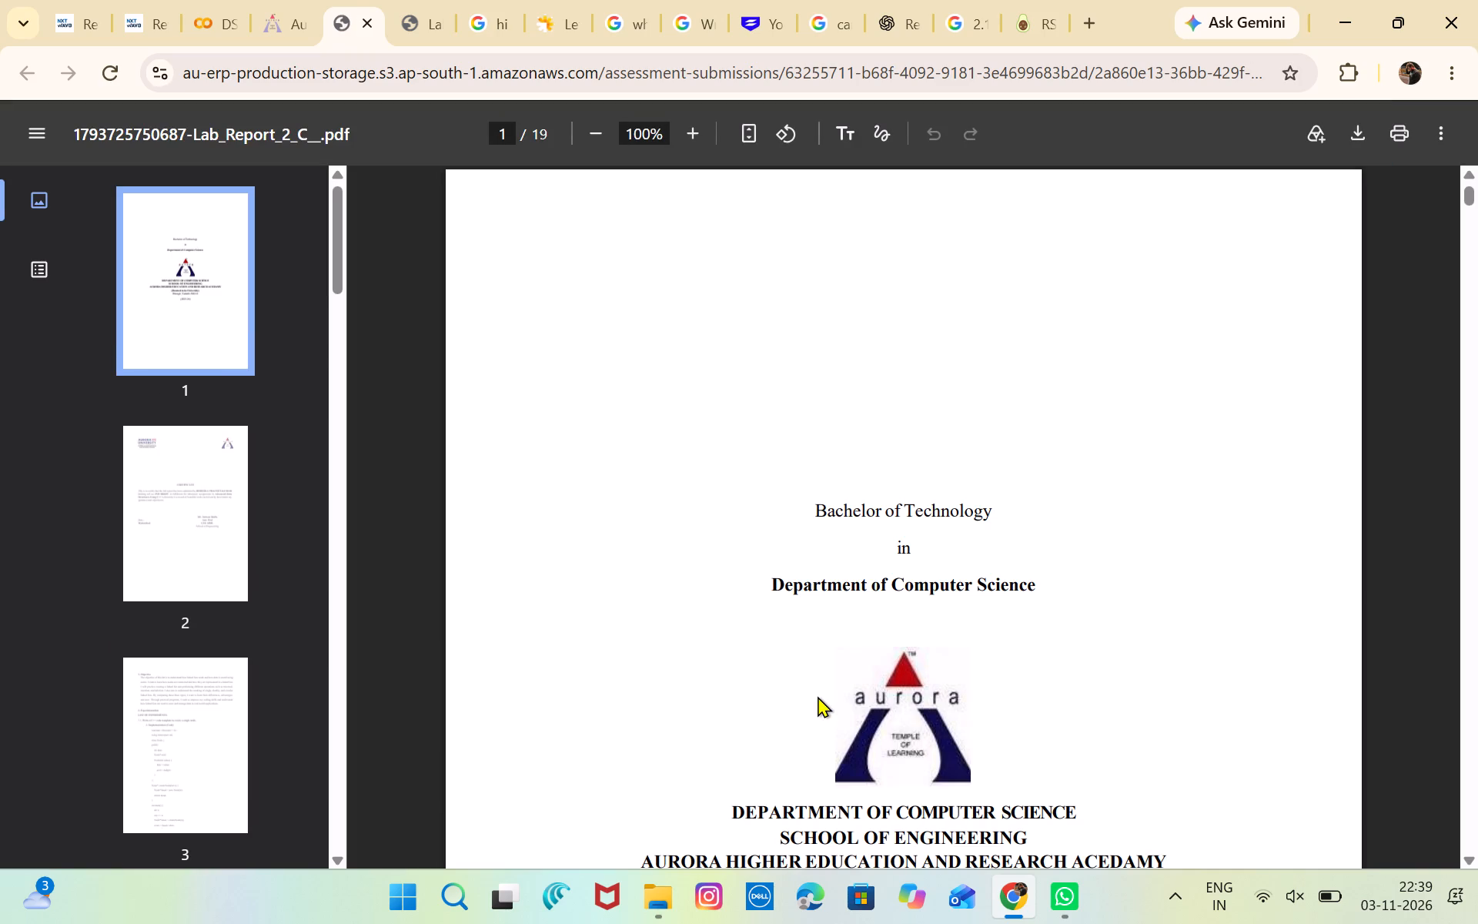
scroll(818, 696, "down", 6)
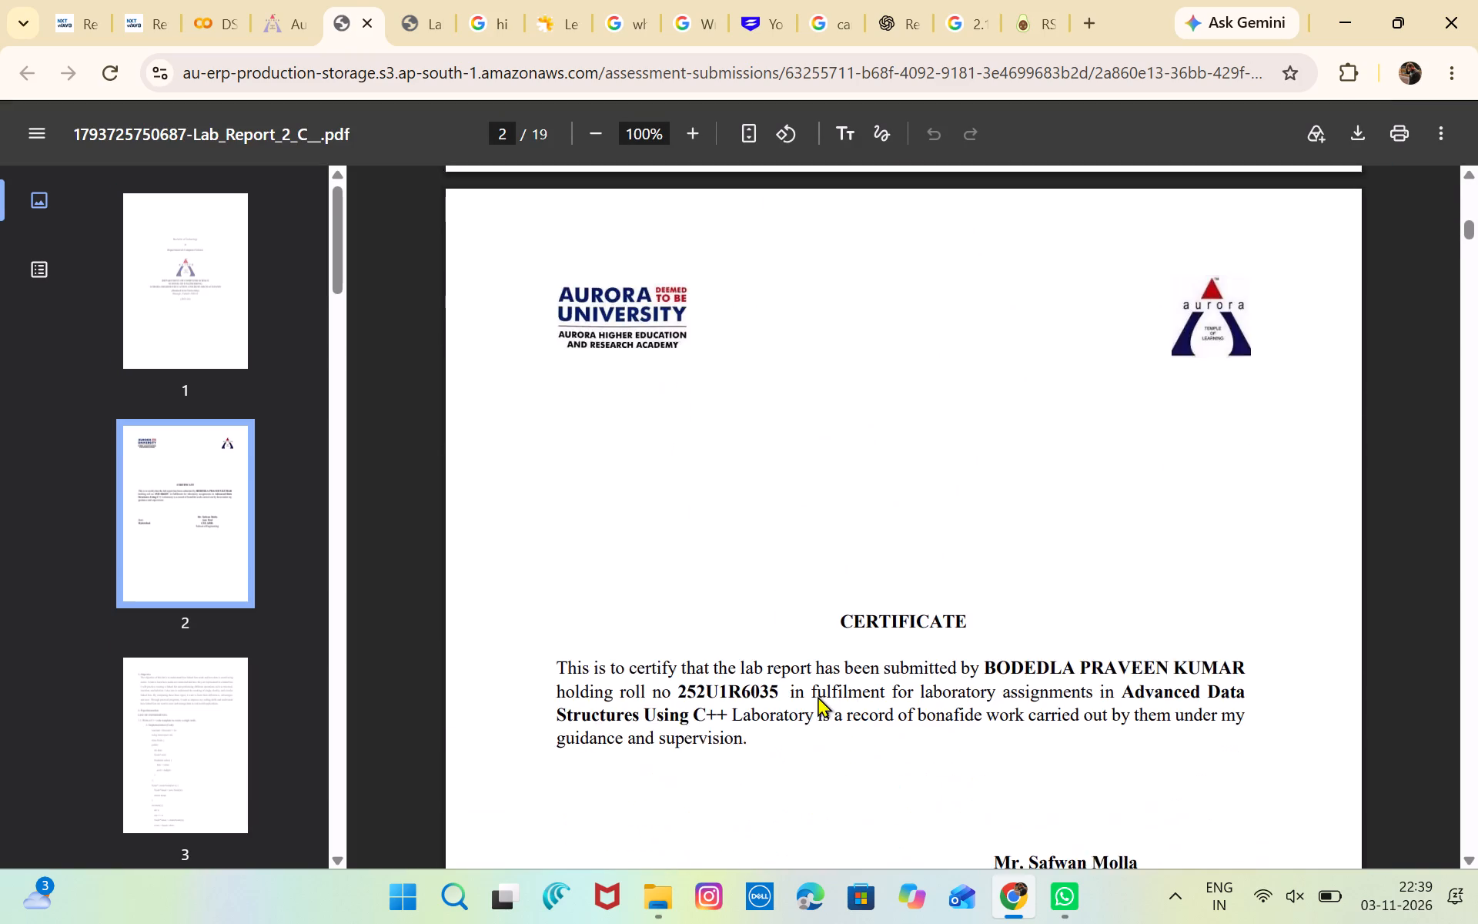
scroll(818, 696, "down", 7)
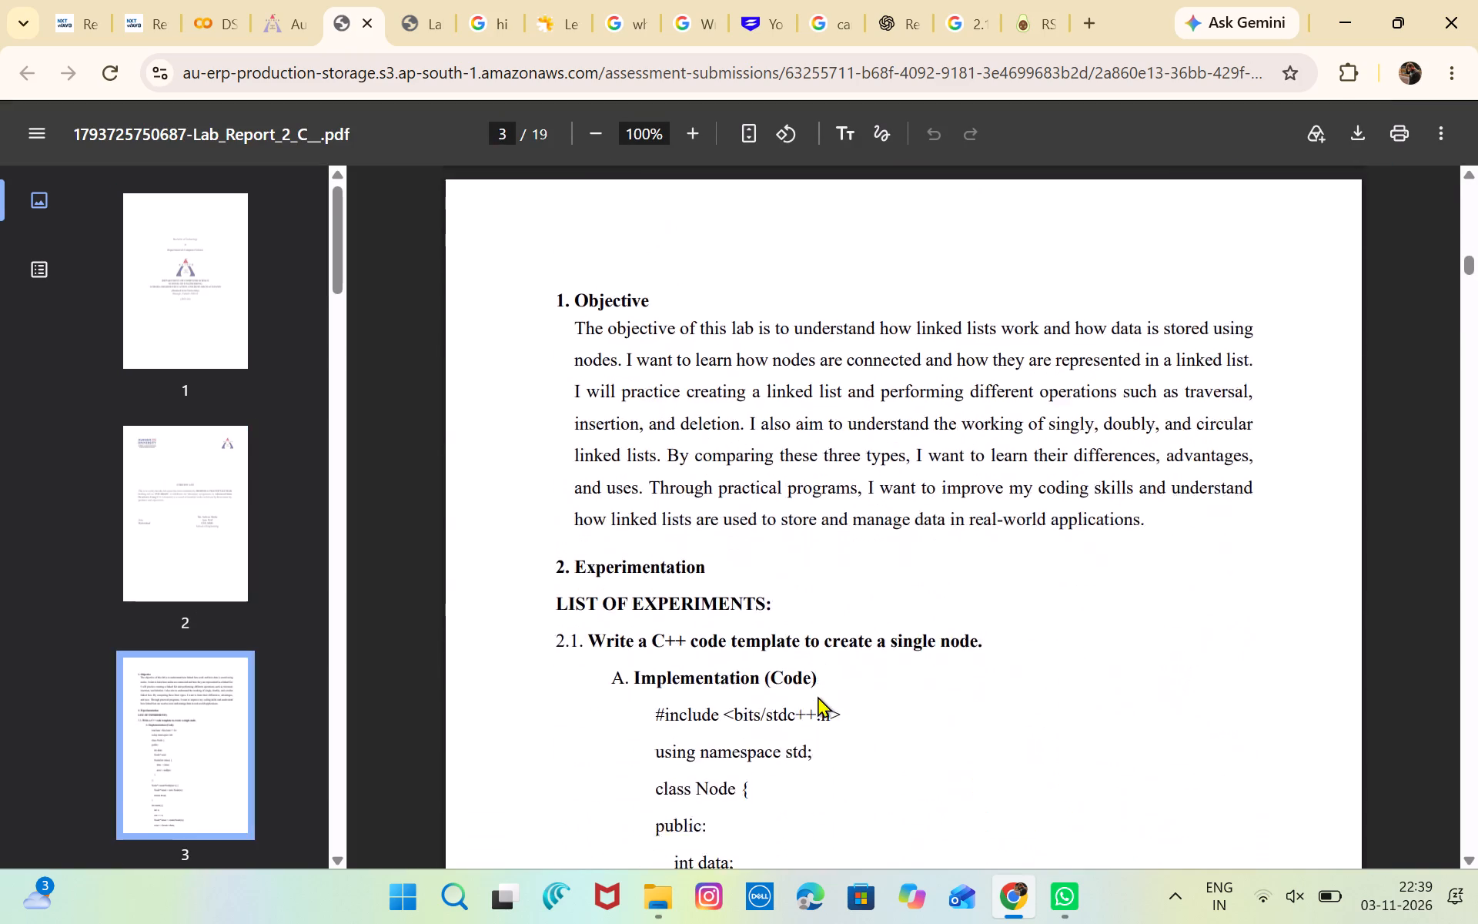
scroll(818, 696, "down", 5)
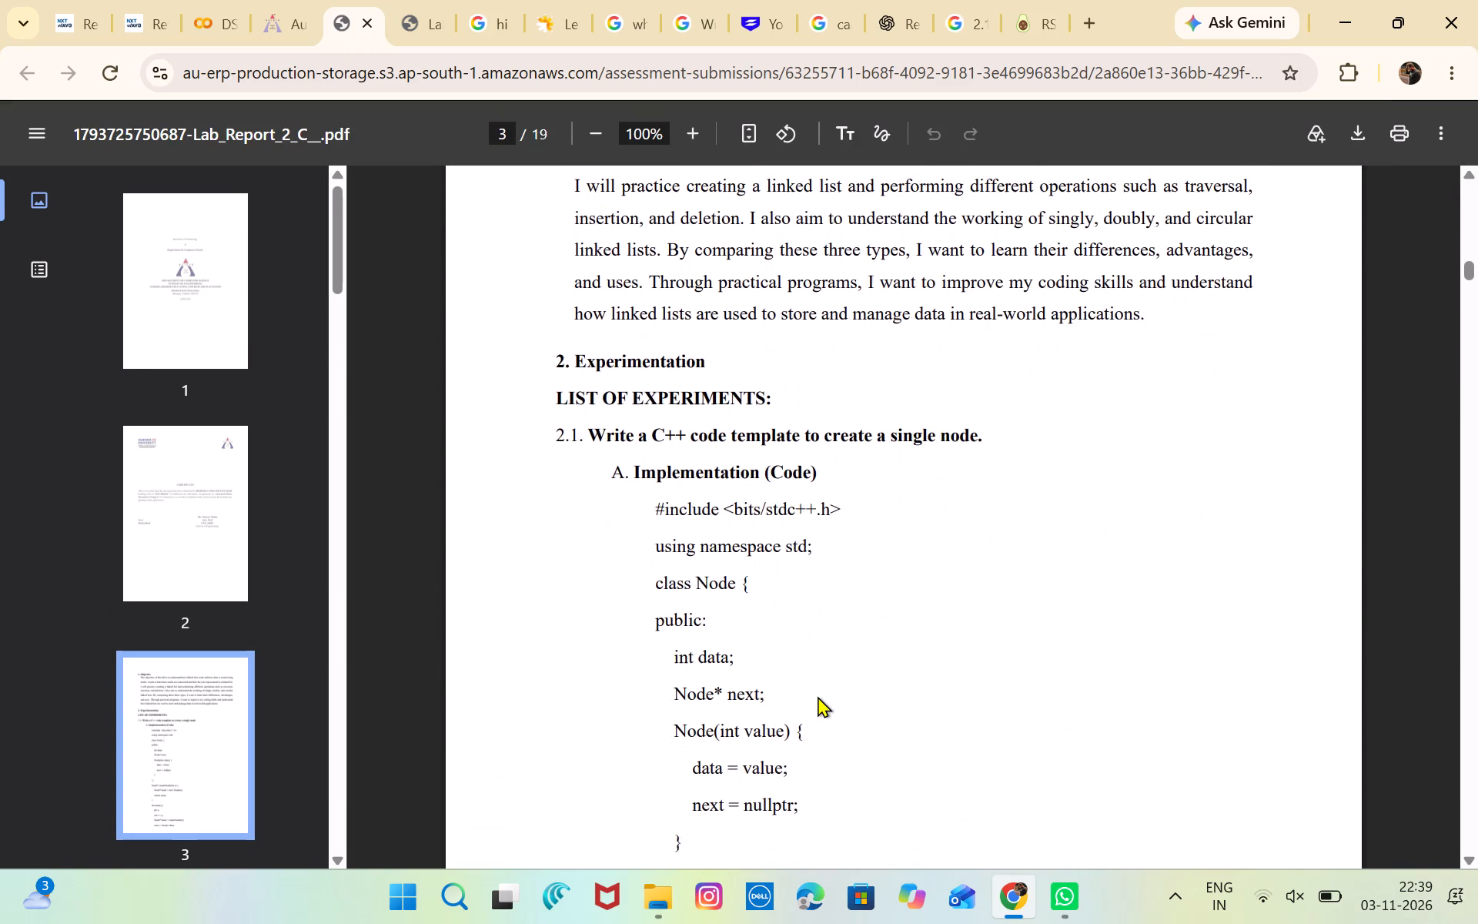
scroll(818, 696, "down", 7)
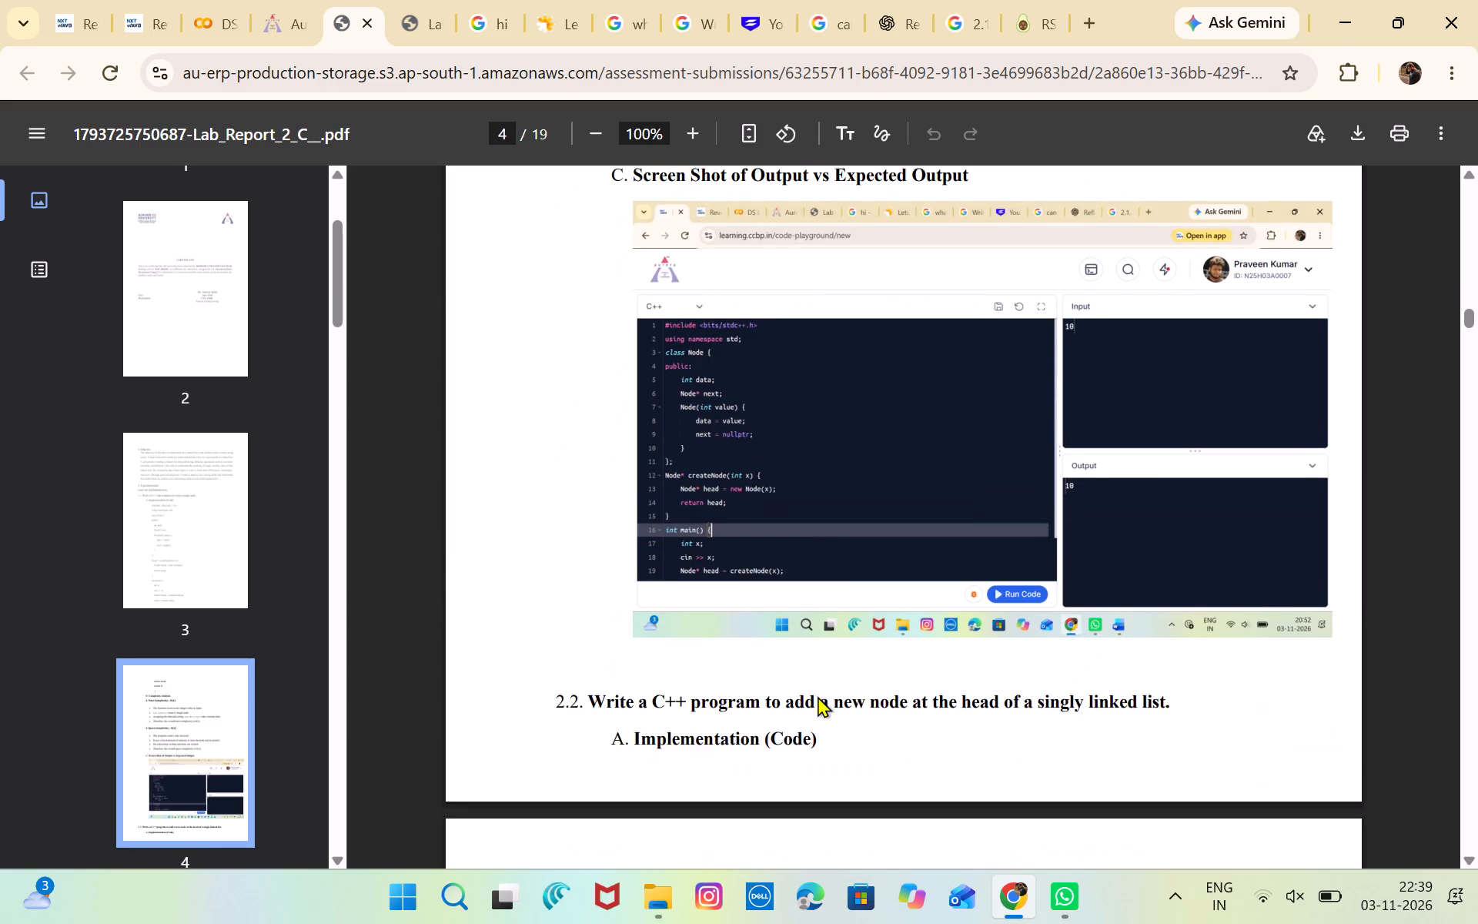
scroll(818, 696, "down", 7)
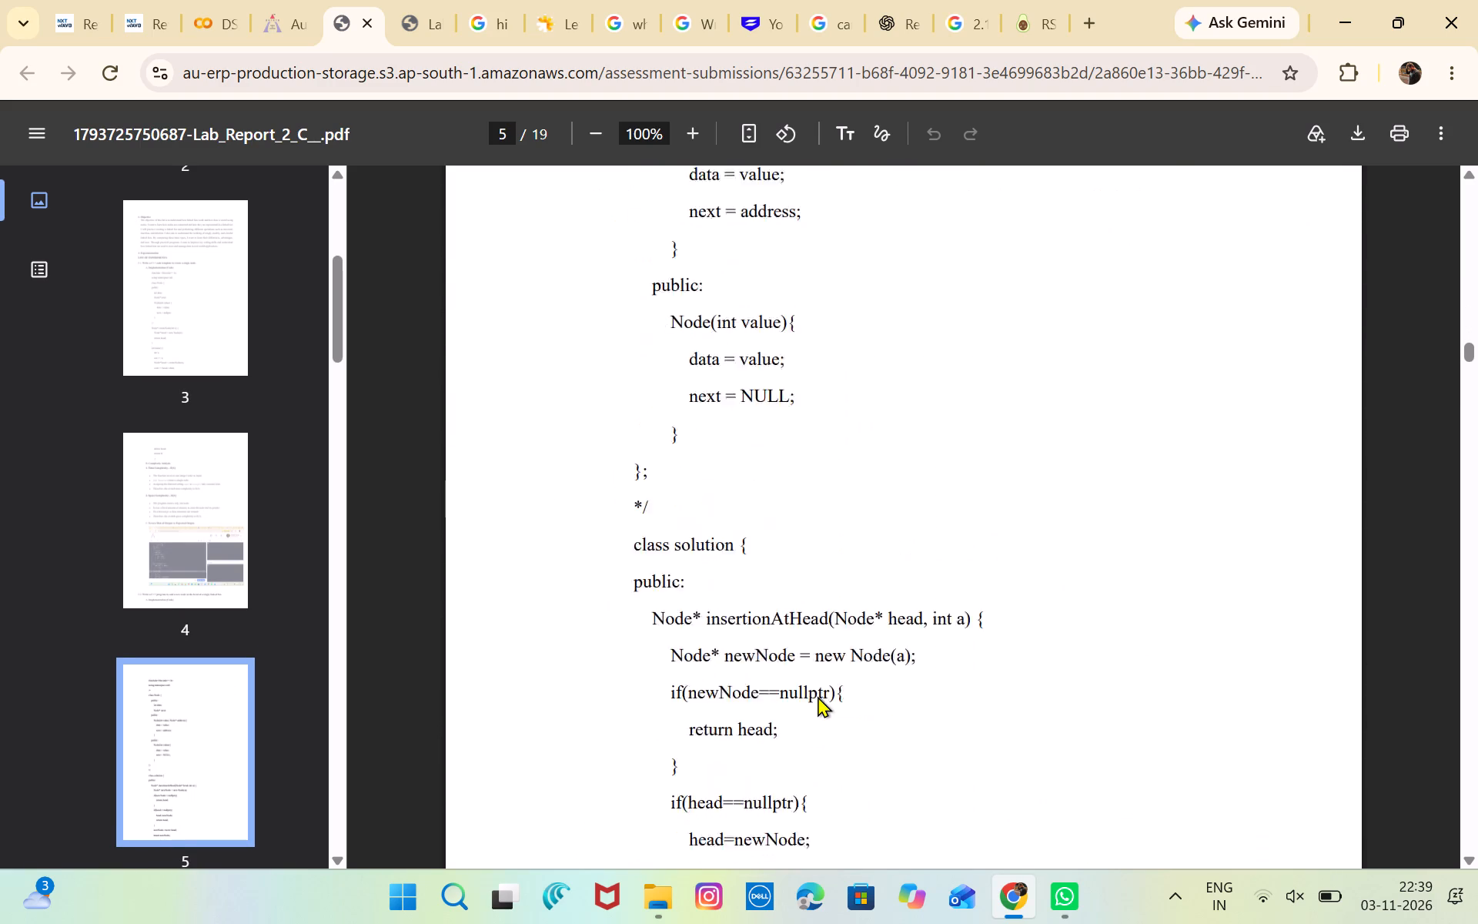
scroll(818, 696, "down", 6)
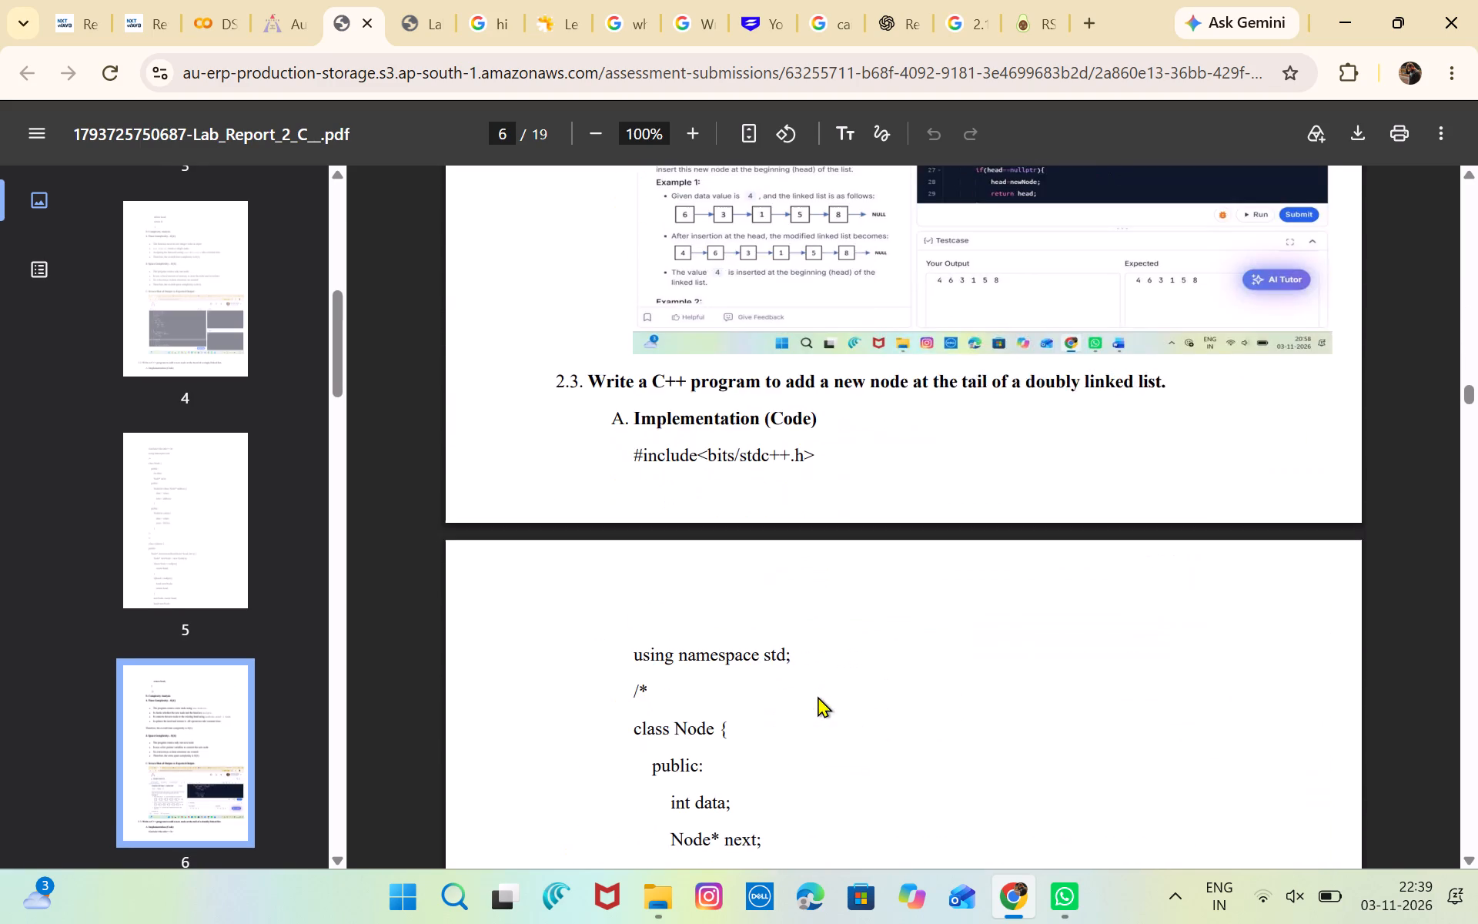
scroll(818, 696, "down", 7)
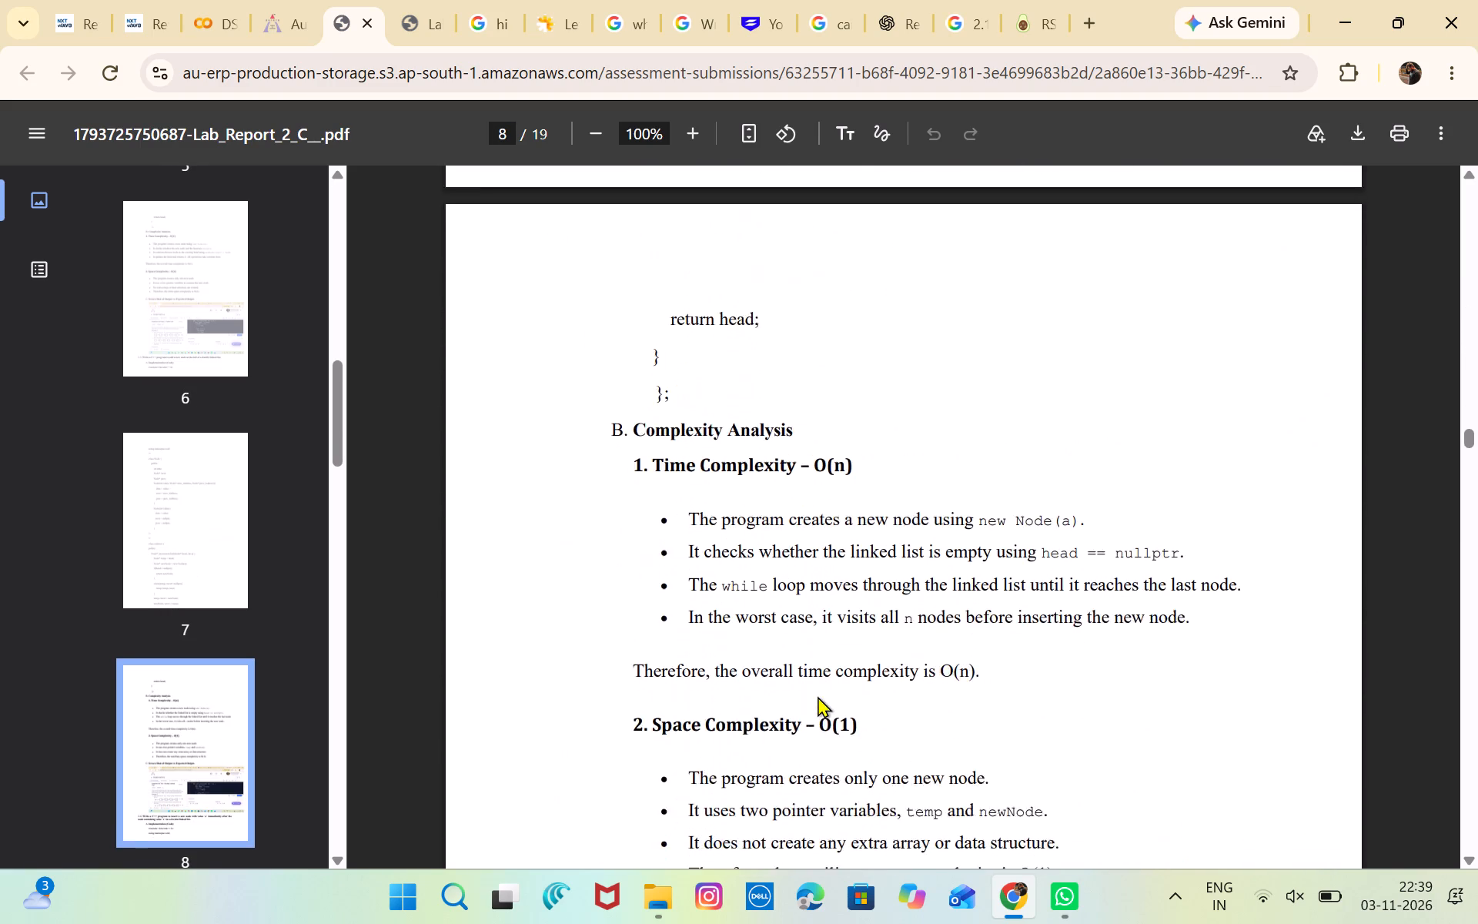
scroll(818, 696, "down", 7)
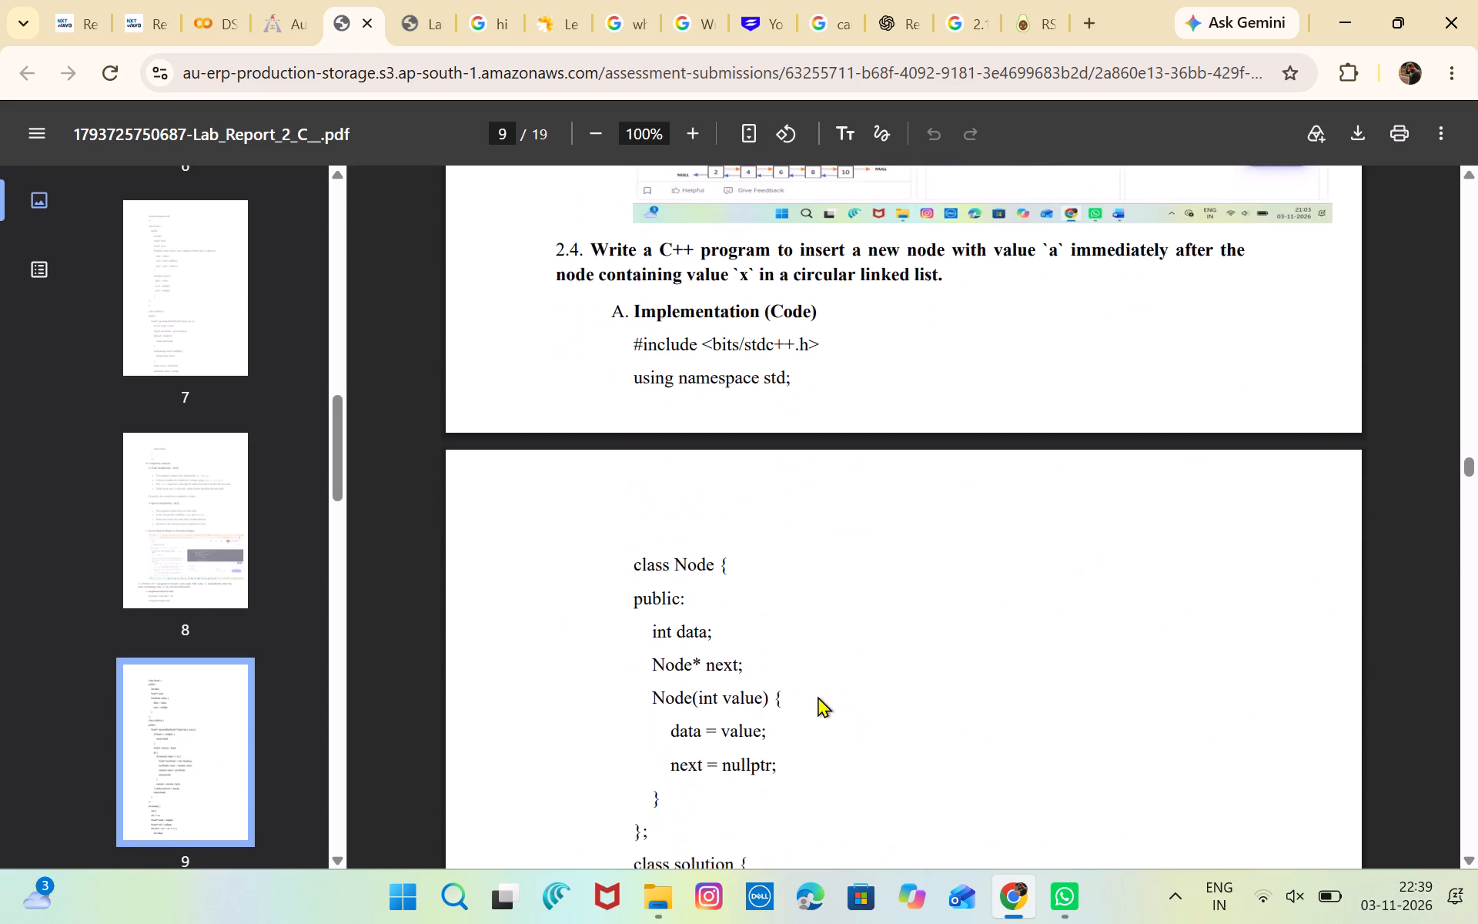
scroll(818, 696, "down", 5)
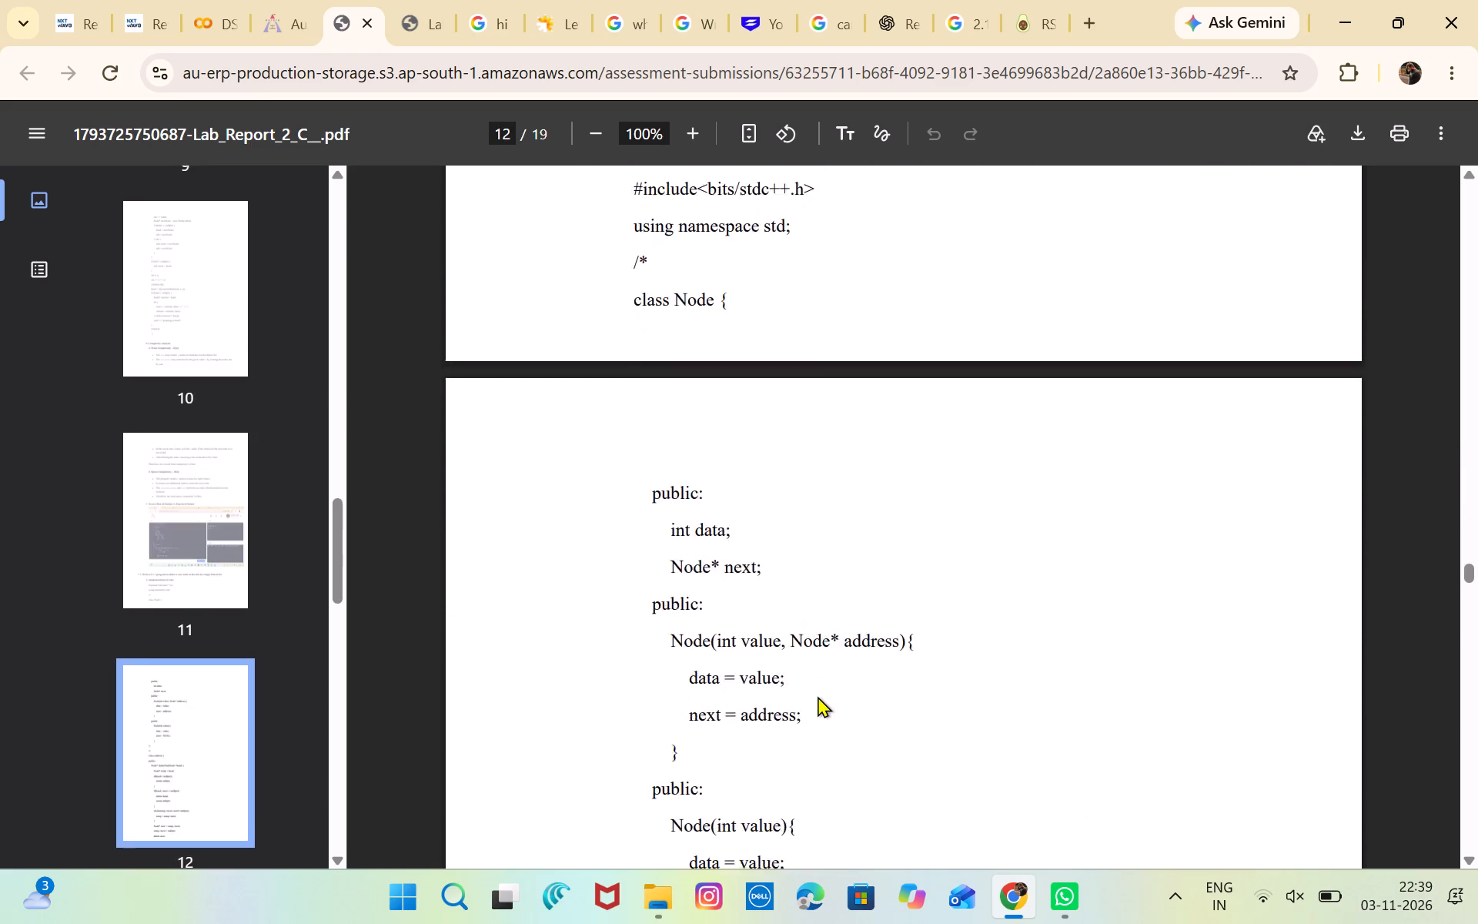
scroll(818, 696, "down", 6)
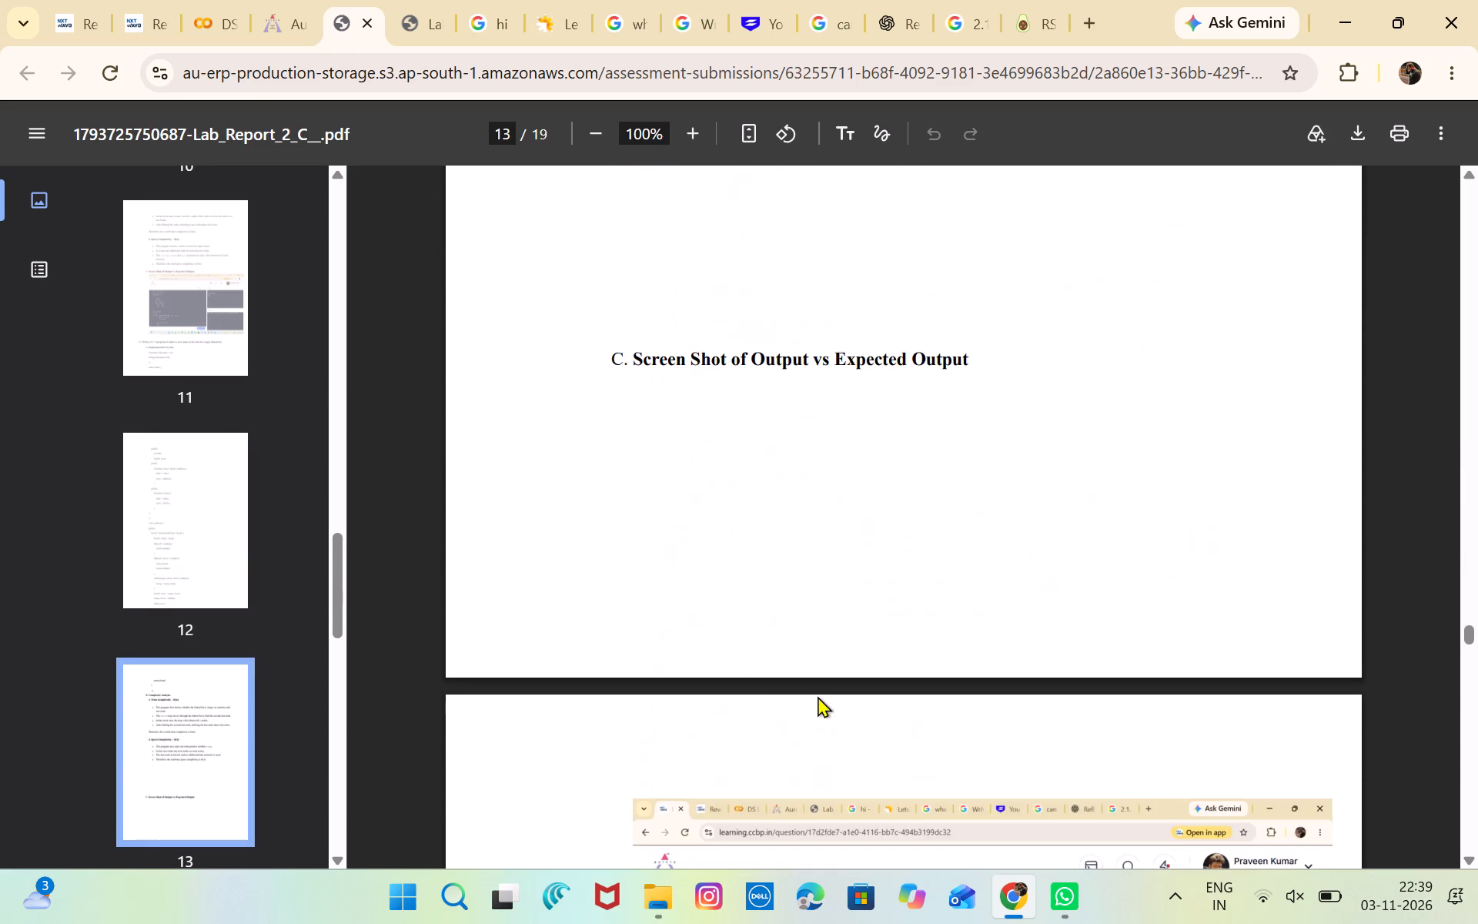
scroll(818, 696, "up", 2)
scroll(818, 699, "down", 1)
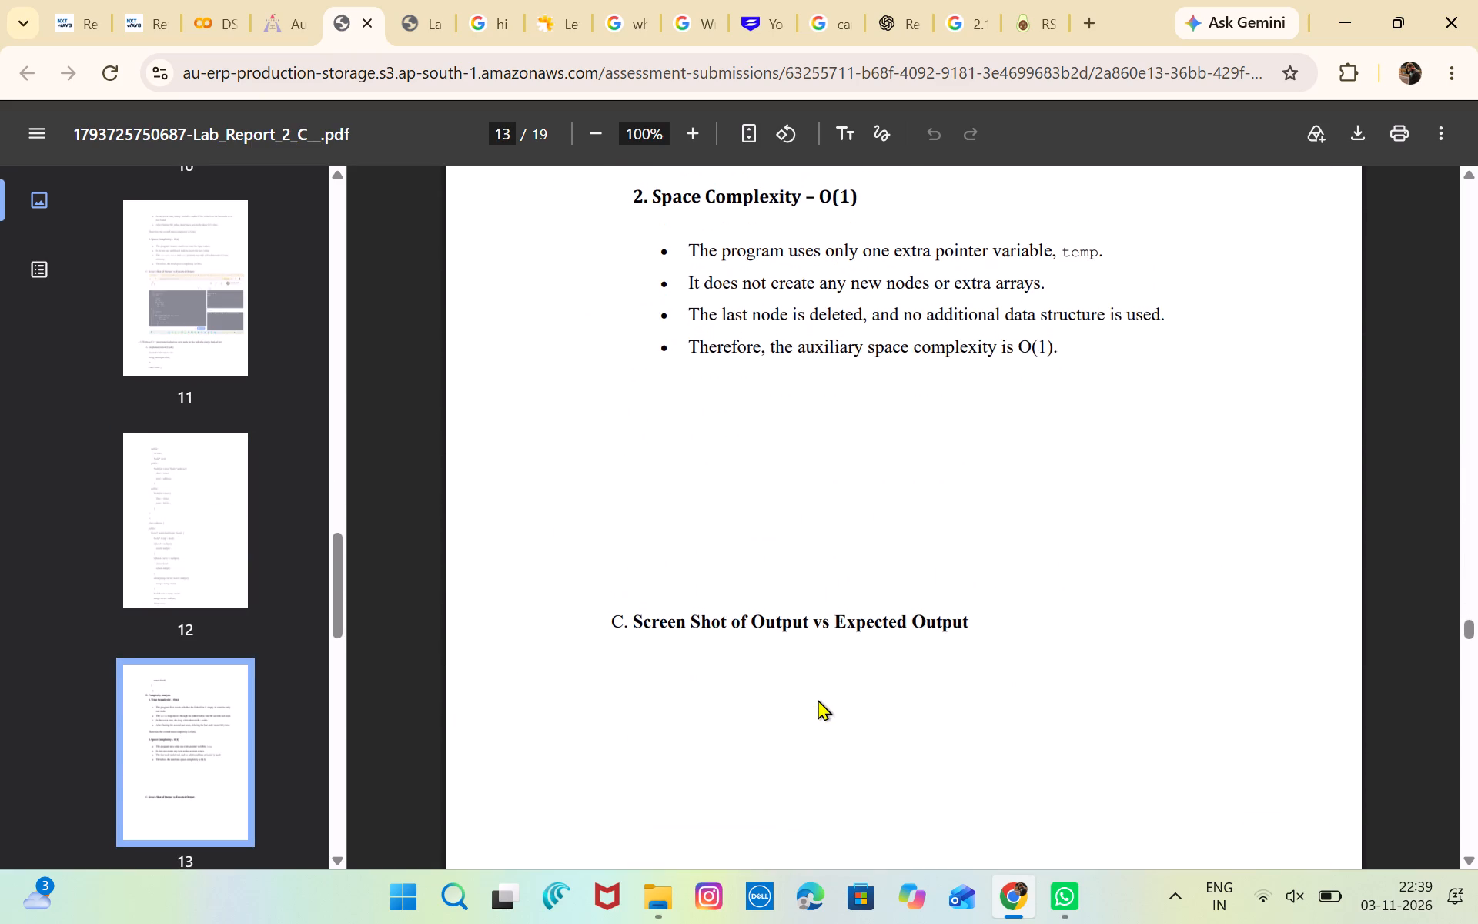
scroll(818, 699, "down", 2)
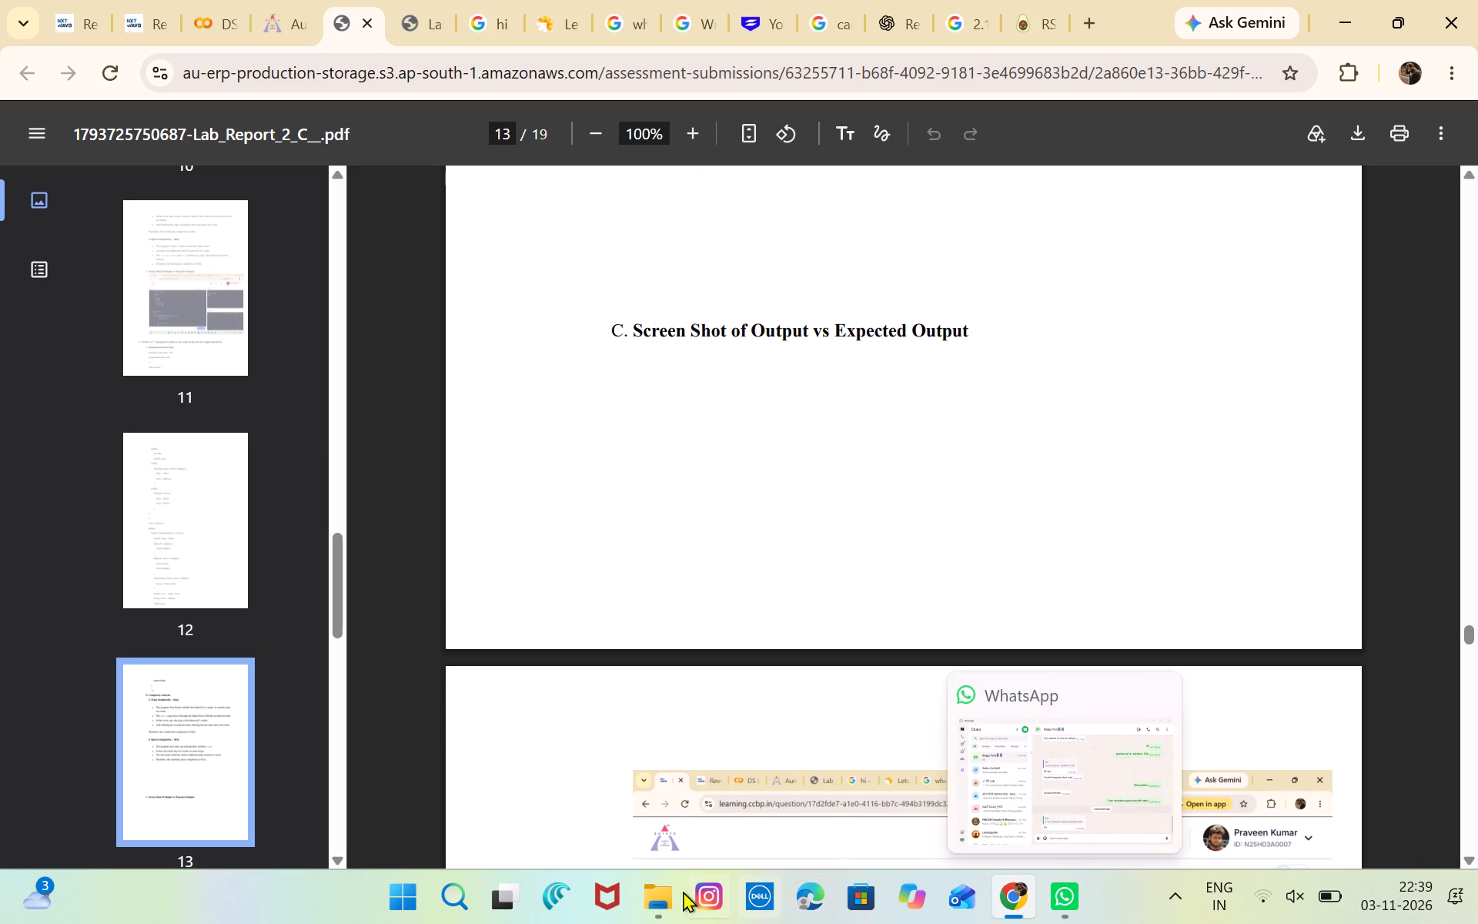
Open the Word document "Lab Report 2 C++" from the lab reports term 2 folder.
left_click(650, 825)
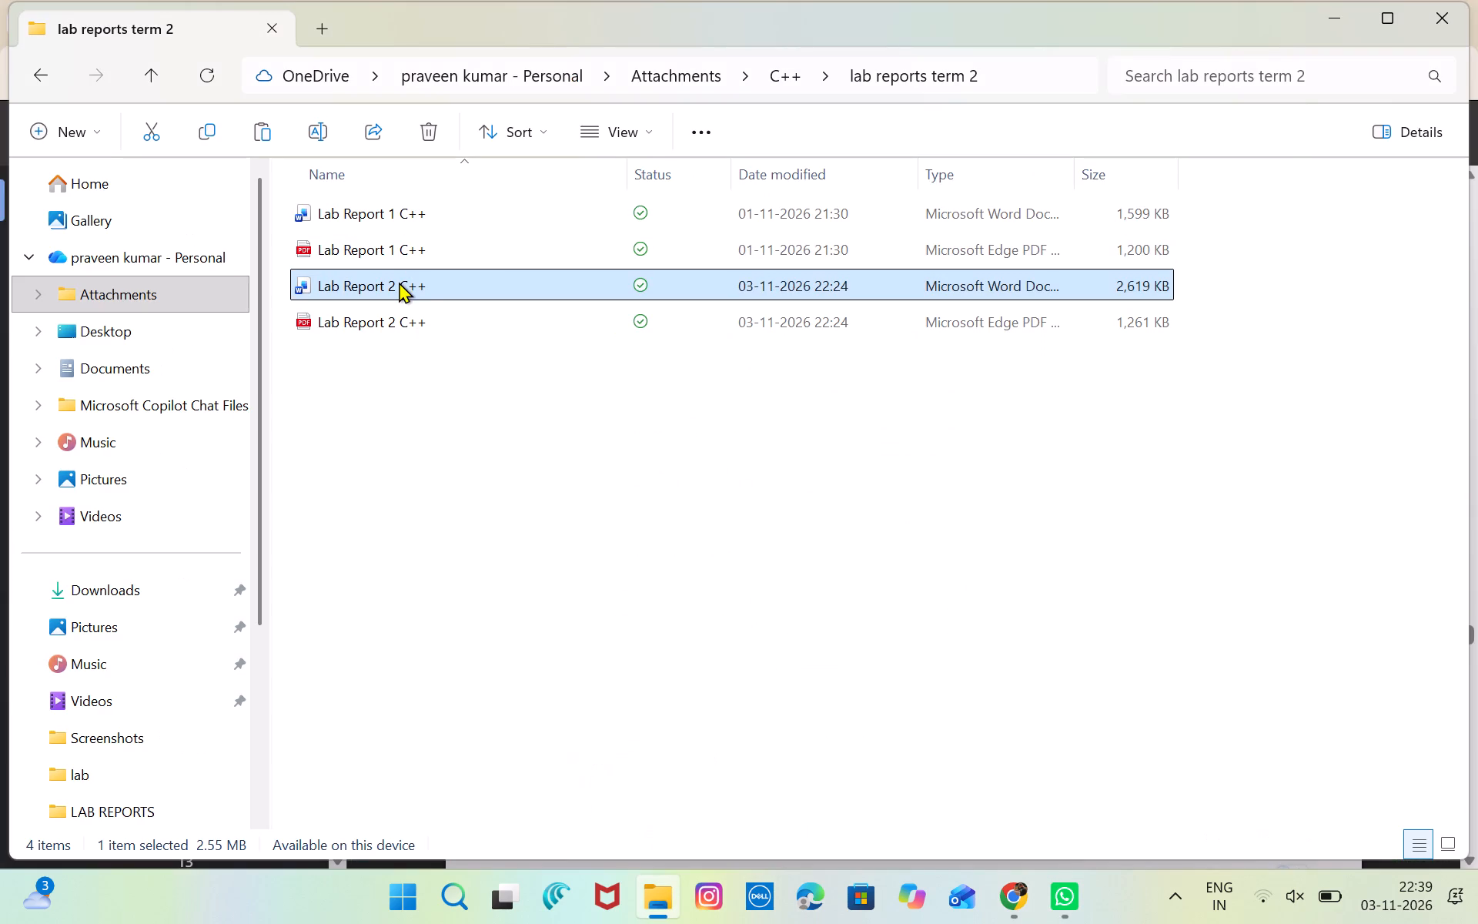
double_click(399, 282)
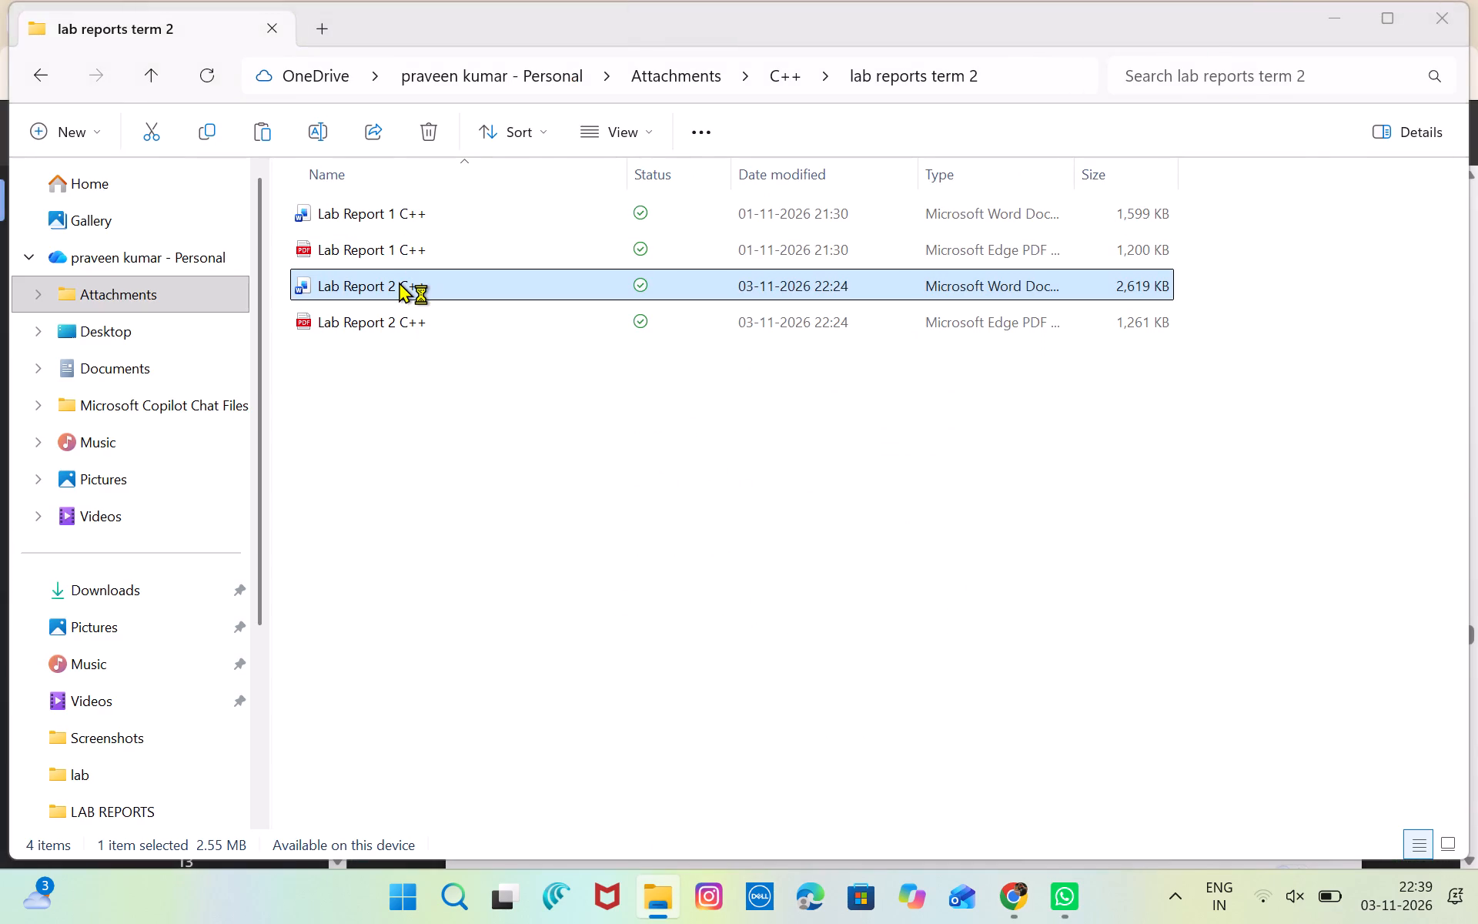
Insert two blank lines after the output screenshot of experiment 2.1, before the 2.2 heading.
scroll(863, 553, "down", 1)
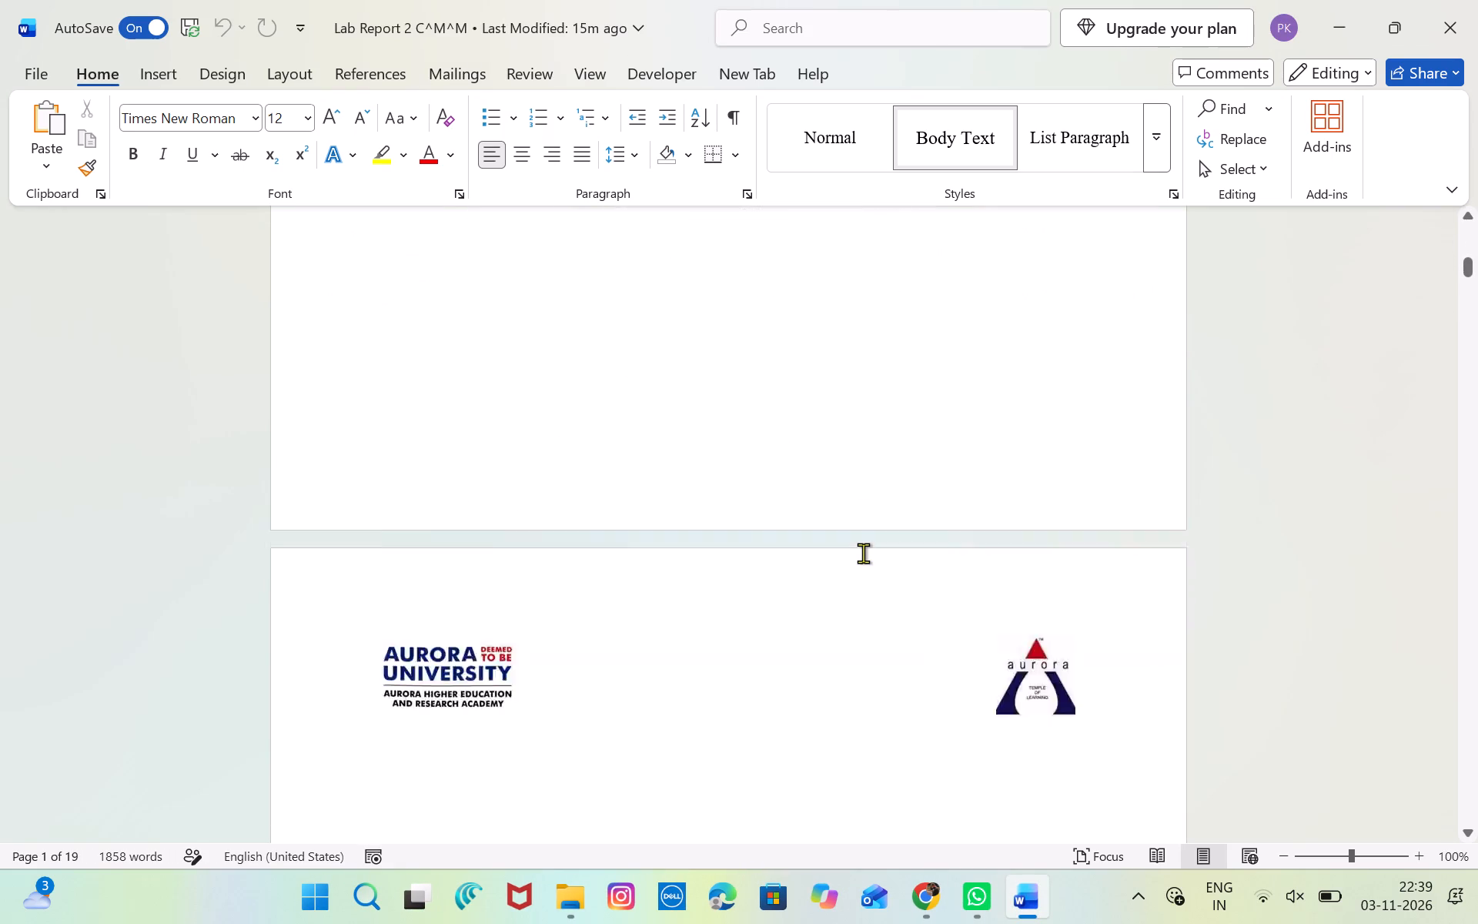
scroll(863, 553, "down", 2)
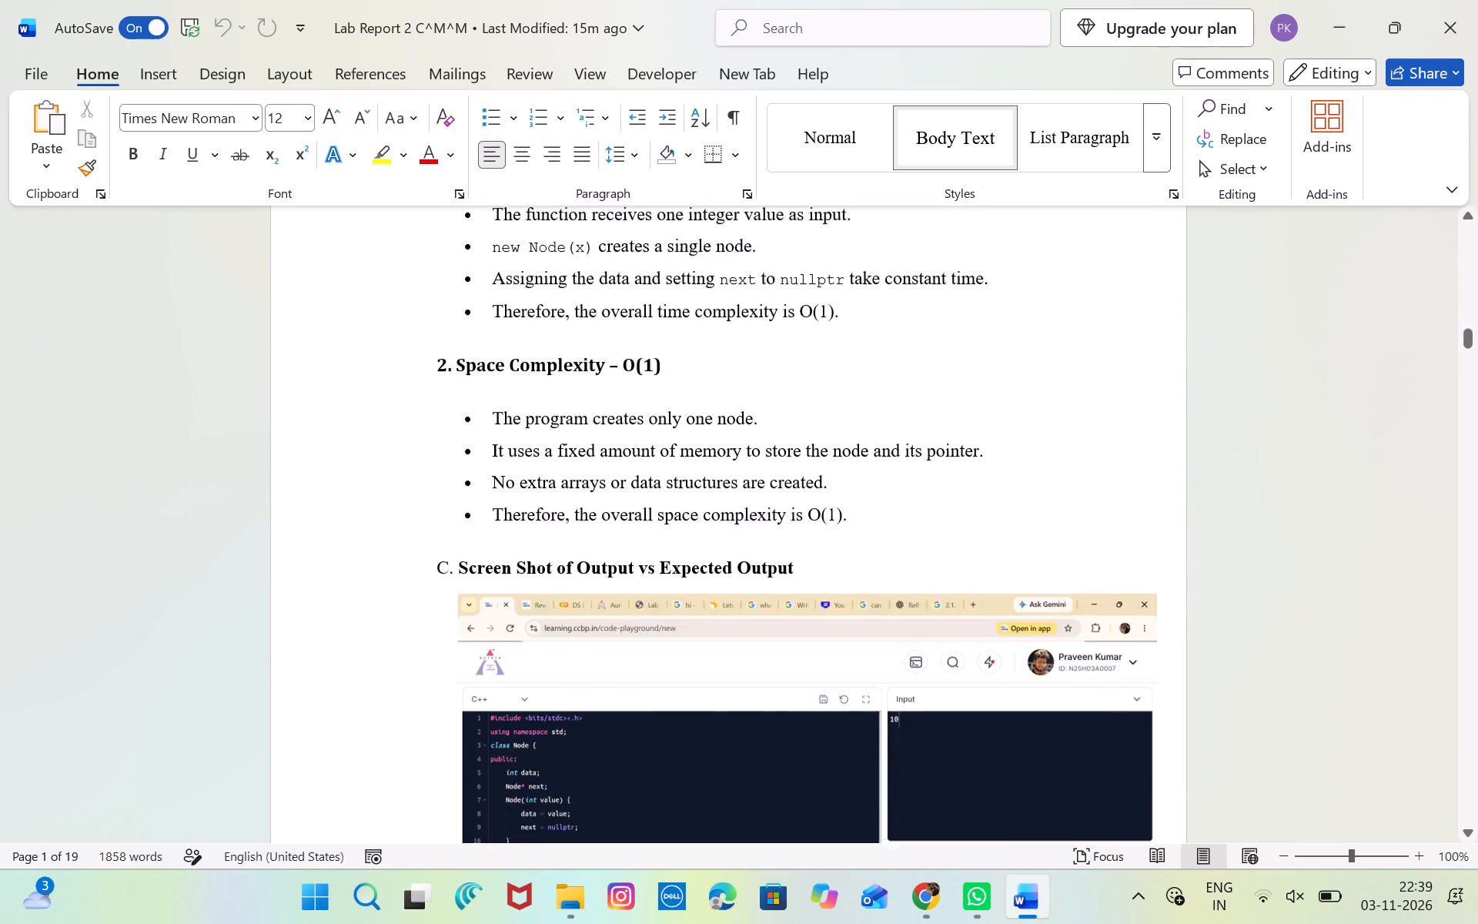
scroll(863, 553, "down", 1)
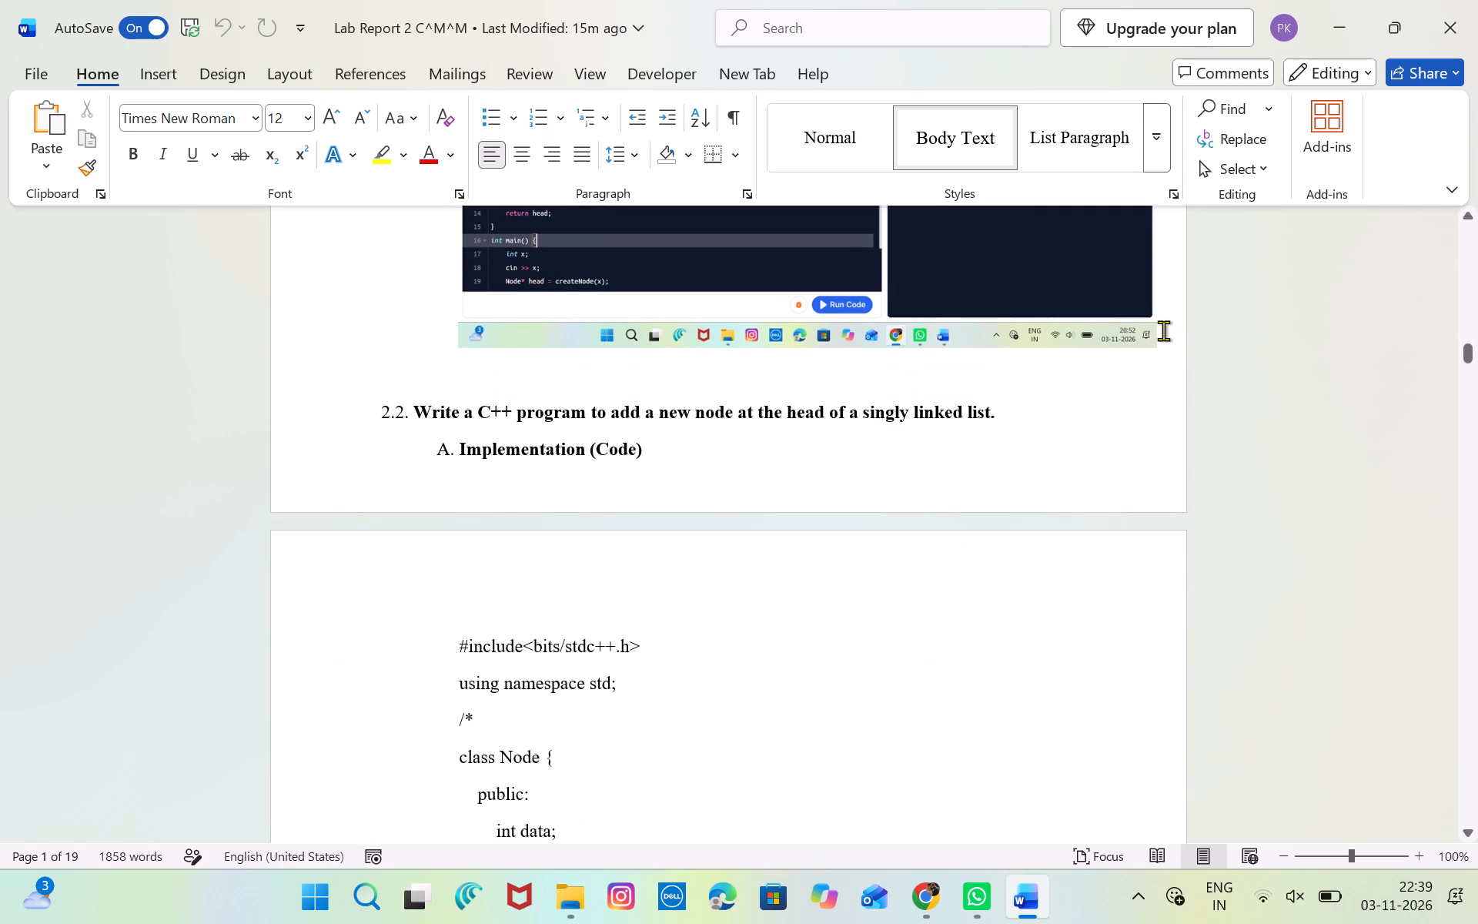
left_click(1163, 330)
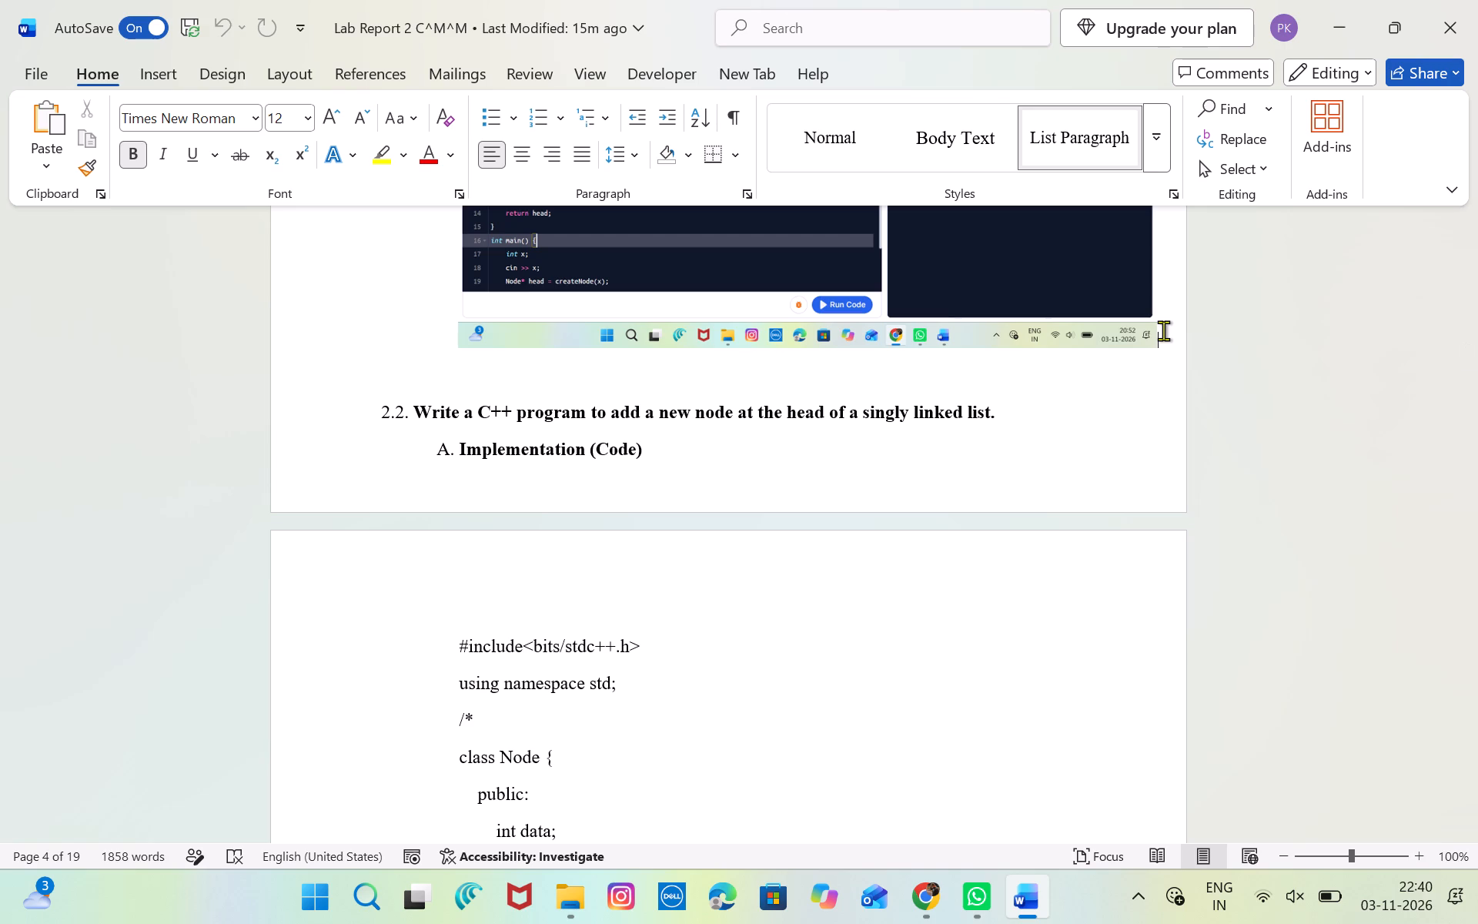
key("Return")
key("Return")
Insert one blank line after the output screenshot of experiment 2.2, before the 2.3 heading.
scroll(1250, 439, "down", 1)
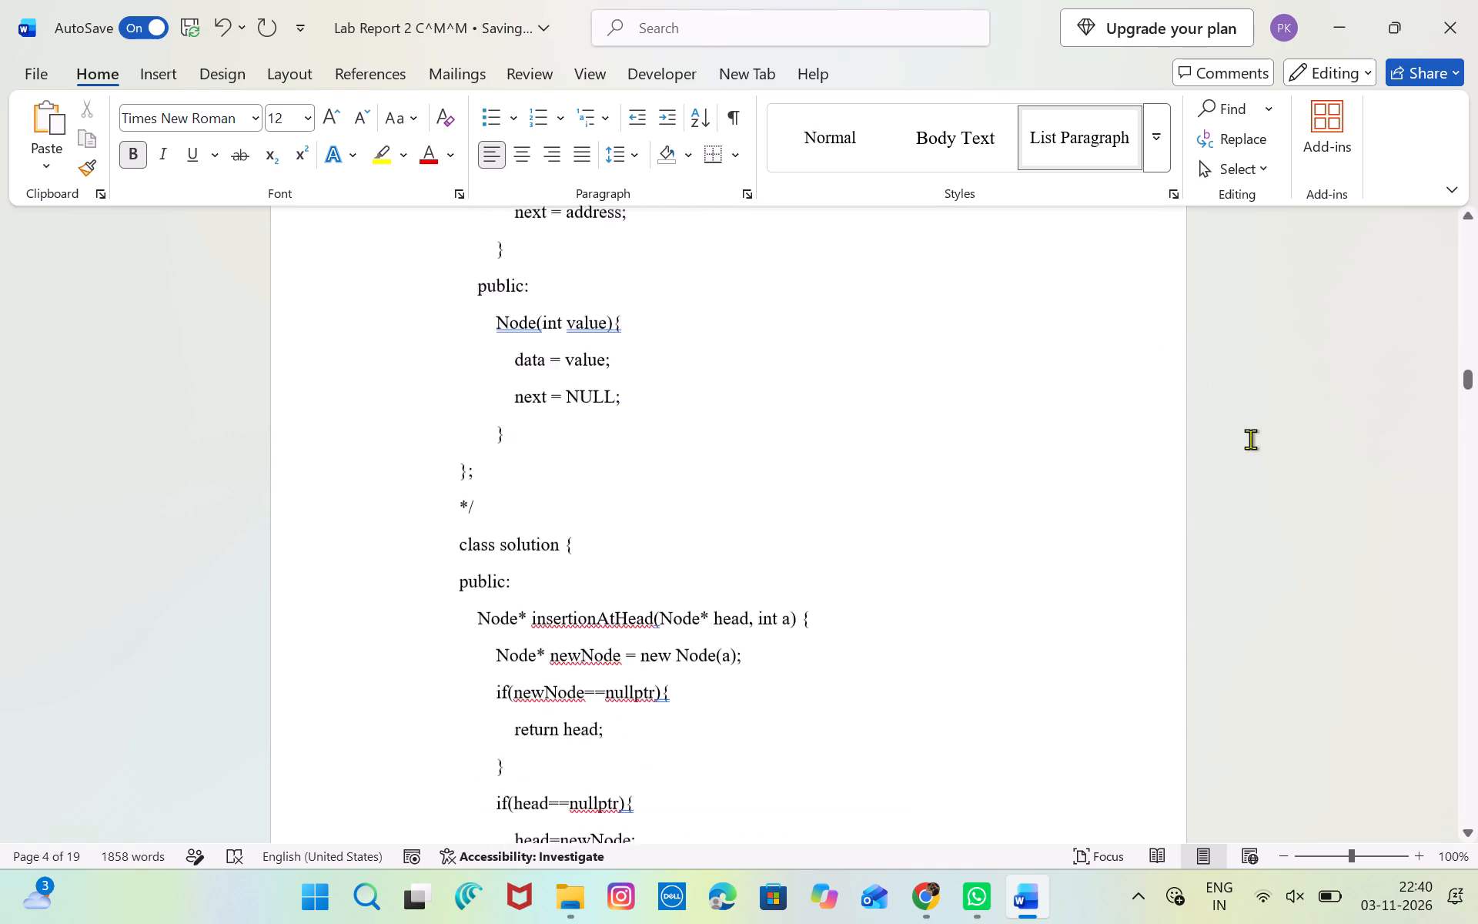
scroll(1250, 439, "down", 1)
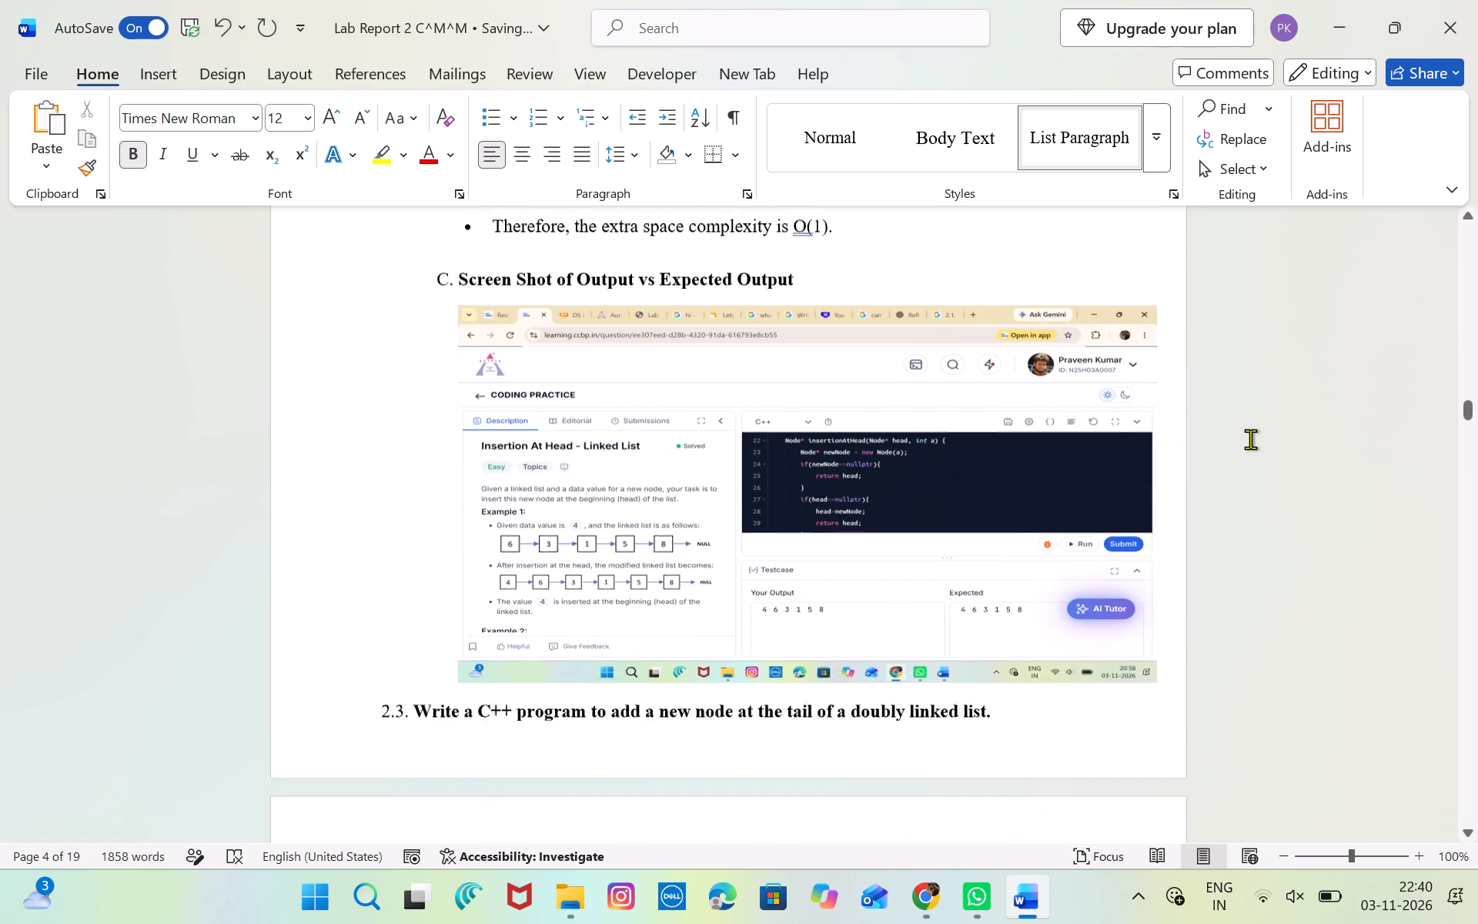
scroll(1250, 439, "down", 1)
left_click(1166, 612)
key("Return")
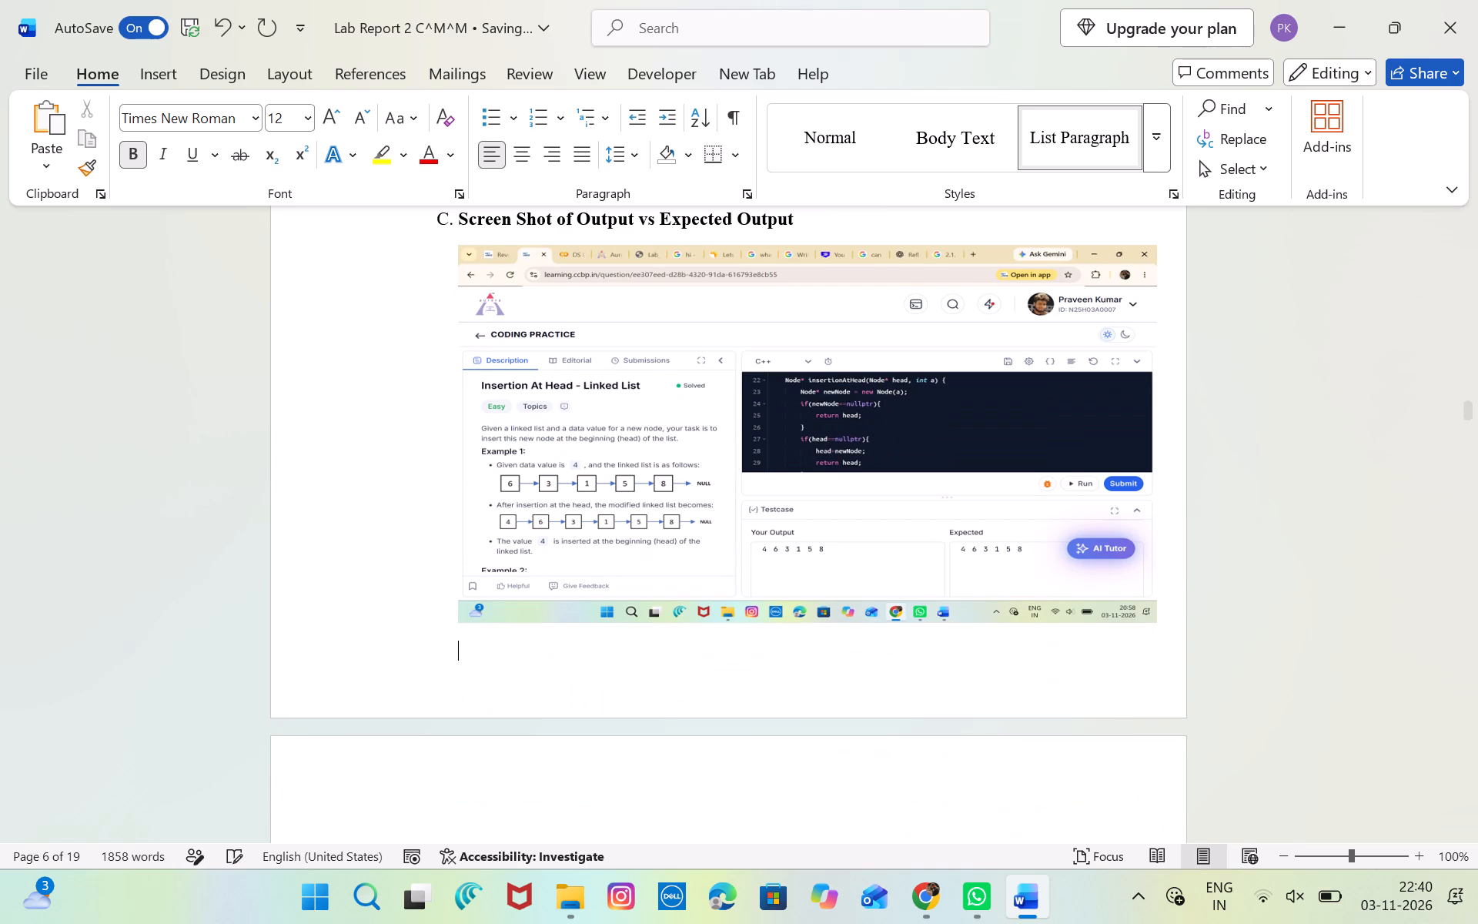
Insert two blank lines after the output screenshot of experiment 2.3, before the 2.4 heading.
scroll(1106, 658, "down", 1)
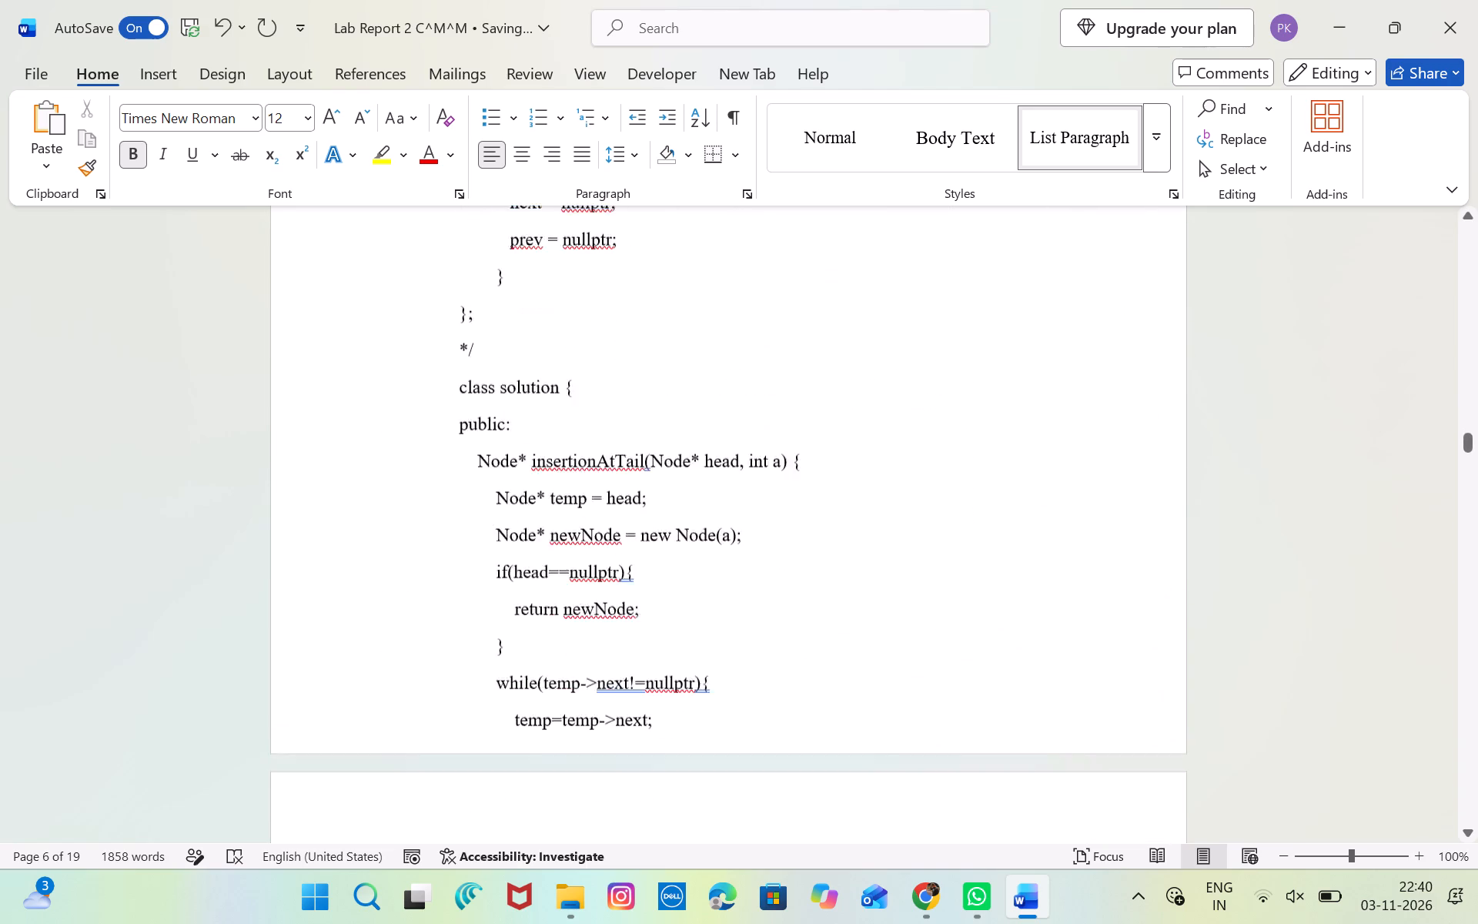
scroll(1106, 658, "down", 1)
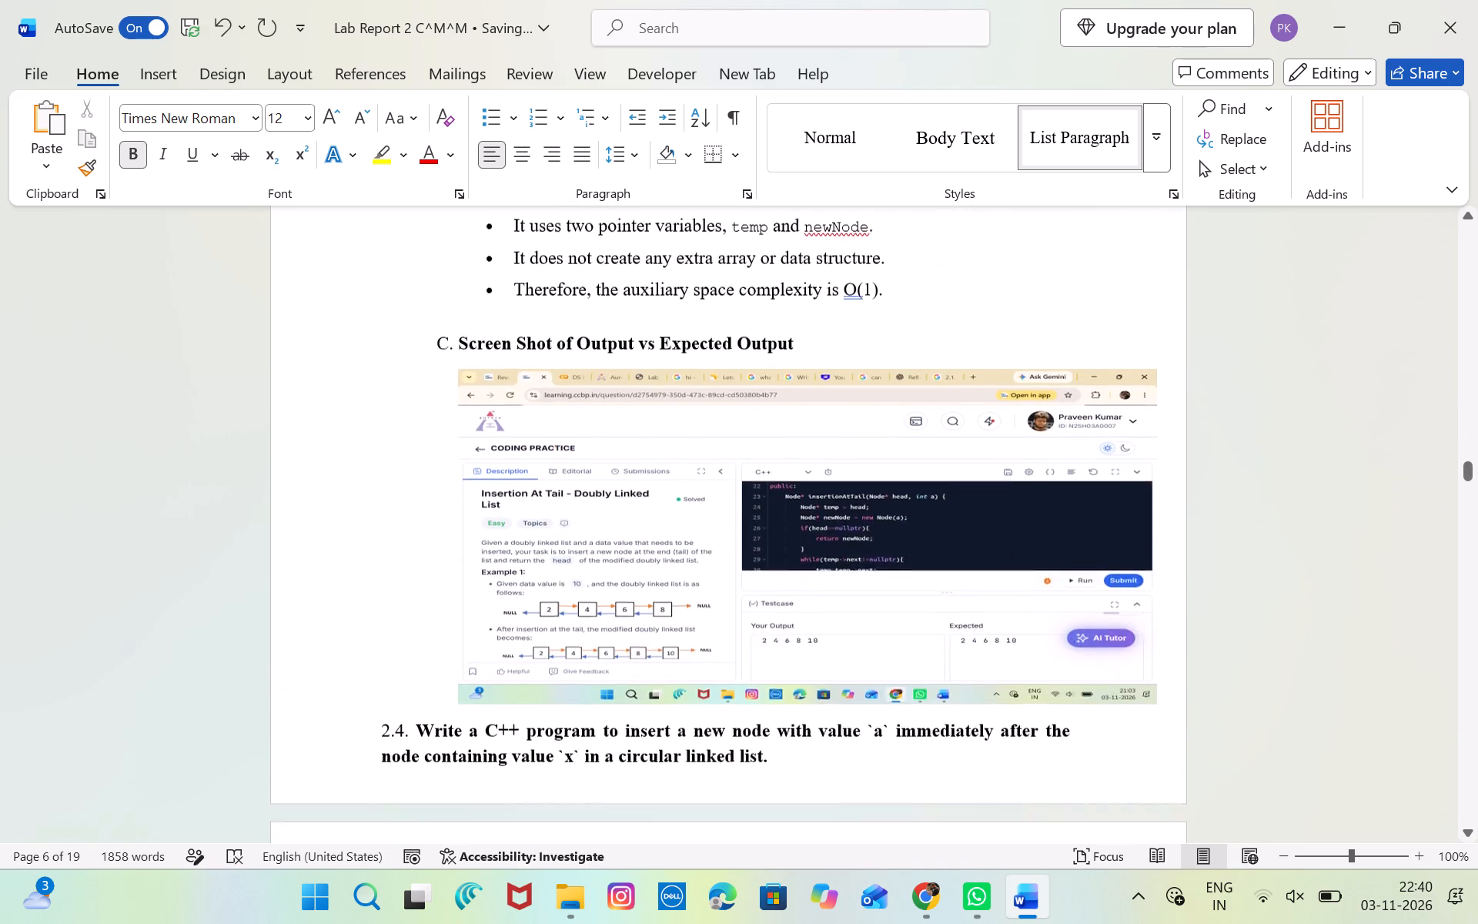
scroll(1106, 658, "down", 1)
left_click(1165, 585)
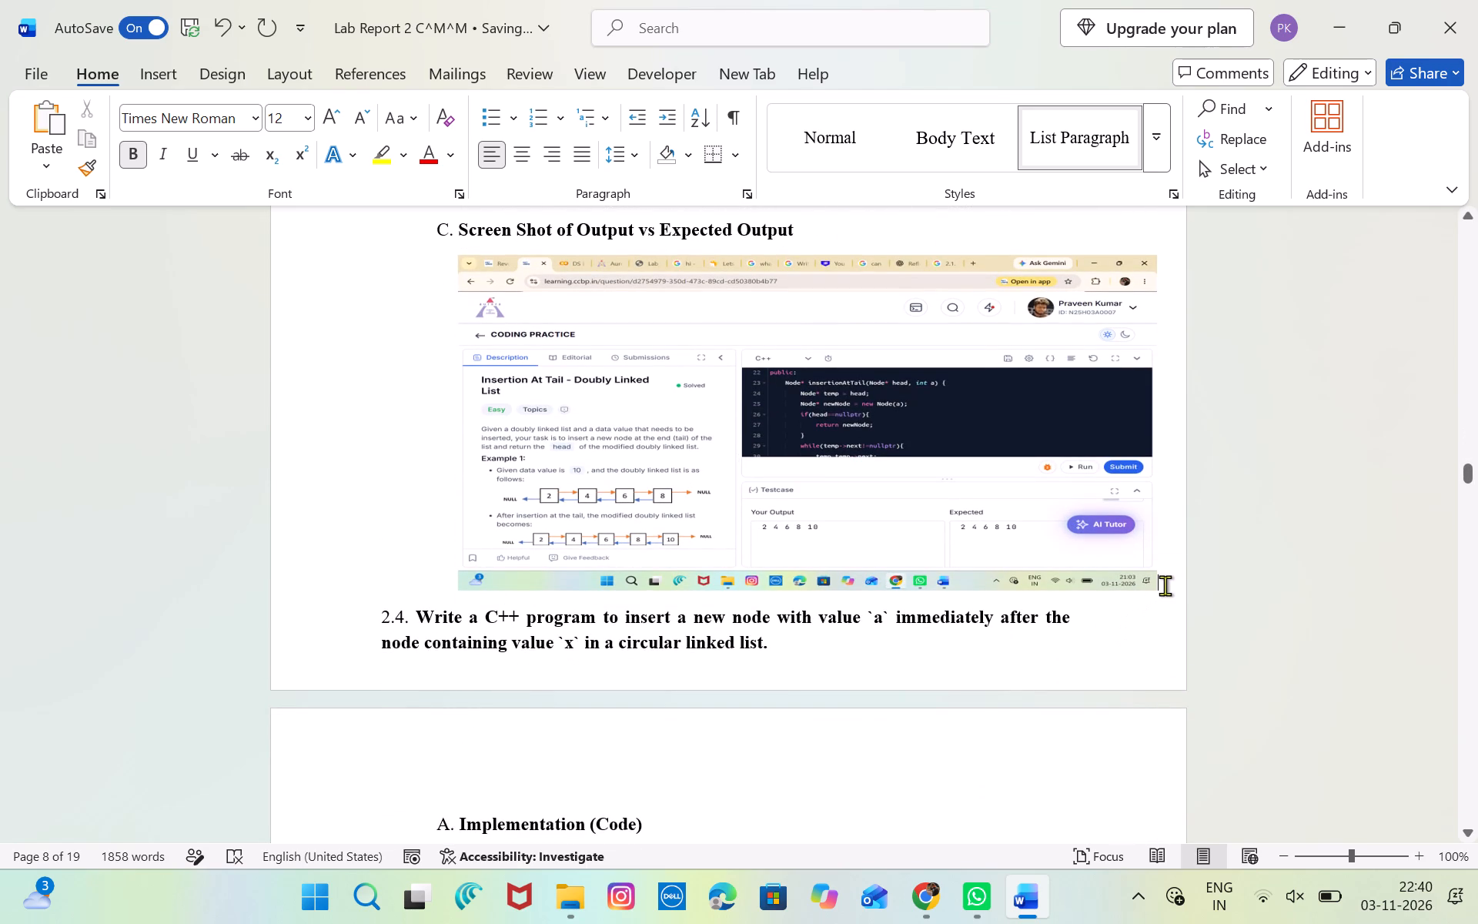
key("Return")
key("Return")
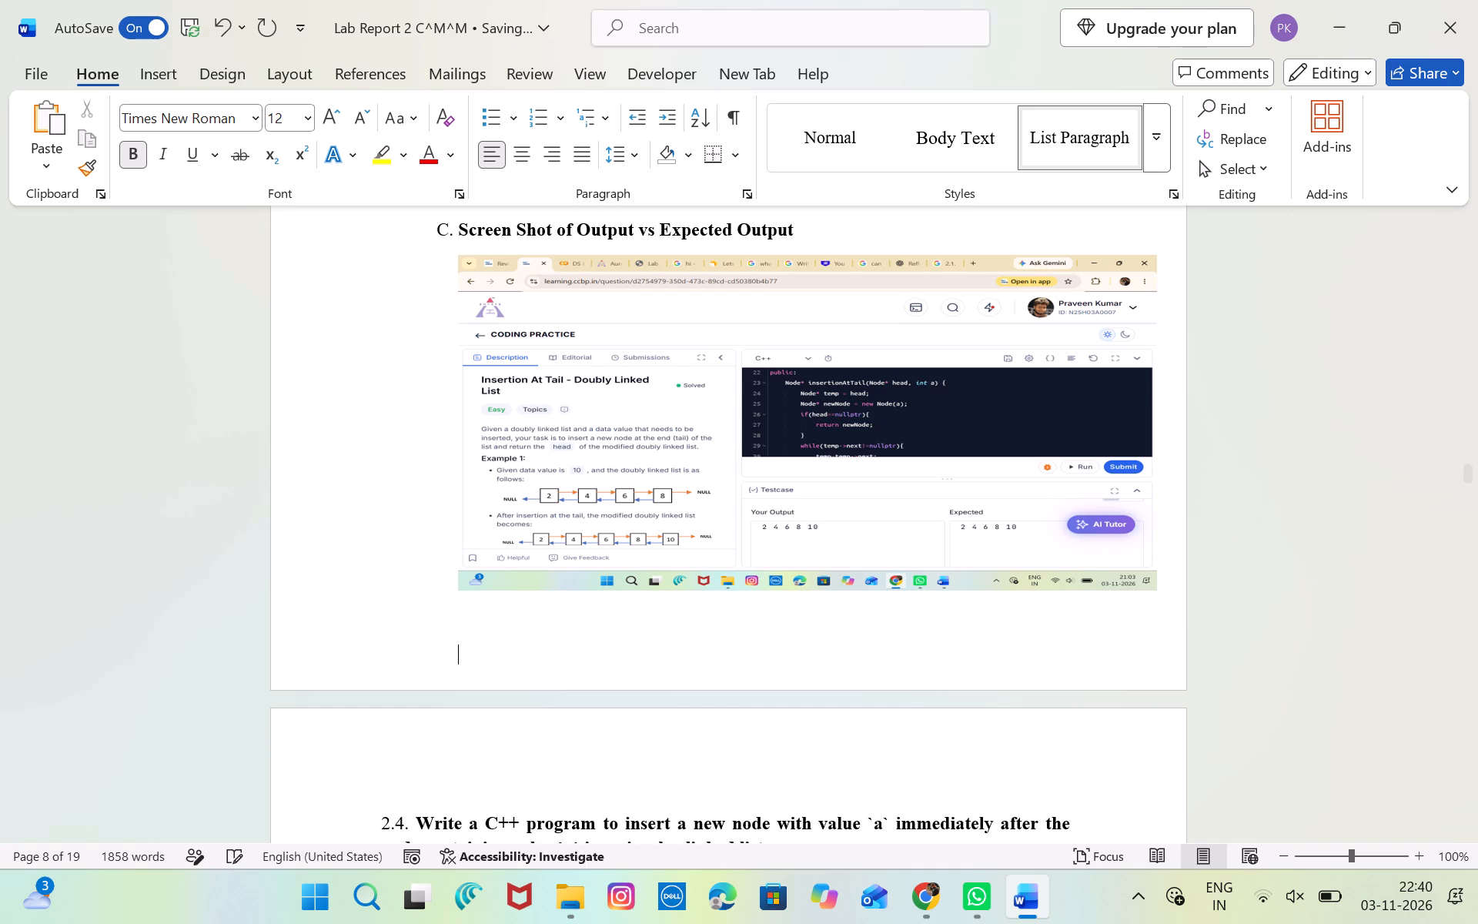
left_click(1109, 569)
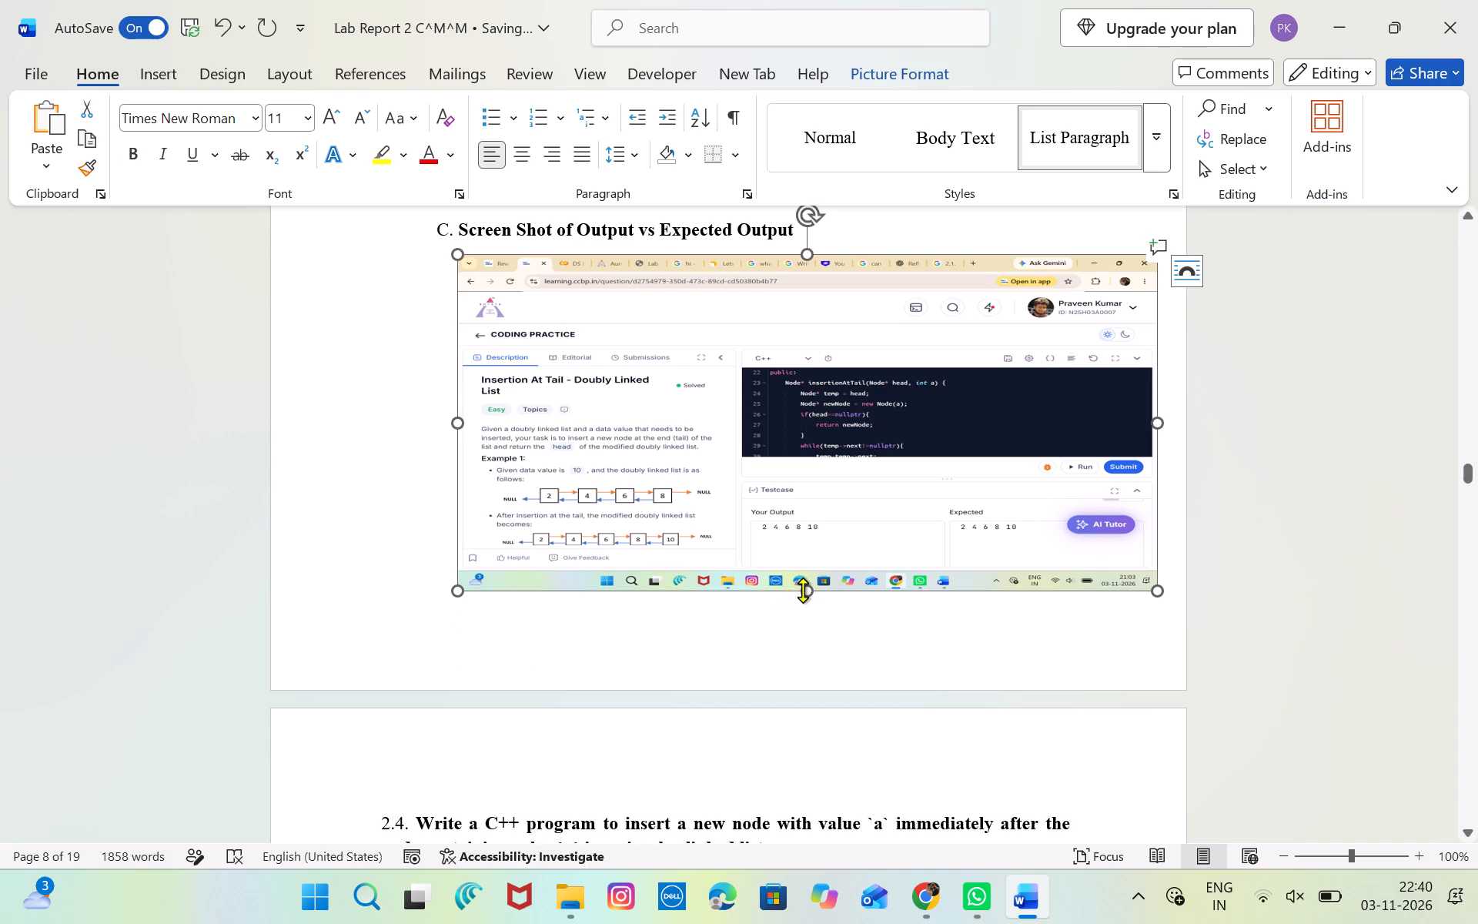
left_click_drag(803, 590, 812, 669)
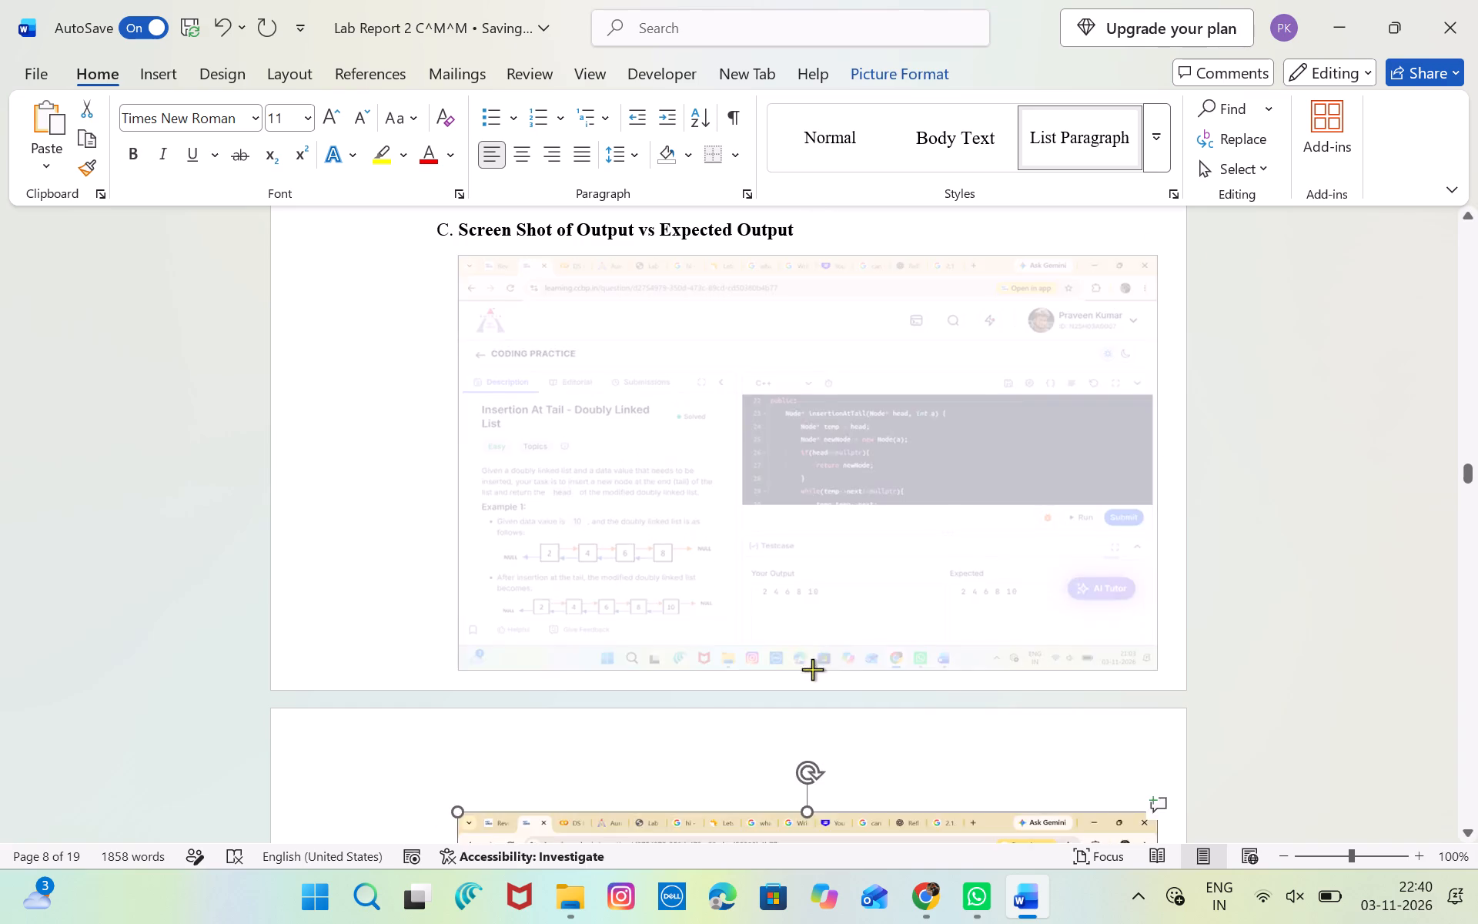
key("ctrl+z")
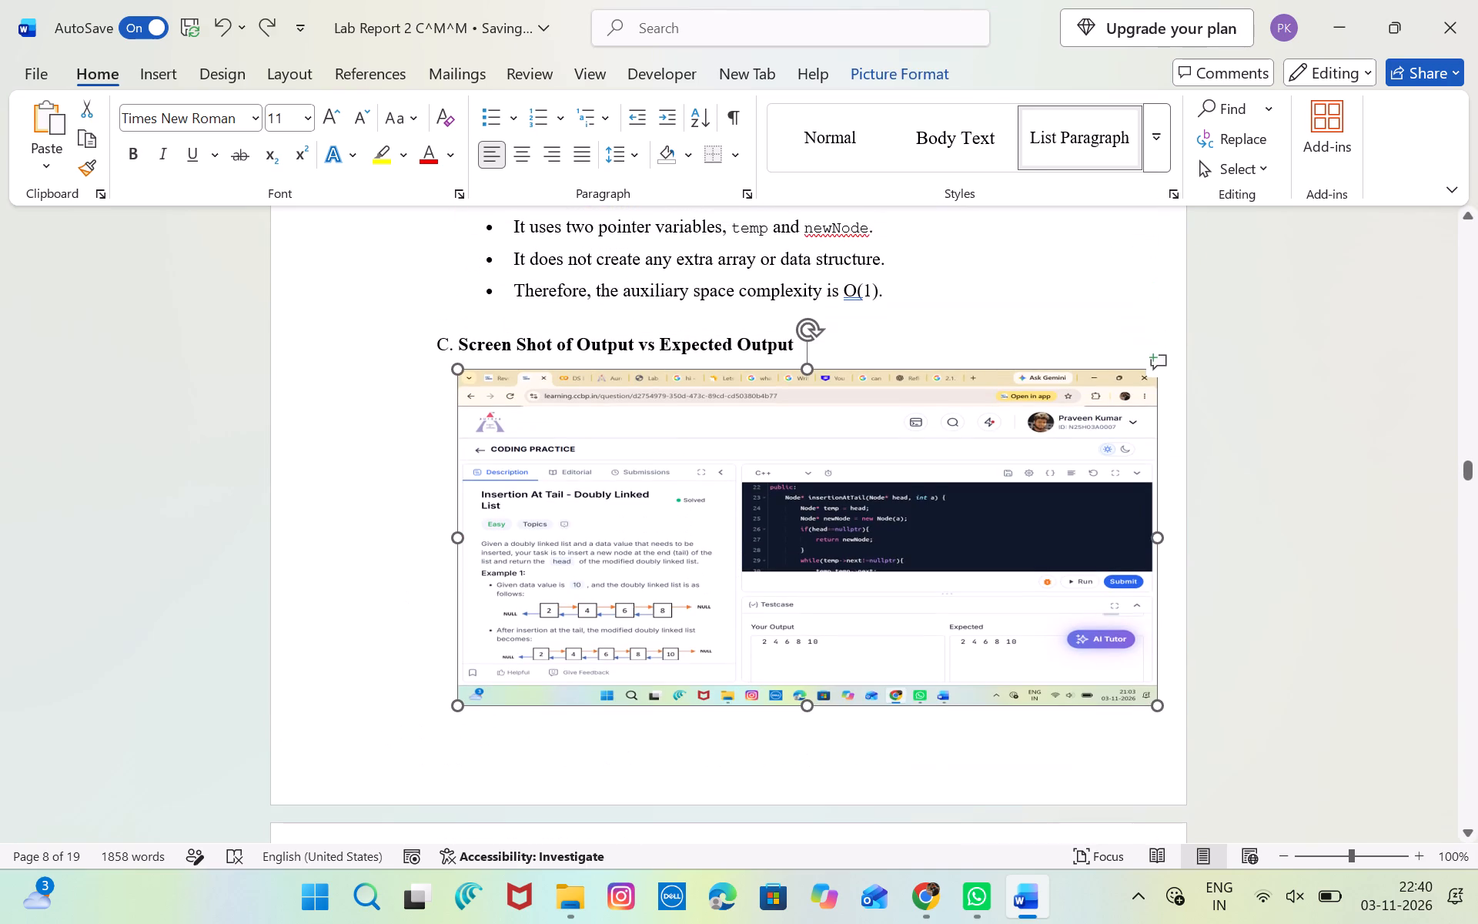
Stretch the output screenshot of experiment 2.3 taller so it fills the free space at the bottom of its page.
left_click(793, 670)
left_click_drag(804, 710, 809, 780)
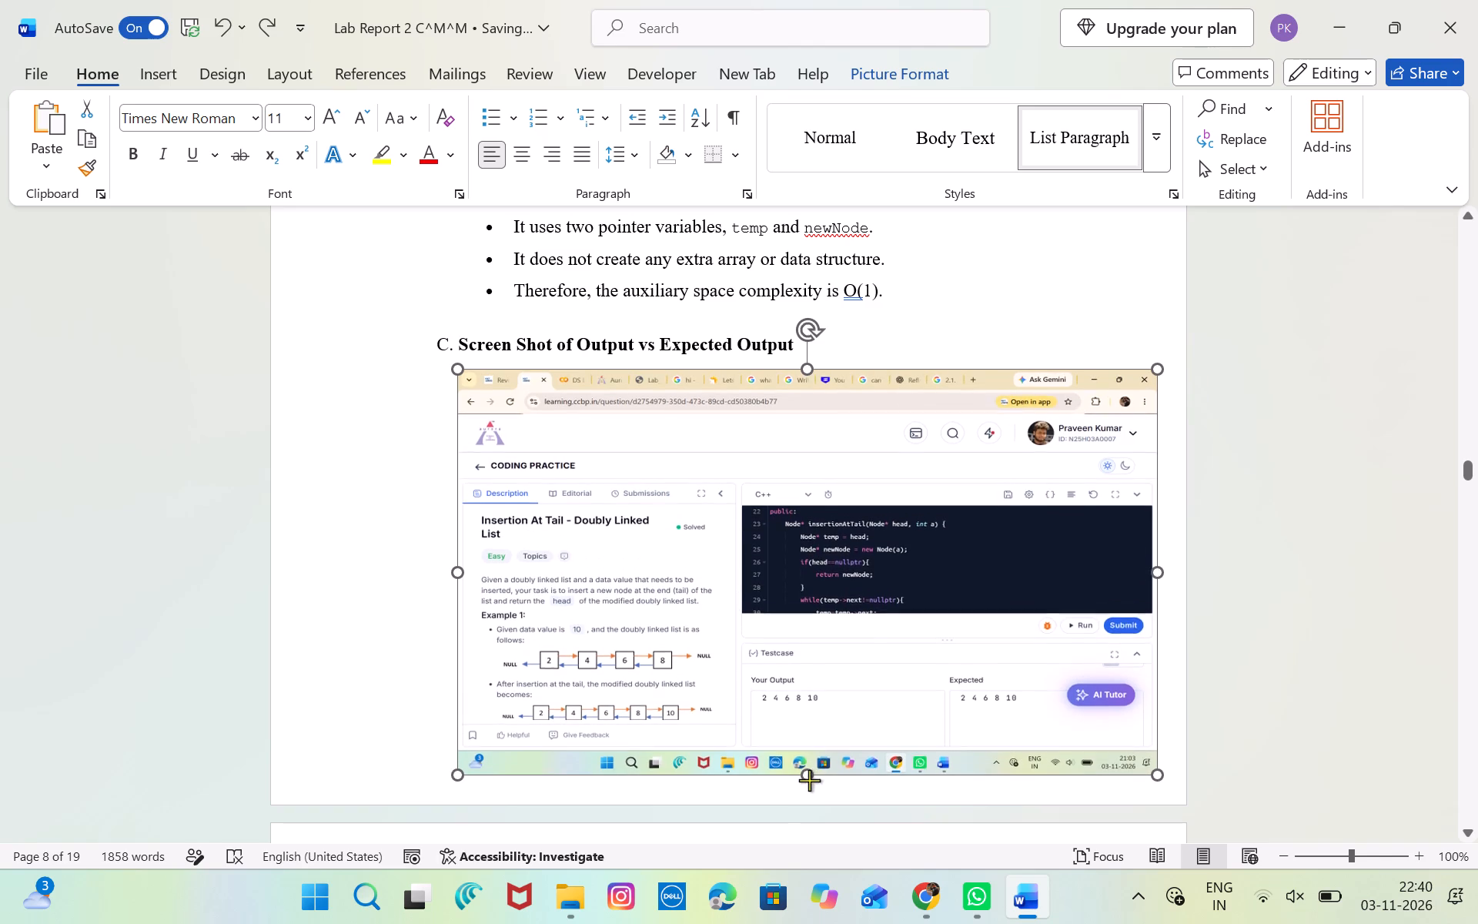
left_click_drag(809, 780, 803, 758)
Insert a blank line after the output screenshot of experiment 2.4, moving the 2.5 heading onto the following page.
scroll(924, 737, "down", 1)
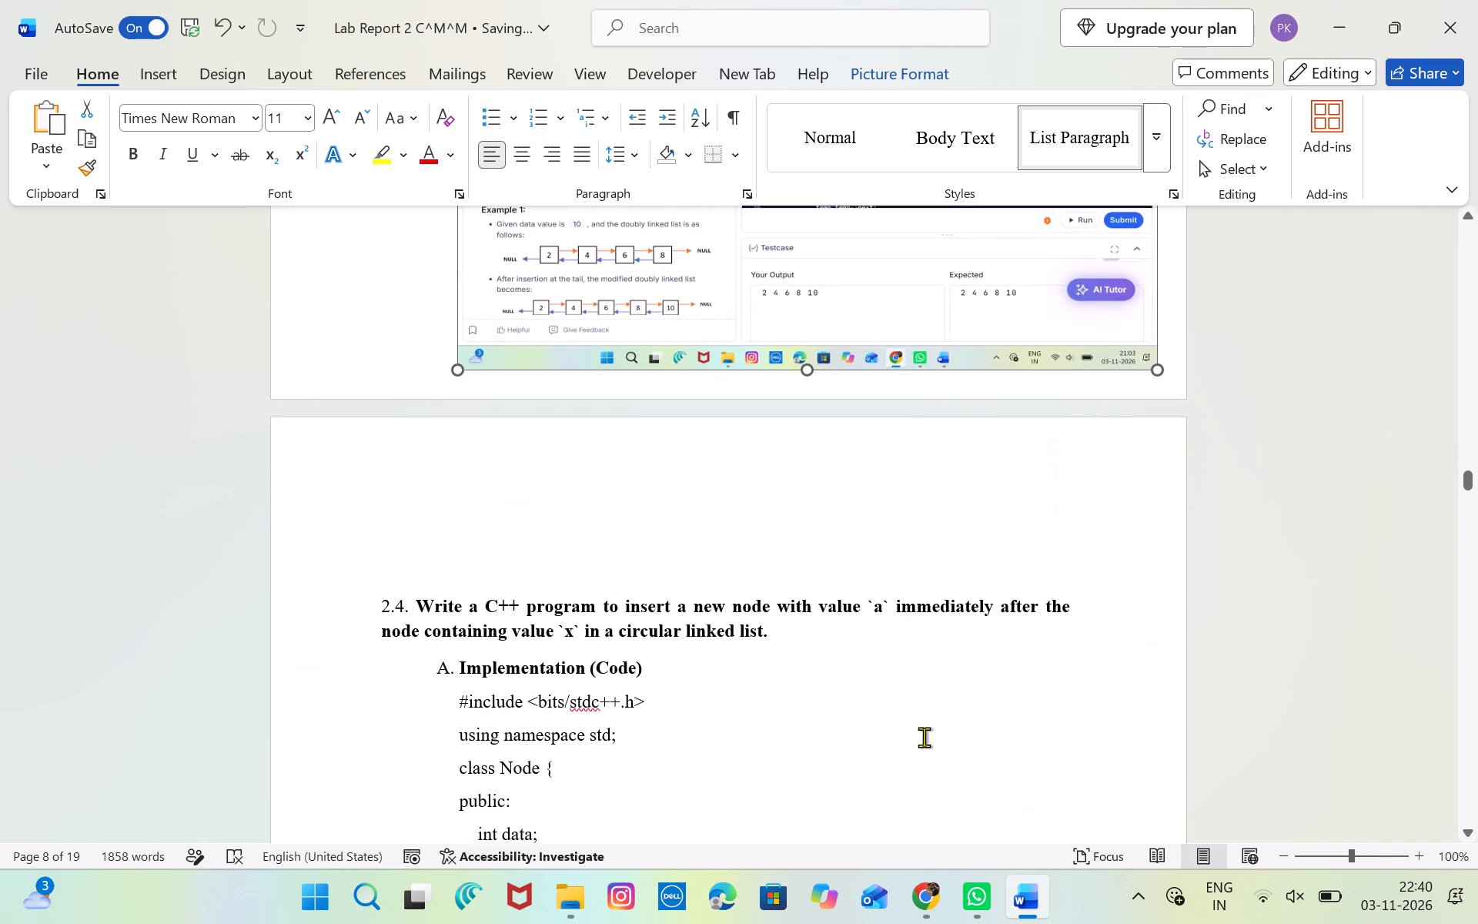
scroll(924, 737, "down", 1)
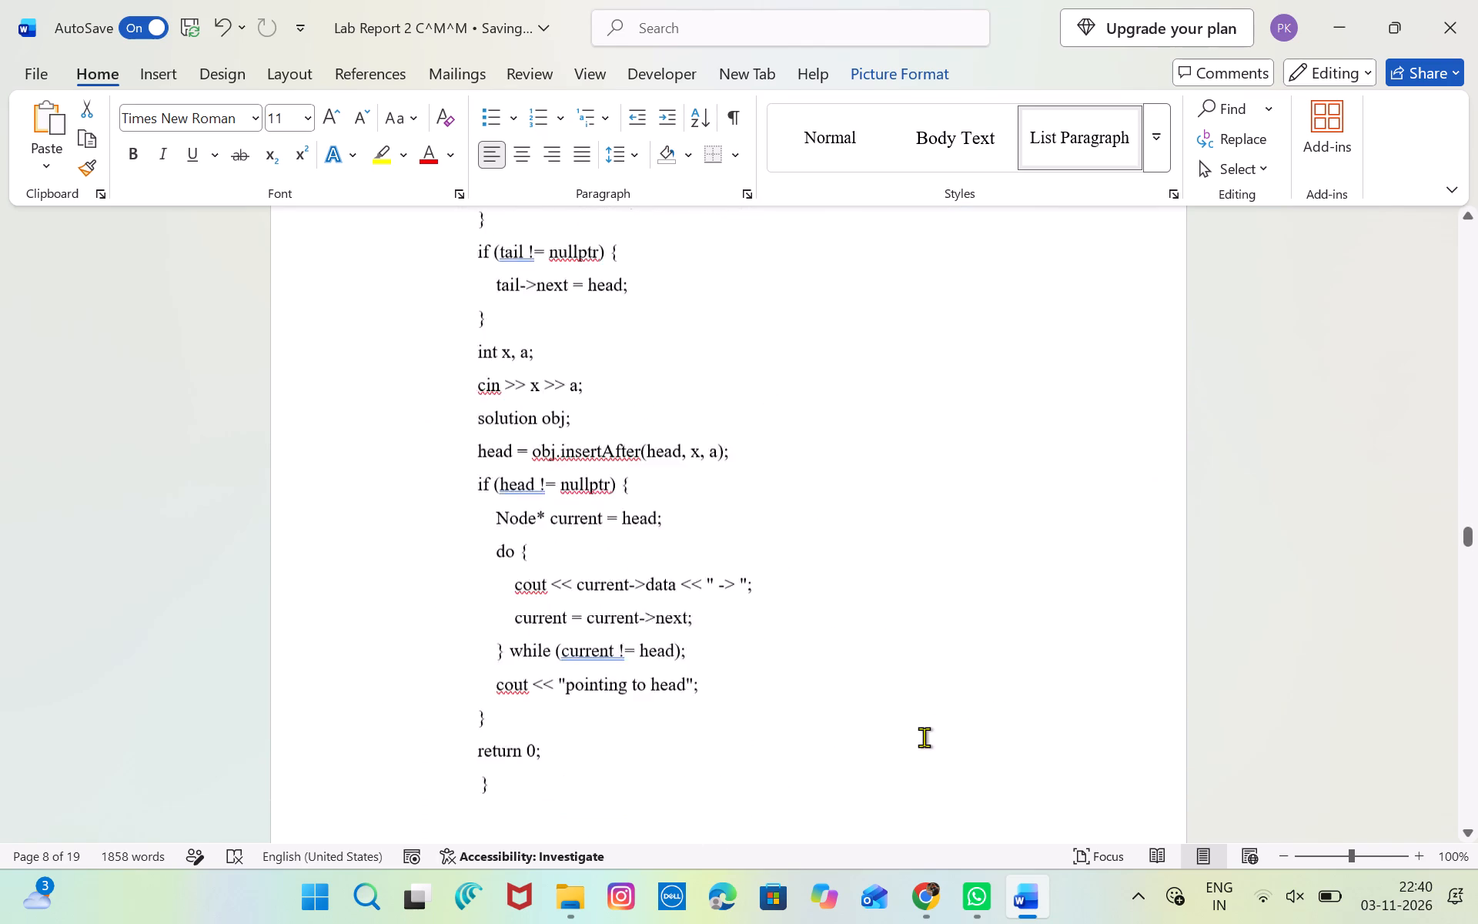
scroll(924, 737, "down", 1)
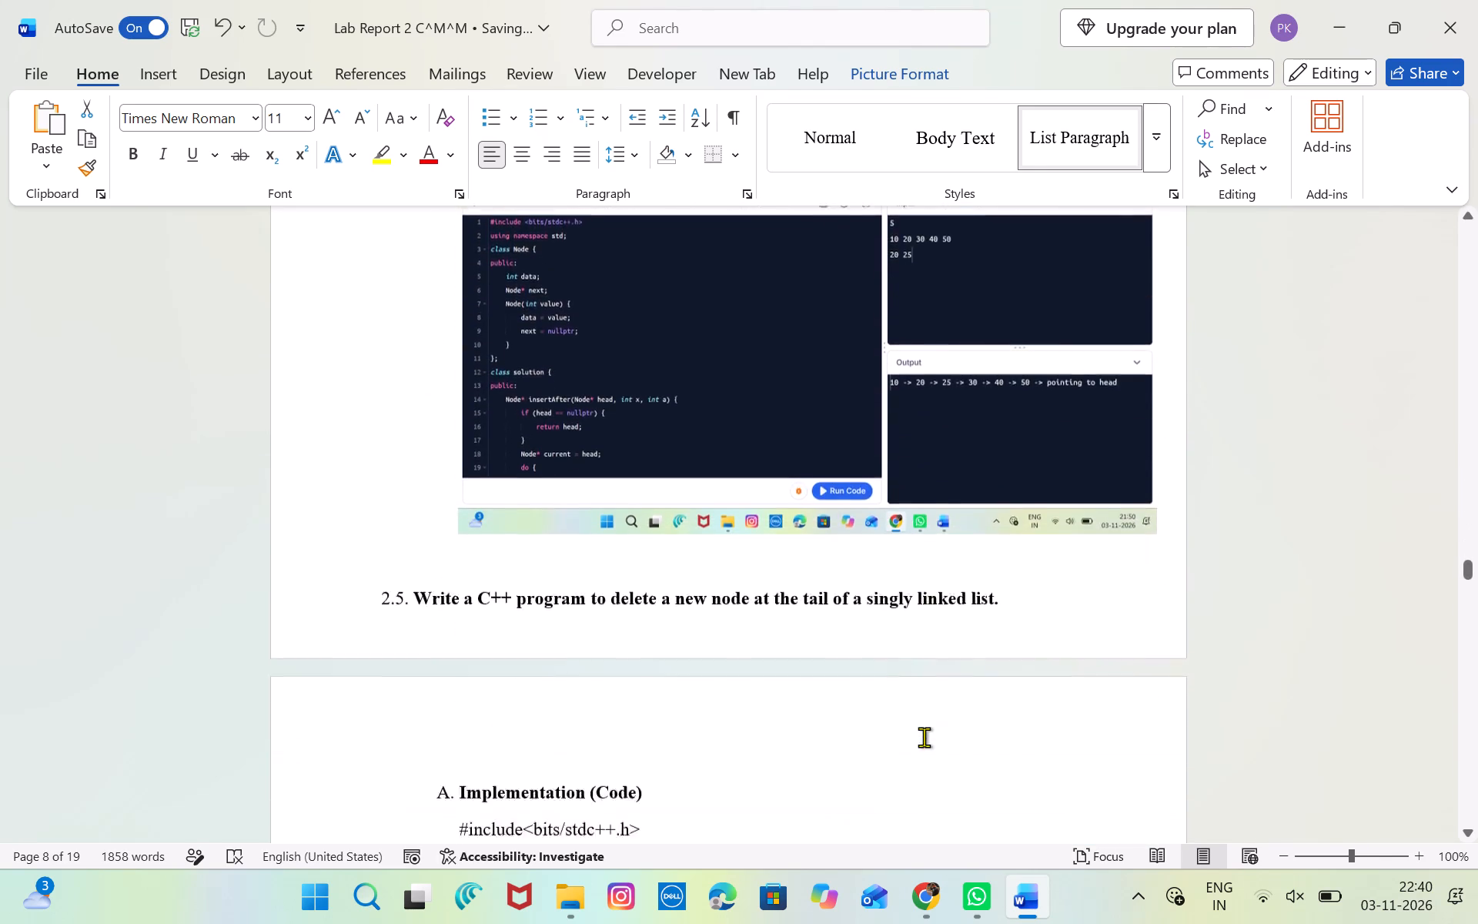
scroll(924, 737, "down", 1)
left_click(1159, 322)
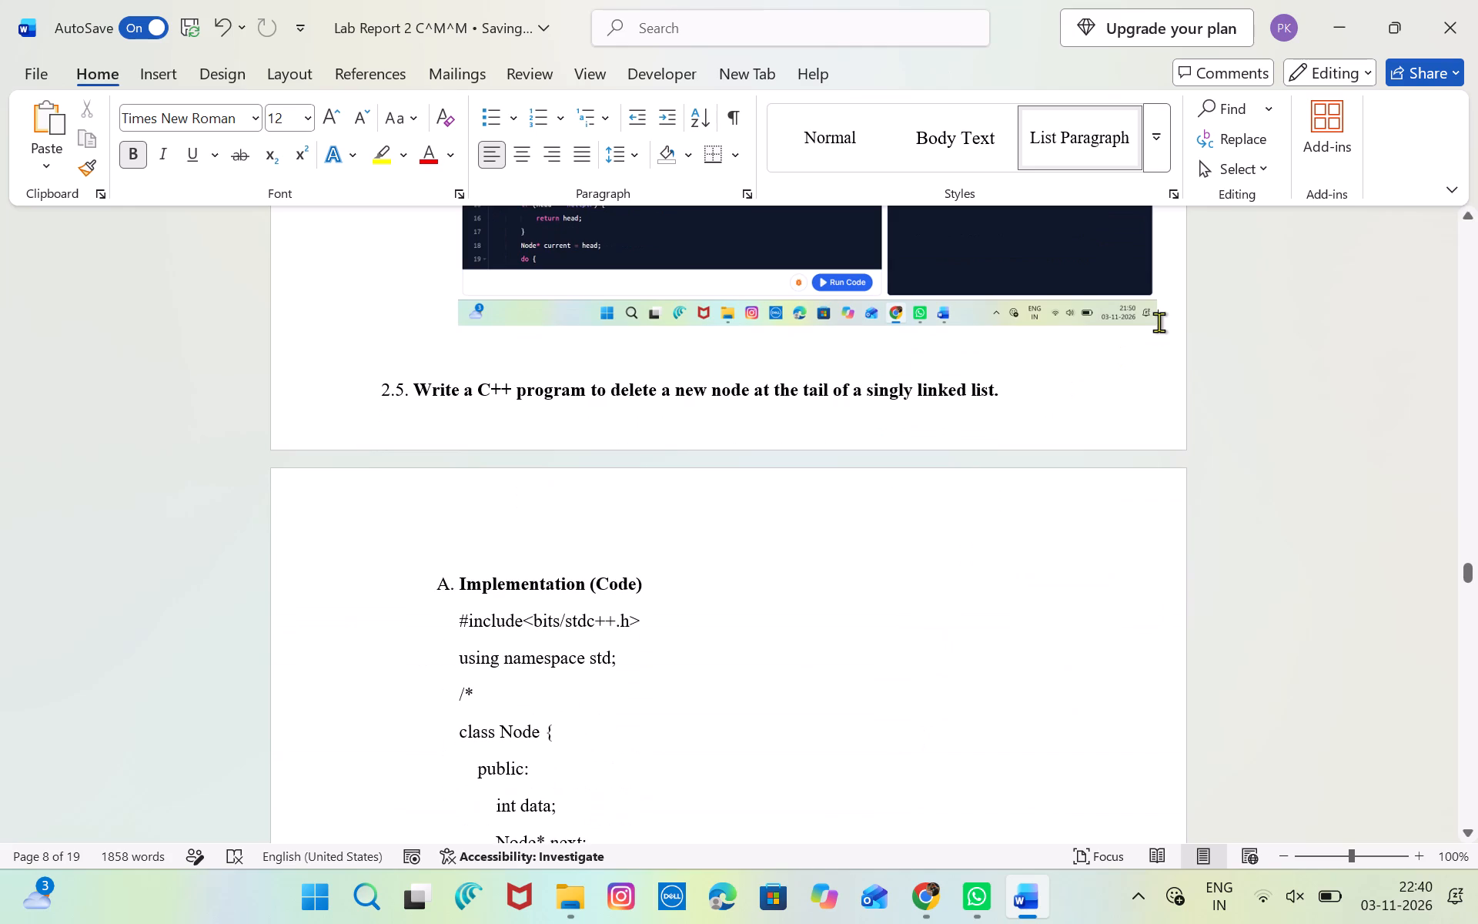
key("Return")
Resize the output screenshot of experiment 2.4, adjusting its height and slightly widening it to fit its page.
left_click(855, 305)
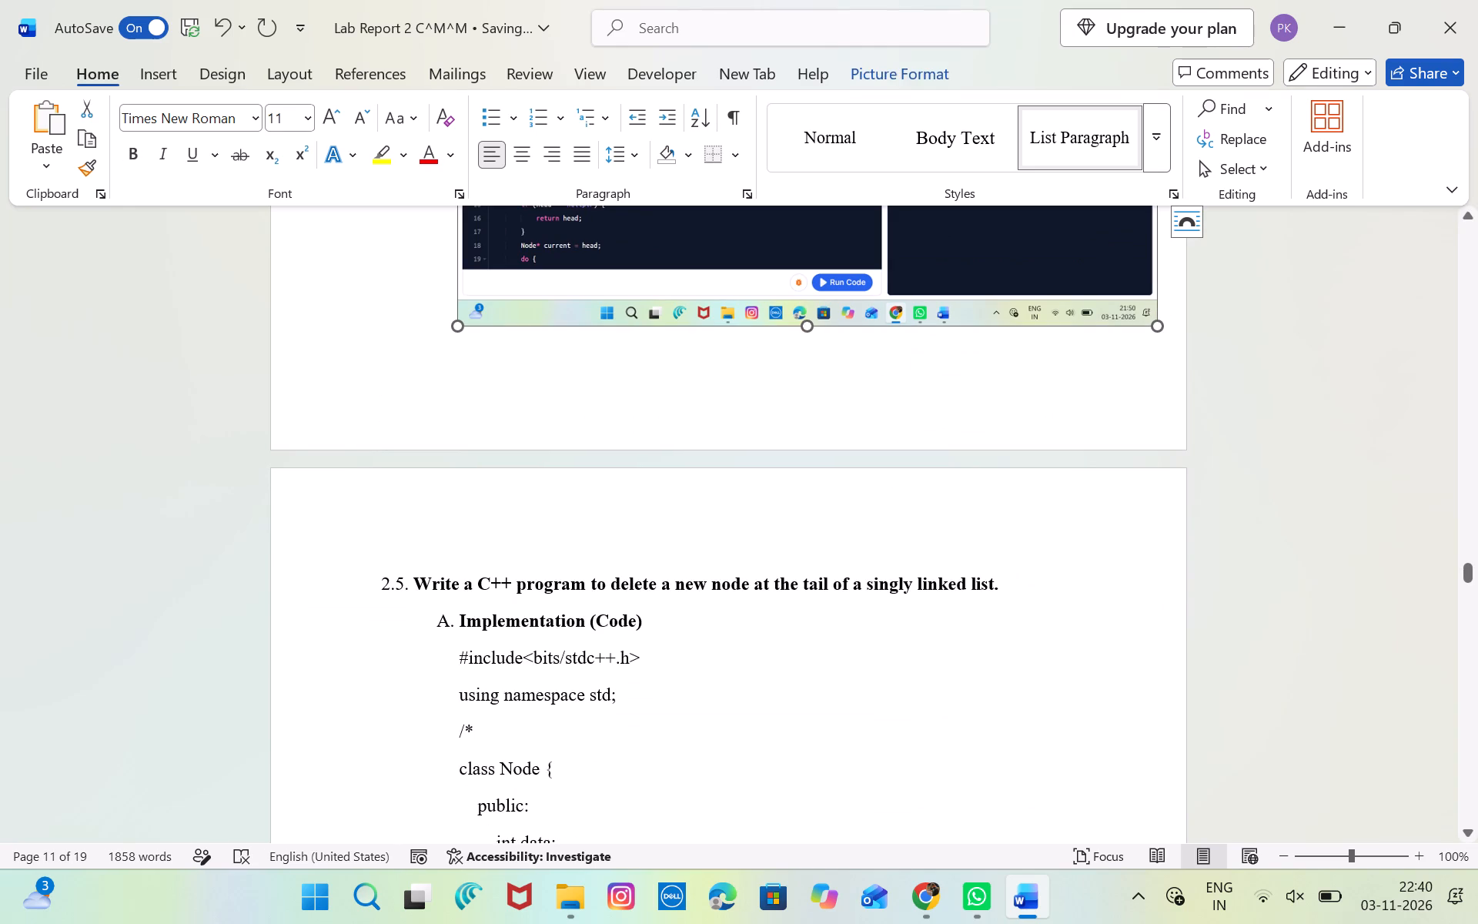
left_click_drag(809, 326, 823, 367)
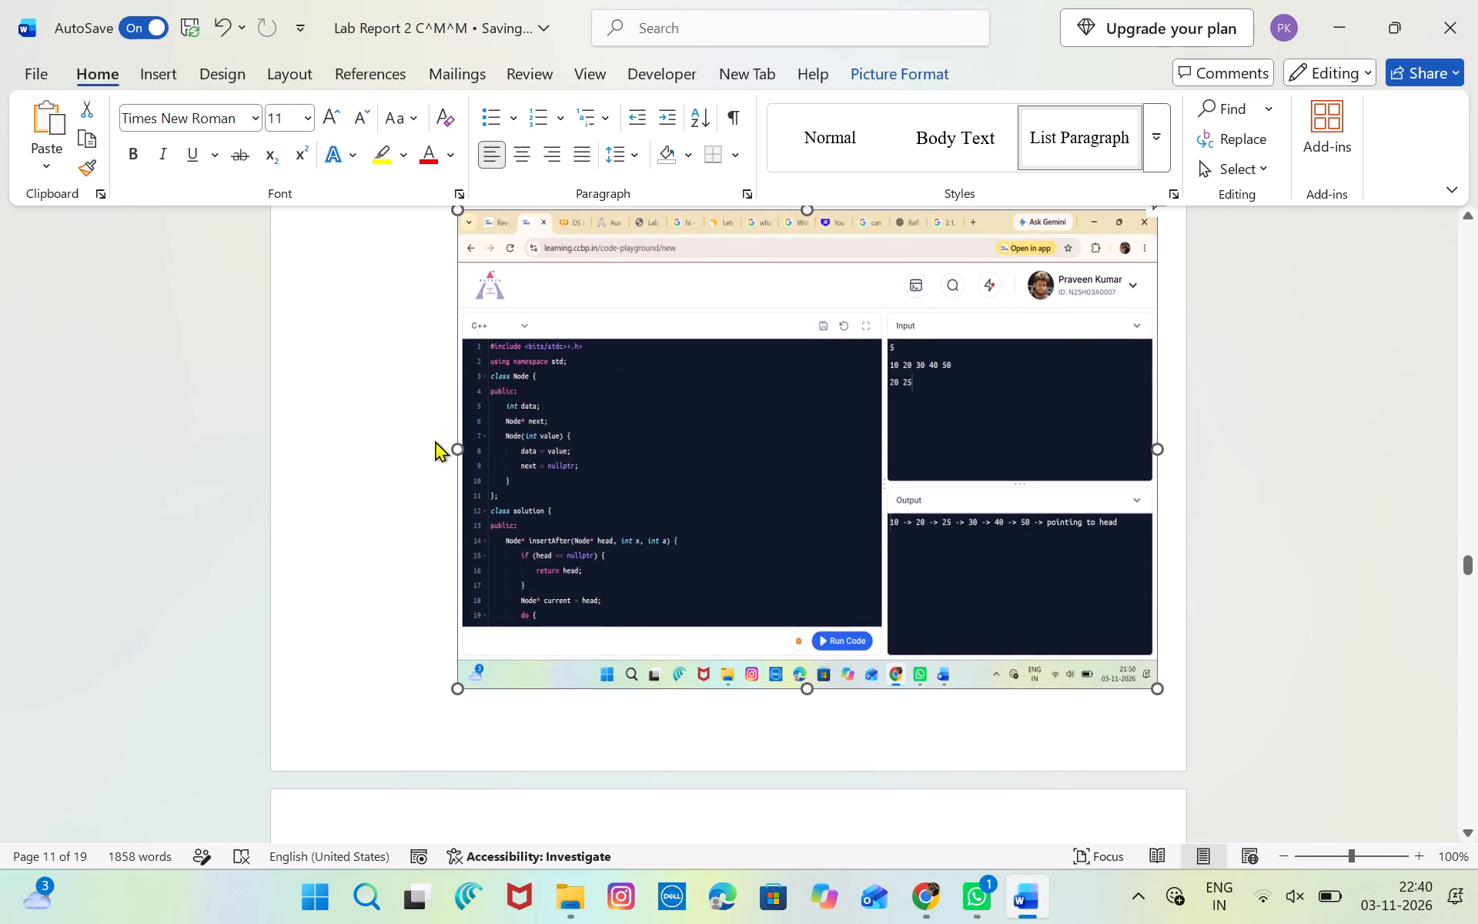
left_click_drag(458, 447, 455, 459)
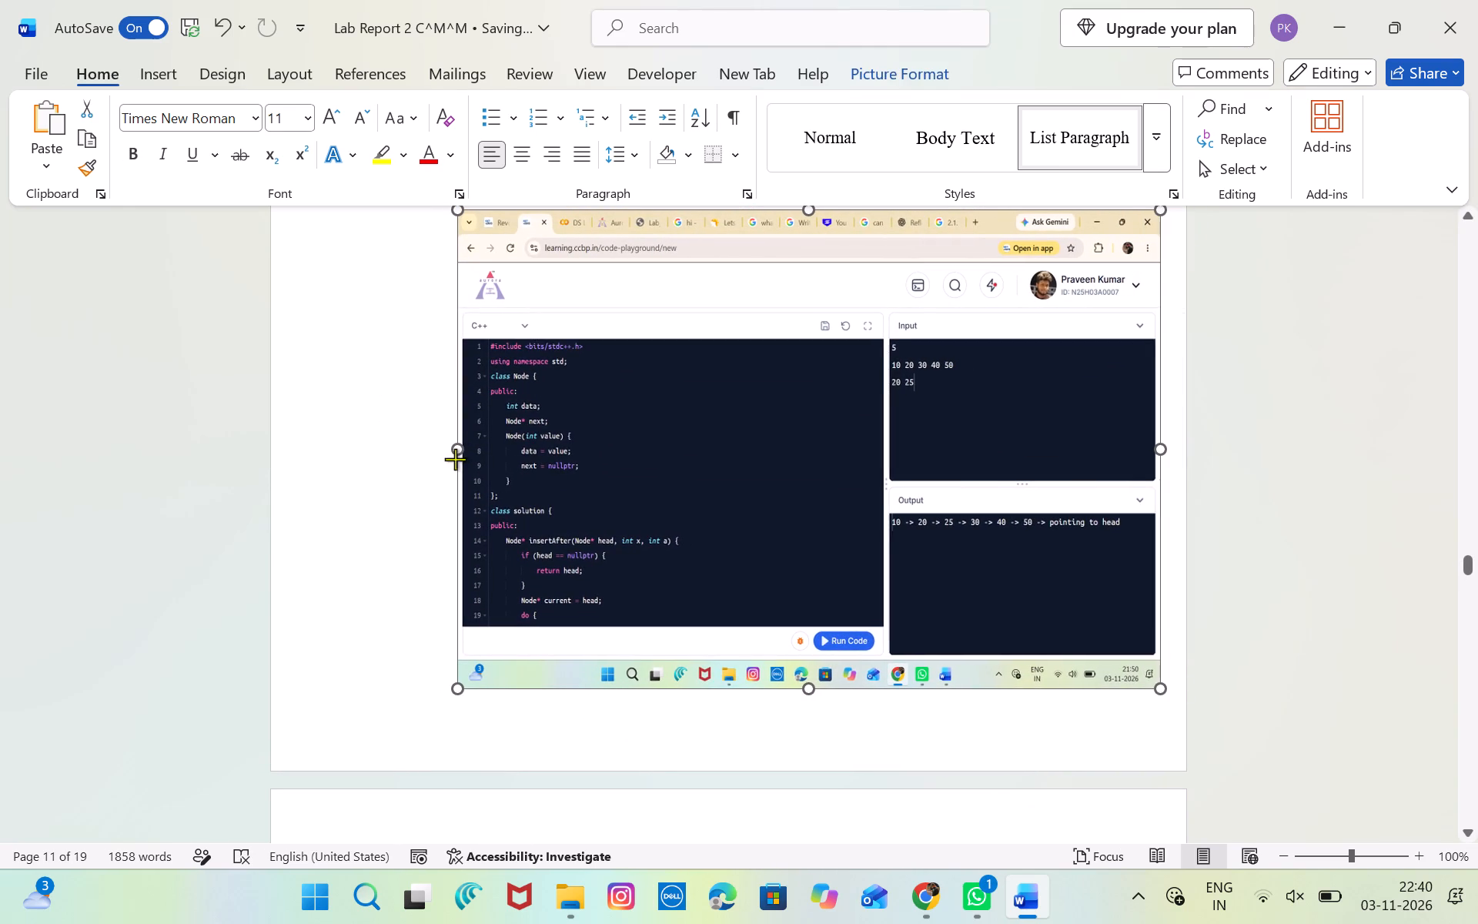
left_click_drag(455, 459, 450, 459)
left_click_drag(812, 692, 816, 665)
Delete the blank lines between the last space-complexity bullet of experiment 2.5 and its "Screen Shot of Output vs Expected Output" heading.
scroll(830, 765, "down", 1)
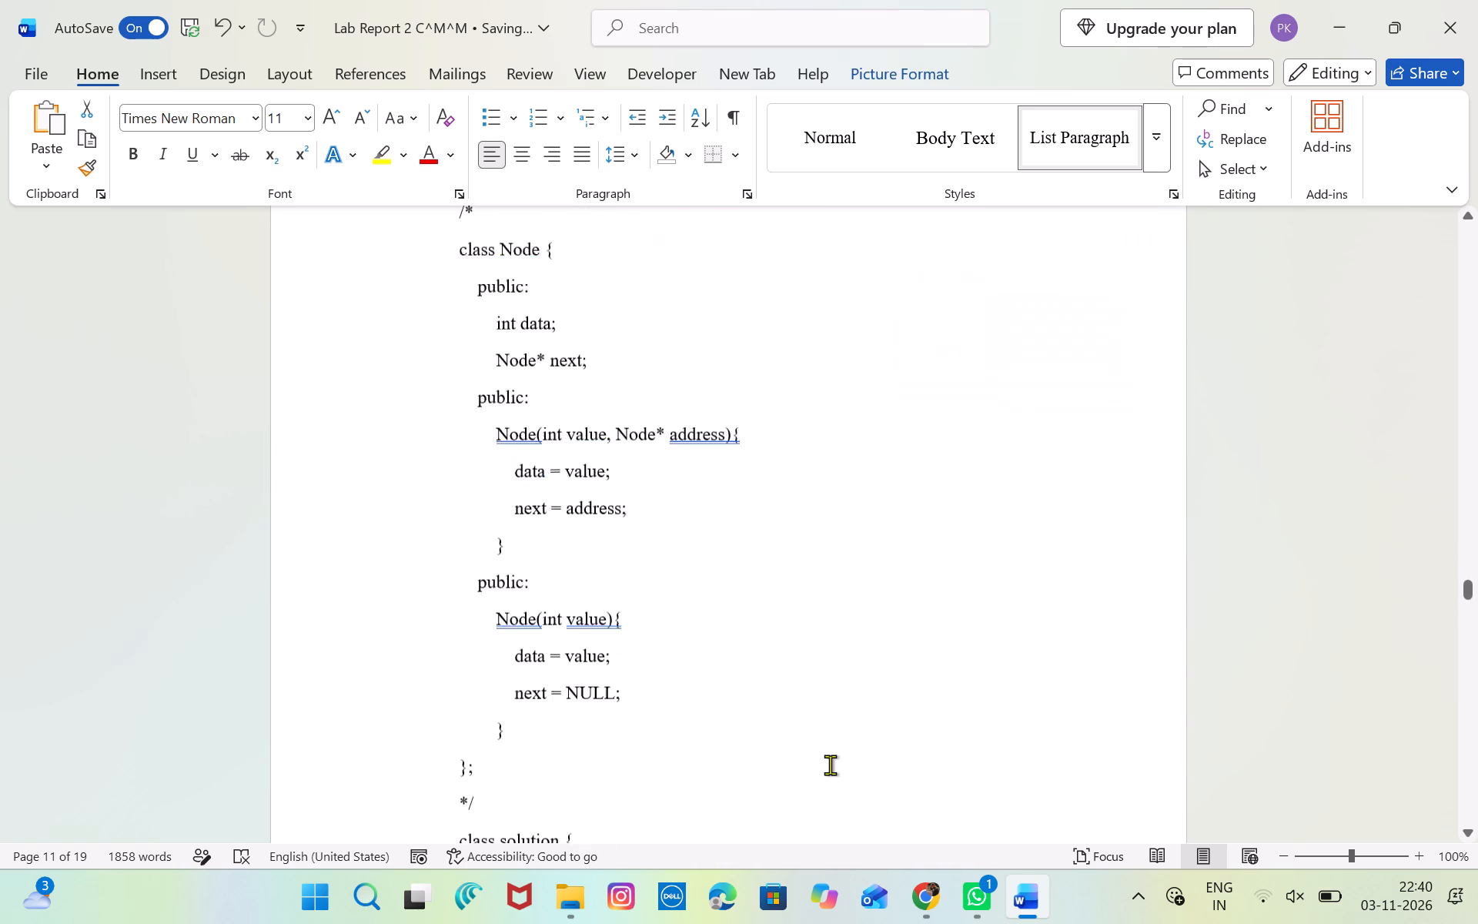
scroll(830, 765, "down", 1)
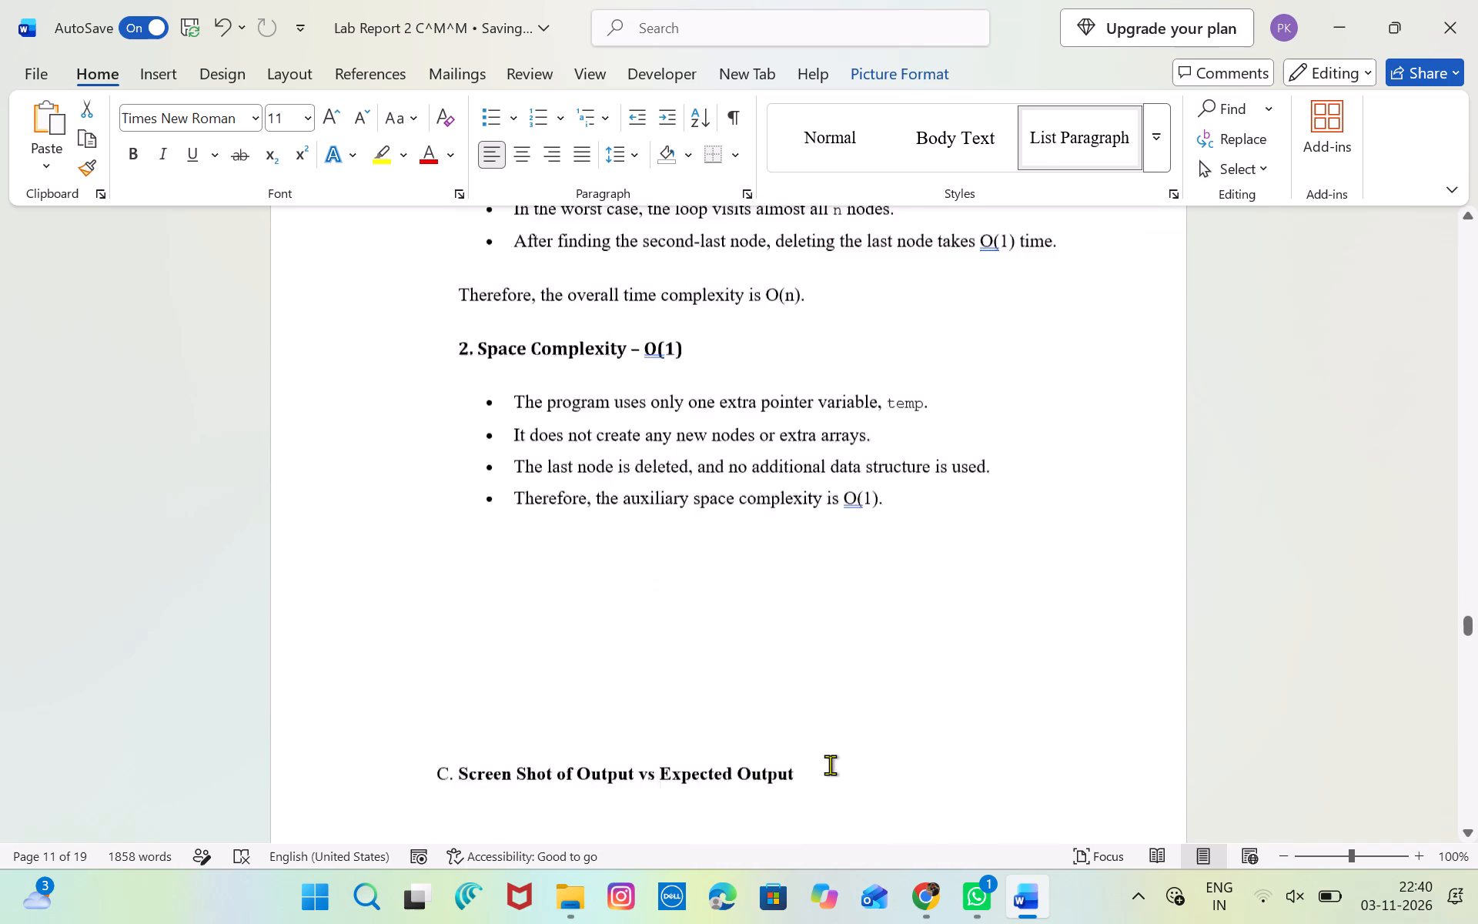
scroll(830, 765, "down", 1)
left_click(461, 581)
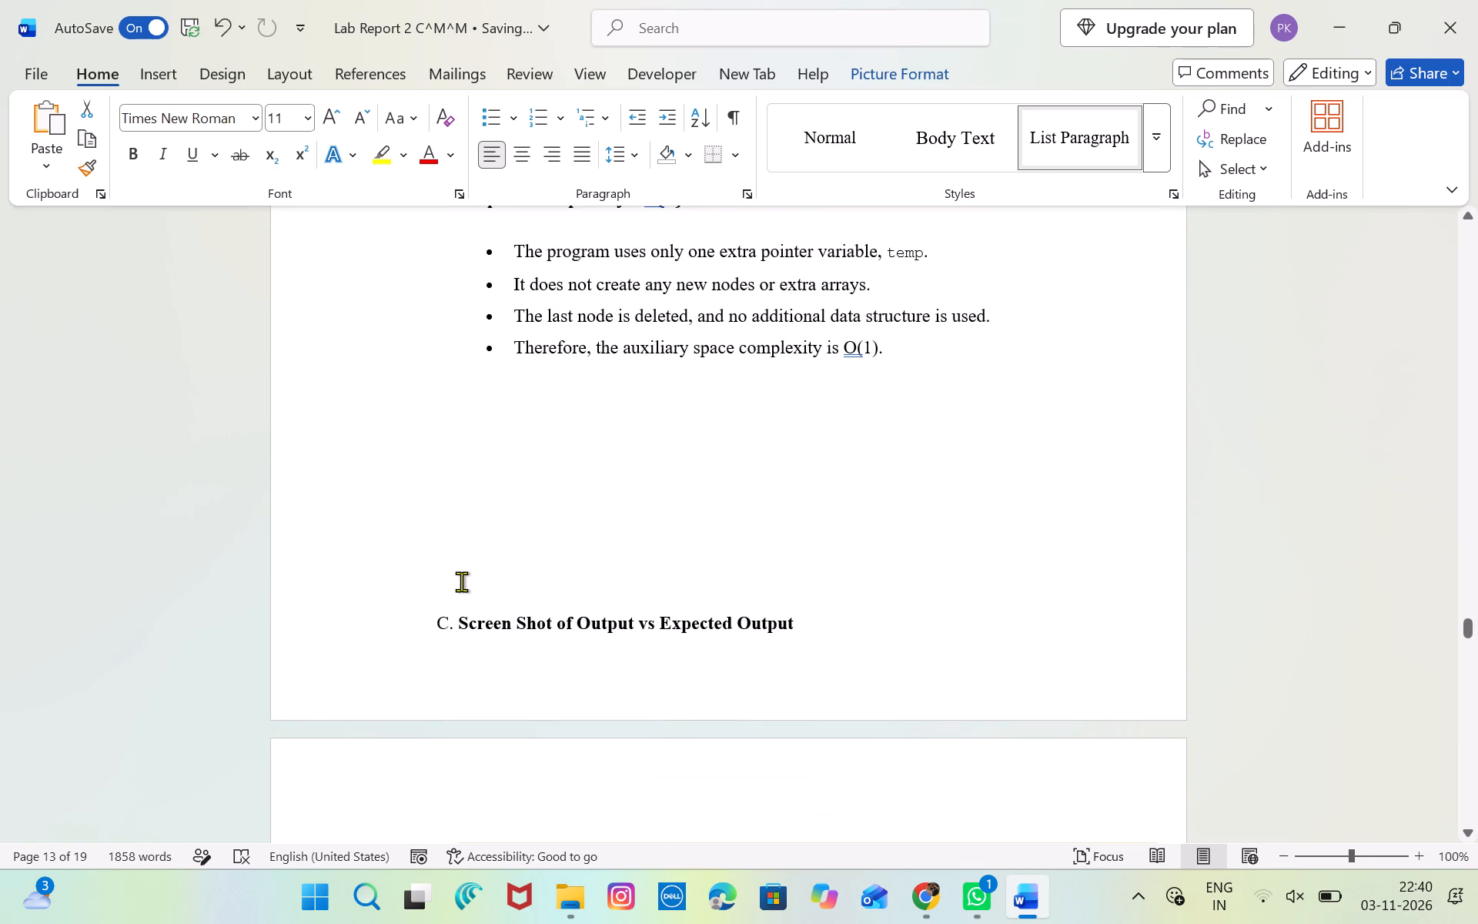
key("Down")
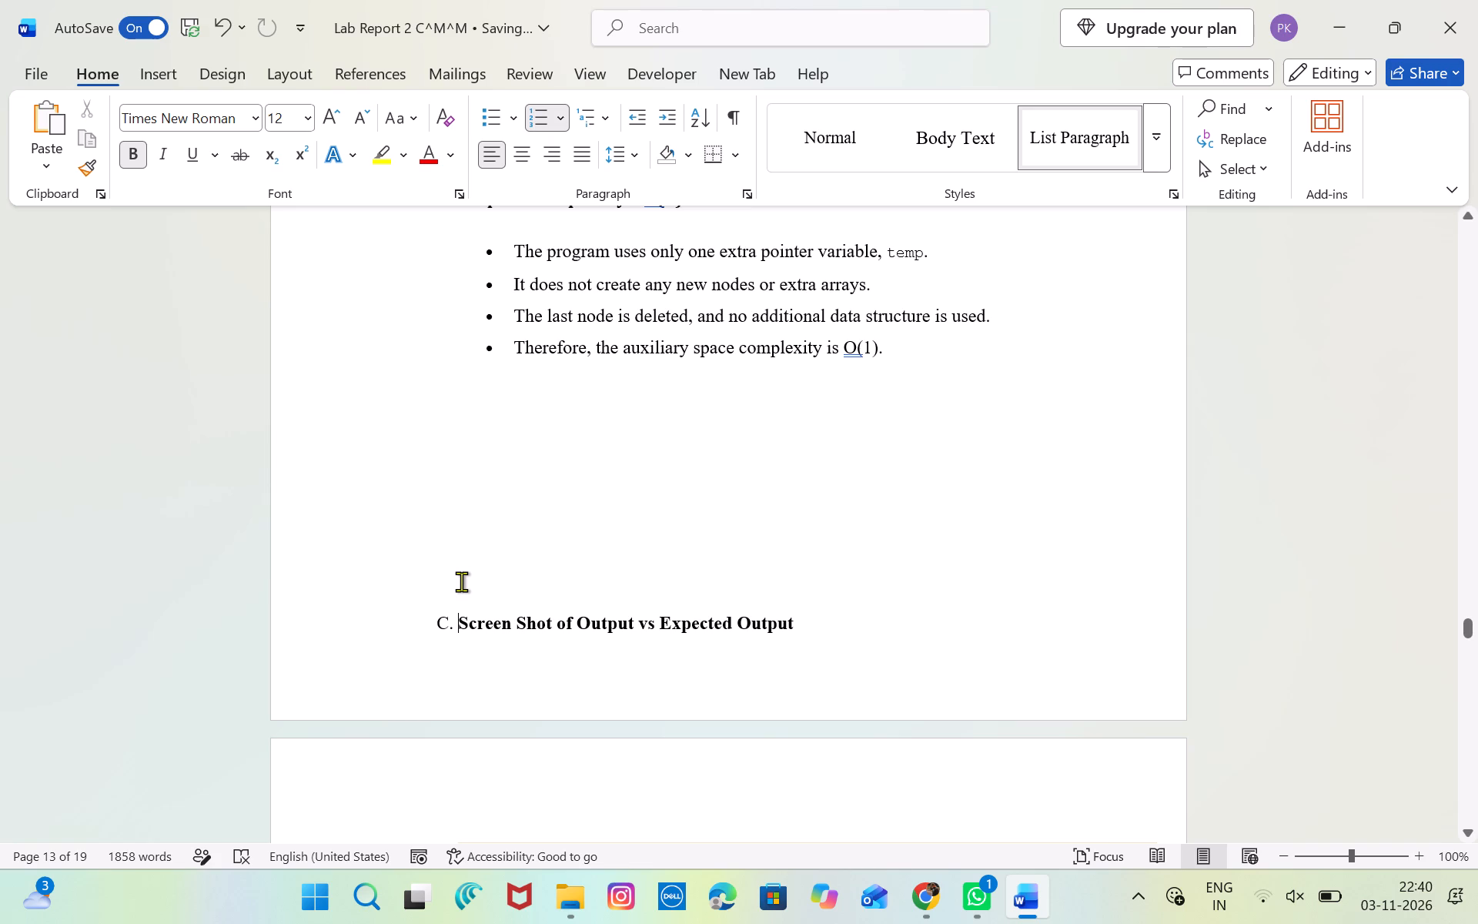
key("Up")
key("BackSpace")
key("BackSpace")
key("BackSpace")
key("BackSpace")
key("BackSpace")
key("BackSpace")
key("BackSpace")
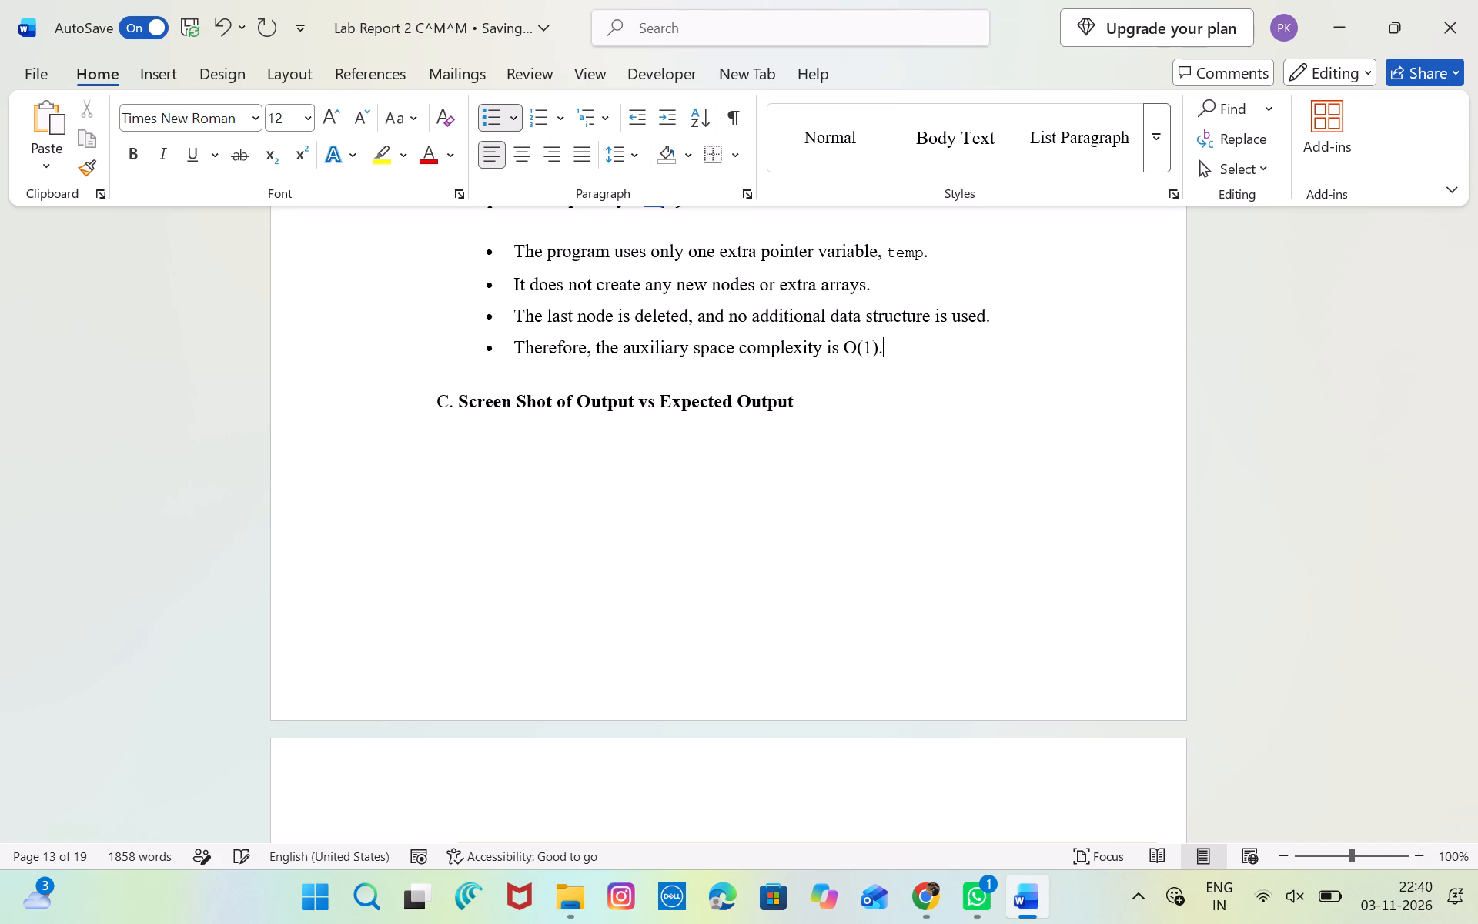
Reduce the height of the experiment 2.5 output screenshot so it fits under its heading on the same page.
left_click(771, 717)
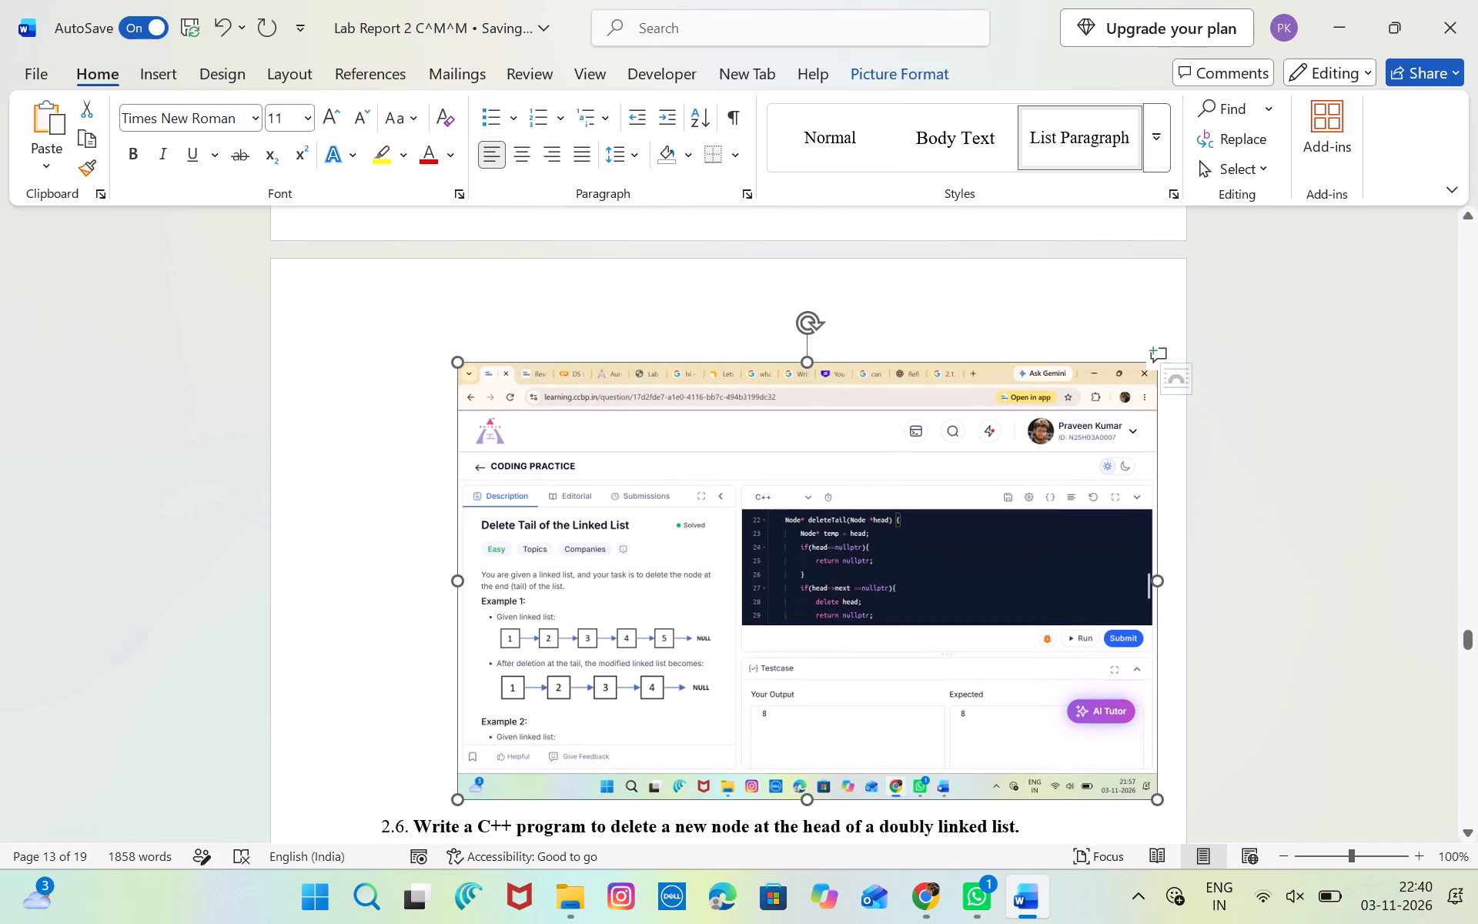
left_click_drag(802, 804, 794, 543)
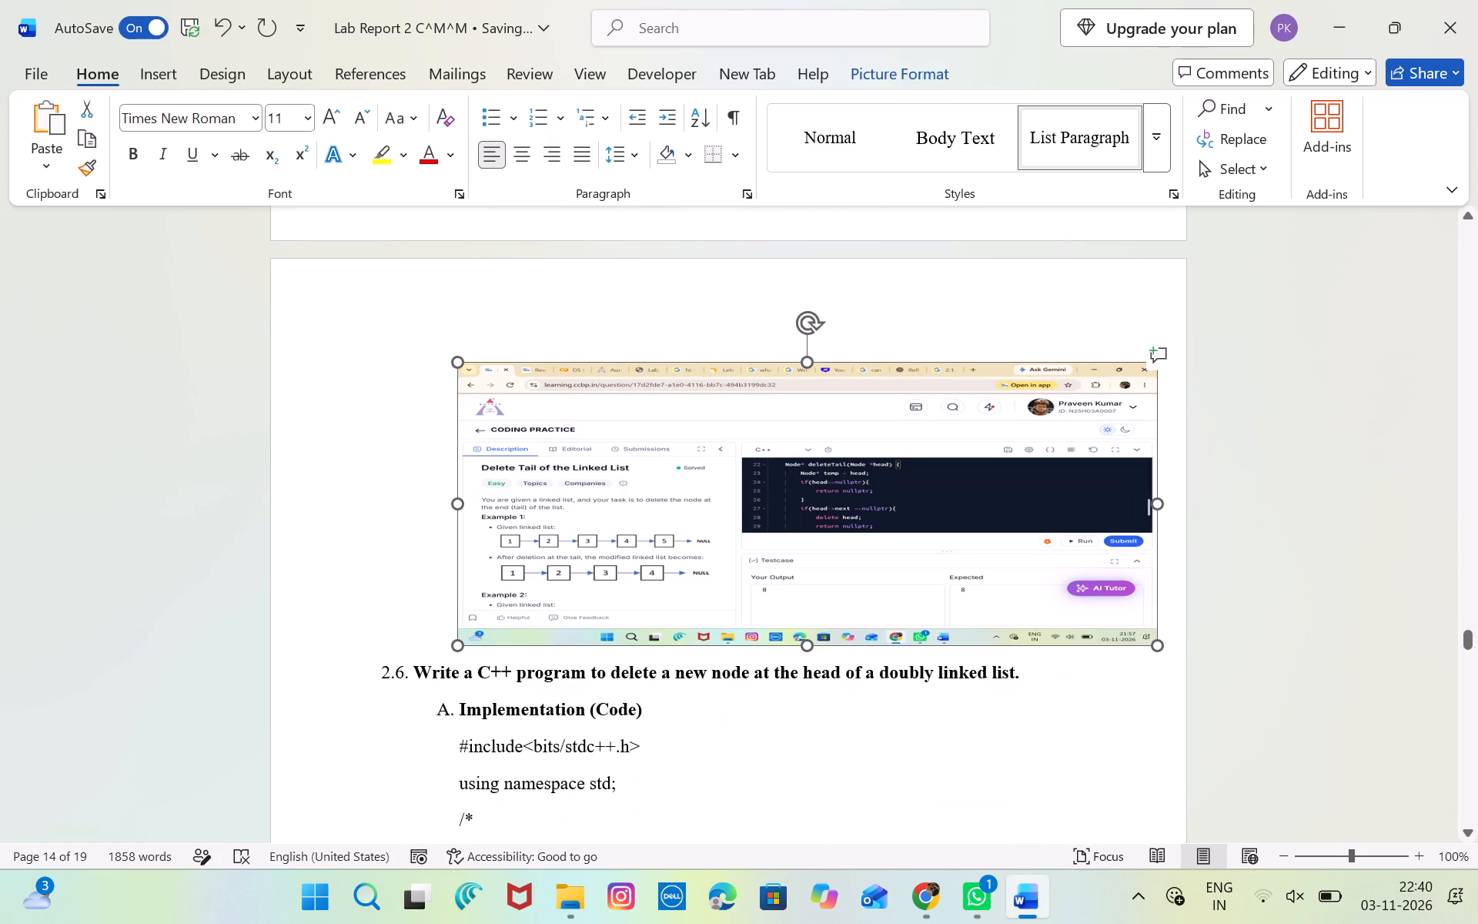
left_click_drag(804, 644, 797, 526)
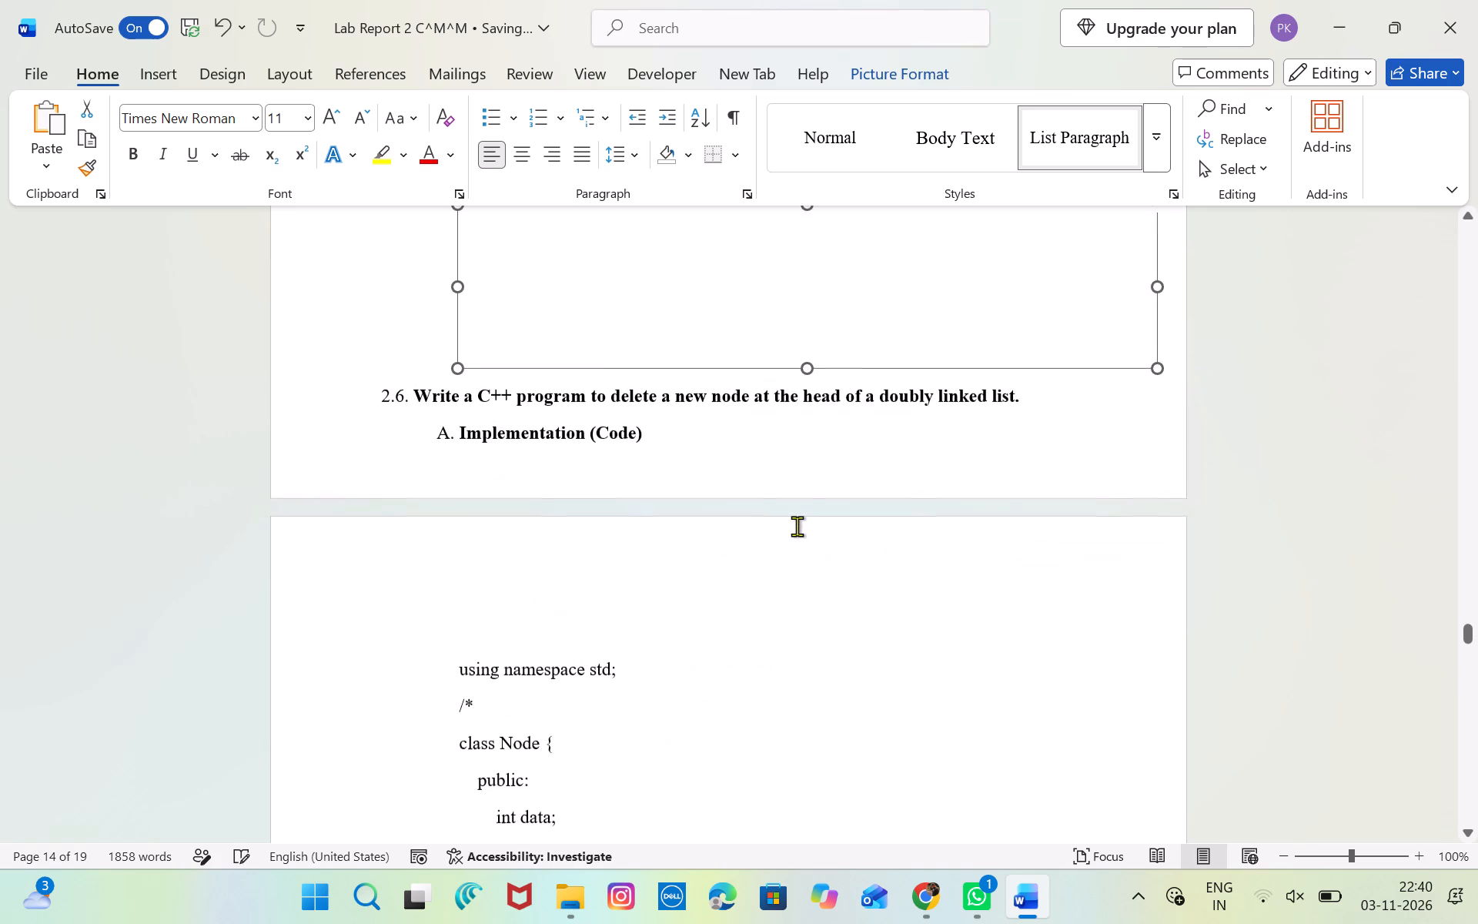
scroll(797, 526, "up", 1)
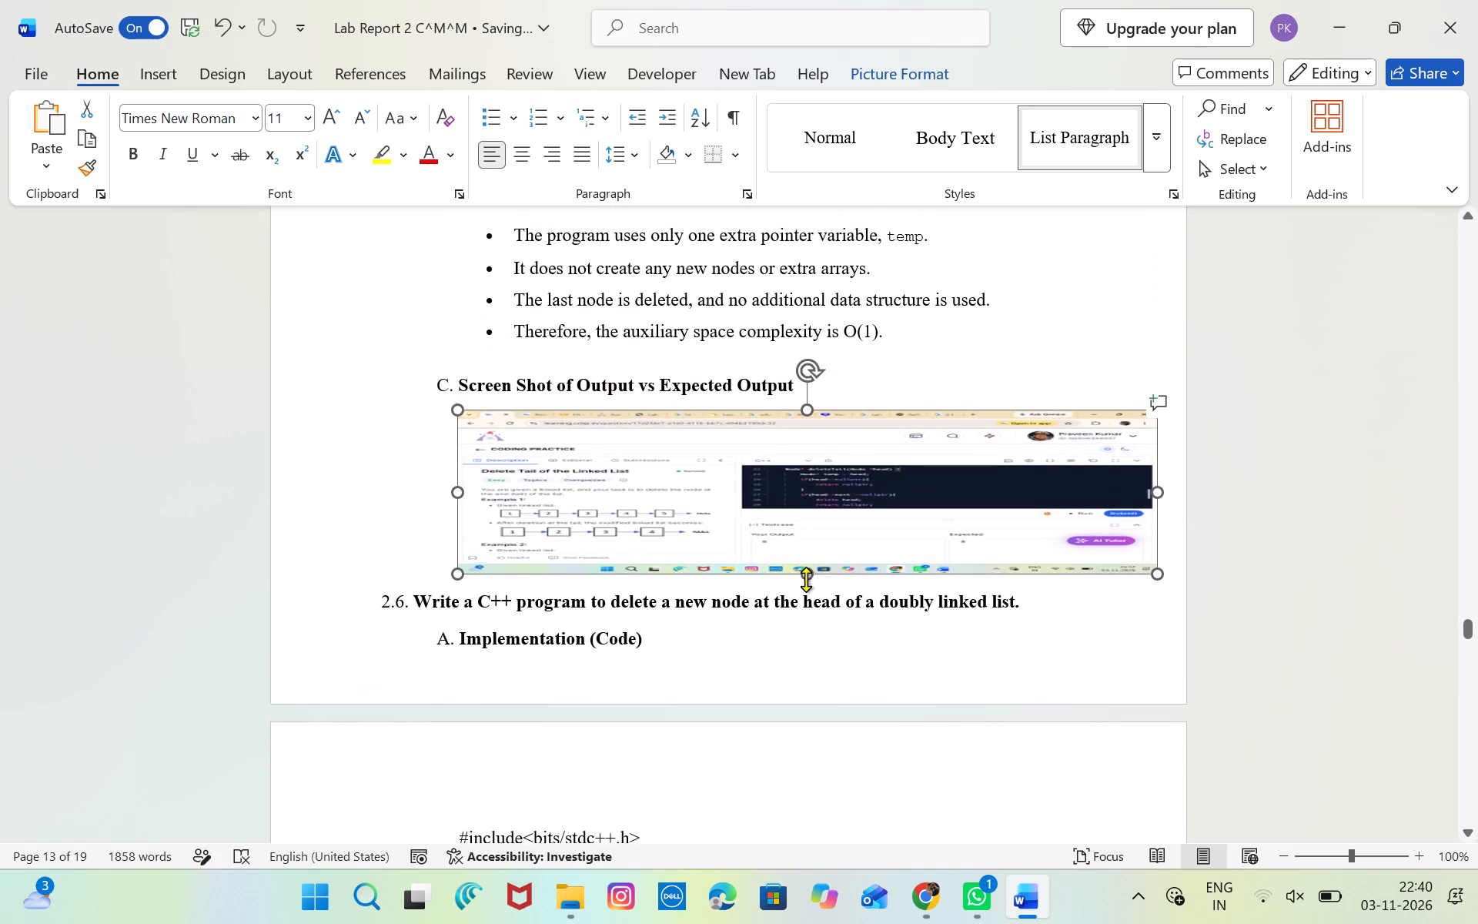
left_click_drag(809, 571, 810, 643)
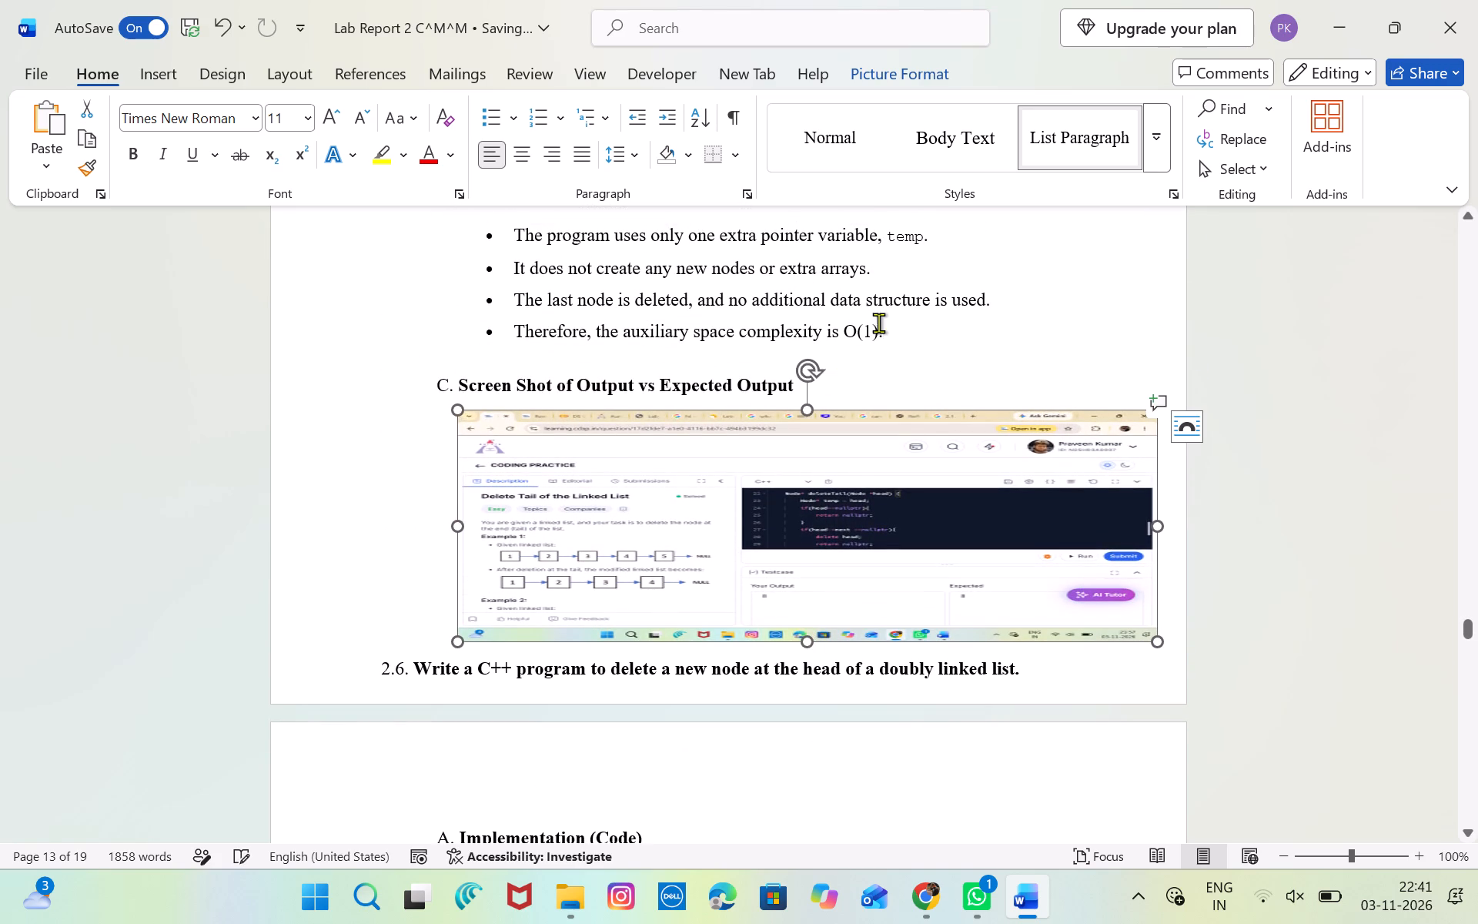
Insert blank lines after the last space-complexity bullet of experiment 2.5 to push its output screenshot heading onto the next page.
left_click(898, 320)
left_click(895, 330)
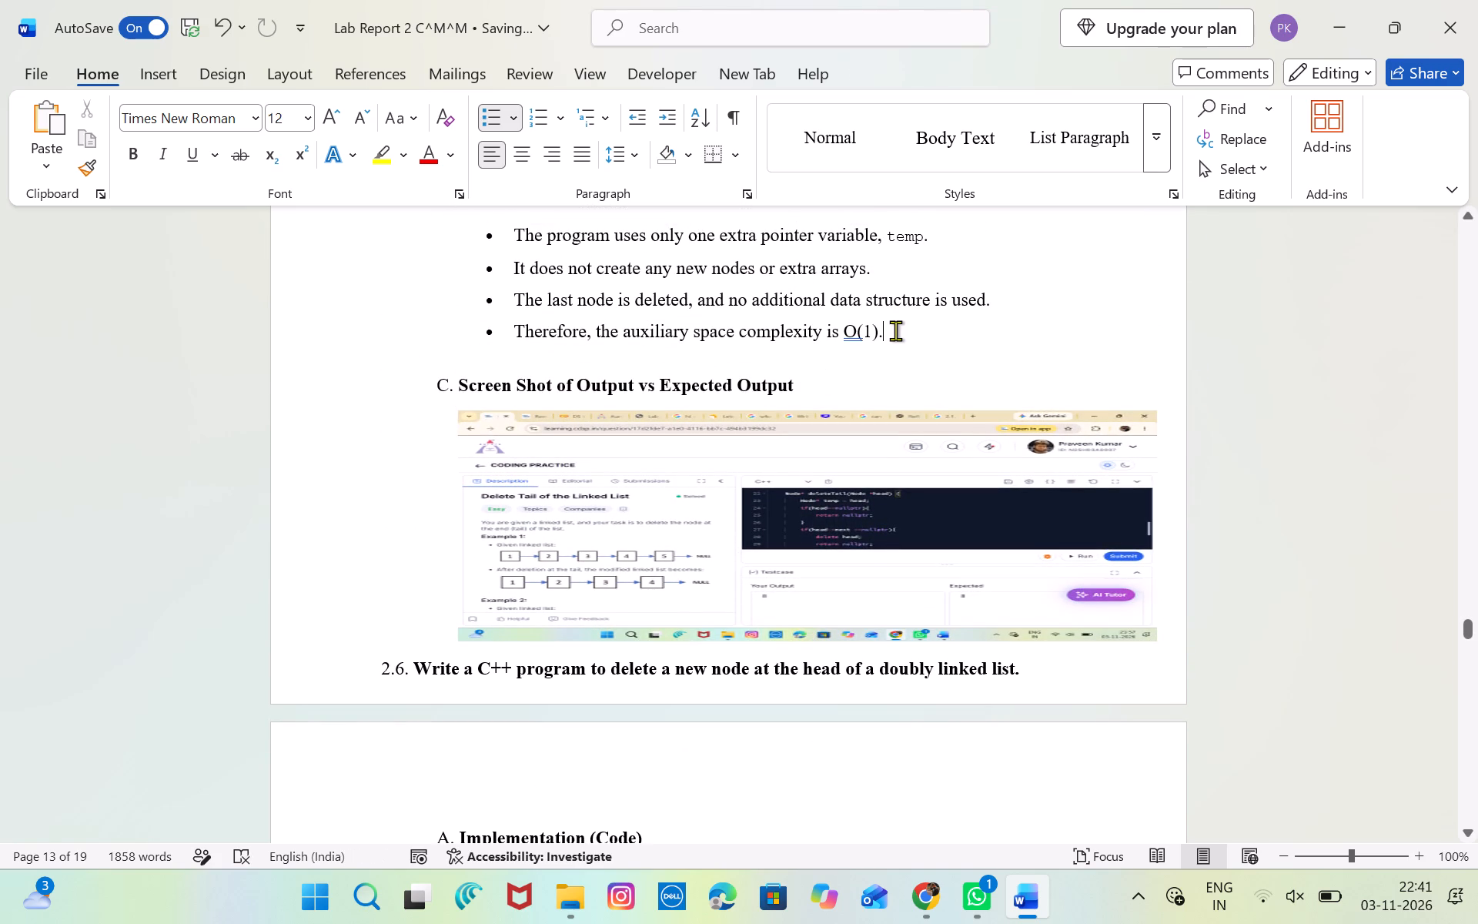
key("Return")
key("Return")
key("Return")
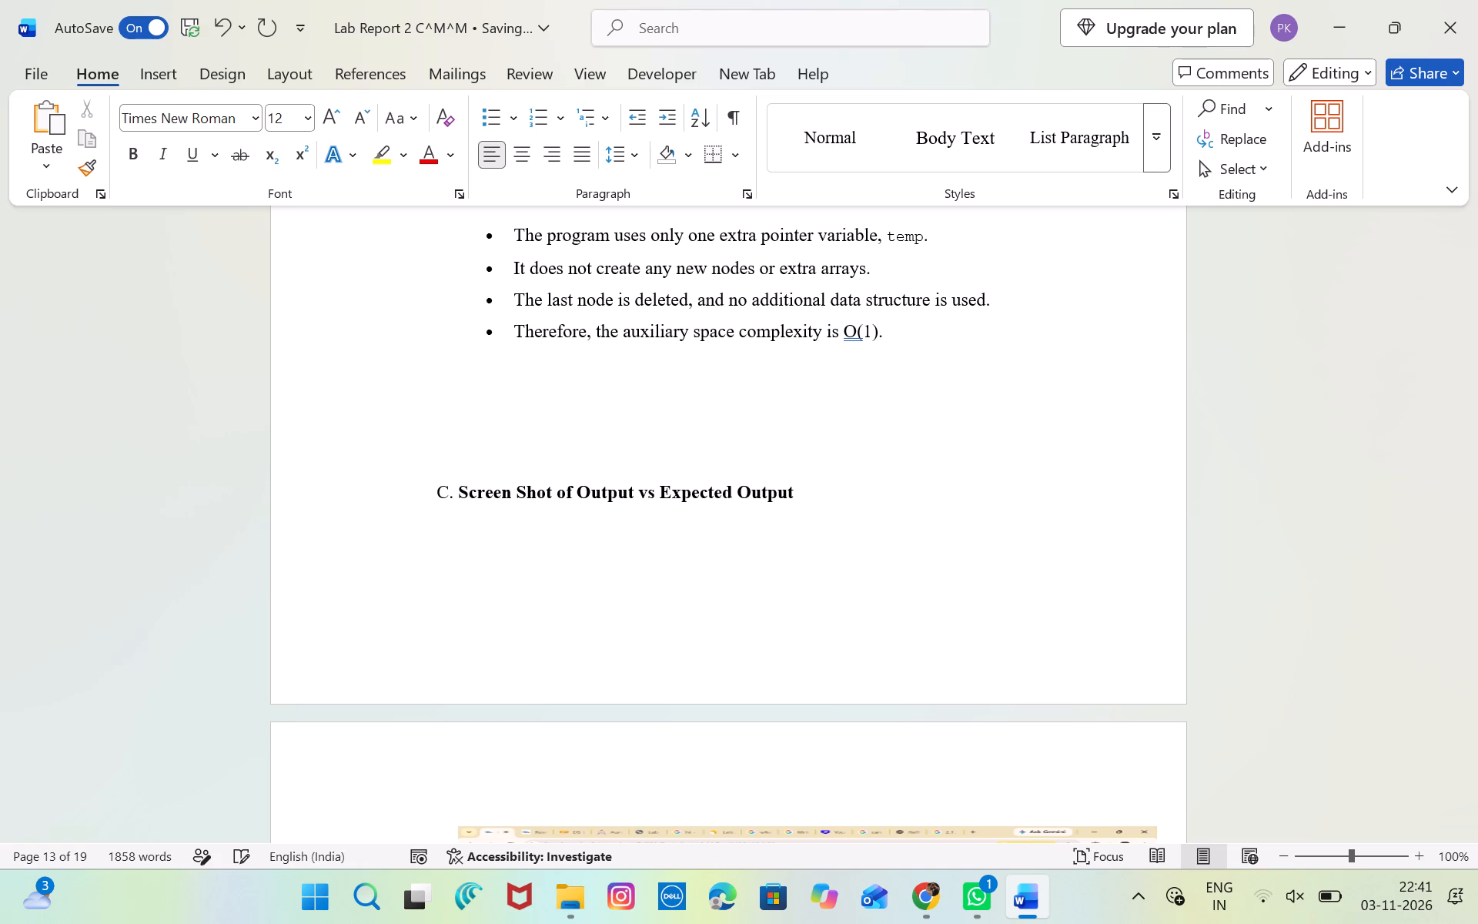
key("Return")
key("Return")
key("Return")
key("Return")
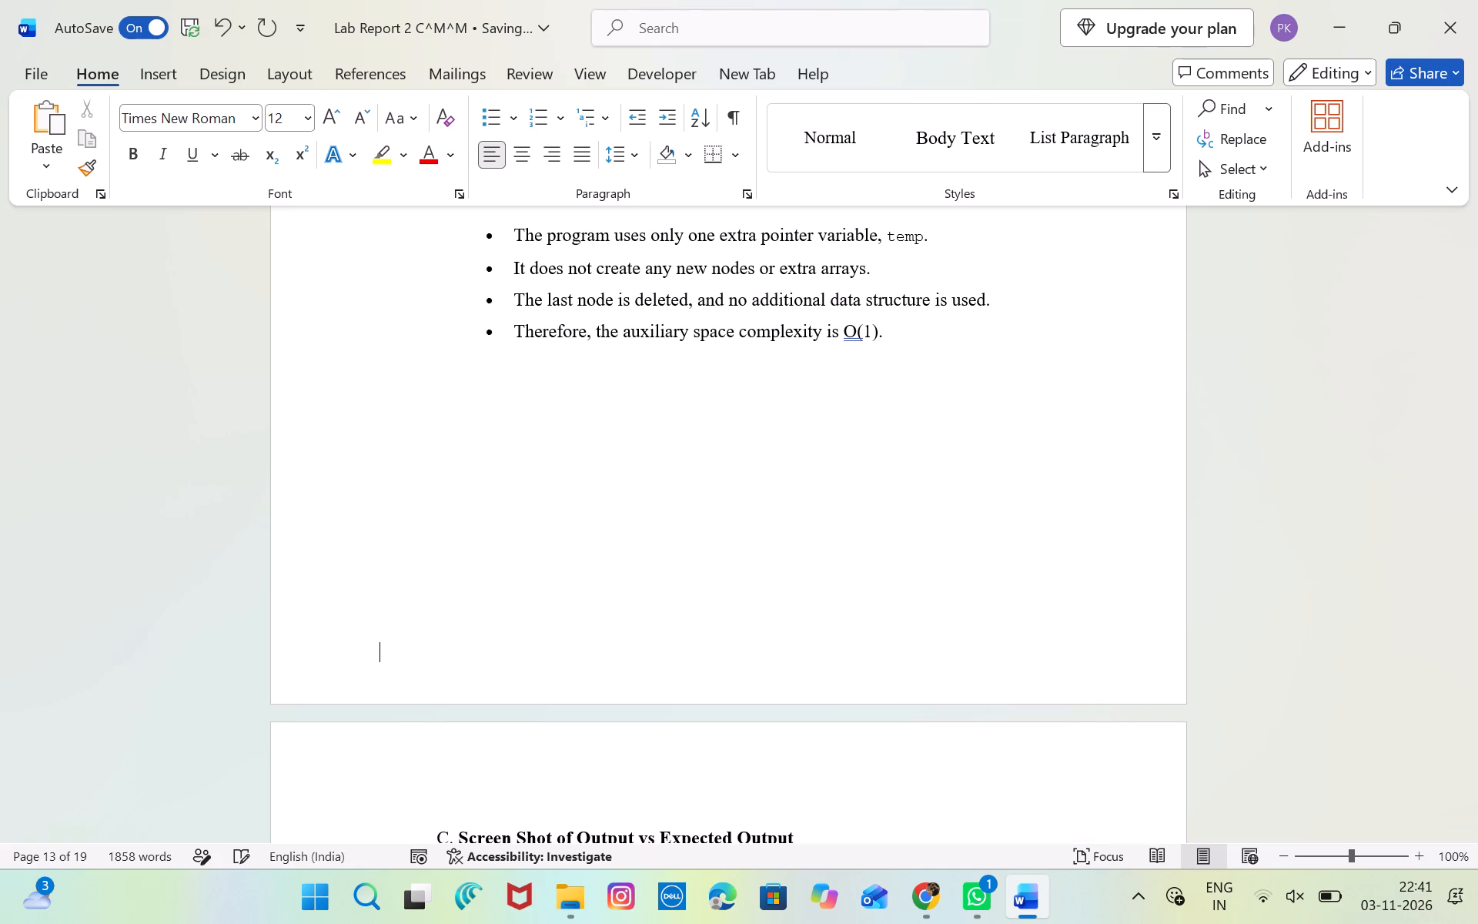
Stretch the output screenshot of experiment 2.5 taller and slightly wider, above the 2.6 heading.
scroll(953, 330, "down", 1)
left_click(777, 437)
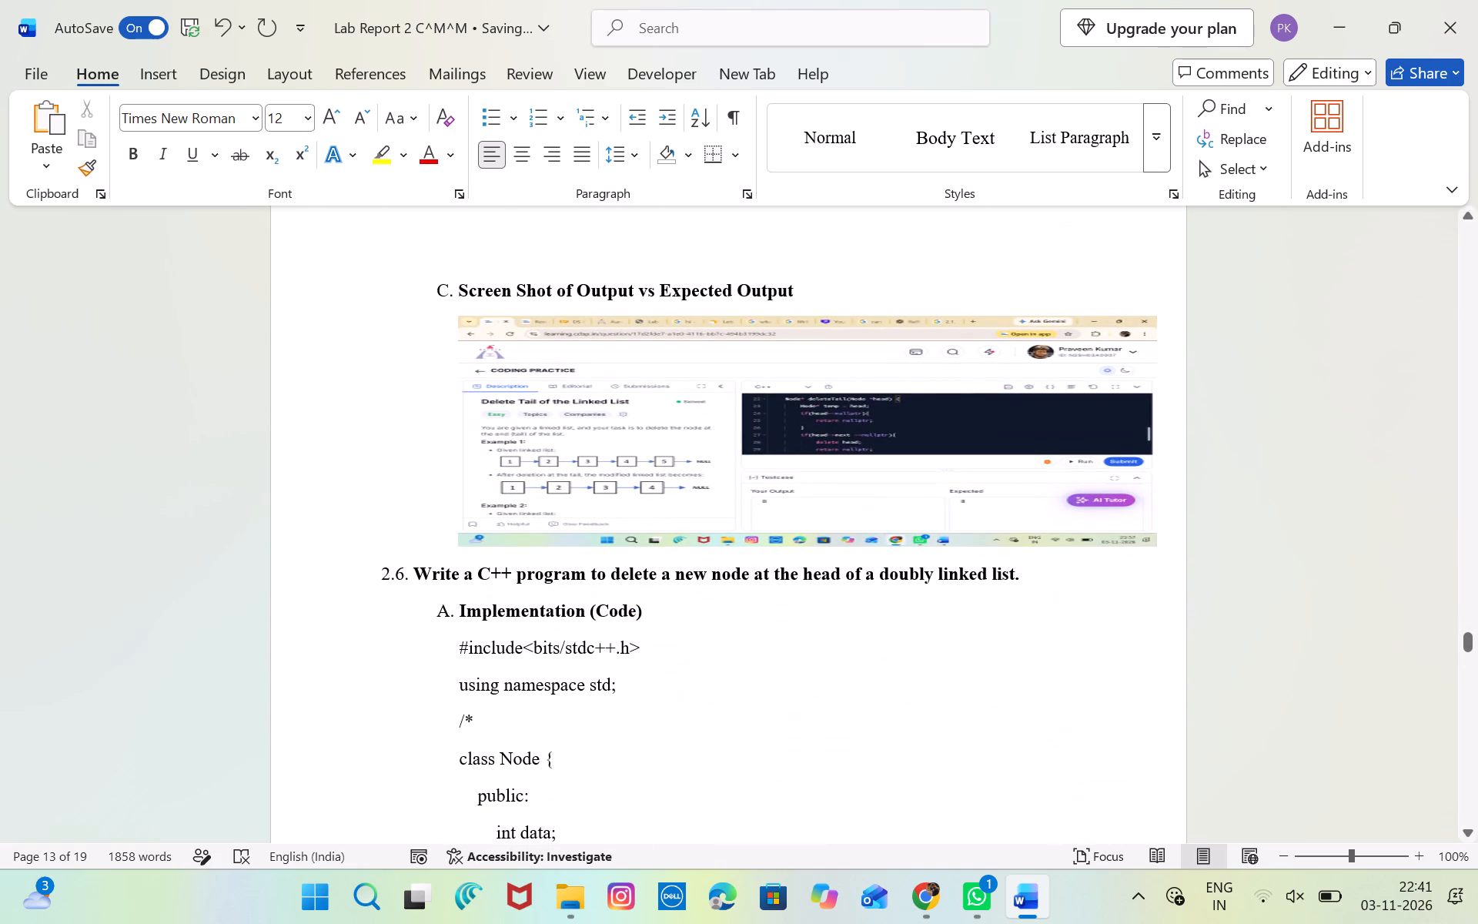
left_click_drag(807, 547, 799, 682)
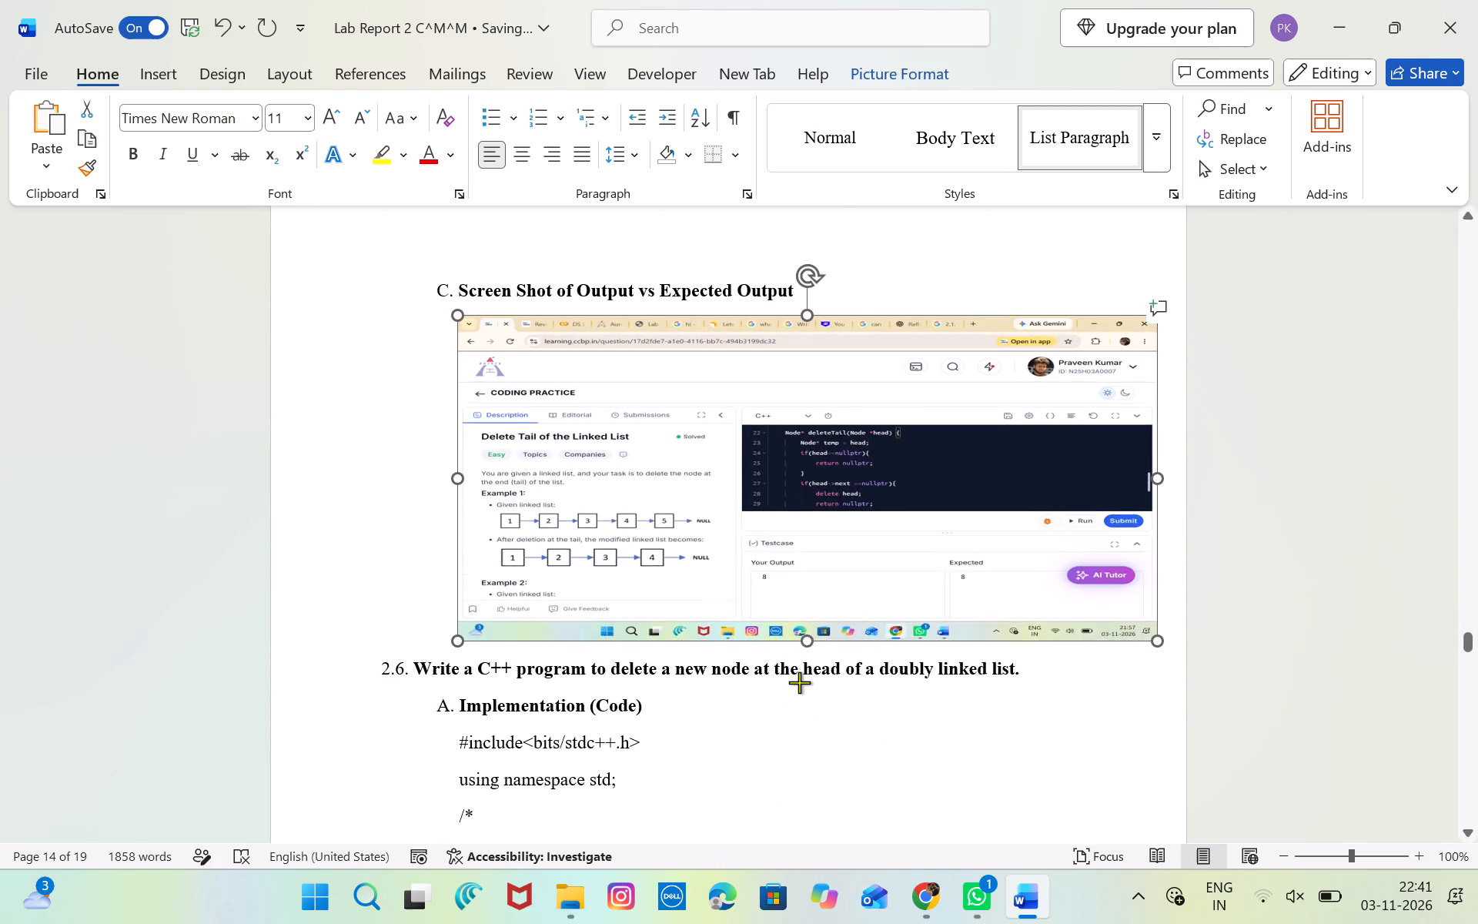
left_click_drag(799, 682, 811, 689)
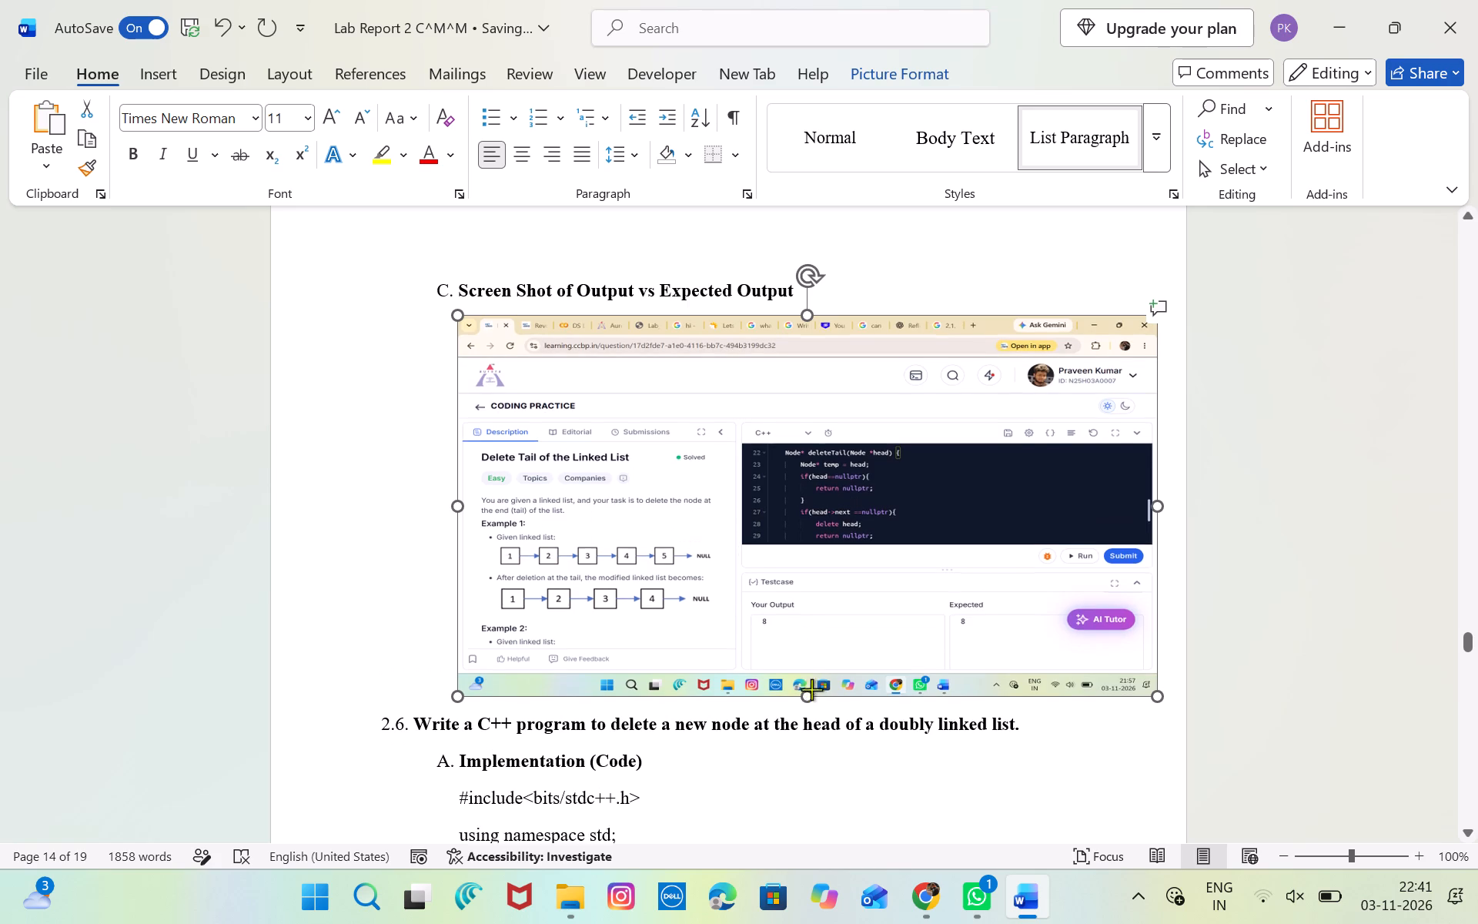
left_click_drag(811, 689, 803, 706)
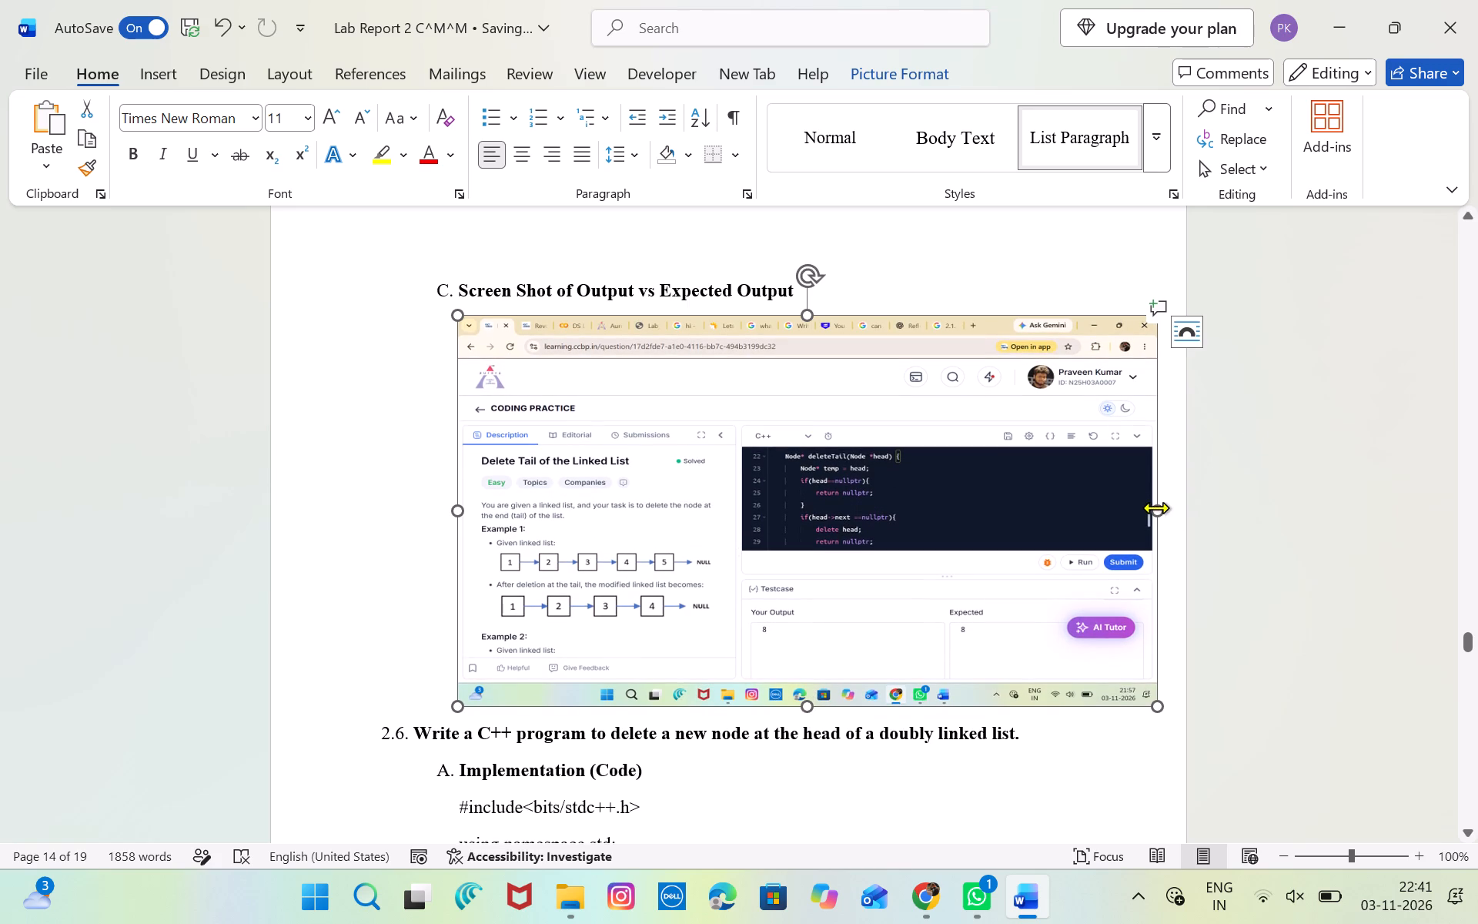
left_click_drag(1155, 509, 1168, 504)
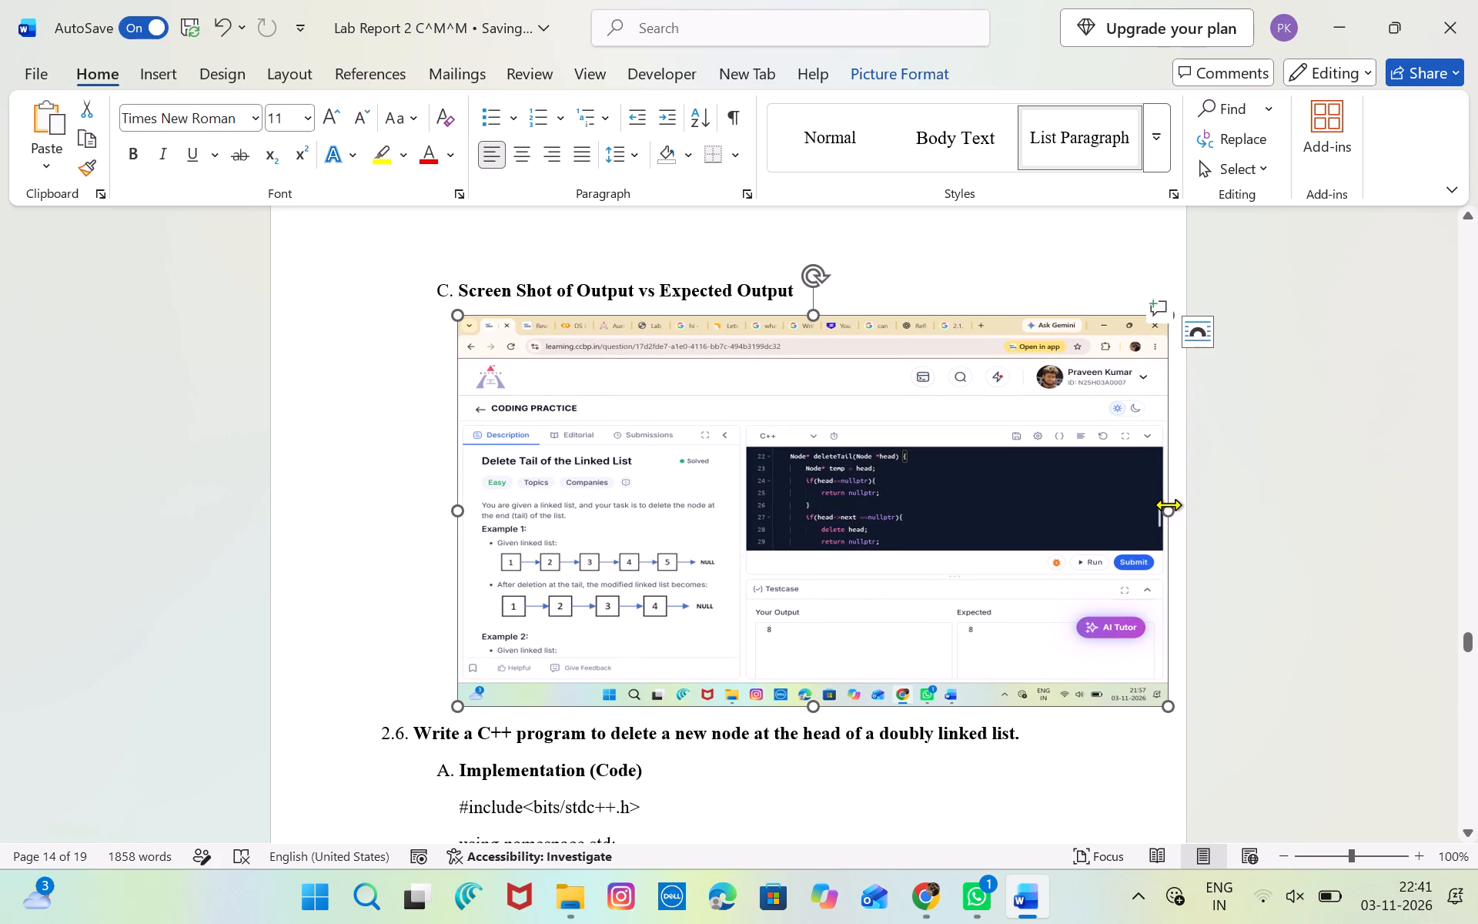
Remove the blank line before the "2. Space Complexity" heading in experiment 2.6.
scroll(1001, 603, "down", 1)
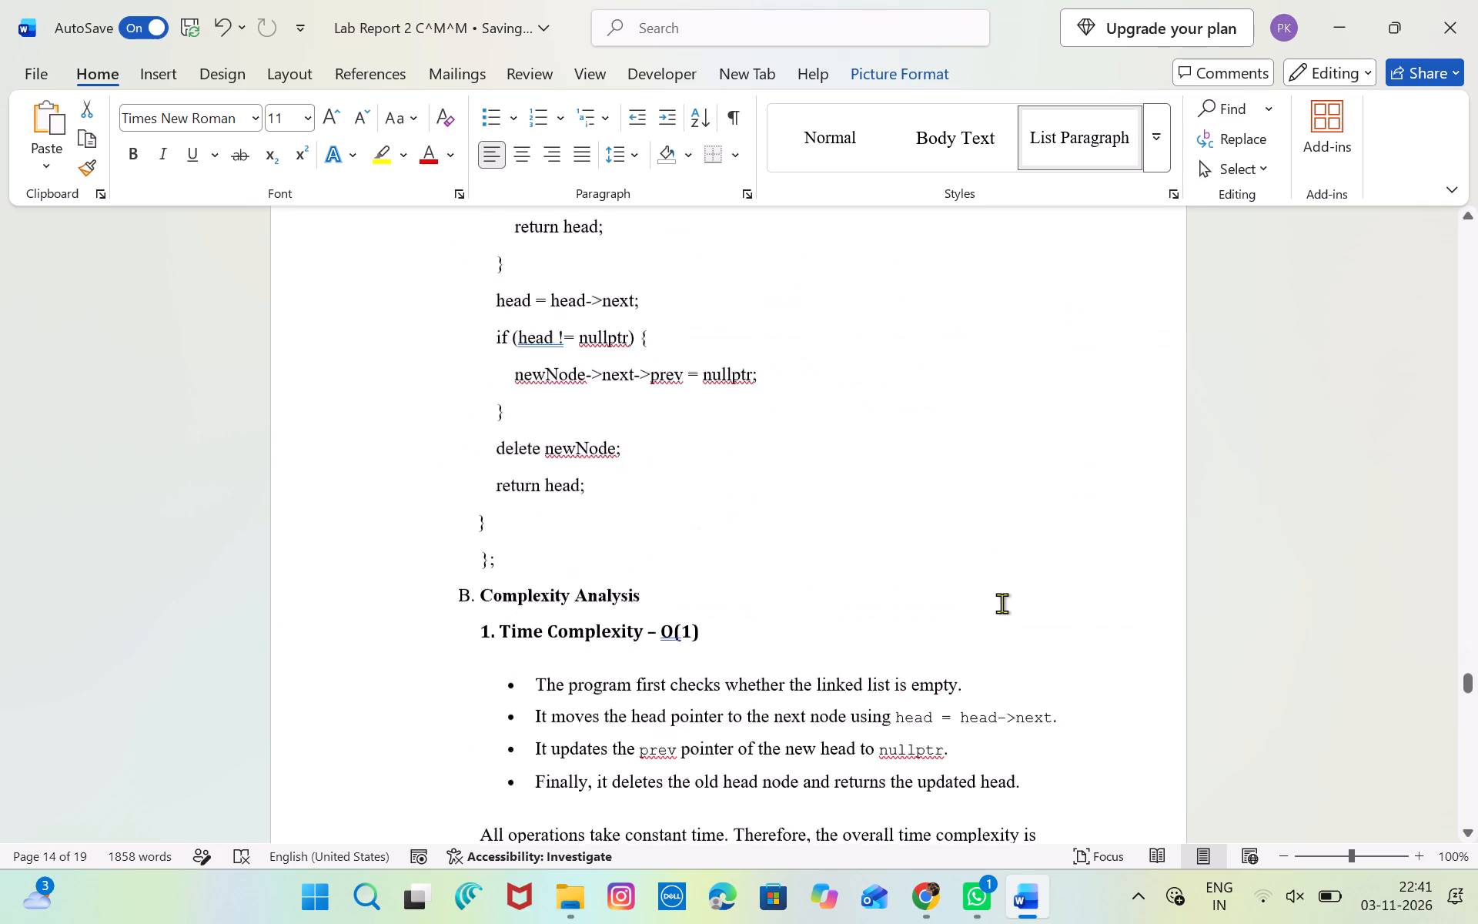
scroll(1001, 603, "down", 1)
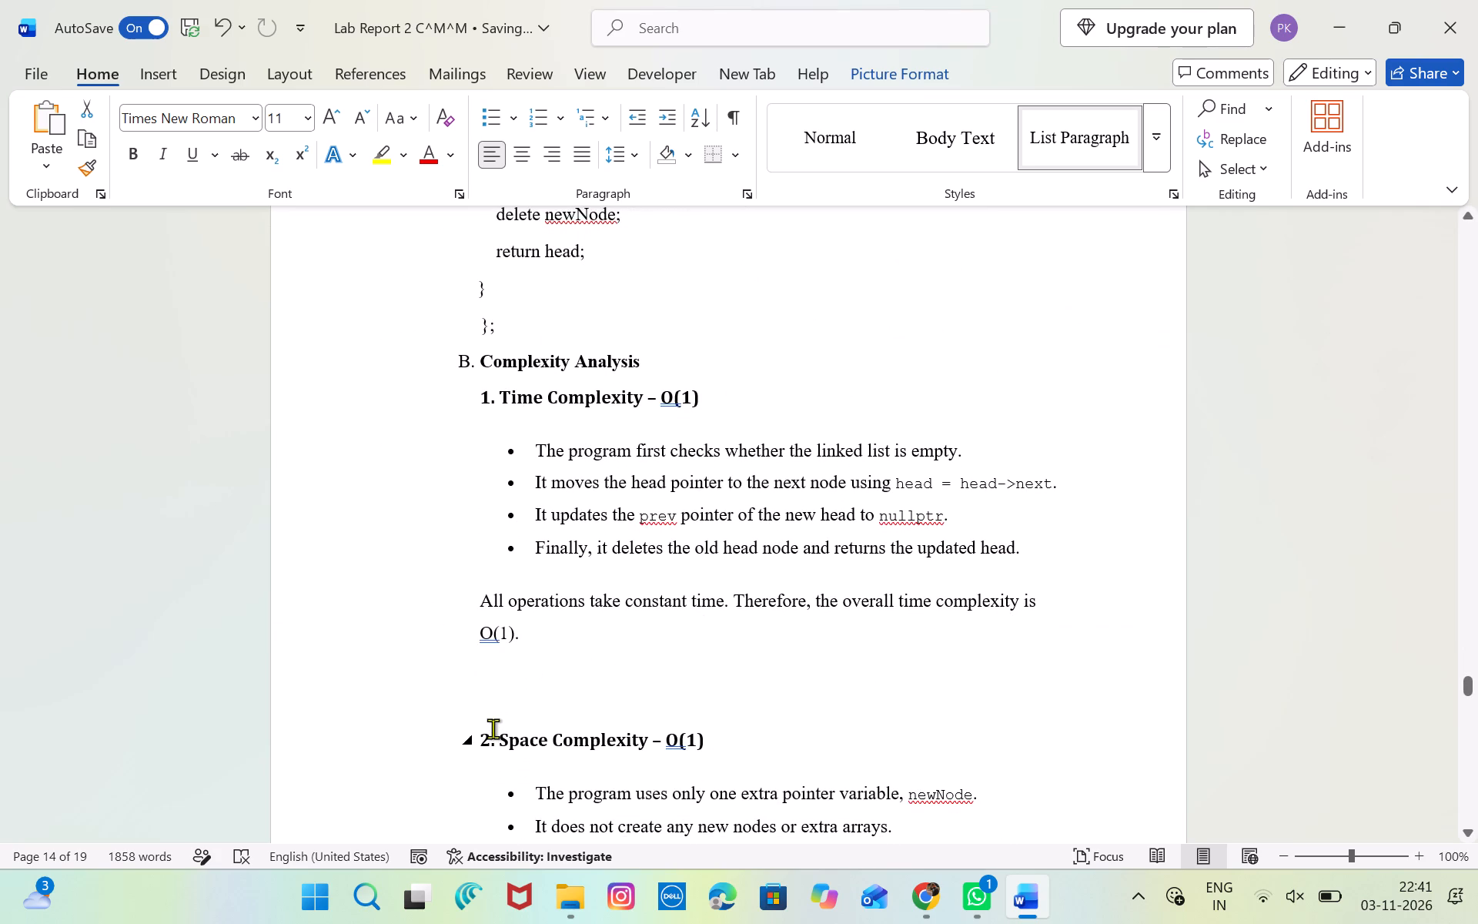
left_click(495, 701)
key("BackSpace")
key("BackSpace")
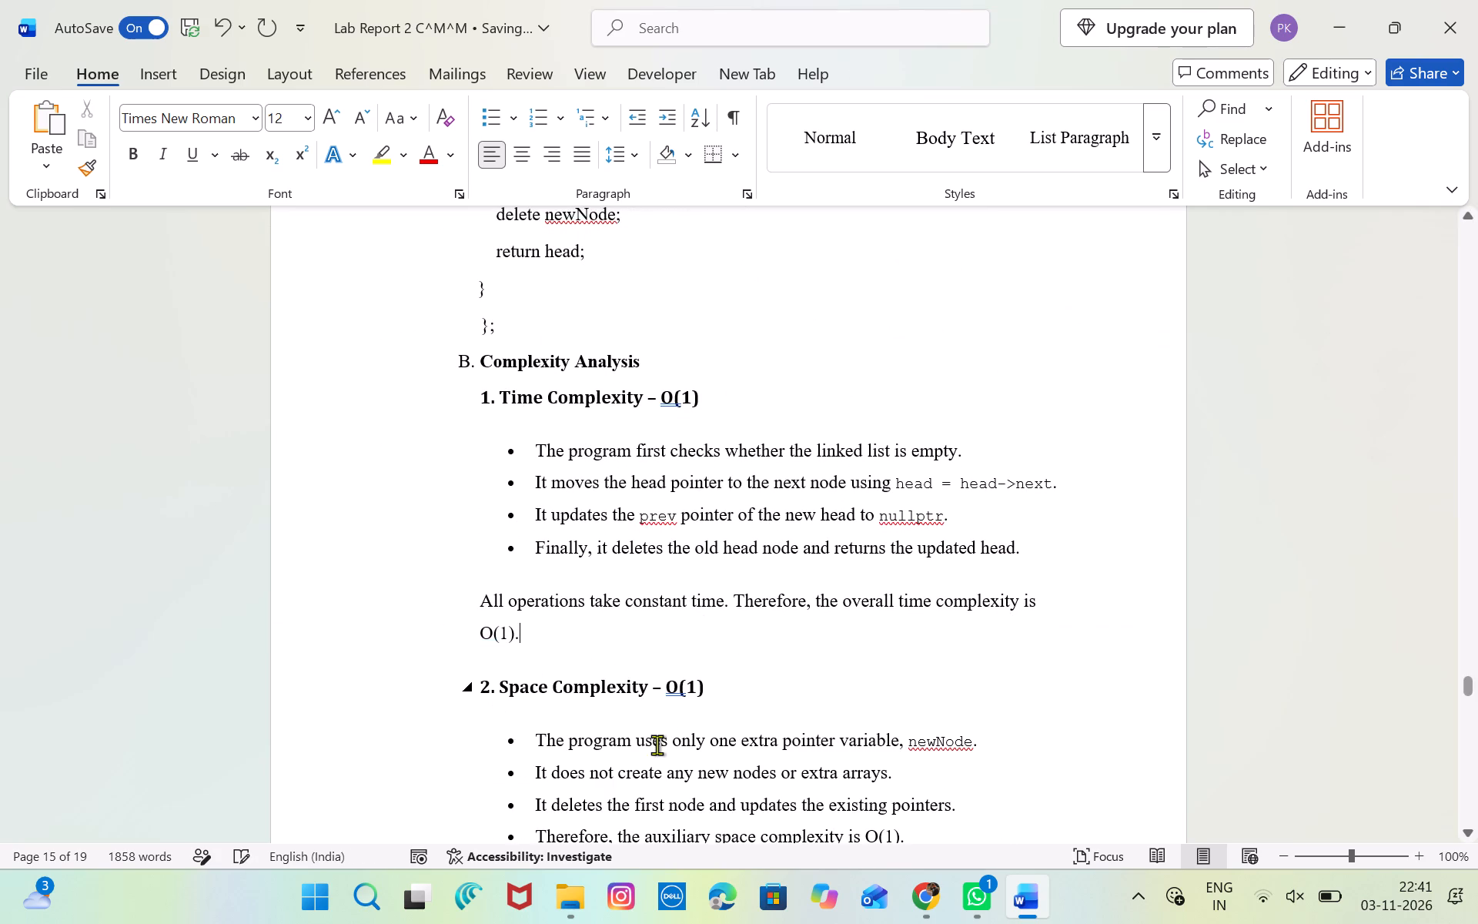
Insert a line after the last auxiliary space-complexity bullet of experiment 2.7 to push its output screenshot heading onto the next page.
scroll(657, 745, "down", 1)
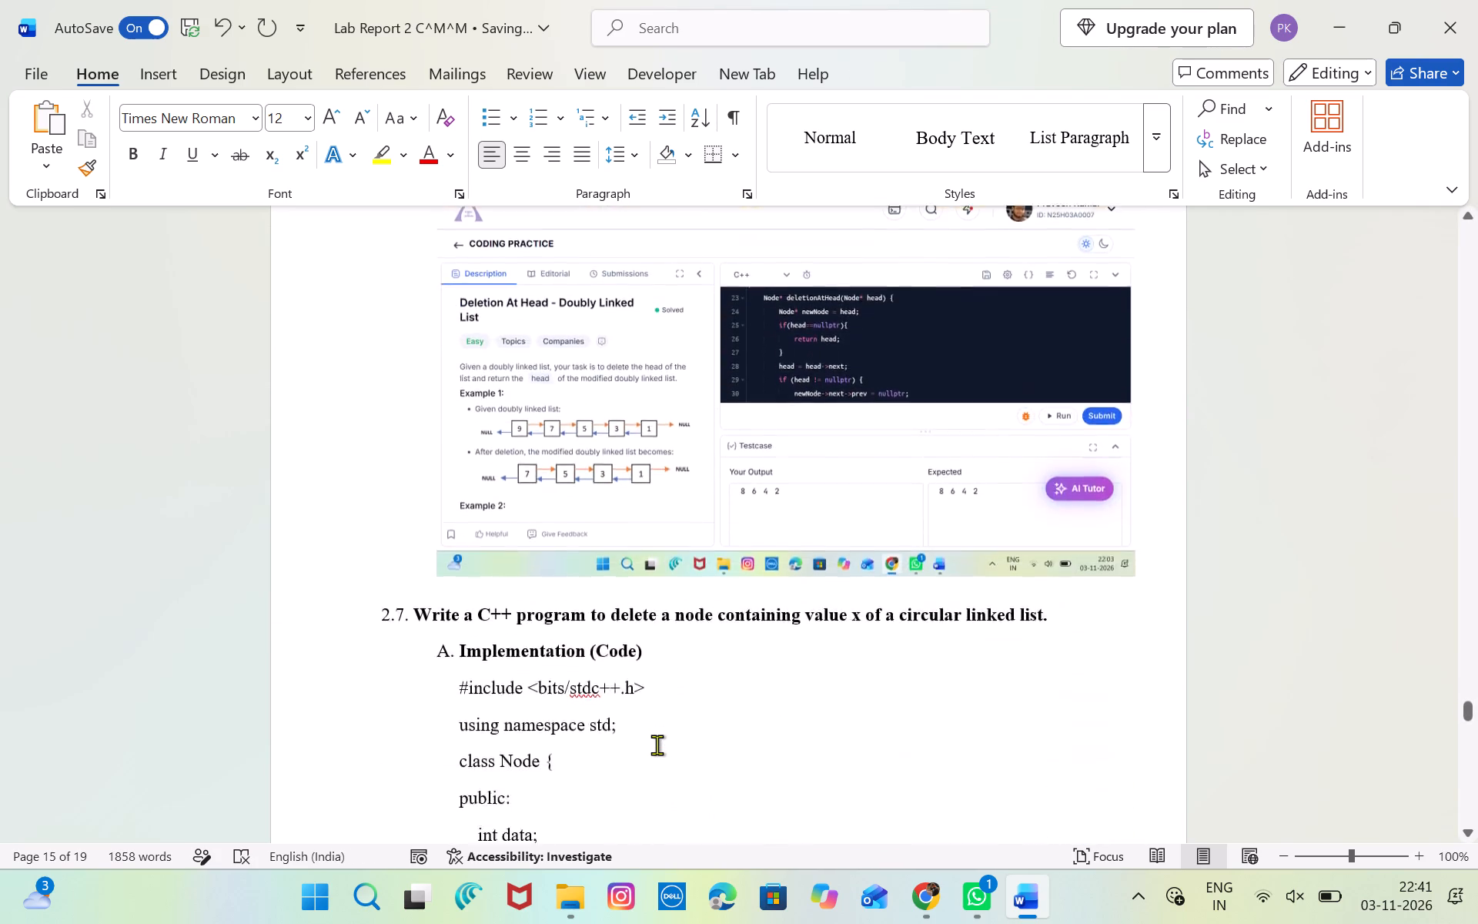
scroll(657, 745, "down", 1)
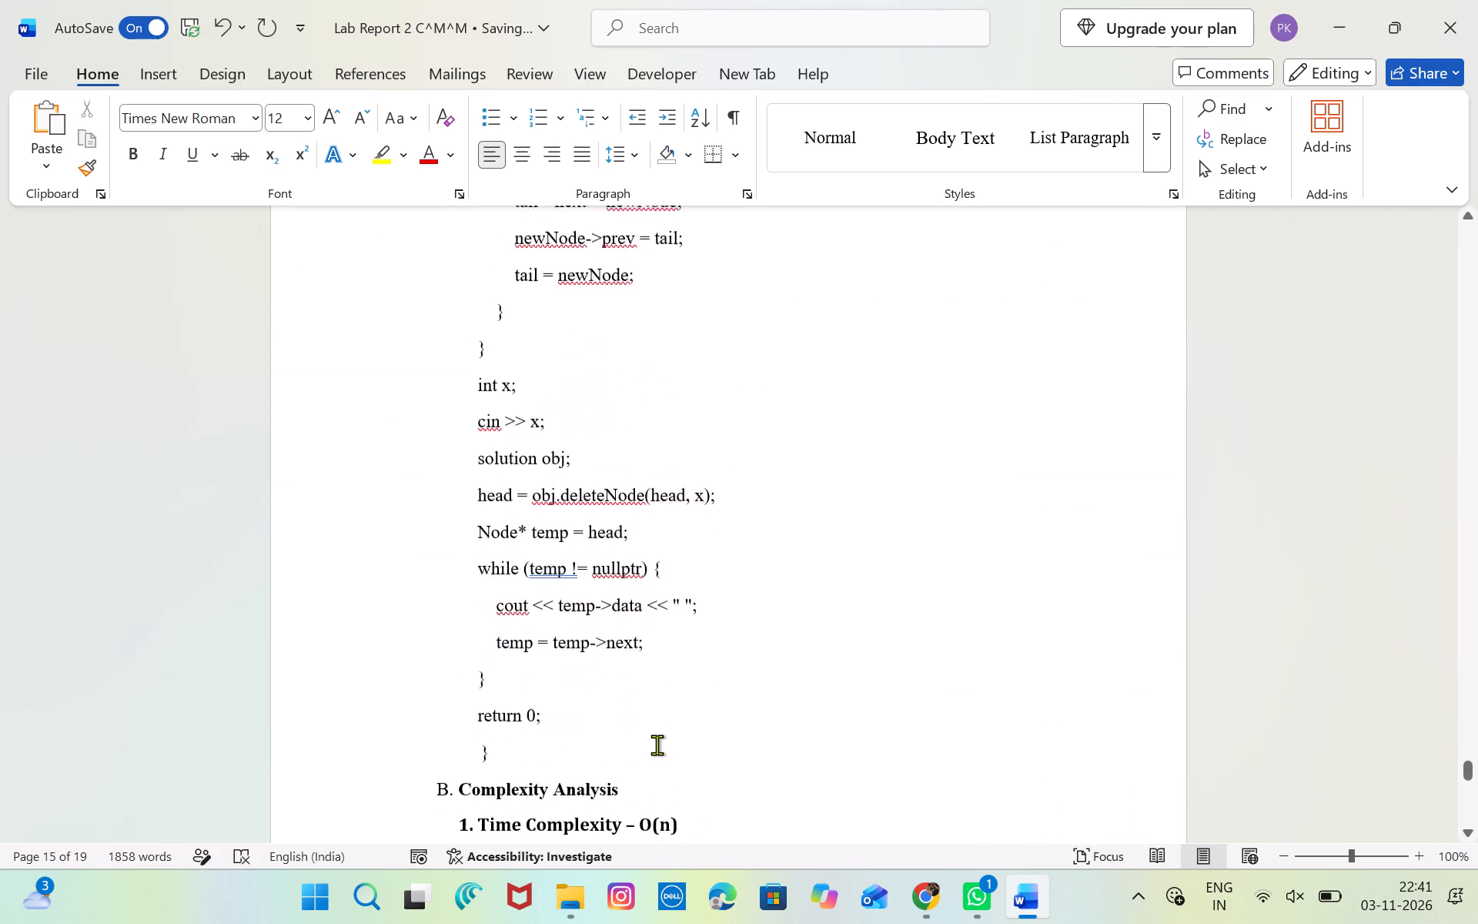
scroll(657, 745, "down", 1)
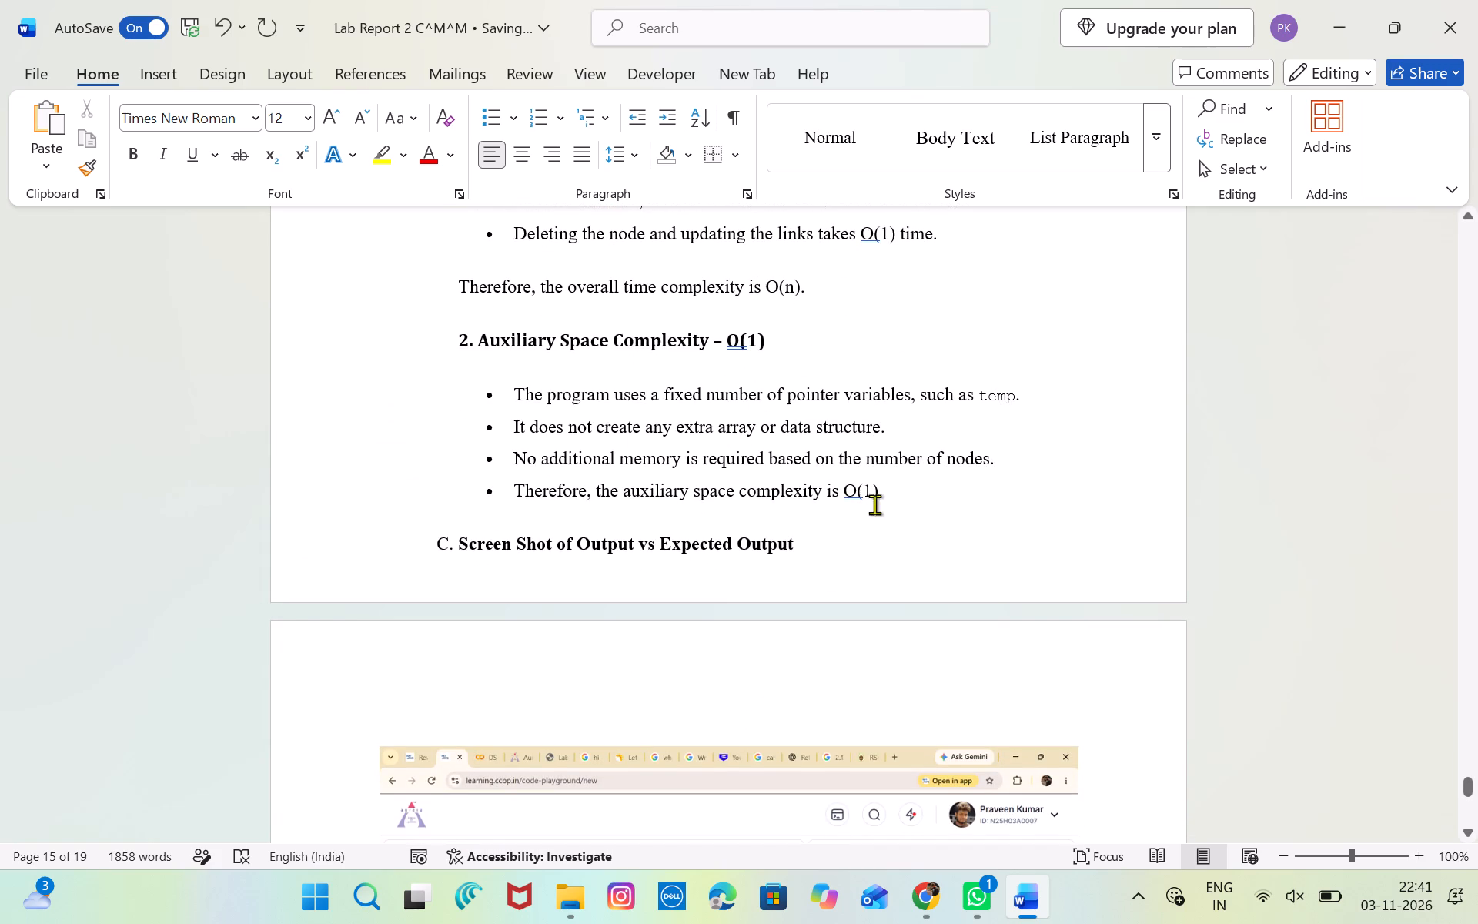
left_click(891, 497)
key("Return")
Review the page layout from the final output screenshot back through the earlier experiments for spacing and page-break problems.
scroll(884, 521, "down", 2)
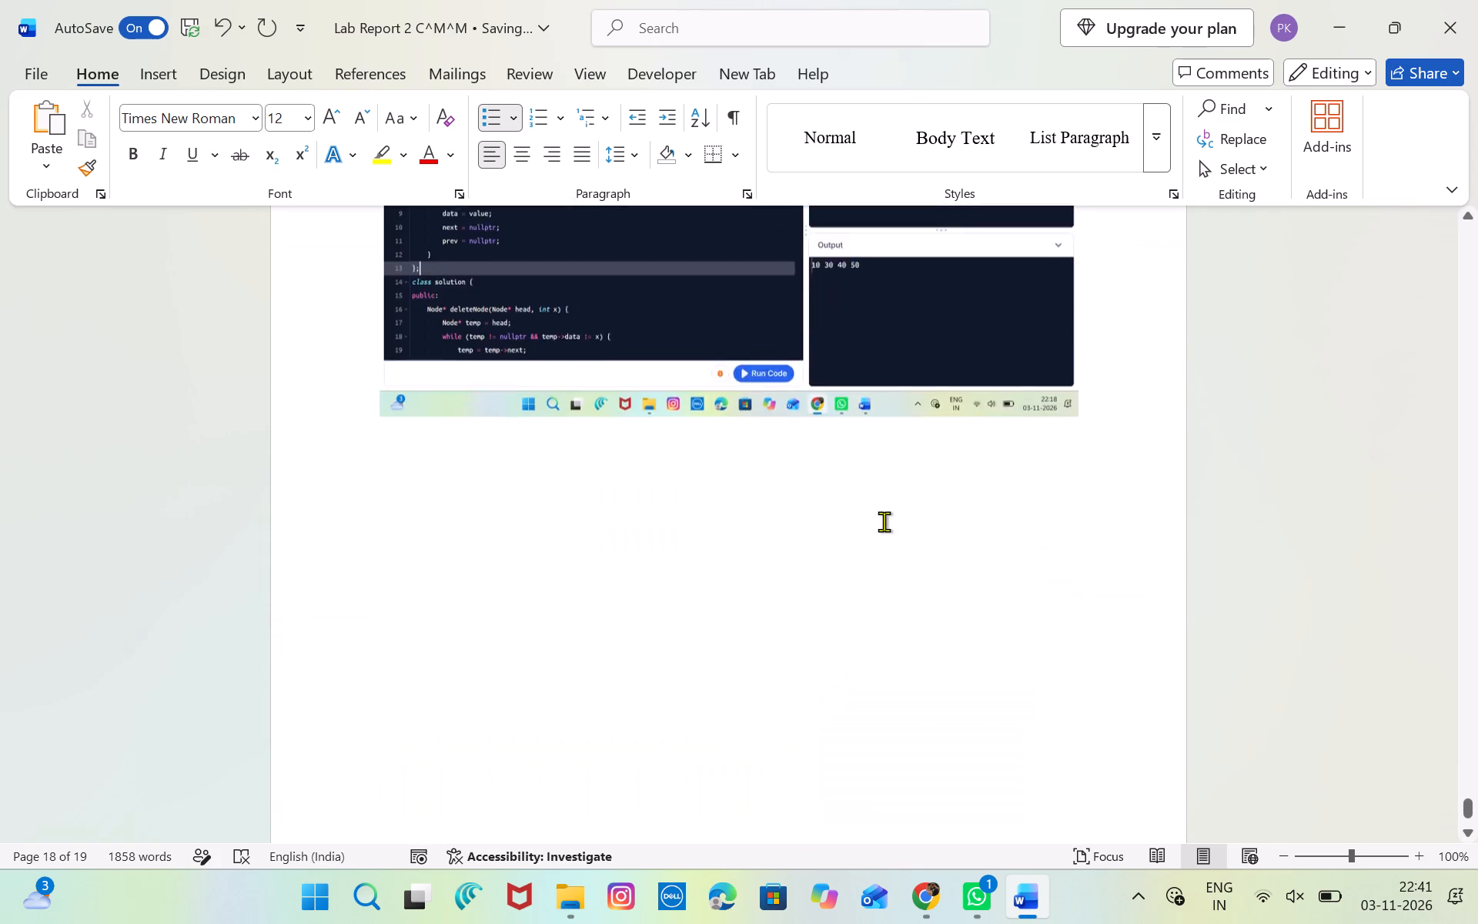
scroll(884, 521, "down", 7)
scroll(884, 521, "up", 1)
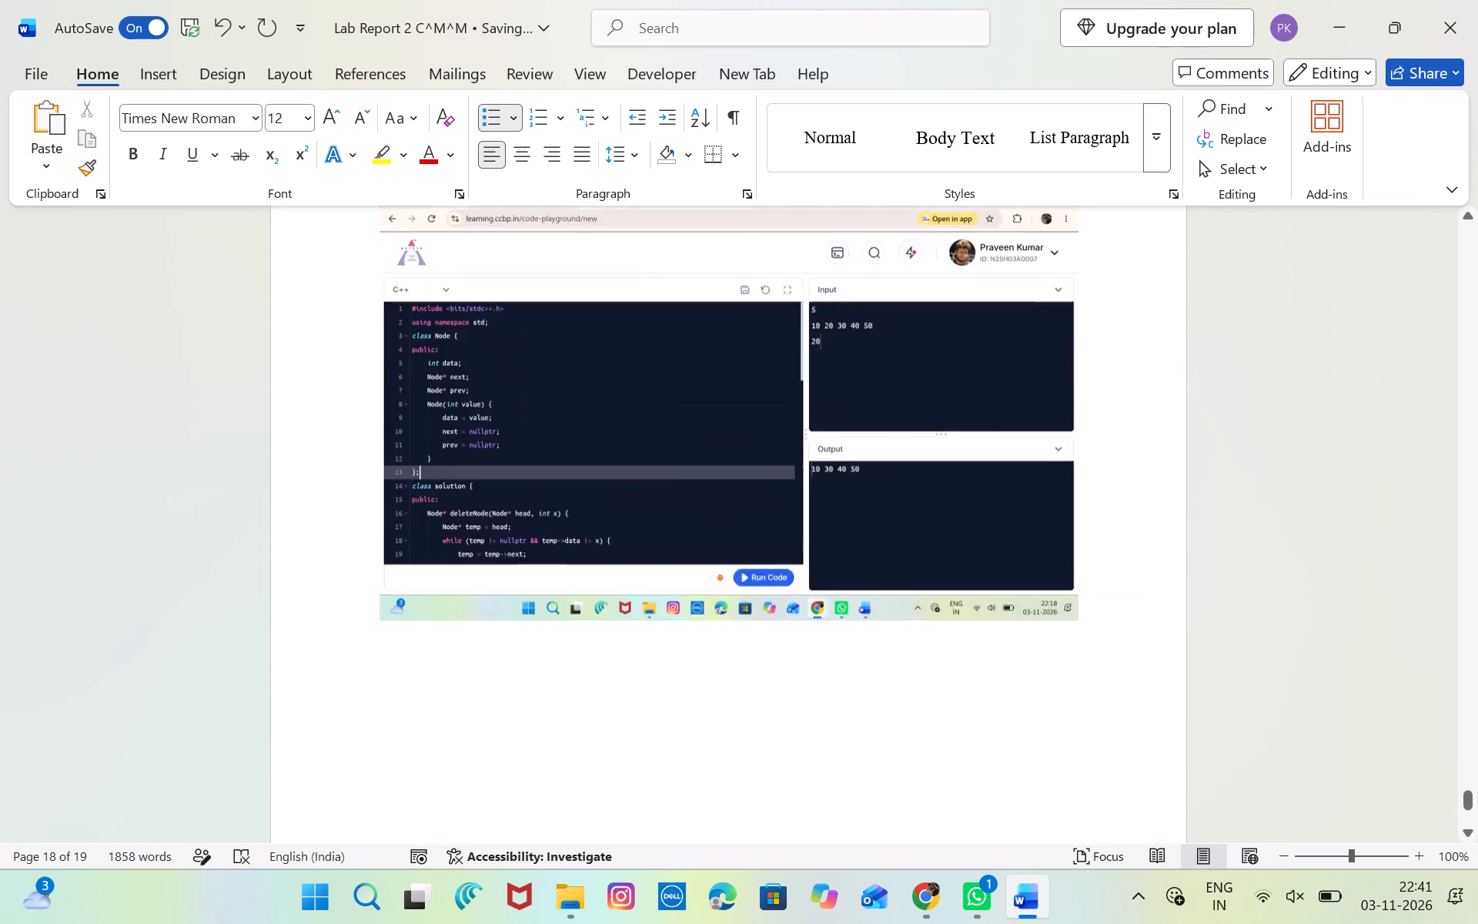
scroll(884, 521, "up", 3)
scroll(884, 521, "down", 1)
scroll(884, 521, "up", 1)
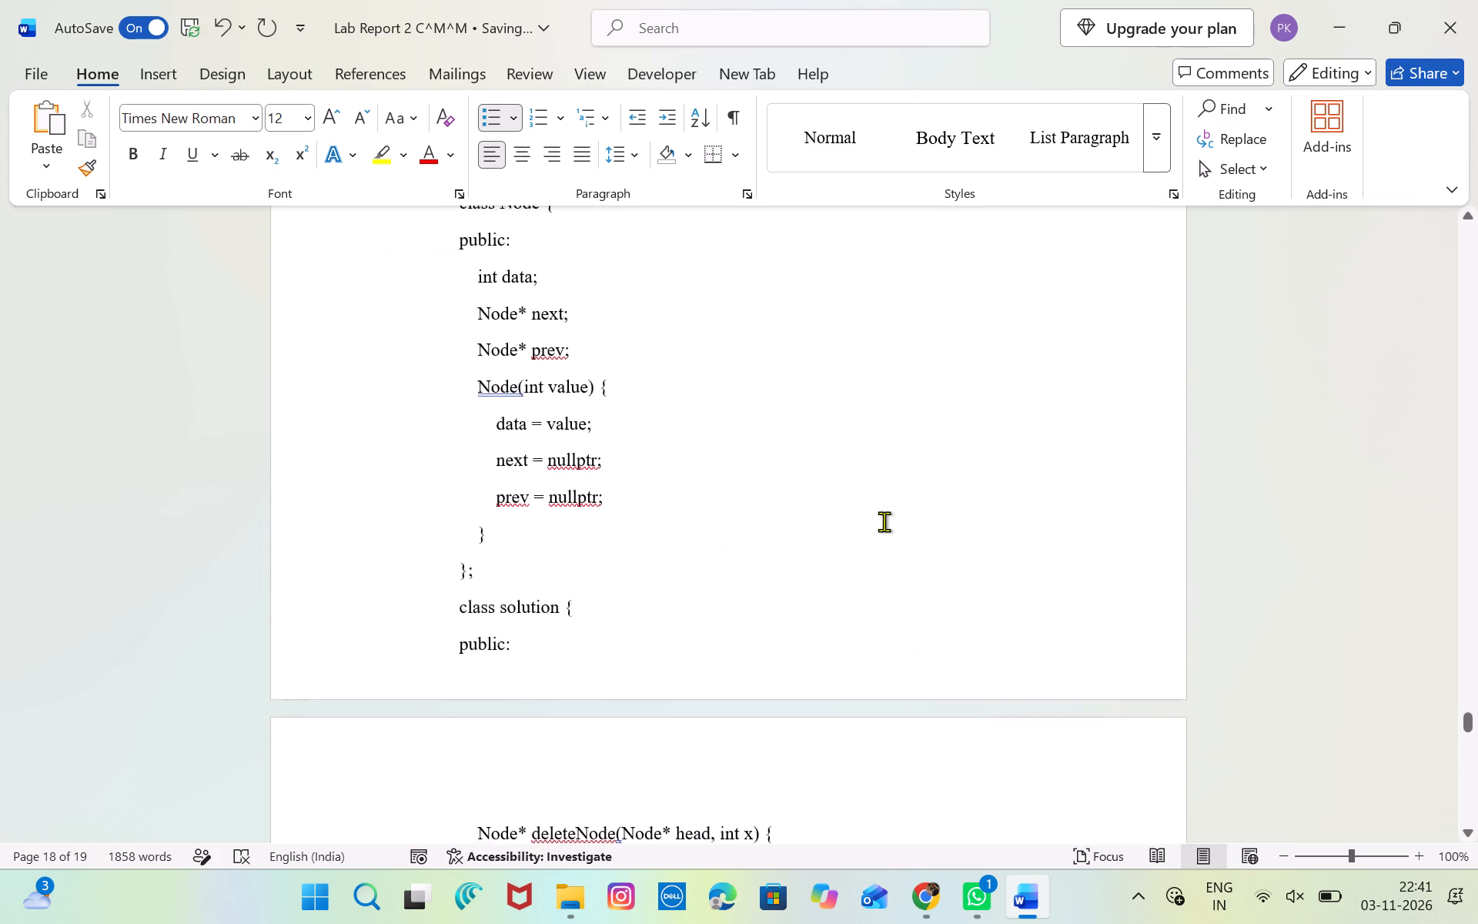
scroll(884, 521, "up", 2)
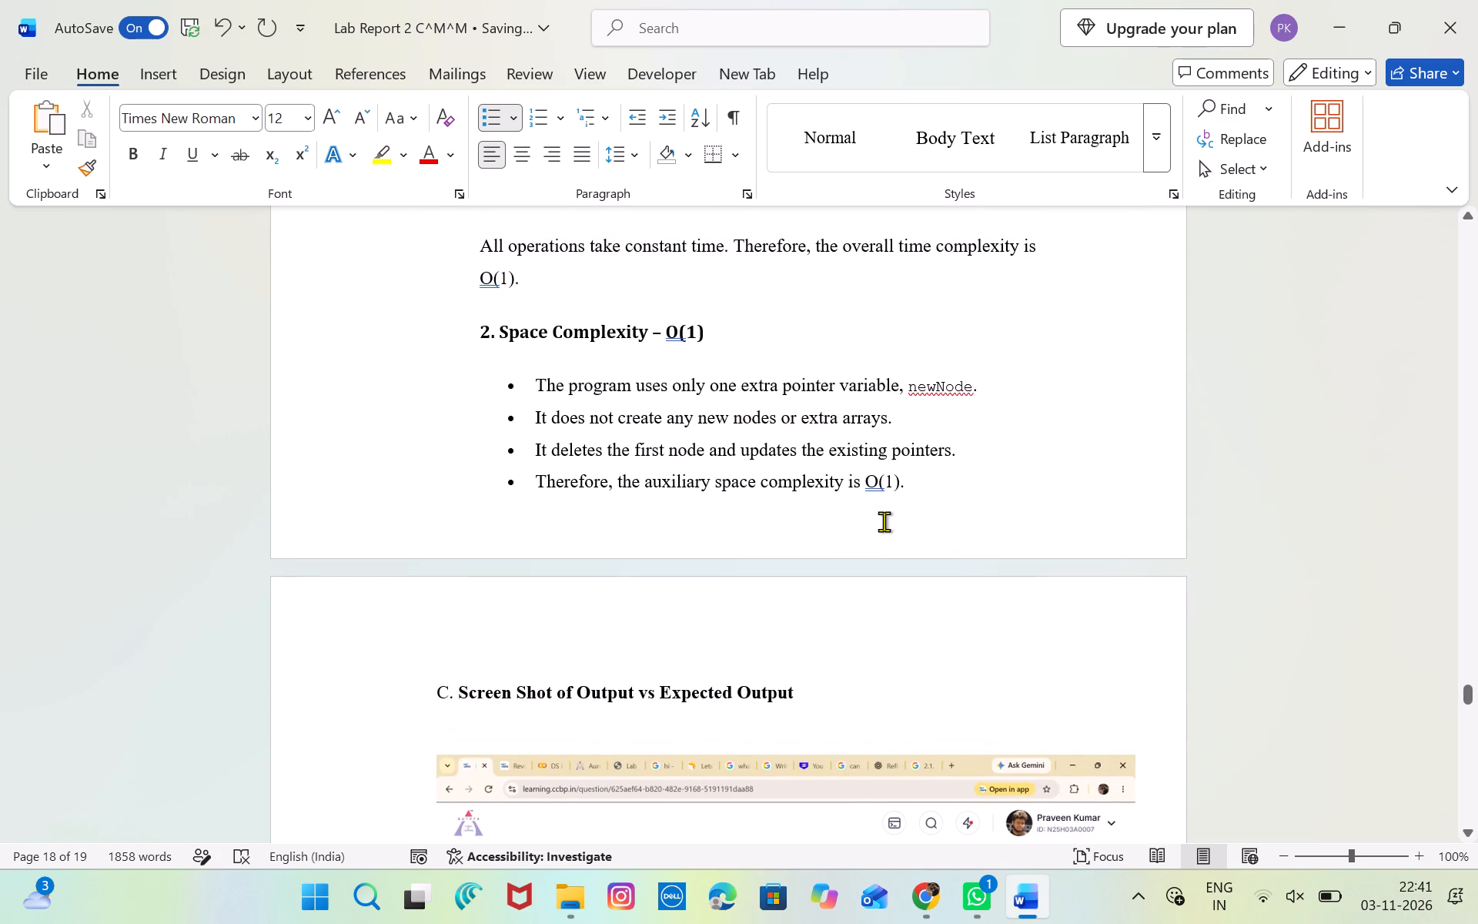
scroll(884, 521, "up", 1)
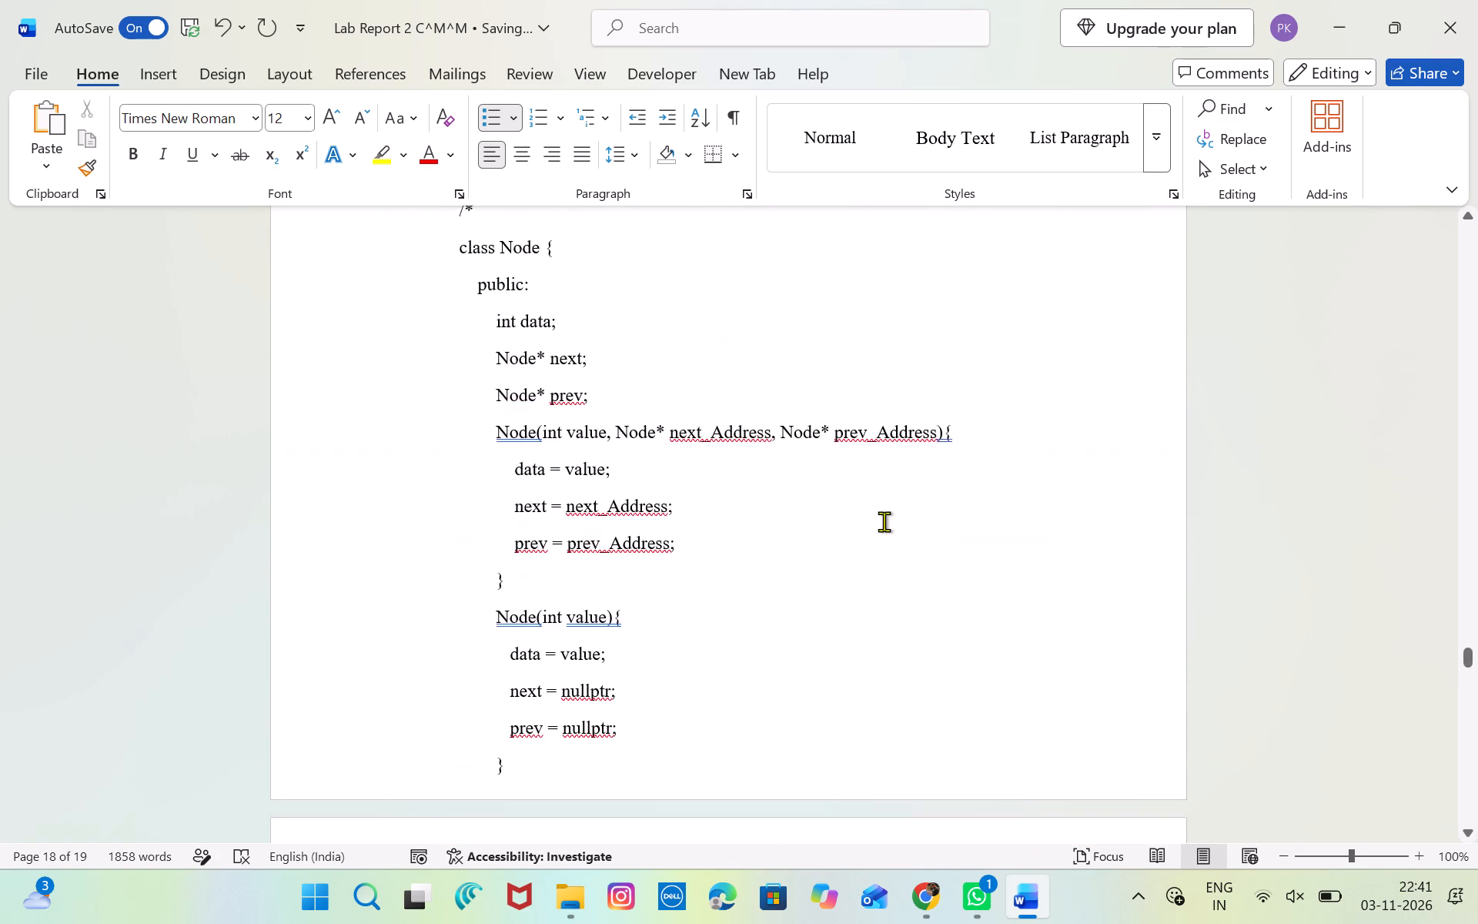
scroll(884, 521, "up", 2)
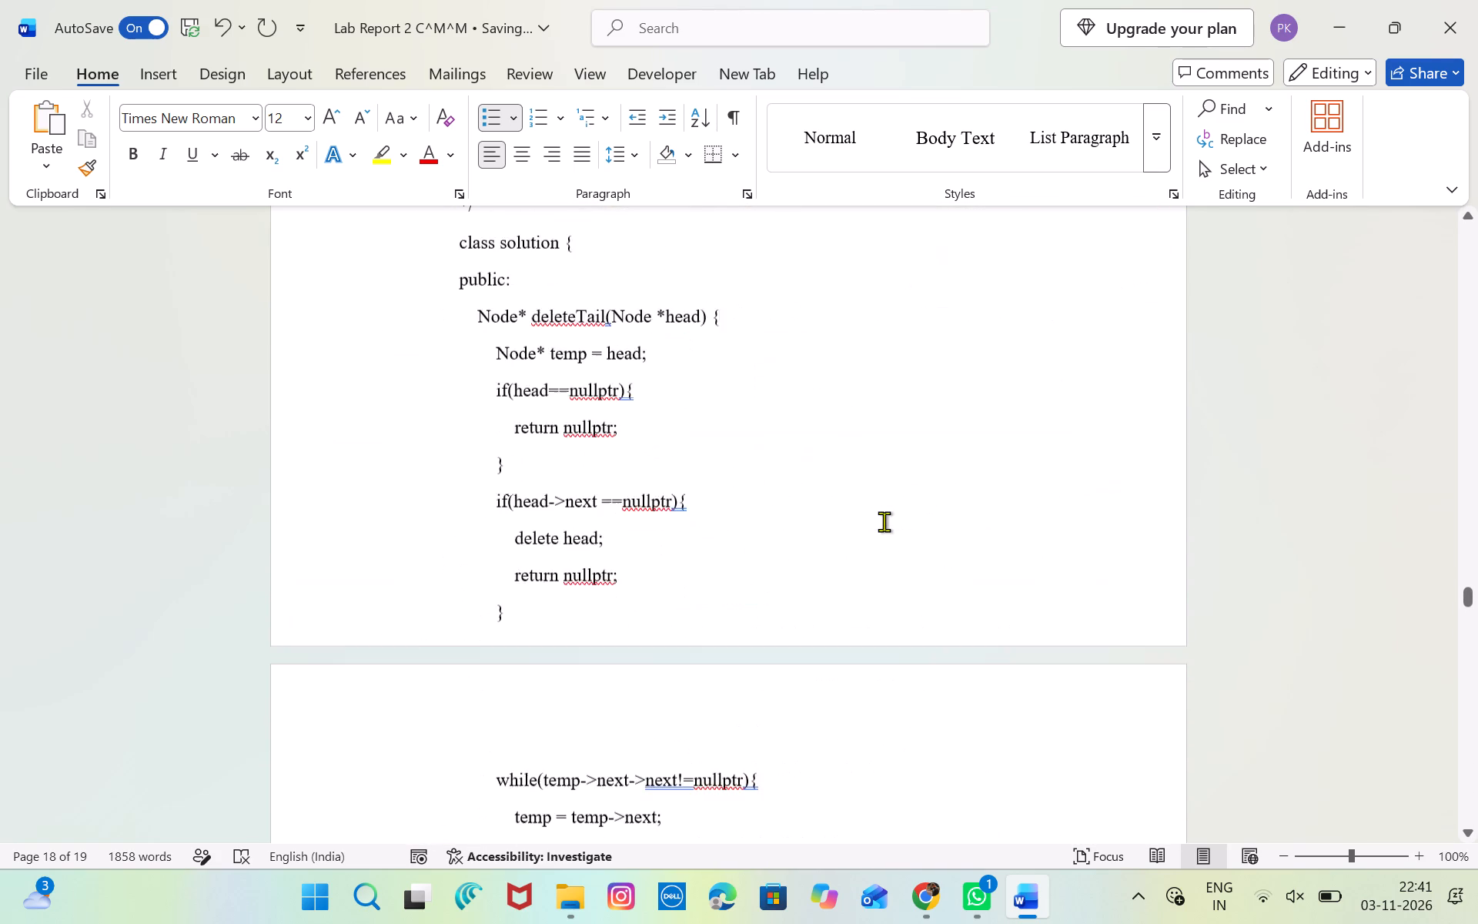
scroll(884, 521, "up", 3)
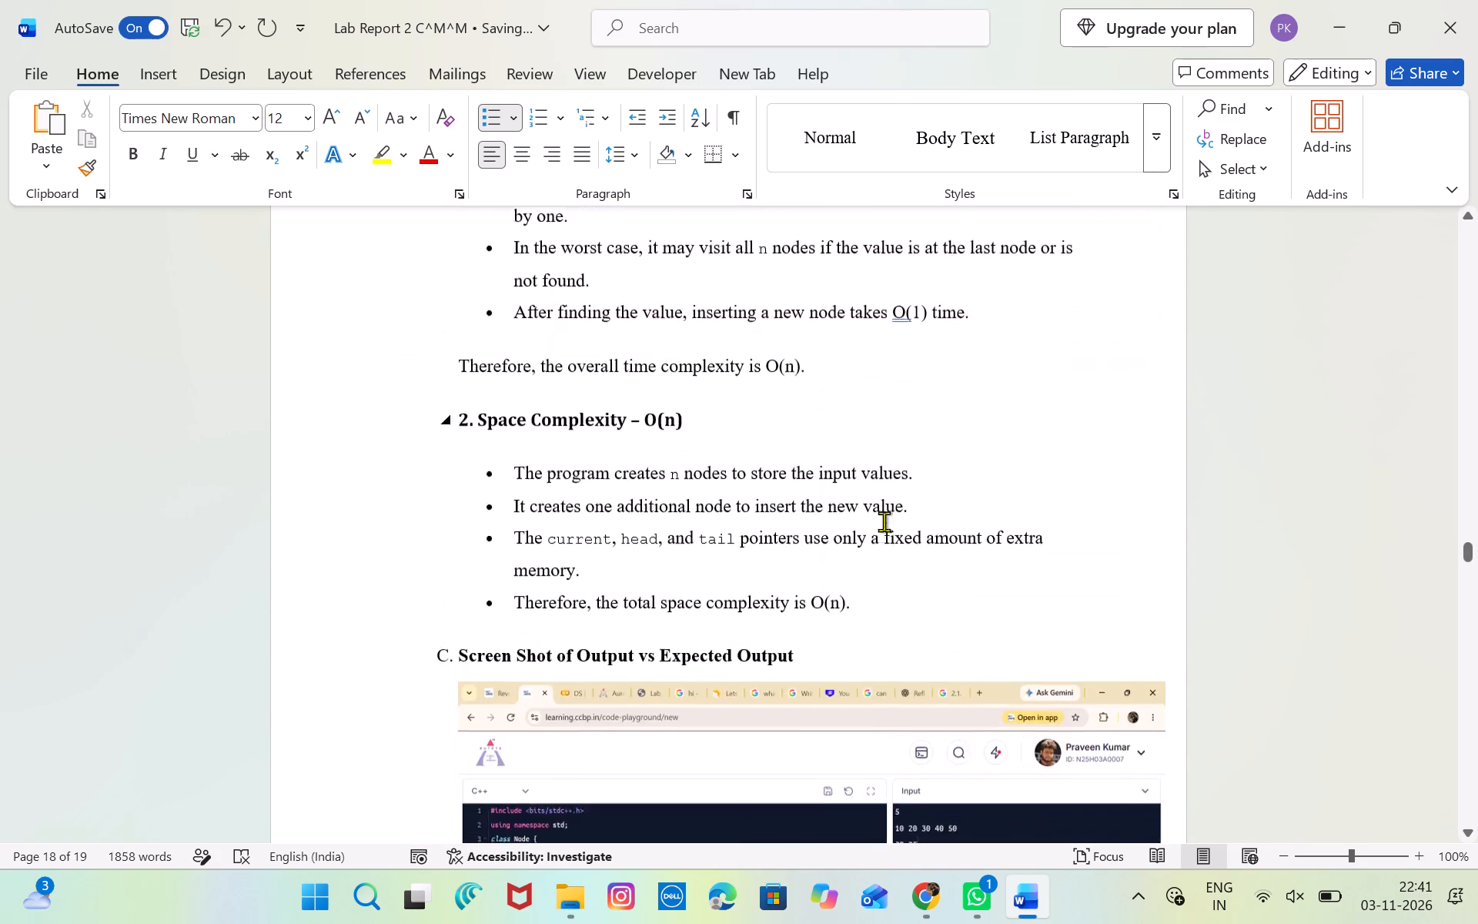
scroll(884, 521, "up", 2)
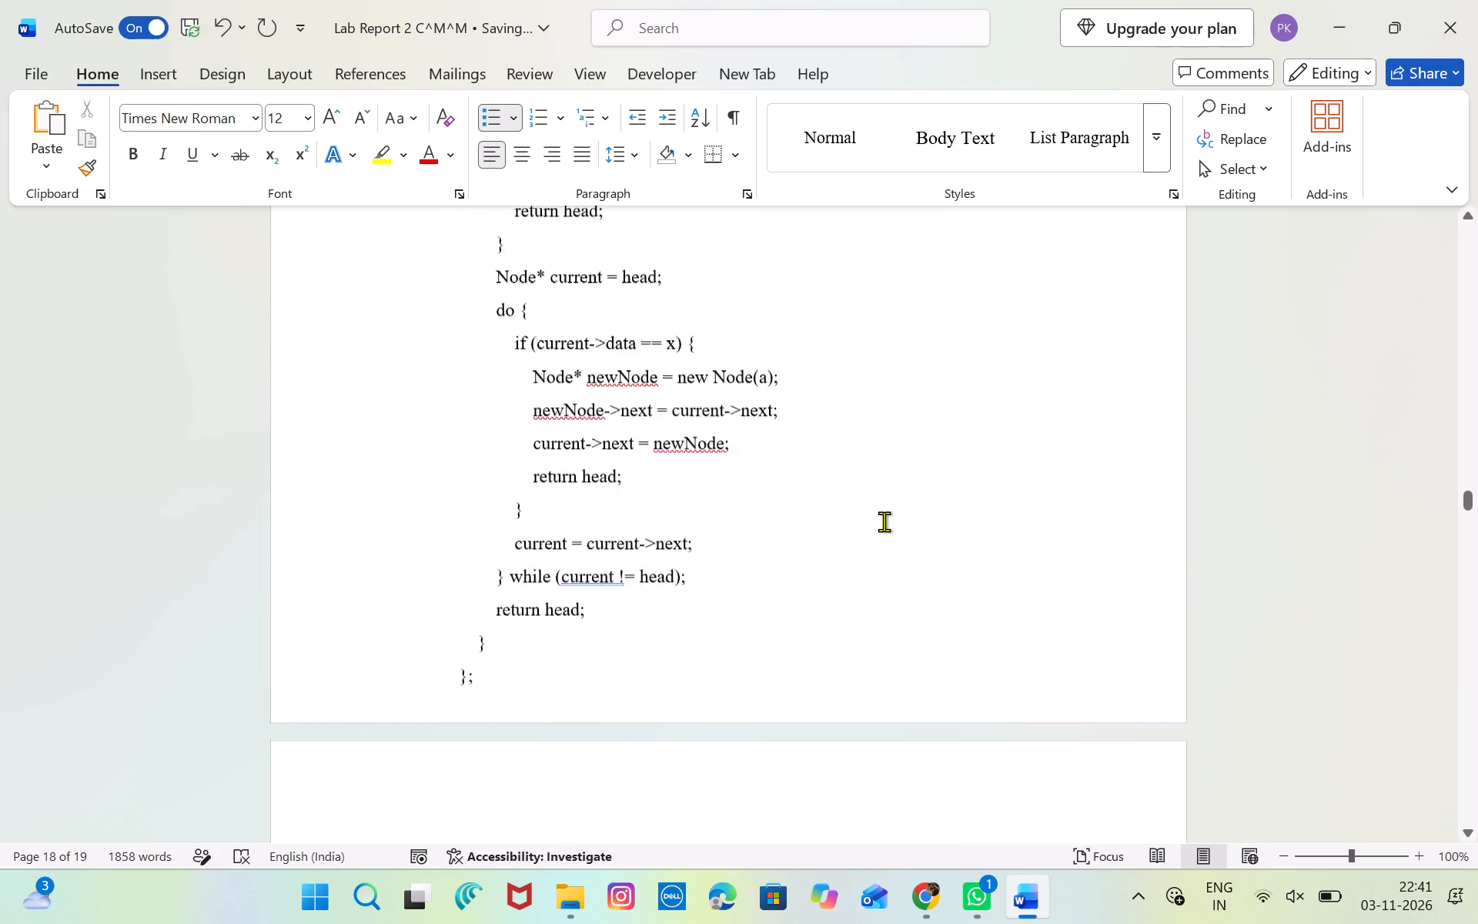
scroll(884, 521, "up", 2)
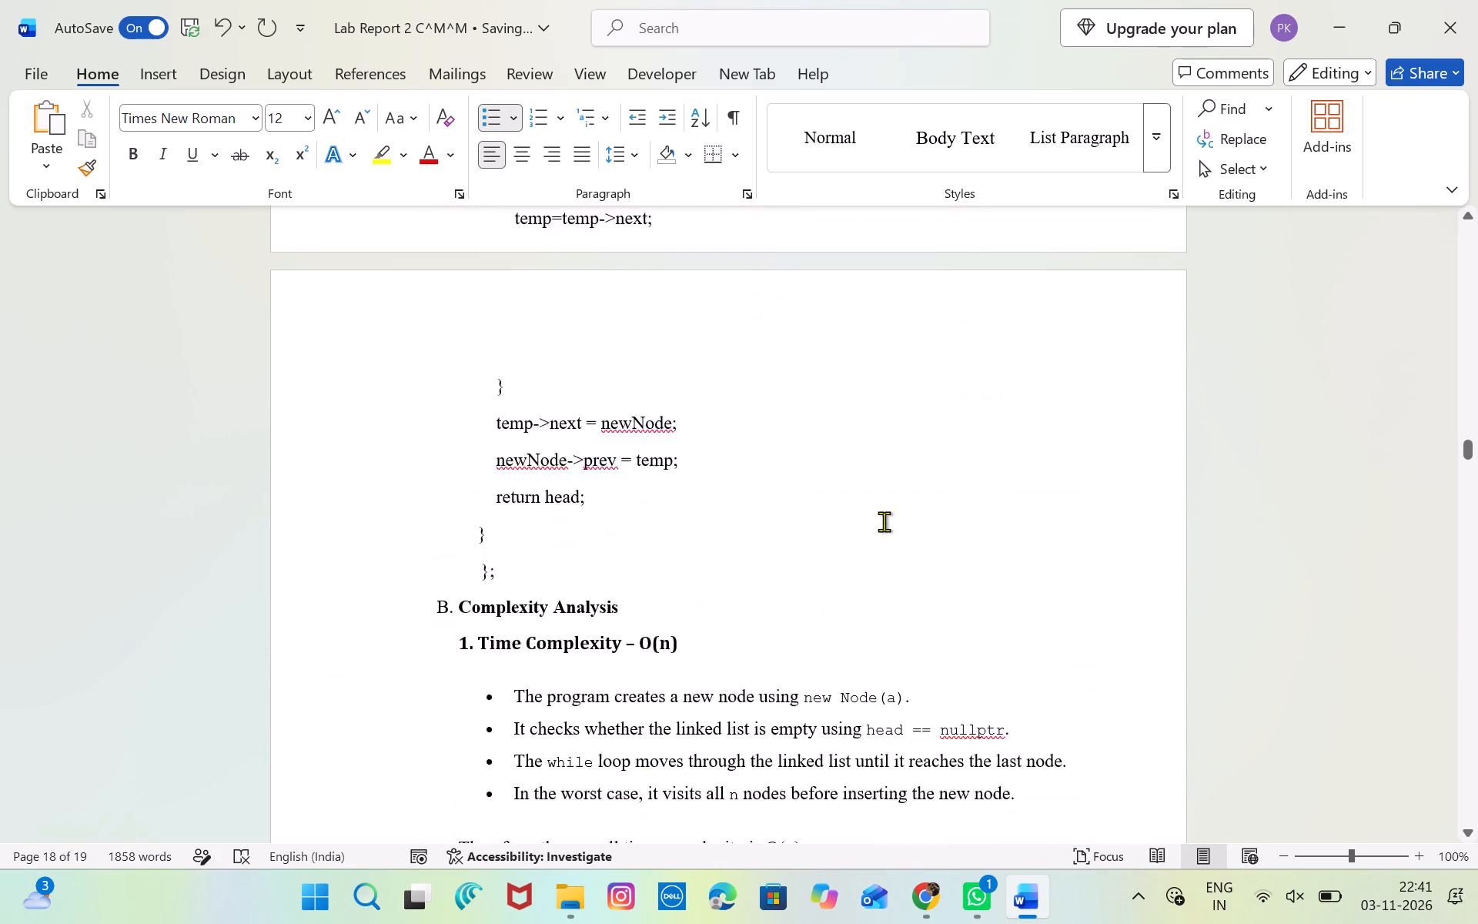
Stretch the Insertion At Head output screenshot of experiment 2.2 slightly taller, keeping it on the page before the 2.3 heading.
scroll(884, 521, "up", 2)
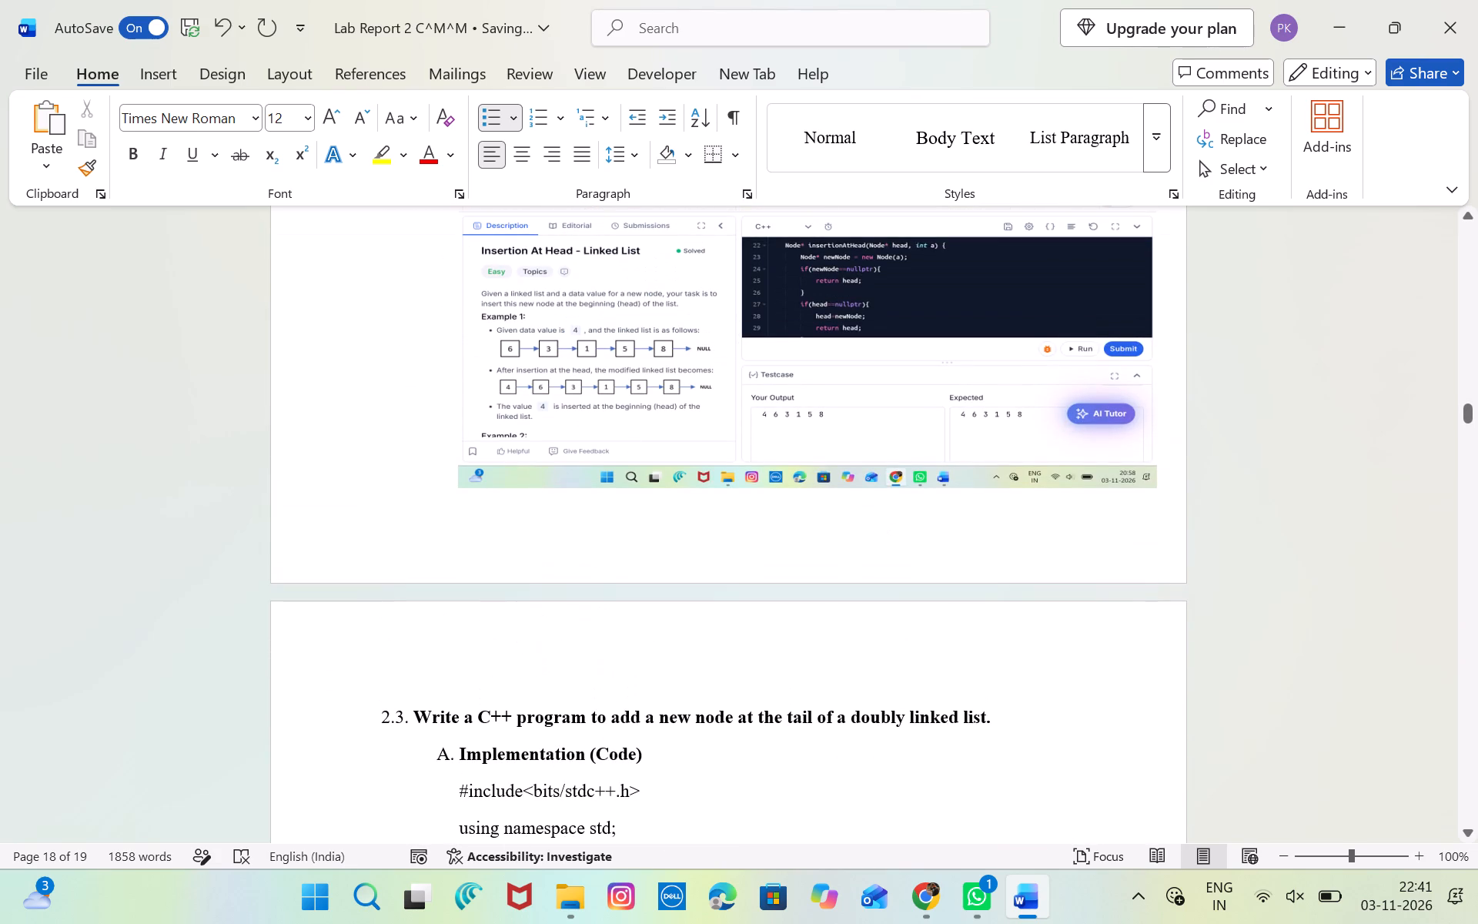
left_click(772, 412)
left_click_drag(803, 482, 804, 512)
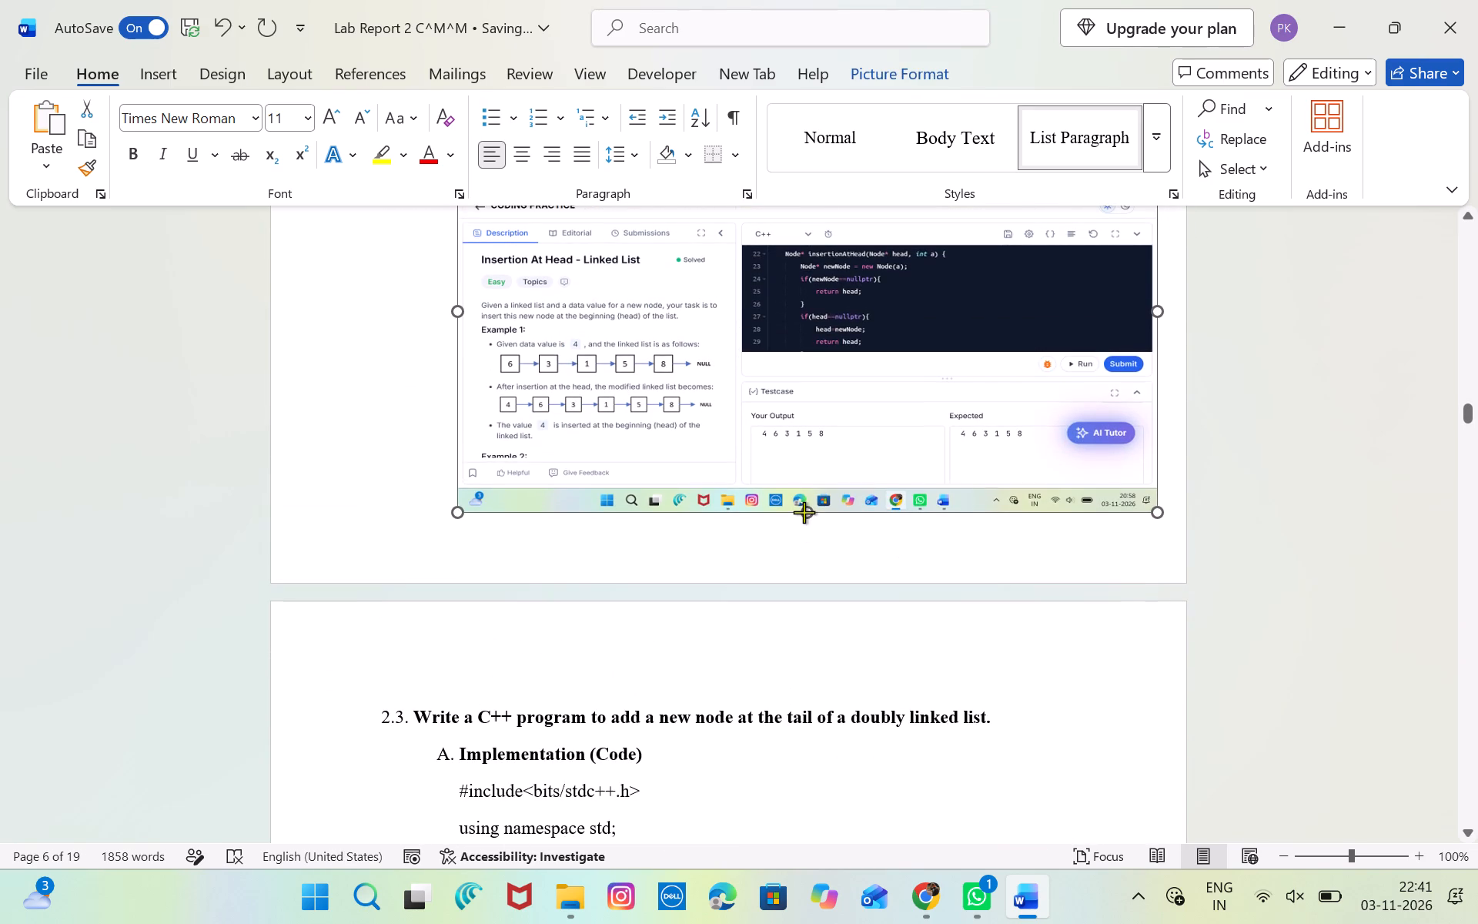
left_click_drag(804, 512, 798, 515)
Stretch the createNode output screenshot of experiment 2.1 slightly taller and wider.
scroll(950, 372, "up", 1)
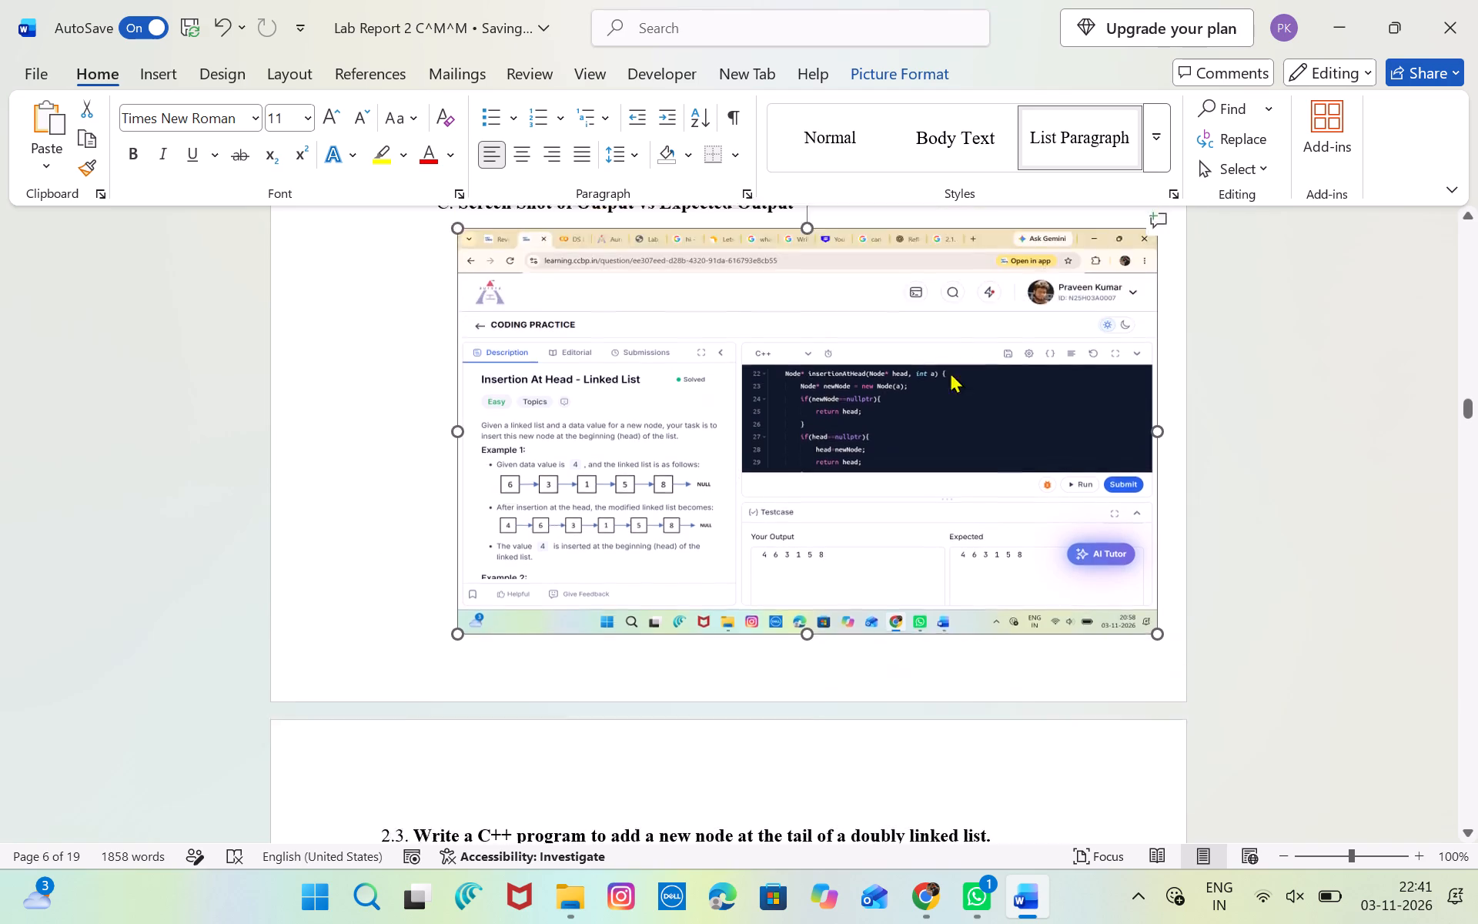
scroll(950, 372, "up", 2)
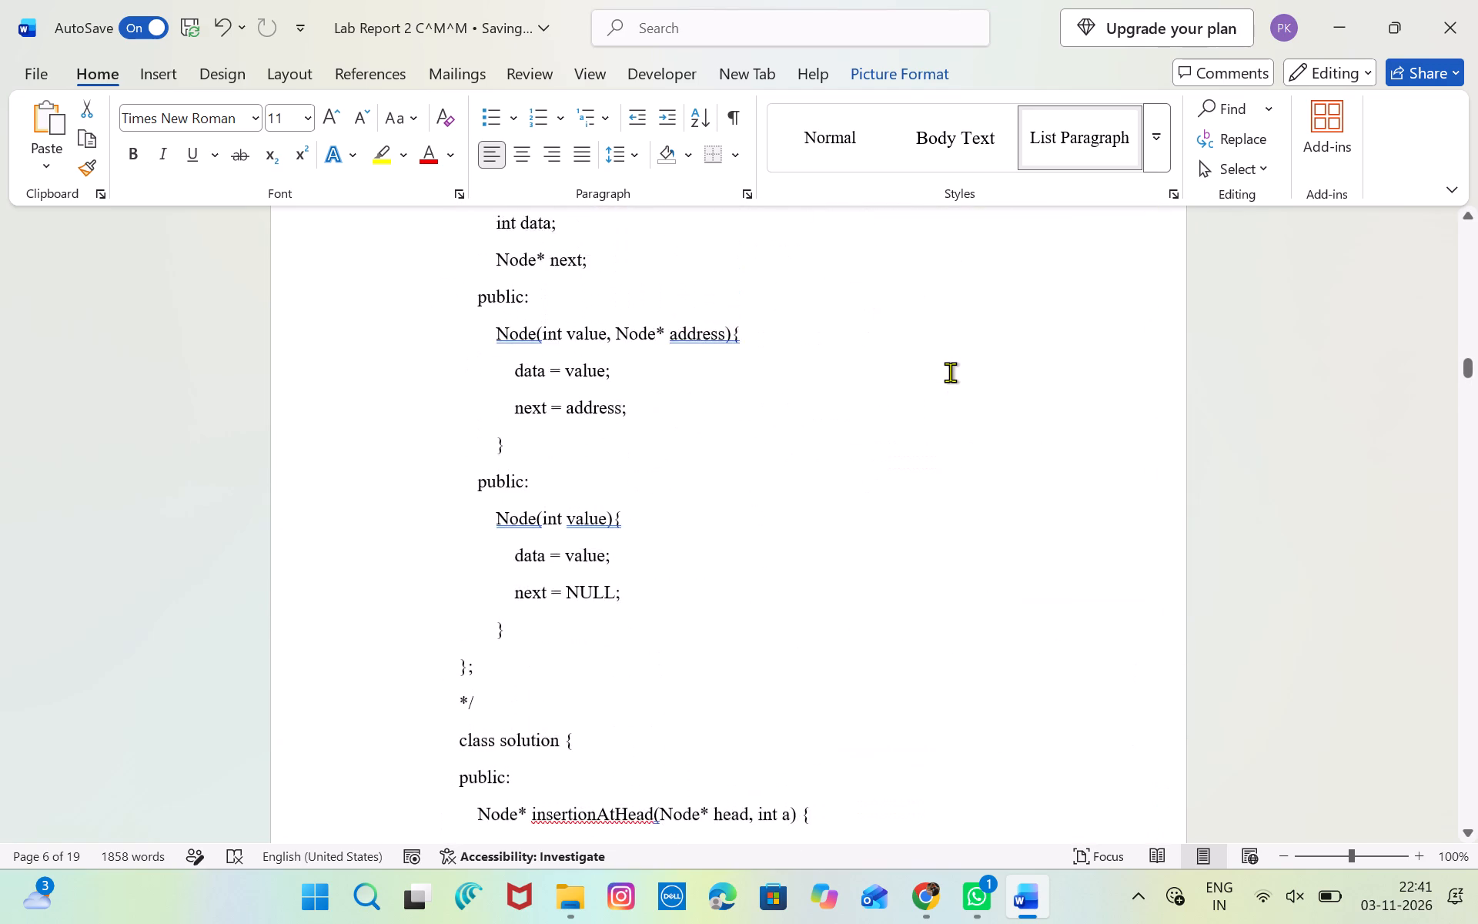
scroll(950, 372, "up", 1)
left_click(868, 482)
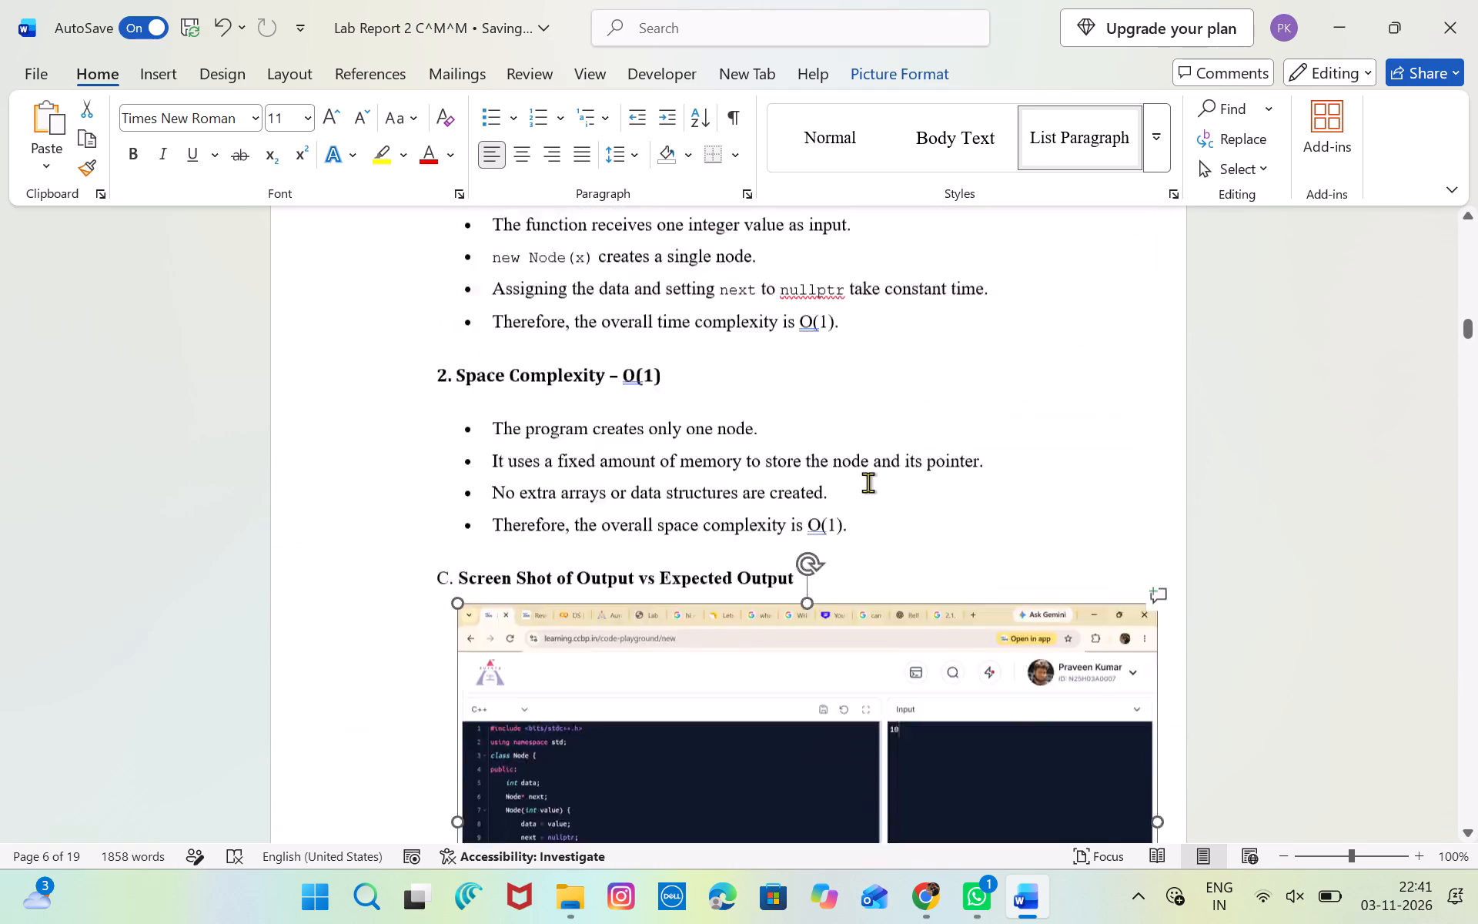
left_click_drag(805, 436, 802, 458)
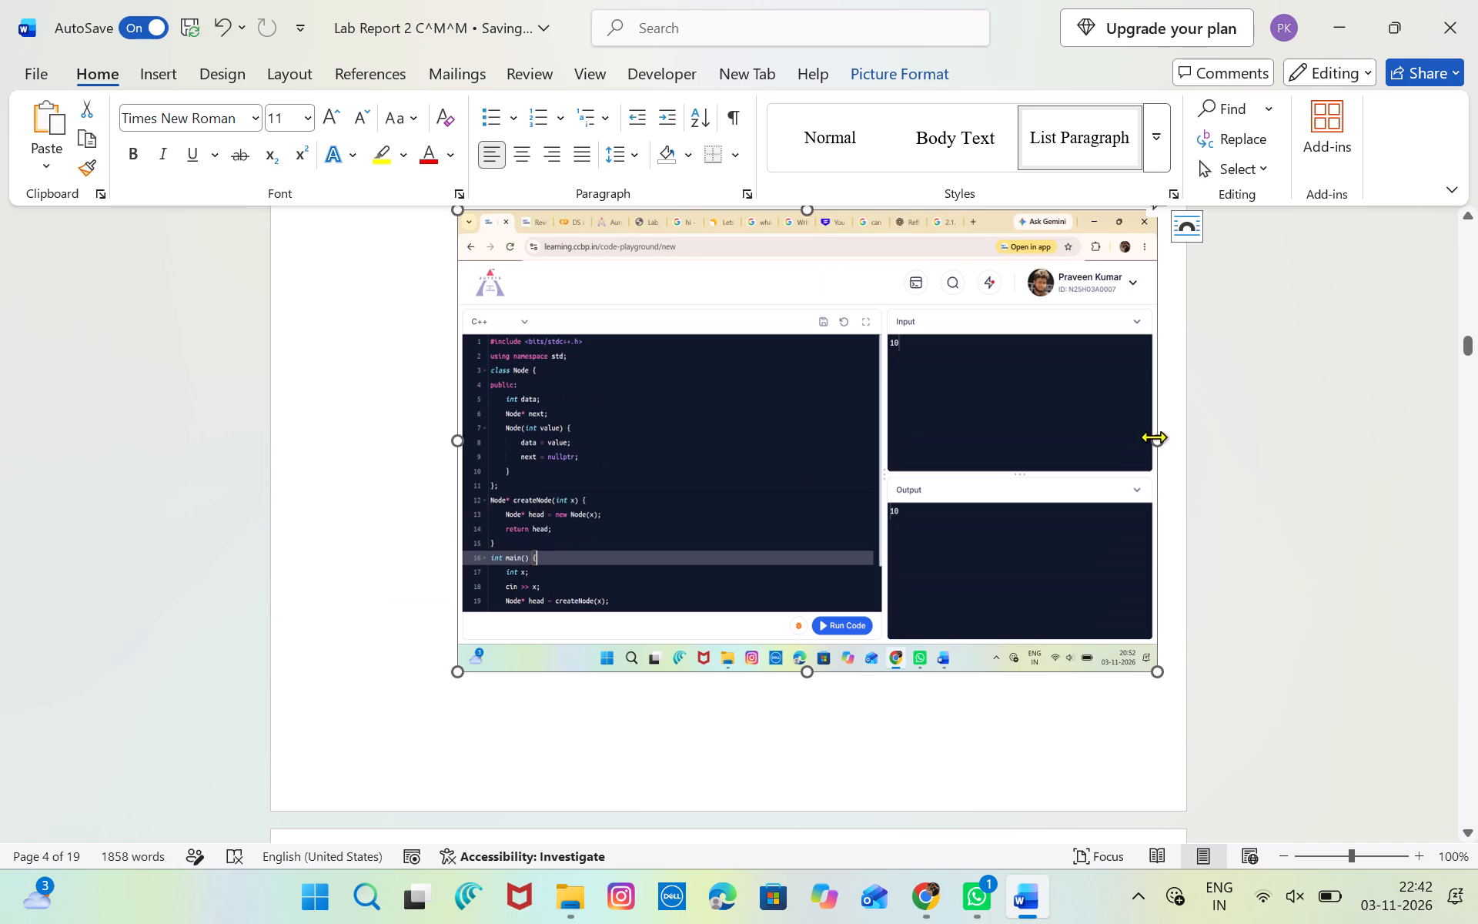
left_click_drag(1153, 437, 1179, 434)
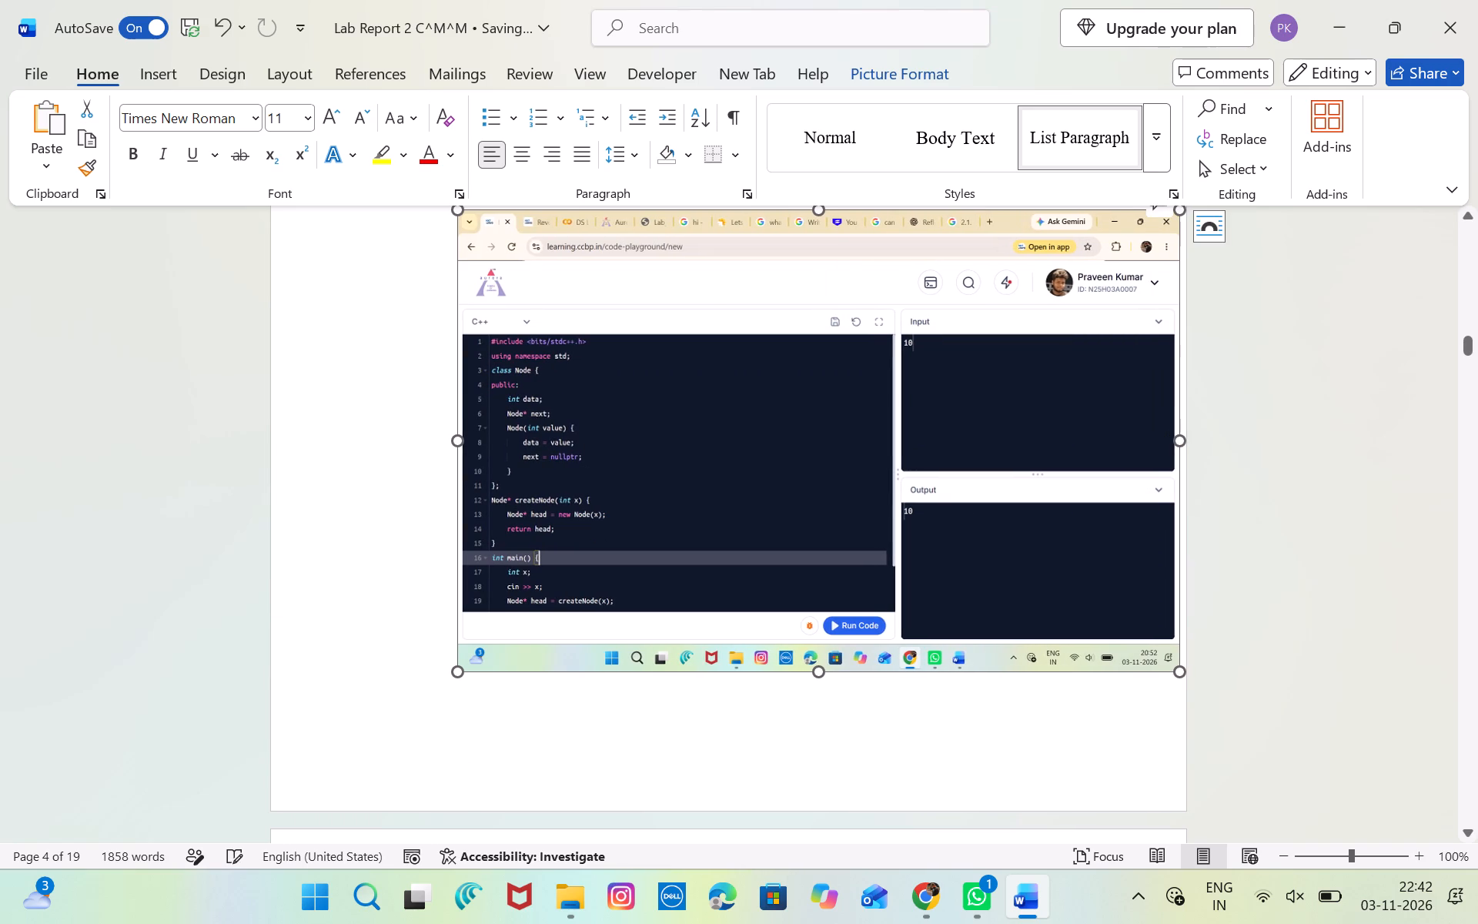
Start a PDF export of the report and choose the Attachments > C++ > lab reports term 2 folder as its destination.
scroll(933, 439, "up", 3)
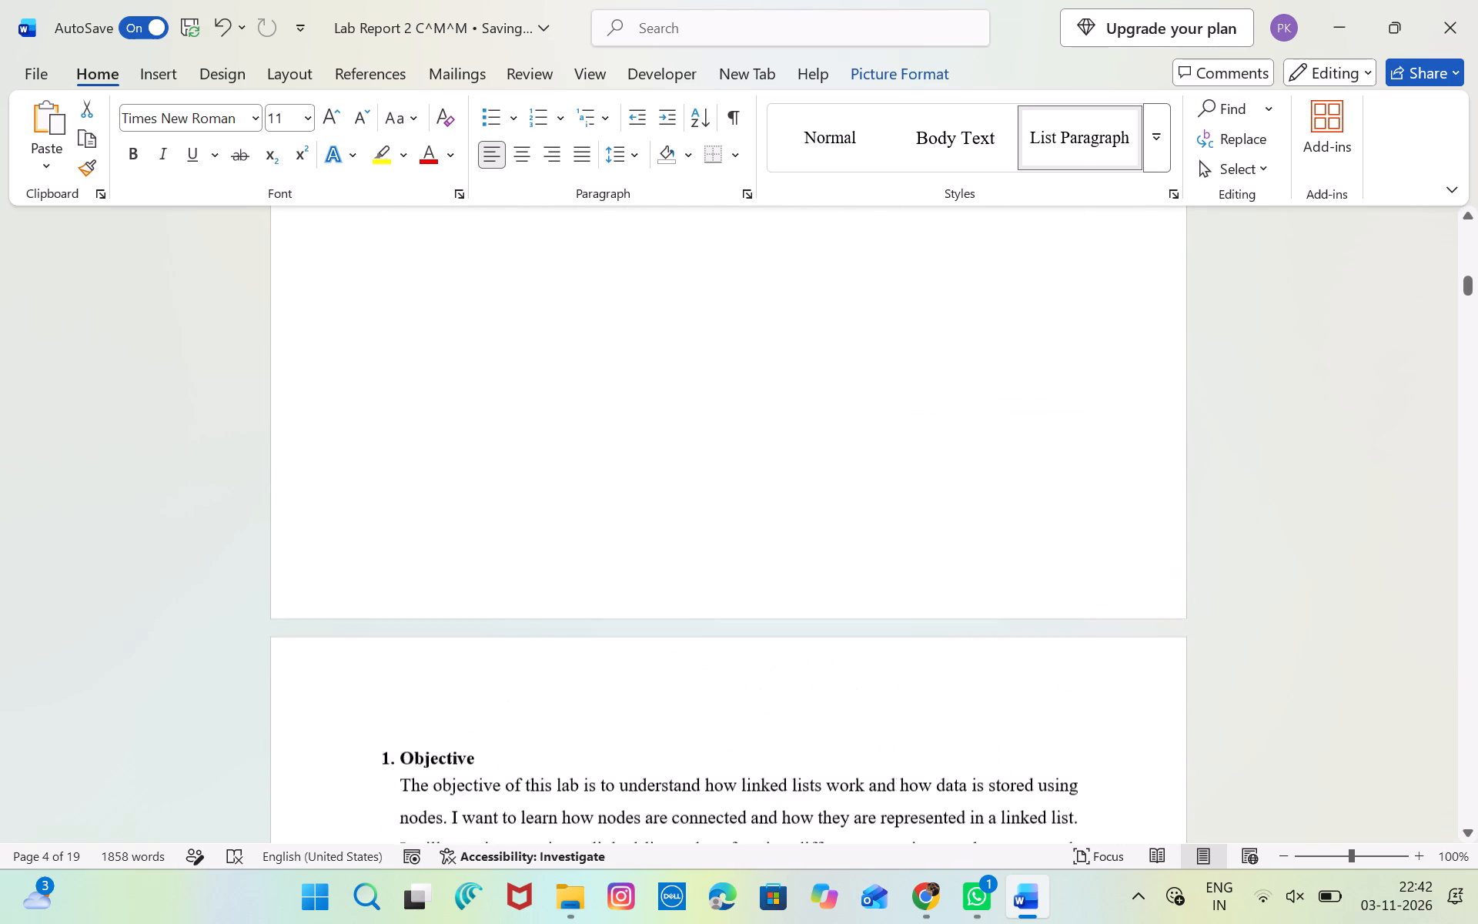
scroll(933, 439, "up", 1)
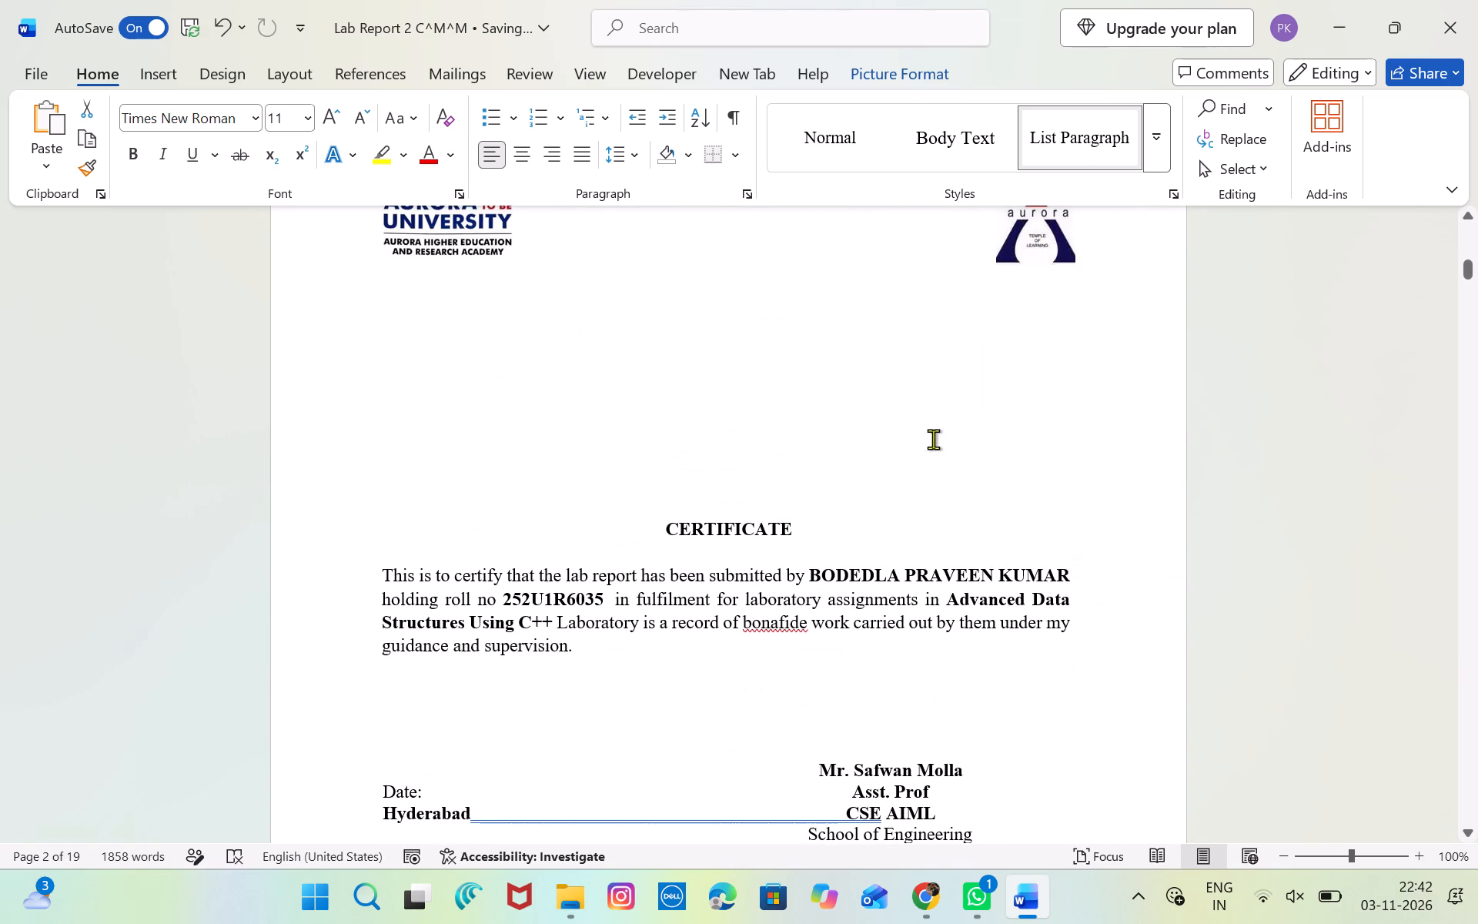
key("alt+f")
key("alt+e")
key("a")
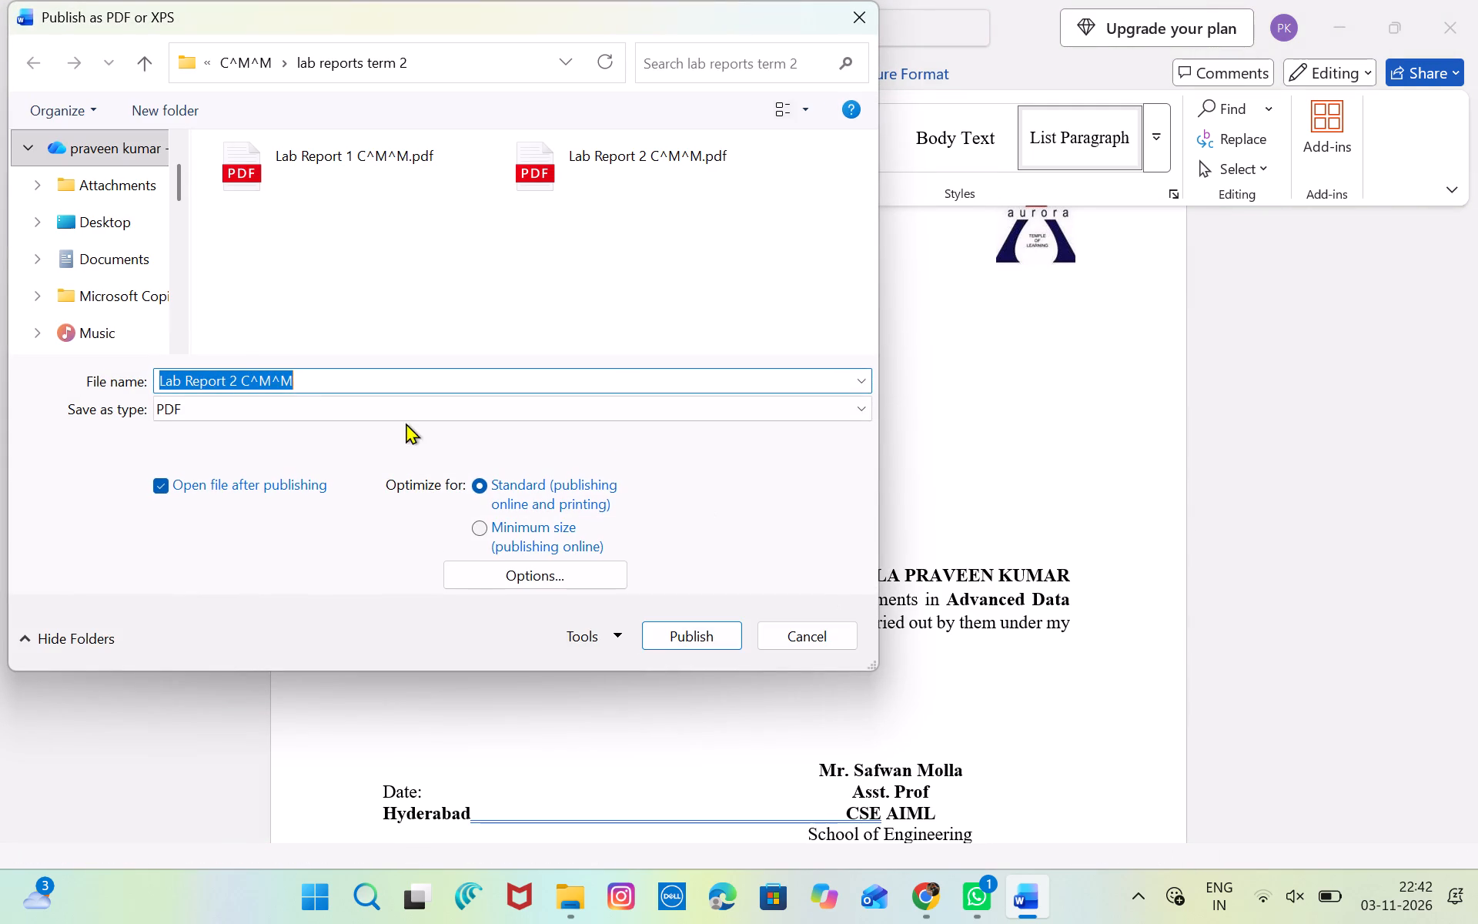
left_click(114, 198)
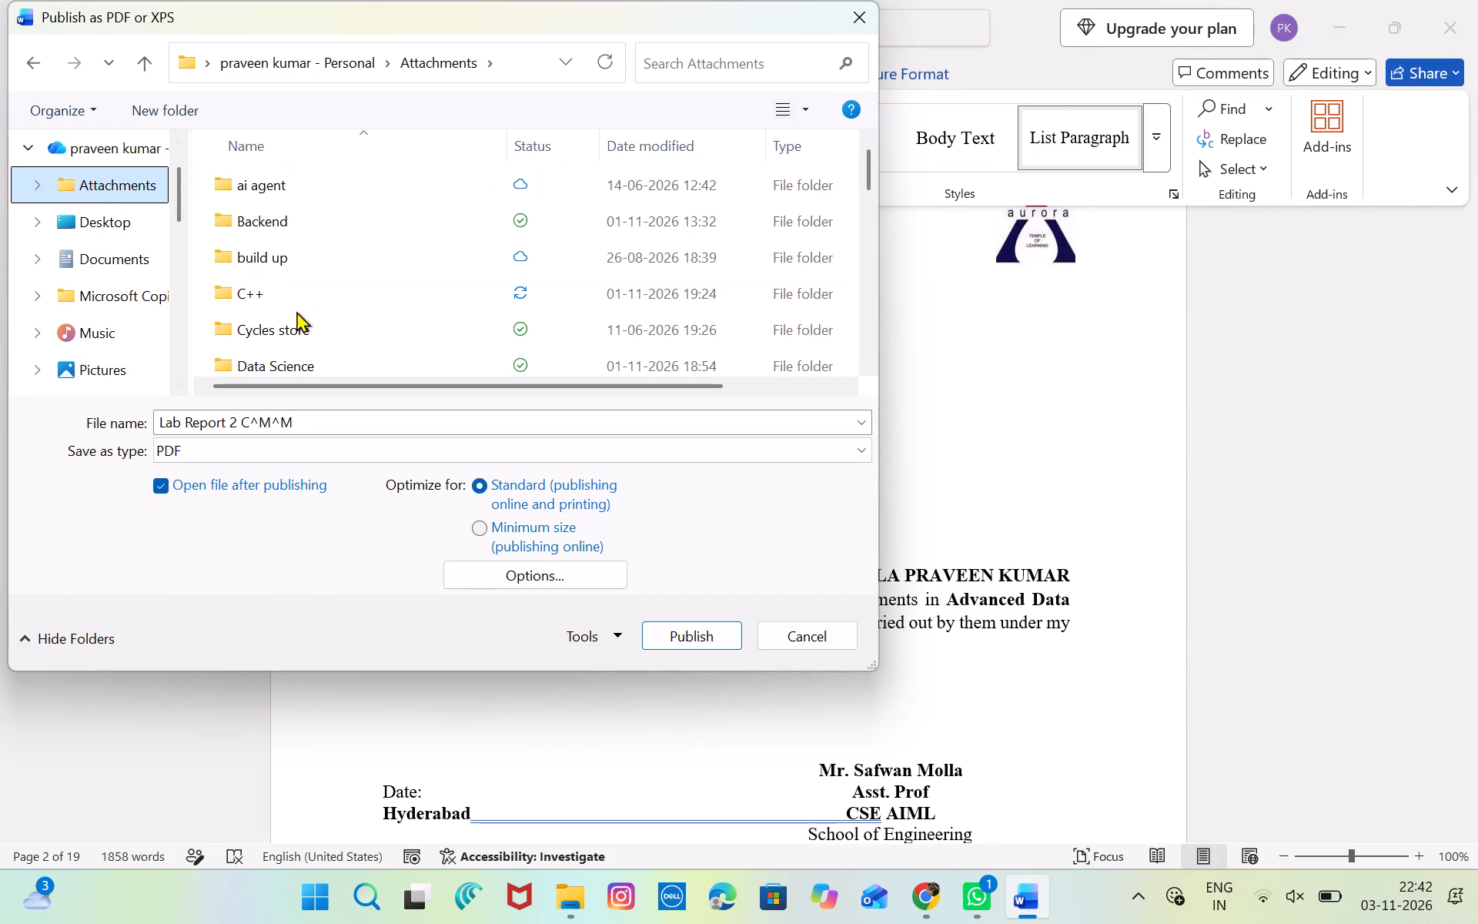
double_click(287, 300)
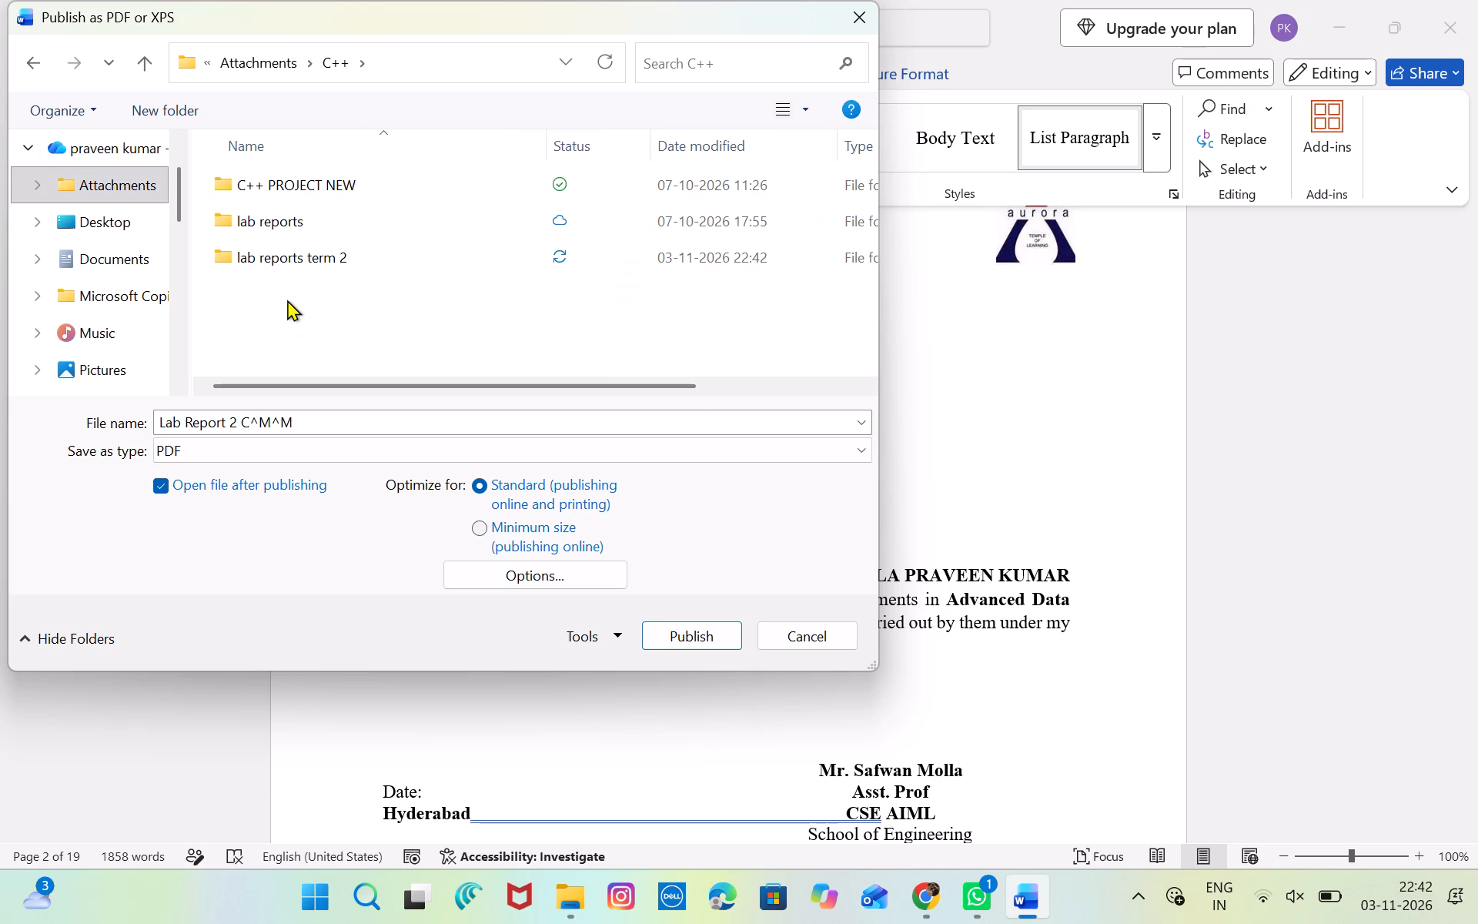
double_click(315, 253)
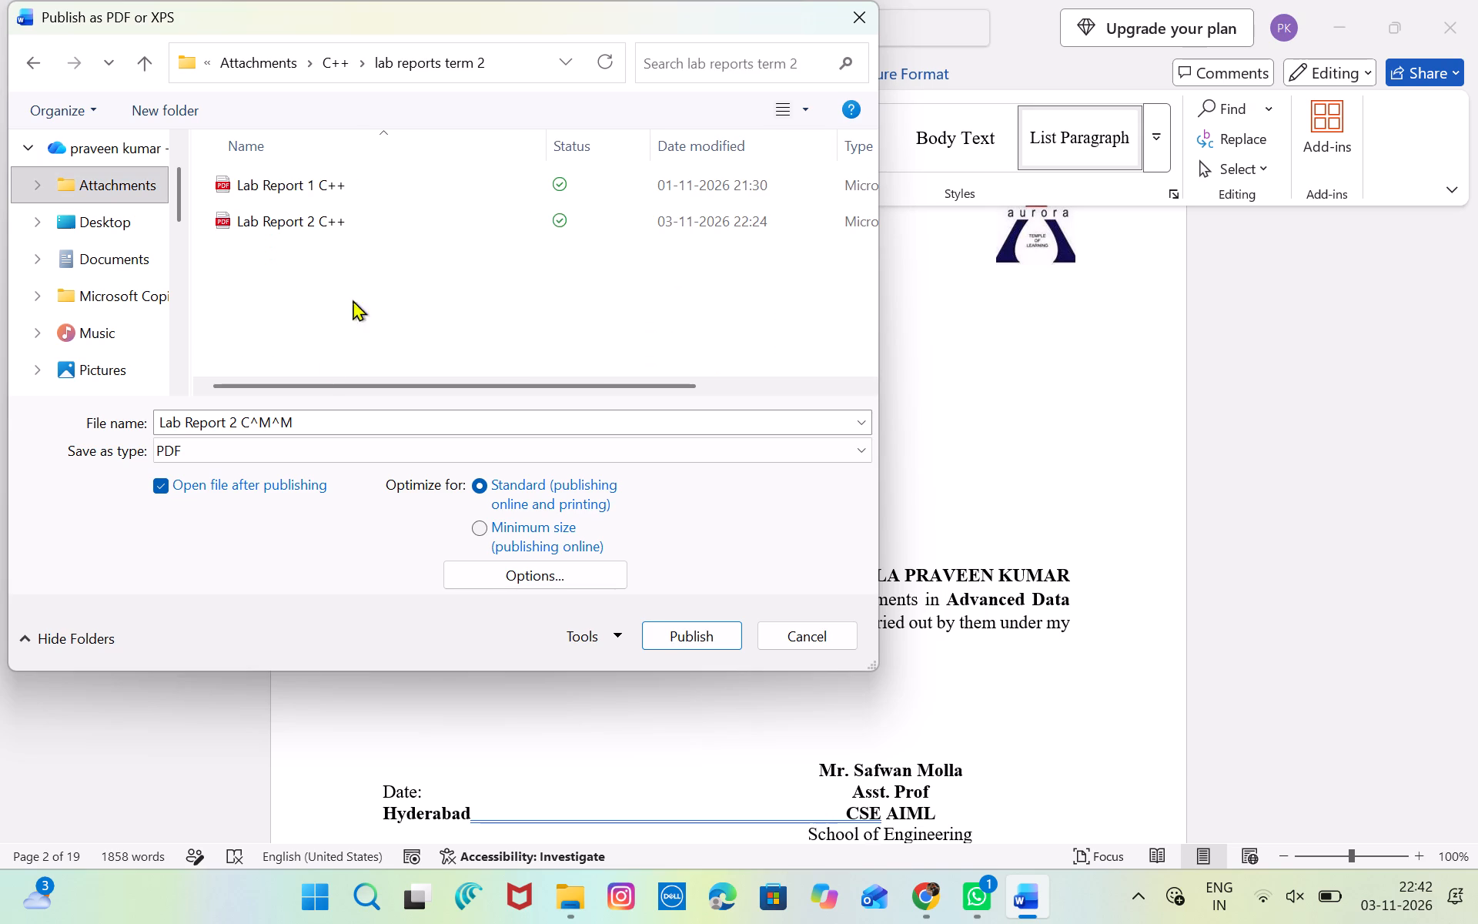
Name the PDF Lab Report 2 C++ and publish it, replacing the existing file of that name.
left_click(306, 423)
left_click(306, 423)
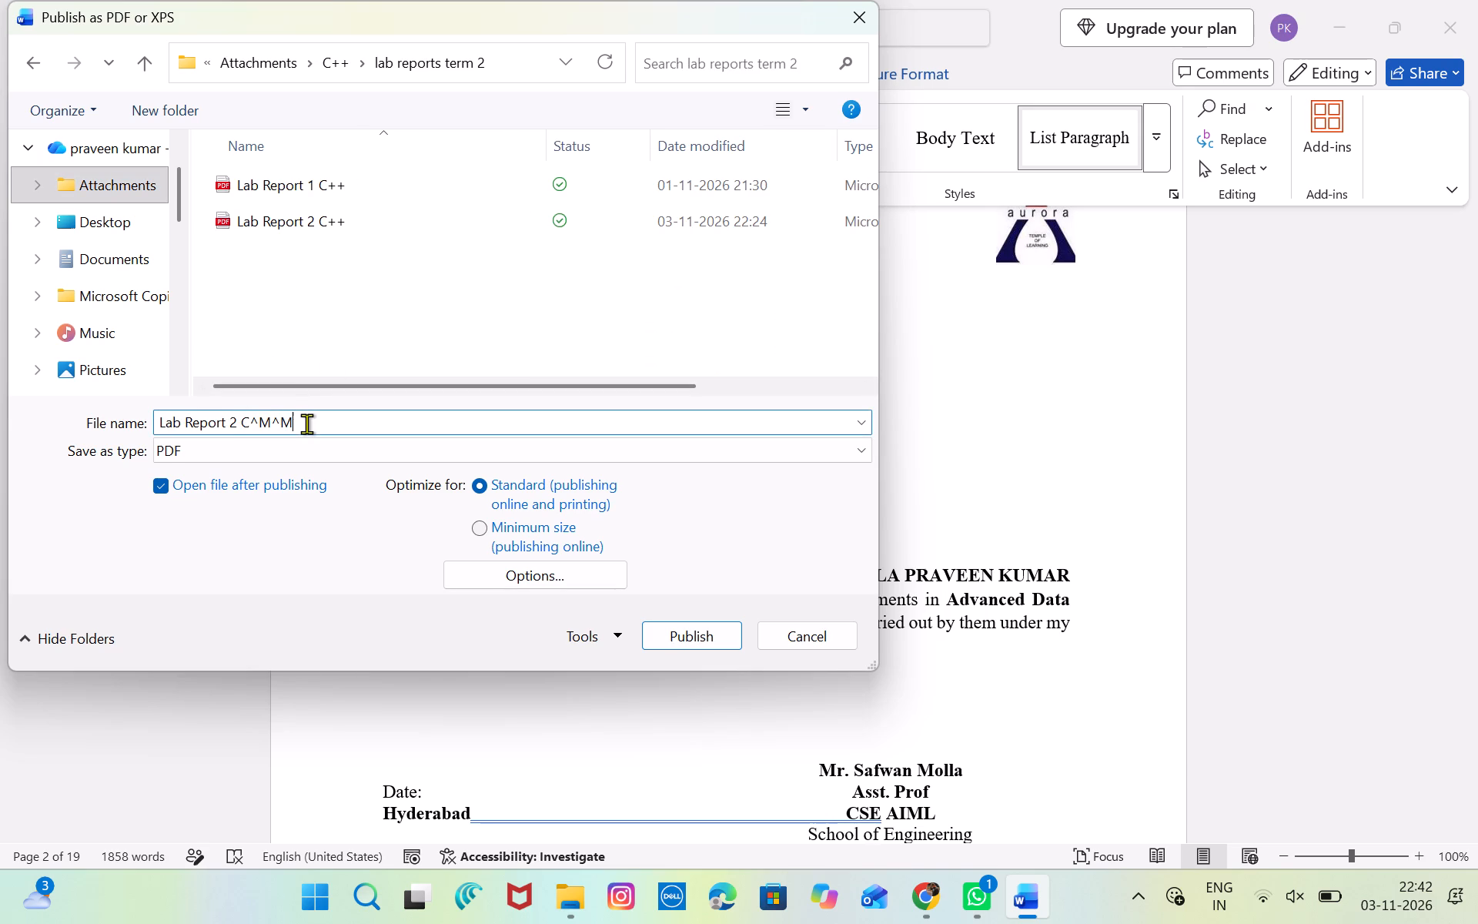
left_click_drag(306, 423, 245, 422)
key("BackSpace")
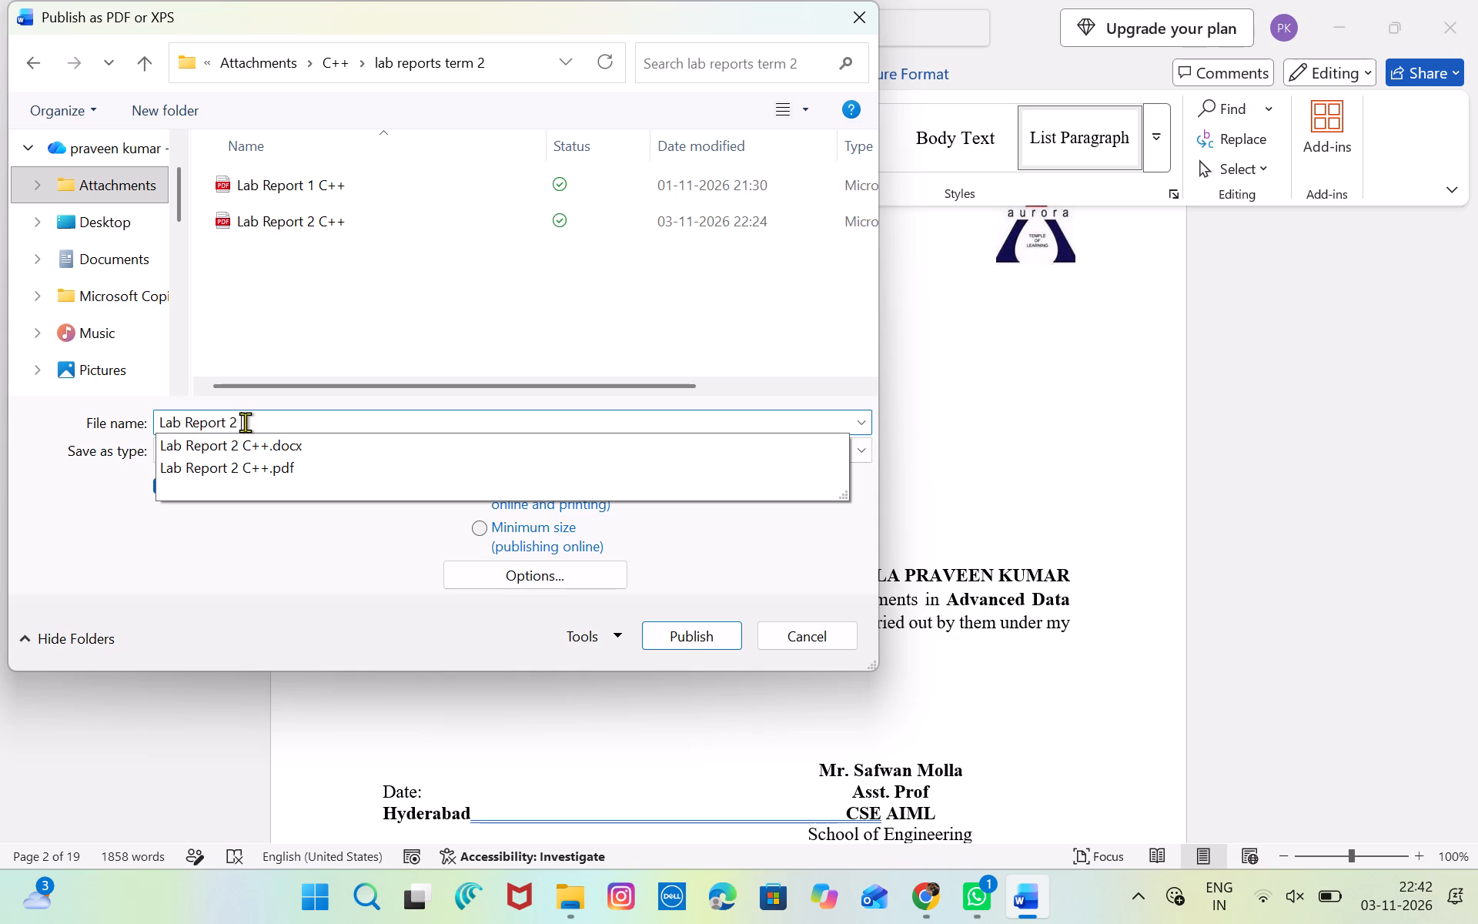
left_click(242, 462)
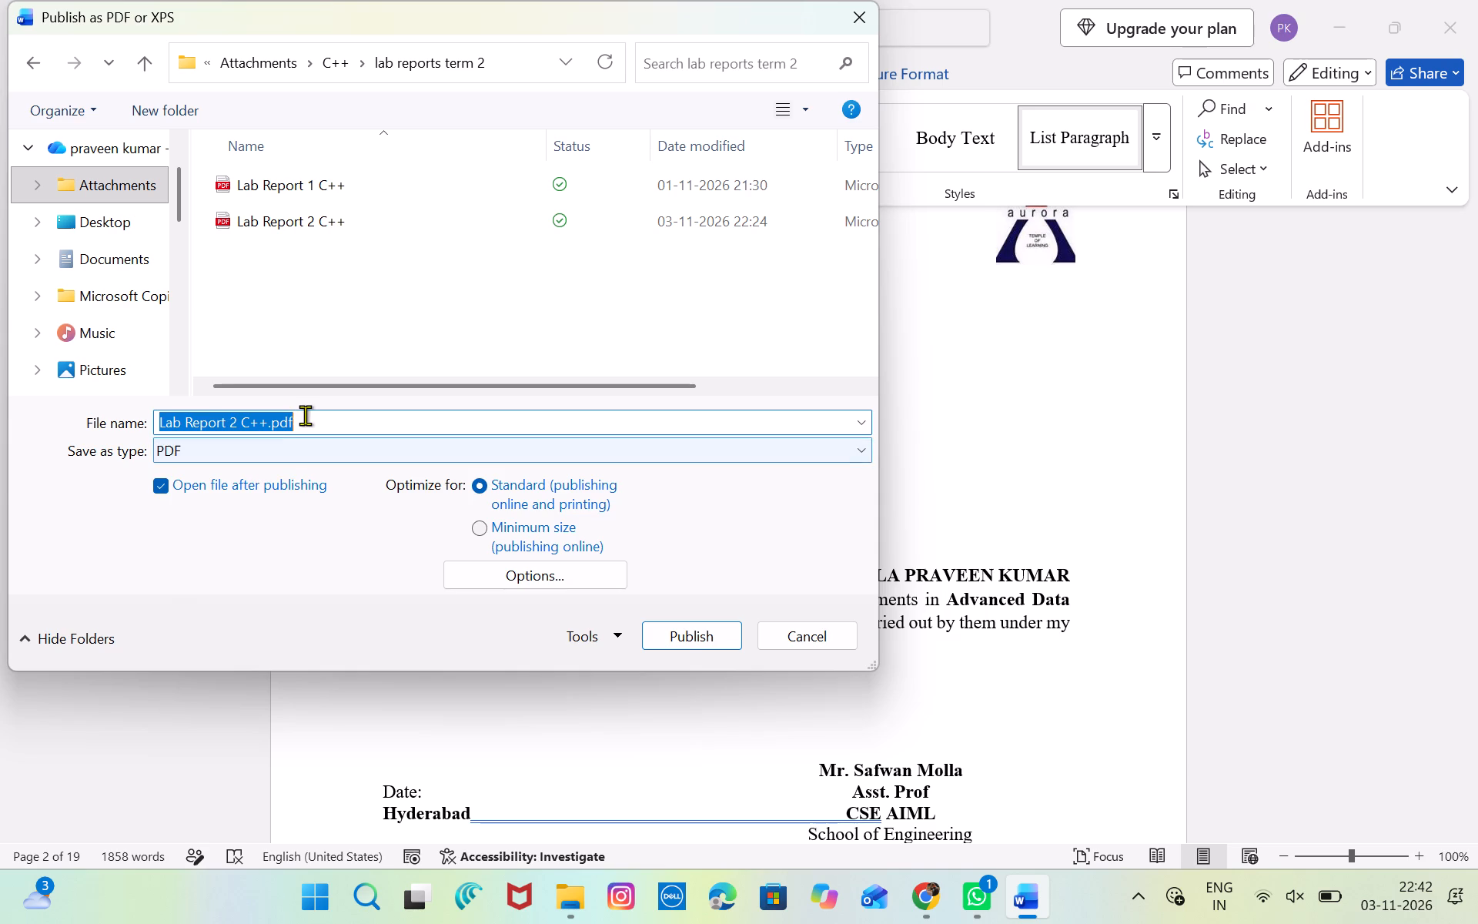
left_click(307, 412)
key("BackSpace")
key("BackSpace")
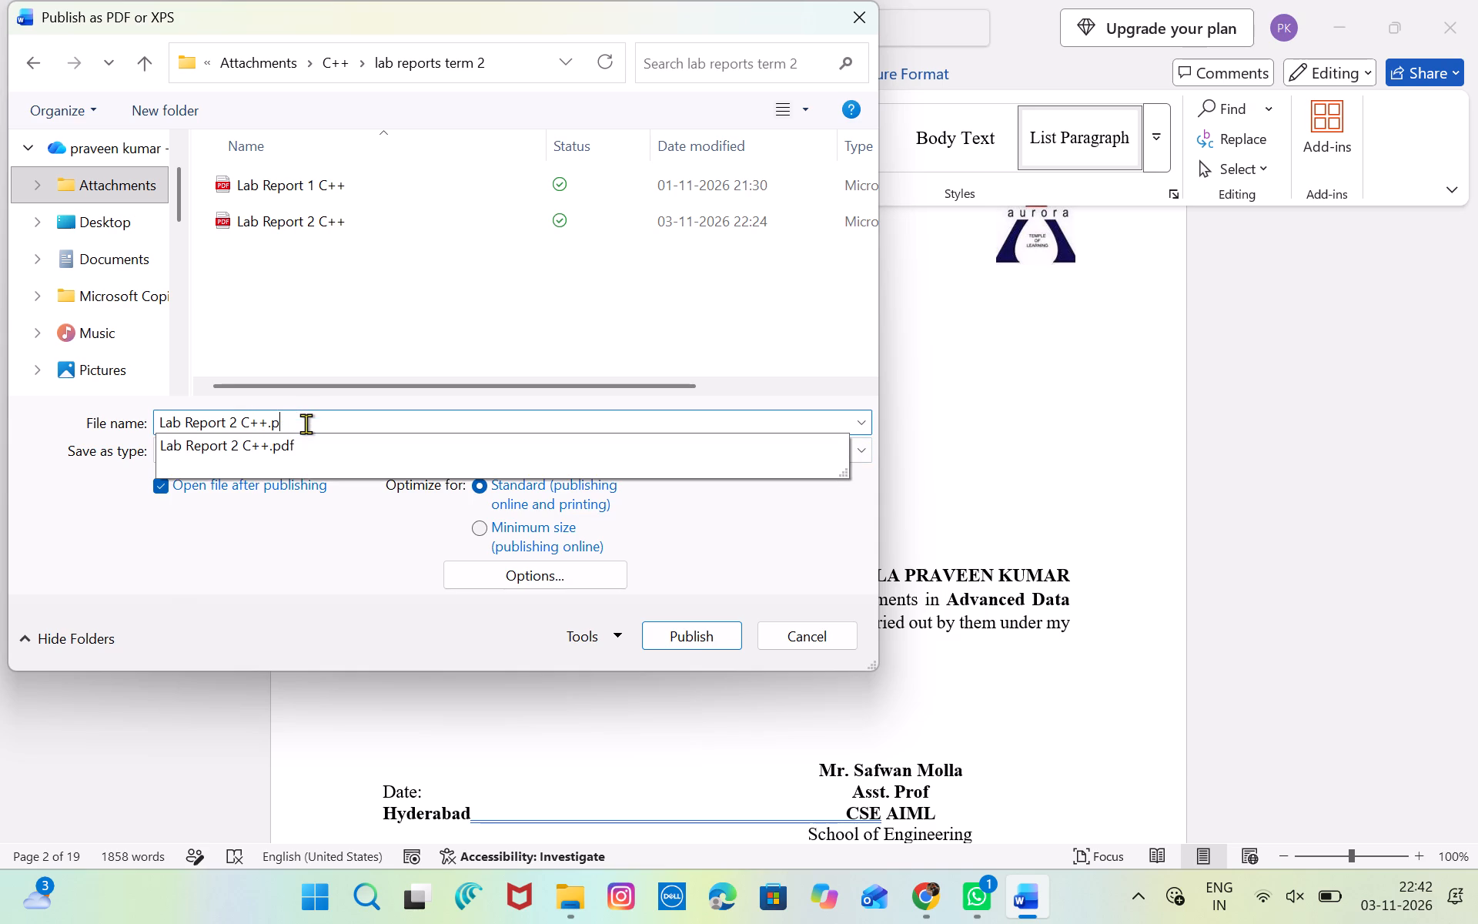
key("BackSpace")
key("BackSpace")
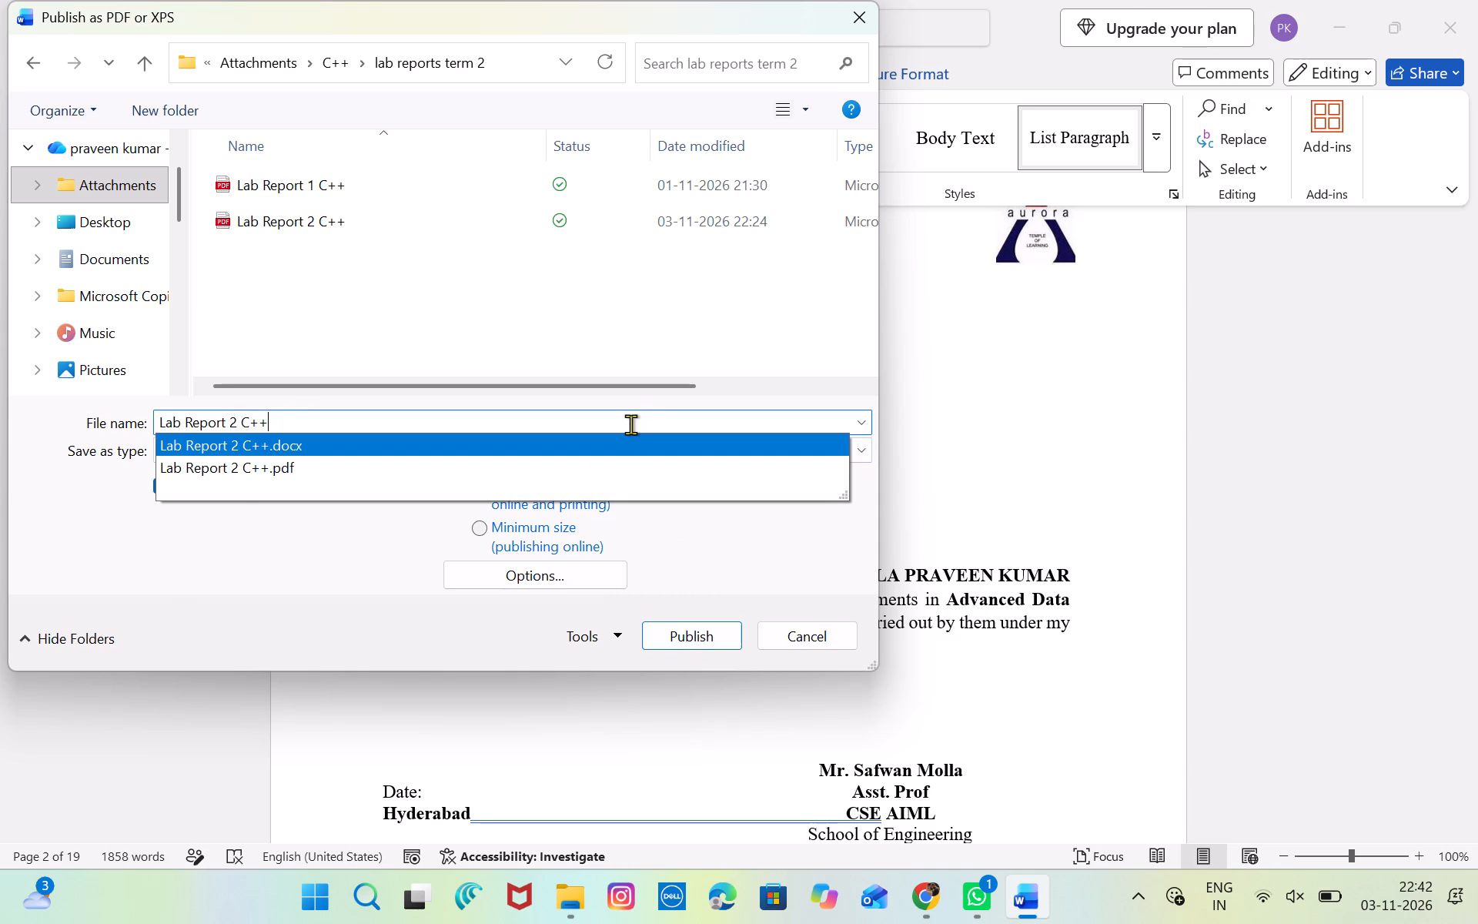
left_click(559, 409)
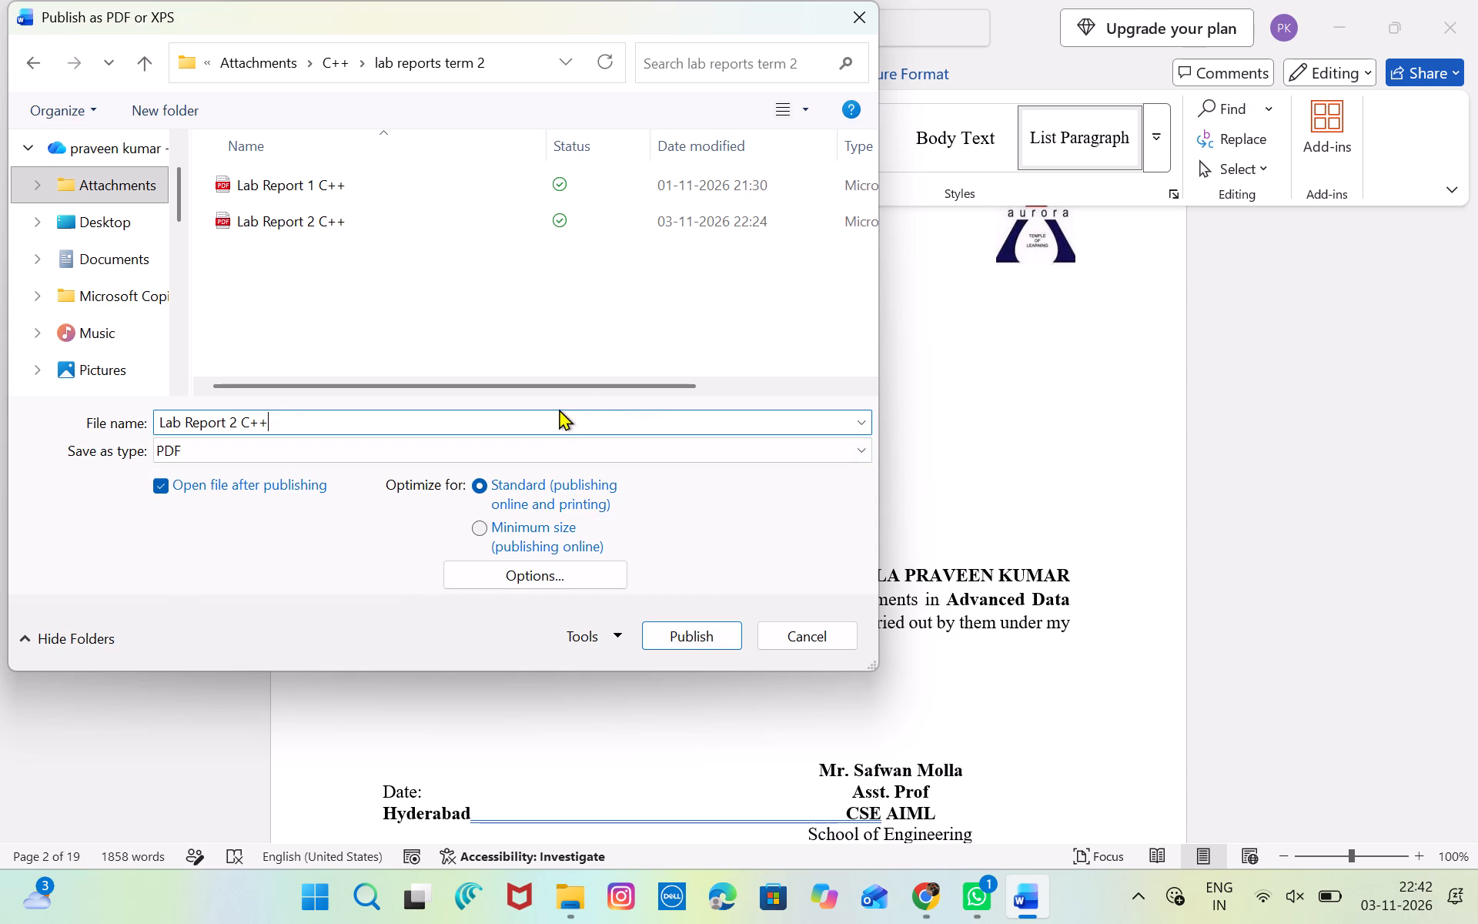
left_click(689, 634)
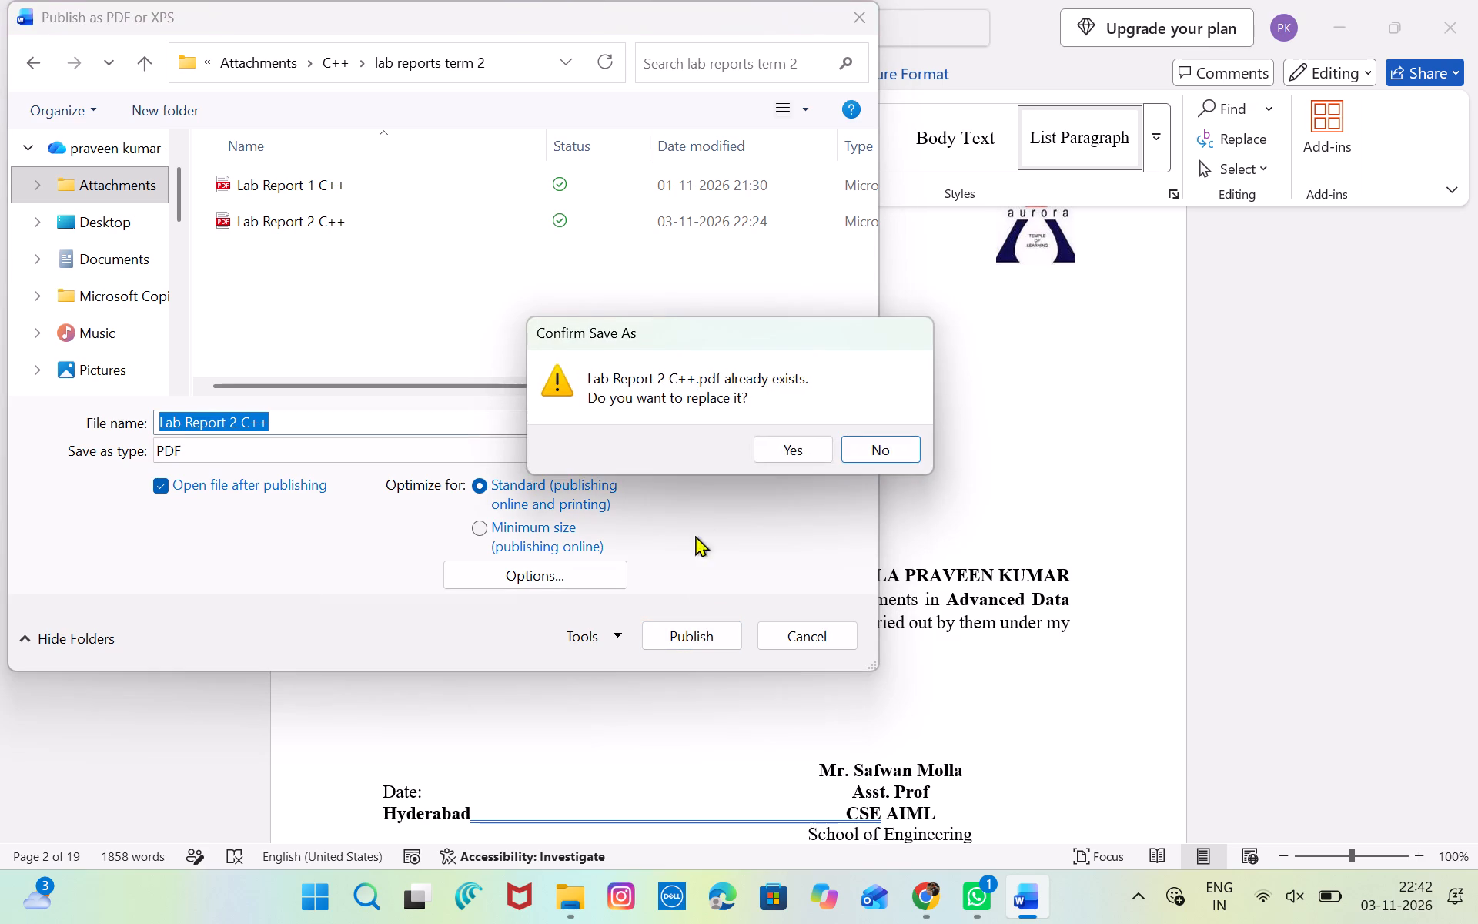
left_click(782, 447)
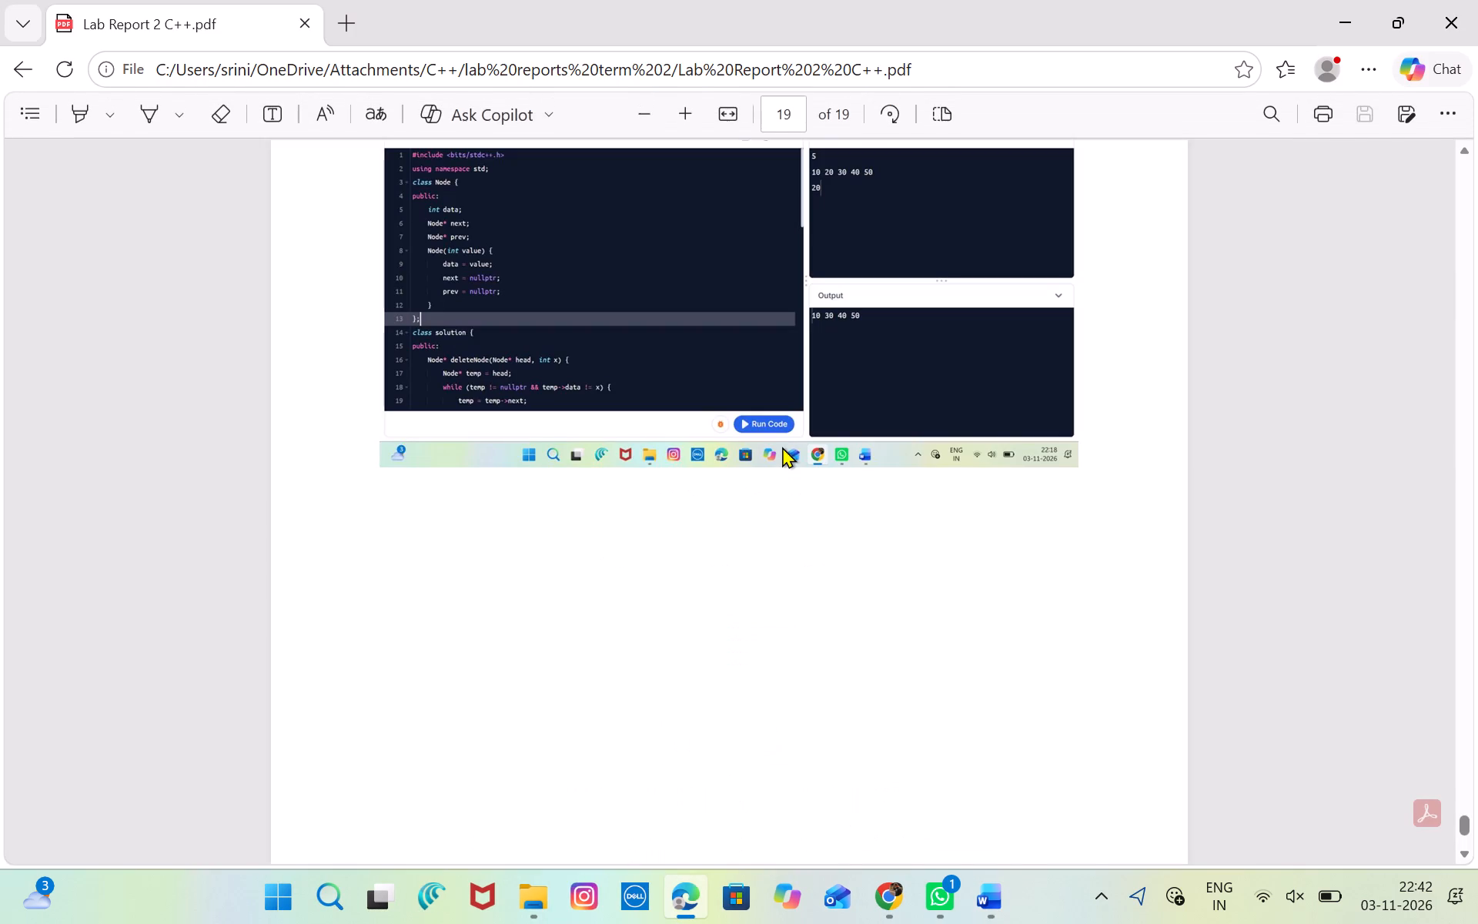
Review all pages of the re-exported Lab Report 2 C++ PDF, checking headings, page breaks and output screenshots.
scroll(597, 370, "up", 7)
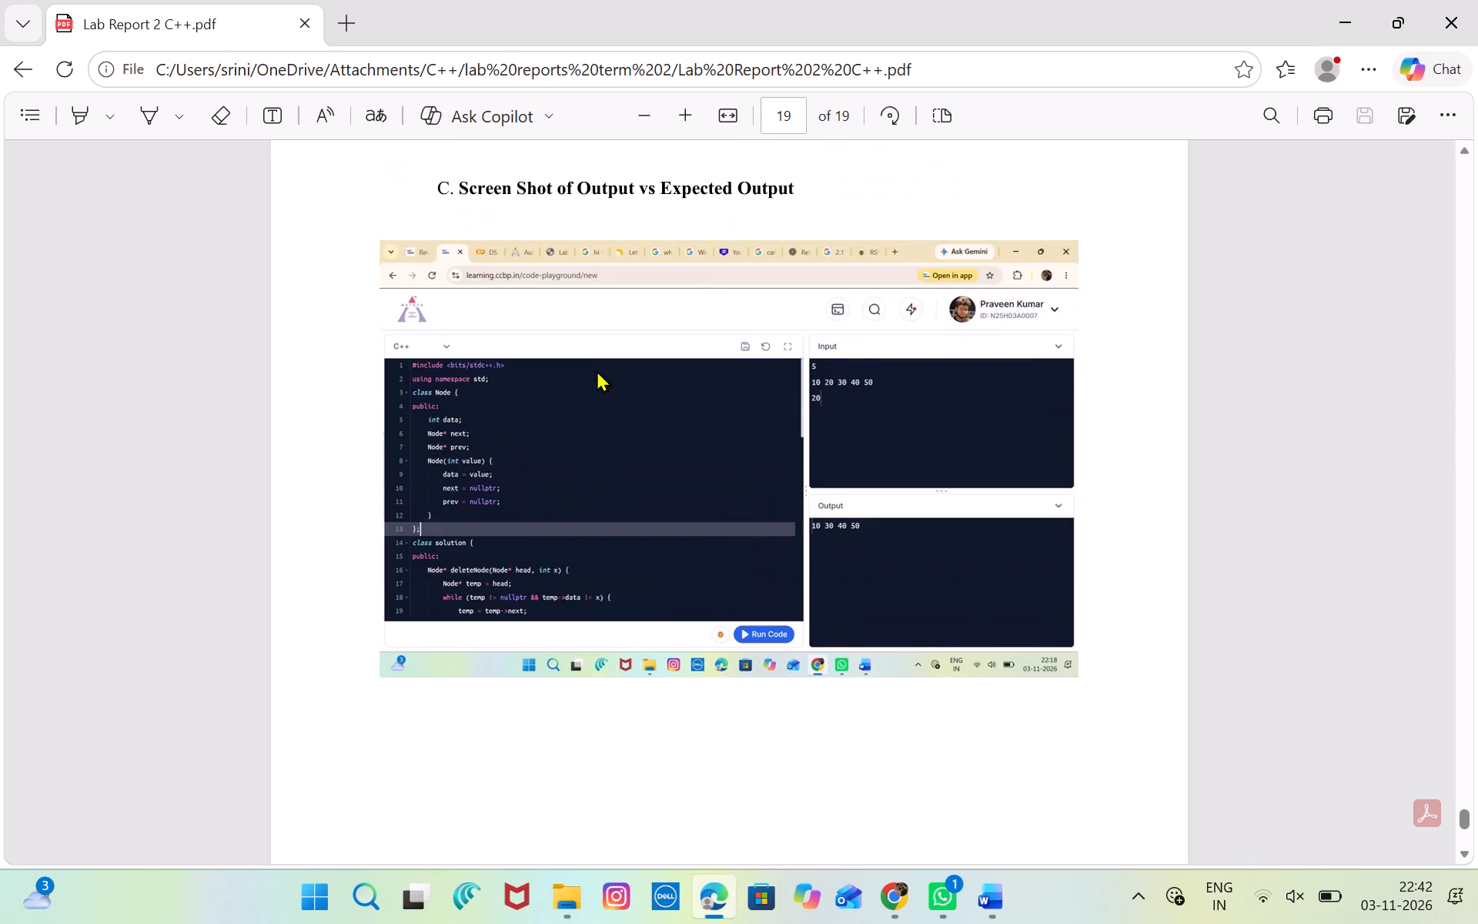
scroll(597, 370, "up", 20)
scroll(597, 370, "up", 1)
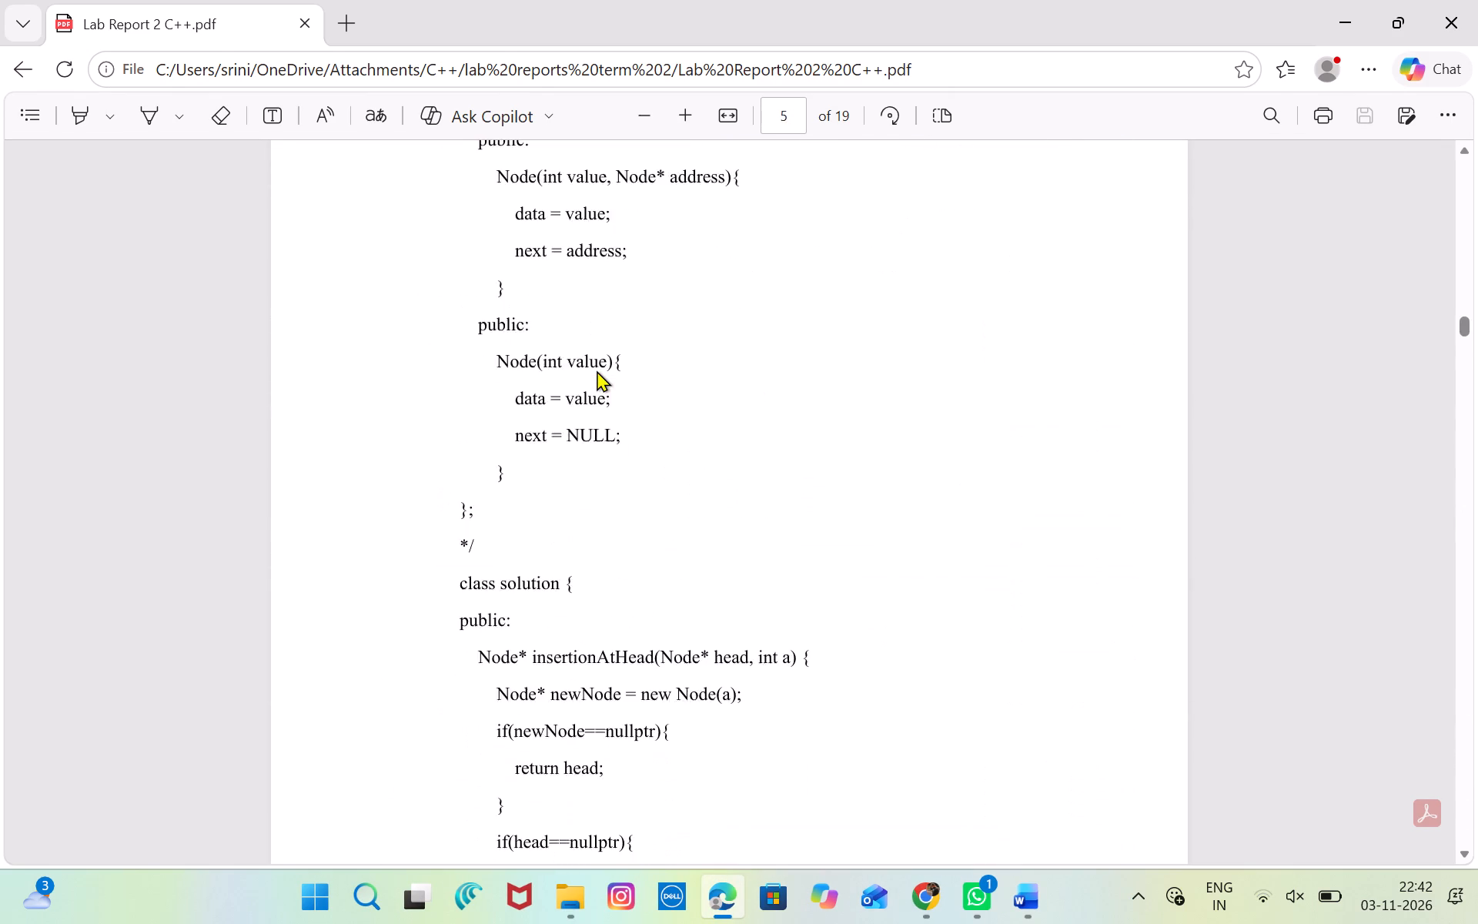
scroll(597, 370, "up", 13)
scroll(597, 370, "down", 3)
scroll(597, 370, "up", 1)
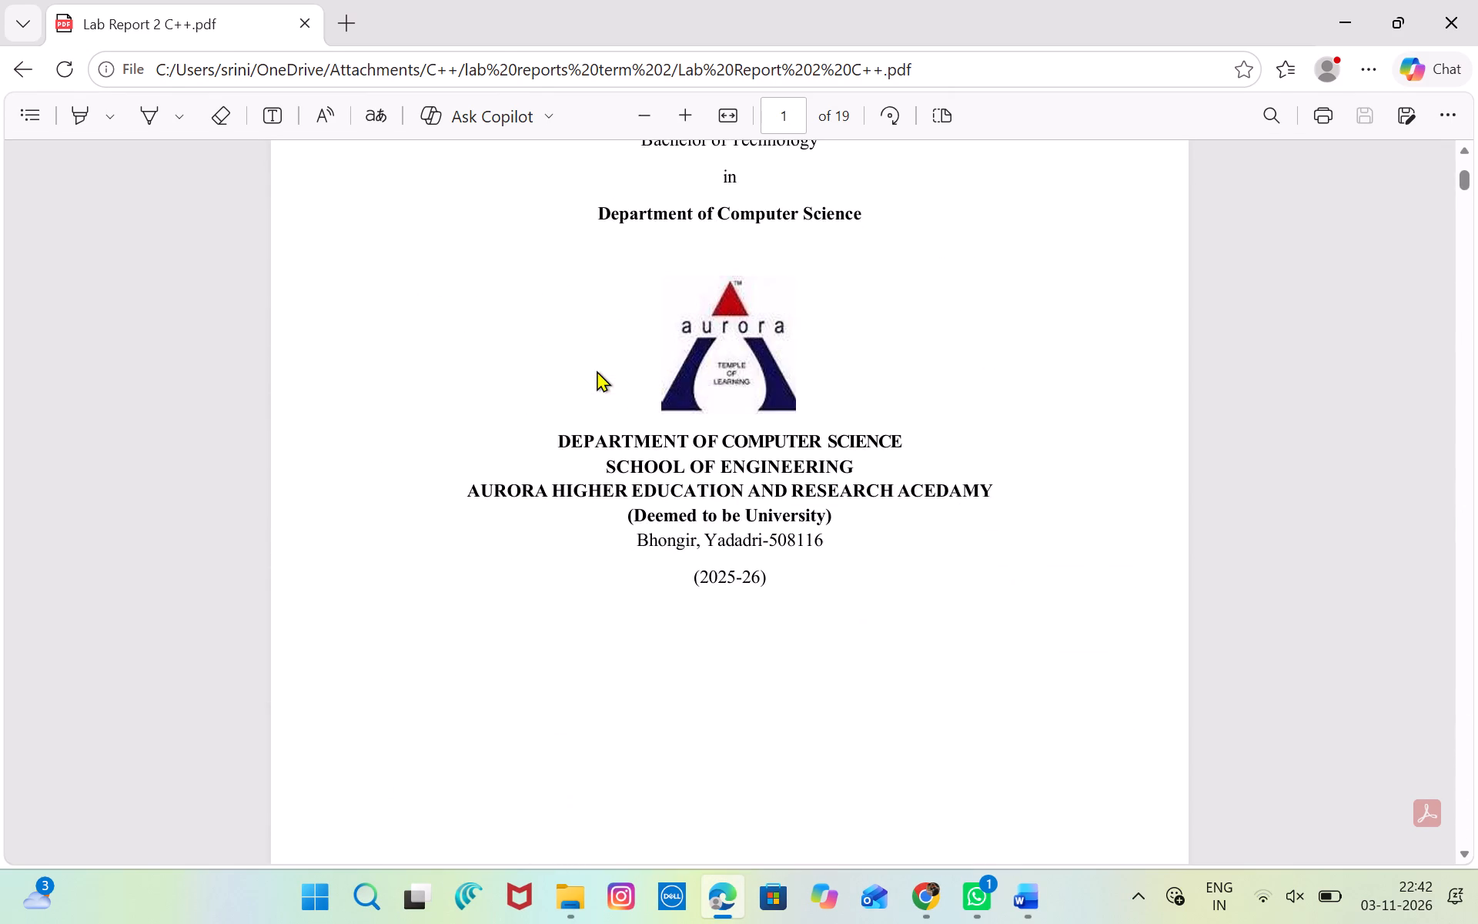
scroll(597, 370, "down", 2)
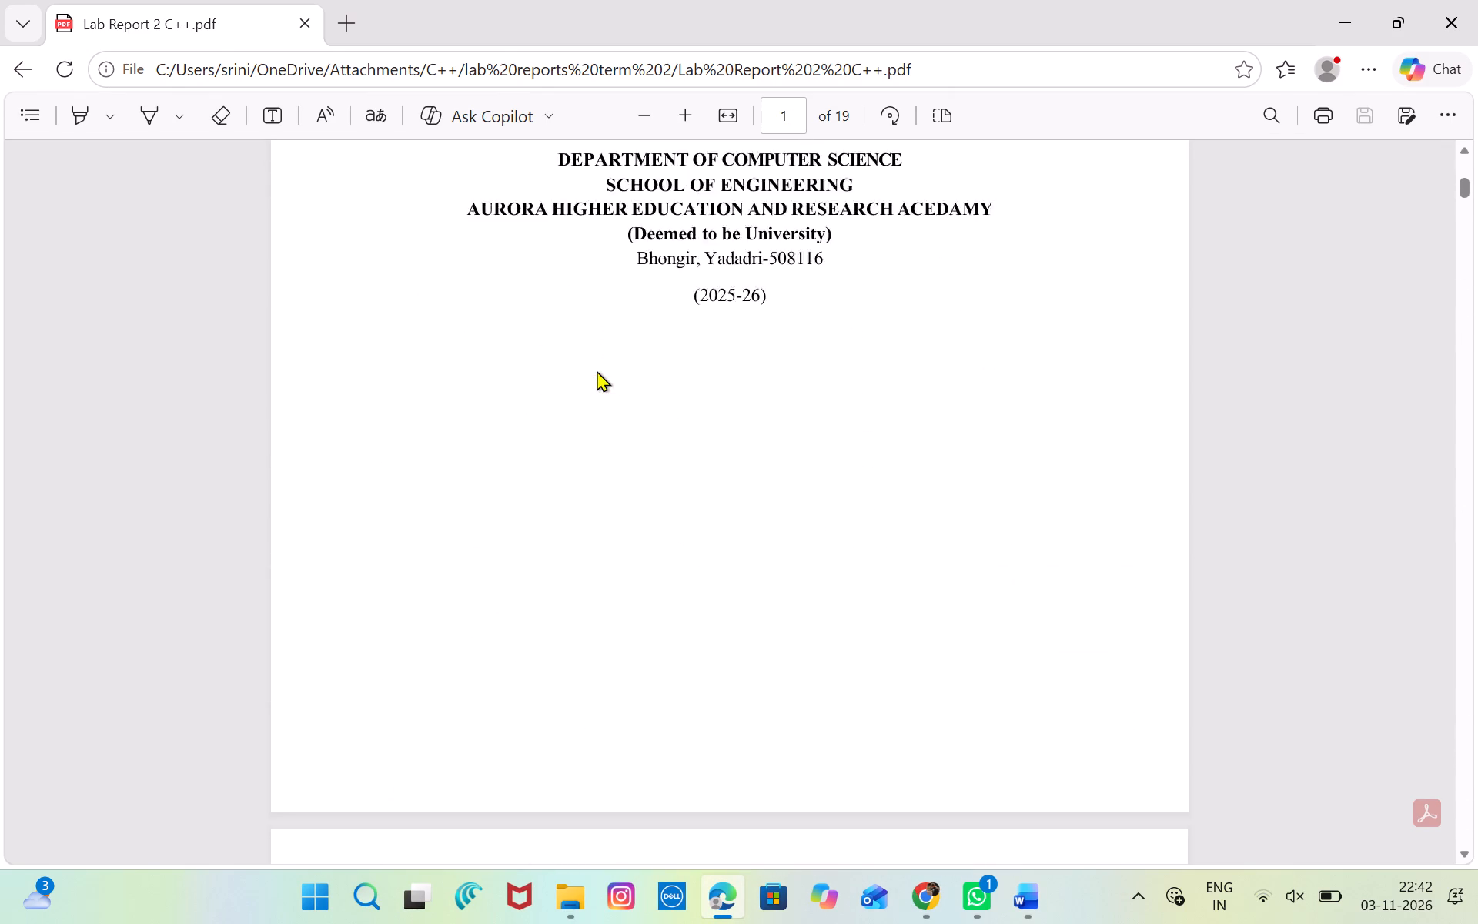
scroll(597, 370, "down", 6)
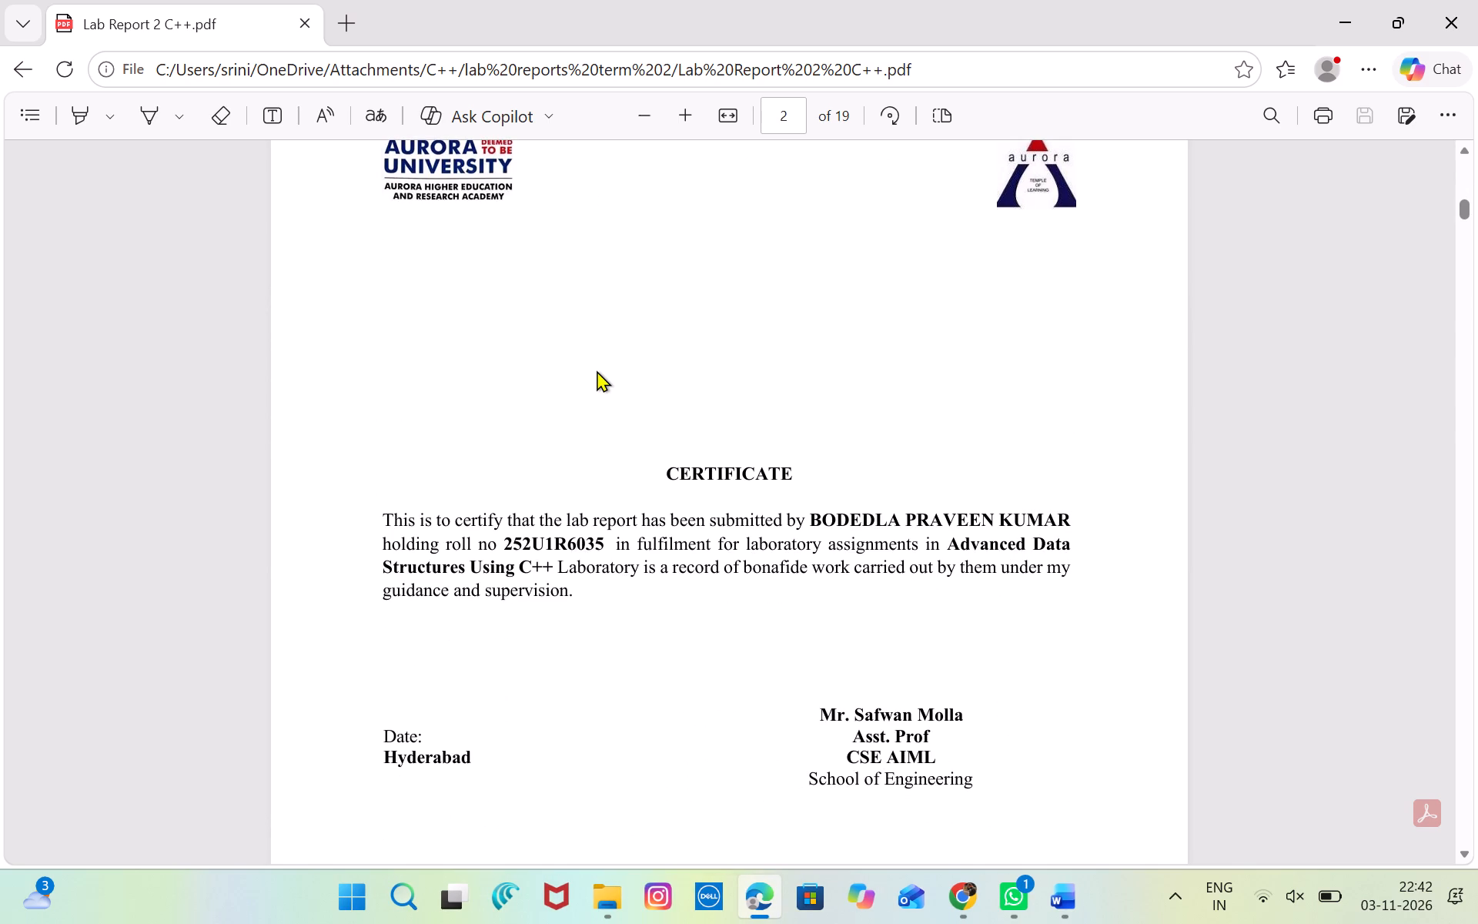
scroll(597, 370, "down", 5)
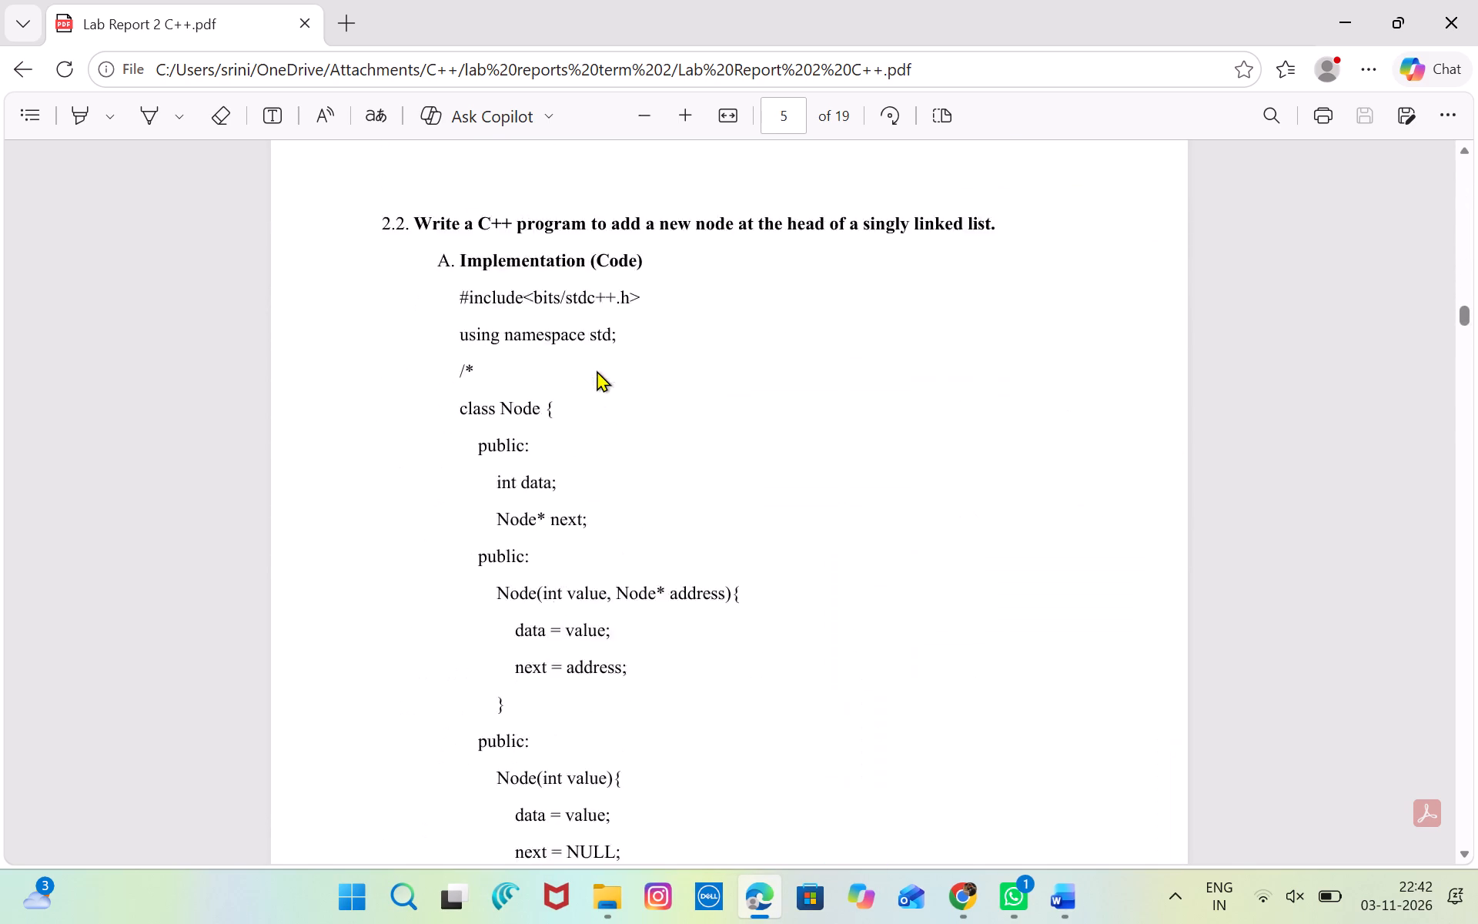
scroll(597, 370, "up", 4)
scroll(597, 370, "down", 3)
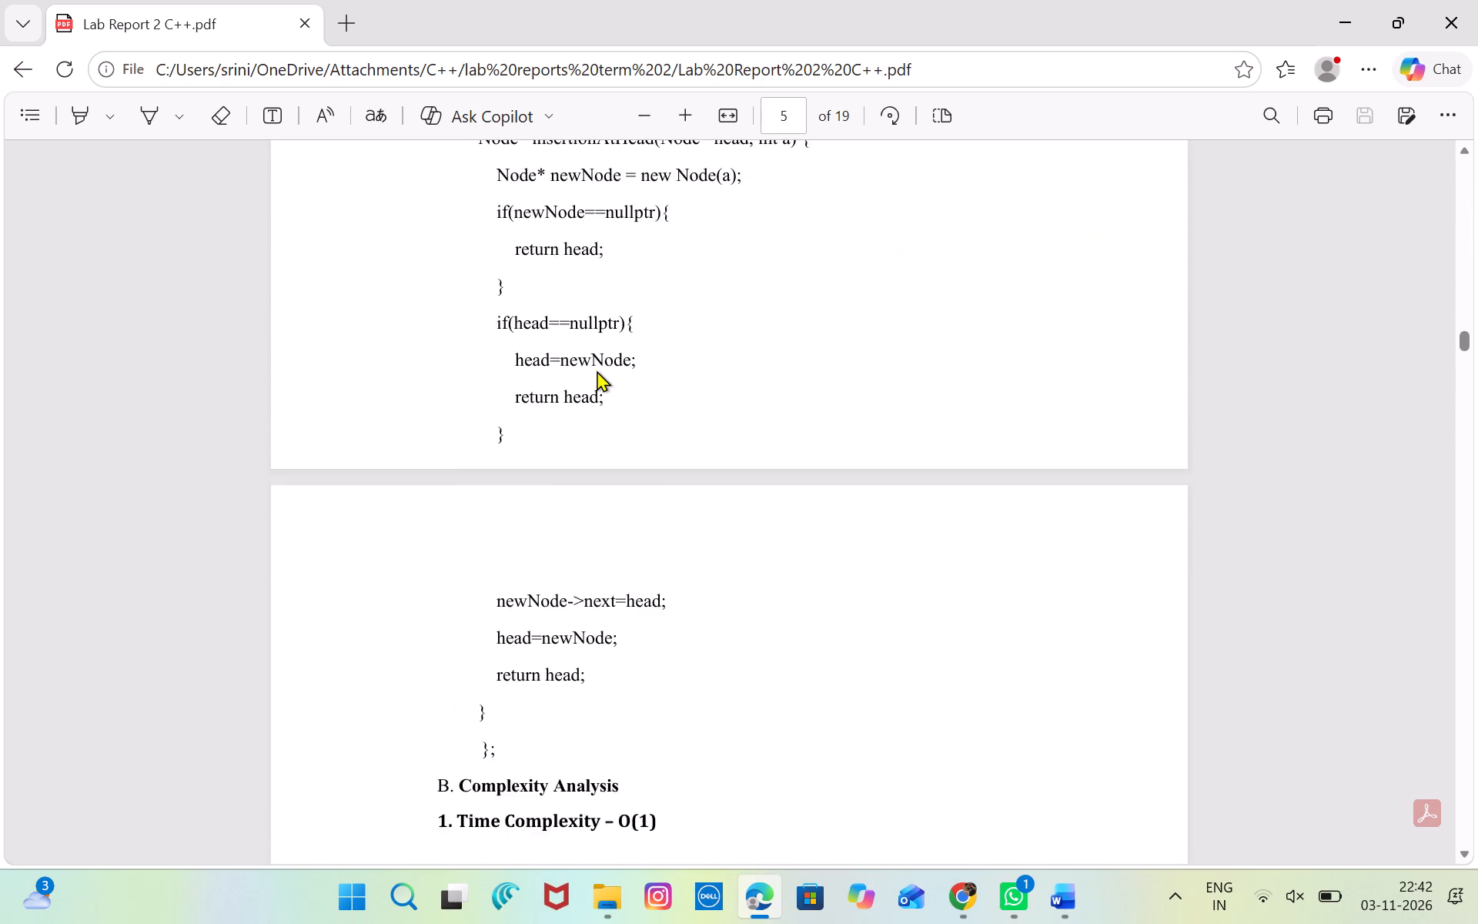
scroll(597, 370, "down", 4)
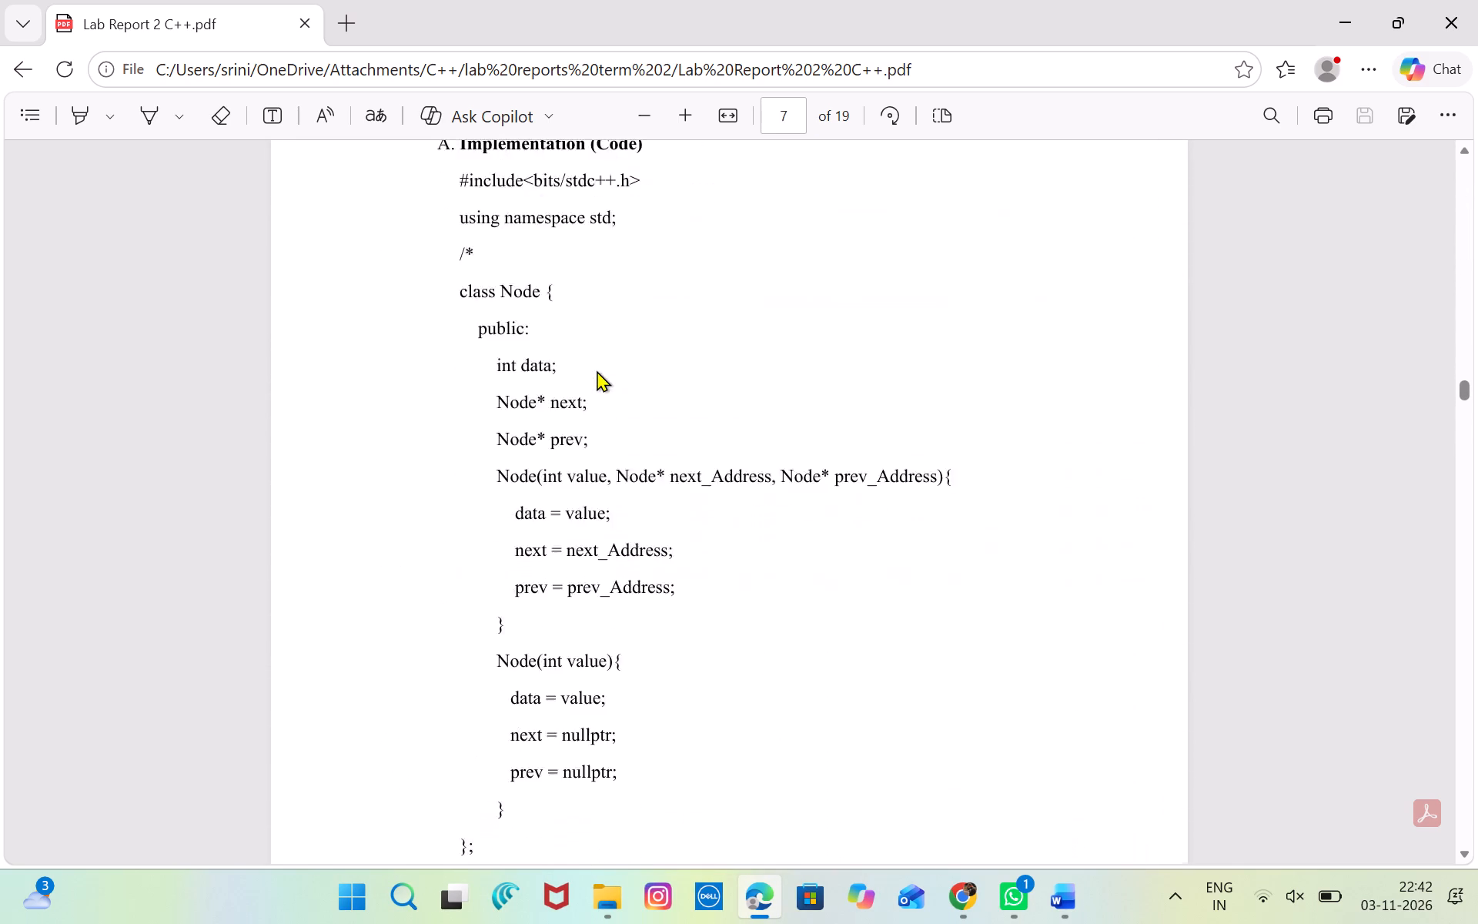
scroll(597, 370, "down", 4)
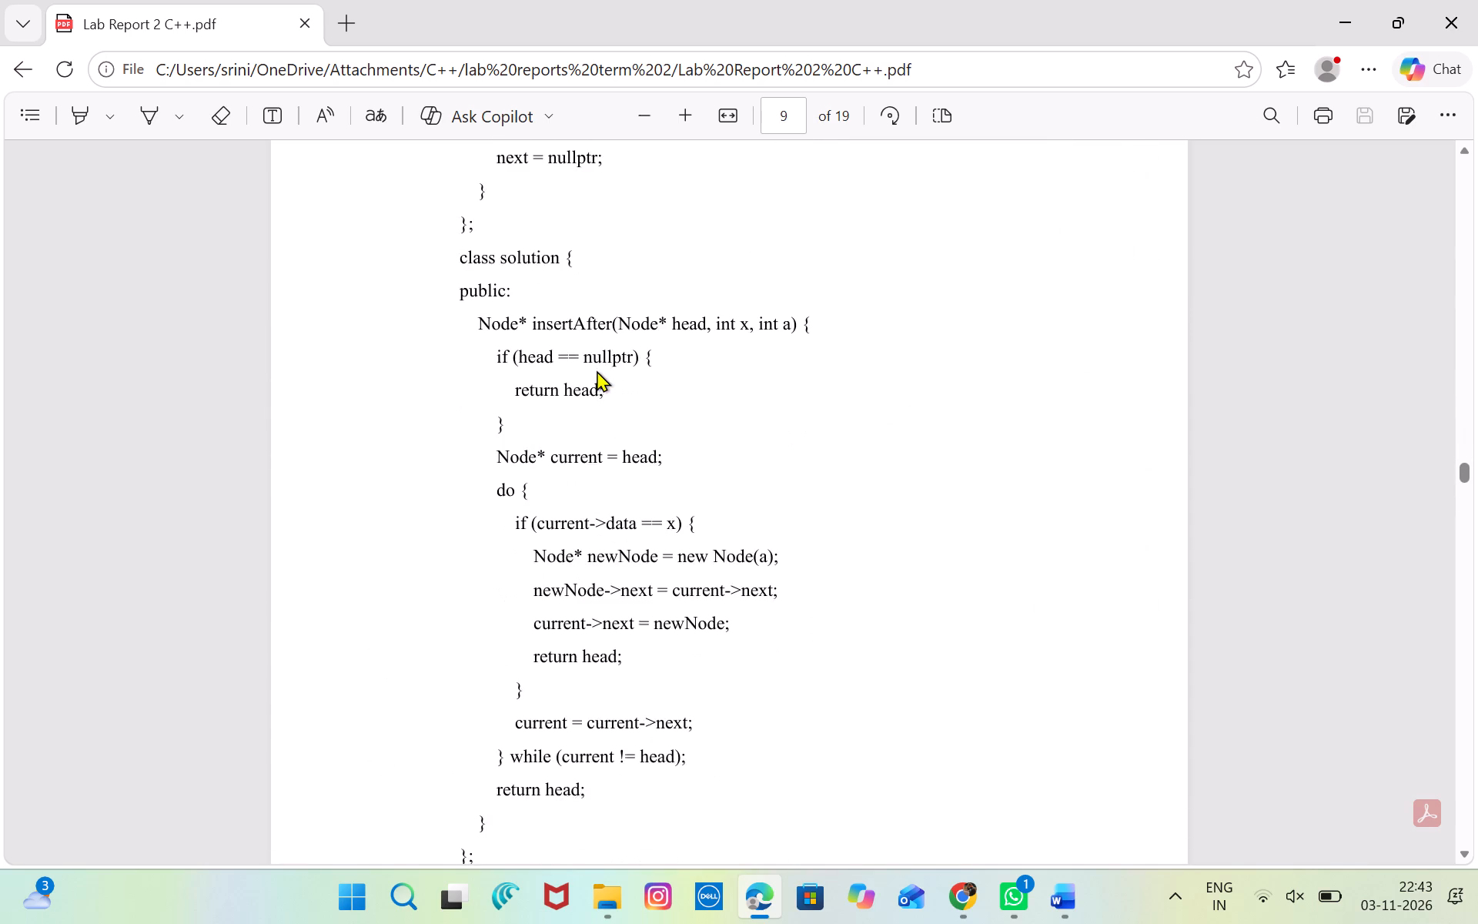
scroll(597, 370, "down", 8)
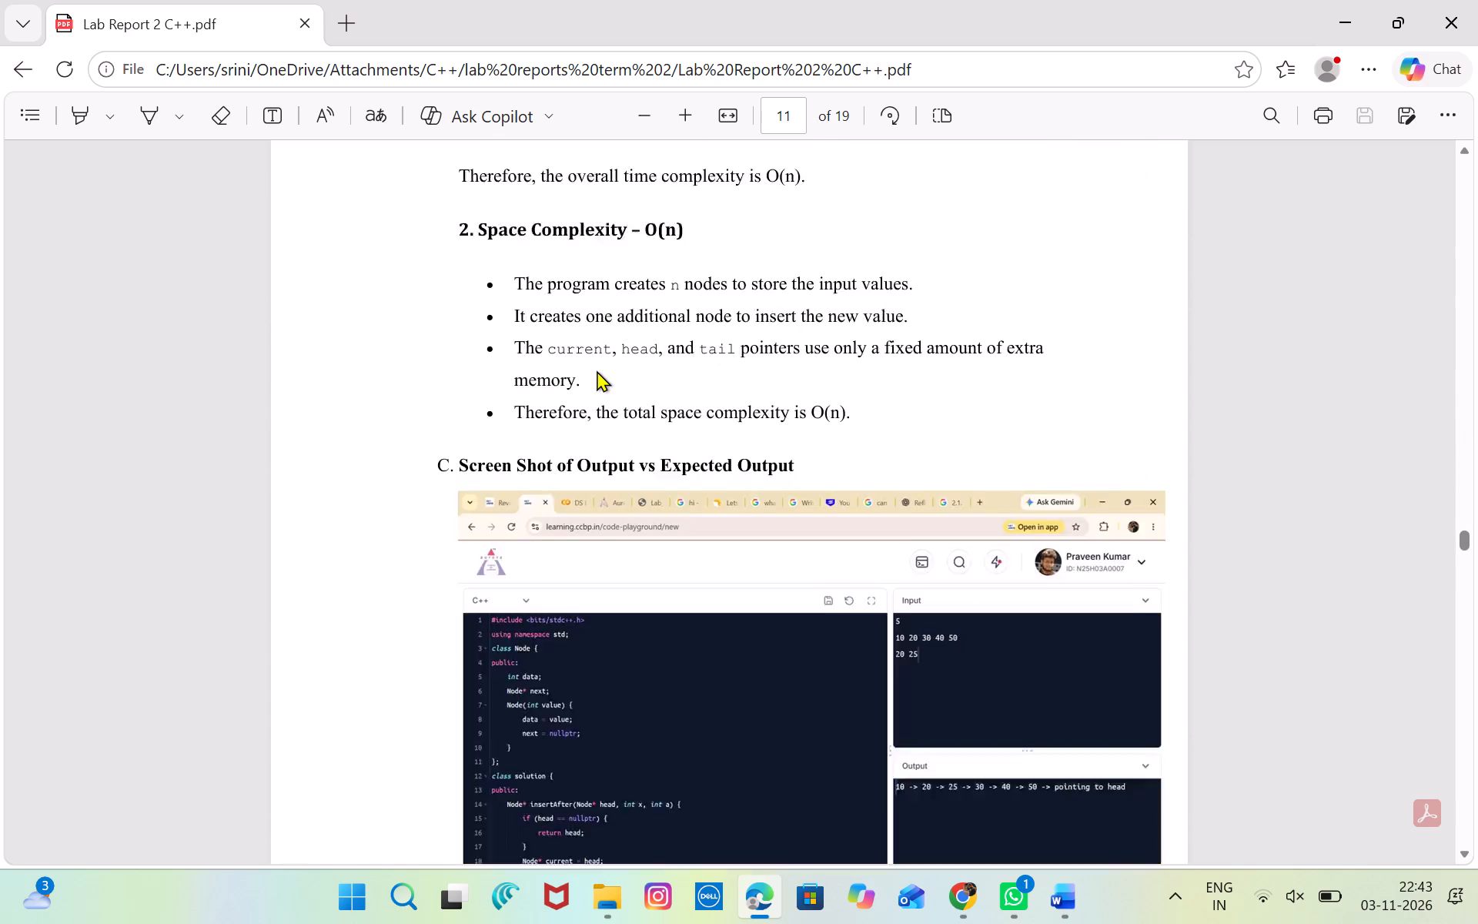
scroll(597, 370, "down", 9)
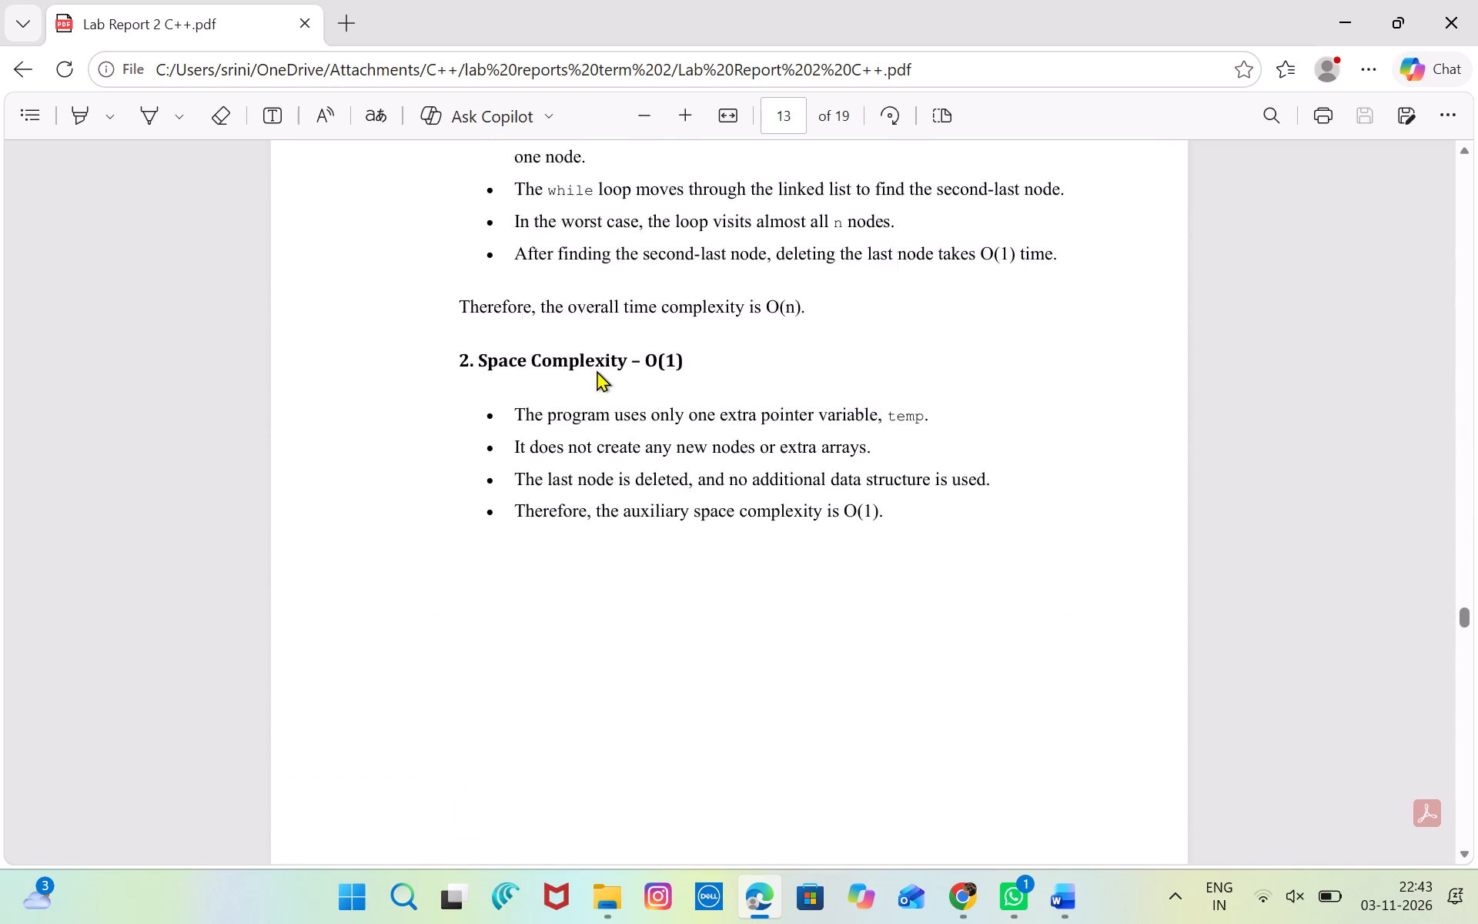
scroll(597, 370, "down", 9)
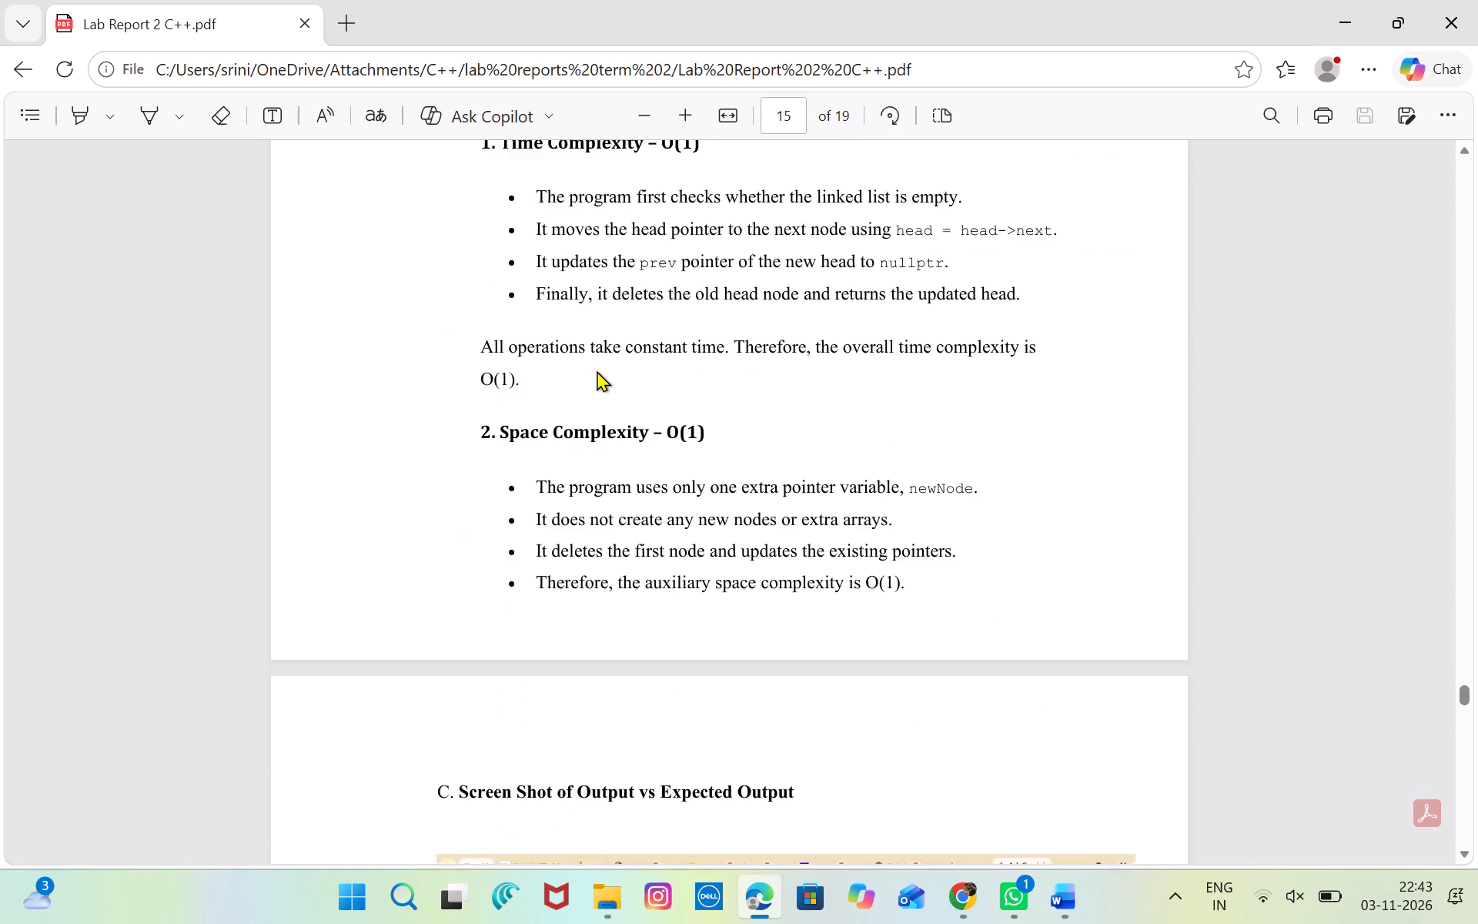
scroll(597, 370, "down", 9)
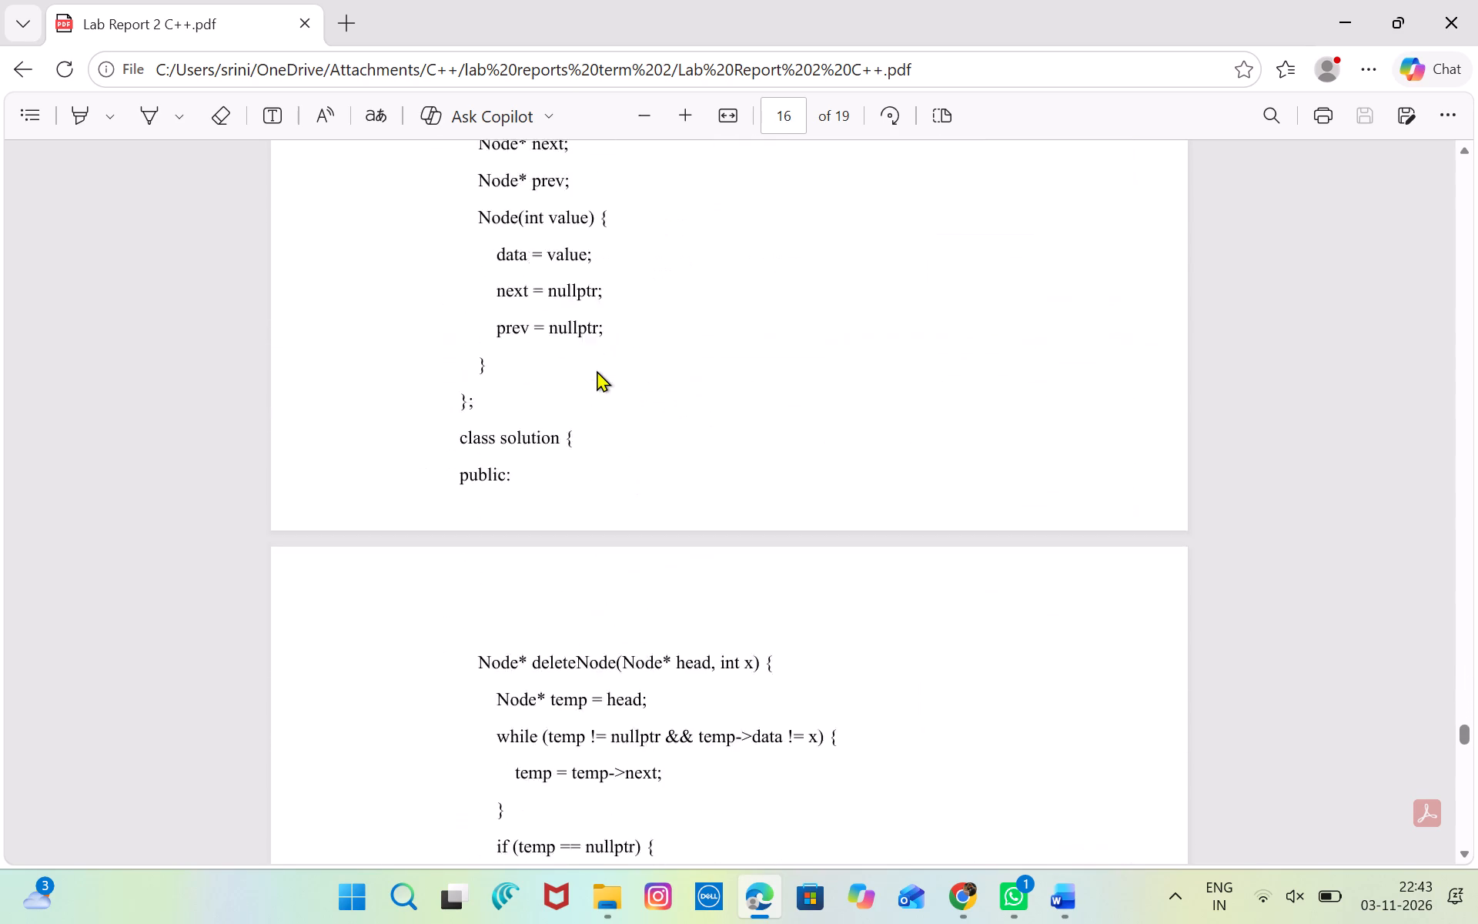
scroll(597, 370, "down", 5)
scroll(597, 370, "right", 1)
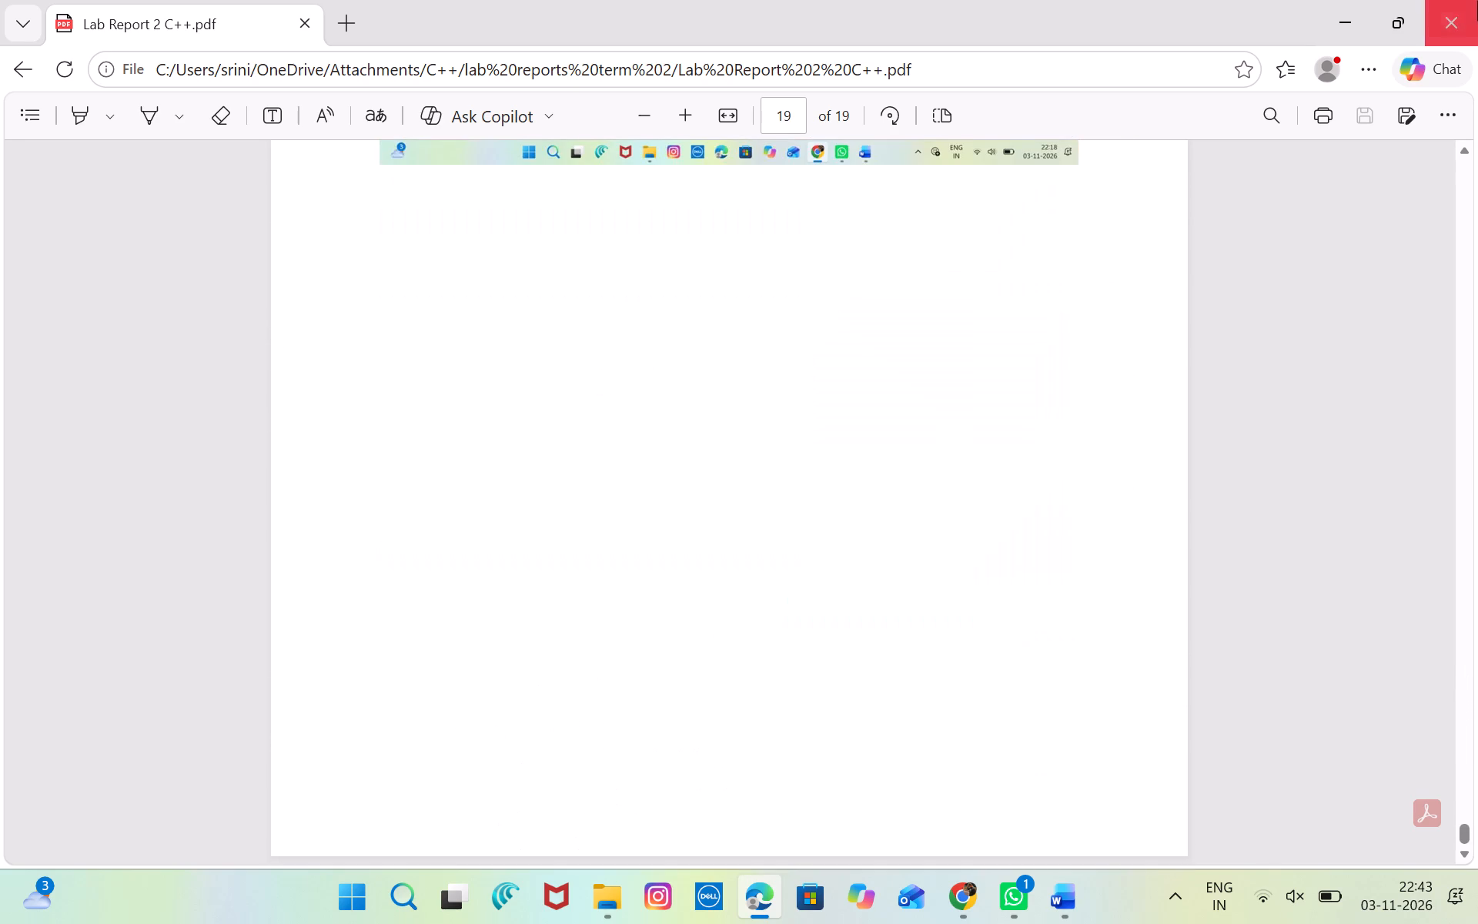
Close the exported PDF and the Word report.
left_click(1477, 0)
left_click(1477, 0)
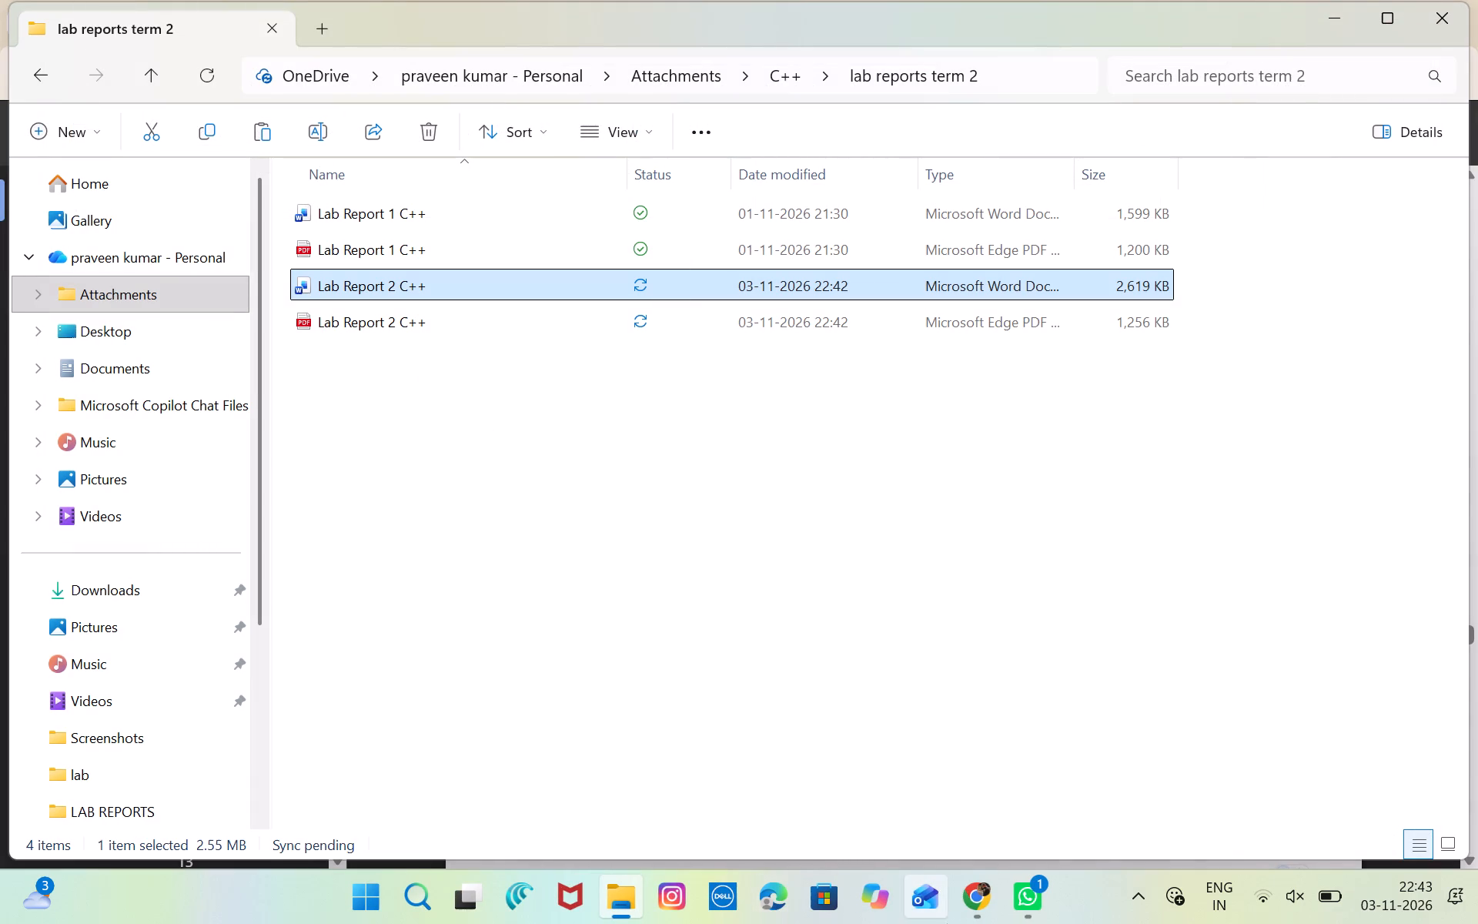
Switch to Chrome and close the old Lab Report 2 submission PDF and the Lab_Report_2 template PDF.
left_click(984, 895)
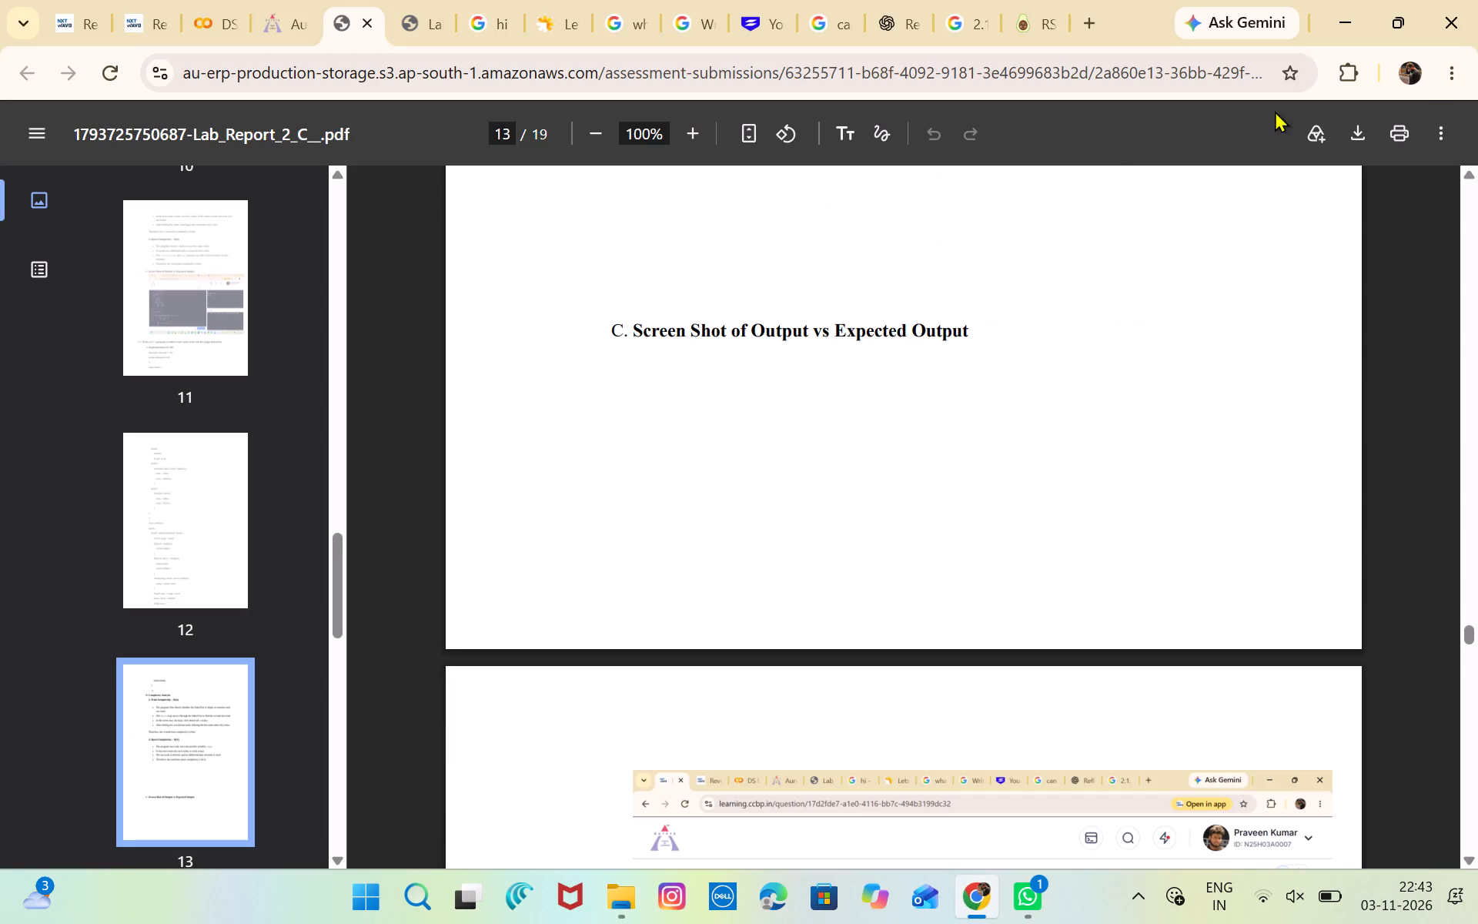
left_click(32, 69)
left_click(358, 28)
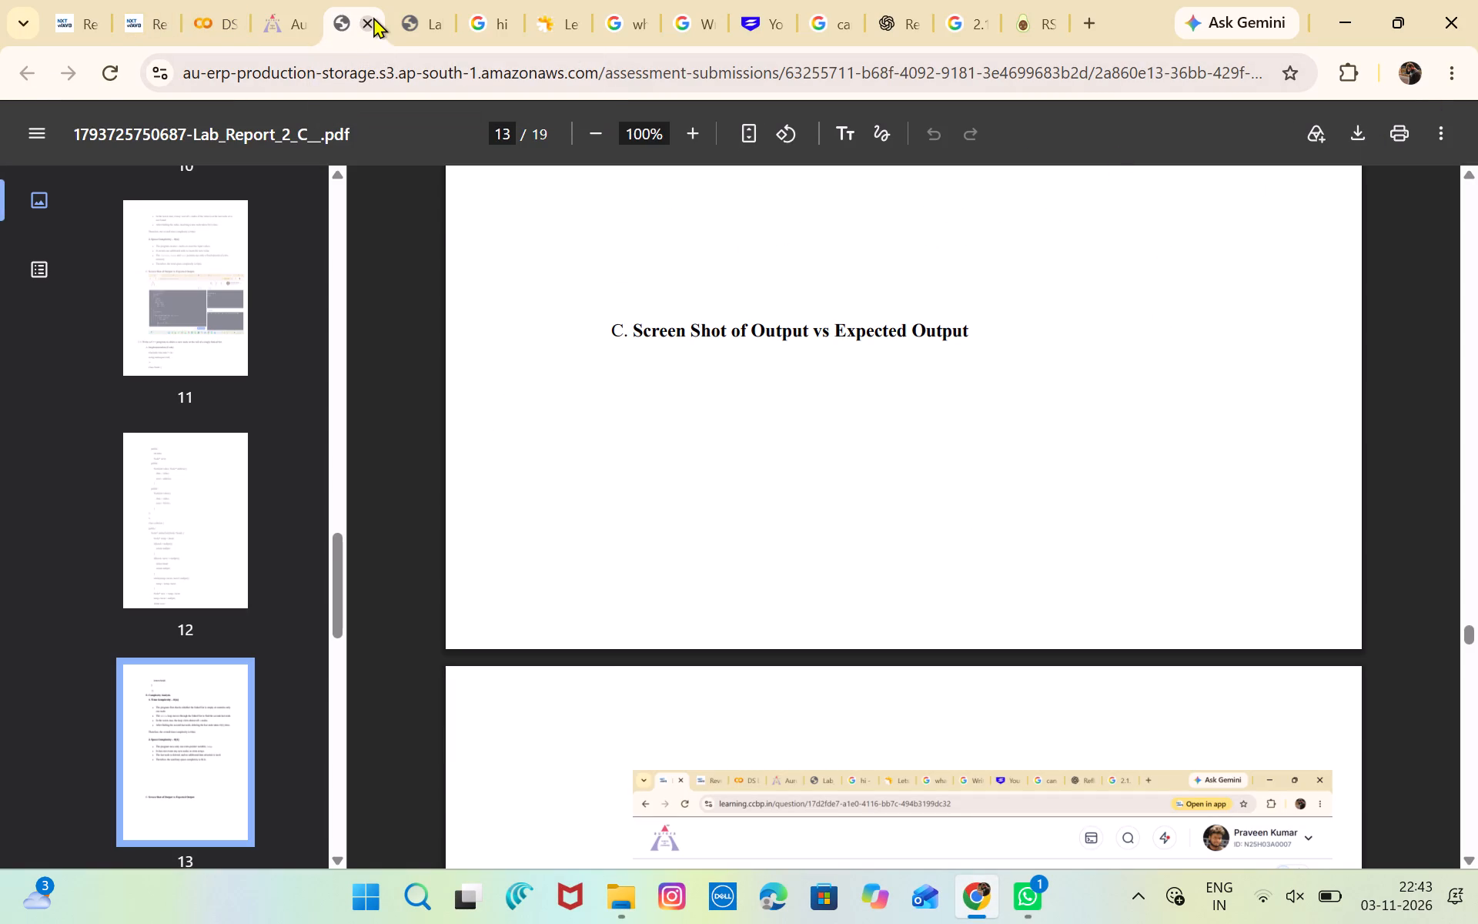
left_click(373, 17)
left_click(373, 17)
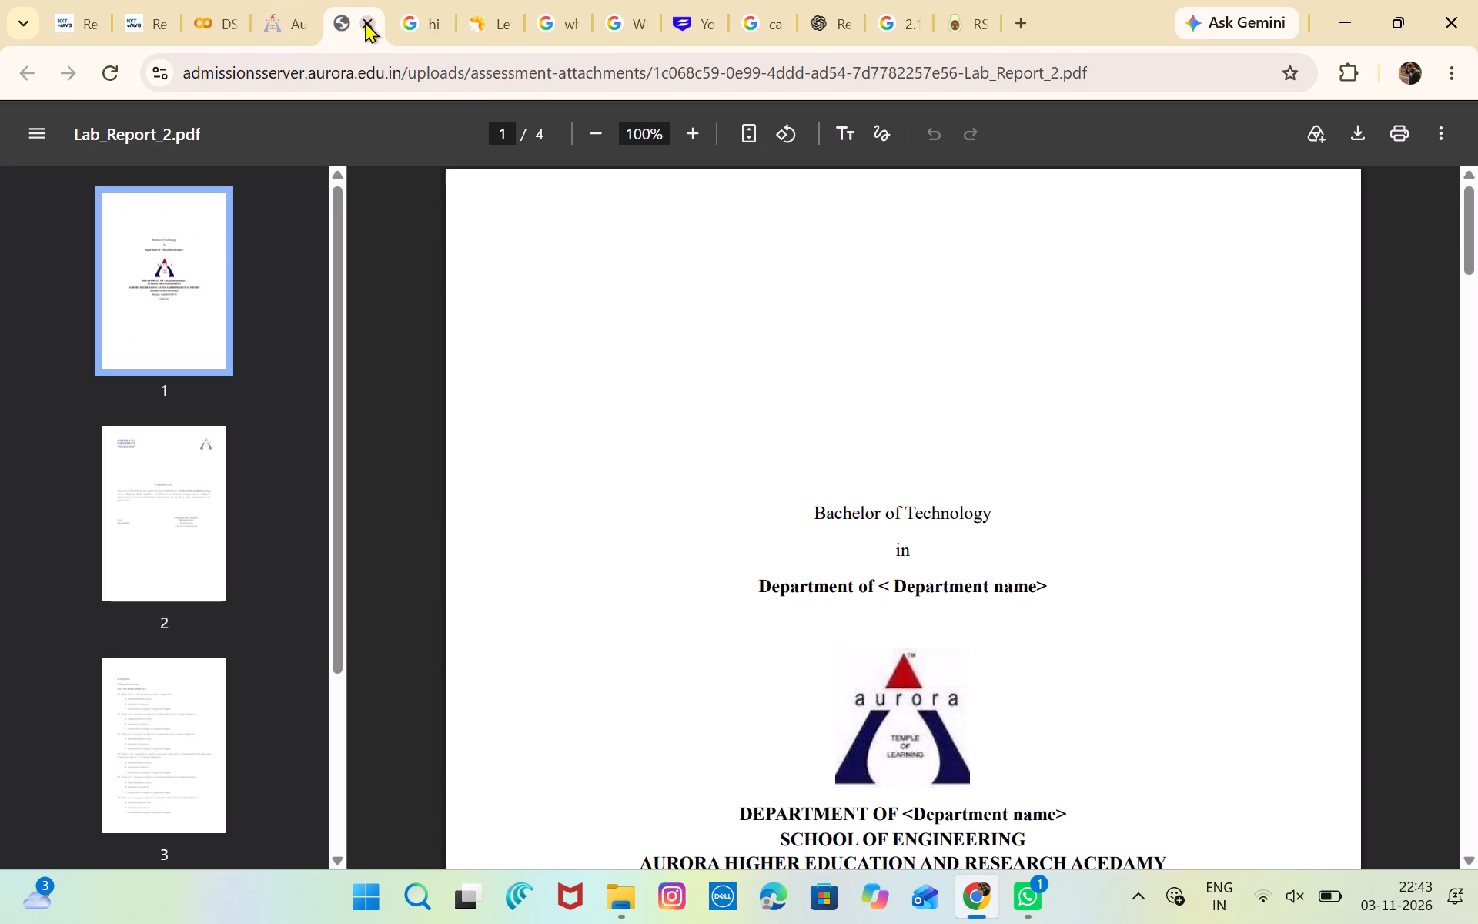
left_click(366, 23)
Resubmit Lab Report 2 for Advanced Data Structures on the Aurora assessments page with the Lab Report 2 C++ PDF.
left_click(262, 1)
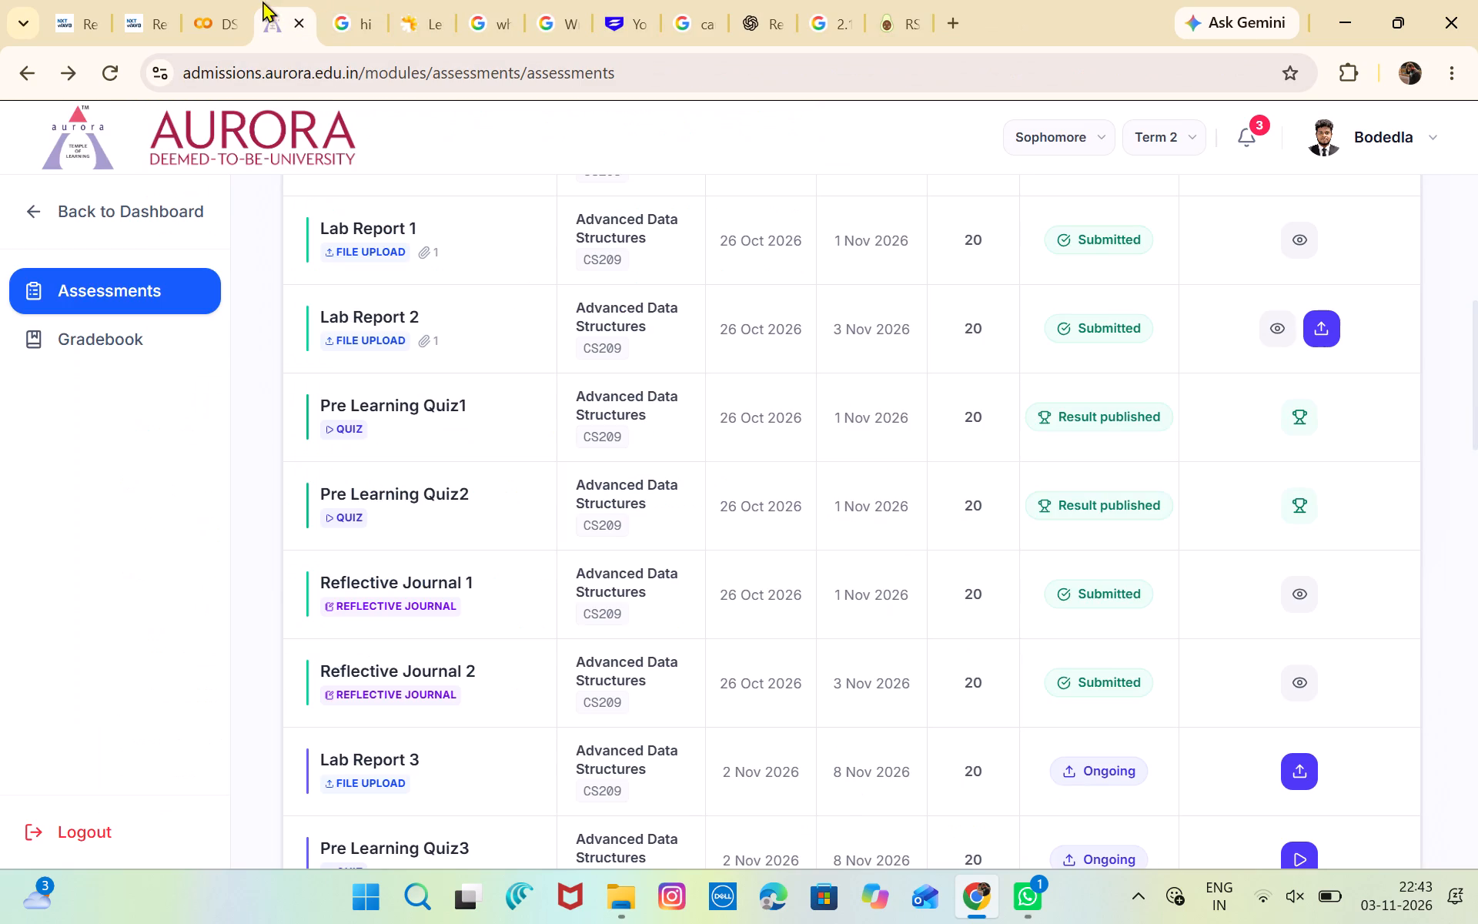
left_click(1319, 336)
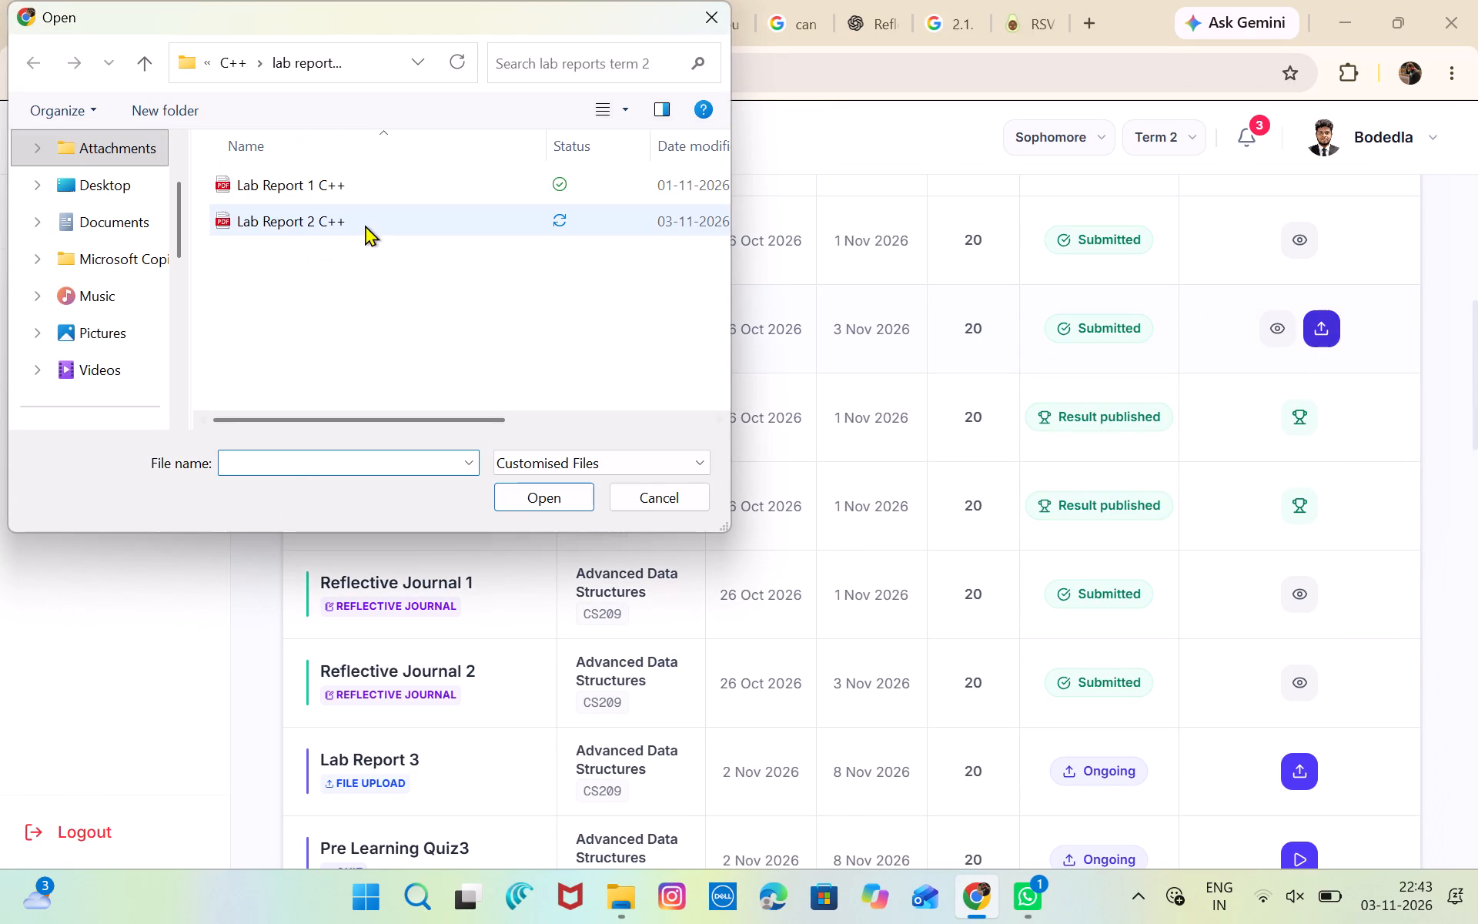
left_click(365, 223)
left_click(540, 498)
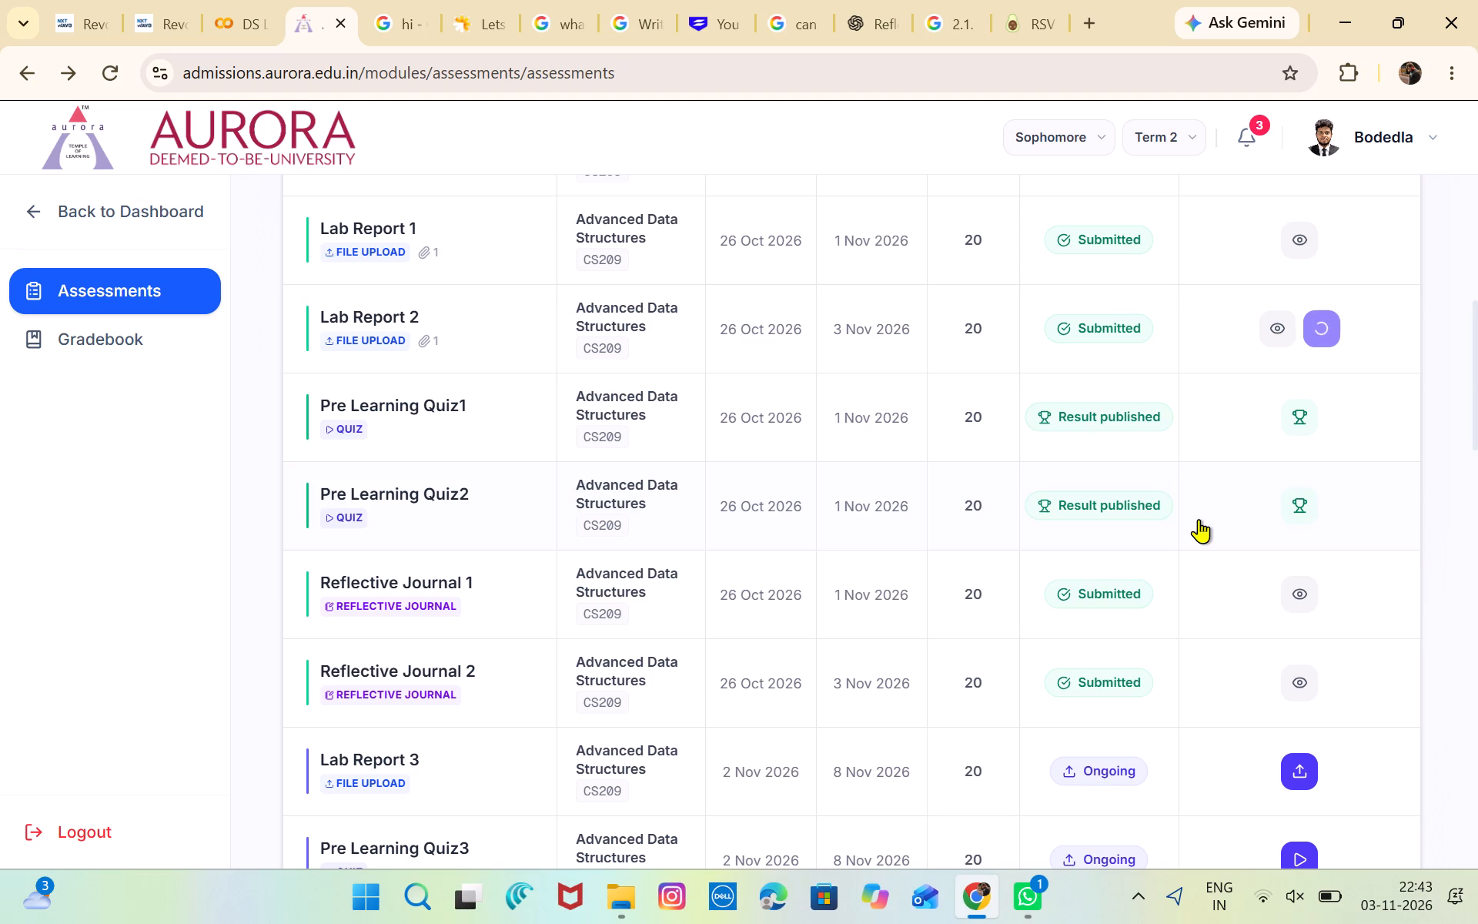
Open the submitted Lab Report 2 file, check its pages through to the last output screenshot, and close it.
left_click(1273, 313)
scroll(681, 633, "down", 2)
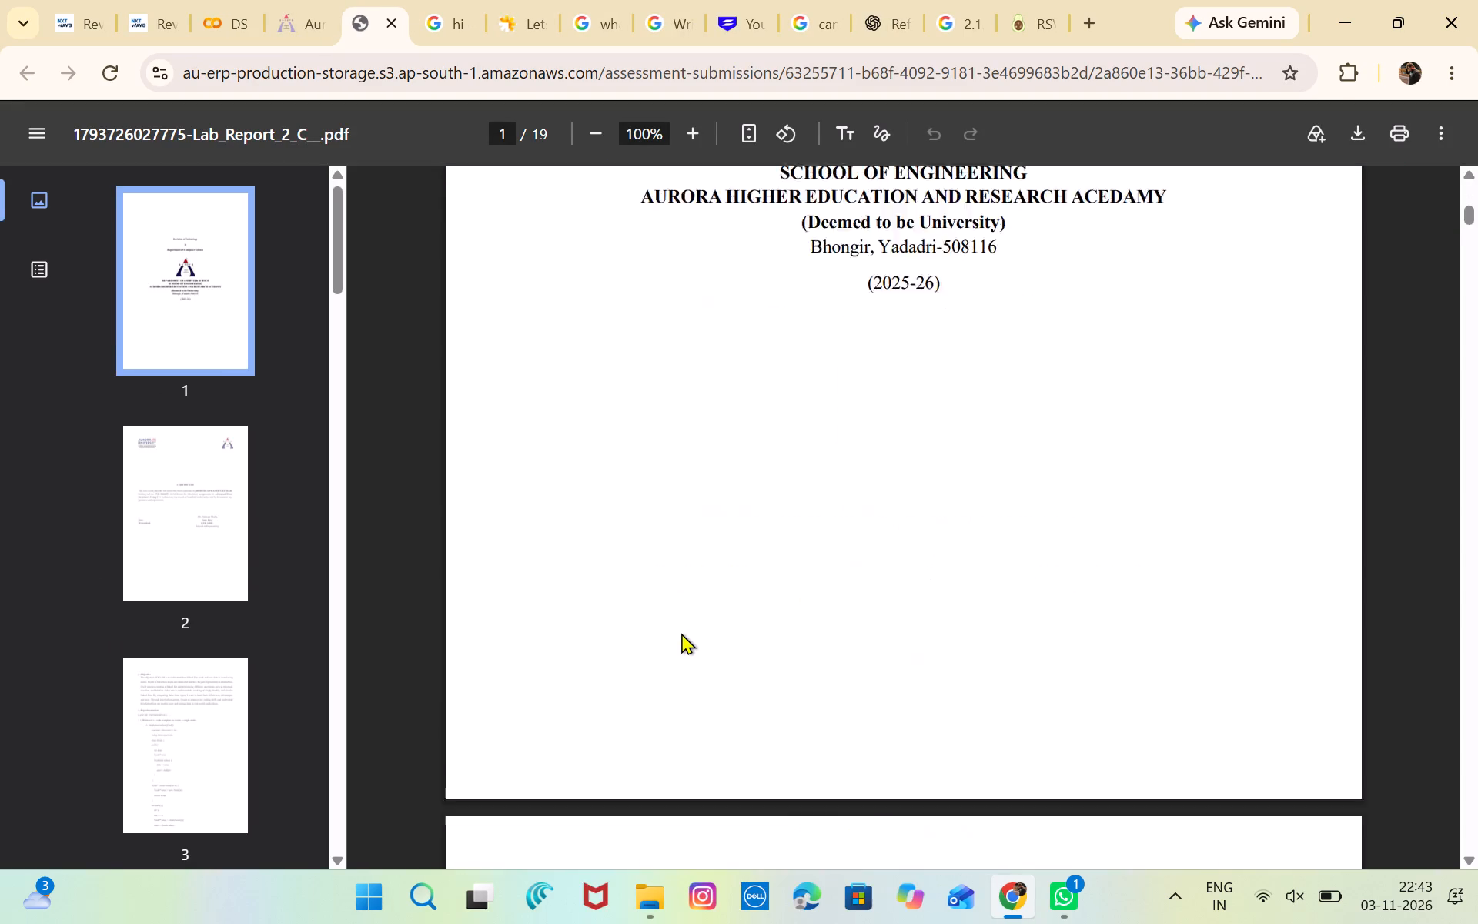
scroll(681, 633, "down", 12)
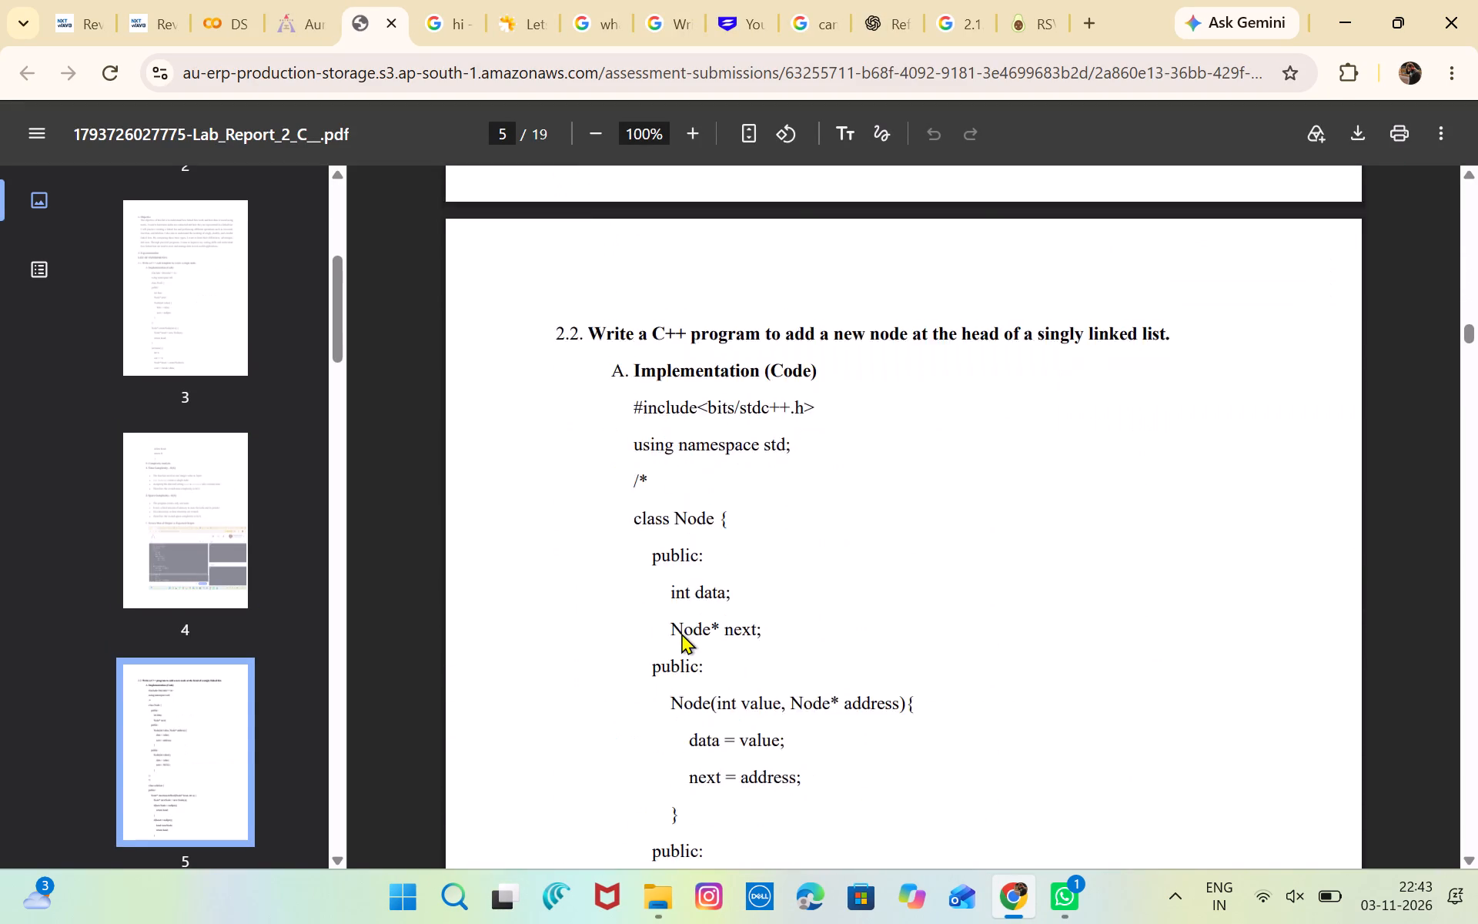
scroll(681, 633, "down", 12)
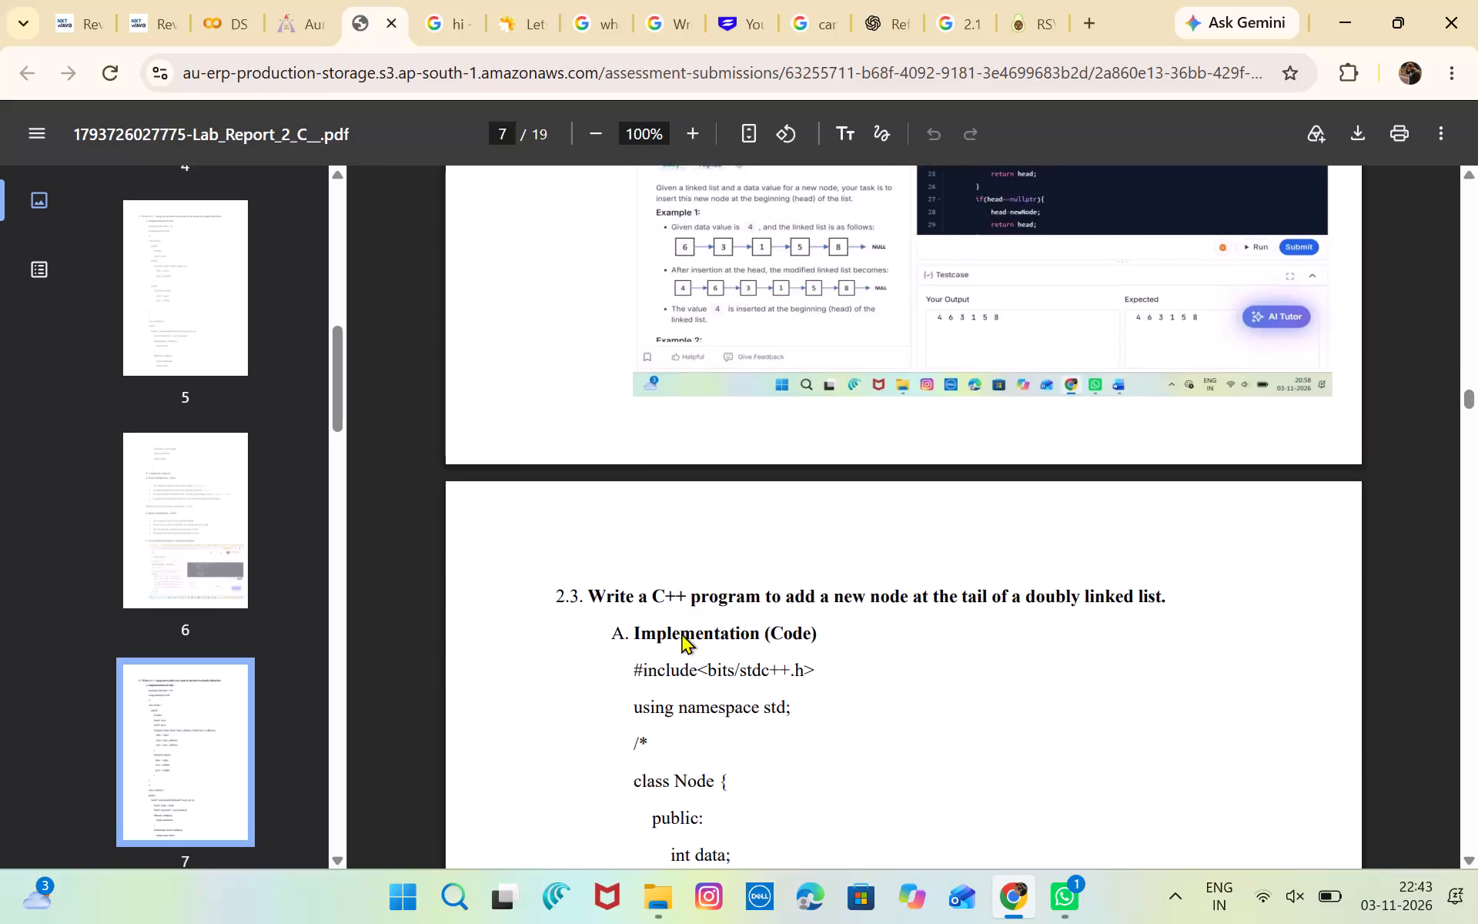
scroll(681, 633, "down", 12)
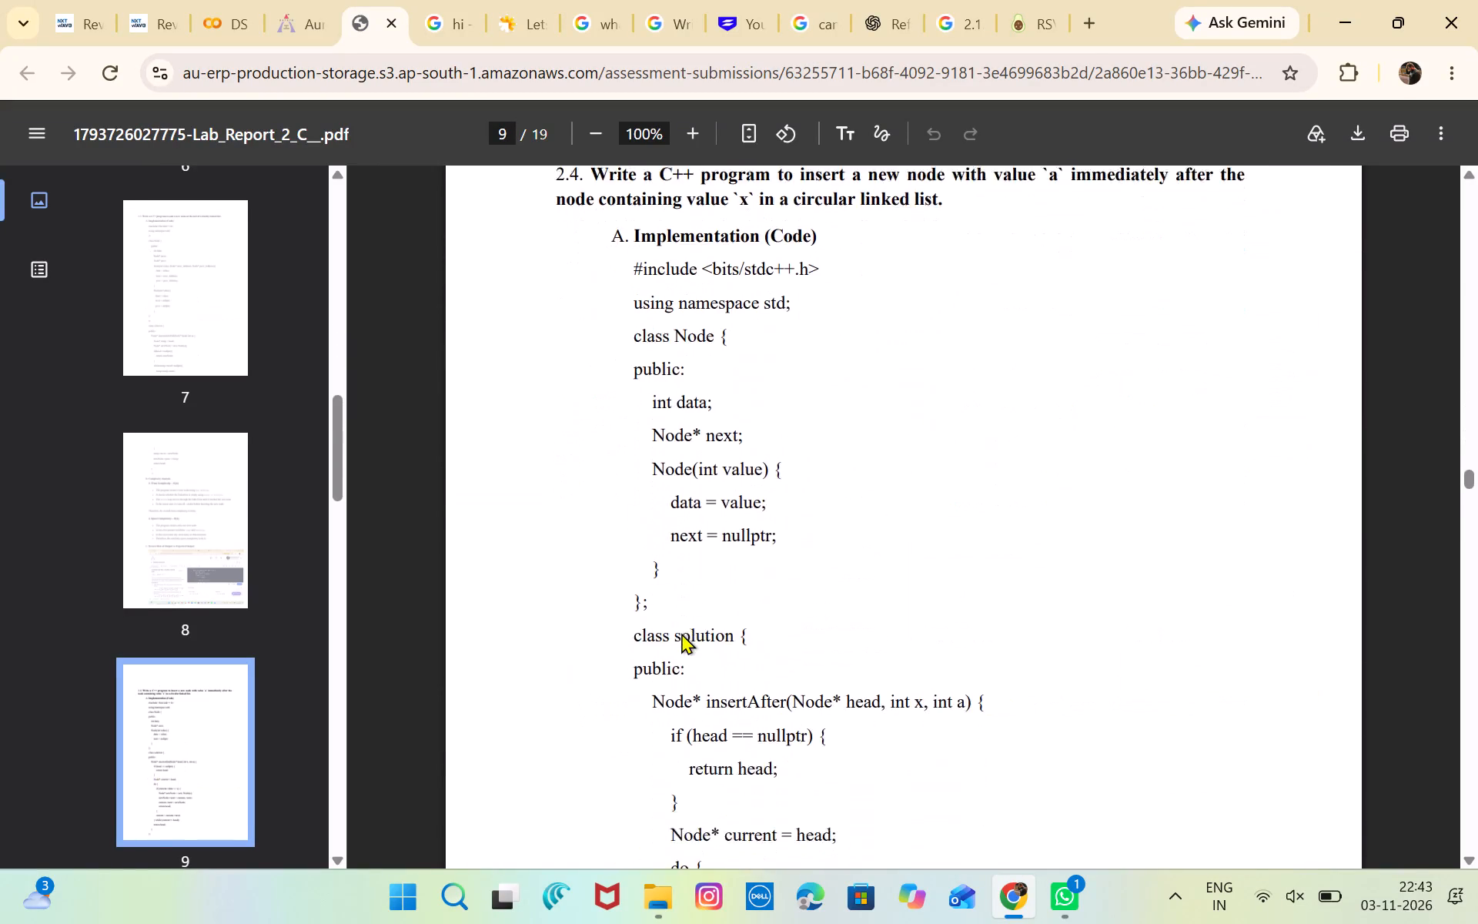
scroll(681, 633, "down", 12)
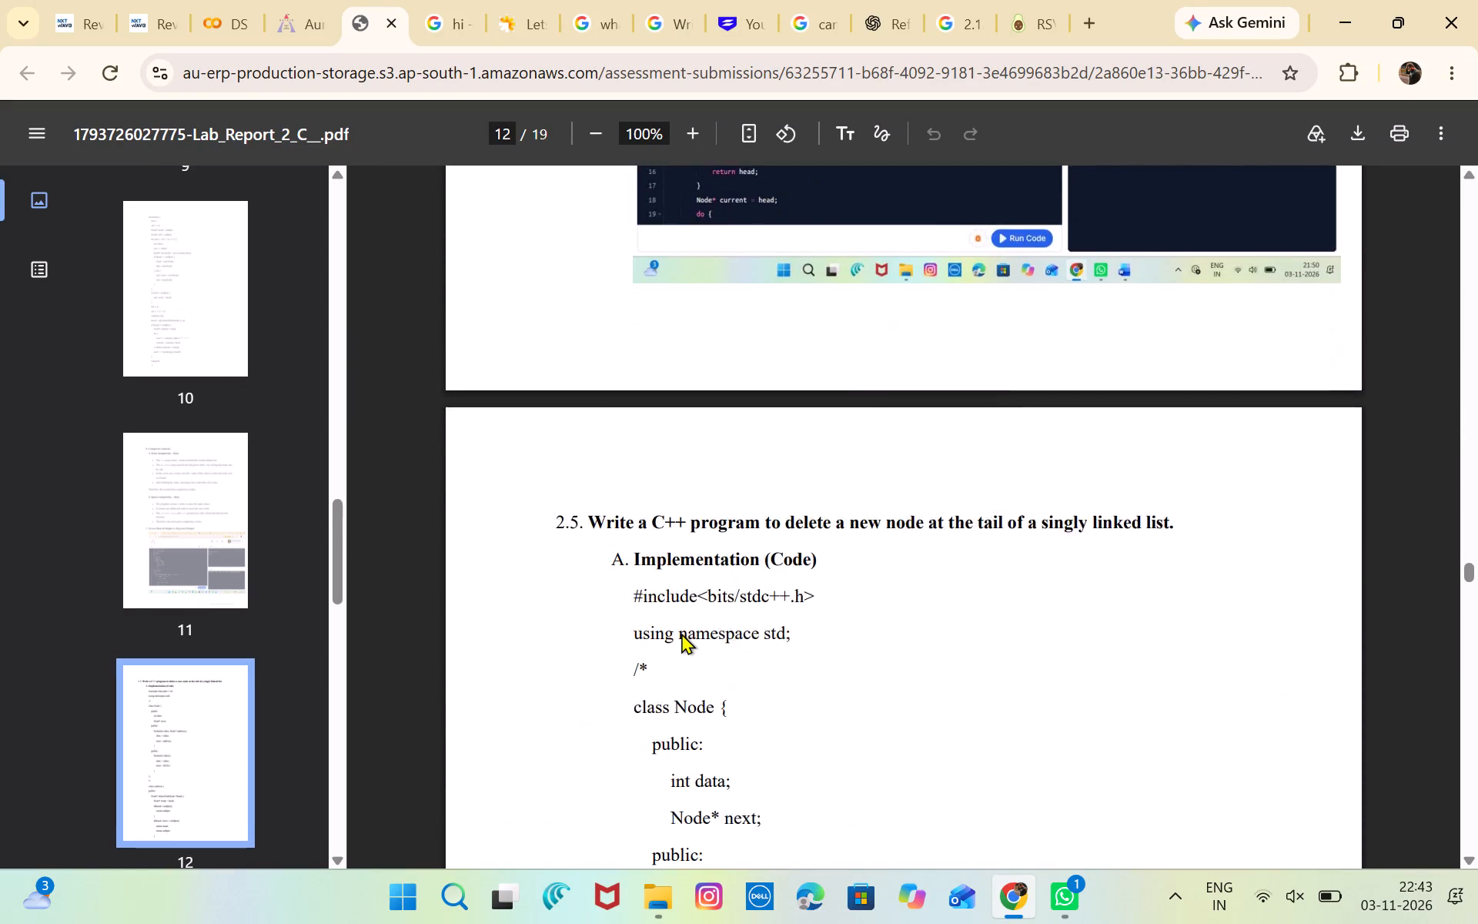
scroll(681, 633, "down", 11)
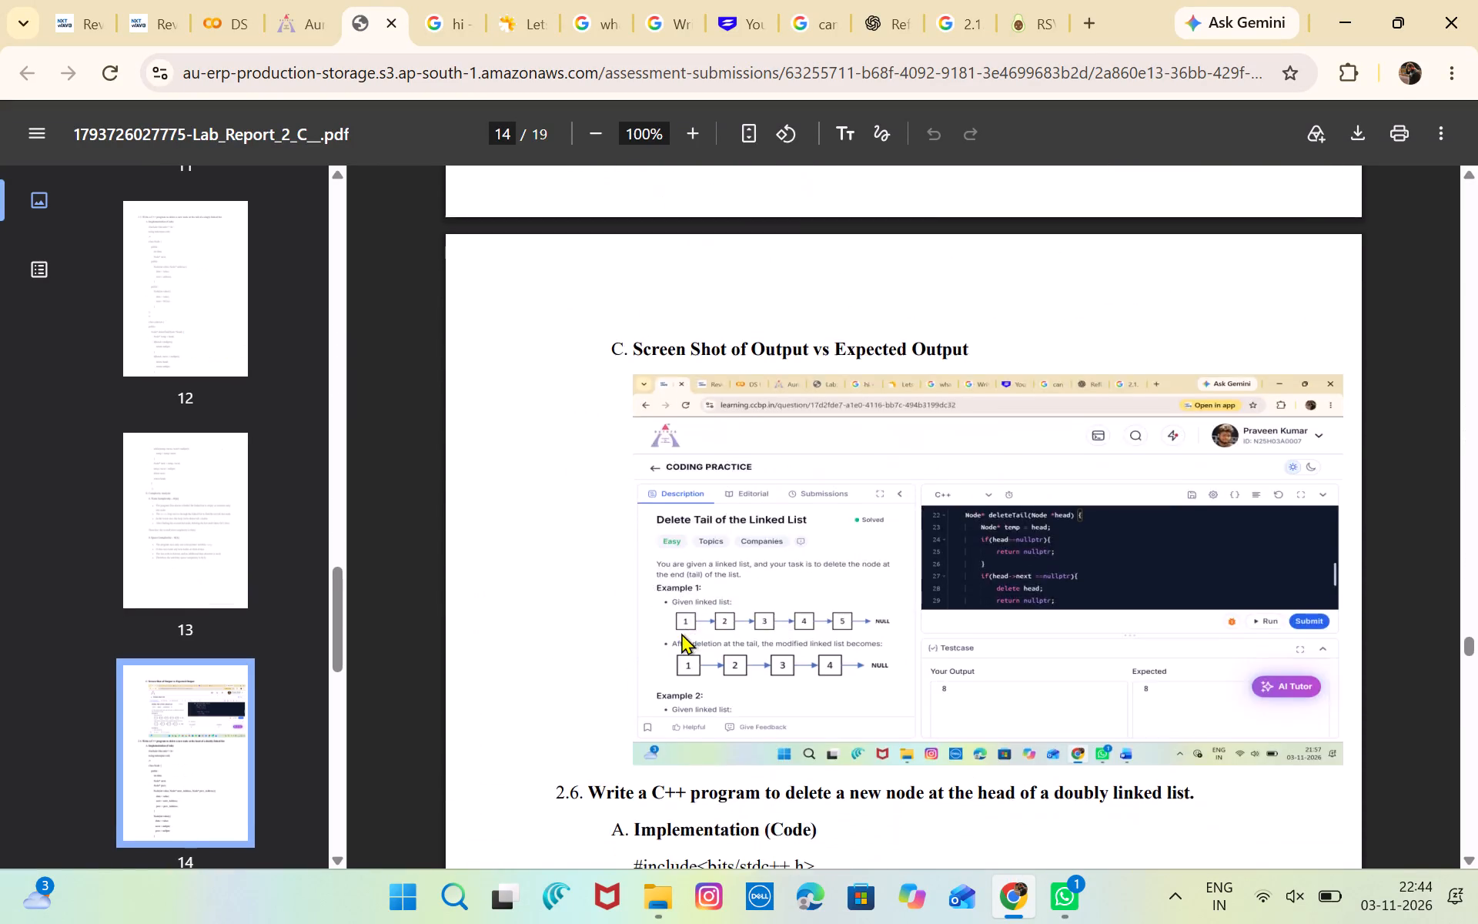
scroll(681, 633, "down", 11)
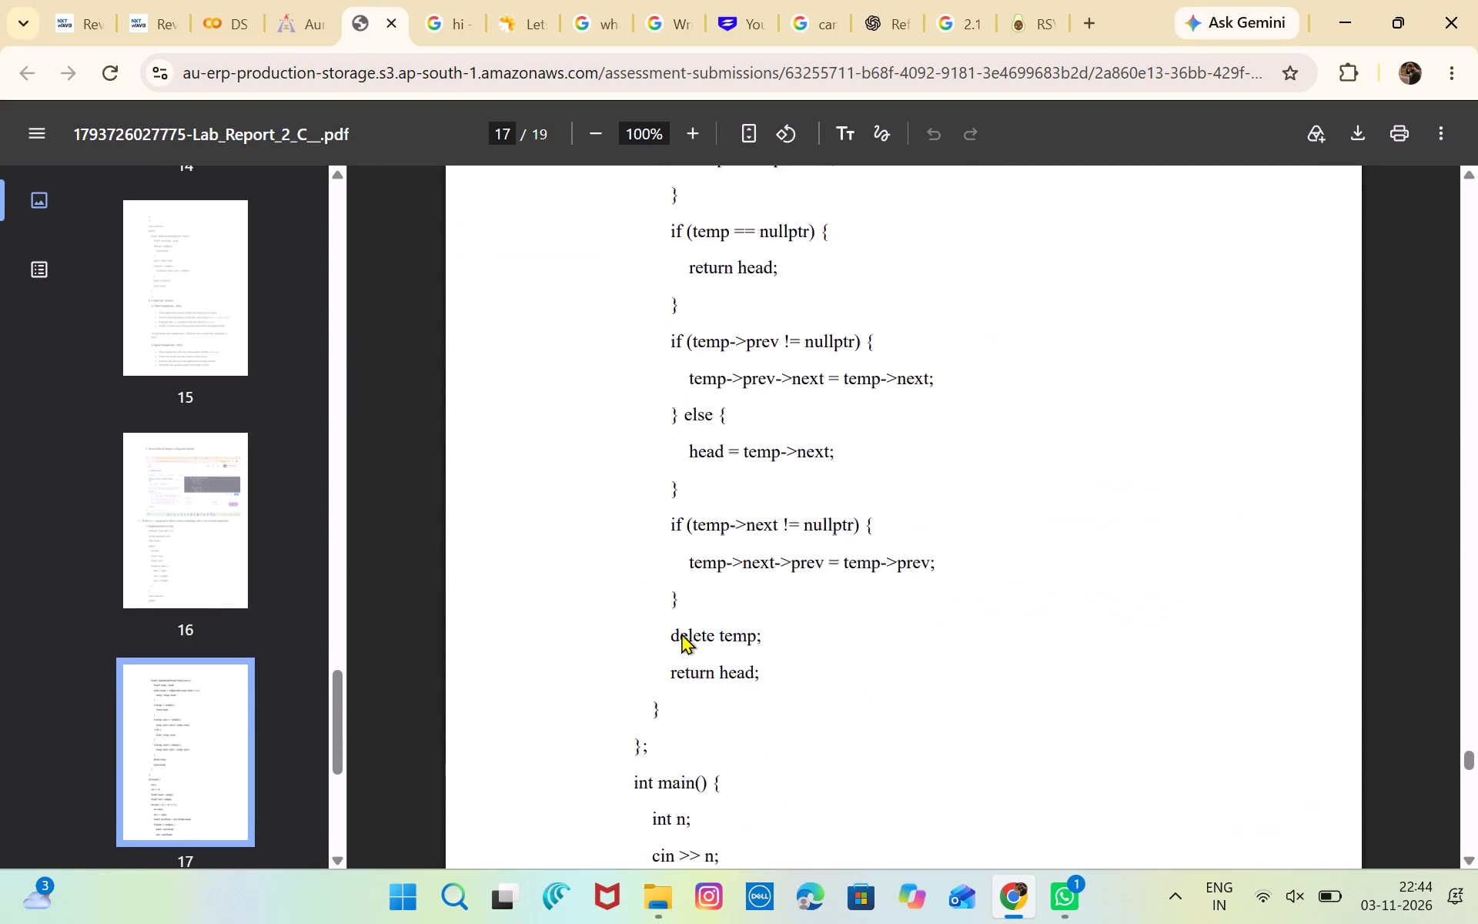
scroll(681, 633, "down", 8)
scroll(681, 633, "up", 5)
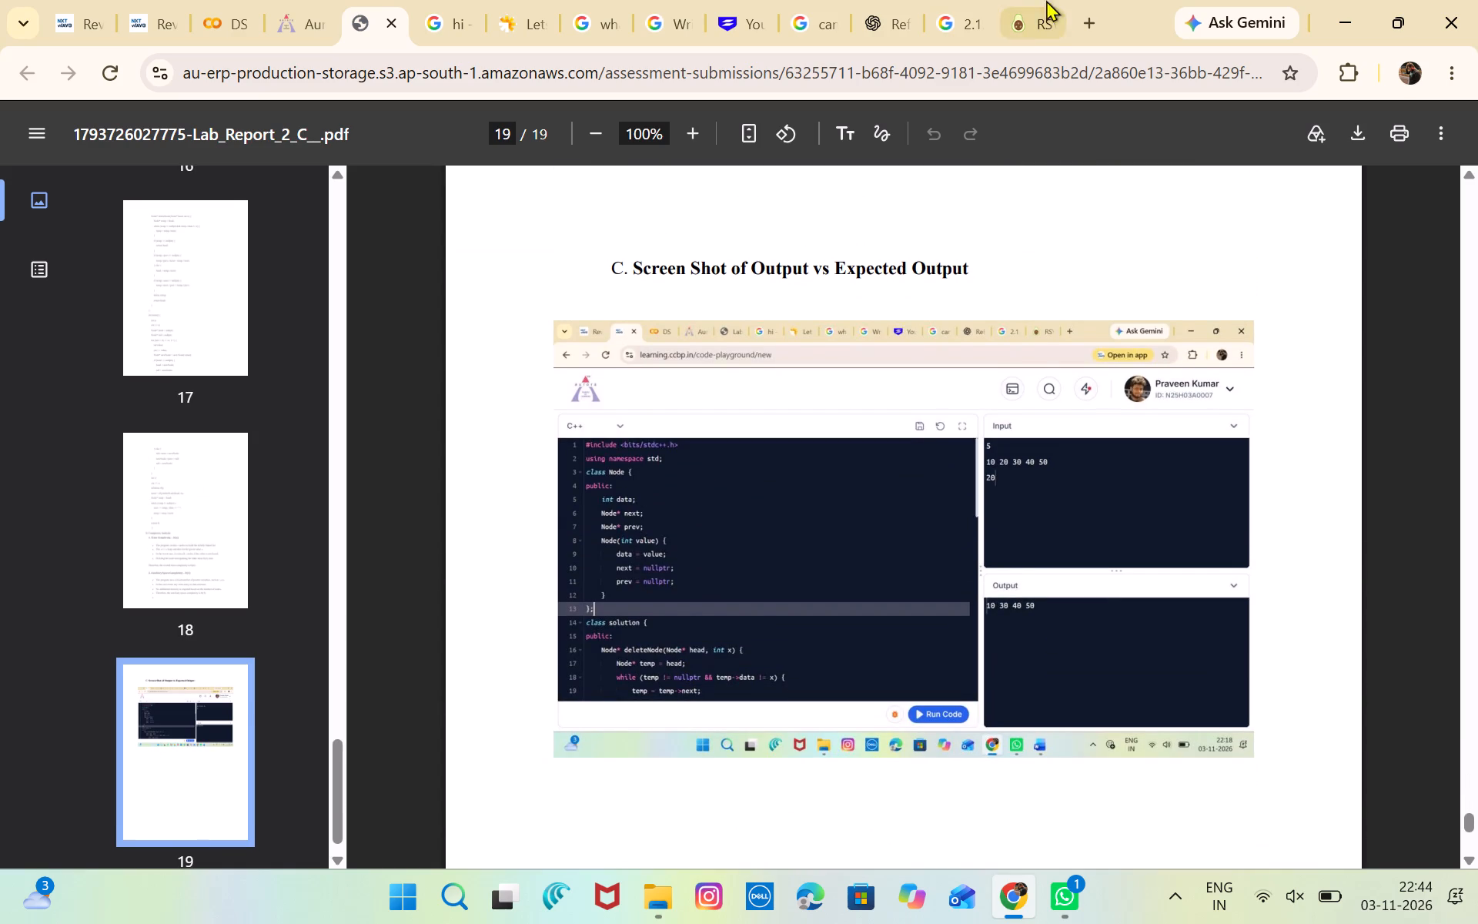
left_click(389, 26)
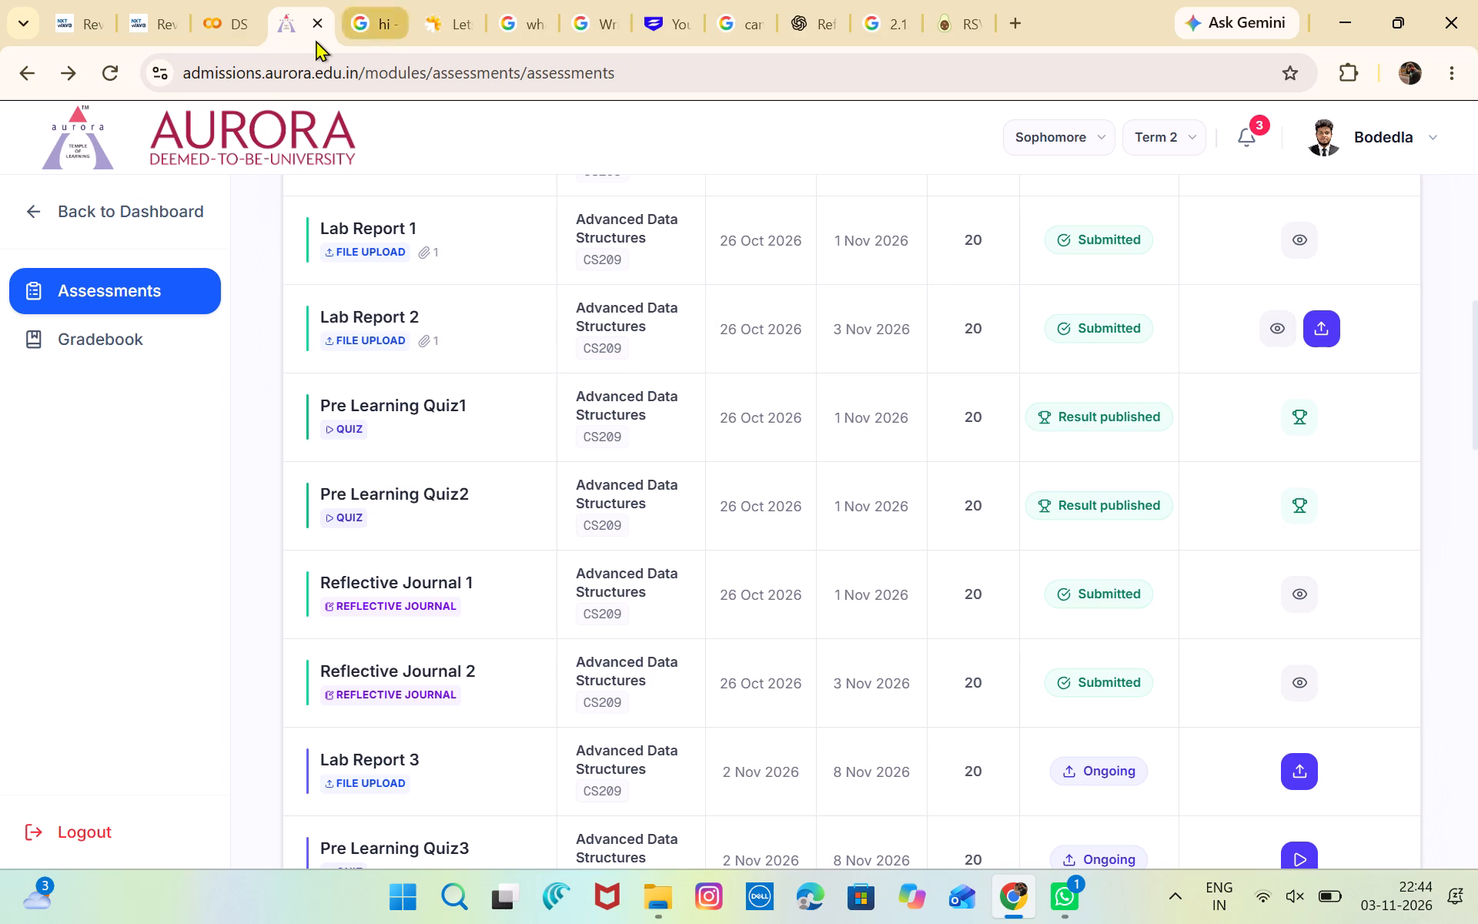
Go back from the Advanced Data Structures assessments to the overview of all courses and look over the course cards.
scroll(276, 386, "up", 5)
left_click(98, 204)
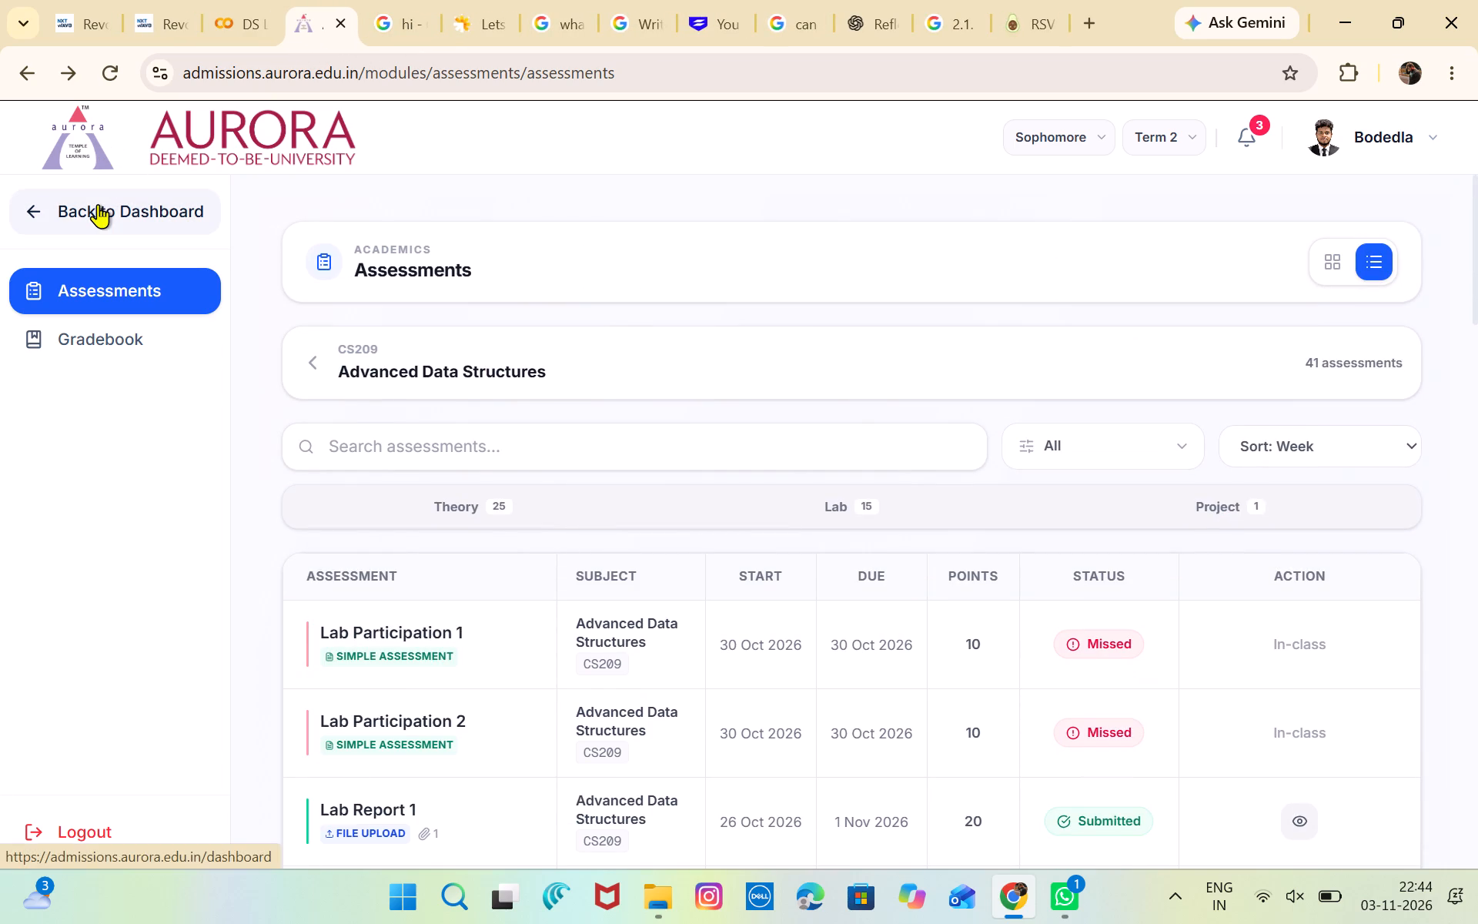
left_click(396, 616)
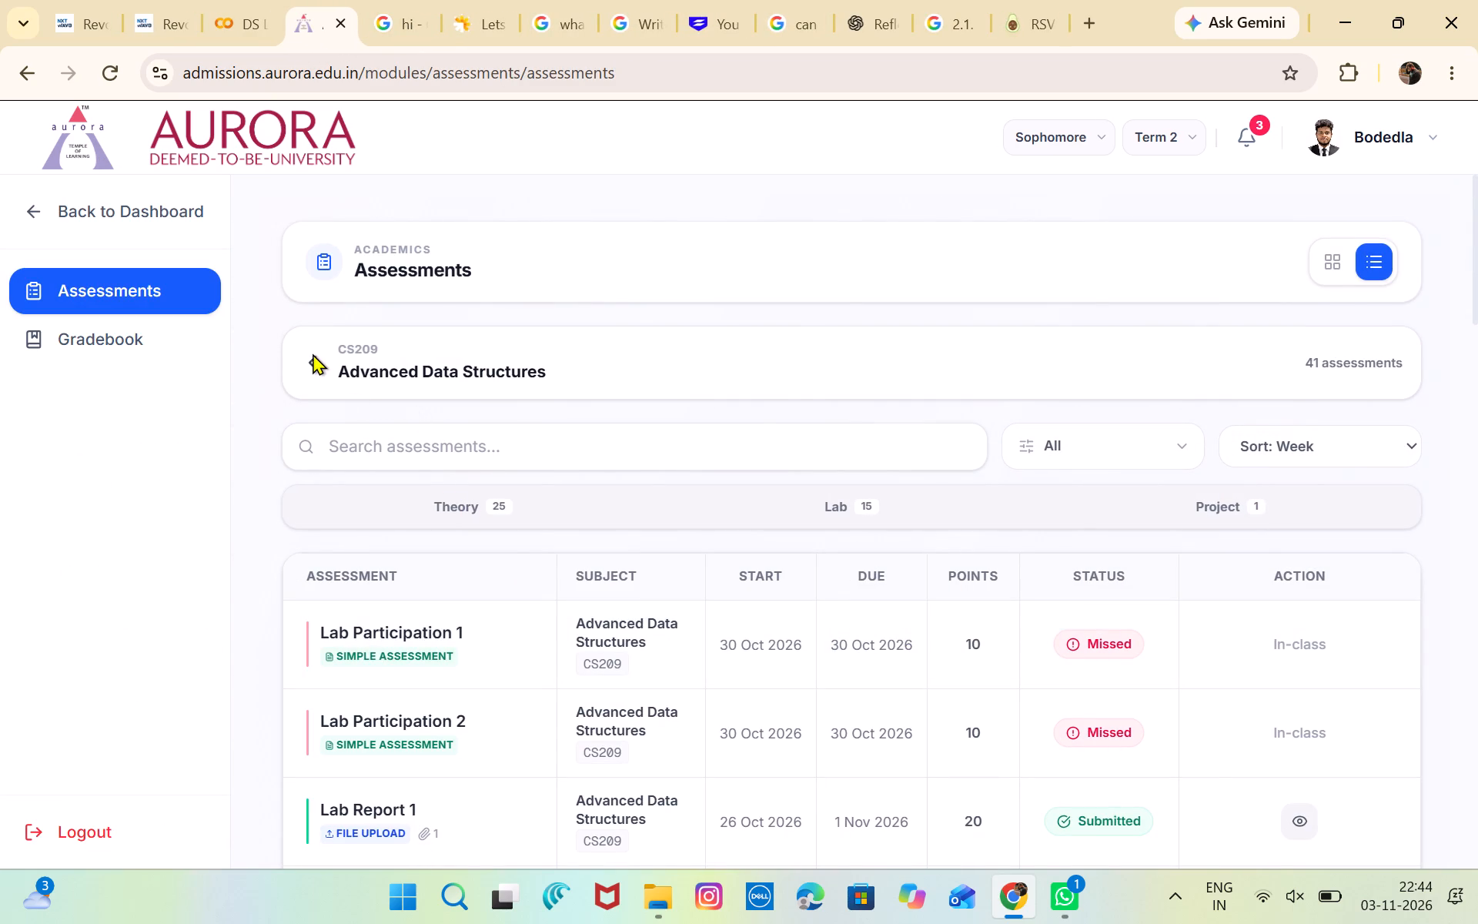
left_click(313, 360)
scroll(677, 475, "down", 1)
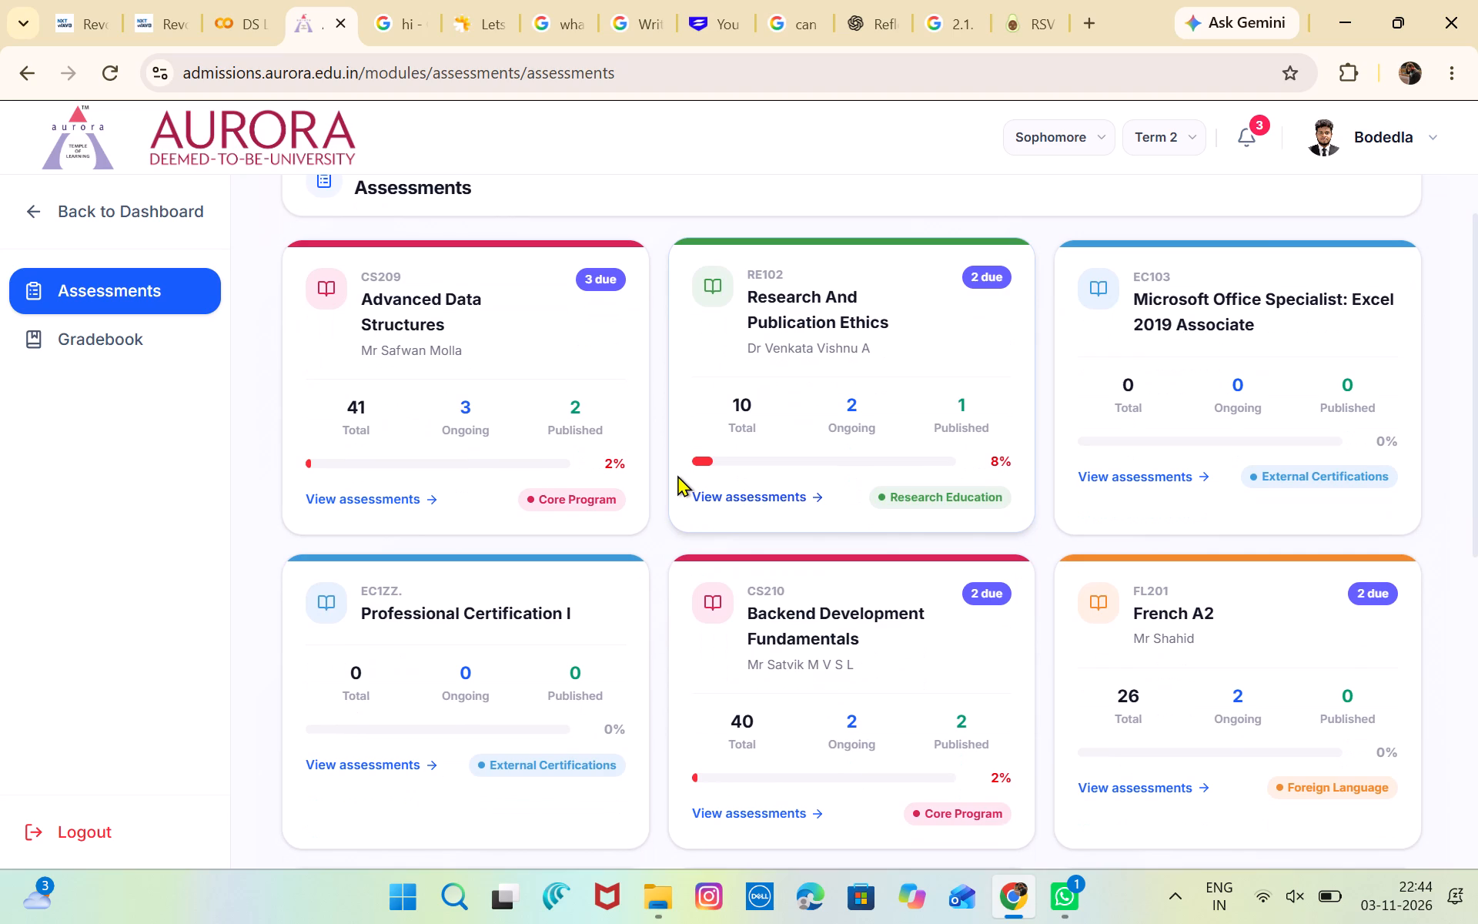
scroll(677, 475, "down", 1)
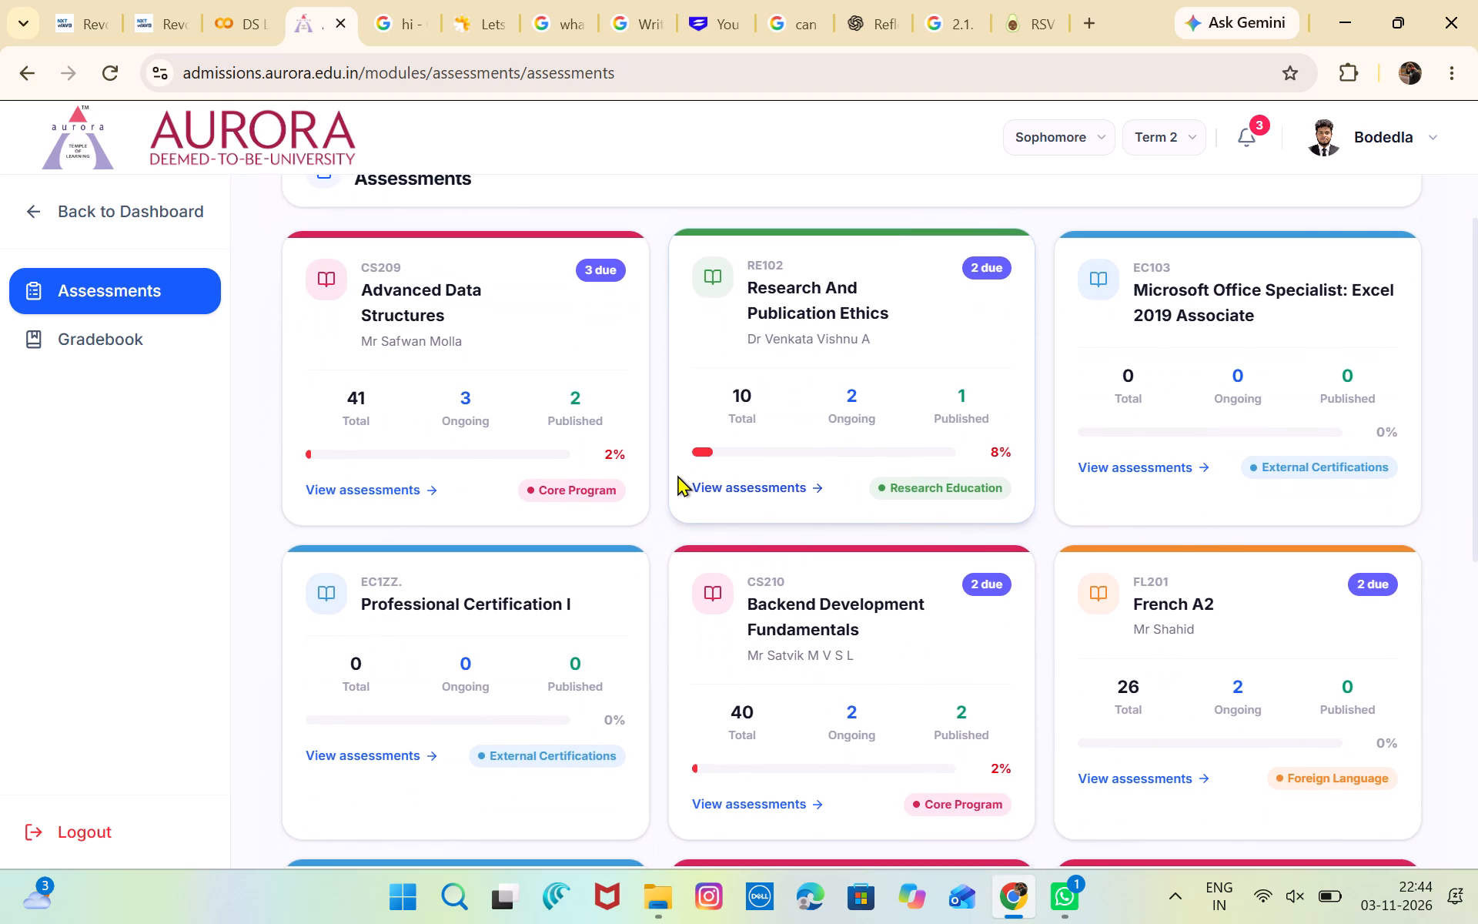
Open the Linear Algebra Essentials assessments from the course overview and look over the list down to the reflective journals.
scroll(677, 475, "down", 2)
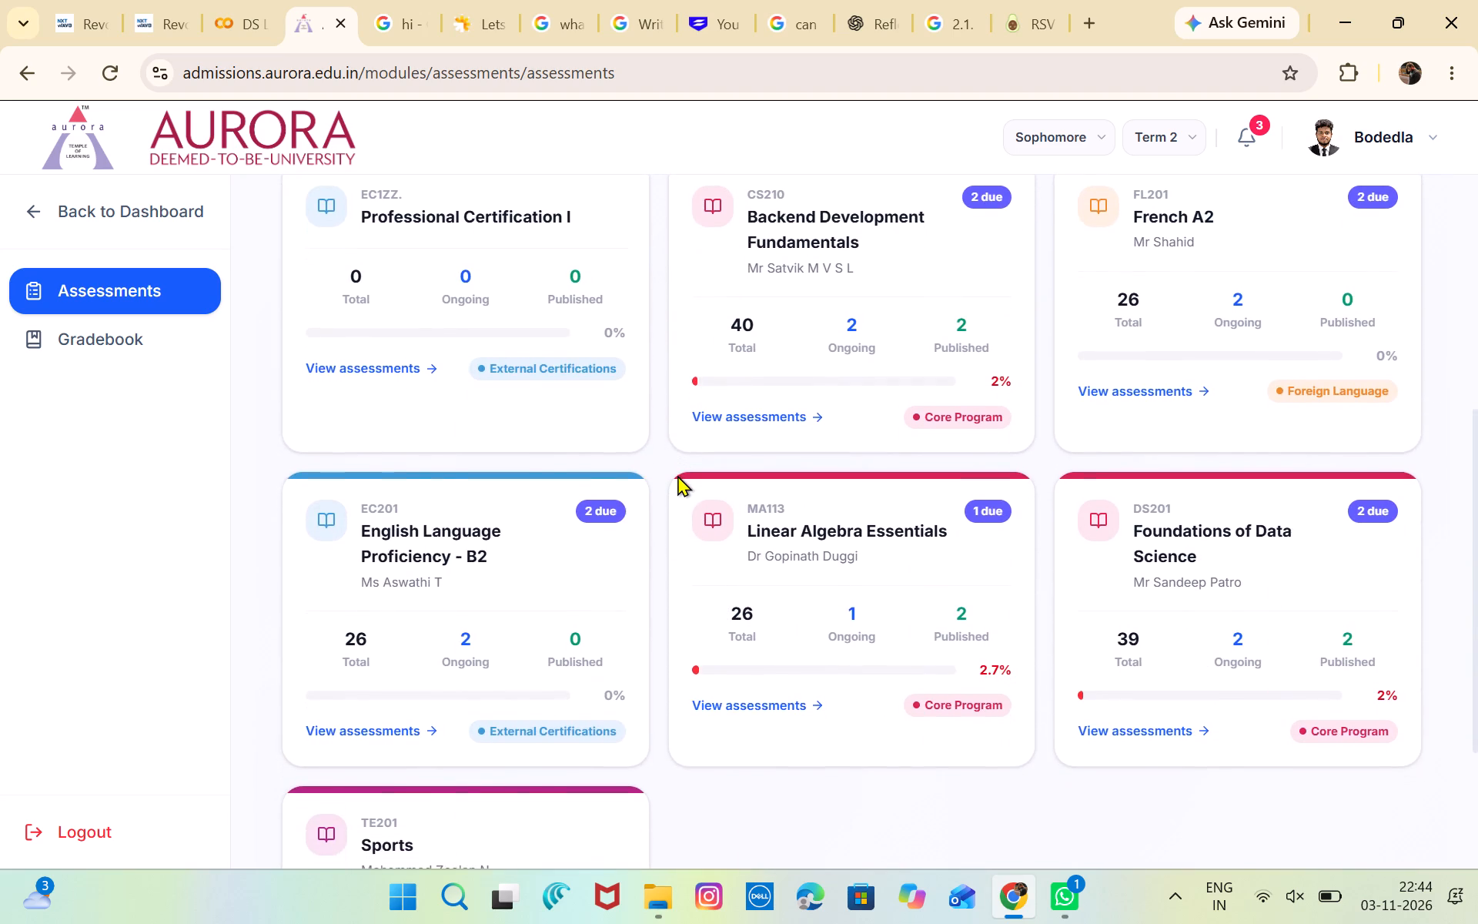
scroll(677, 475, "down", 2)
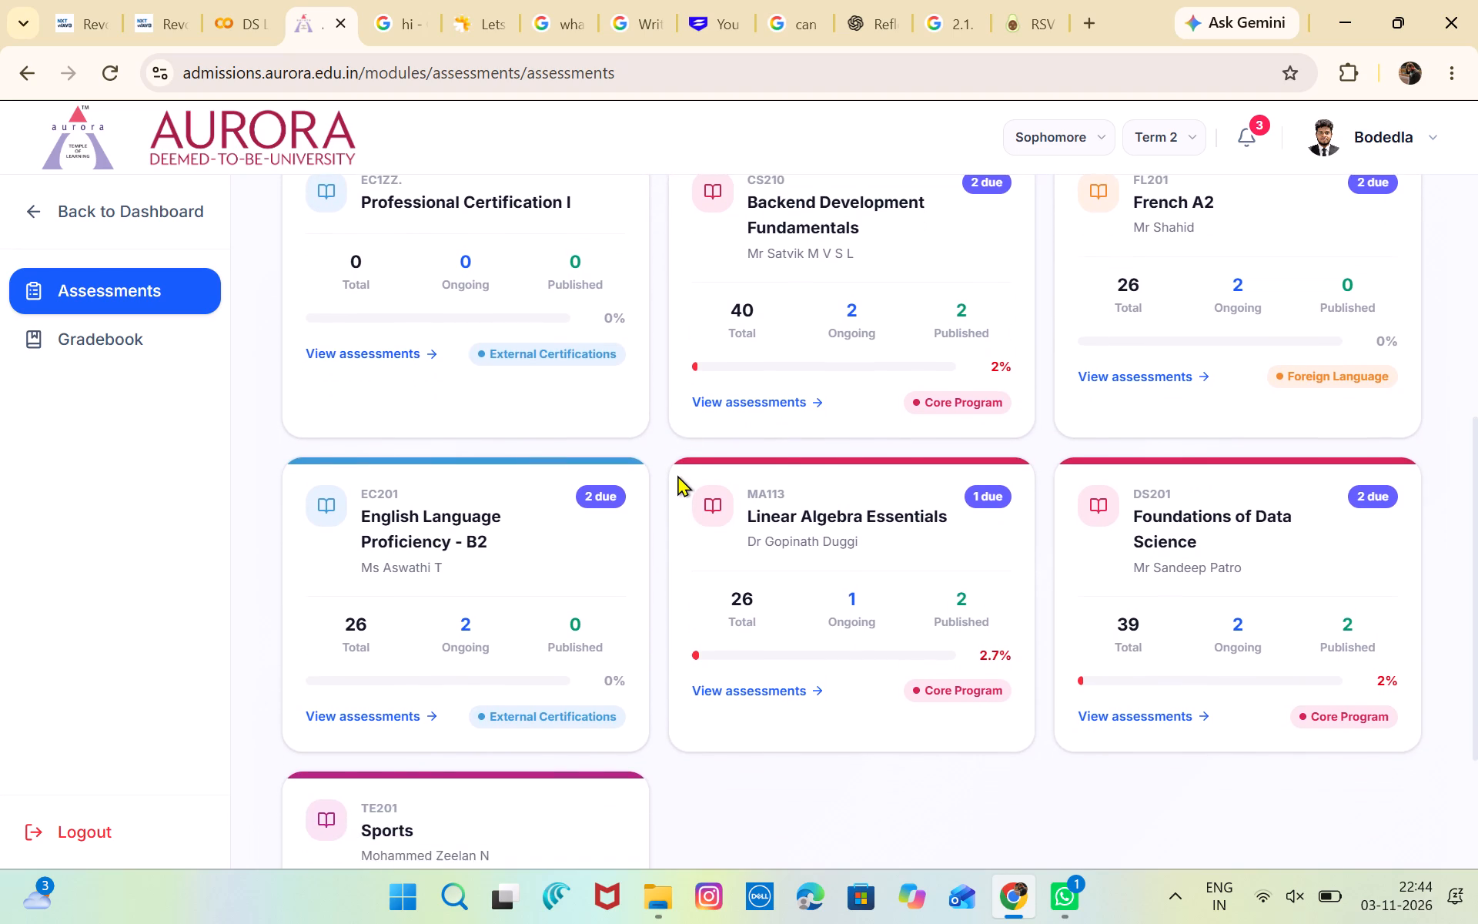
scroll(677, 475, "down", 2)
left_click(798, 425)
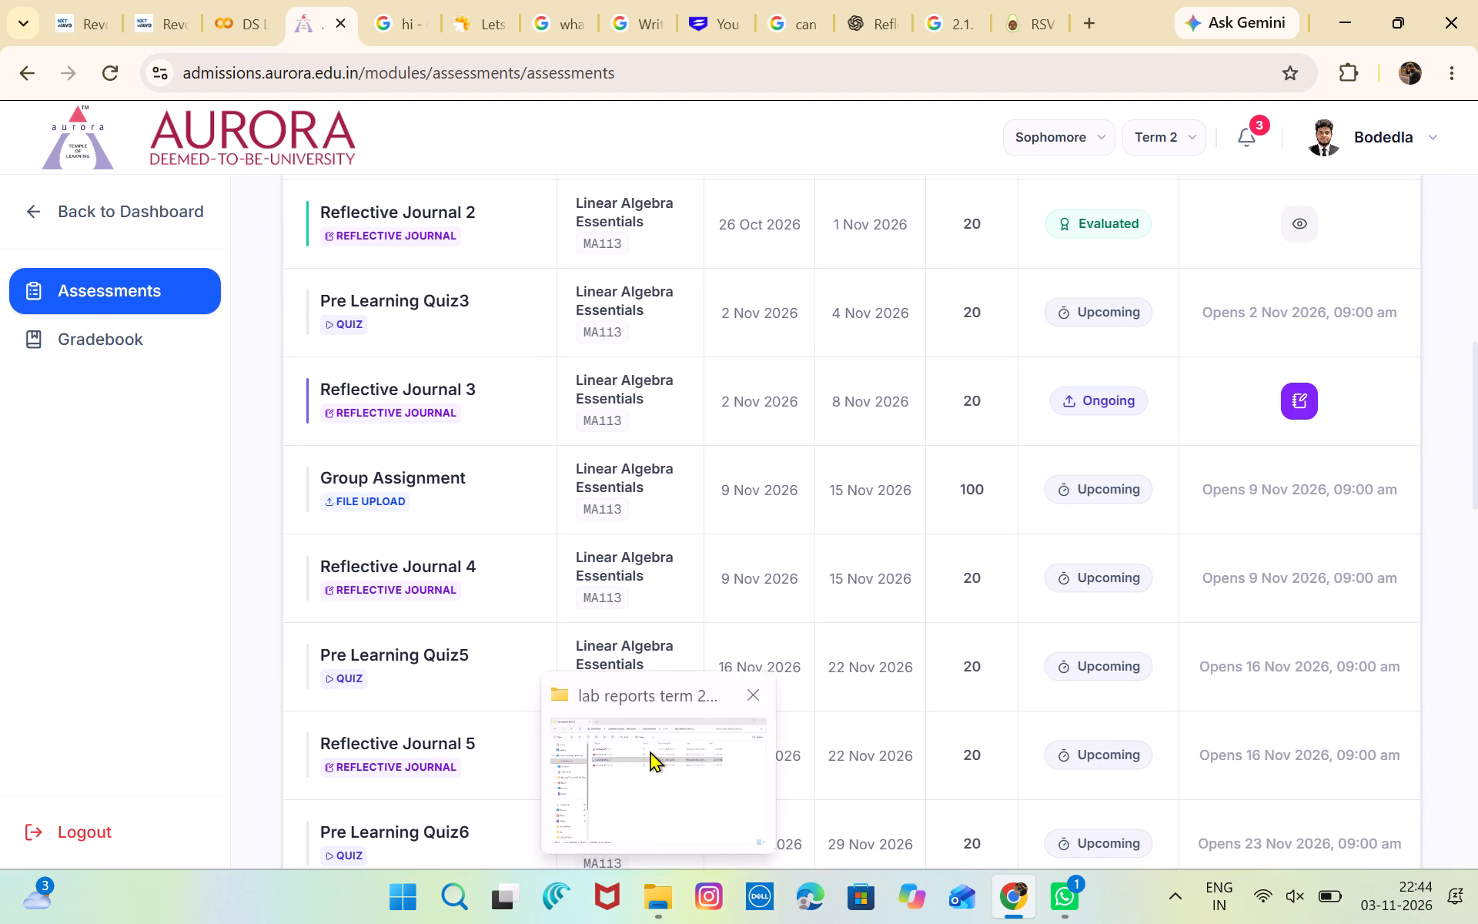
Switch to the File Explorer window with the lab reports term 2 folder.
left_click(650, 751)
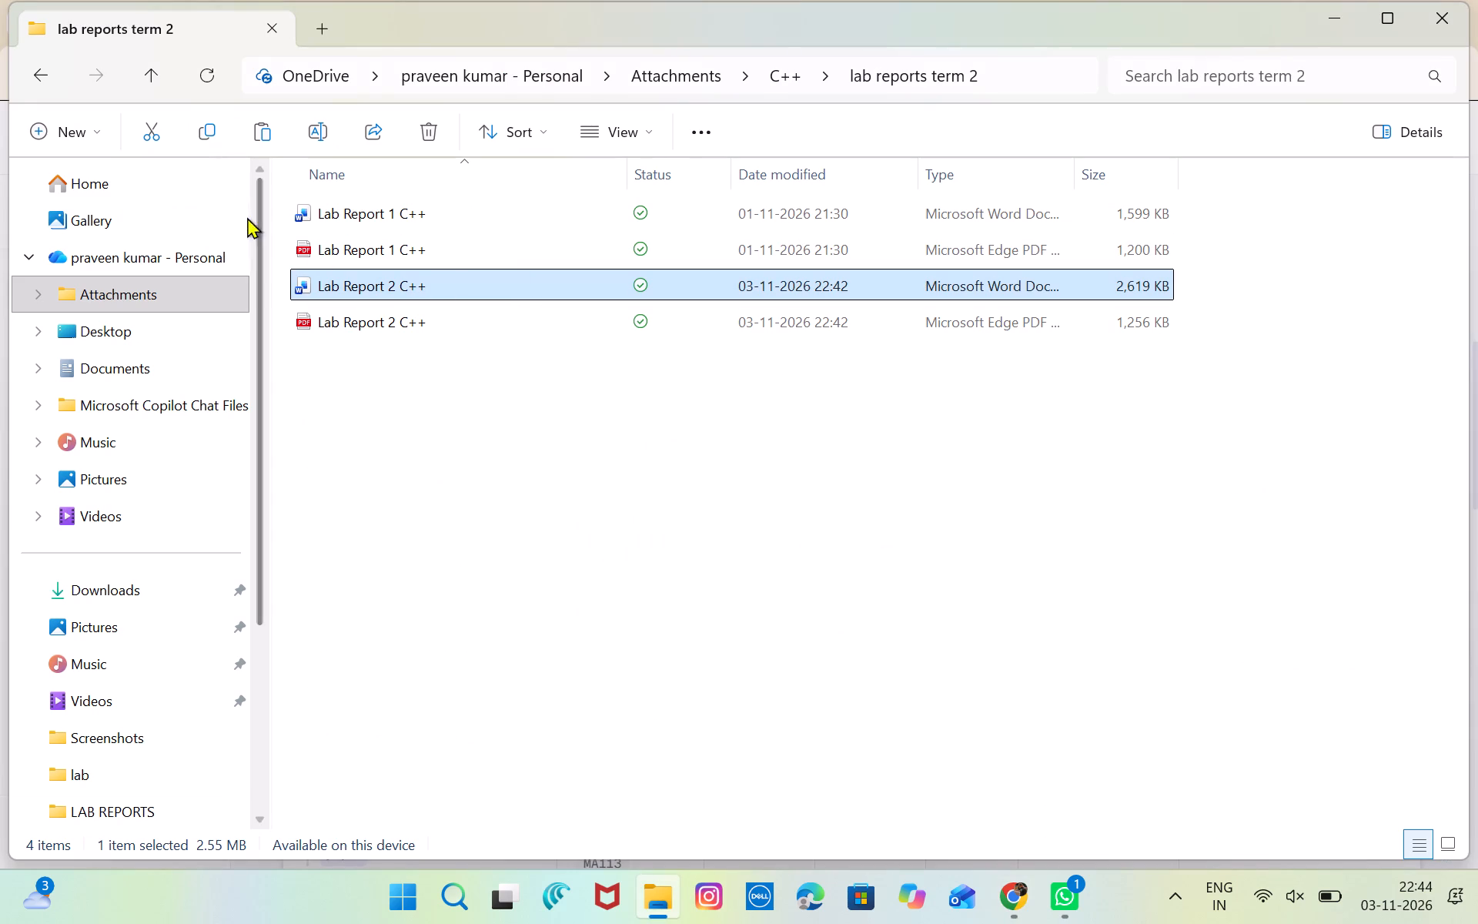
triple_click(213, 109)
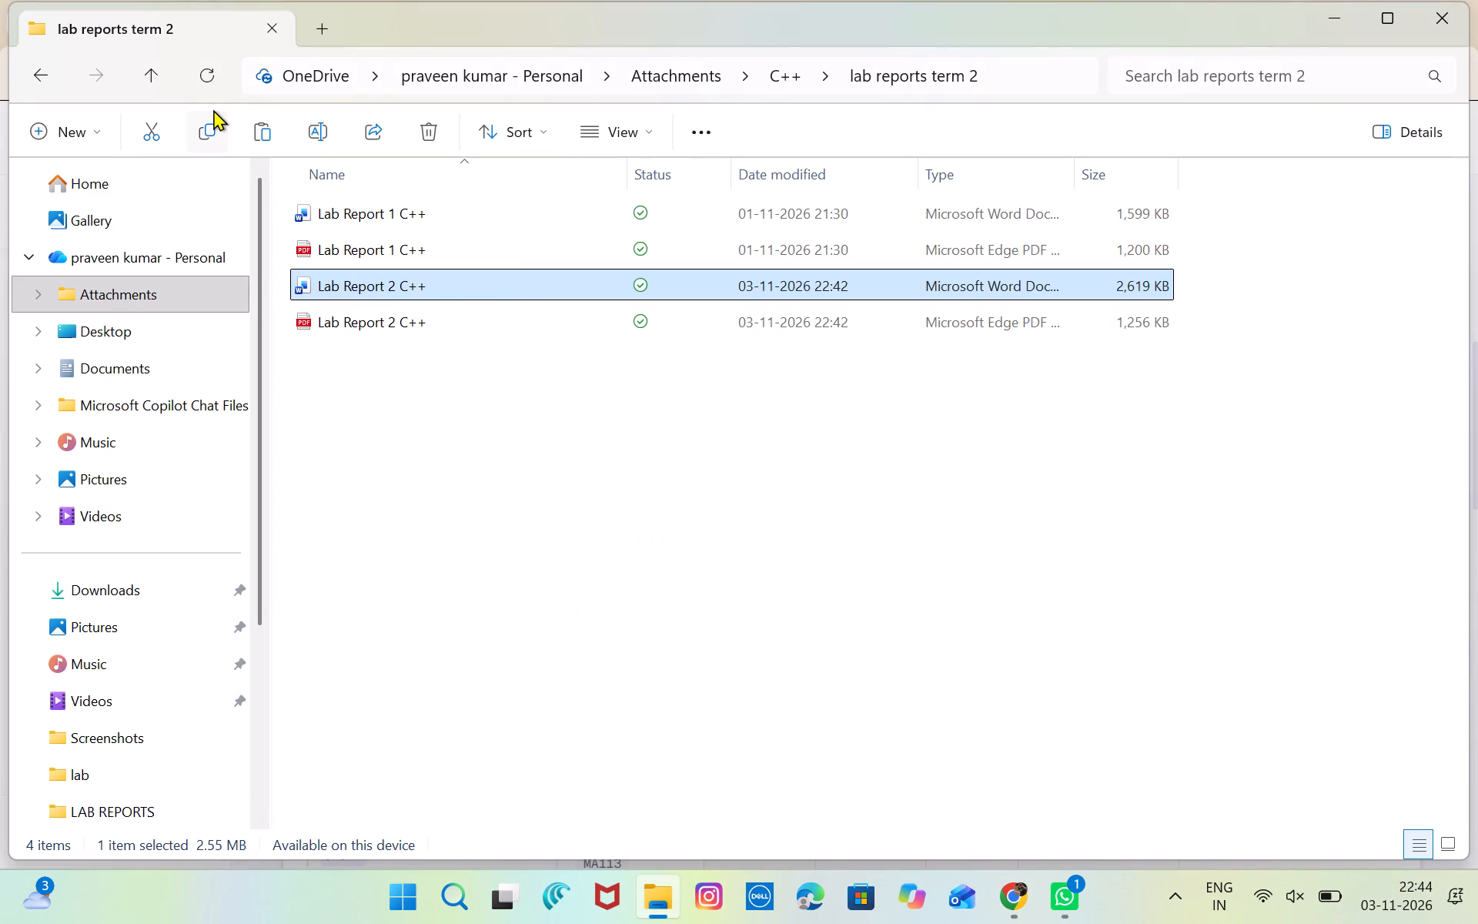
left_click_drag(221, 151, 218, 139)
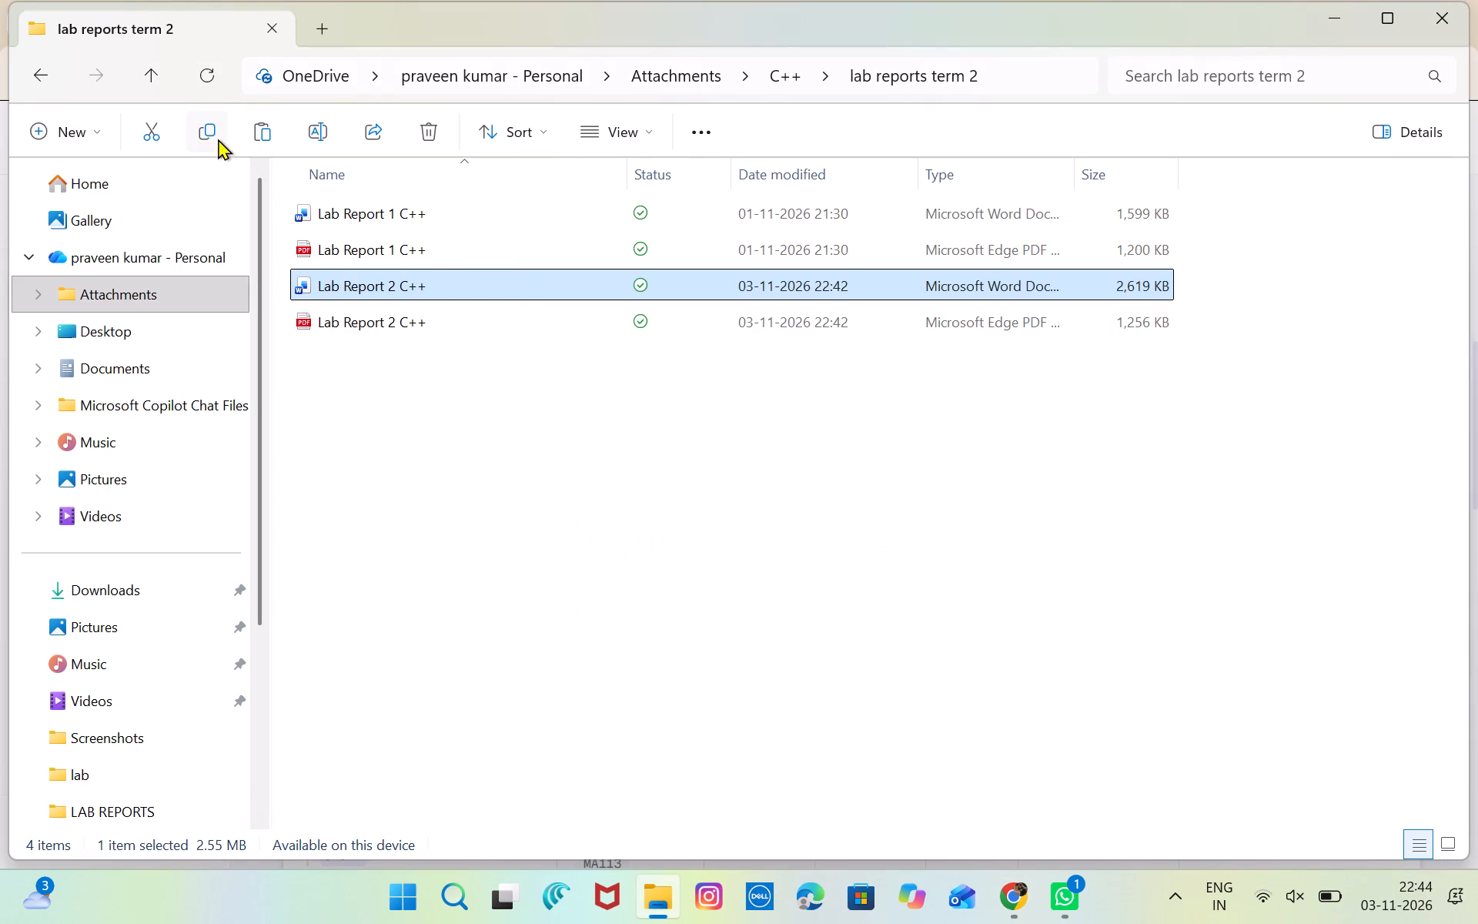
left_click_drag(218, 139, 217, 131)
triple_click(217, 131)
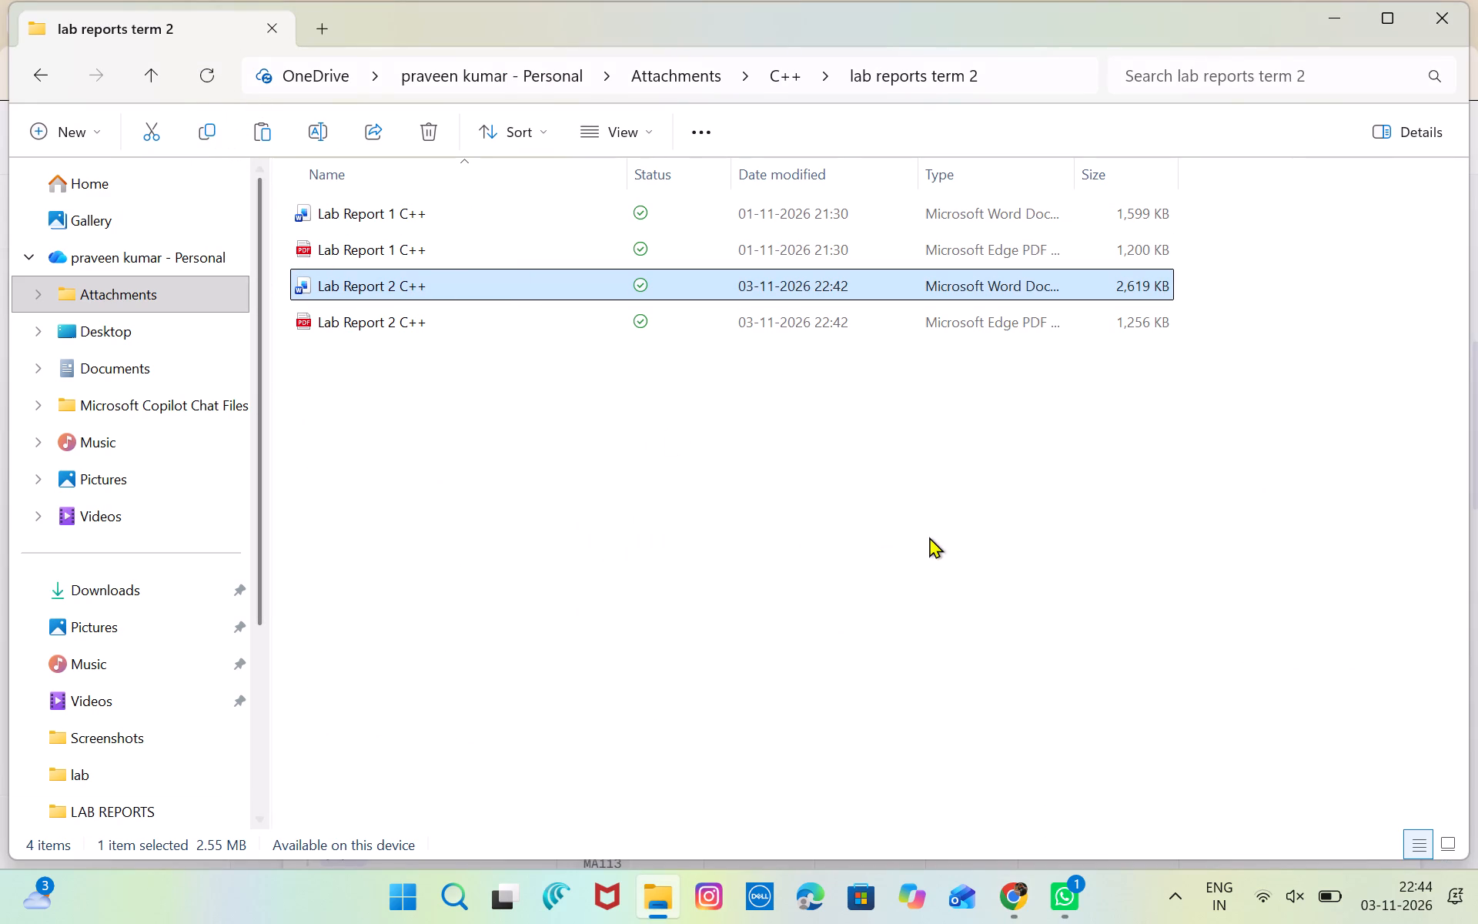
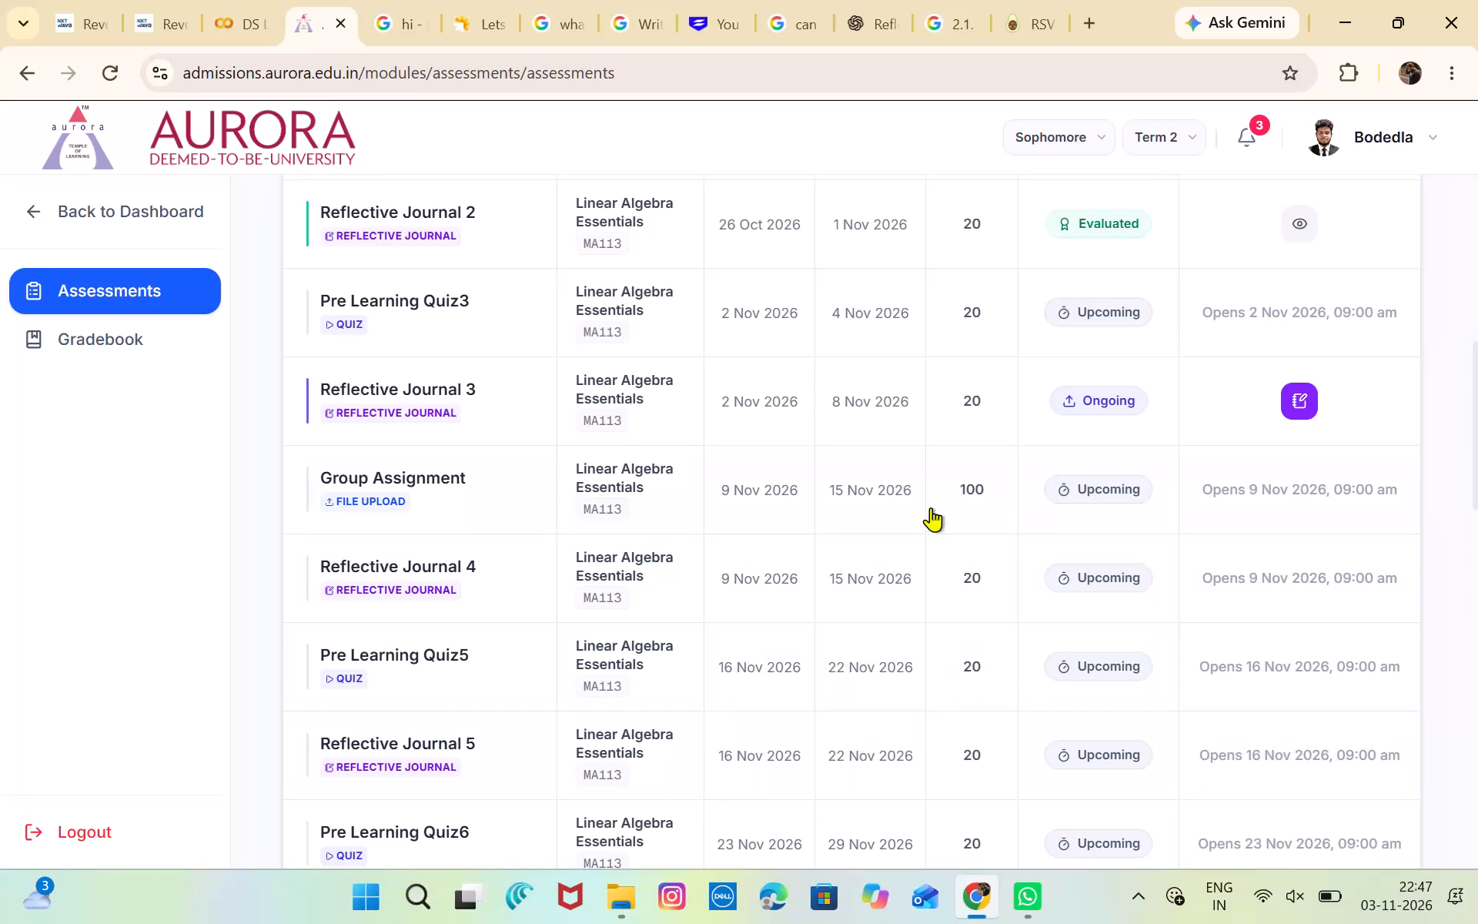
Return from Linear Algebra Essentials to the course overview and open the Foundations of Data Science (DS201) assessments.
scroll(713, 381, "up", 5)
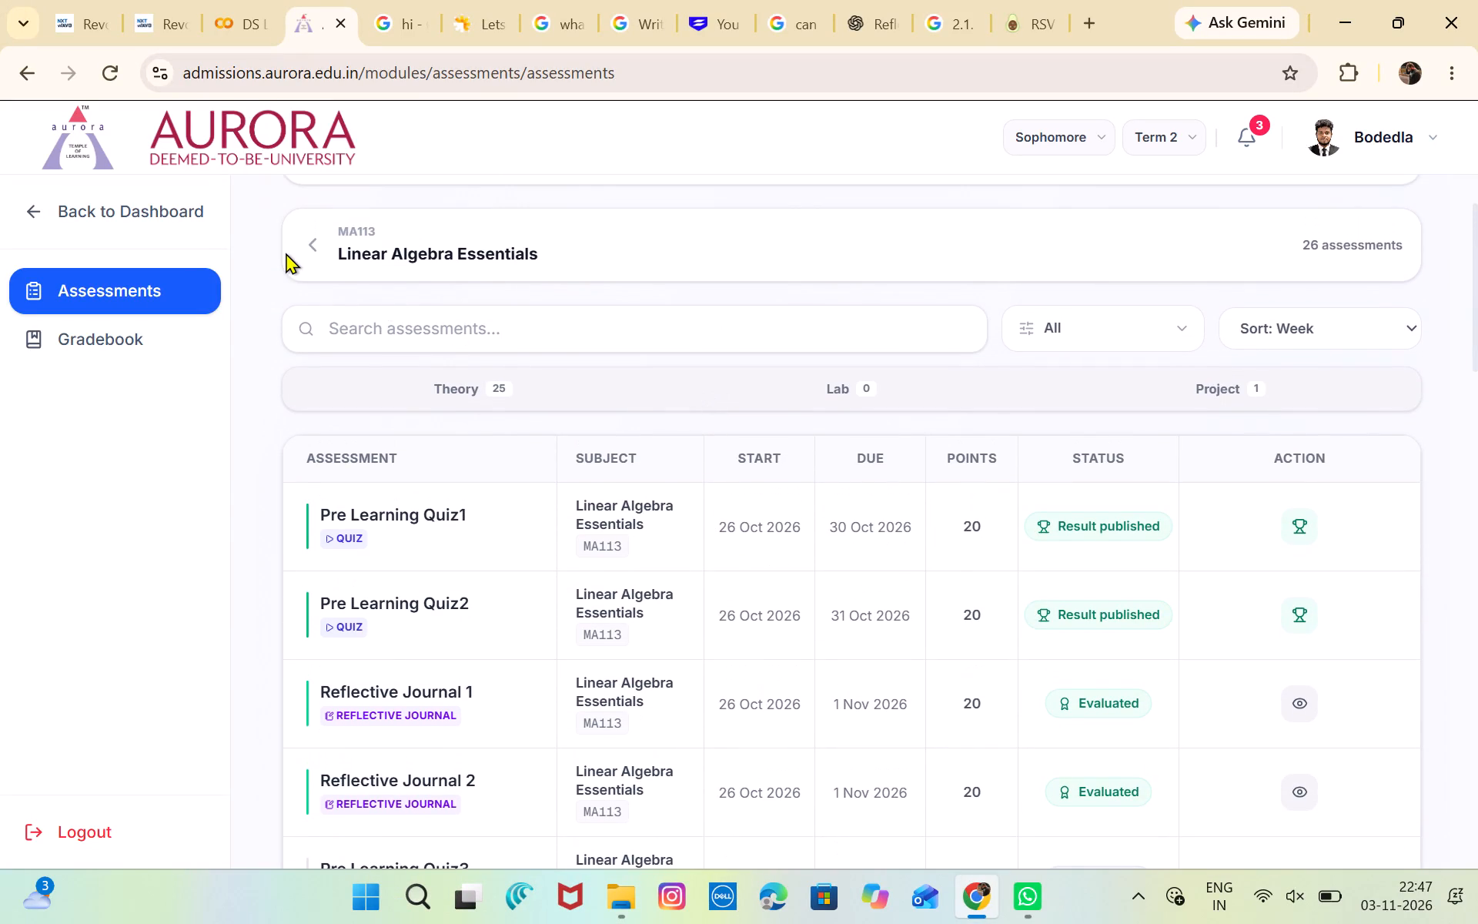
left_click(312, 241)
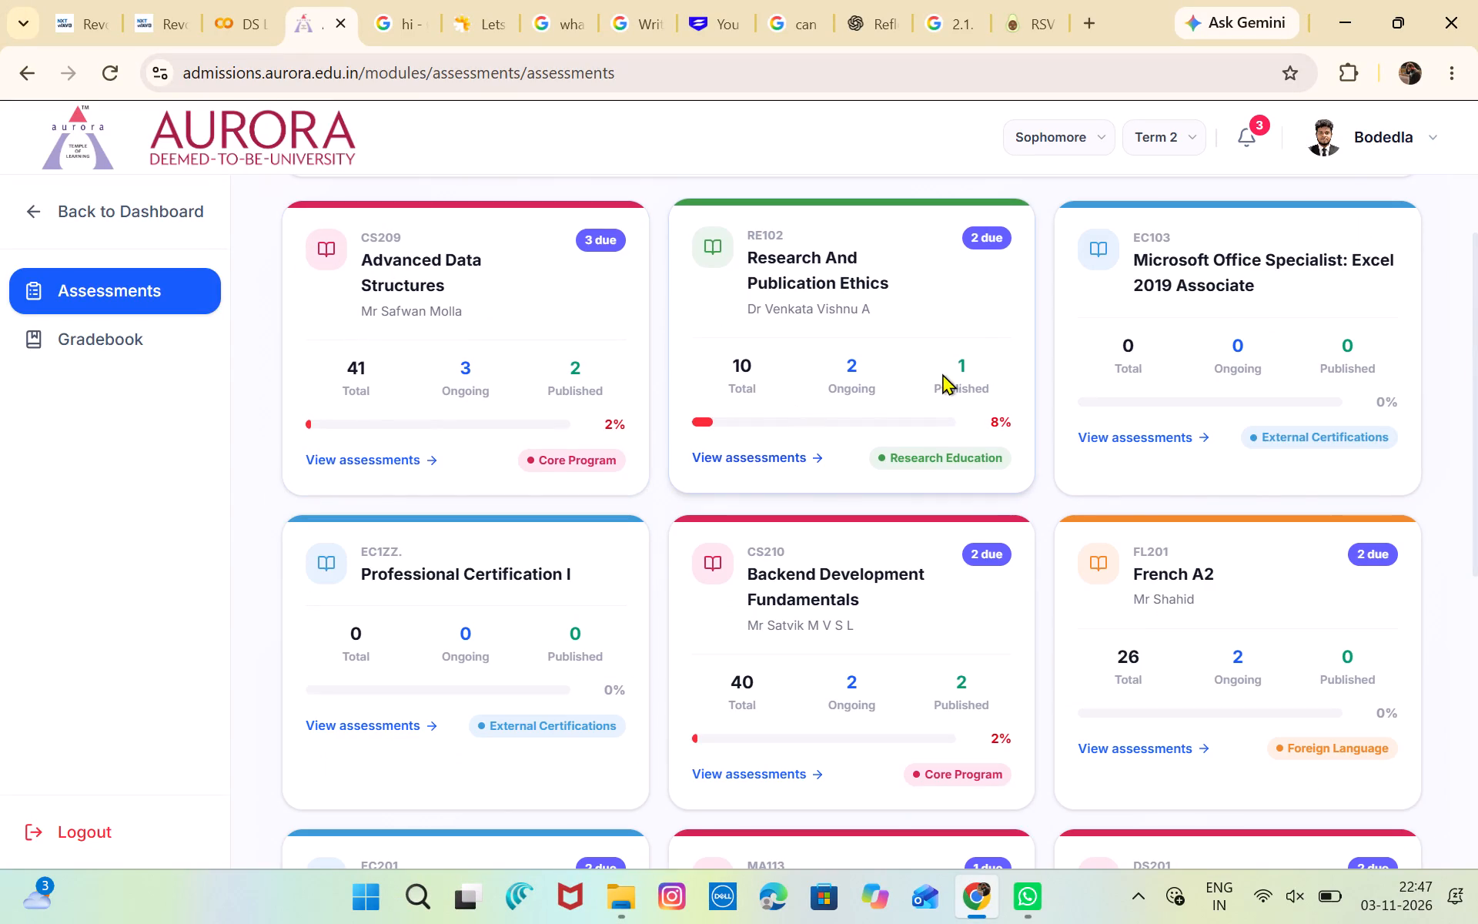
scroll(931, 374, "down", 4)
left_click(1150, 659)
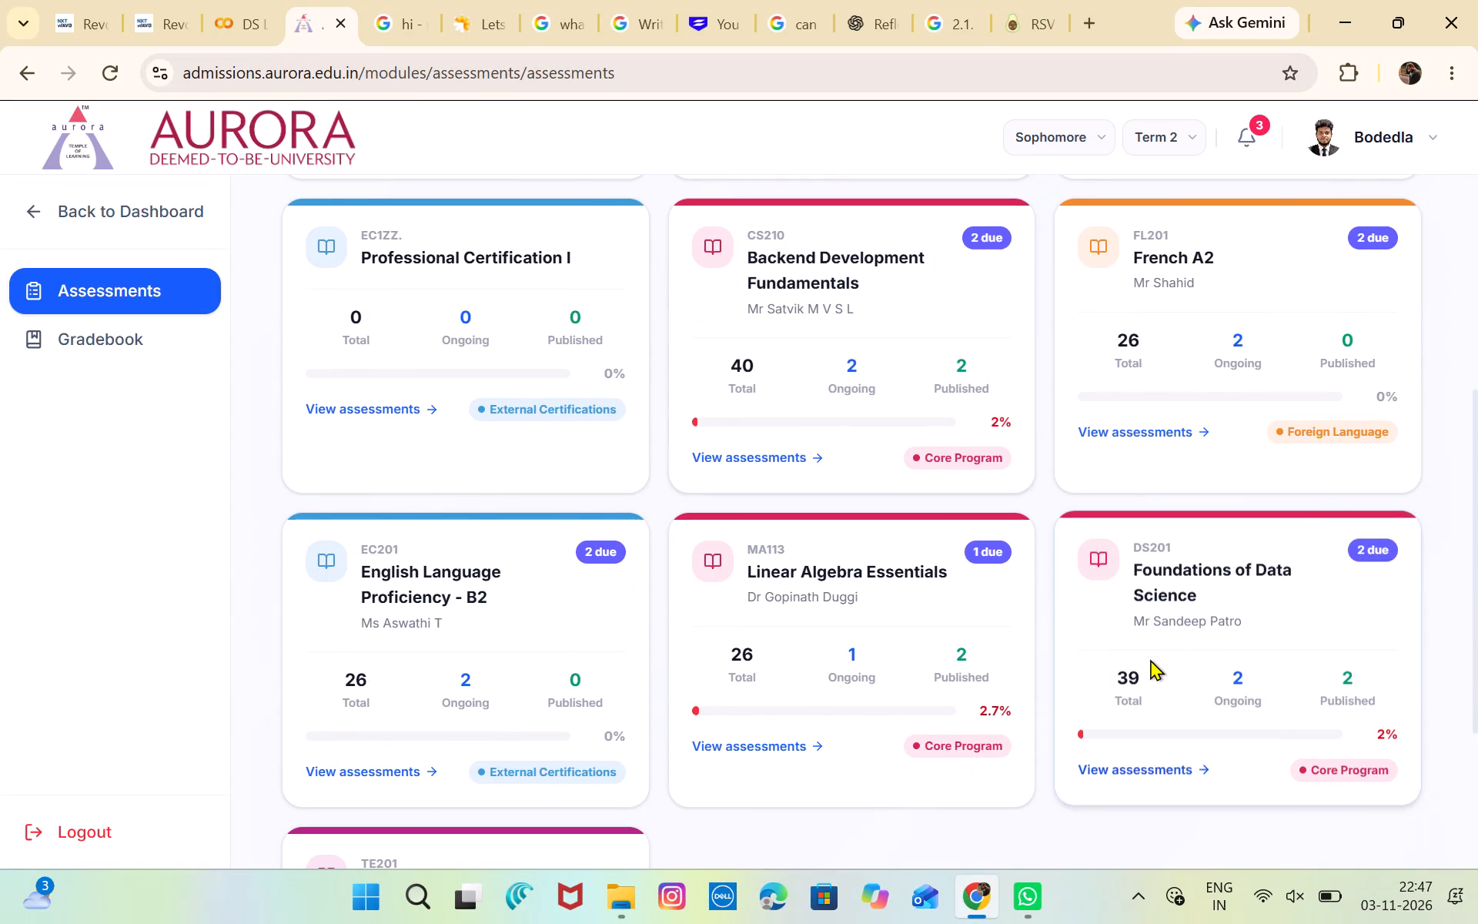
Look through the Foundations of Data Science assessment list, reload the page, and check the assessments' statuses again.
scroll(1150, 659, "left", 1)
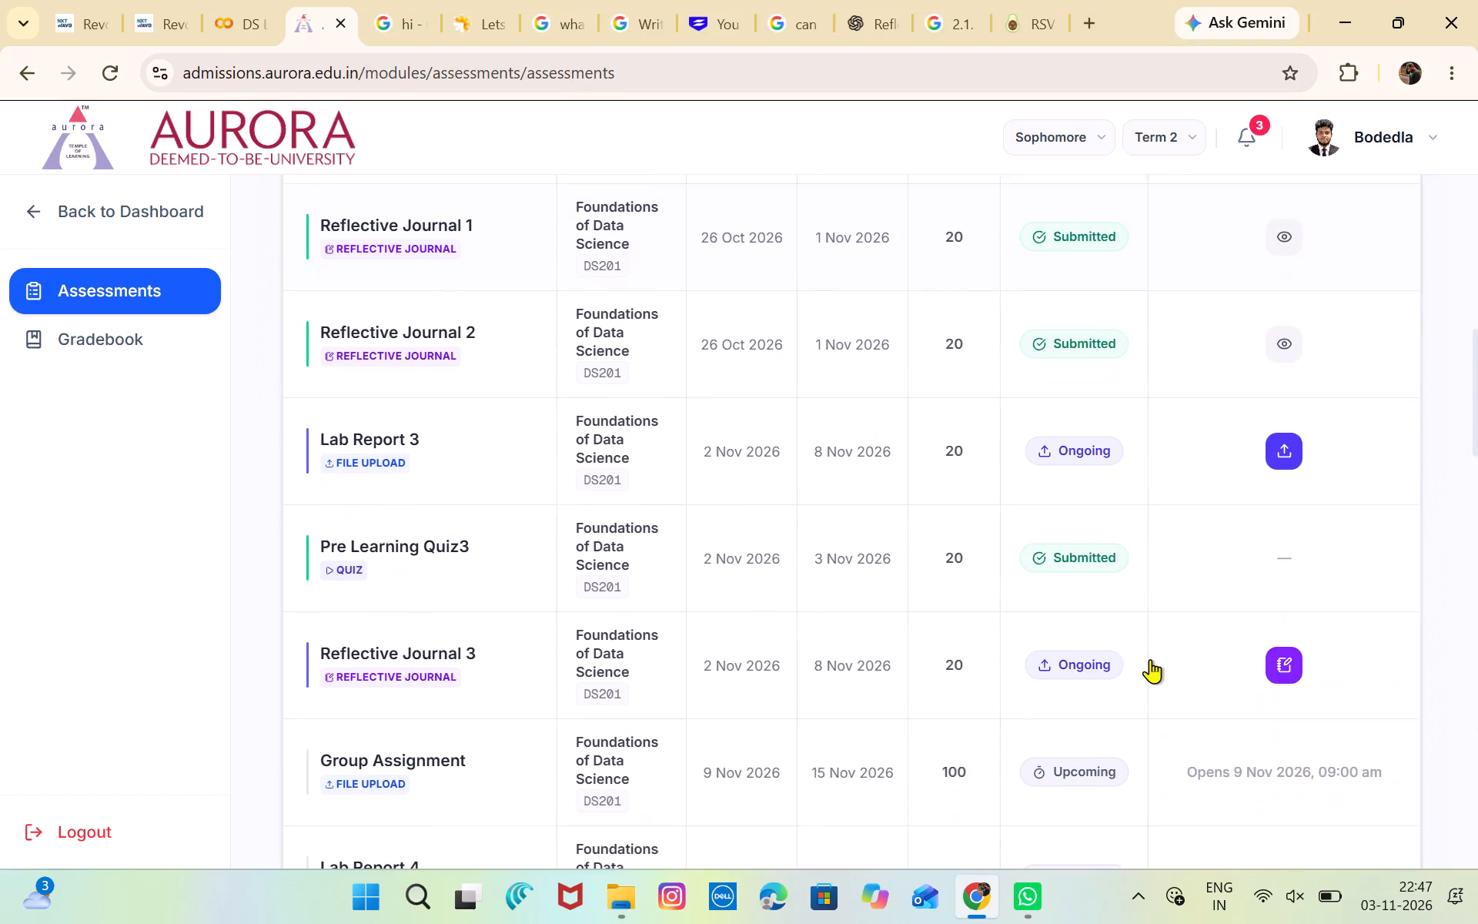
scroll(1150, 659, "left", 1)
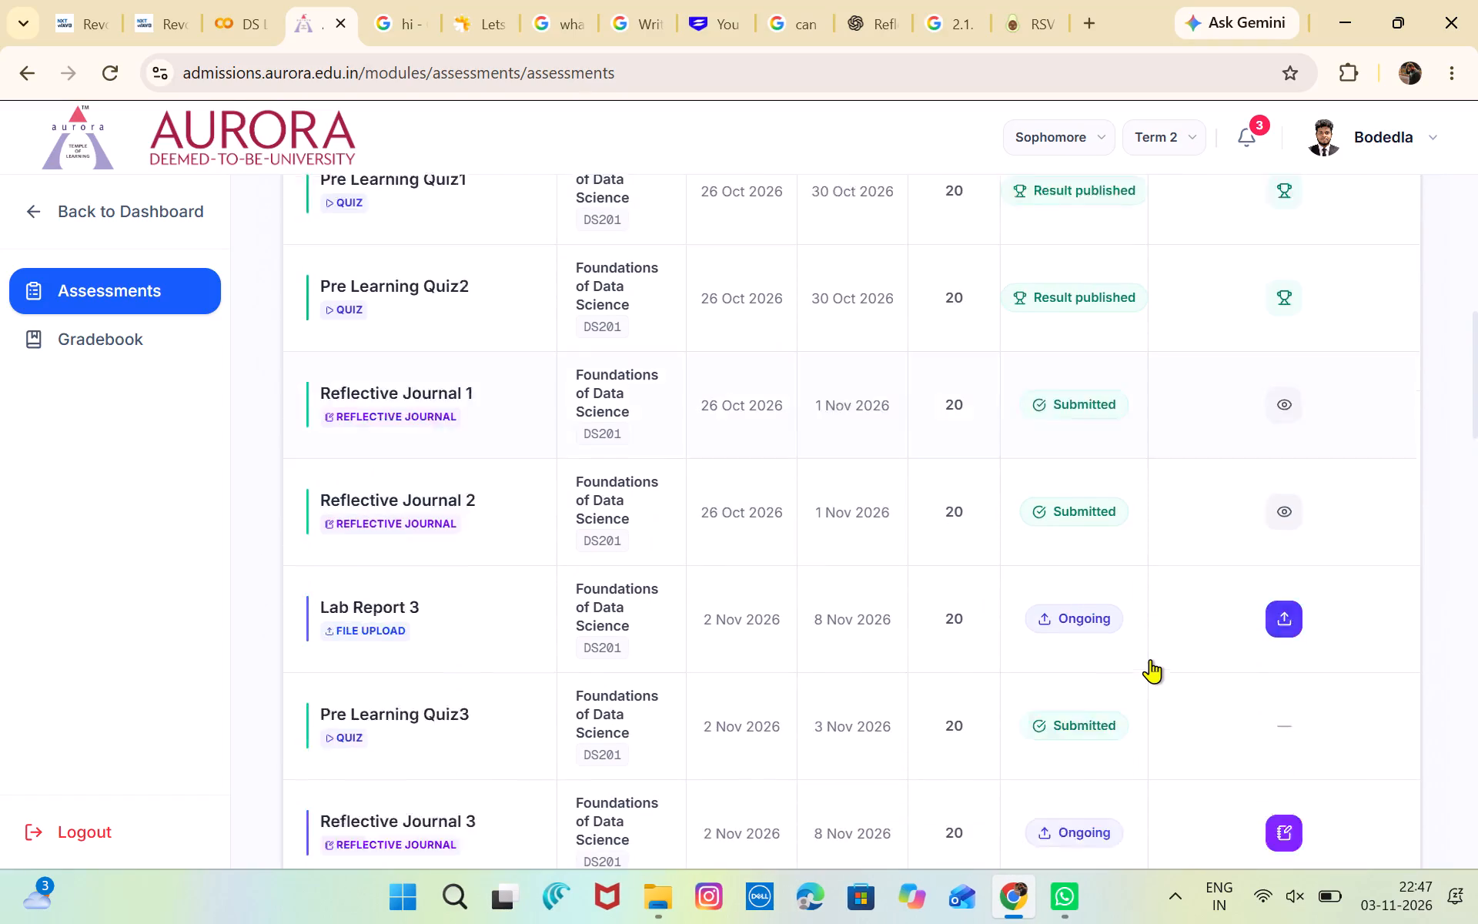
scroll(1150, 659, "left", 1)
scroll(1150, 659, "up", 7)
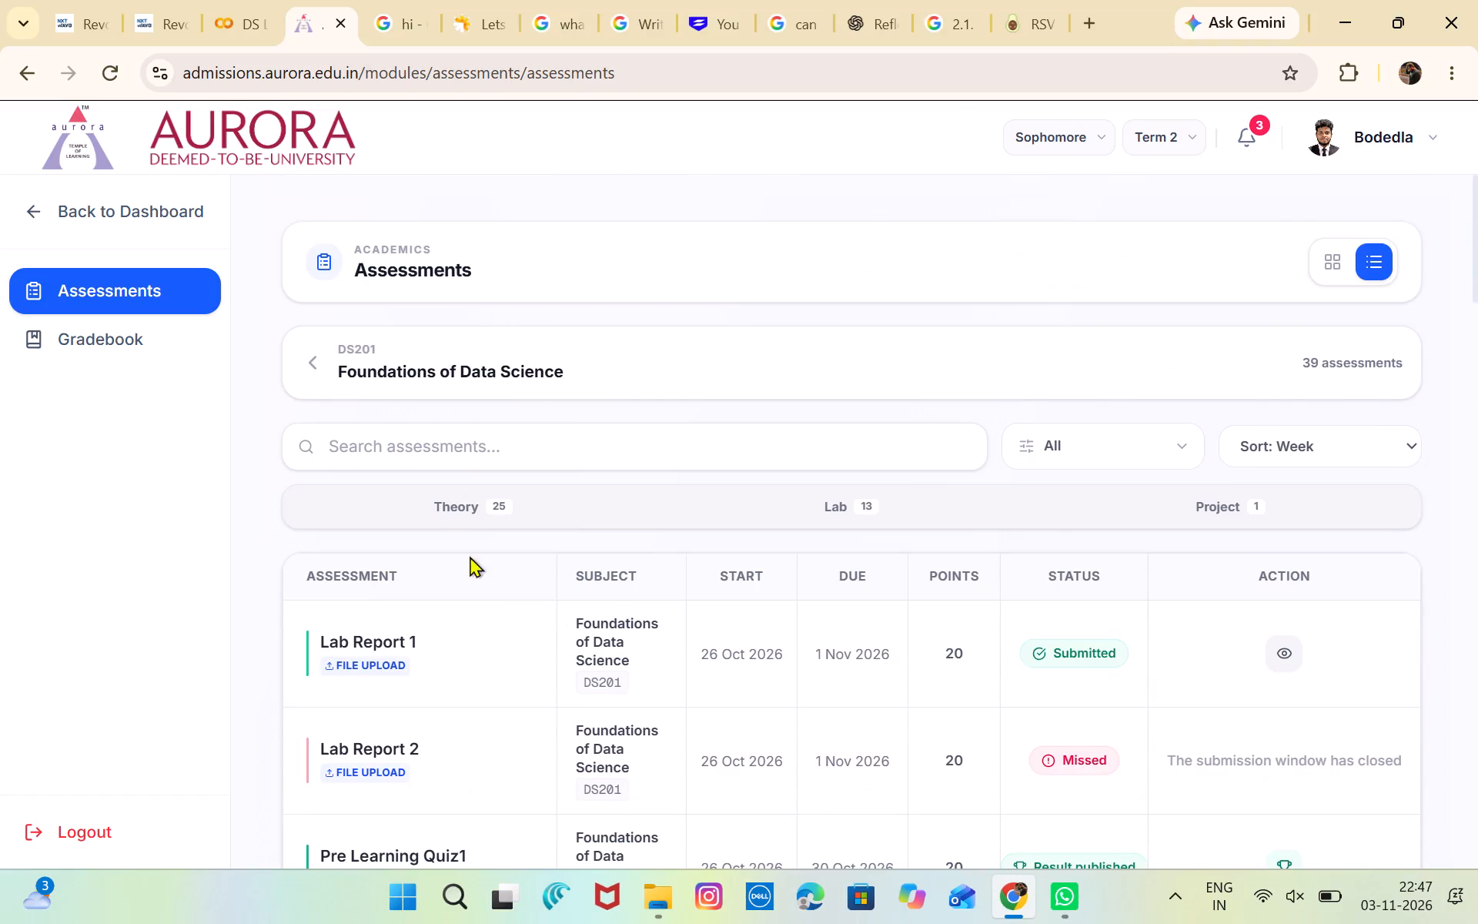
left_click(110, 69)
scroll(616, 591, "down", 4)
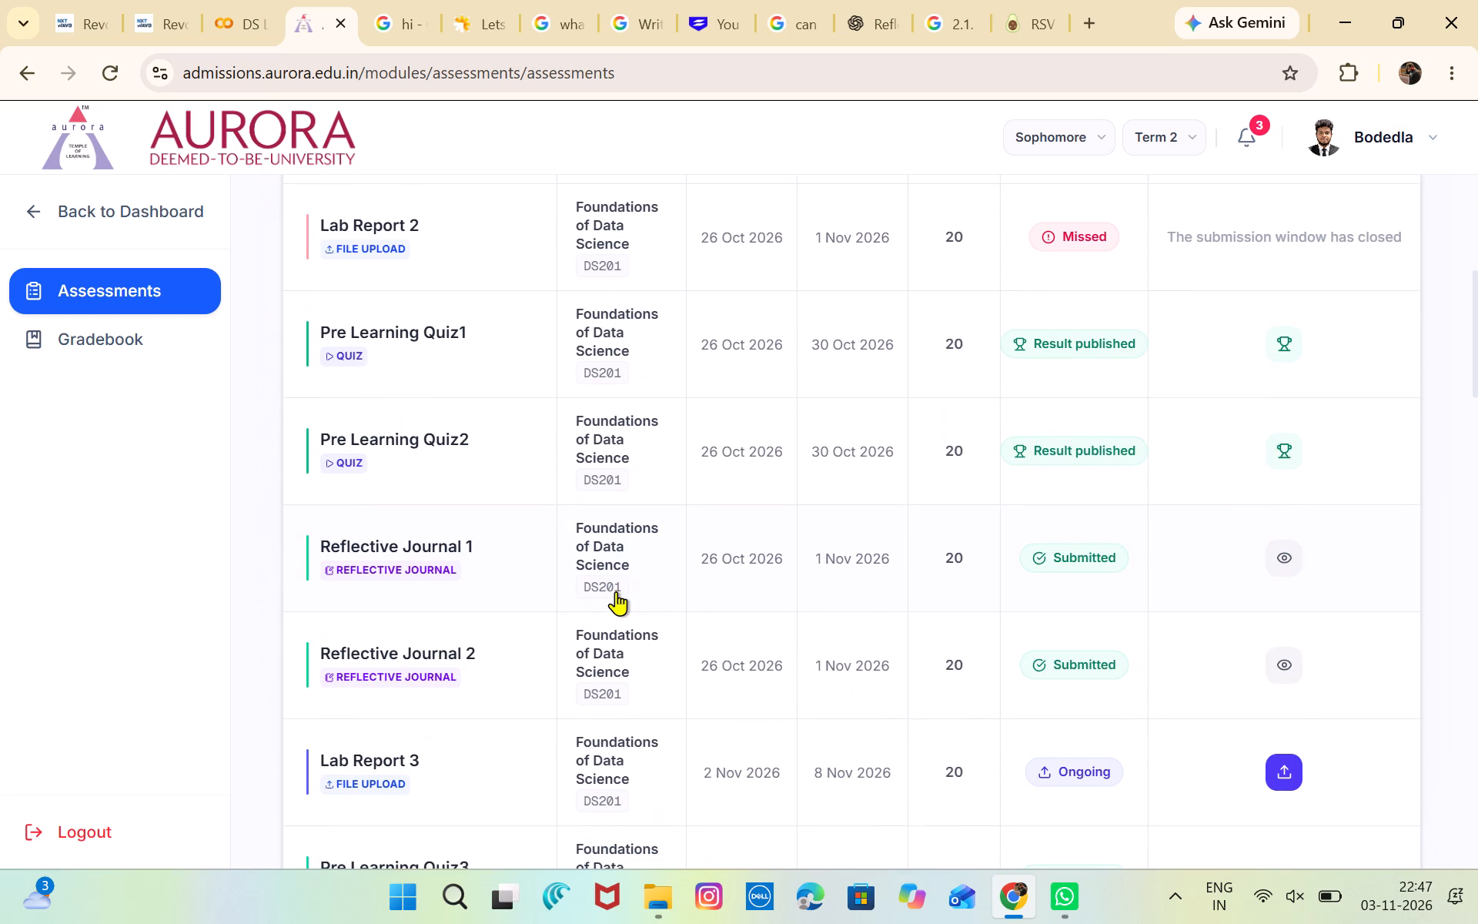